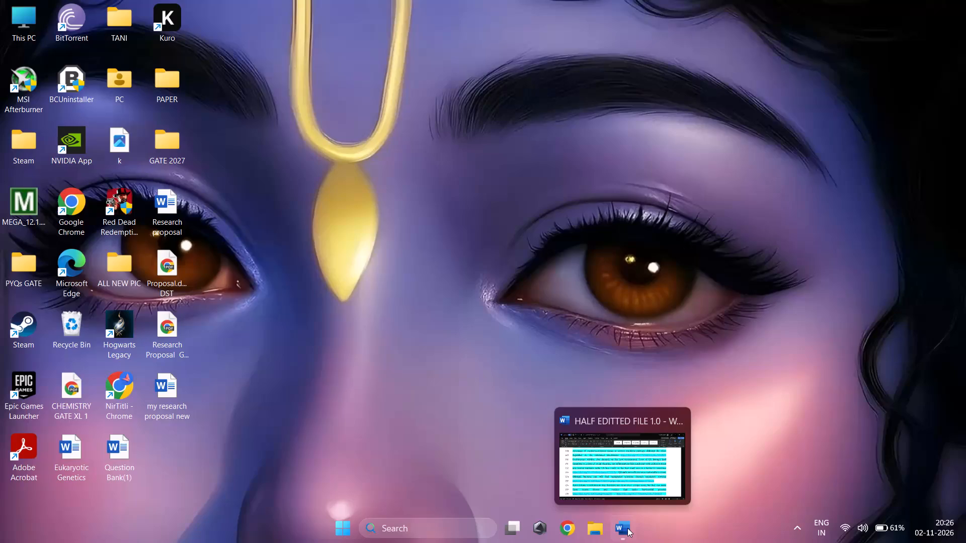
Switch to the open Word document HALF EDITTED FILE 1.0.
left_click(627, 528)
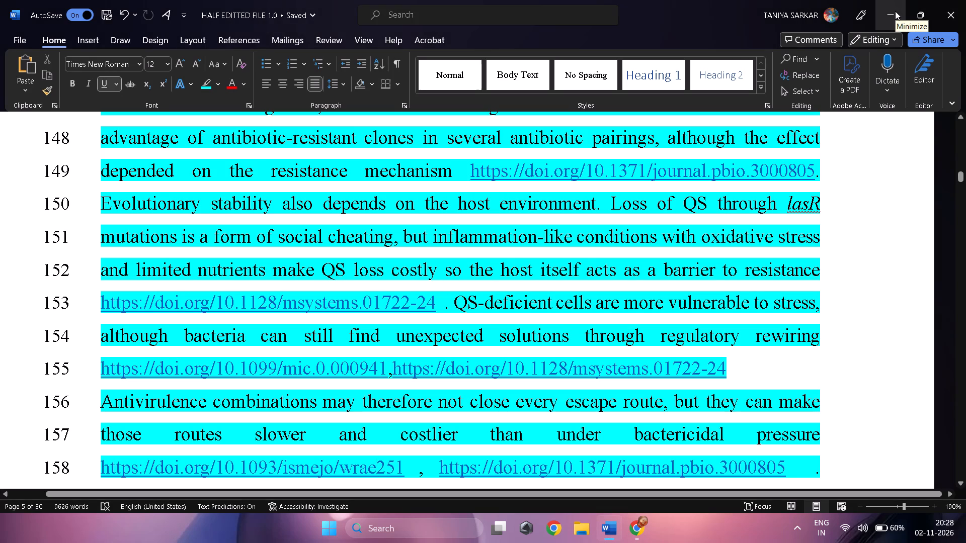
scroll(668, 224, "down", 7, "ctrl")
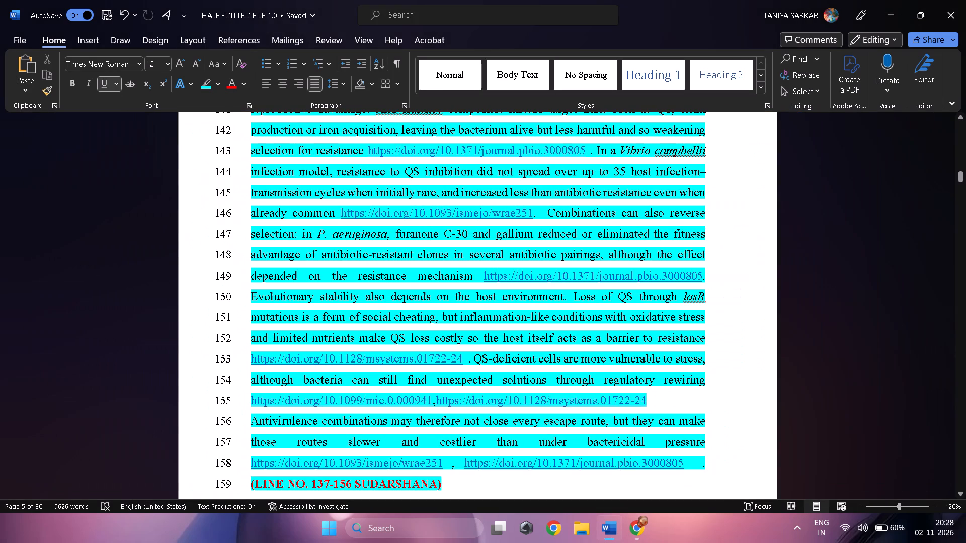
scroll(668, 224, "down", 4, "ctrl")
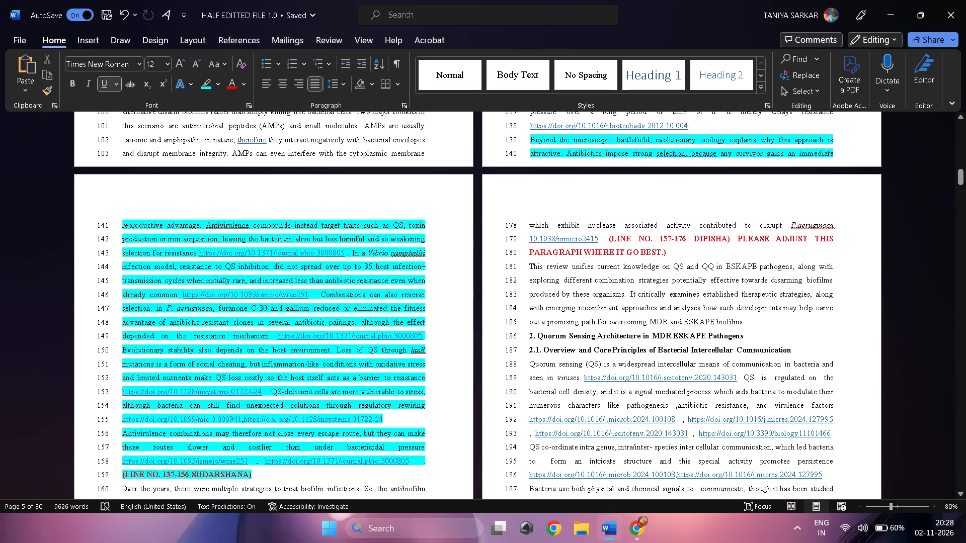
left_click_drag(530, 142, 565, 191)
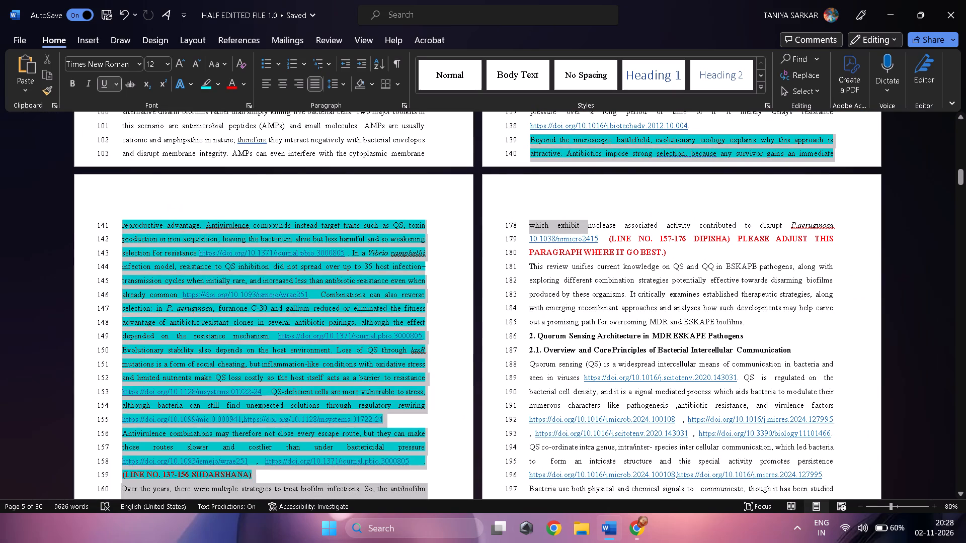
left_click_drag(565, 191, 466, 452)
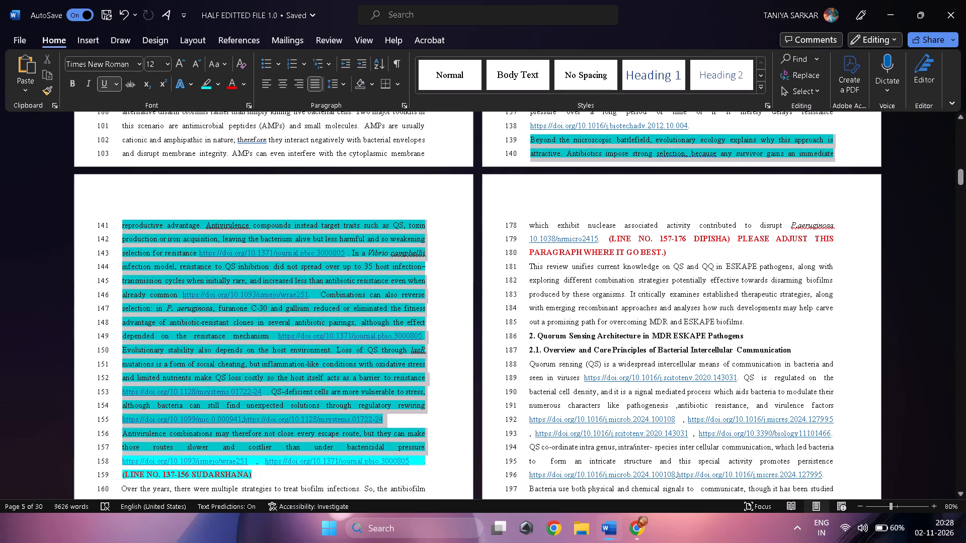
left_click_drag(466, 452, 463, 465)
key("BackSpace")
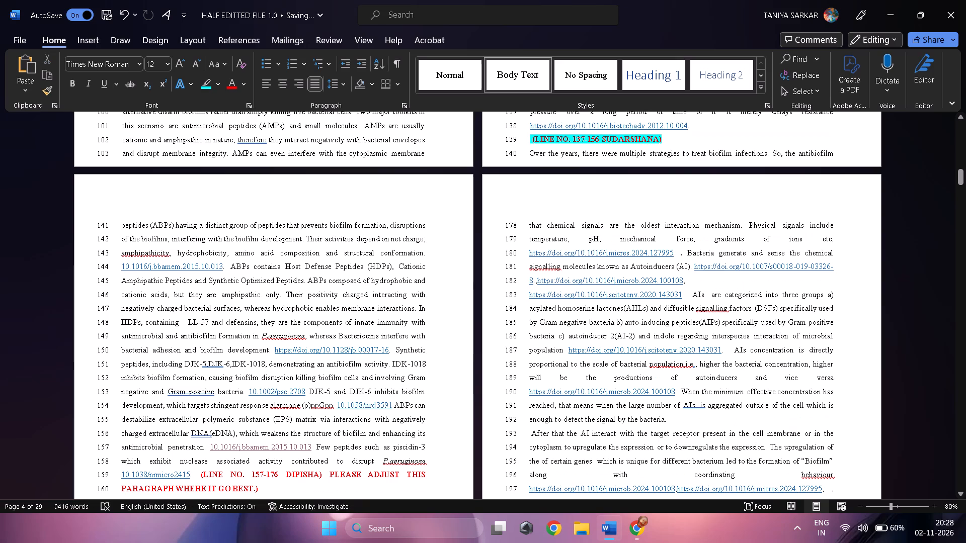
key("ctrl+v")
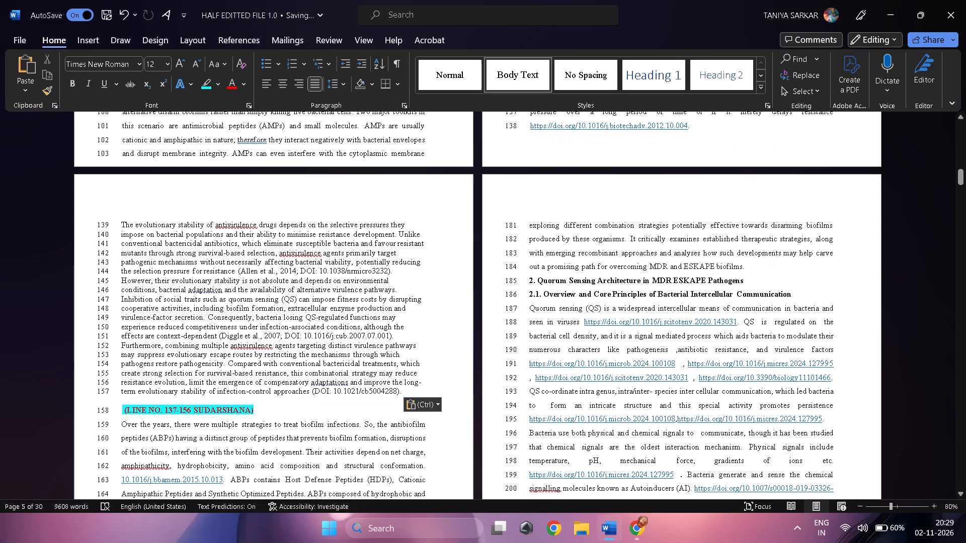
Justify the pasted paragraph beginning "The evolutionary stability of antivirulence drugs".
left_click_drag(117, 224, 365, 402)
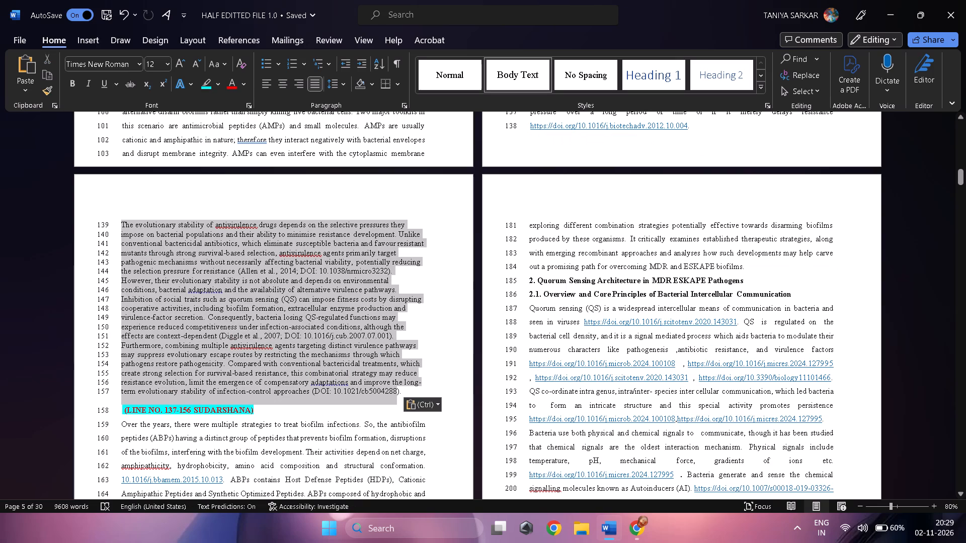
left_click_drag(365, 402, 405, 396)
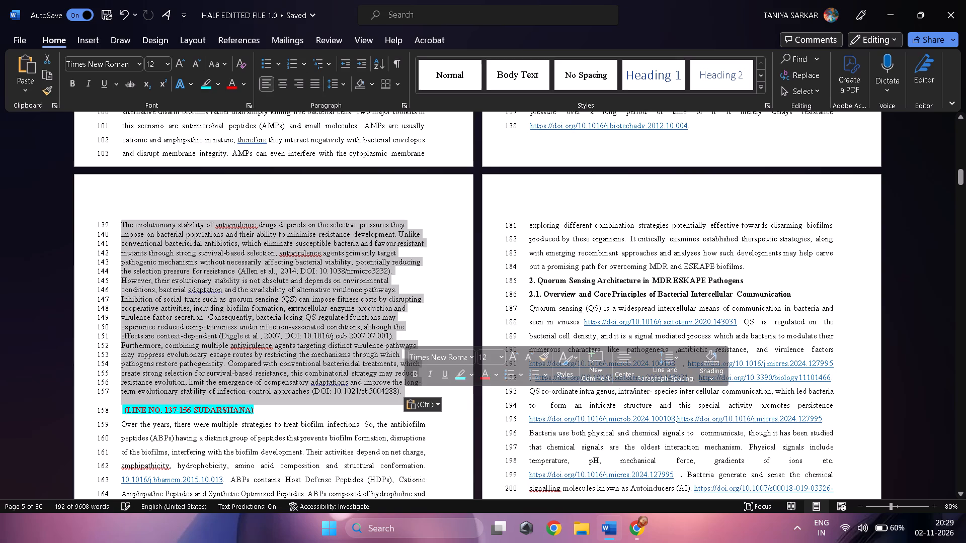
left_click(314, 86)
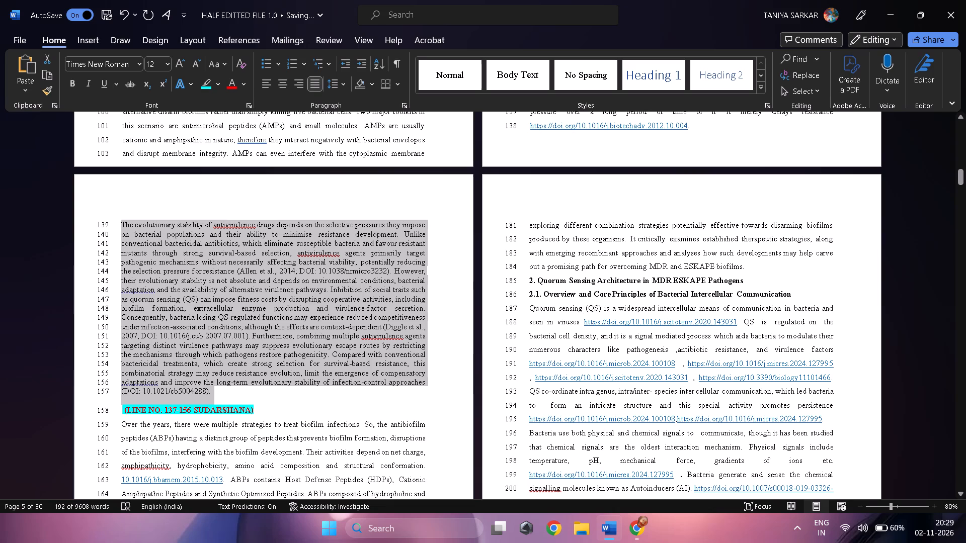
Update the line range in the red SUDARSHANA note below the pasted paragraph to 139-157.
left_click(177, 411)
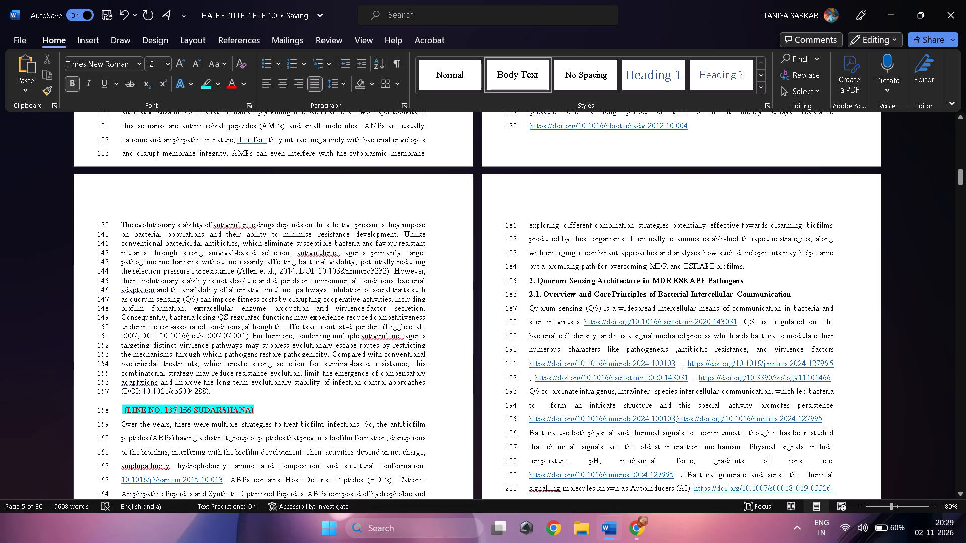
key("BackSpace")
key("9")
left_click(191, 410)
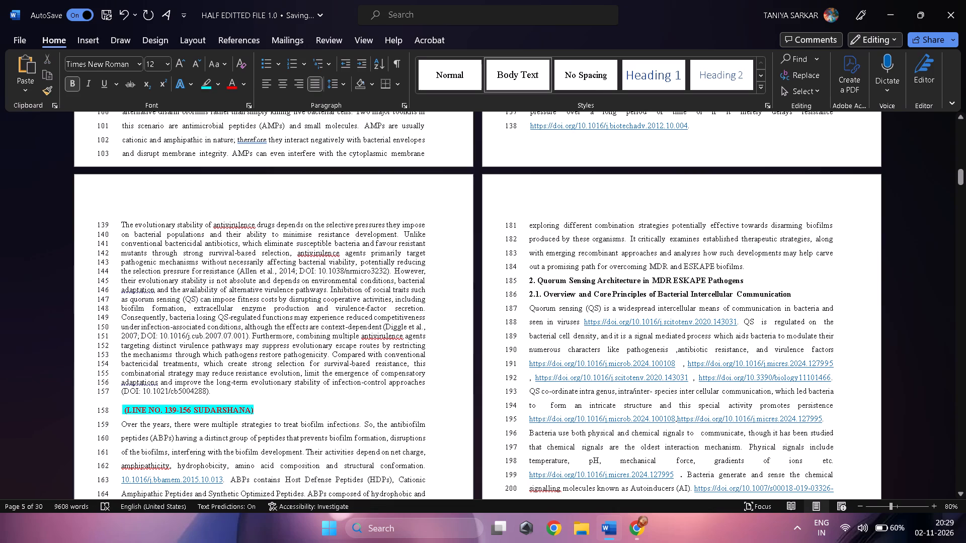
key("BackSpace")
key("7")
Highlight the whole pasted evolutionary stability paragraph in cyan, matching the note below it.
left_click_drag(120, 223, 240, 397)
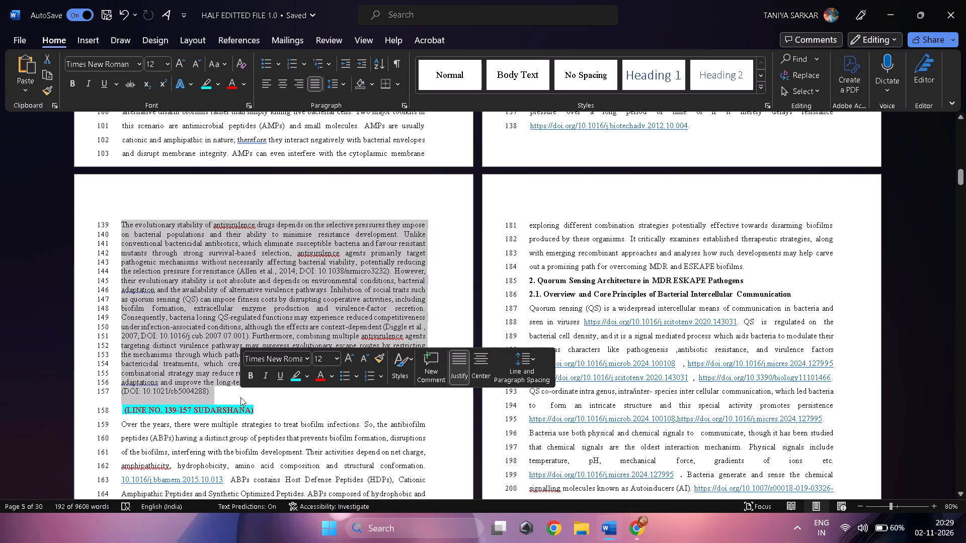
left_click(292, 378)
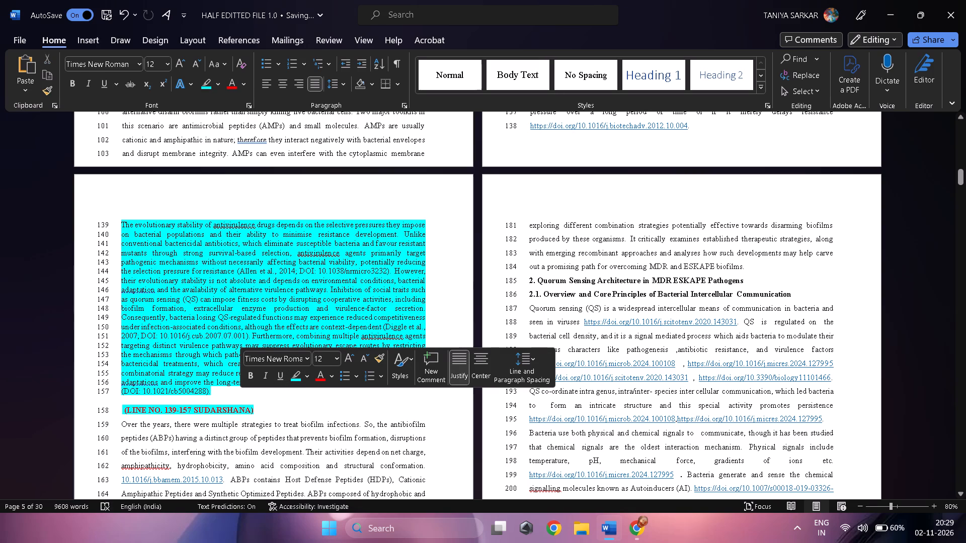
left_click(922, 301)
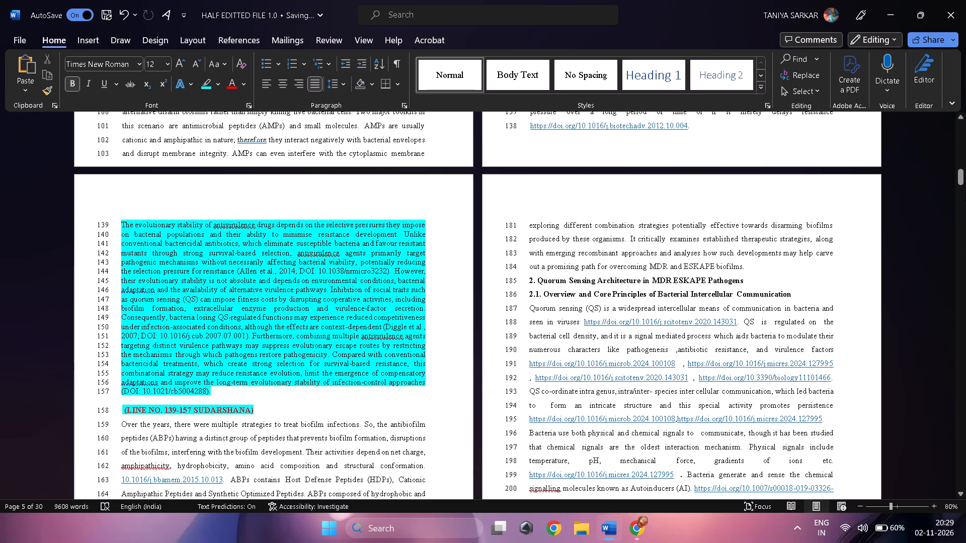
Review the rest of the manuscript from section 2 through sections 3.4 and 4.3, checking its content, highlights and layout.
left_click_drag(961, 177, 965, 240)
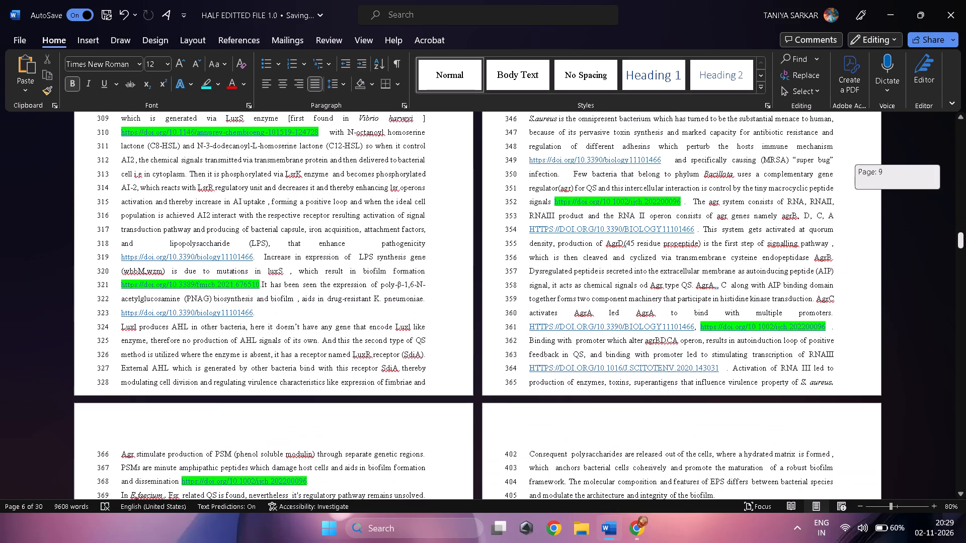
left_click_drag(965, 240, 965, 300)
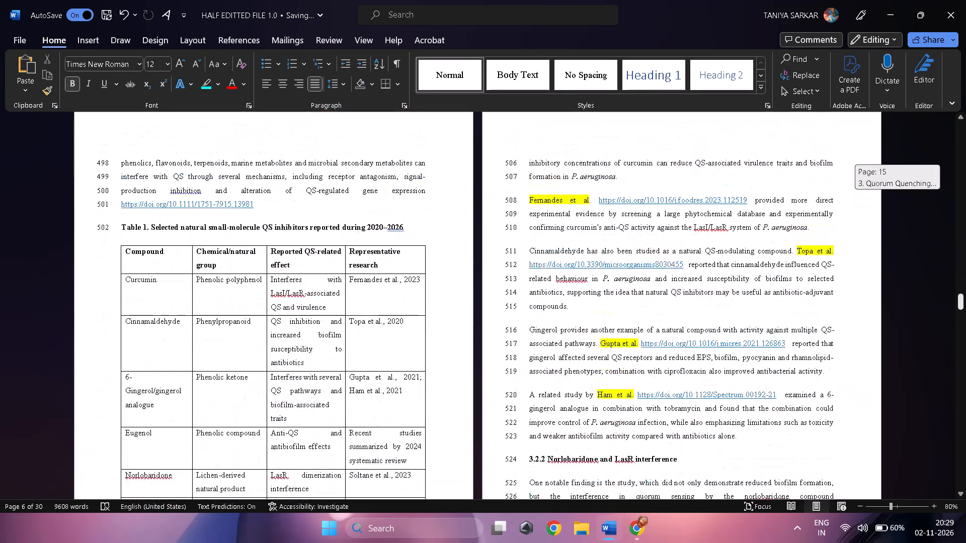
left_click_drag(965, 300, 965, 306)
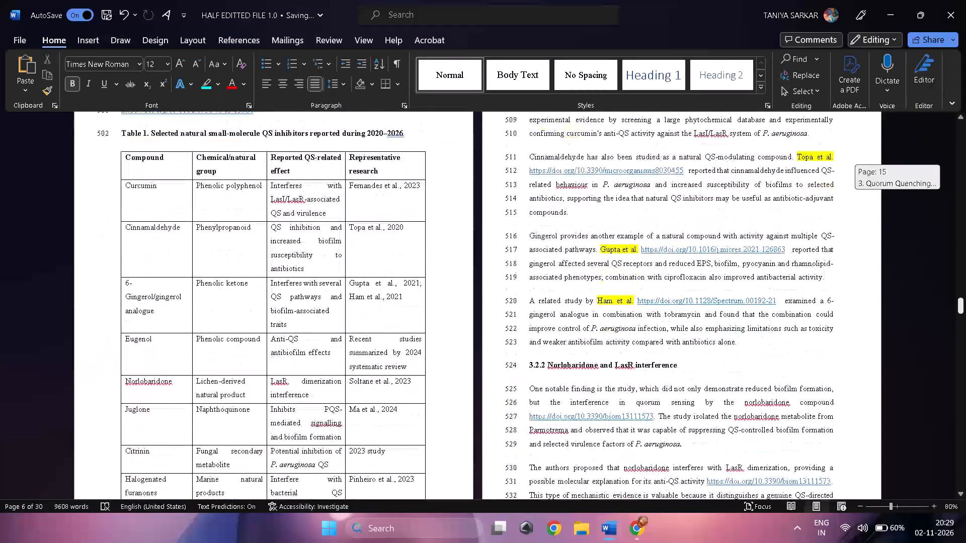
left_click_drag(965, 306, 965, 310)
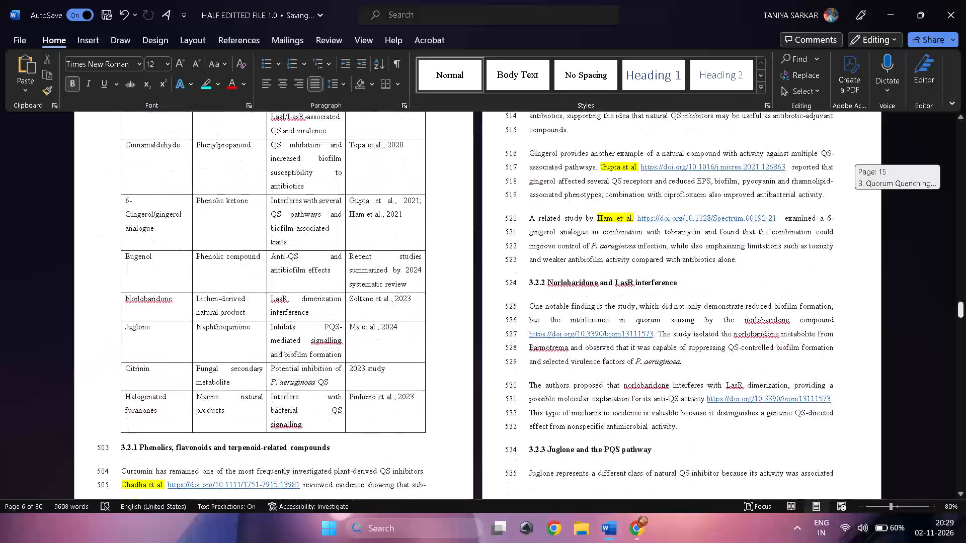
left_click_drag(965, 310, 965, 319)
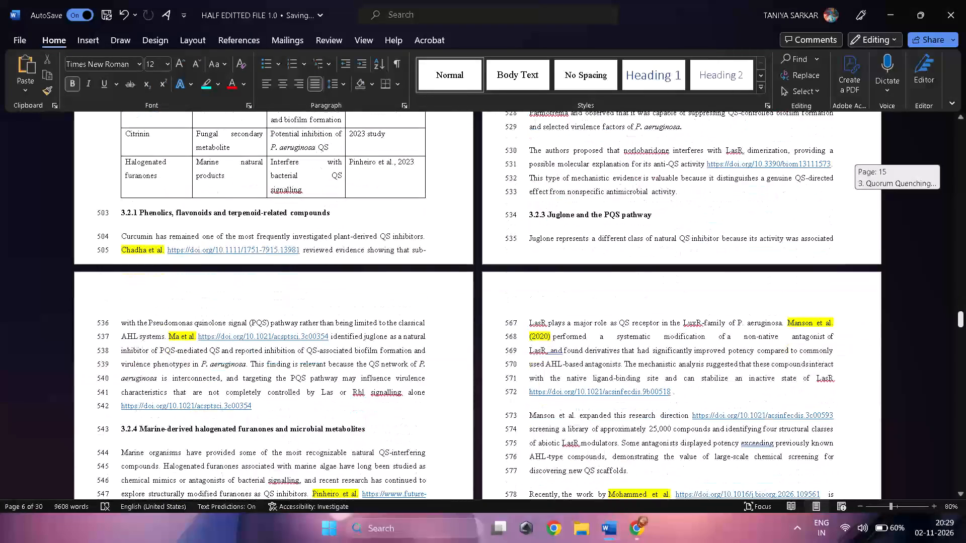
left_click_drag(965, 319, 965, 334)
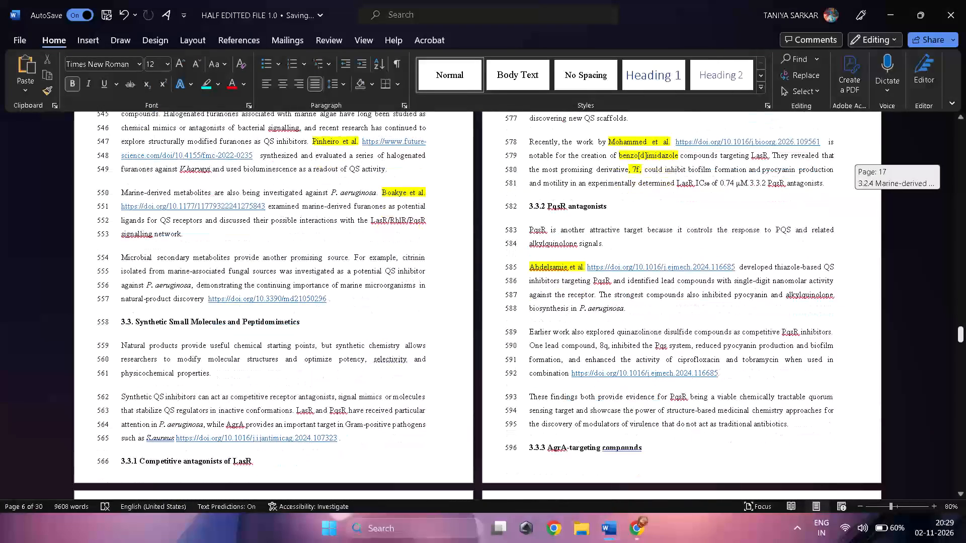
left_click_drag(965, 334, 965, 373)
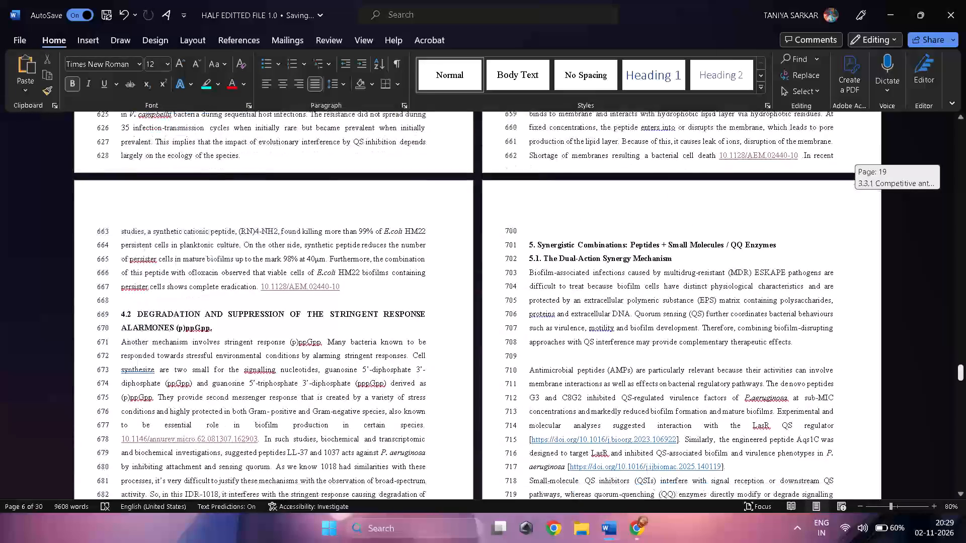
left_click_drag(965, 373, 965, 374)
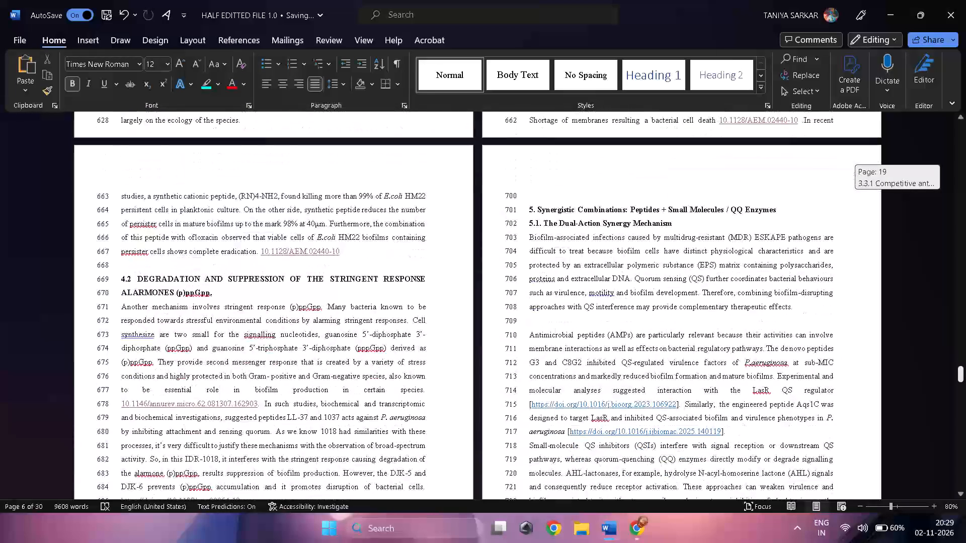
left_click_drag(965, 374, 965, 378)
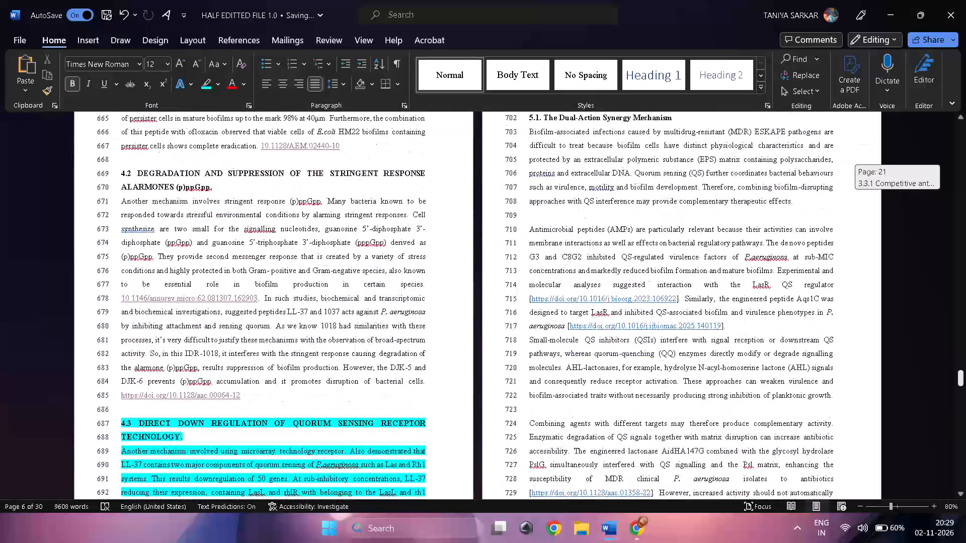
left_click_drag(965, 378, 965, 358)
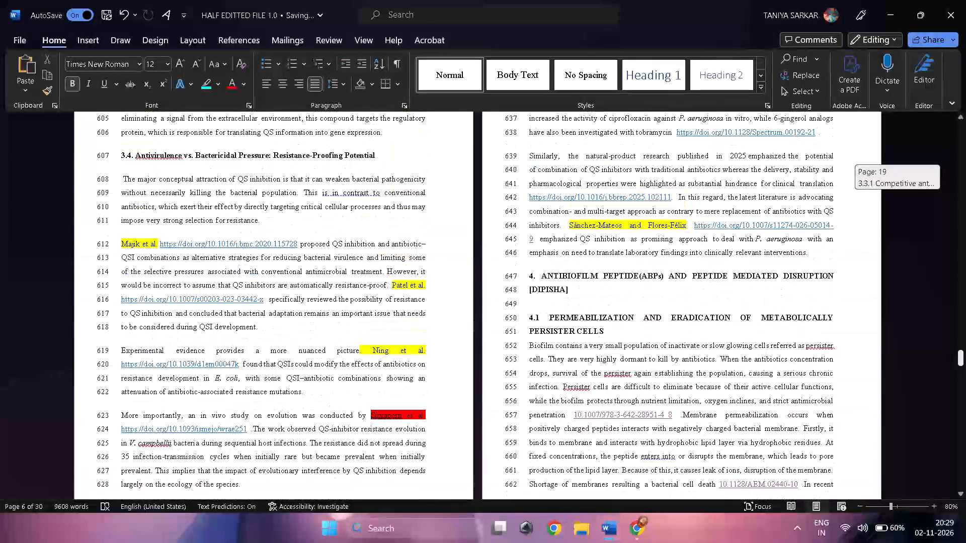
left_click_drag(965, 358, 965, 364)
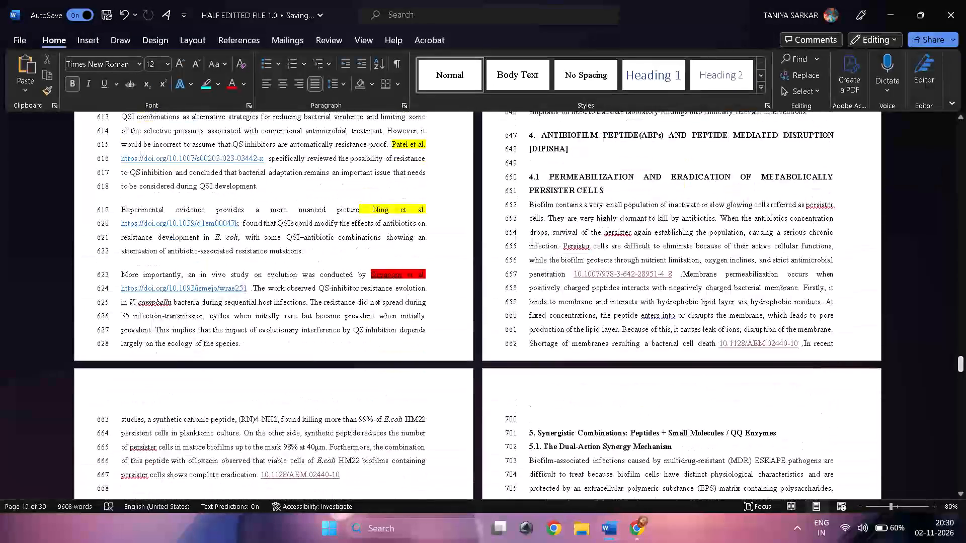
left_click(962, 347)
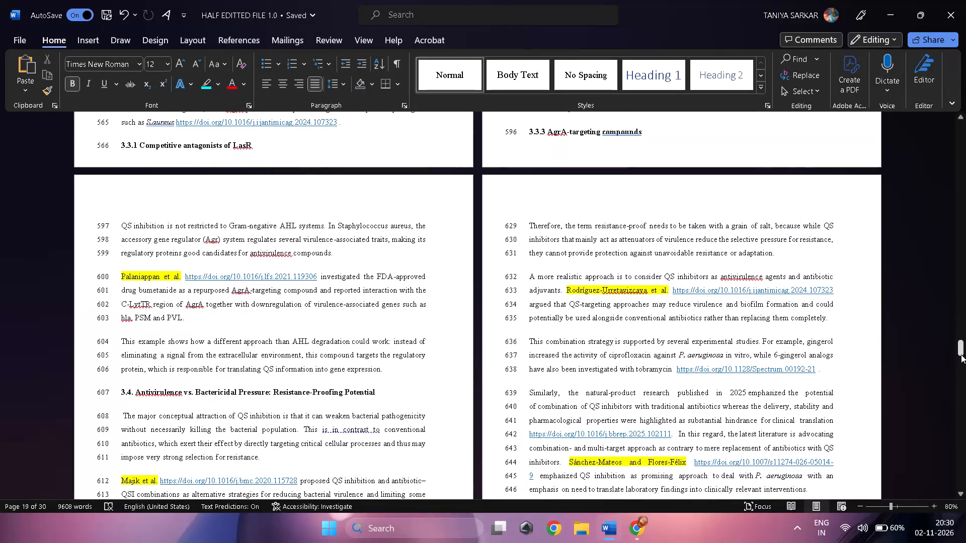
left_click_drag(960, 350, 960, 344)
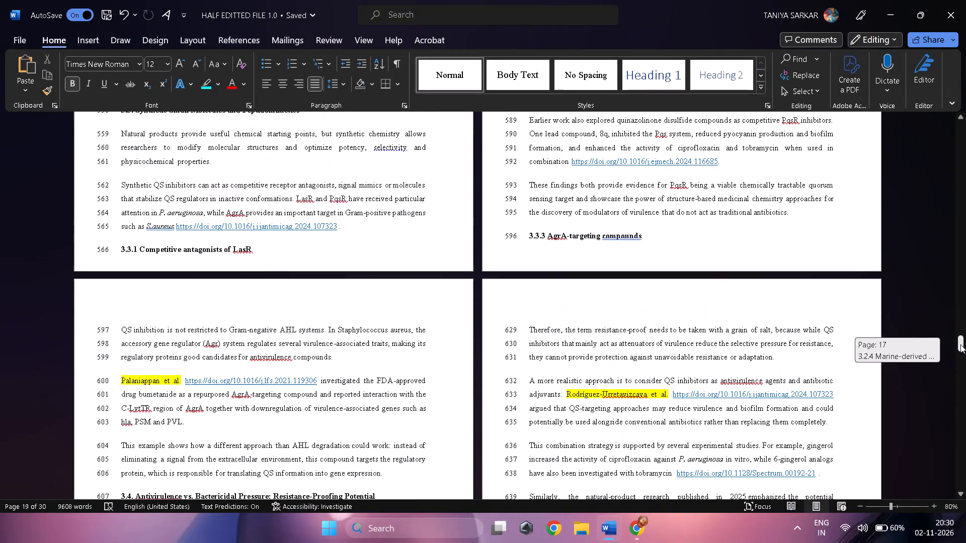
left_click_drag(960, 344, 965, 354)
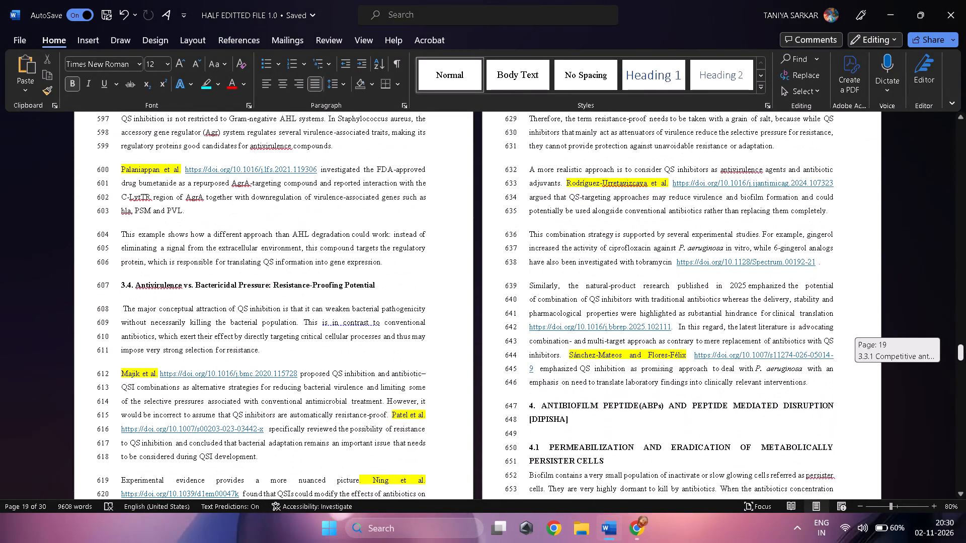
left_click_drag(965, 354, 965, 358)
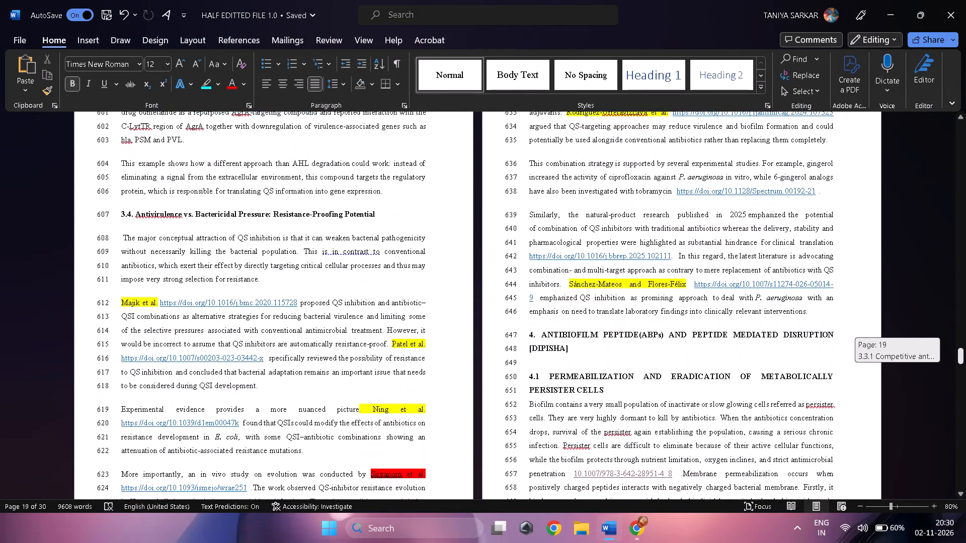
left_click_drag(965, 358, 965, 382)
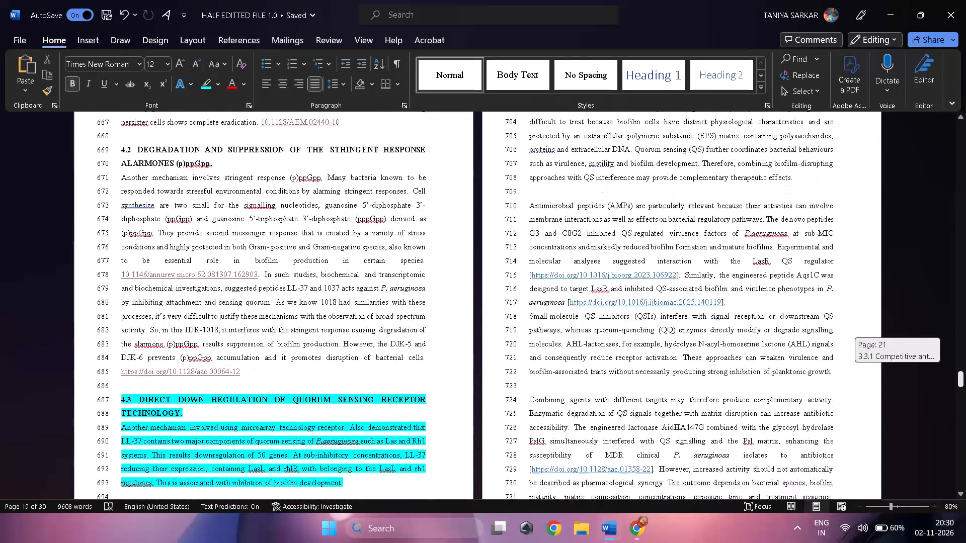
left_click_drag(965, 382, 965, 391)
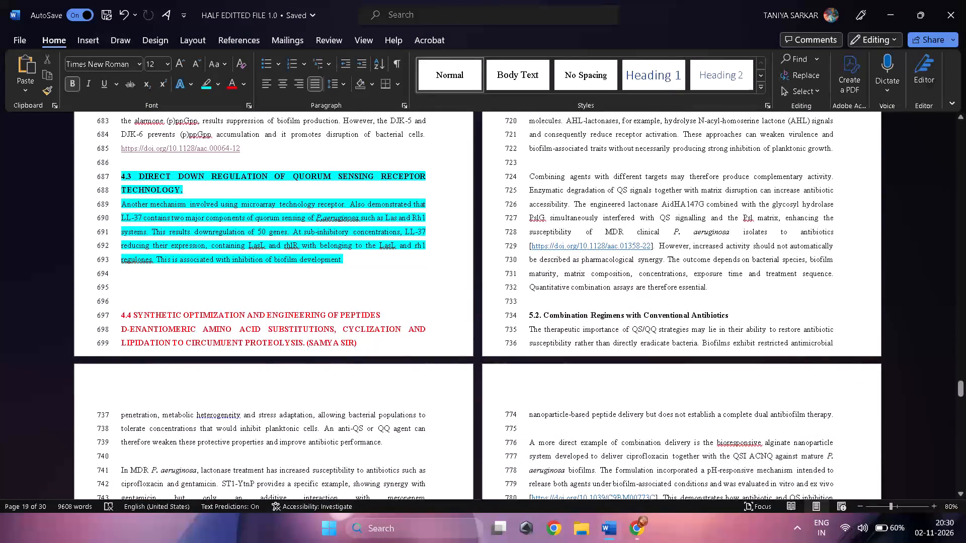
Delete two of the blank lines between the highlighted section 4.3 text and the red heading 4.4, leaving a single blank line.
left_click(141, 299)
key("BackSpace")
key("BackSpace")
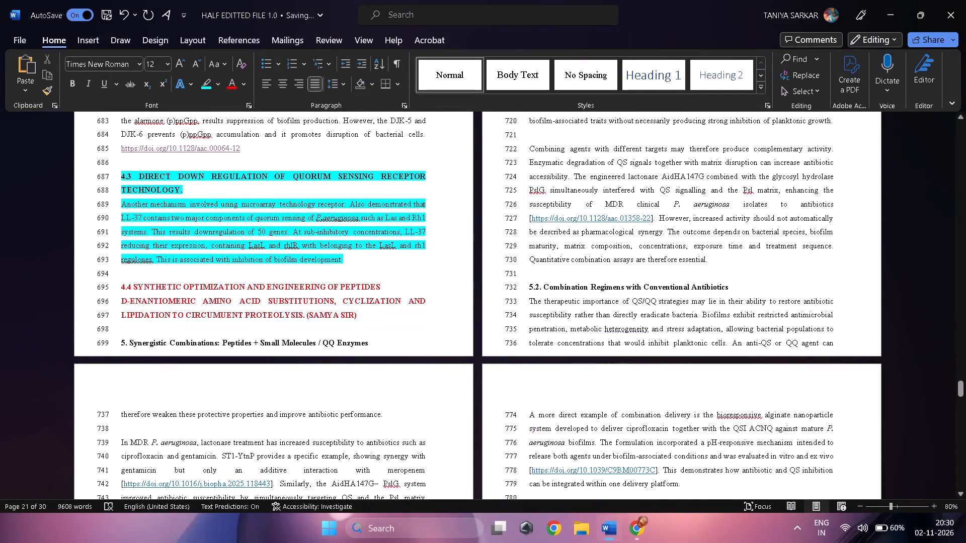
Renumber the green-highlighted main heading "Translational Bottlenecks and Future Perspectives and limitations" as section 8.
left_click_drag(963, 390, 965, 414)
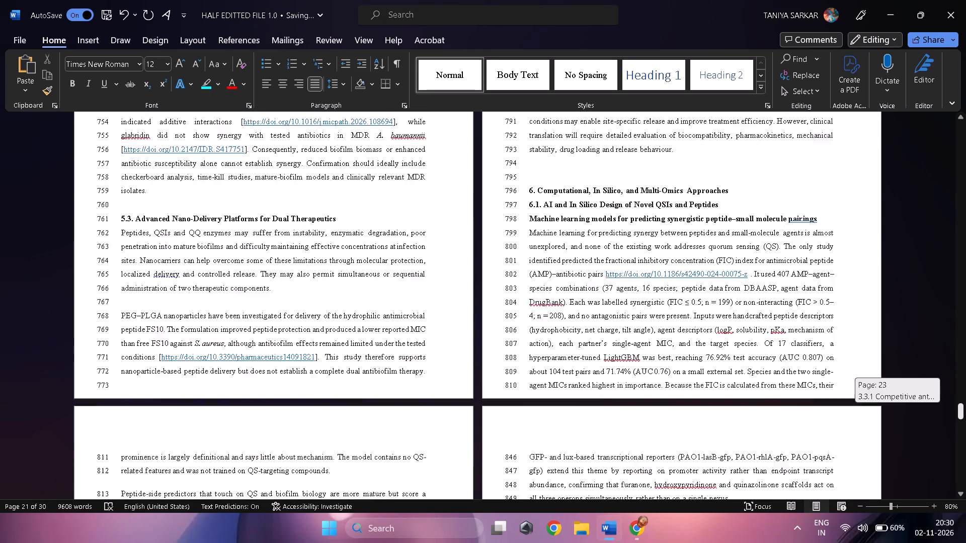
left_click_drag(965, 414, 965, 423)
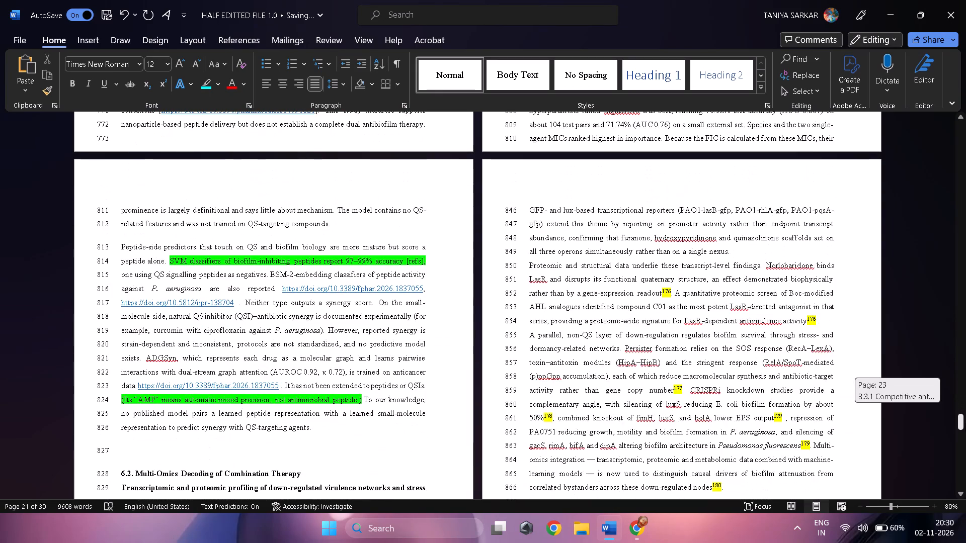
left_click_drag(965, 423, 965, 433)
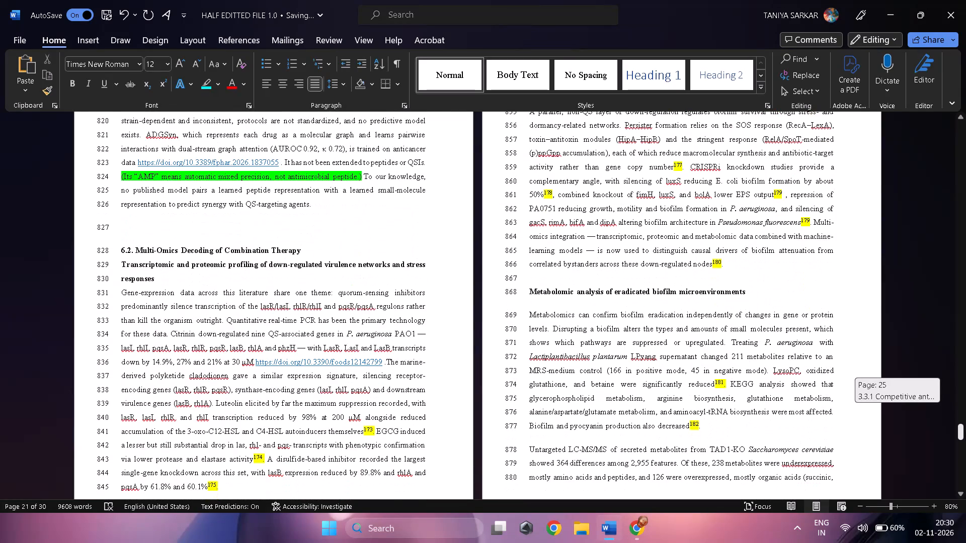
left_click_drag(965, 433, 965, 436)
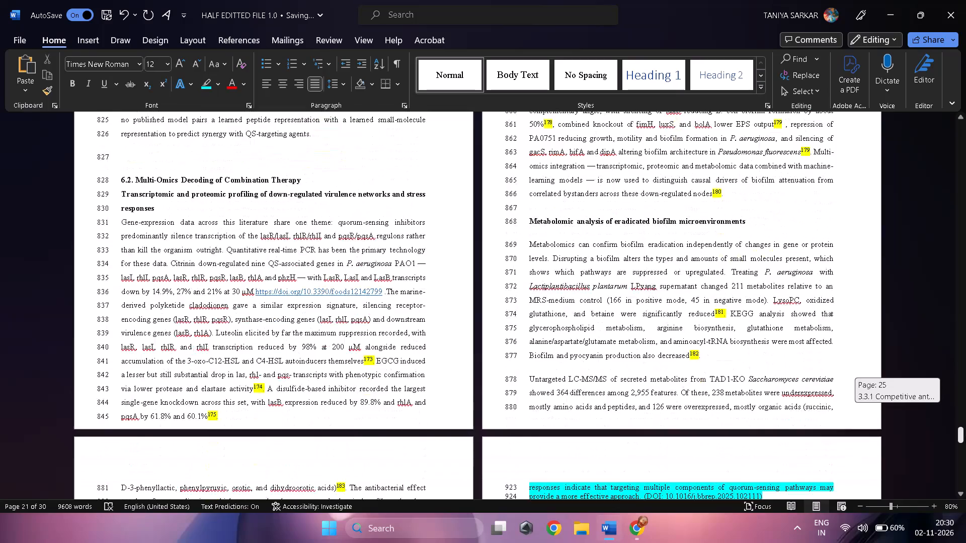
left_click_drag(965, 436, 965, 445)
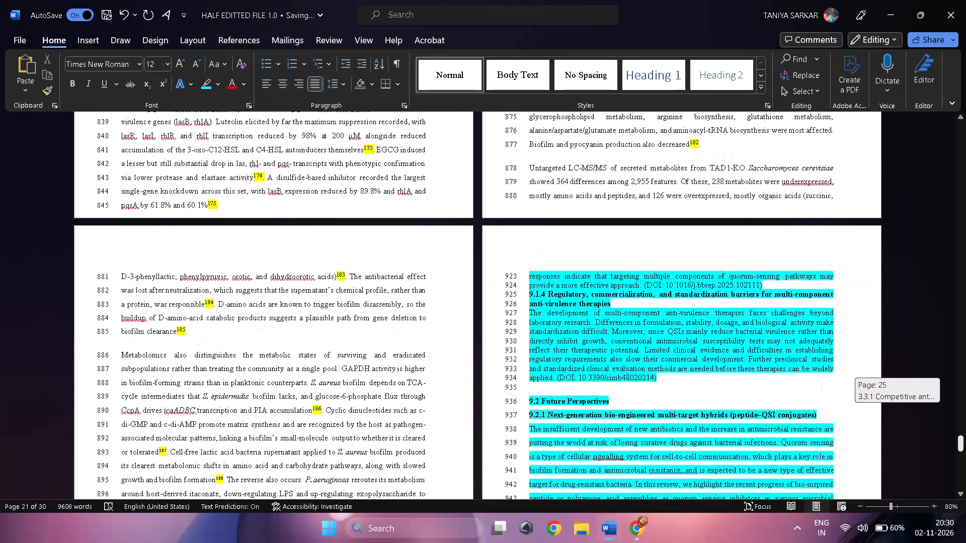
left_click_drag(965, 445, 965, 453)
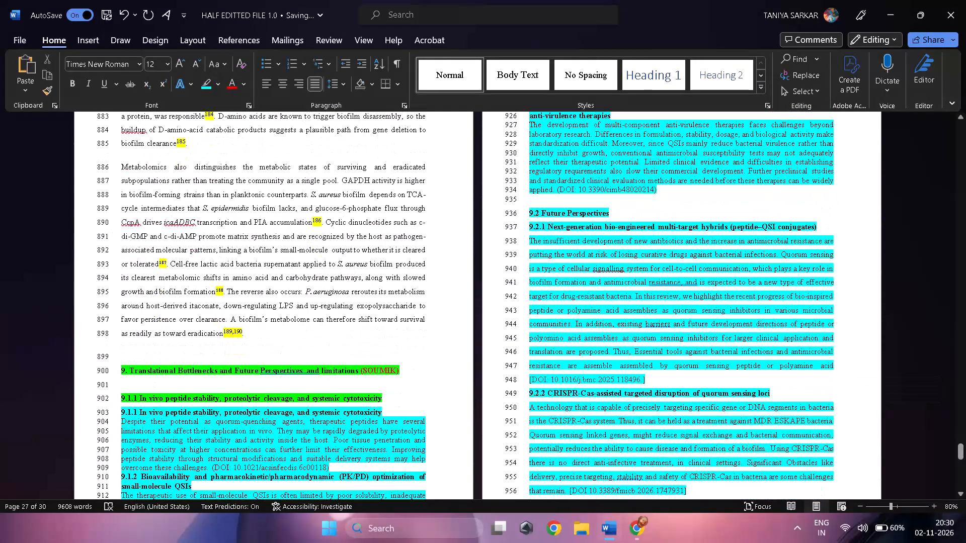
left_click(124, 373)
key("BackSpace")
key("8")
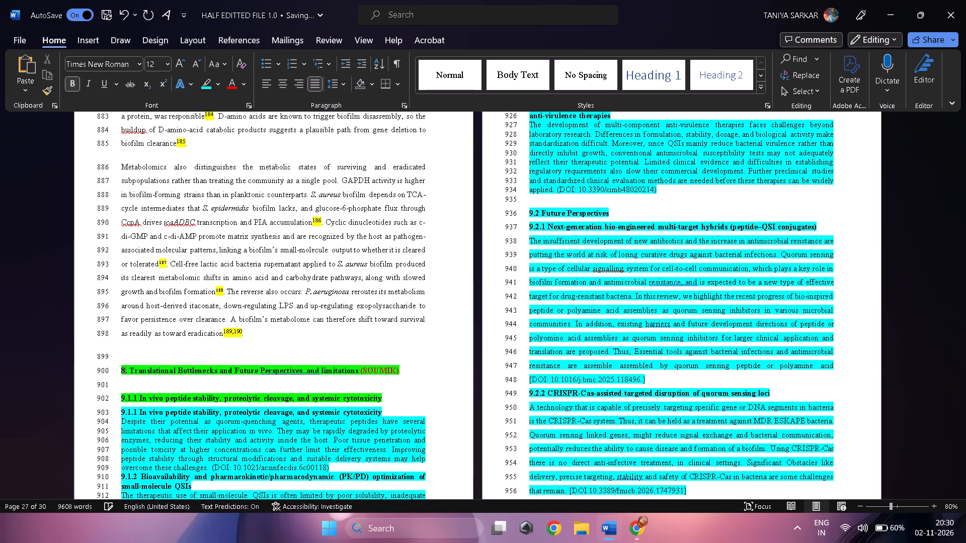
Renumber the green-highlighted subheading on in vivo peptide stability, proteolytic cleavage and systemic cytotoxicity as 8.1.1.
left_click(126, 400)
key("BackSpace")
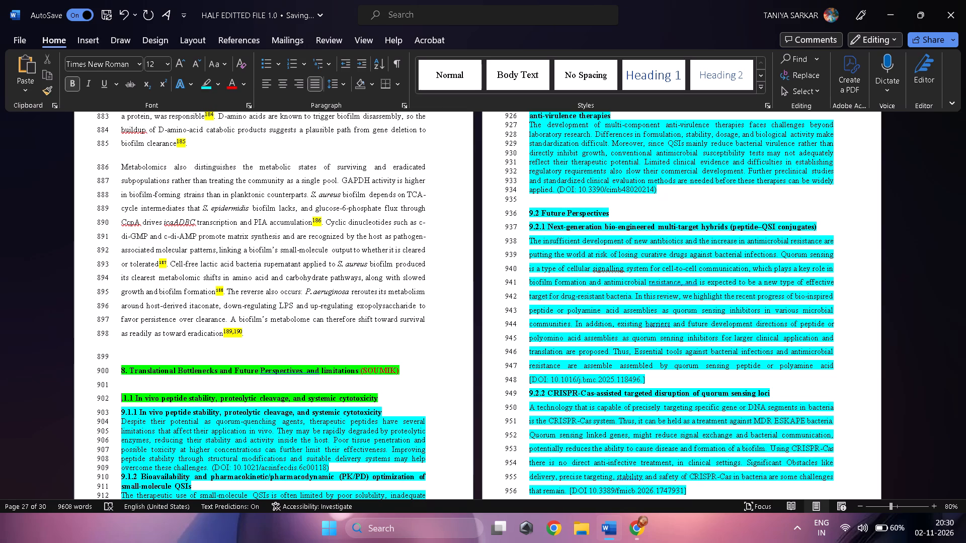
key("8")
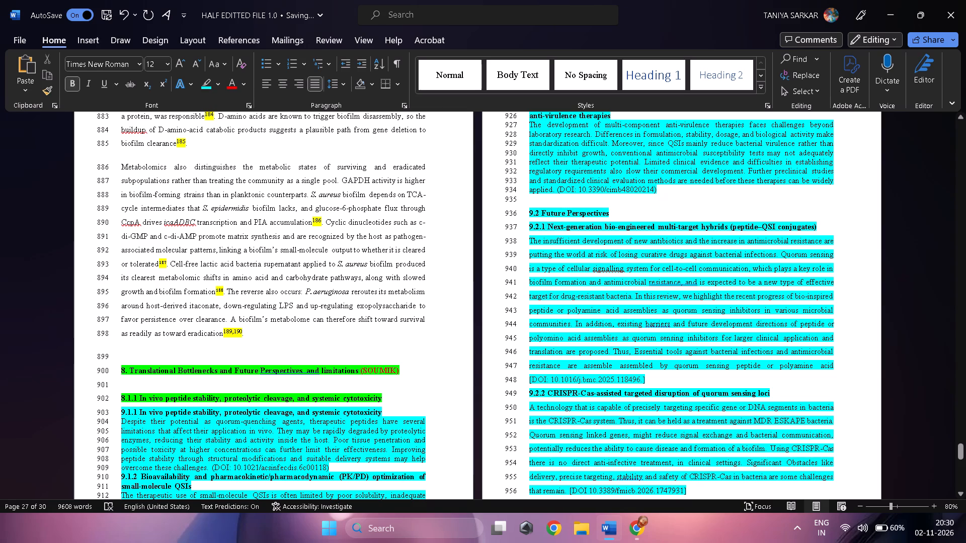
Place the text cursor after the leading digit of the cyan-highlighted duplicate heading 9.1.1 on in vivo peptide stability.
left_click(125, 416)
left_click(121, 404)
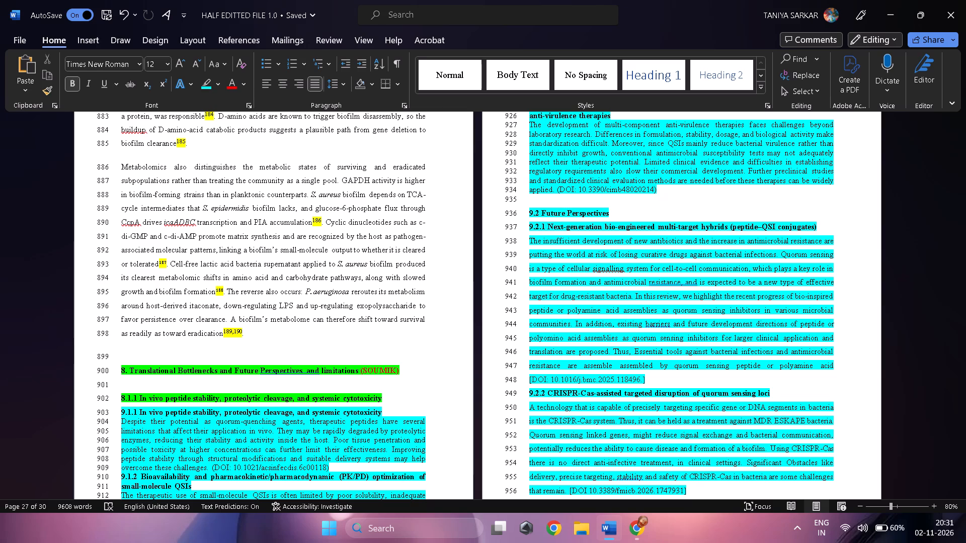
left_click(126, 414)
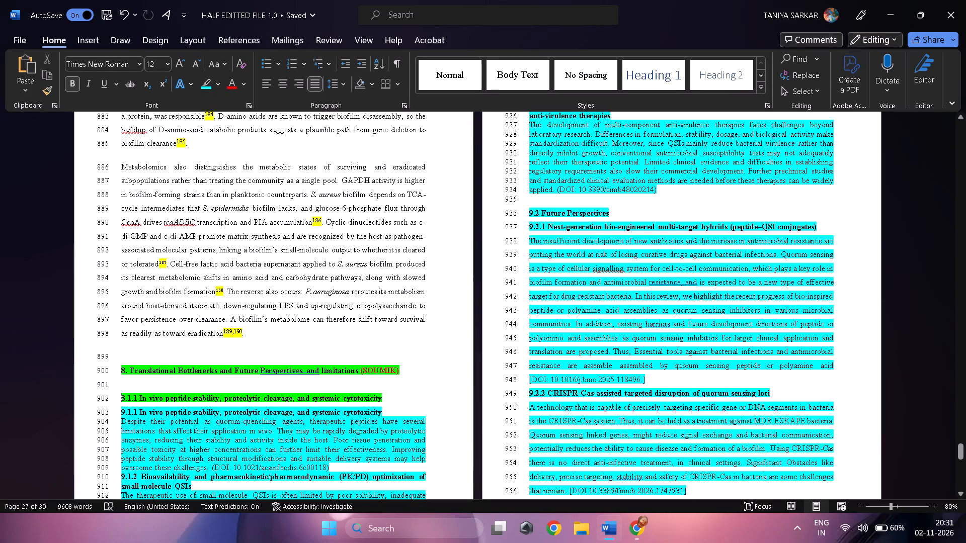
left_click(123, 414)
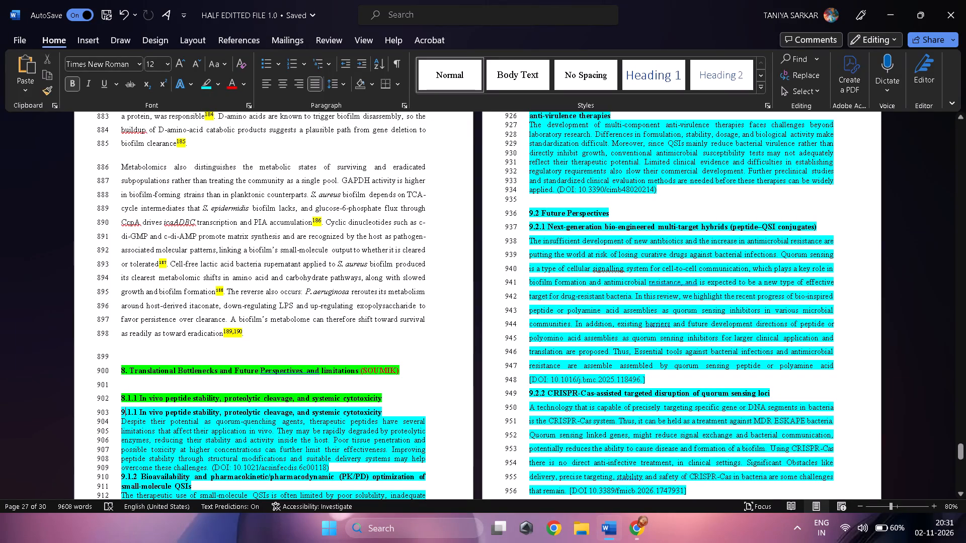
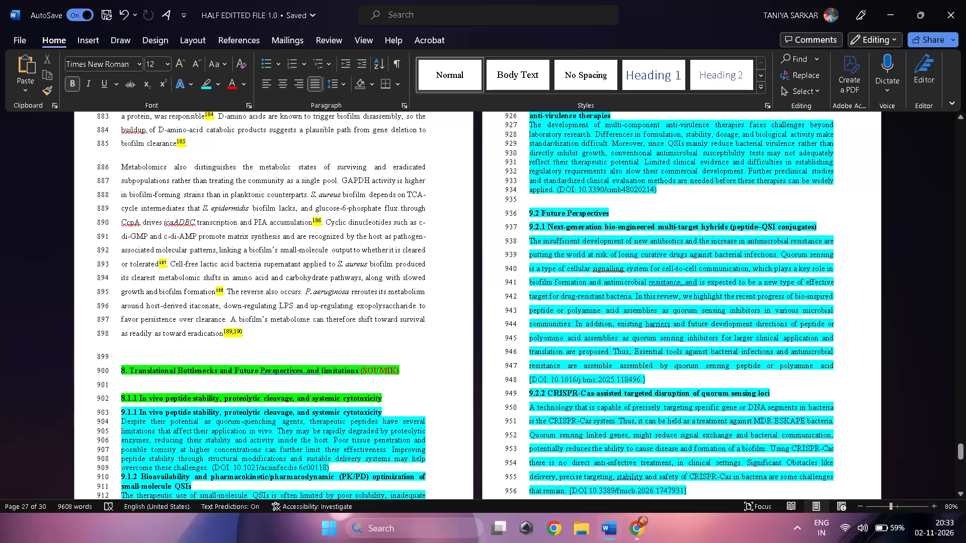
Renumber the cyan-highlighted duplicate heading on in vivo peptide stability, proteolytic cleavage and systemic cytotoxicity as 8.1.1.
key("BackSpace")
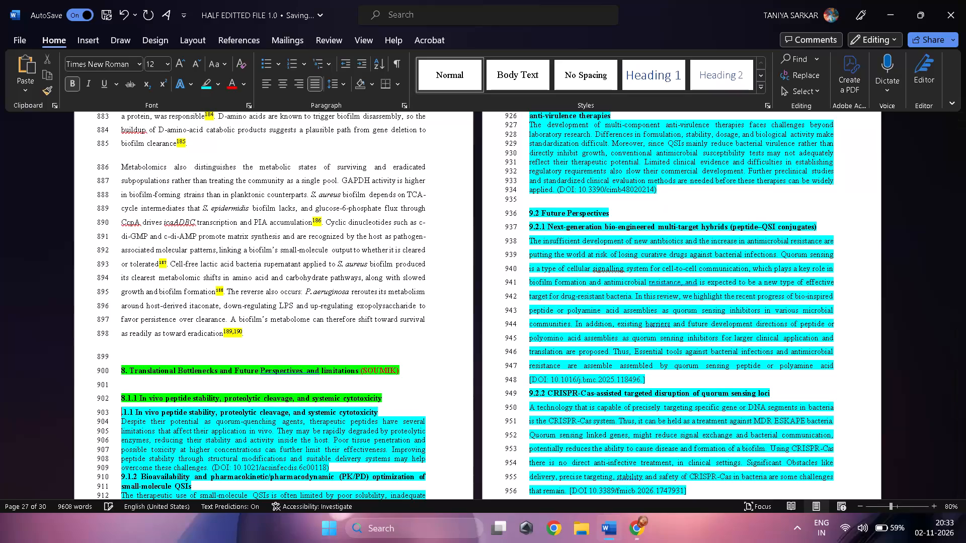
key("9")
key("BackSpace")
key("8")
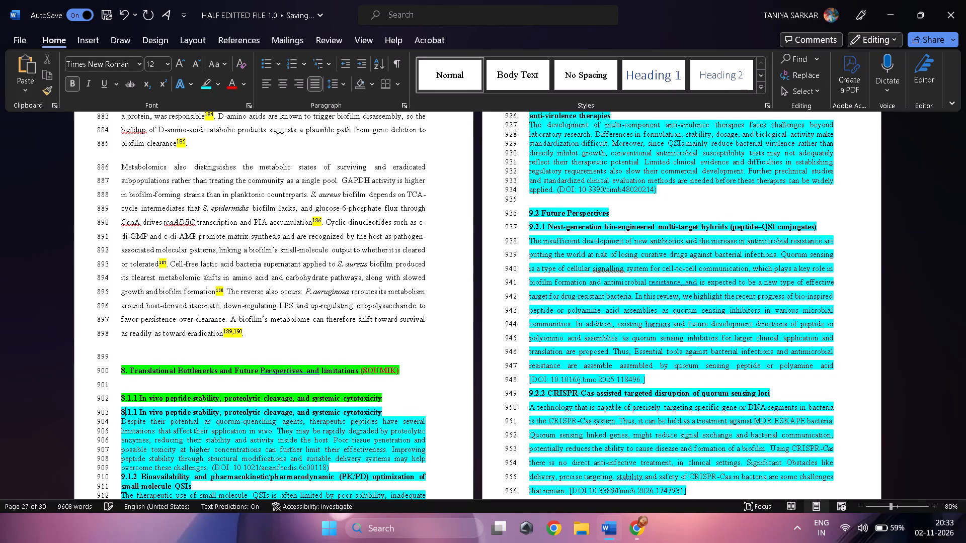
Place the text cursor after the leading digit of the cyan-highlighted heading 9.1.2 on bioavailability and PK/PD optimization of small-molecule QSIs.
left_click(124, 479)
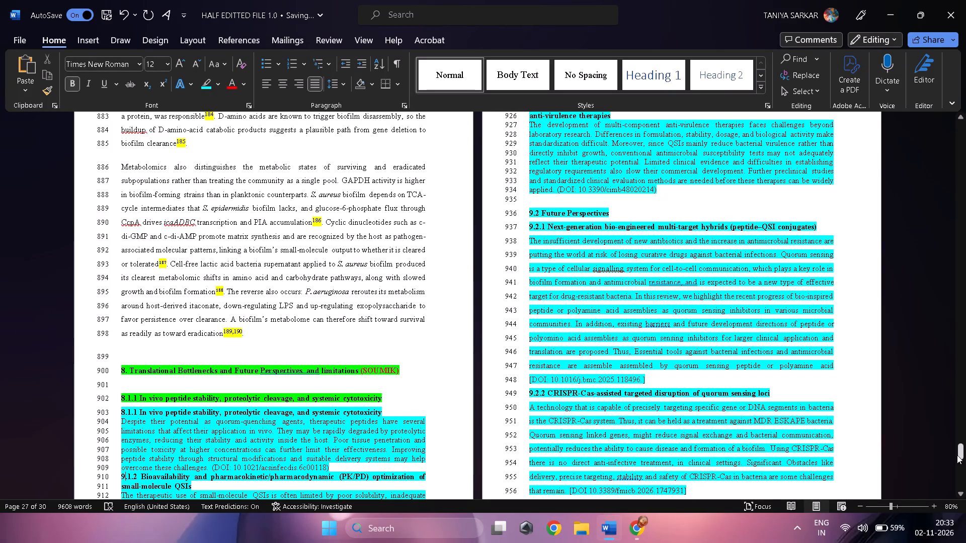
left_click_drag(957, 455, 961, 463)
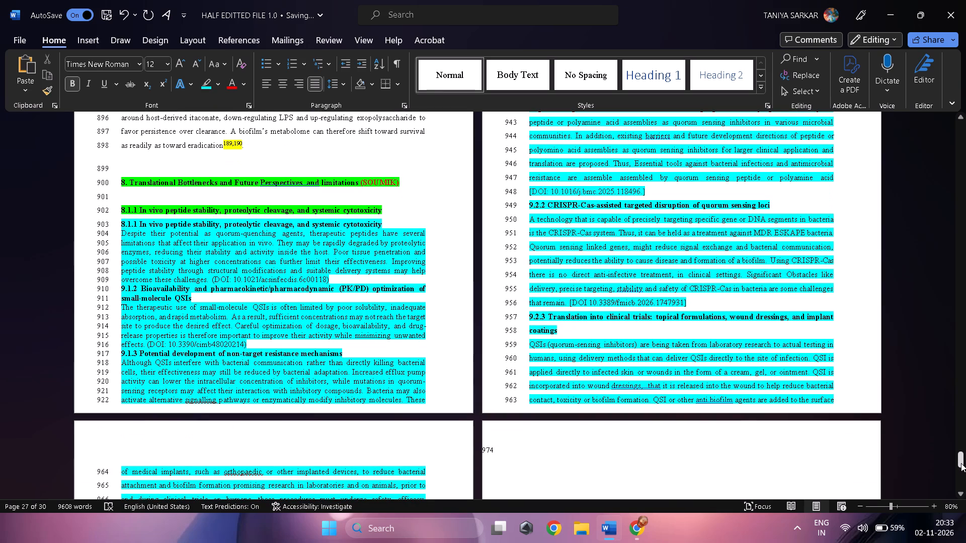
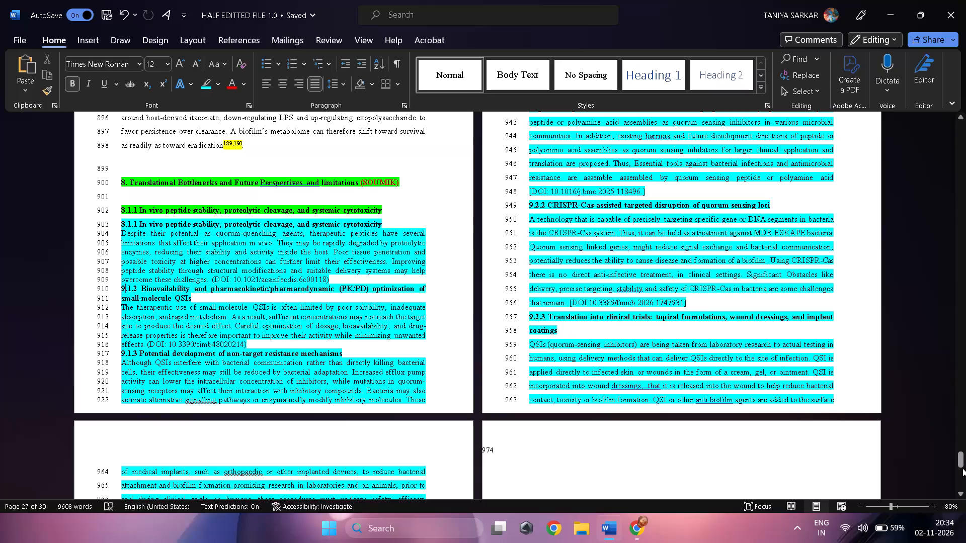
Renumber the cyan-highlighted headings 9.1.2 on QSI bioavailability and 9.1.3 on non-target resistance mechanisms as 8.1.2 and 8.1.3.
left_click(961, 465)
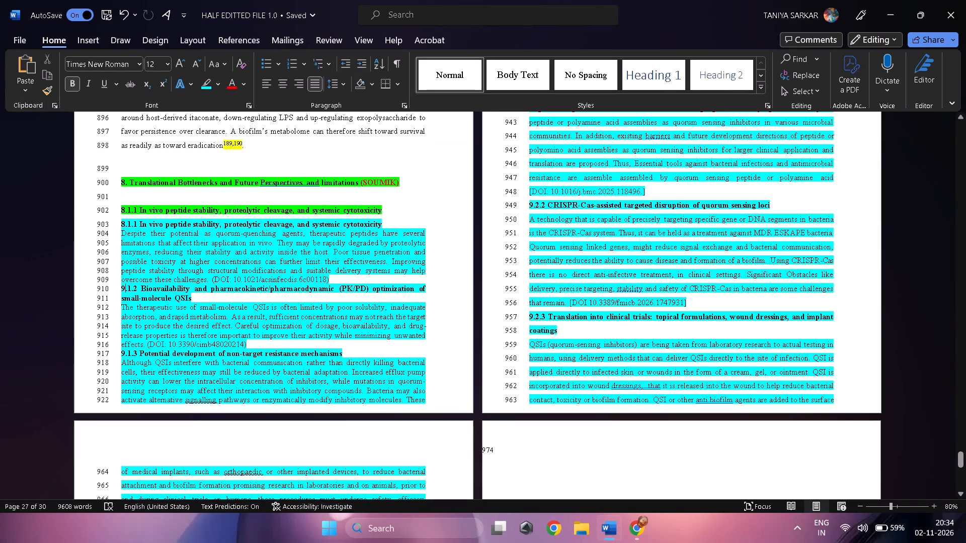
key("BackSpace")
key("8")
left_click(126, 352)
key("BackSpace")
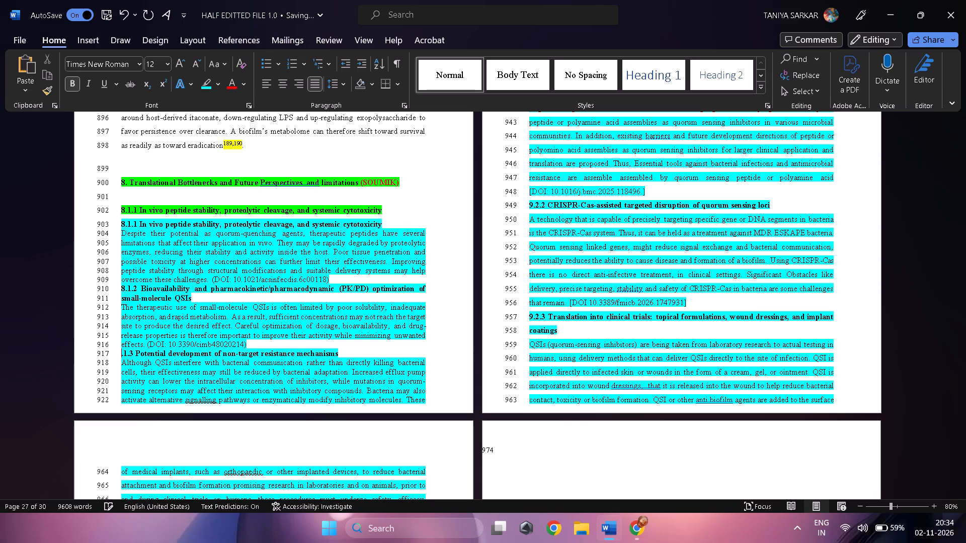
key("8")
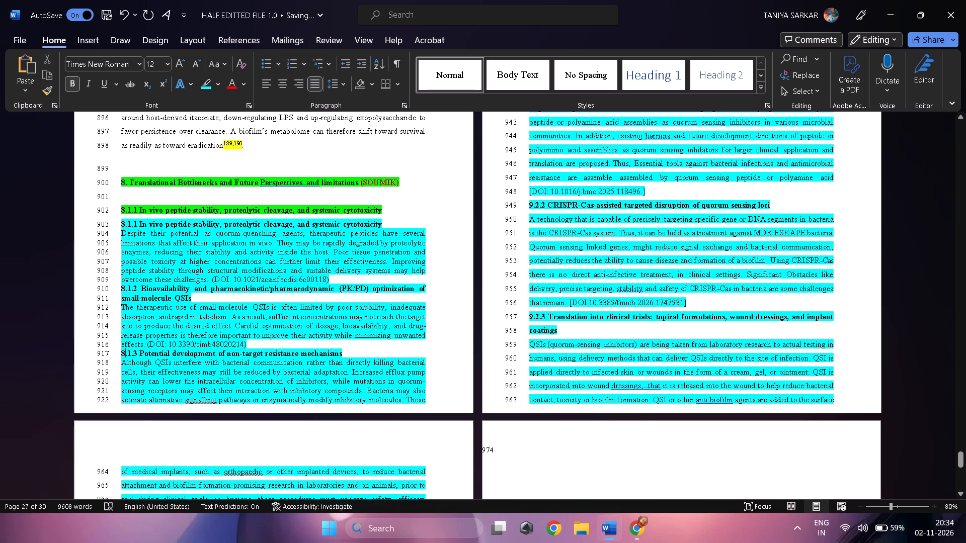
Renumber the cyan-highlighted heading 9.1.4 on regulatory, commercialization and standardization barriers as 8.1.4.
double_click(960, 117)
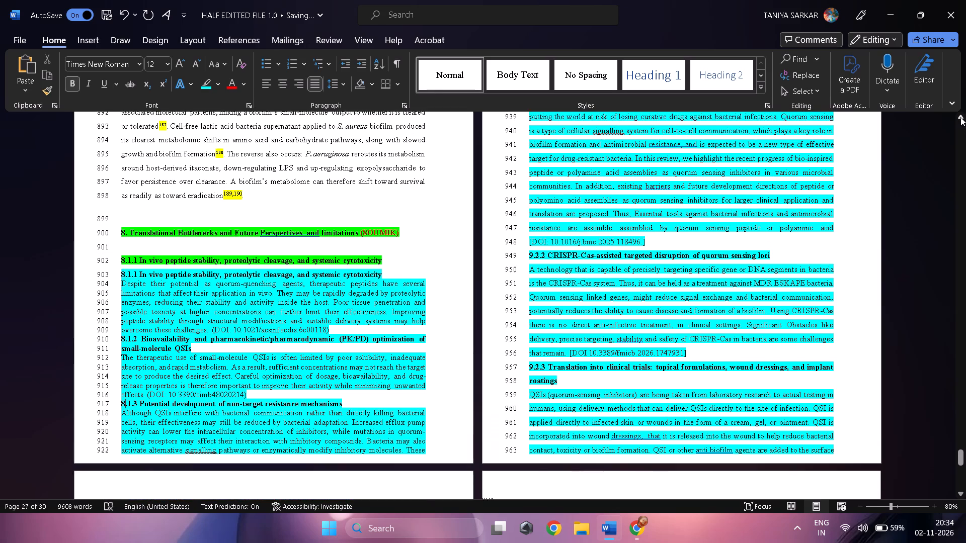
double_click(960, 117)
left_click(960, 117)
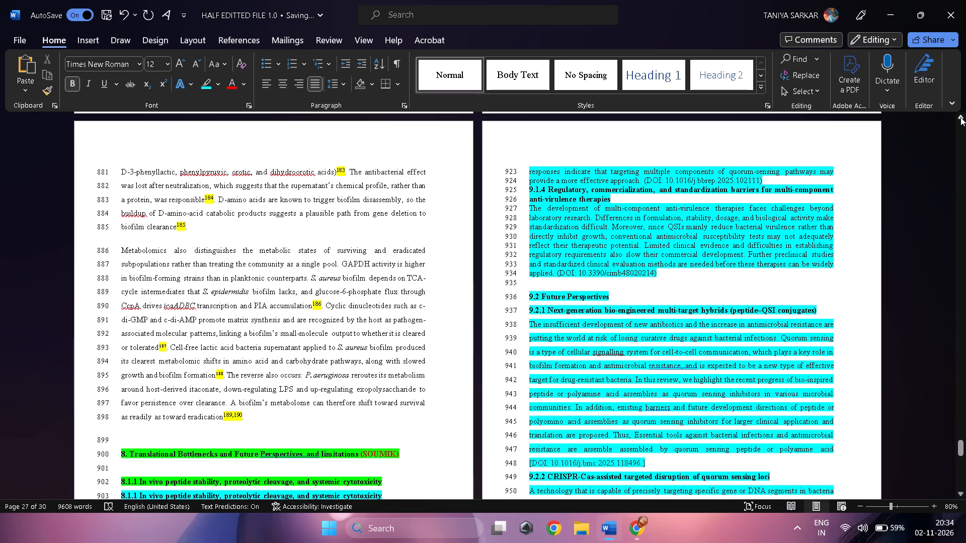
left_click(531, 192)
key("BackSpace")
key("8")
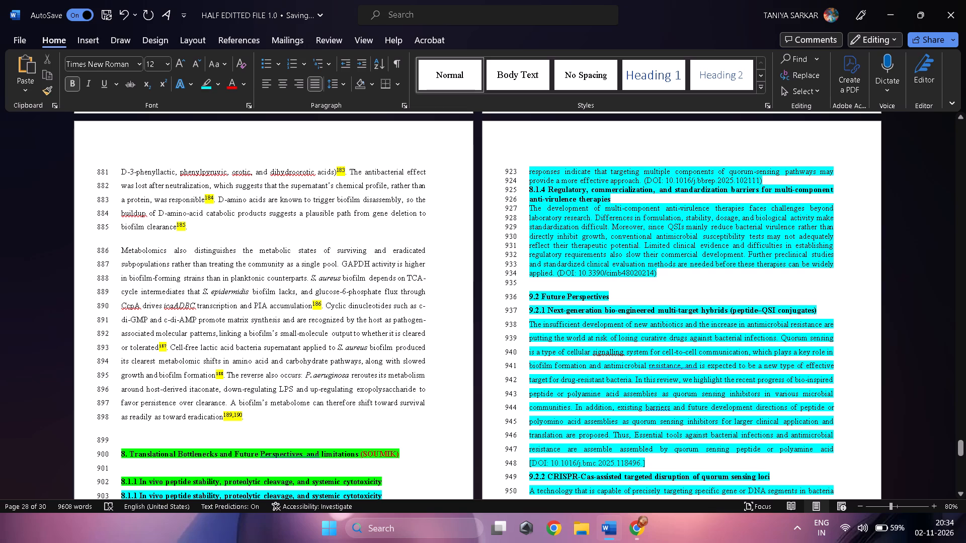
Renumber heading 9.2.4 on the roadmap for regulatory approval as 8.2.4, and delete the new leading 8 again.
left_click_drag(964, 446, 965, 451)
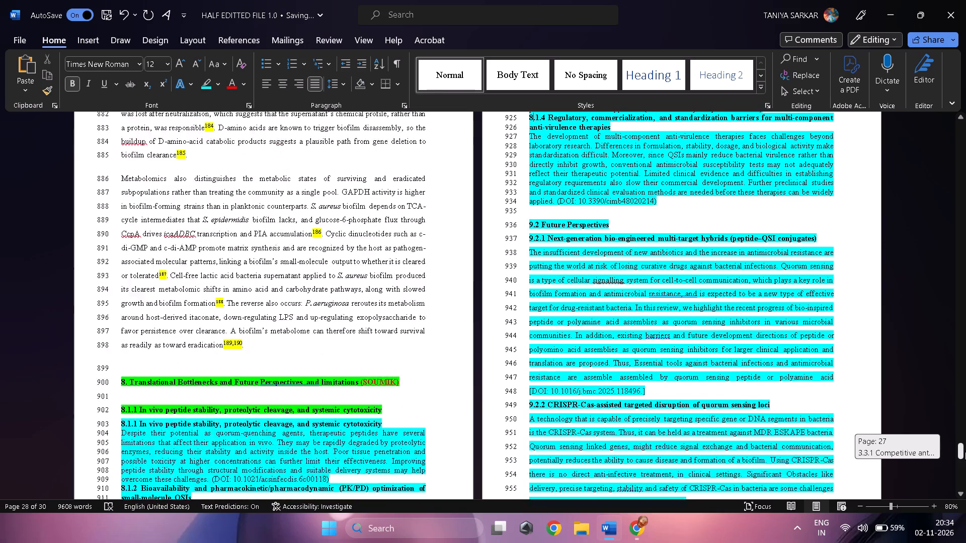
left_click_drag(965, 451, 965, 461)
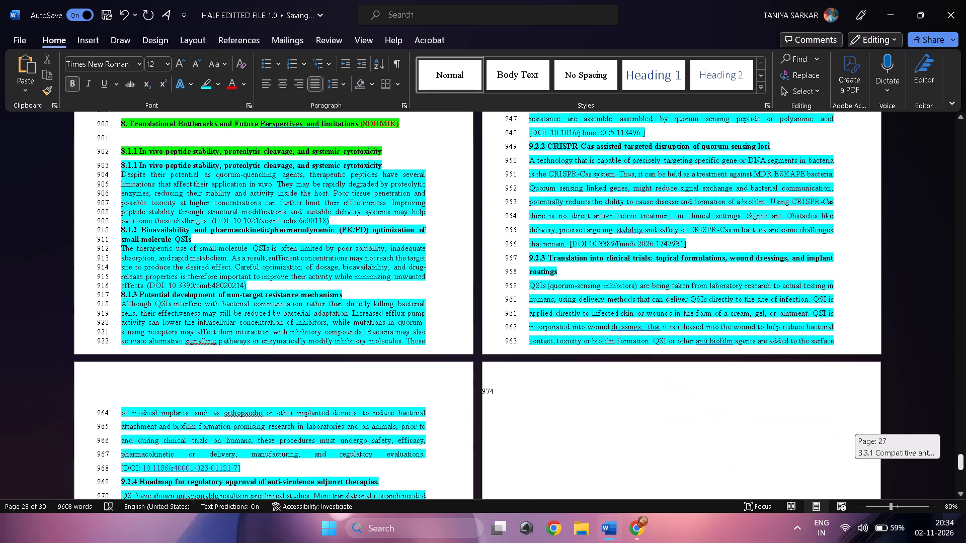
left_click_drag(965, 461, 965, 468)
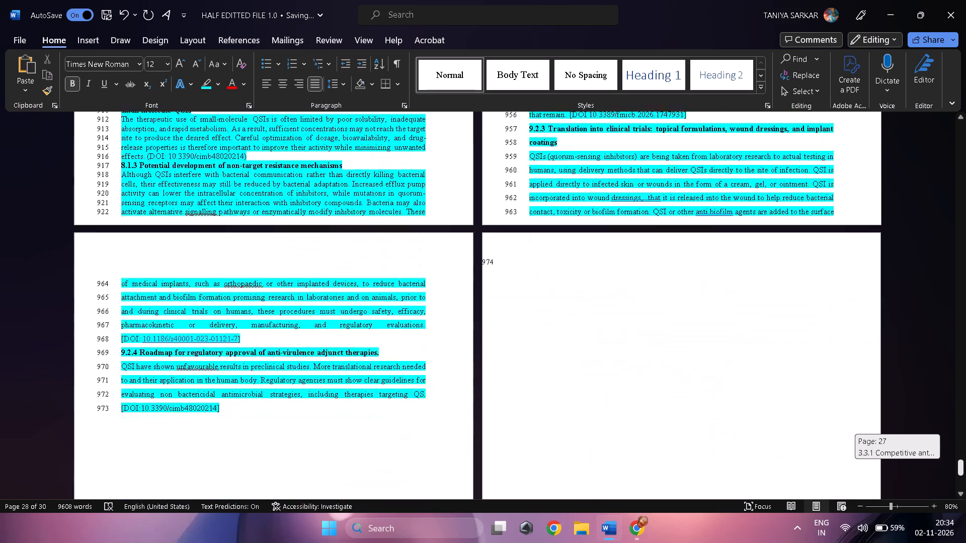
left_click_drag(965, 468, 965, 465)
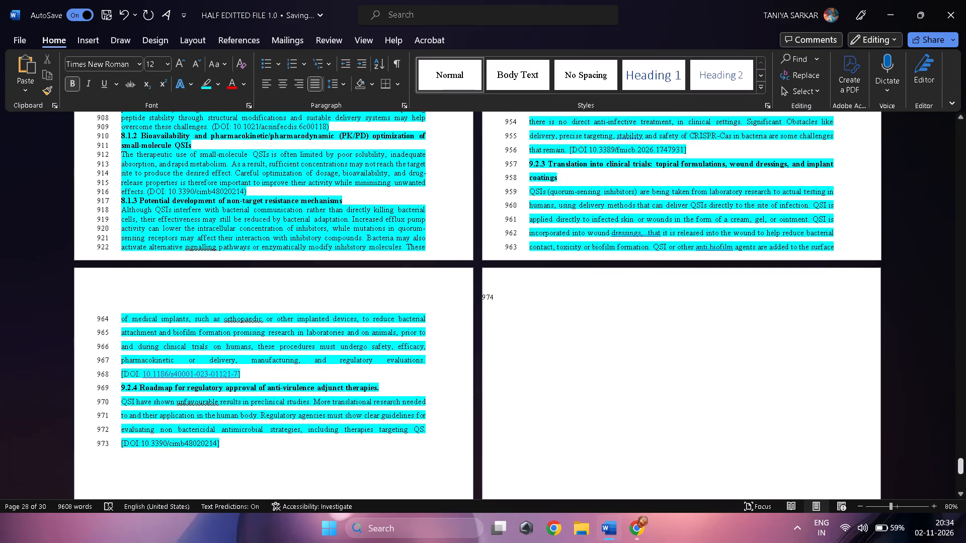
left_click(124, 390)
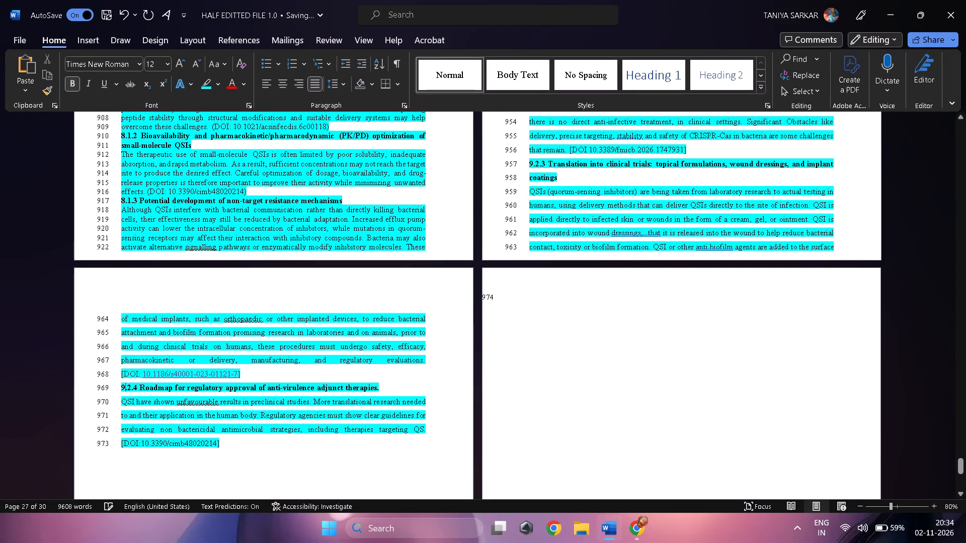
key("BackSpace")
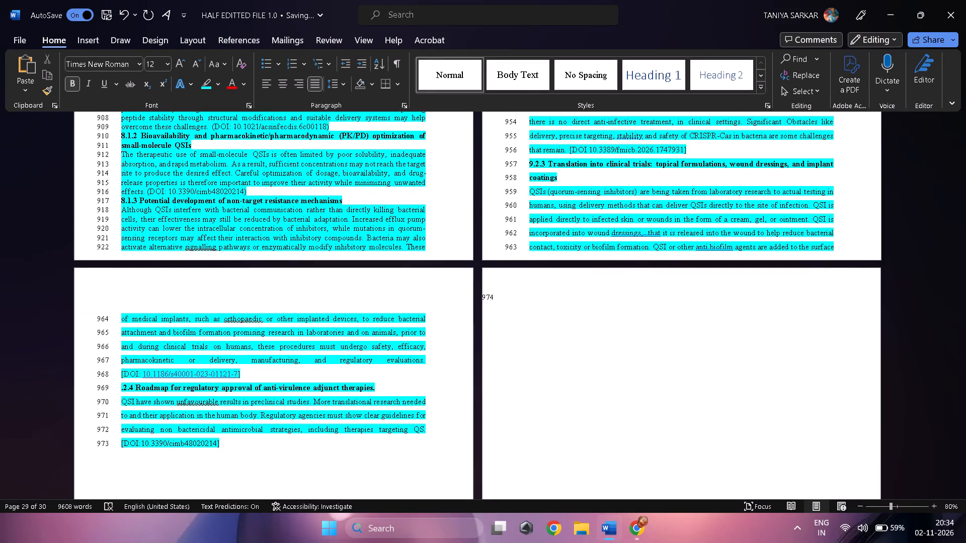
key("8")
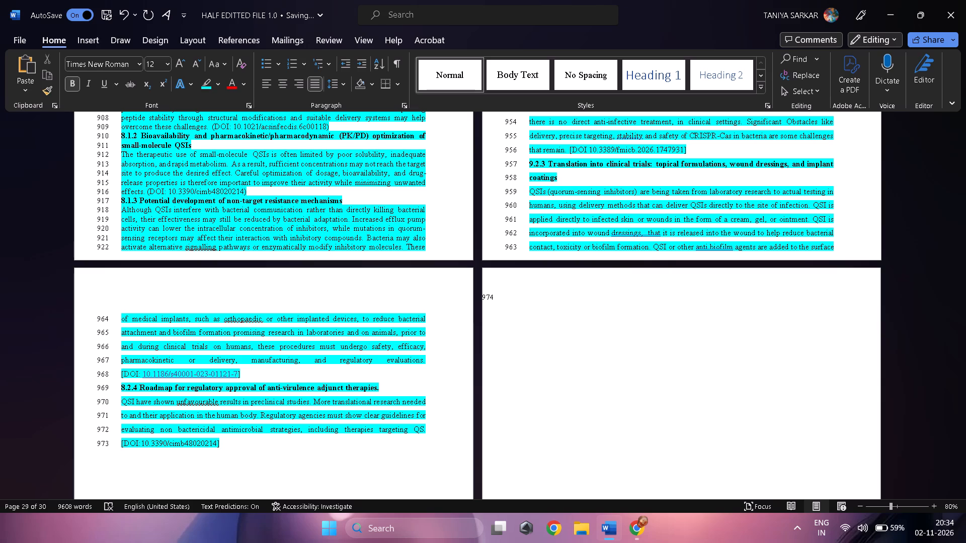
key("BackSpace")
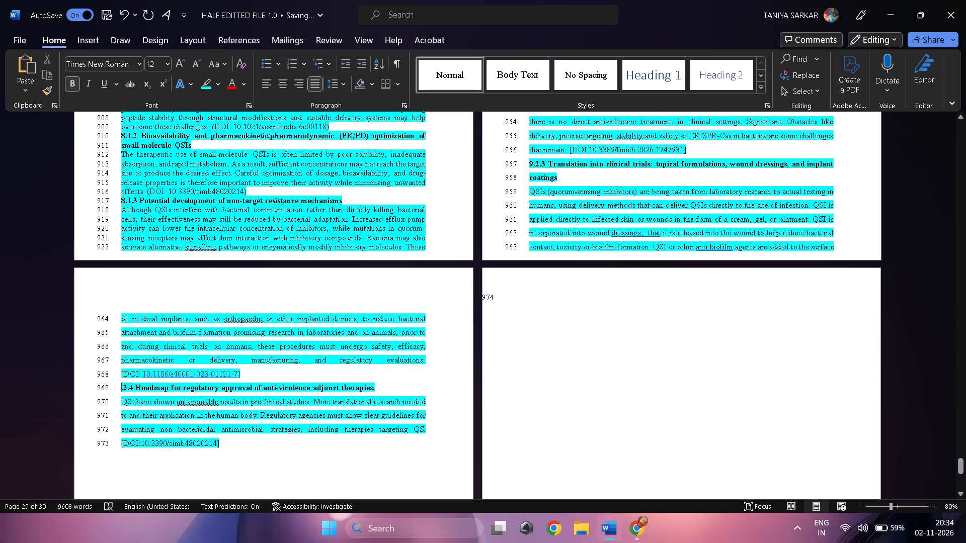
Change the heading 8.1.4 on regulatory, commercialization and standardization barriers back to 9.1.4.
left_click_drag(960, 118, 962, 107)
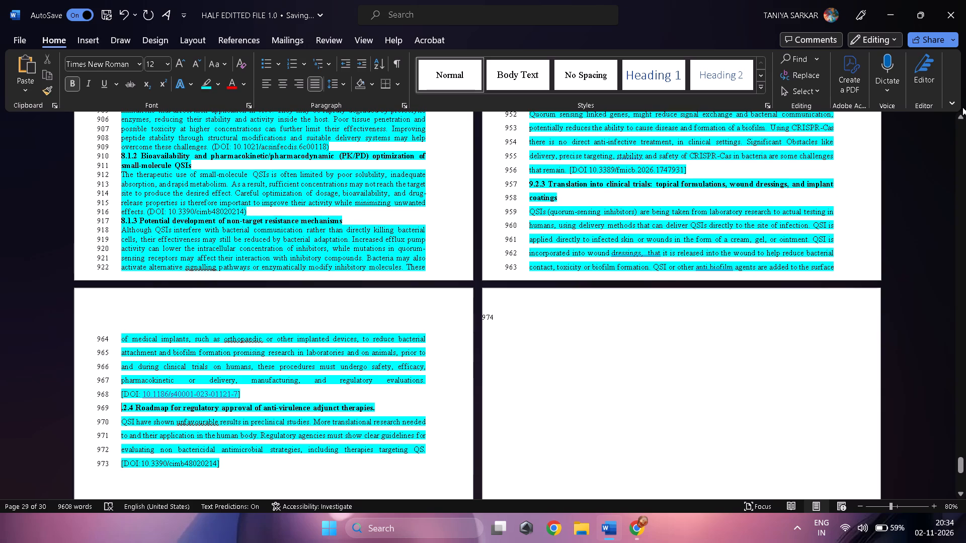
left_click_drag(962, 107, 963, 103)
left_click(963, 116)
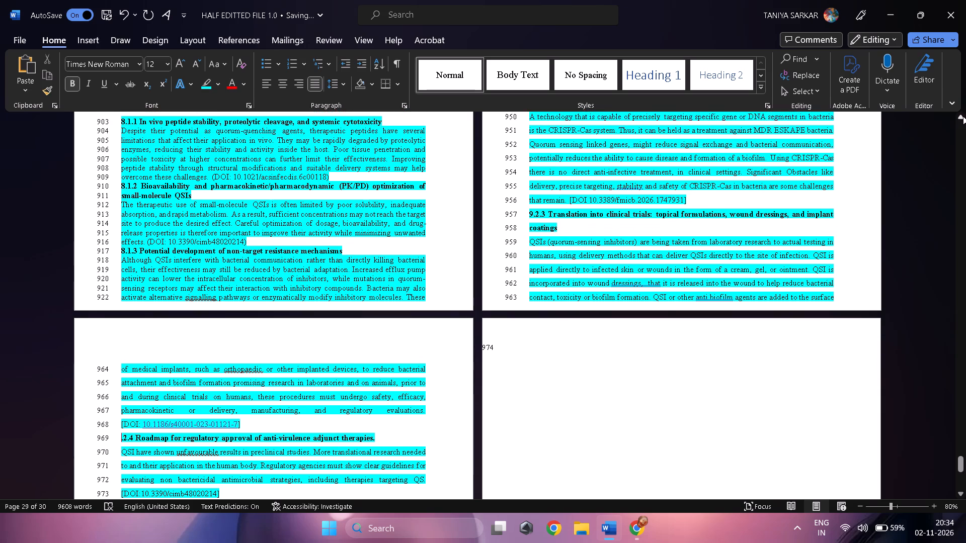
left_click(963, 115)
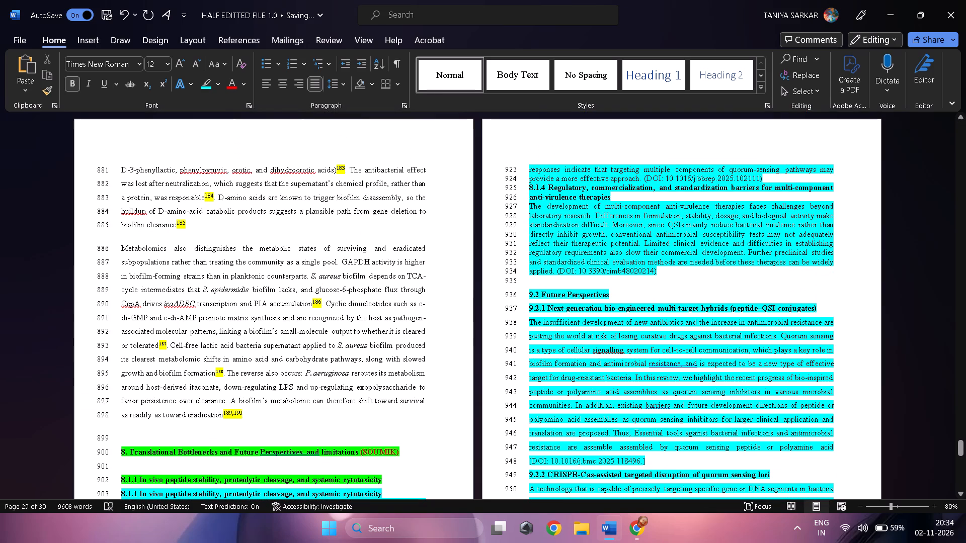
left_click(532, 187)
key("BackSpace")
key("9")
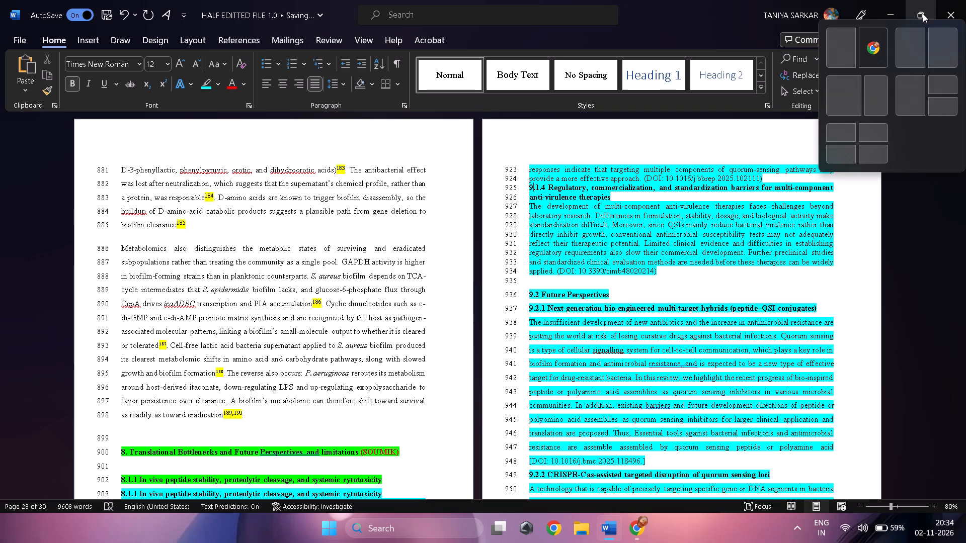
Snap the HALF EDITTED FILE 1.0 document window to the right half of the screen in a two-window side-by-side layout.
left_click(939, 60)
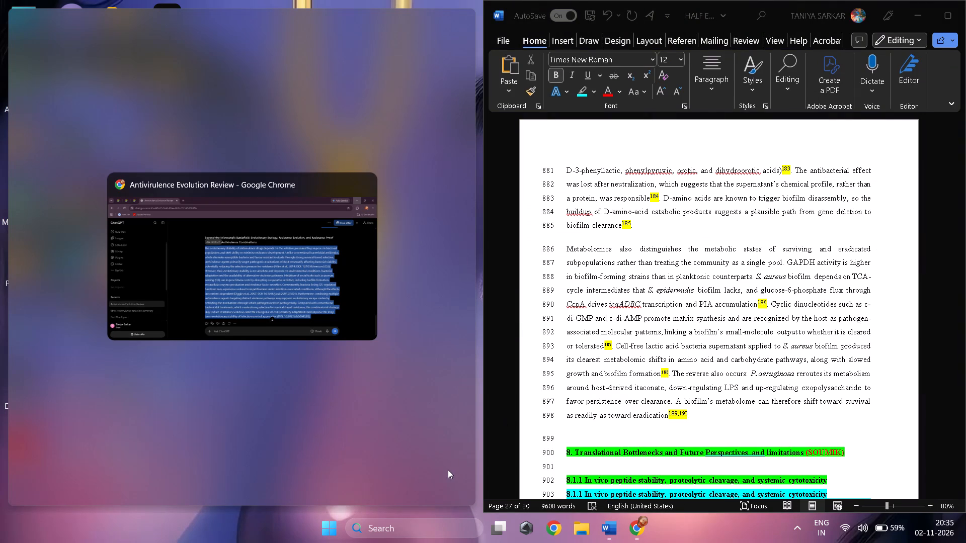
Switch to Windows Search and bring up the recent searches for files and apps.
left_click(456, 527)
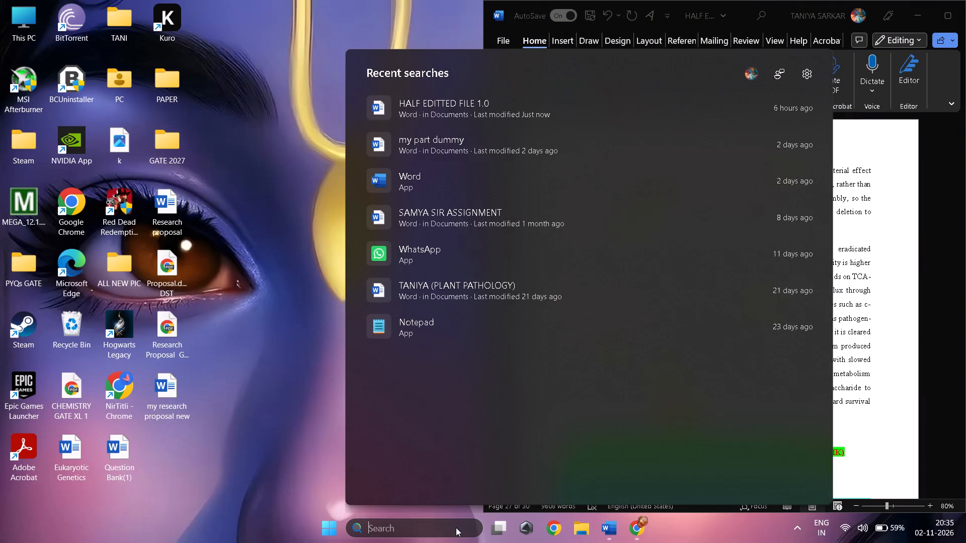
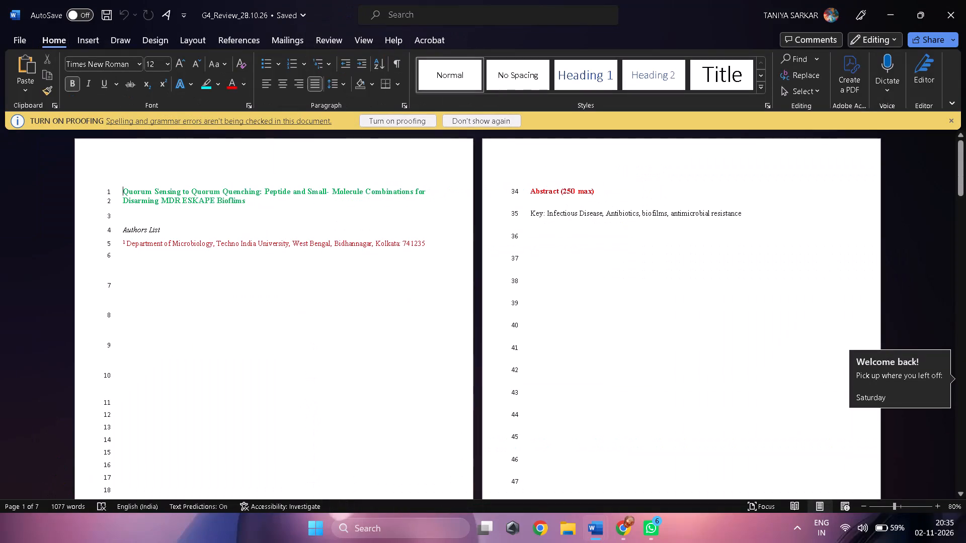
Copy all of section 7 on clinical and medical applications, from its heading through the end of 7.4, in G4_Review_28.10.26.
left_click_drag(960, 175, 965, 255)
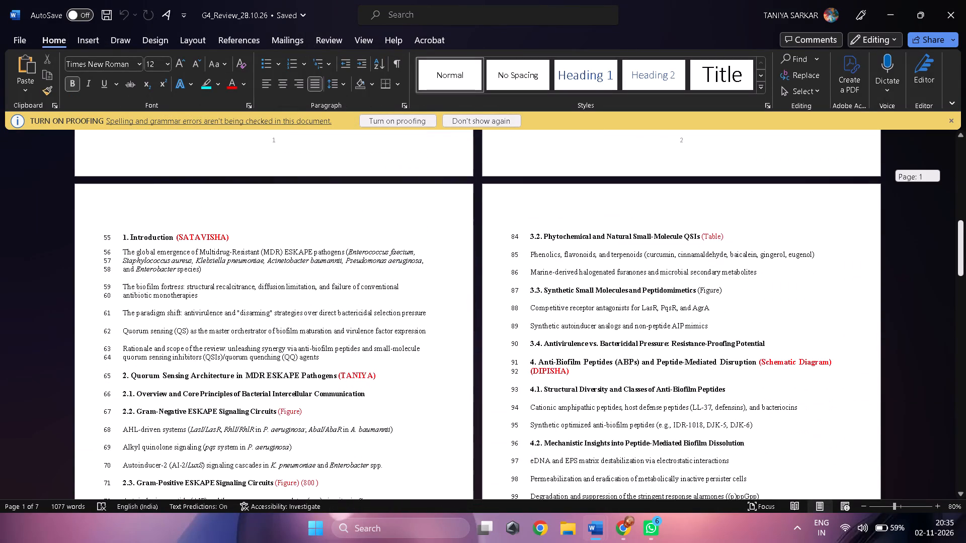
left_click_drag(965, 255, 965, 328)
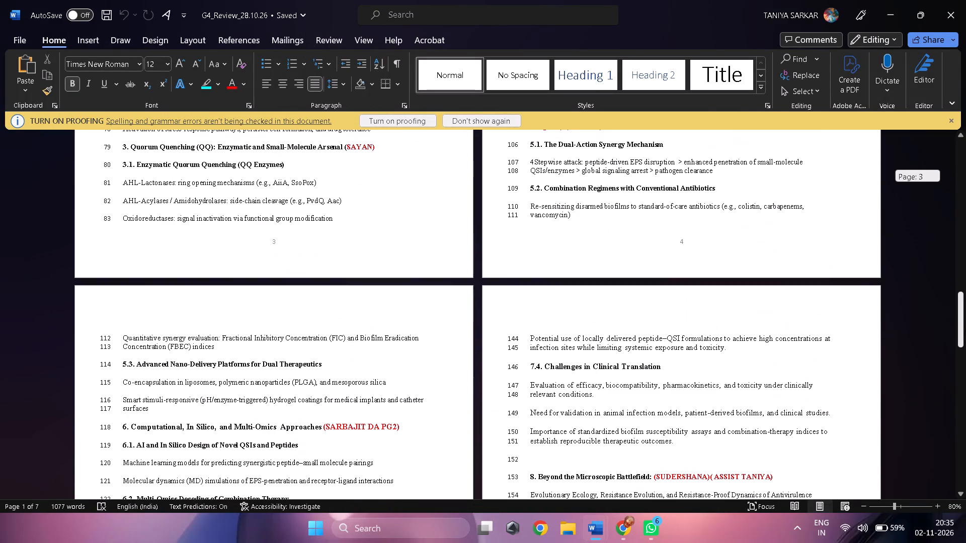
left_click_drag(965, 328, 965, 390)
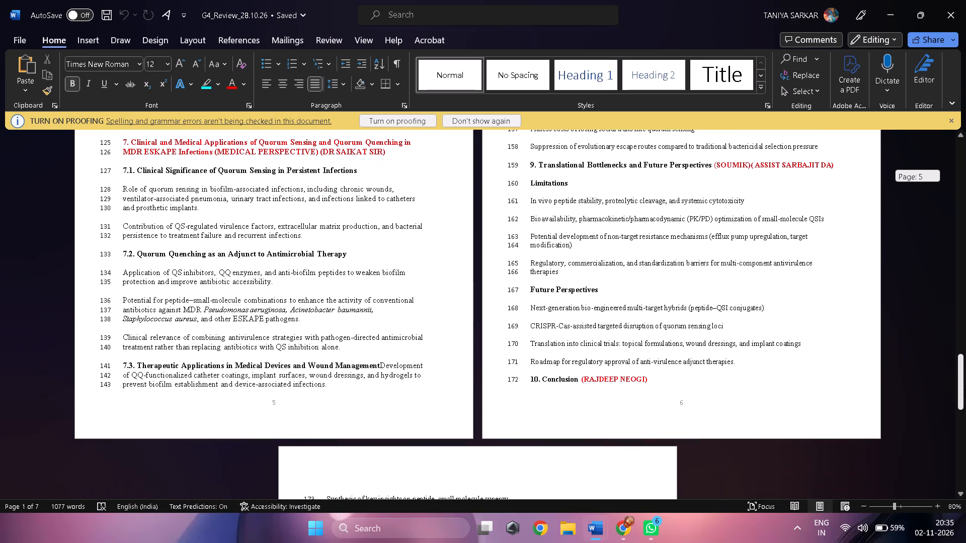
left_click_drag(965, 390, 965, 385)
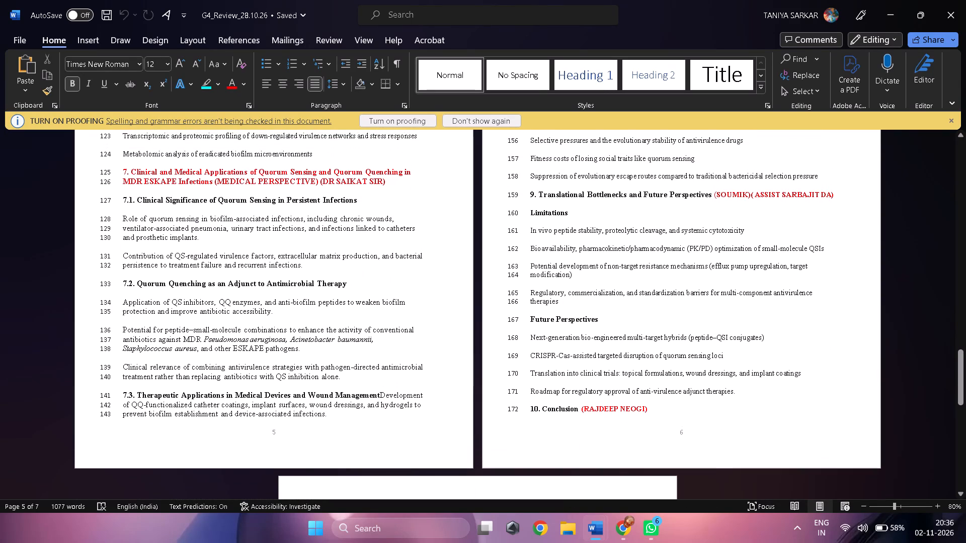
left_click_drag(122, 172, 392, 408)
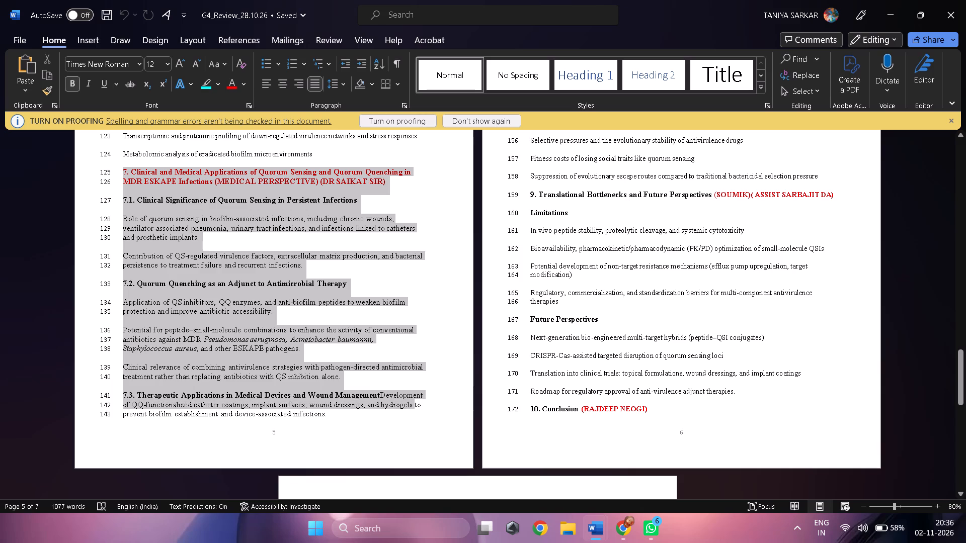
left_click_drag(392, 408, 388, 396)
left_click_drag(388, 396, 394, 194)
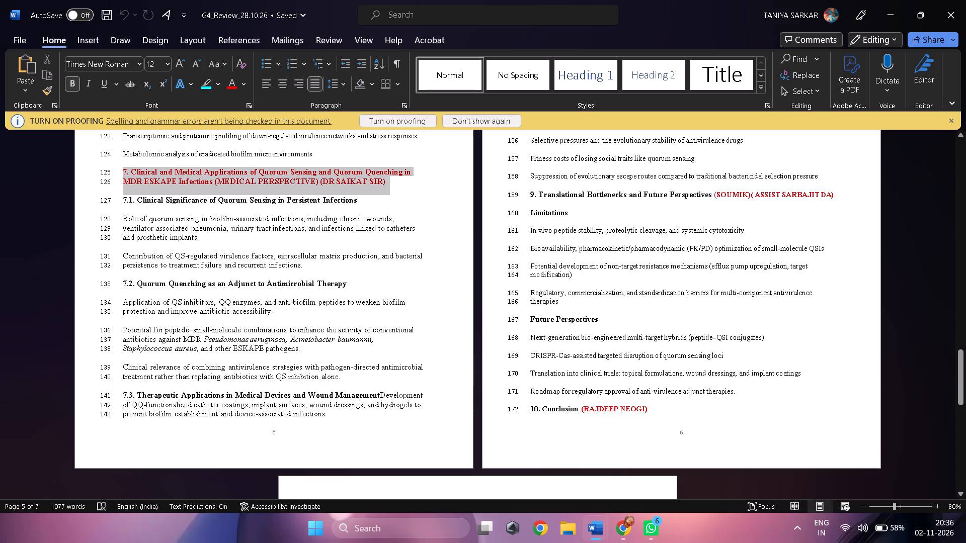
left_click_drag(394, 194, 601, 223)
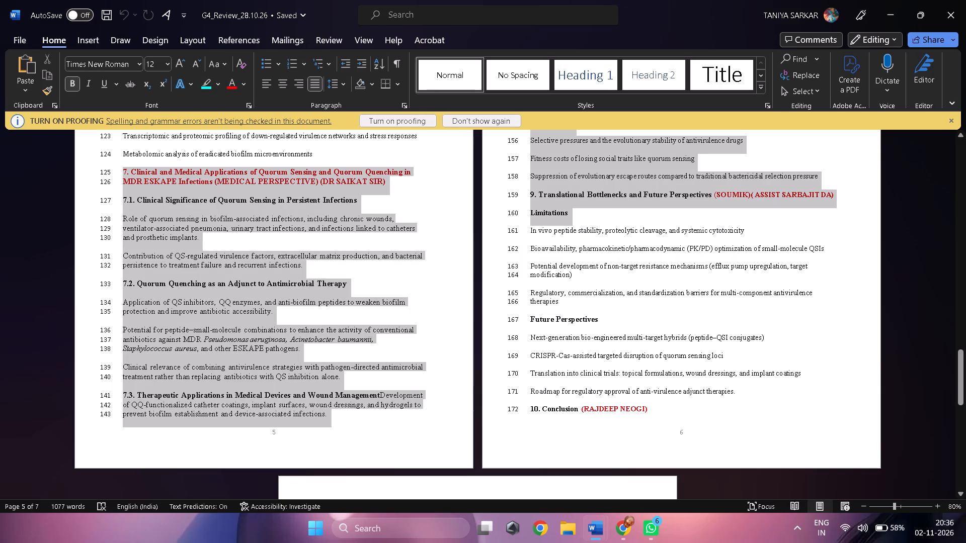
left_click_drag(601, 223, 575, 124)
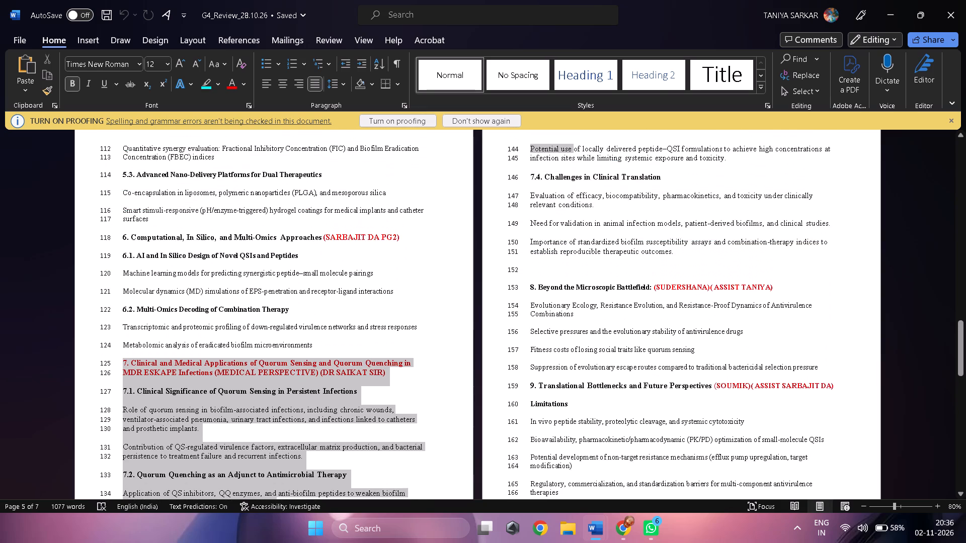
left_click_drag(575, 124, 652, 318)
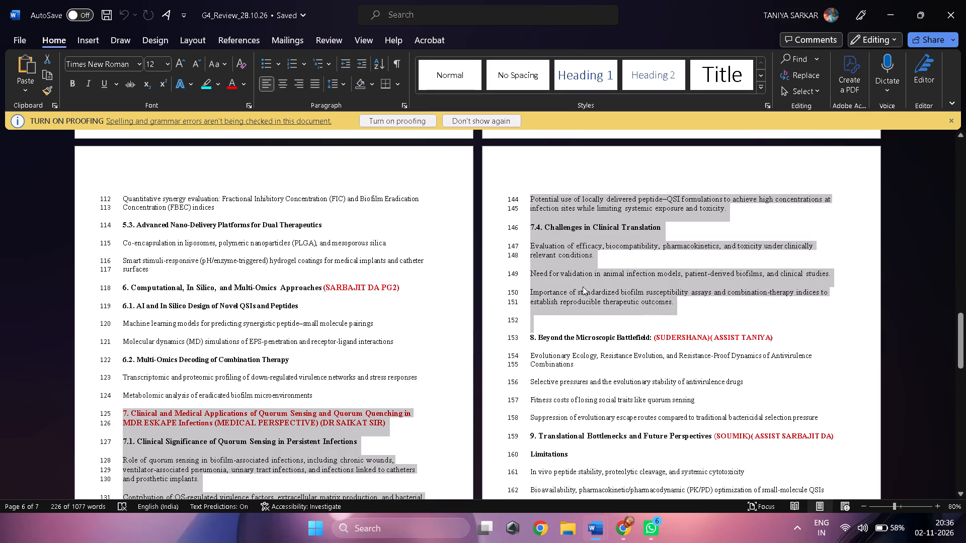
key("ctrl+c")
Close the G4_Review_28.10.26 document.
left_click(951, 2)
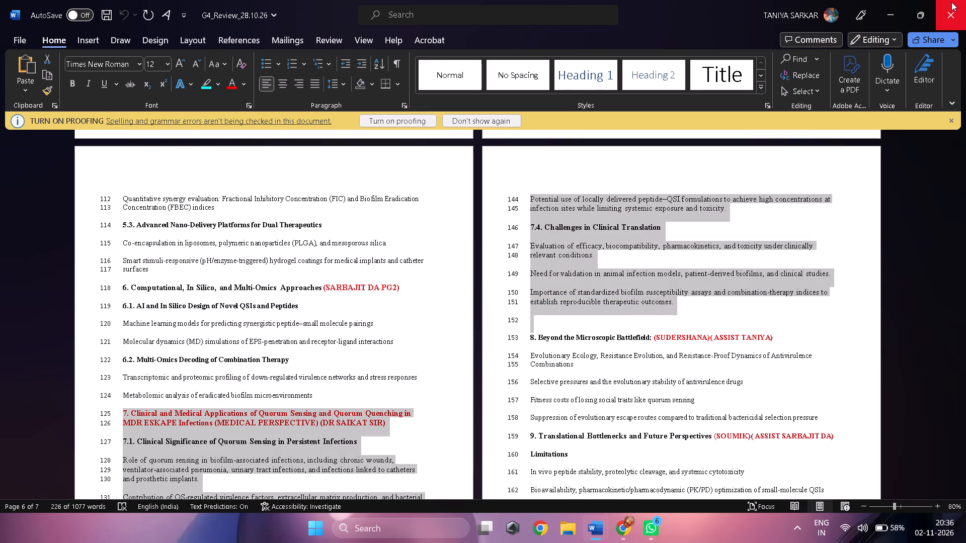
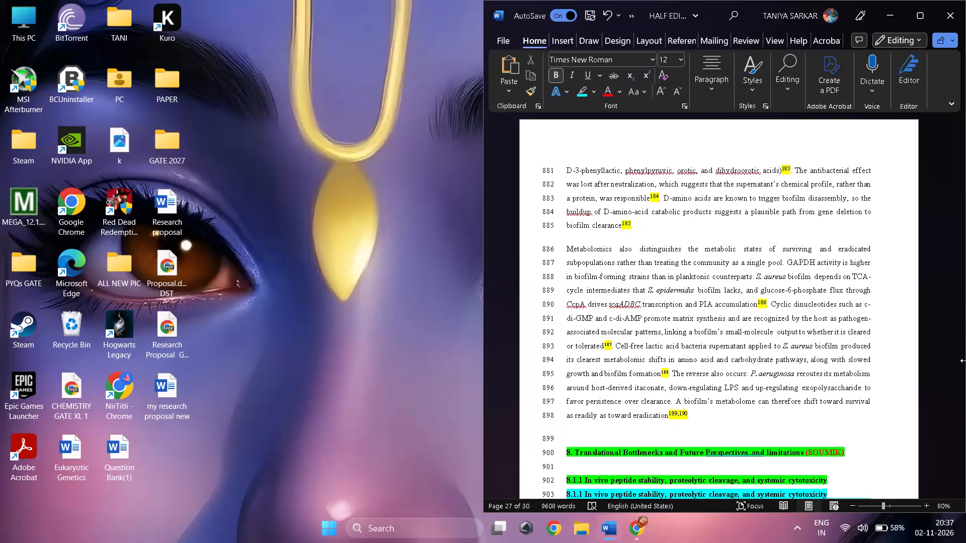
Paste the copied section 7 on clinical and medical applications on the blank line just before heading 8, Translational Bottlenecks and Future Perspectives.
left_click(919, 17)
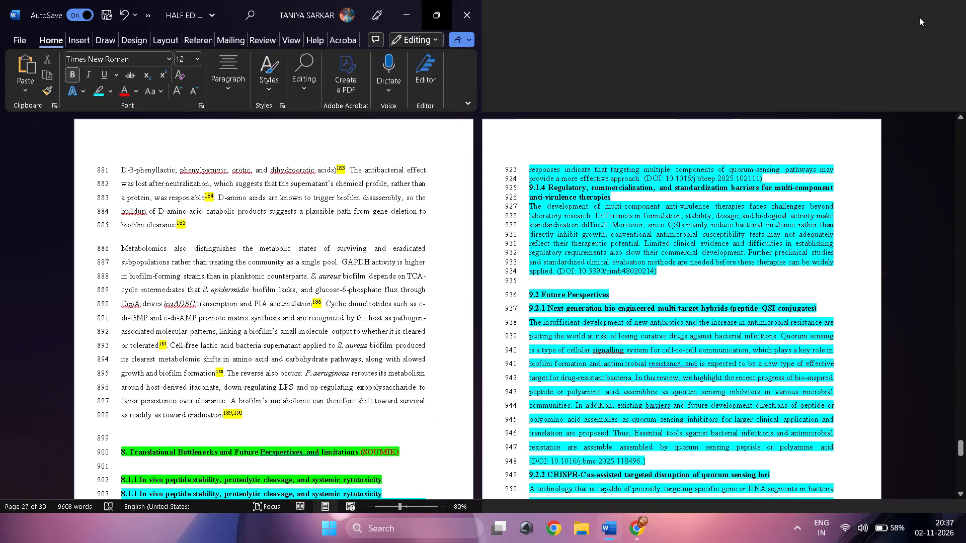
left_click_drag(958, 446, 960, 459)
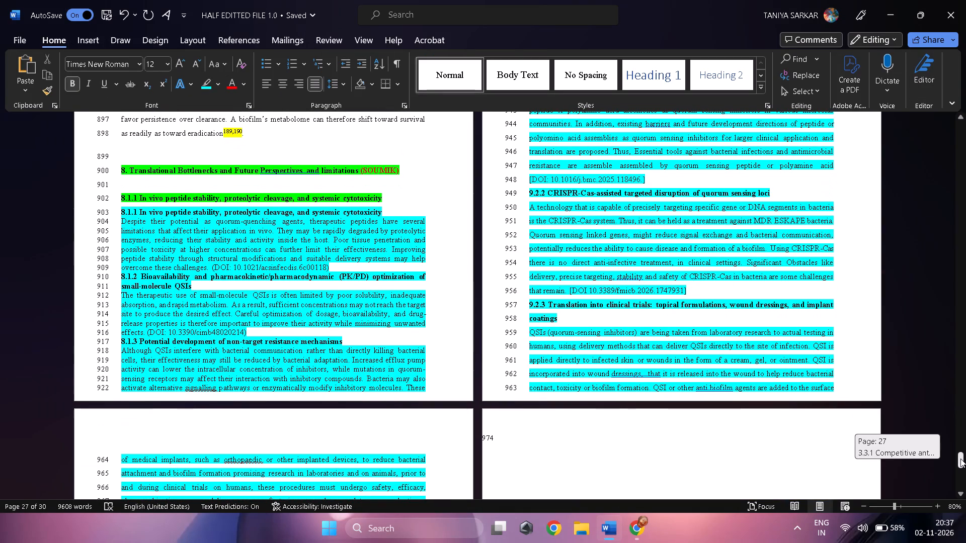
left_click_drag(960, 459, 961, 459)
left_click_drag(961, 459, 964, 447)
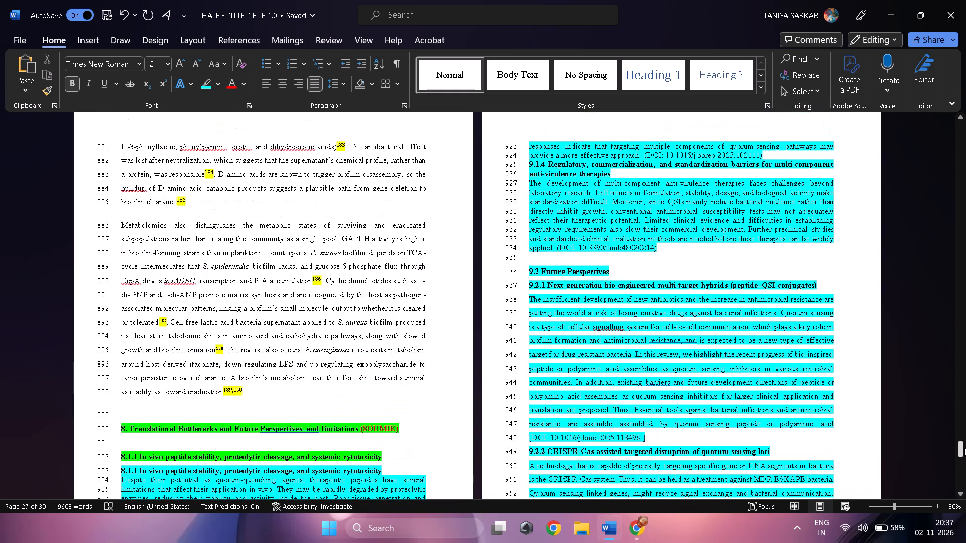
left_click(134, 413)
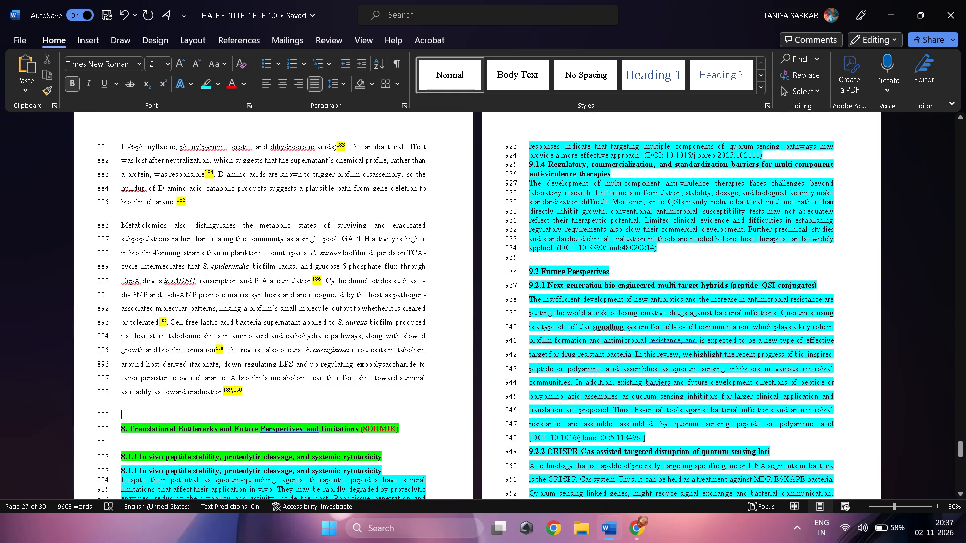
key("ctrl+v")
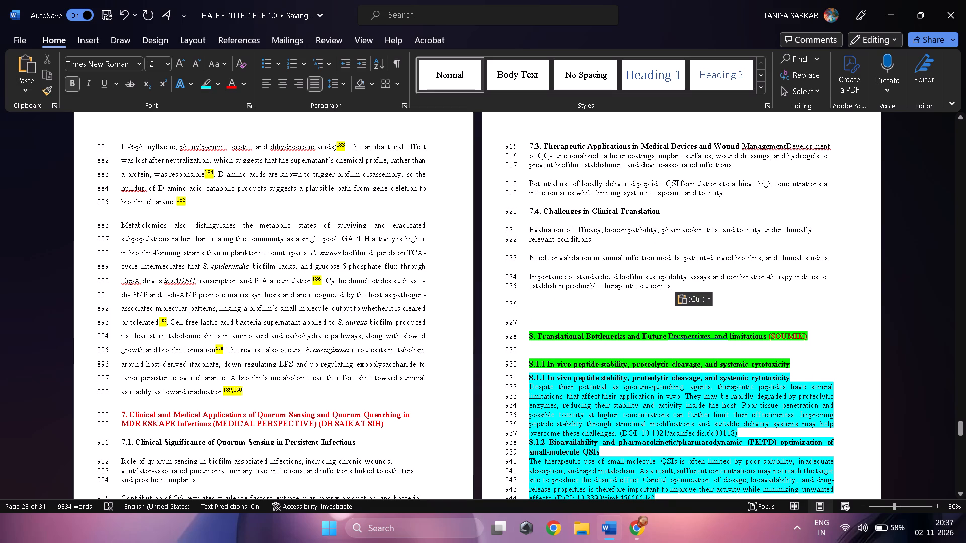
Join the three body paragraphs of section 7.4 into one and insert the missing space in "conditions. Need".
left_click(528, 258)
key("BackSpace")
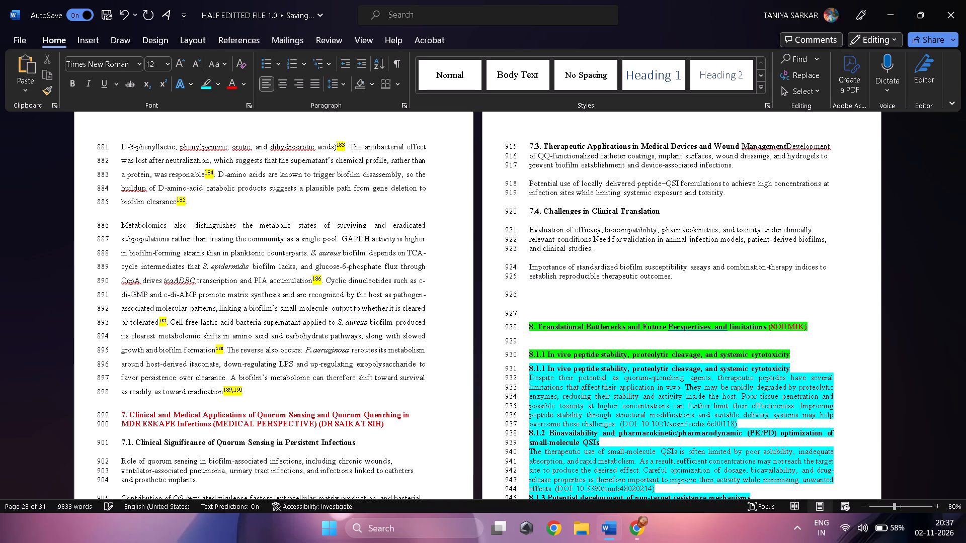
left_click(527, 264)
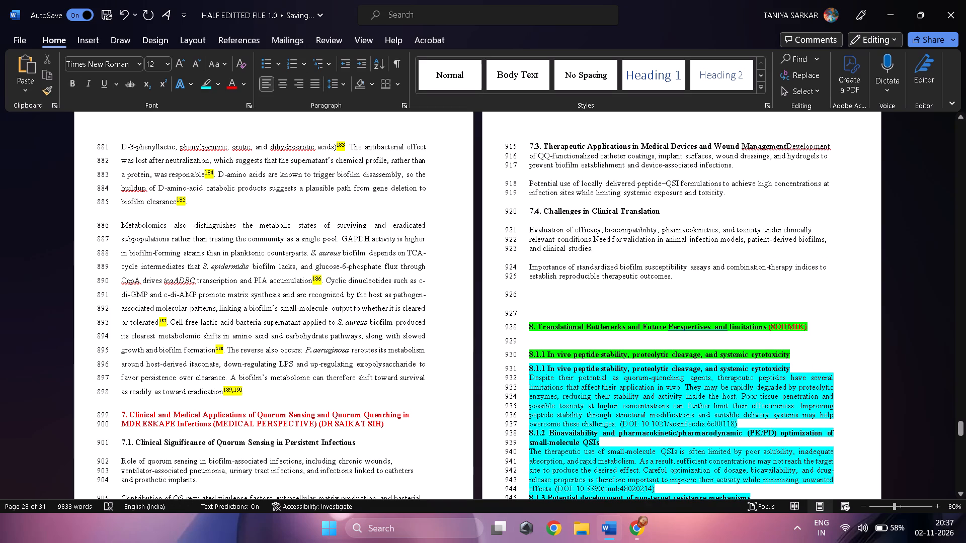
key("BackSpace")
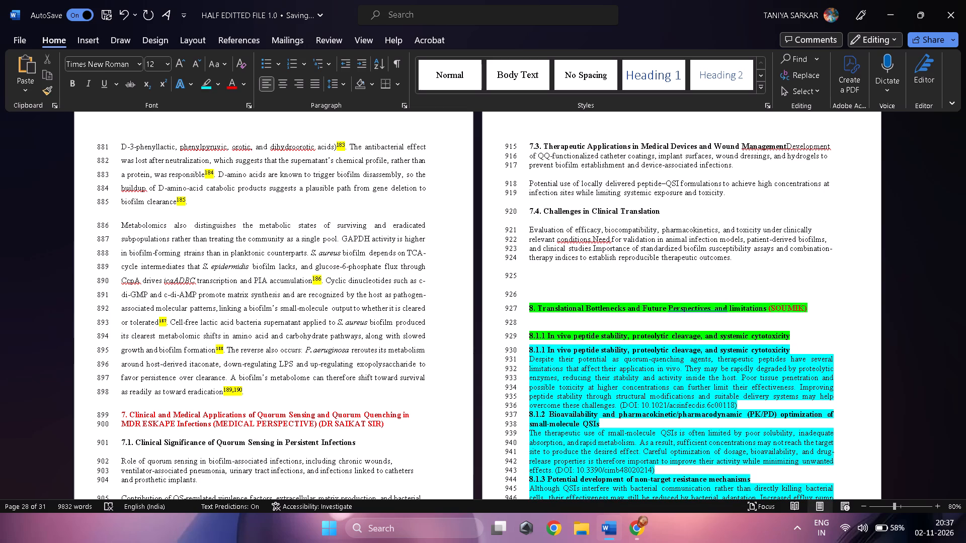
left_click(592, 240)
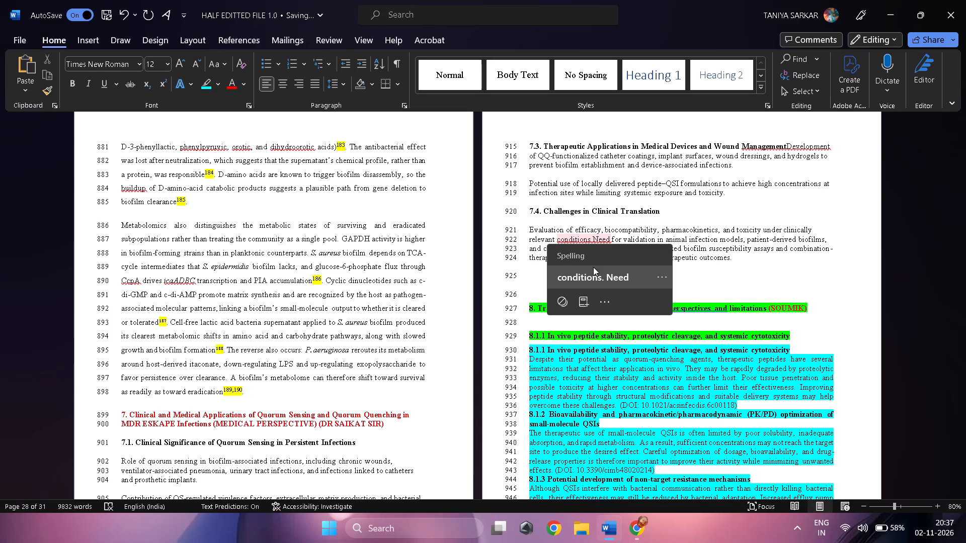
left_click(593, 274)
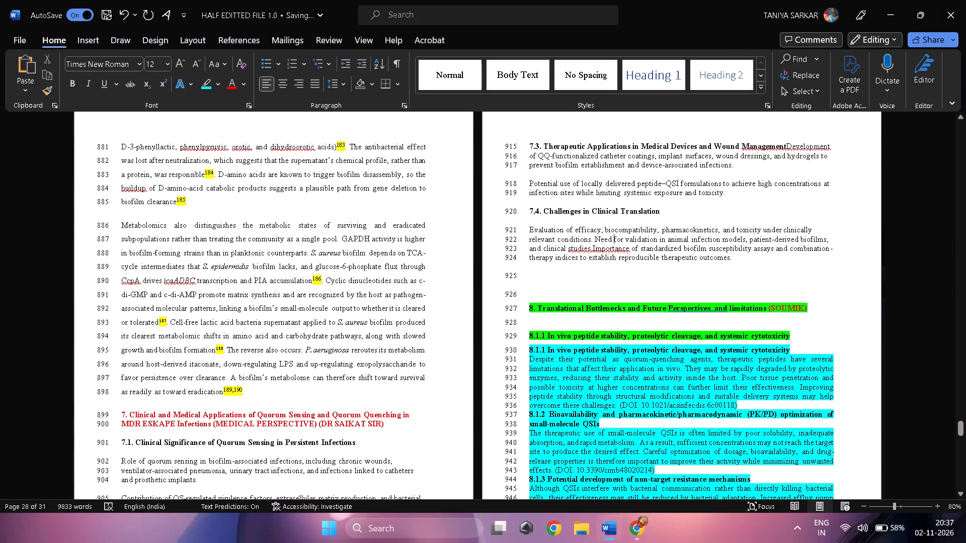
Join the two paragraphs of section 7.3 and insert the missing spaces in "Management Development" and "infections. Potential".
left_click(529, 180)
key("BackSpace")
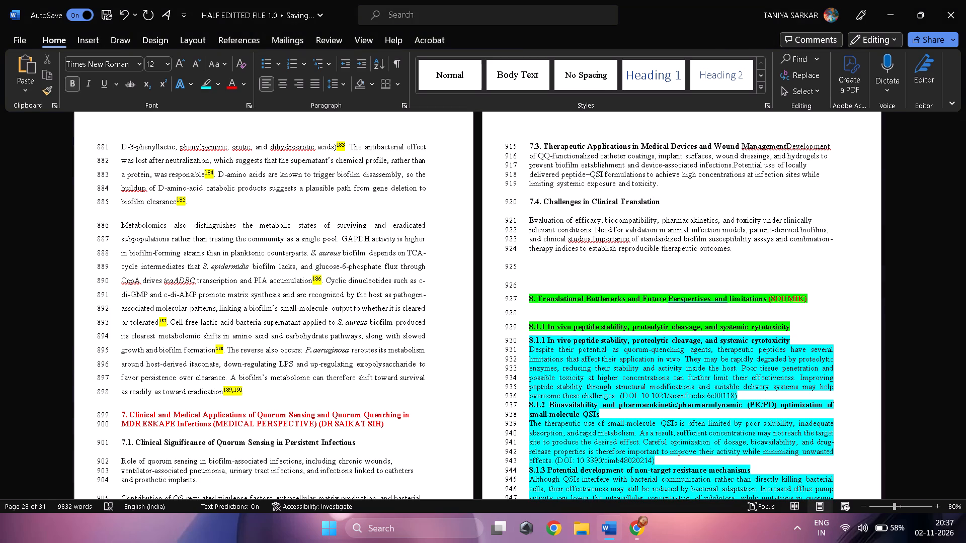
left_click(785, 147)
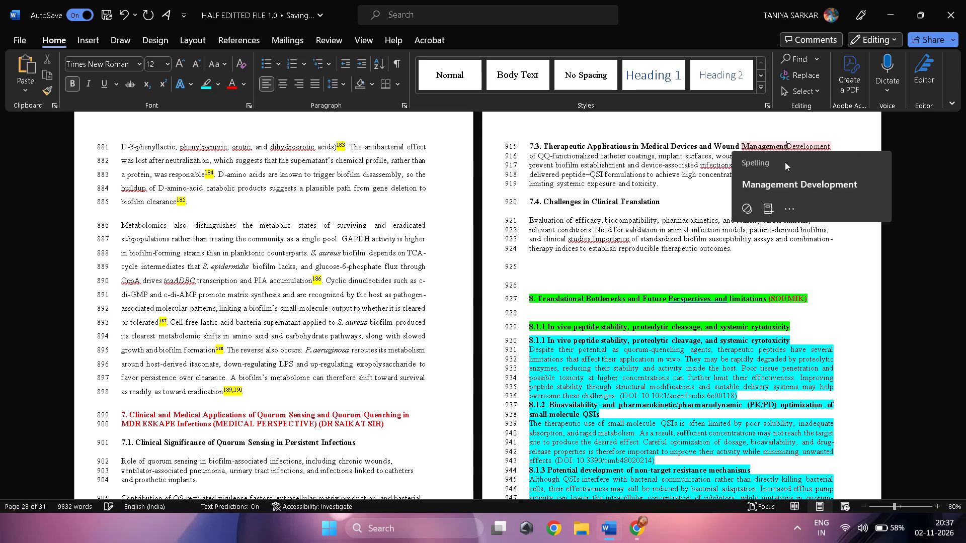
left_click(785, 182)
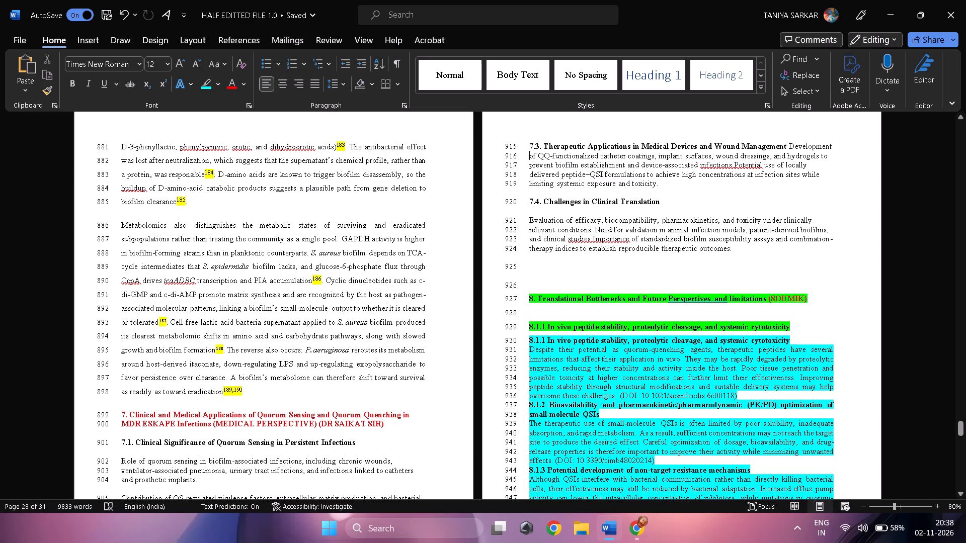
left_click(752, 163)
left_click(749, 196)
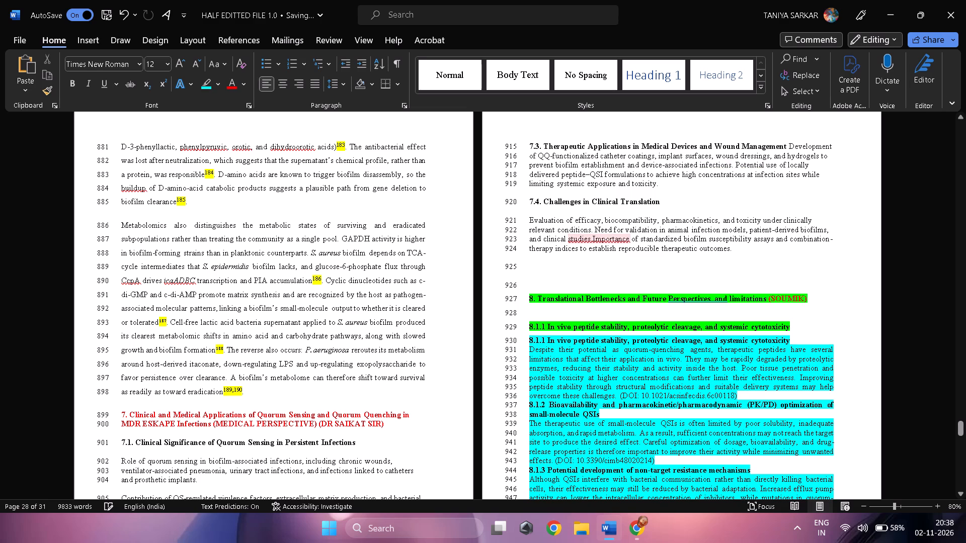
Insert the missing space in "studies. Importance" in section 7.4.
left_click(606, 237)
left_click(615, 278)
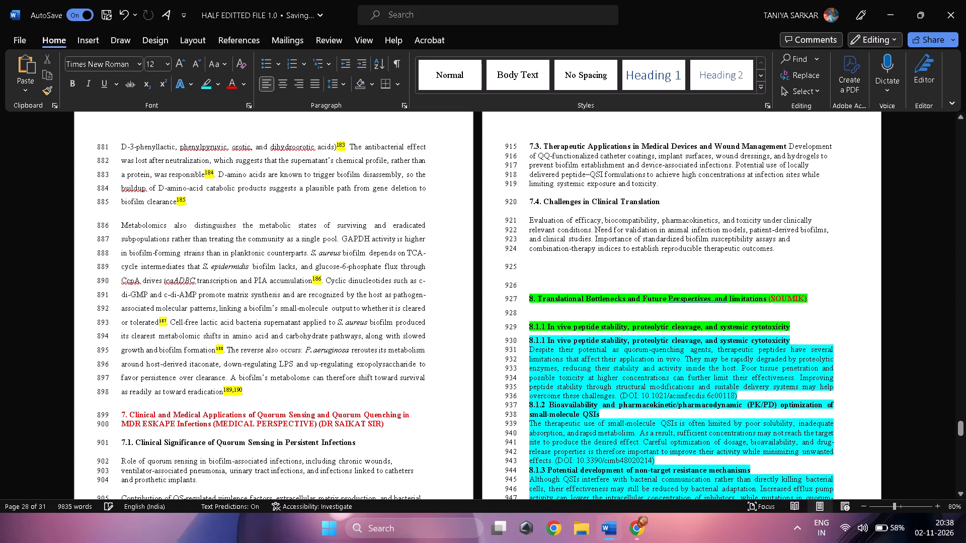
Change the font colour of sections 7.3 and 7.4, headings and body text, to red.
left_click_drag(774, 248, 528, 129)
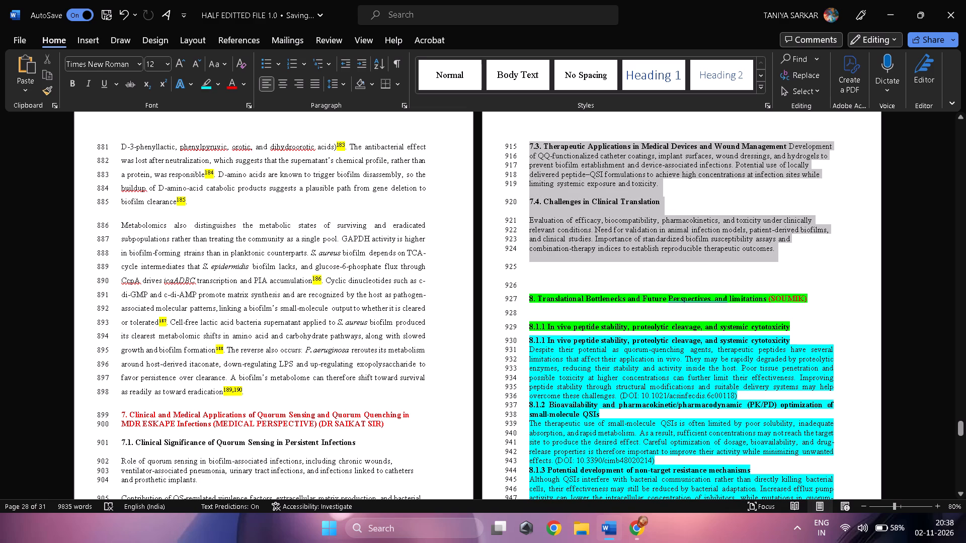
left_click_drag(528, 129, 528, 128)
left_click(603, 109)
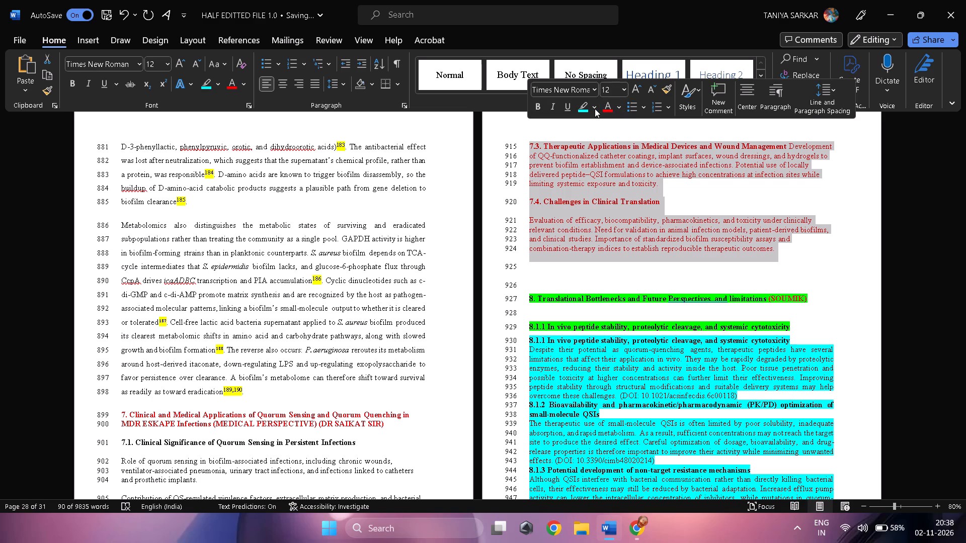
left_click(594, 108)
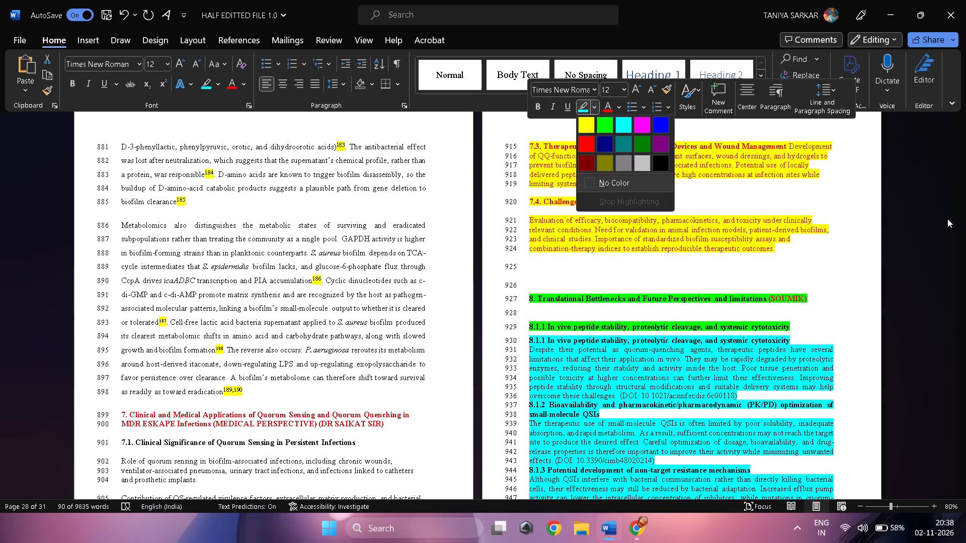
left_click(935, 216)
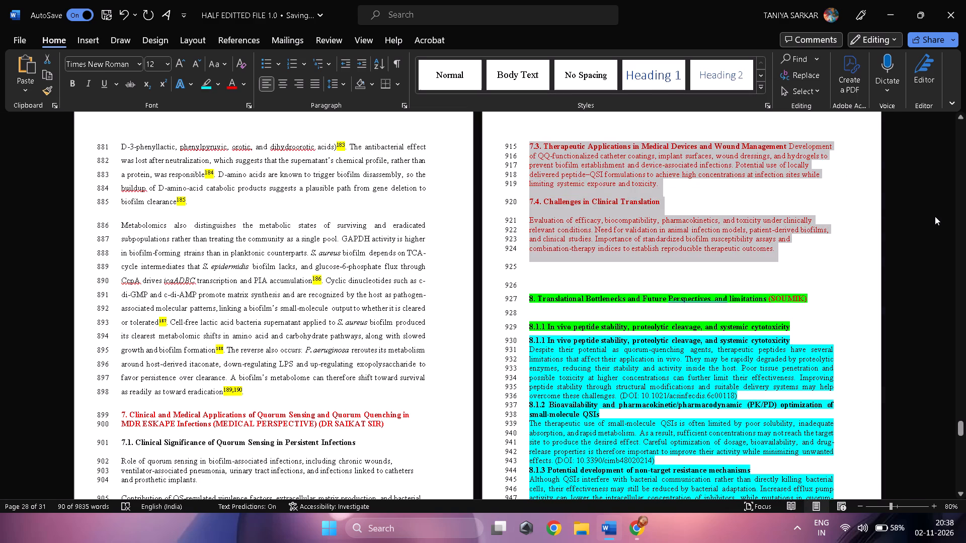
left_click(935, 216)
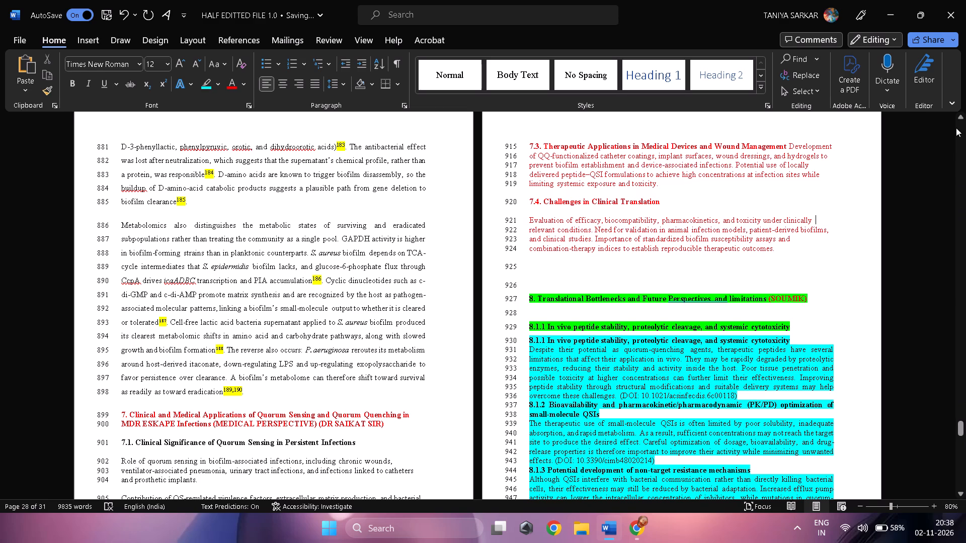
Run section 7.1's body text on from its heading after a space, and join its second paragraph to the first.
triple_click(961, 114)
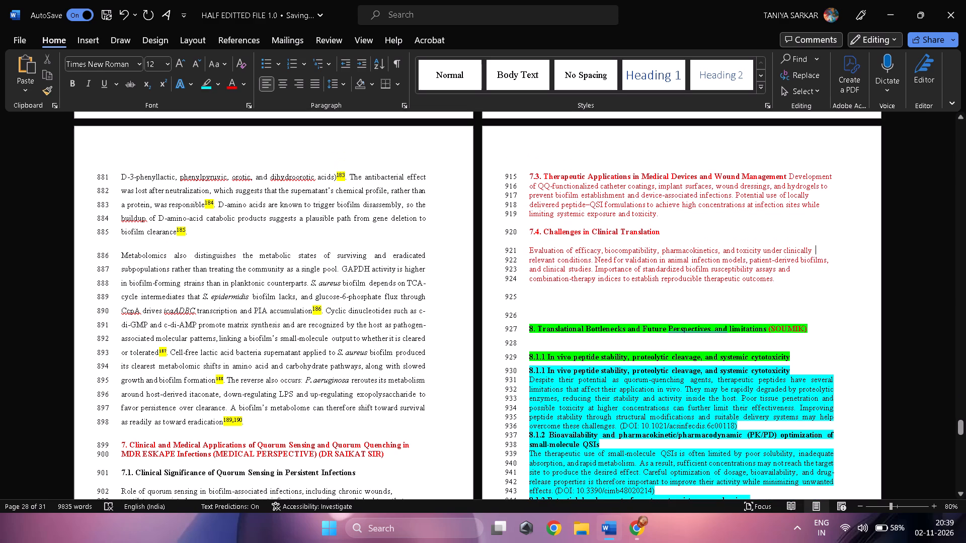
double_click(961, 493)
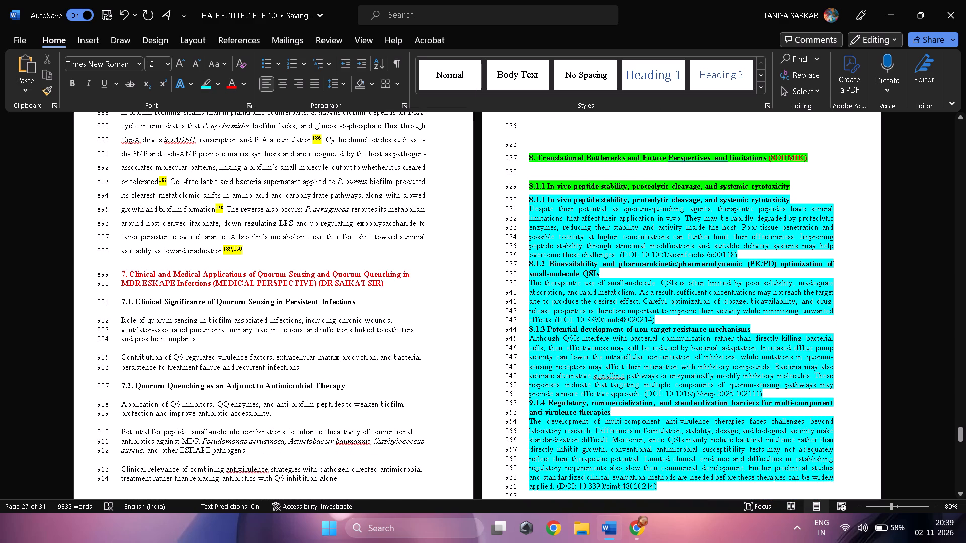
left_click(118, 319)
key("BackSpace")
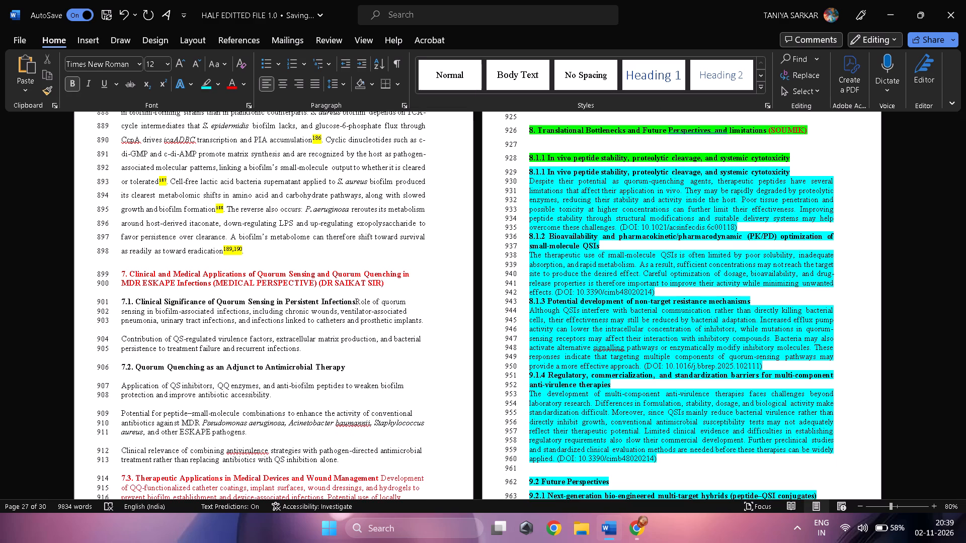
key("space")
left_click(120, 340)
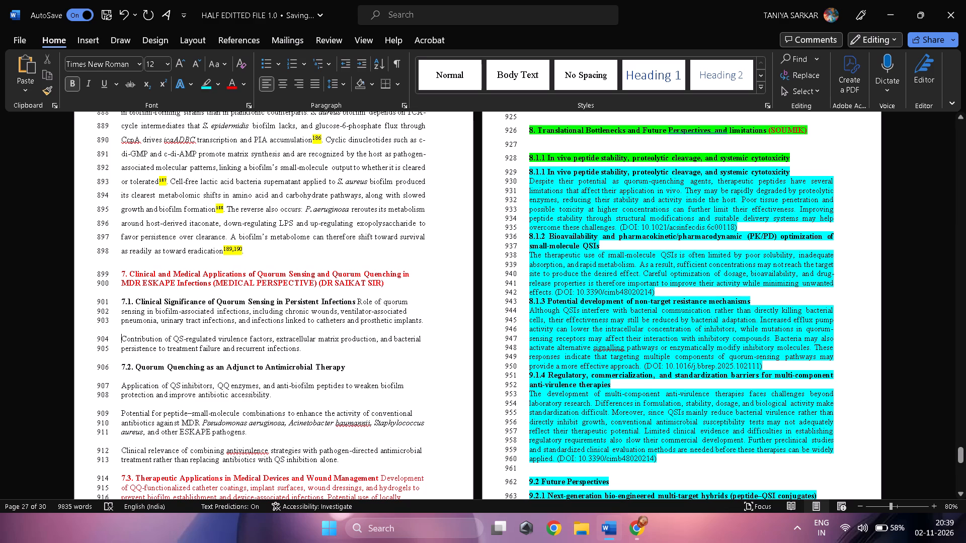
key("BackSpace")
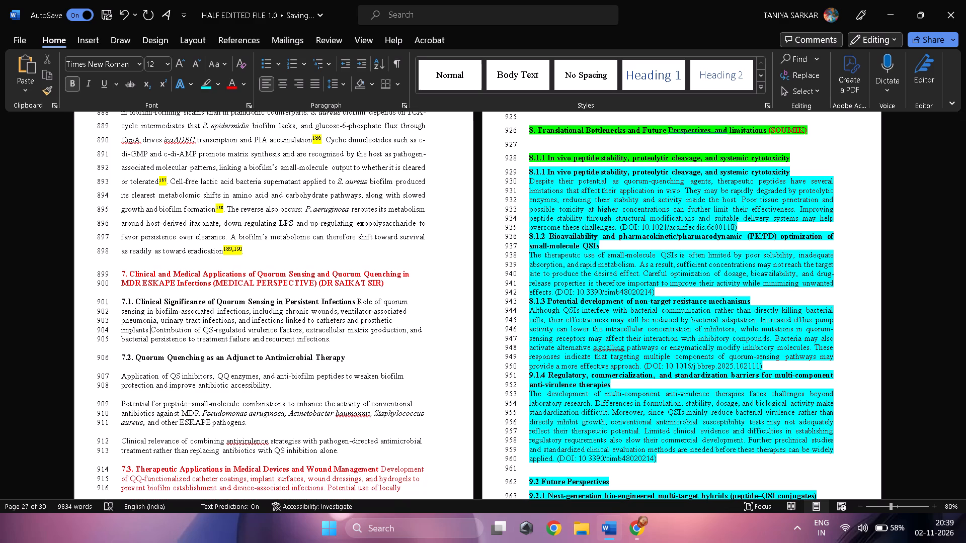
Run section 7.2's body text on from its heading after a space, and join its remaining two paragraphs to the first.
left_click(120, 378)
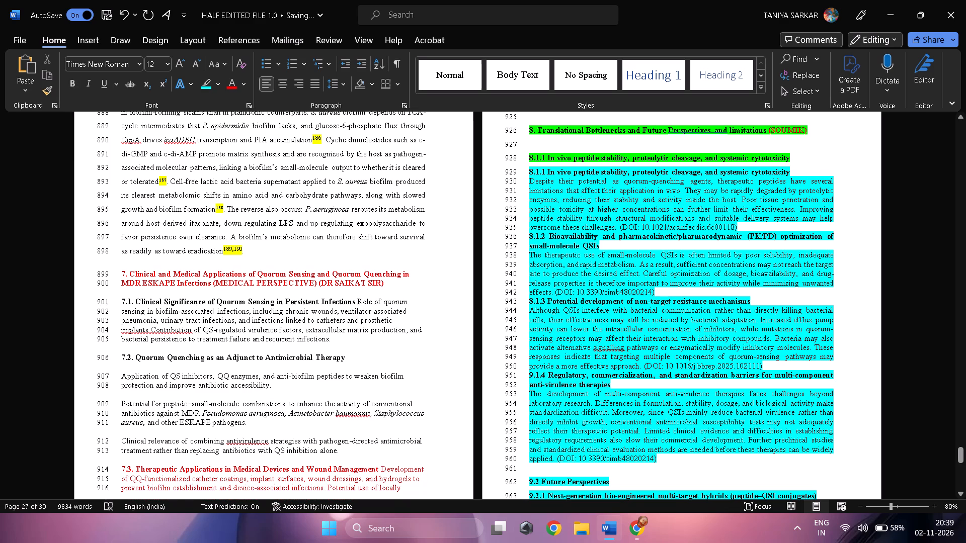
key("BackSpace")
key("space")
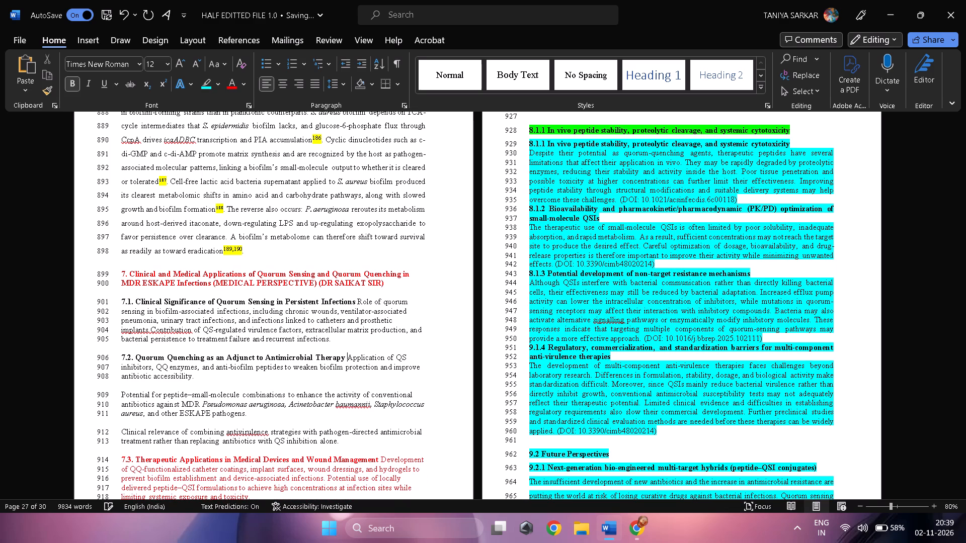
left_click(118, 395)
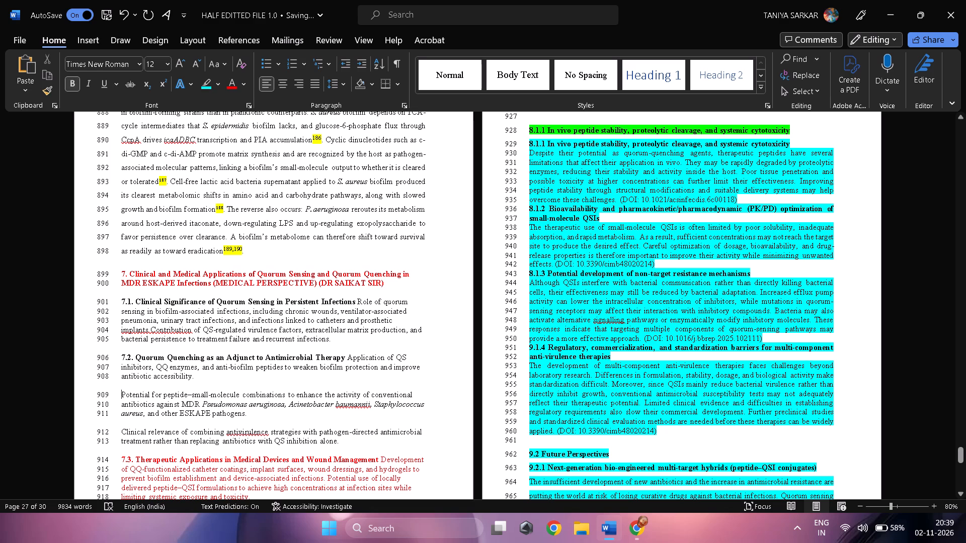
key("BackSpace")
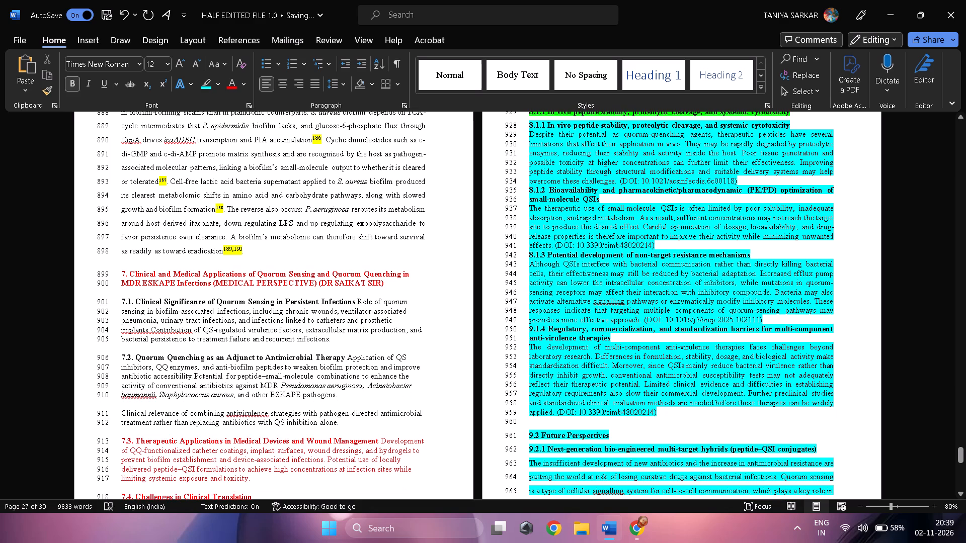
left_click(120, 413)
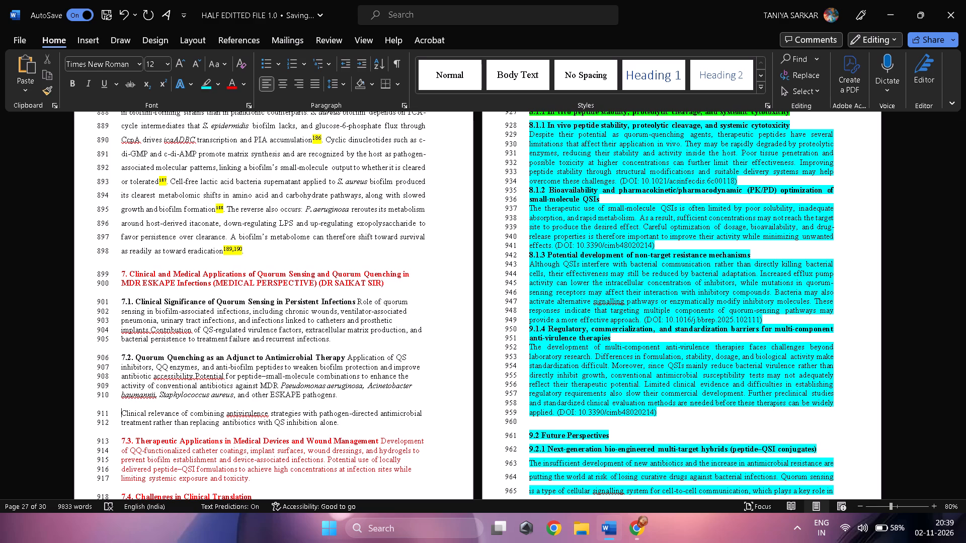
key("BackSpace")
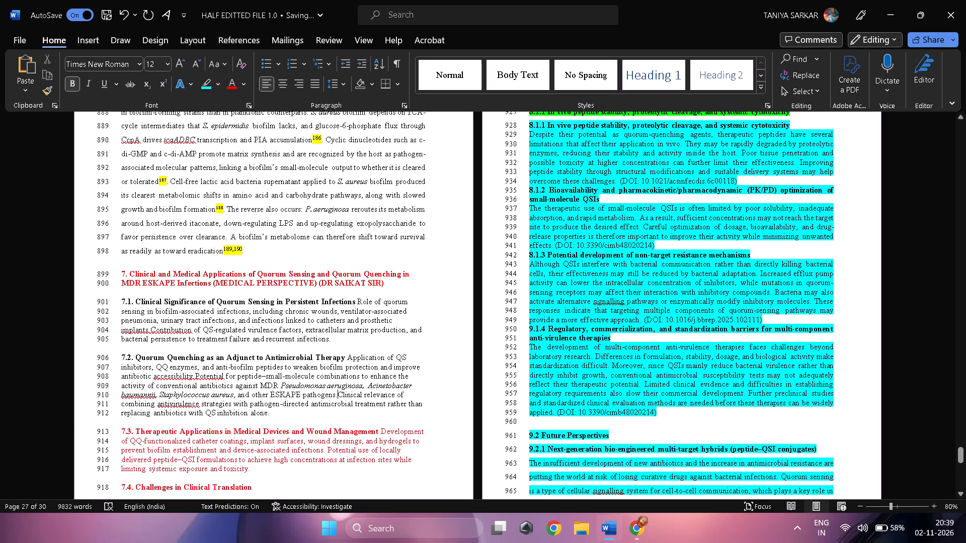
Change the font colour of sections 7.1 and 7.2, headings and body text, to red.
left_click_drag(120, 301, 241, 397)
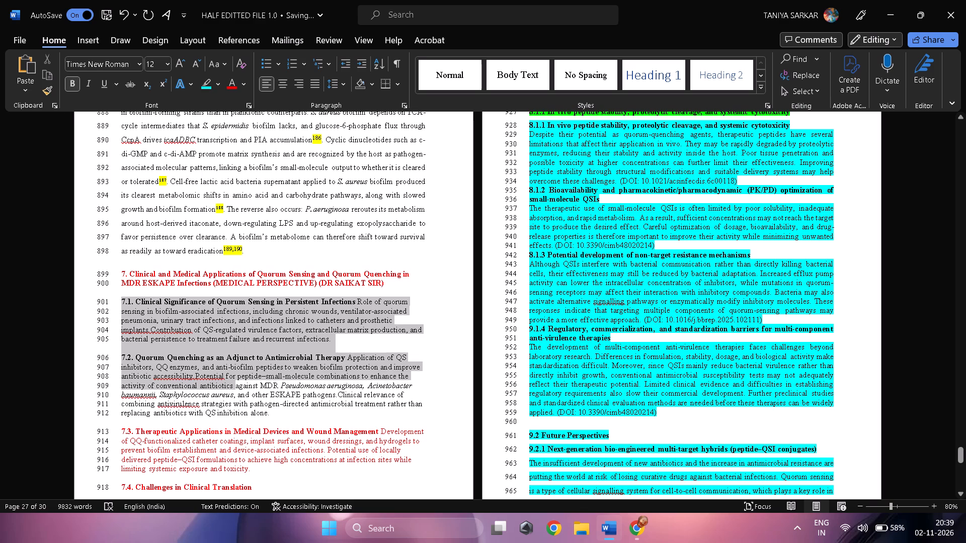
left_click_drag(241, 397, 344, 413)
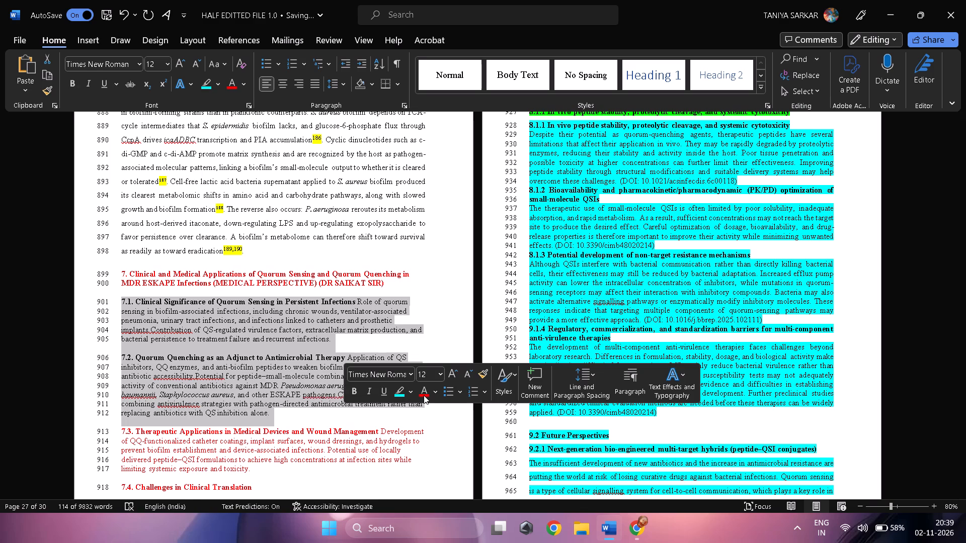
left_click(424, 395)
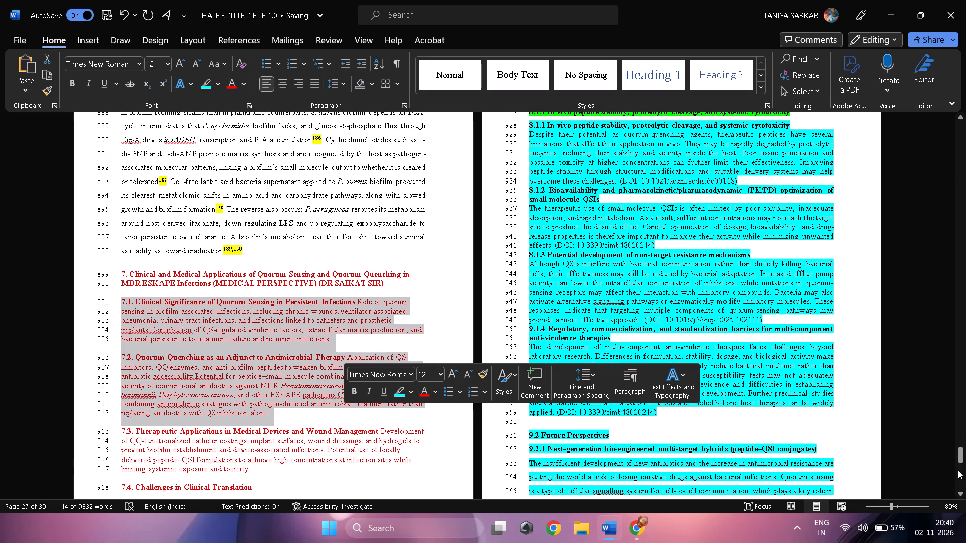
triple_click(961, 493)
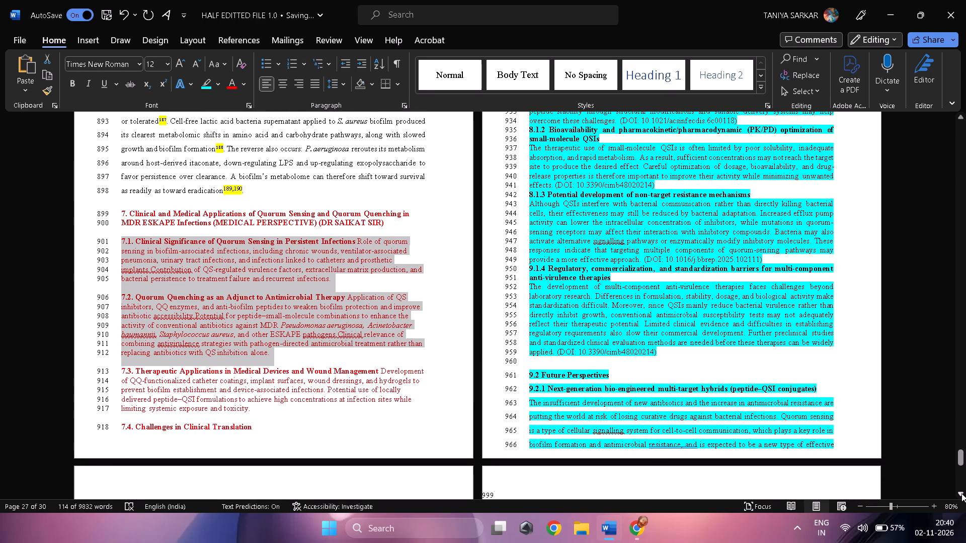
left_click_drag(964, 462, 962, 448)
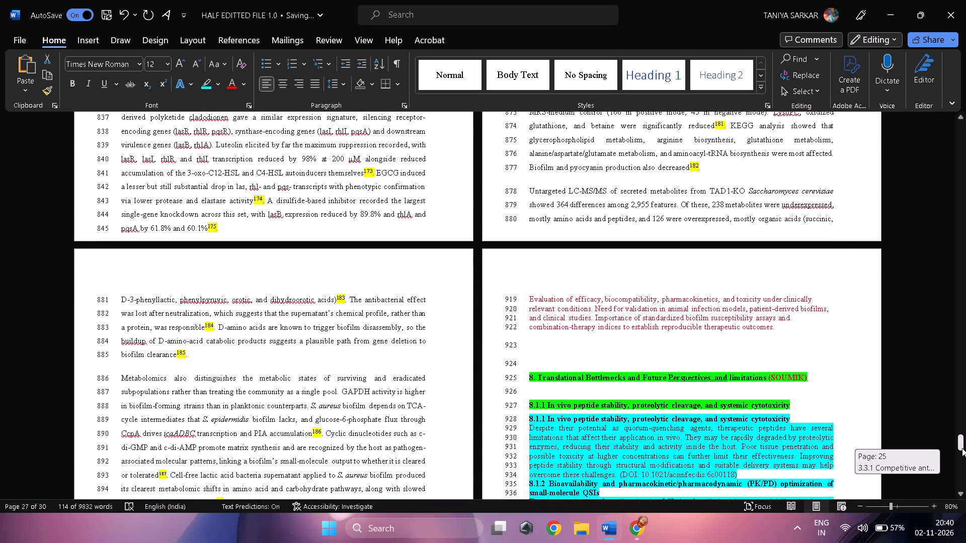
left_click_drag(962, 448, 963, 457)
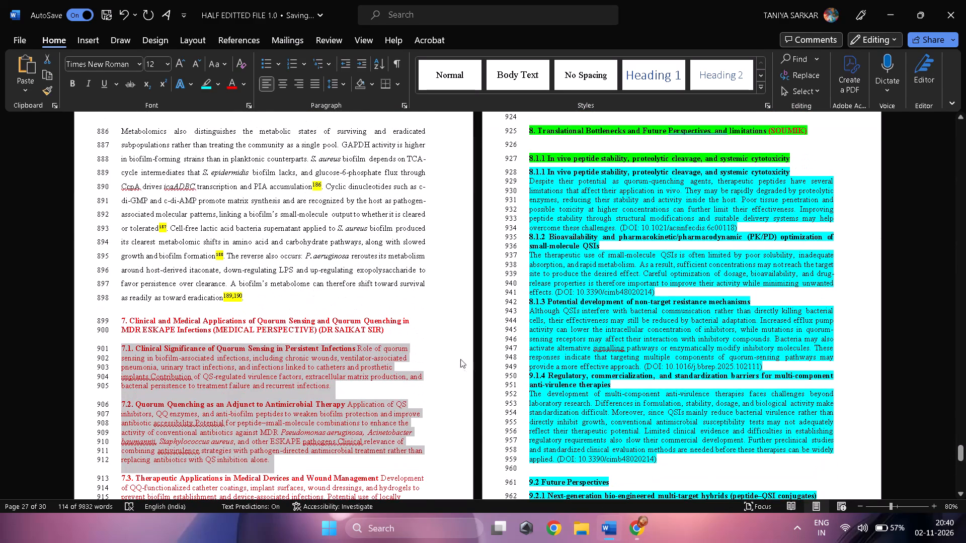
left_click(443, 360)
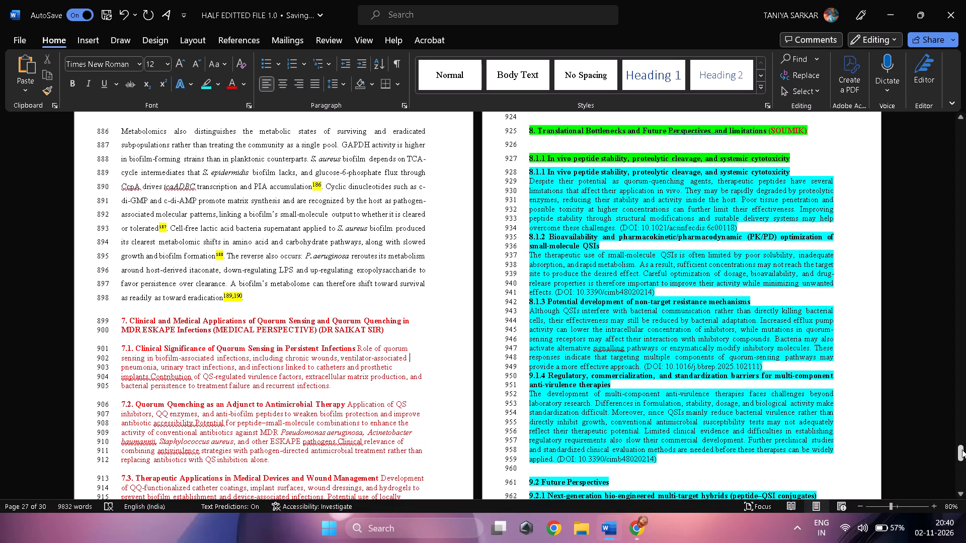
left_click(930, 431)
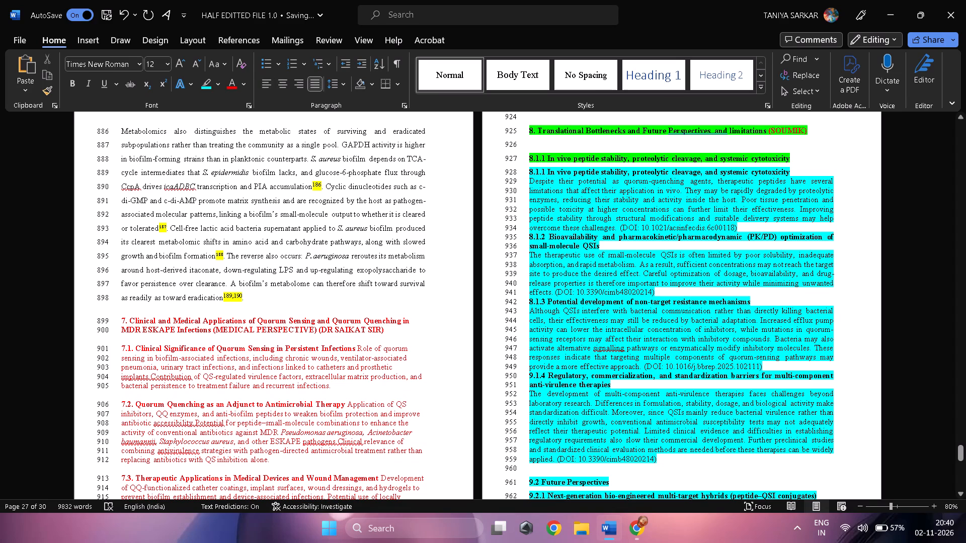
Open a second parenthesis at the end of section 8's heading, after the bracketed name tag.
left_click(768, 131)
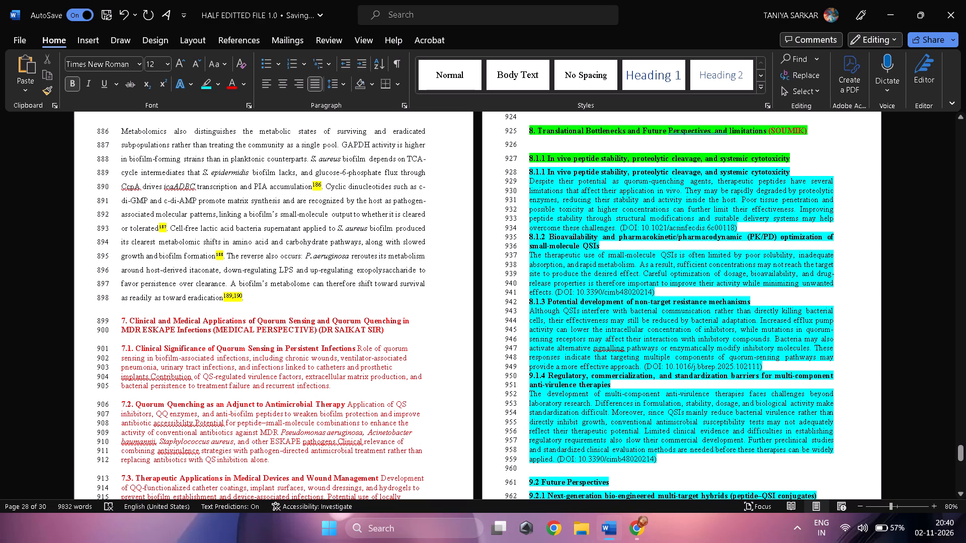
left_click(809, 128)
key("shift+parenleft")
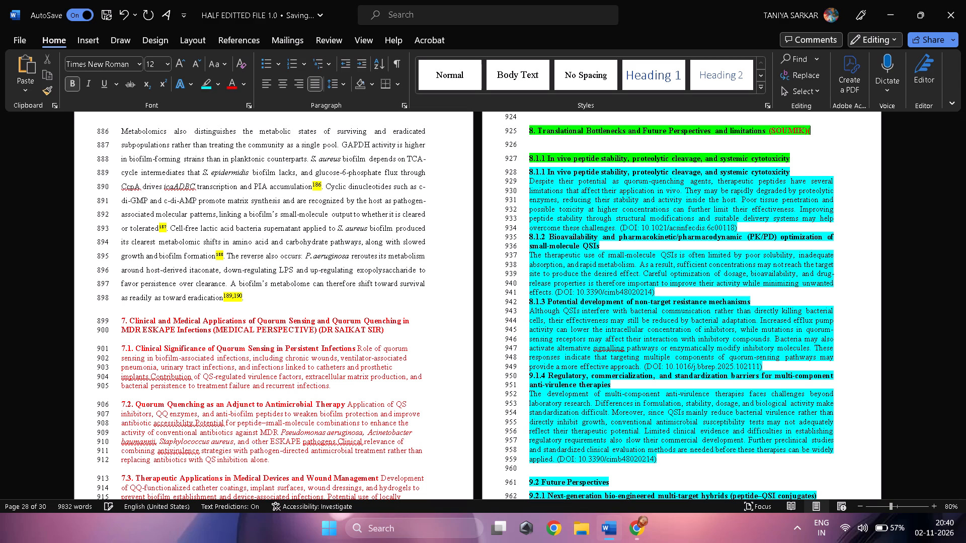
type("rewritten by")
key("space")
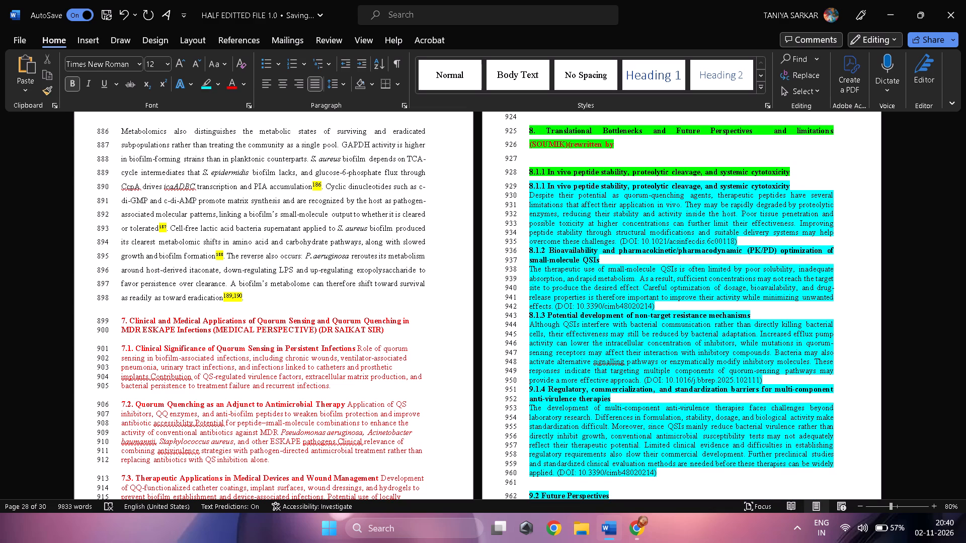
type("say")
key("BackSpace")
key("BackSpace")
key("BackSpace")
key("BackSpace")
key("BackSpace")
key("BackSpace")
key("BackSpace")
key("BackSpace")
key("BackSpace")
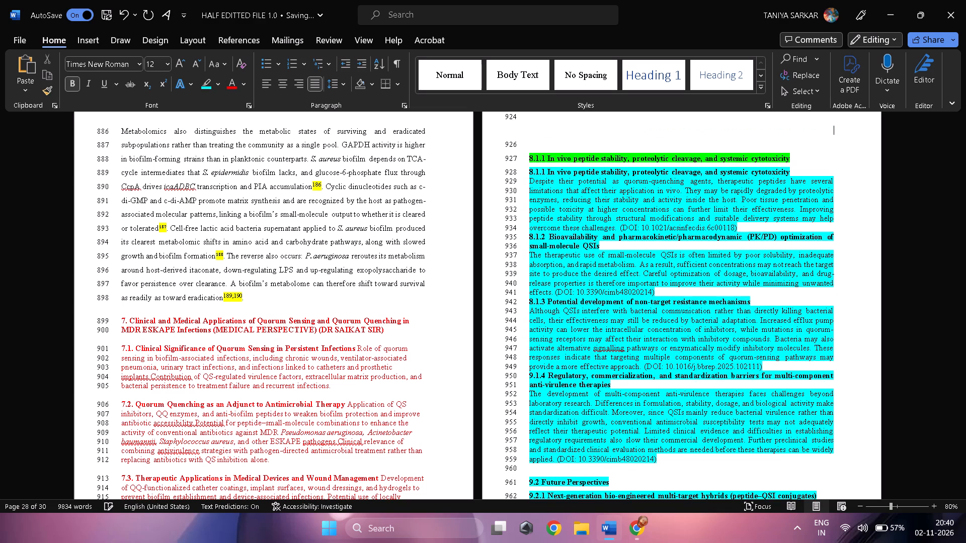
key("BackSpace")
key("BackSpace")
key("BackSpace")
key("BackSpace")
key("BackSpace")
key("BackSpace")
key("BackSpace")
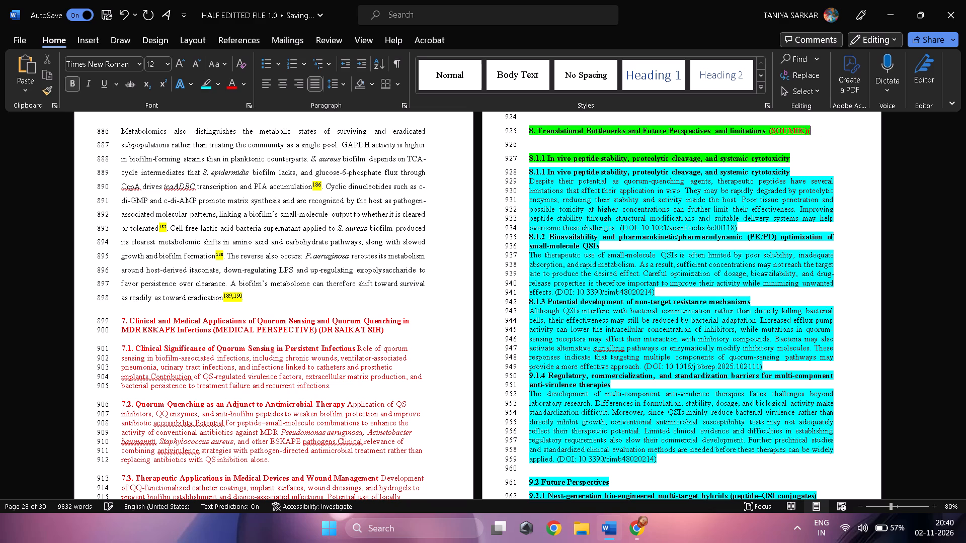
Complete the bracketed note at the end of section 8's heading as (REWRITTEN BY ISHANA,SAYAN).
type("REWRITTEN BY")
key("space")
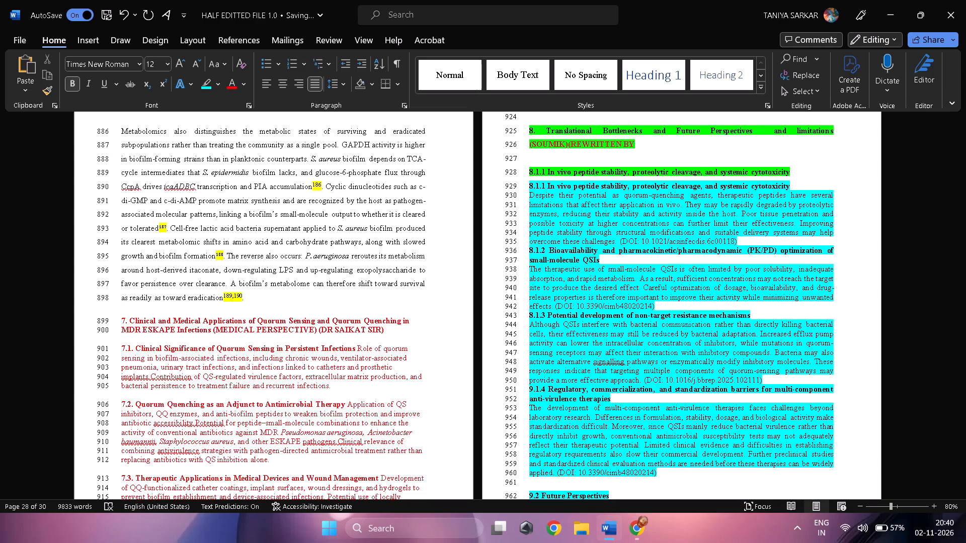
type("SAT")
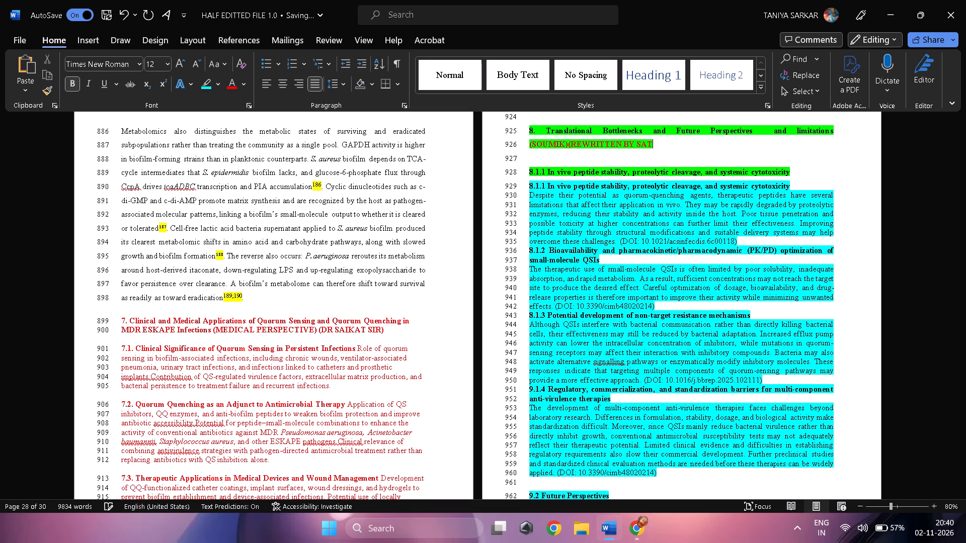
key("BackSpace")
key("BackSpace")
key("BackSpace")
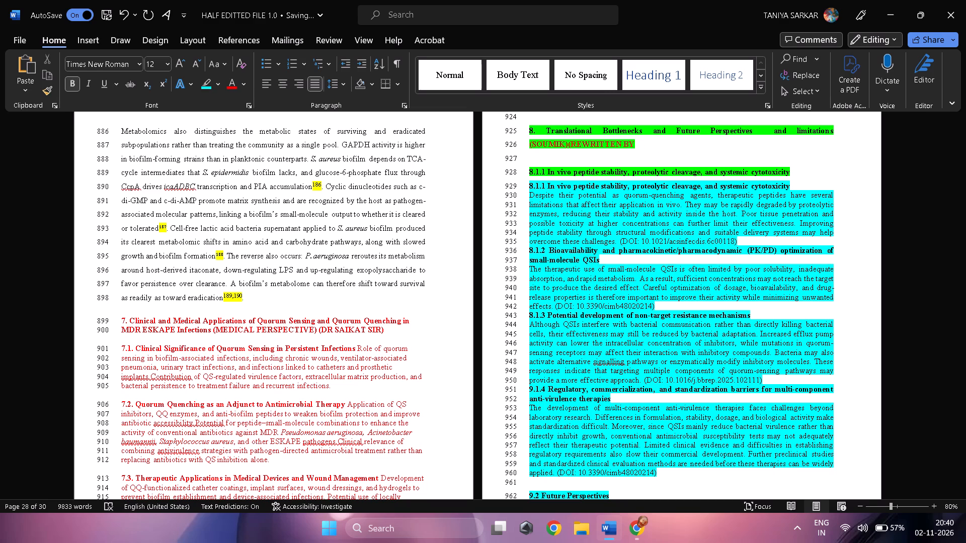
type("ISHANA")
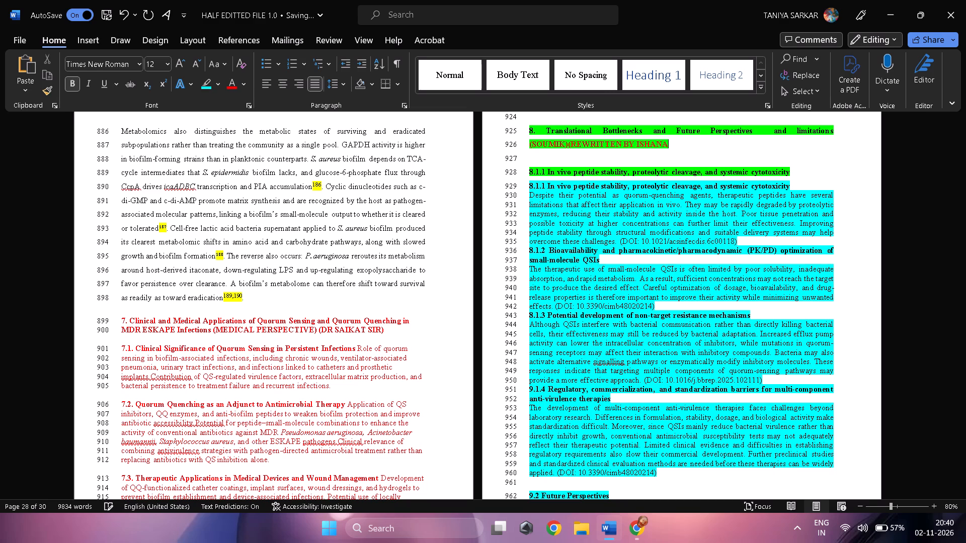
key("comma")
type("SAYAN")
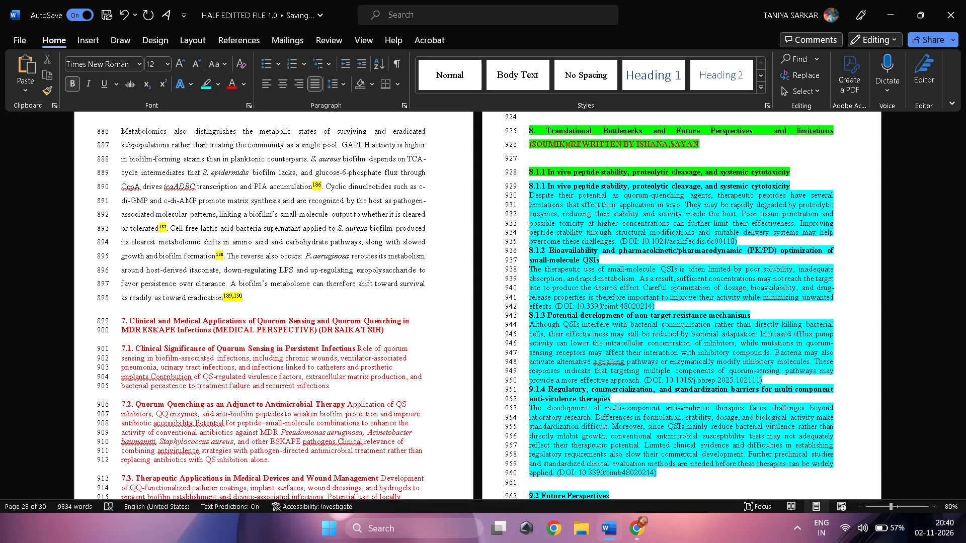
key("shift+parenright")
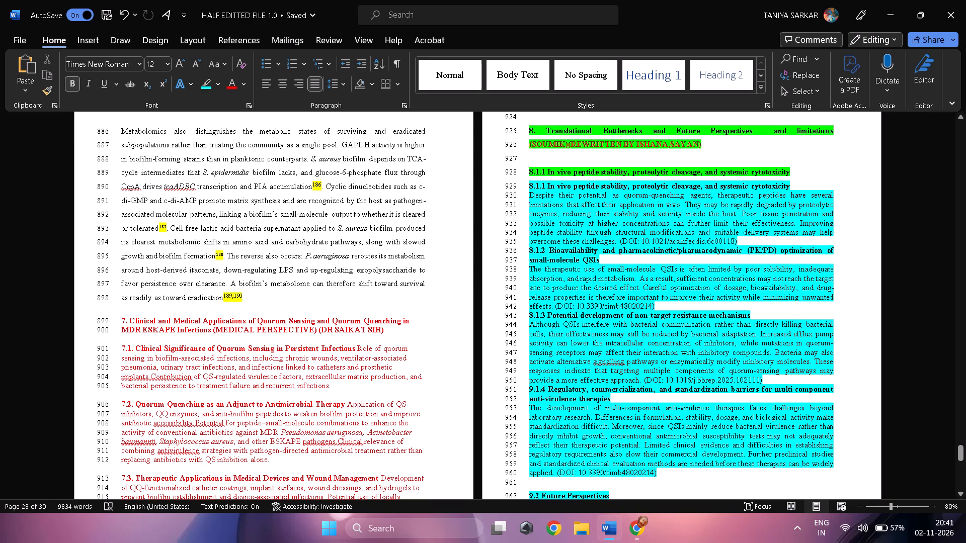
Renumber the heading on regulatory, commercialization, and standardization barriers as 8.1.4.
left_click(533, 390)
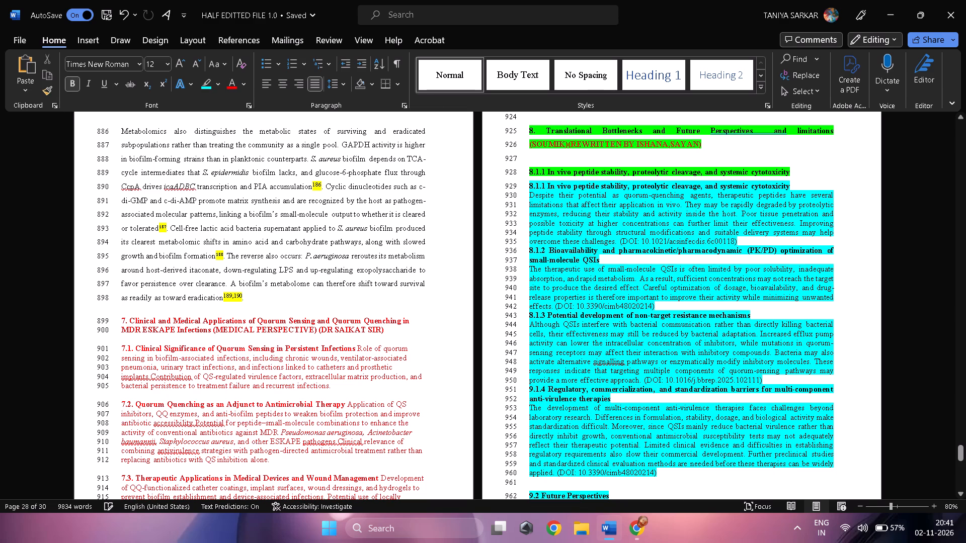
key("BackSpace")
key("8")
Remove the cyan highlighting from sections 8.1.1 to 8.1.4, headings and body text.
left_click(961, 457)
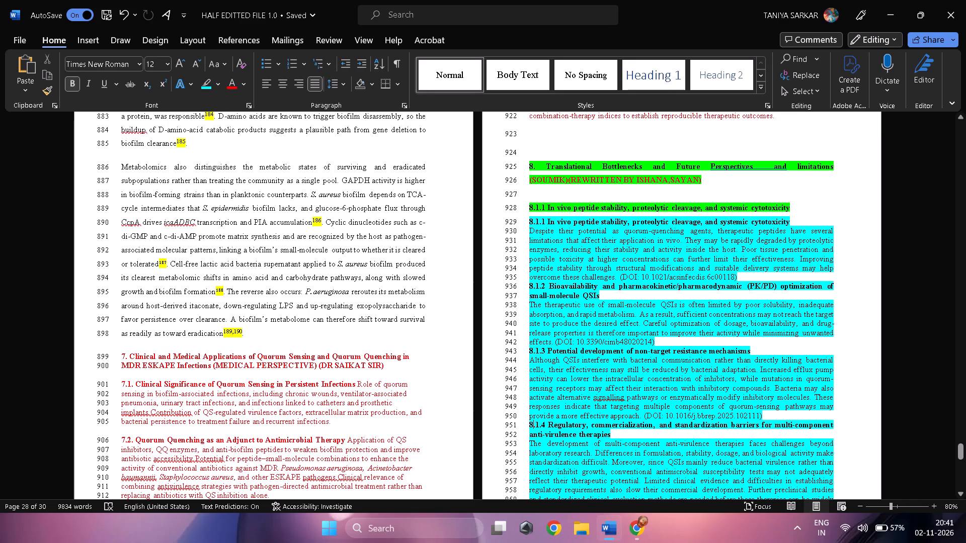
left_click_drag(530, 217, 715, 442)
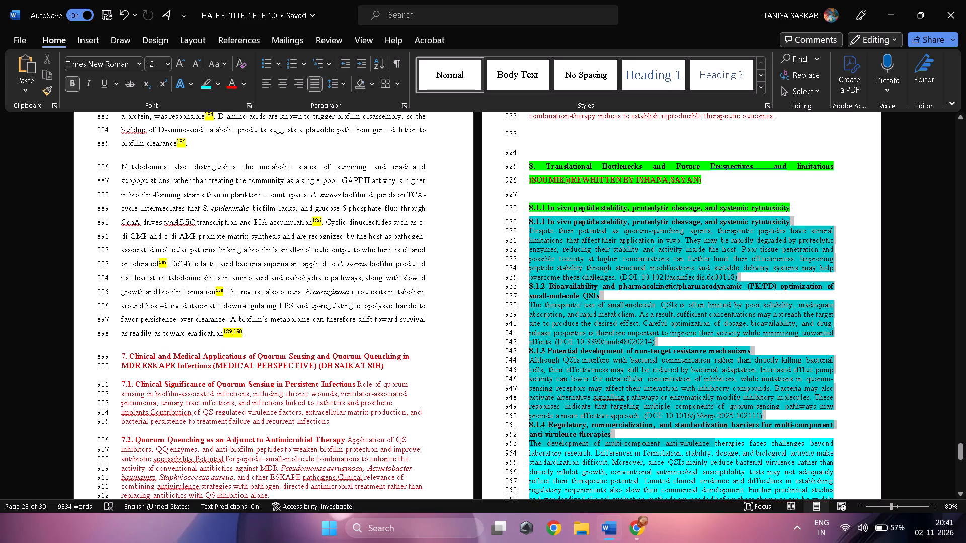
left_click_drag(715, 442, 738, 481)
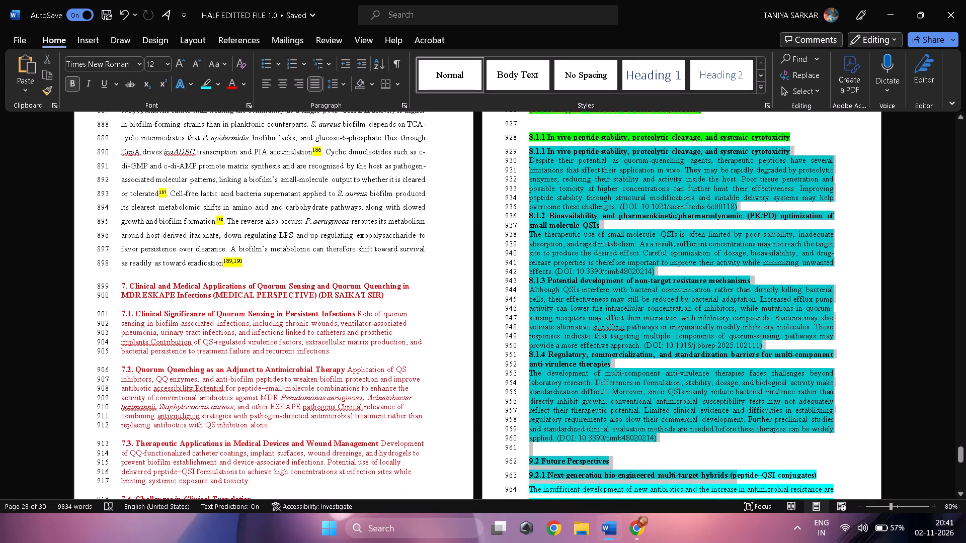
left_click_drag(738, 481, 717, 437)
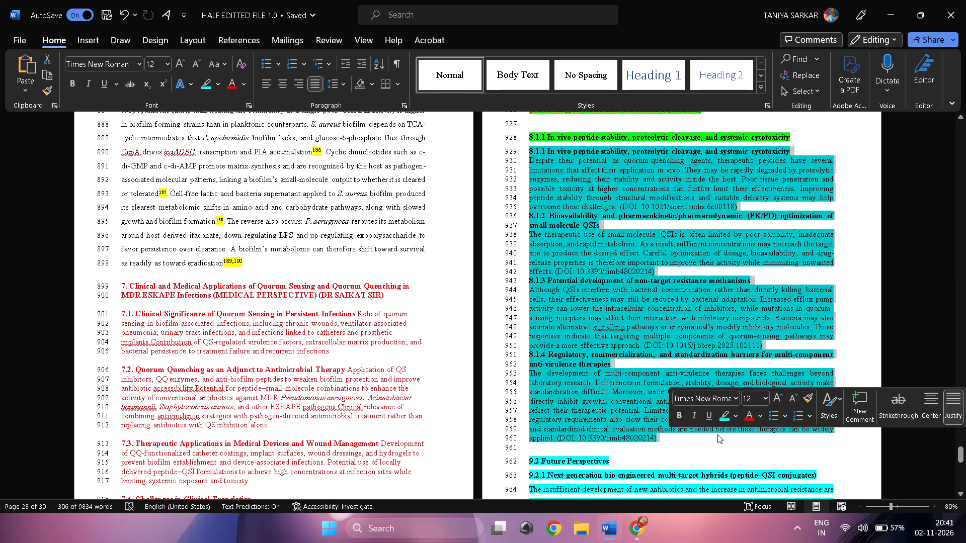
left_click(722, 419)
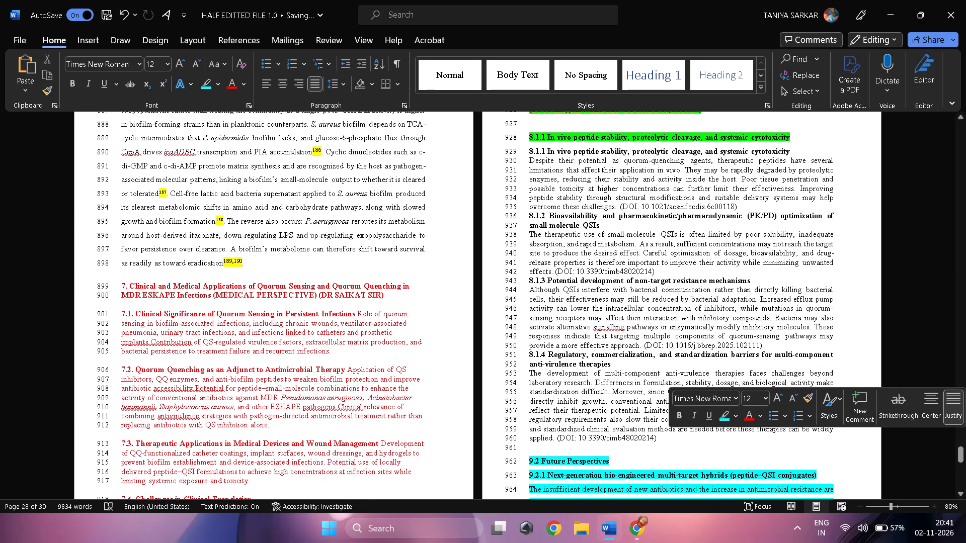
Correct the extra spacing in section 8's main heading by accepting the grammar suggestion "Perspectives and".
scroll(762, 213, "up", 2, "ctrl")
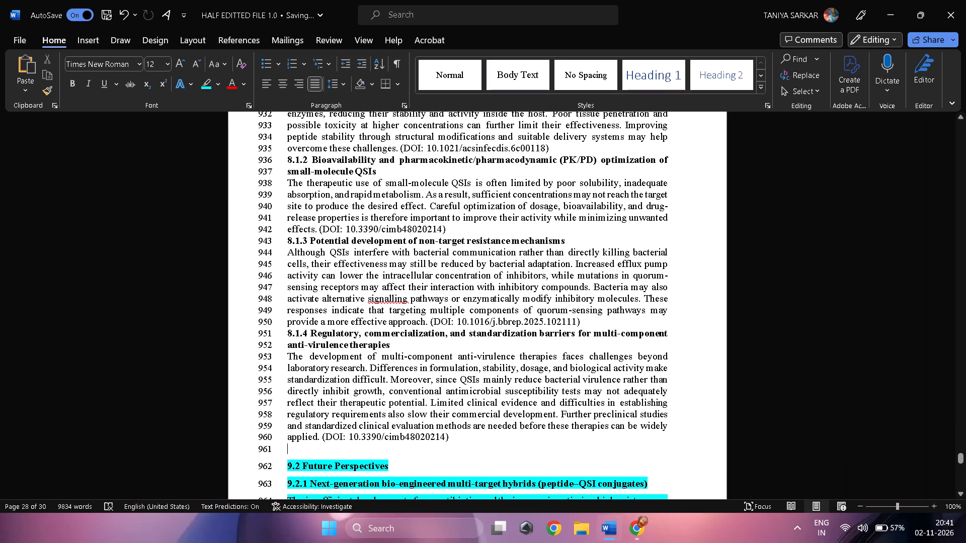
left_click(958, 490)
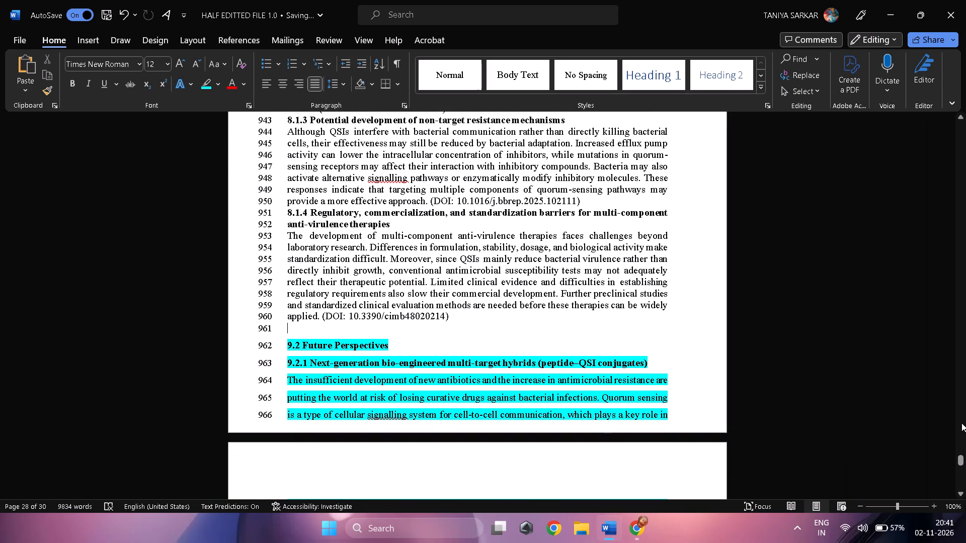
left_click(961, 423)
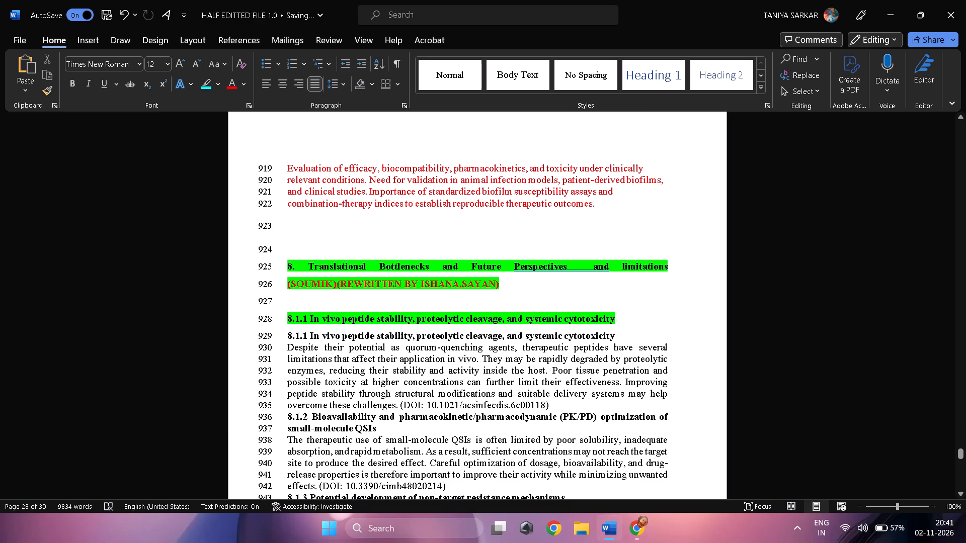
left_click(574, 270)
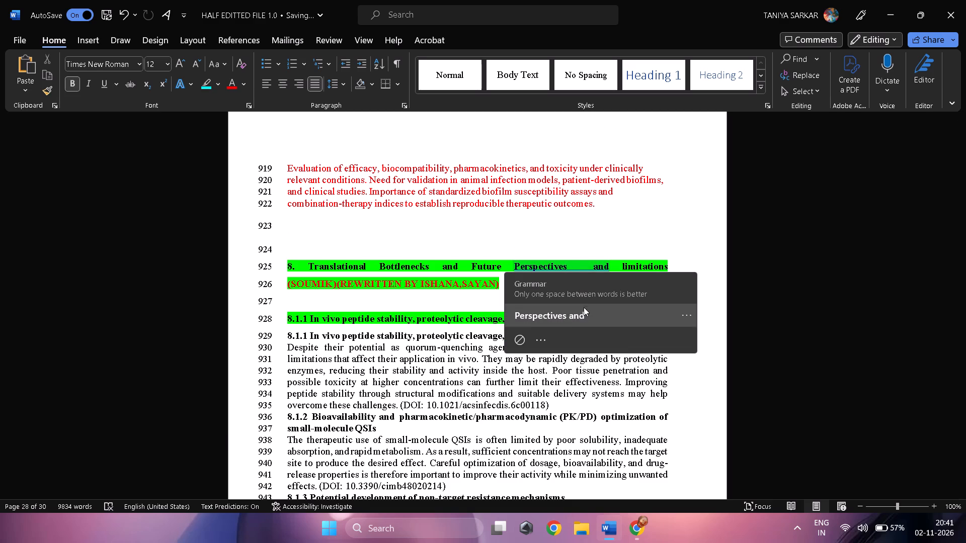
left_click(586, 310)
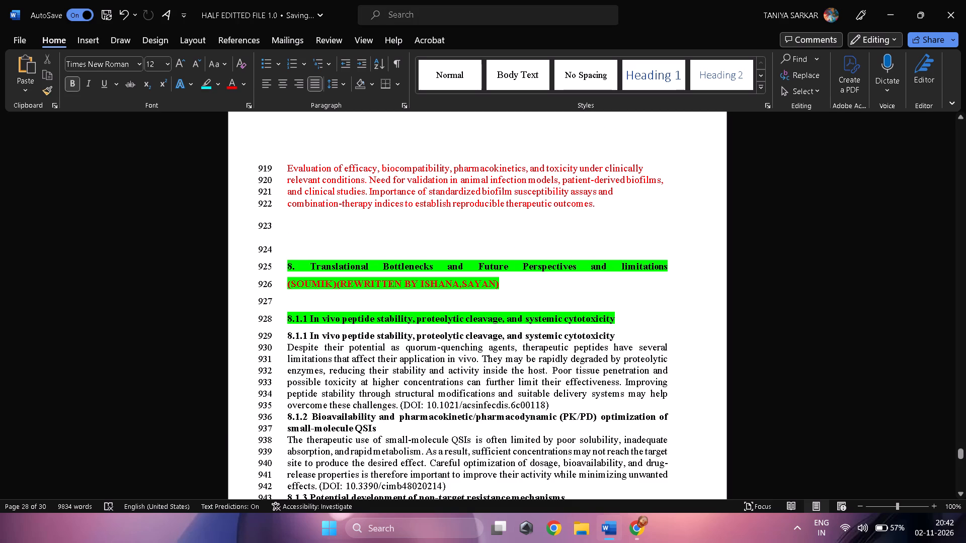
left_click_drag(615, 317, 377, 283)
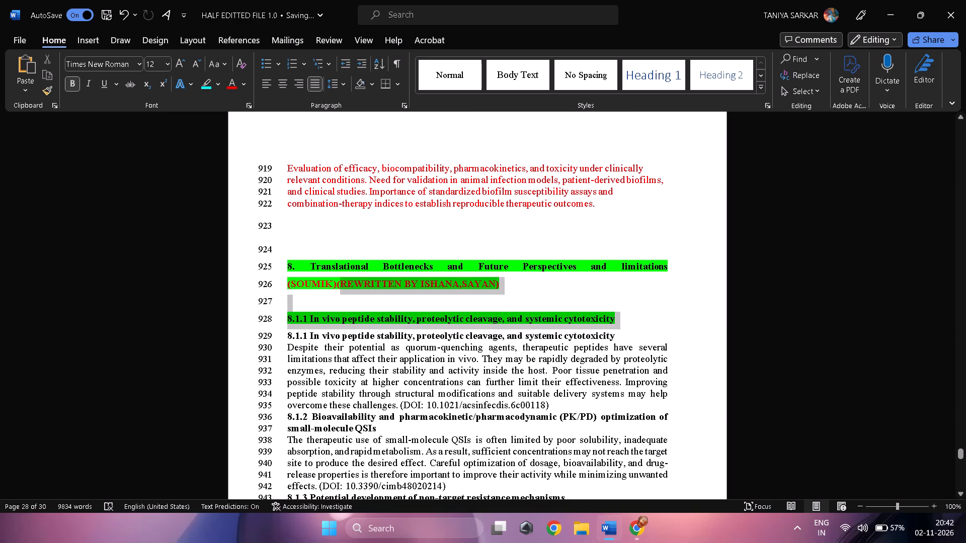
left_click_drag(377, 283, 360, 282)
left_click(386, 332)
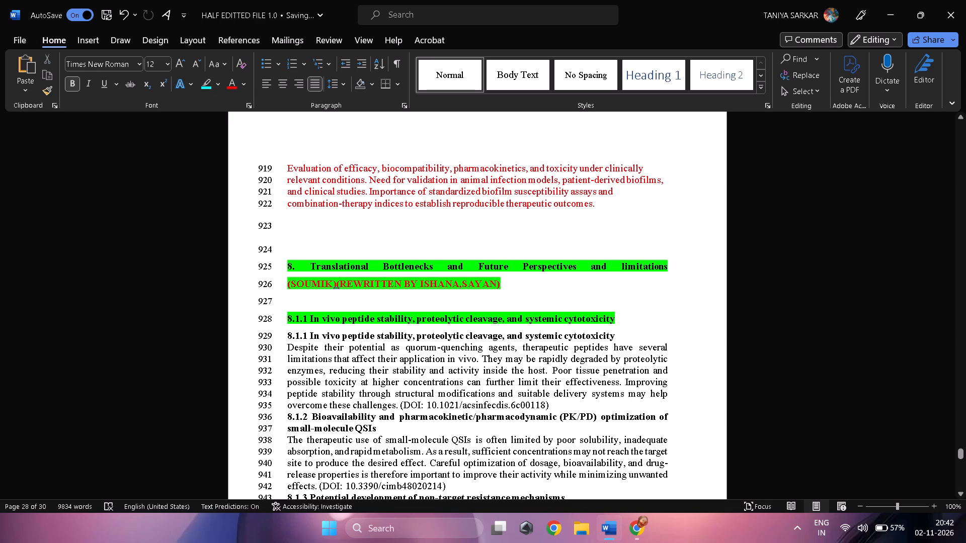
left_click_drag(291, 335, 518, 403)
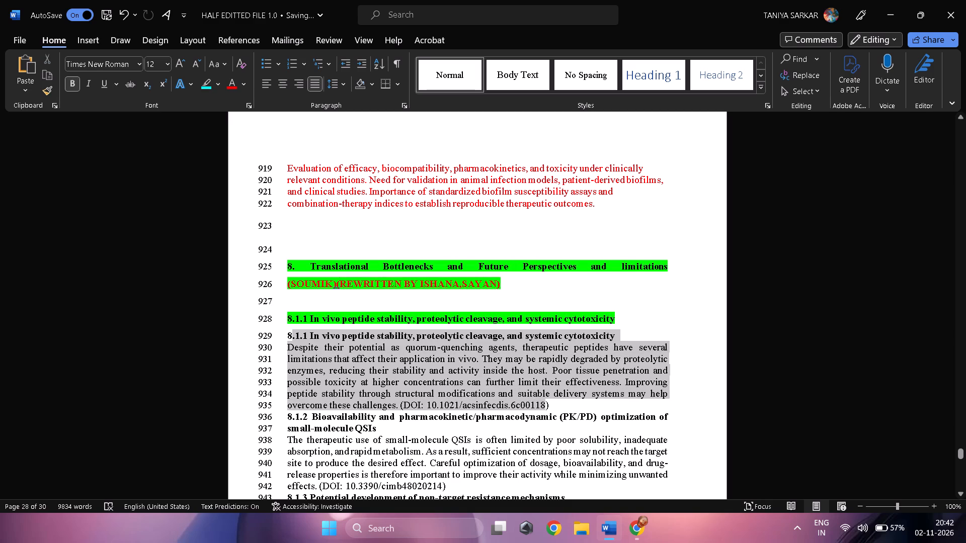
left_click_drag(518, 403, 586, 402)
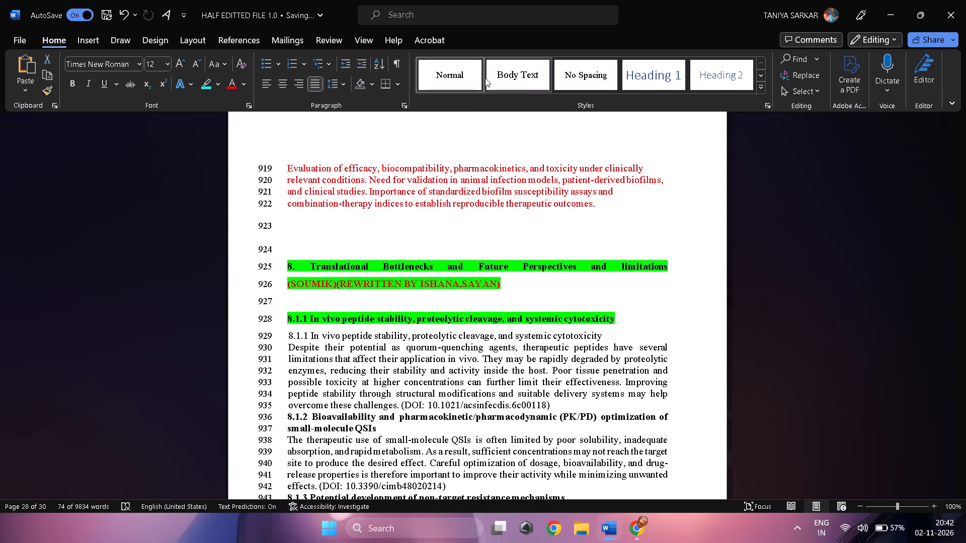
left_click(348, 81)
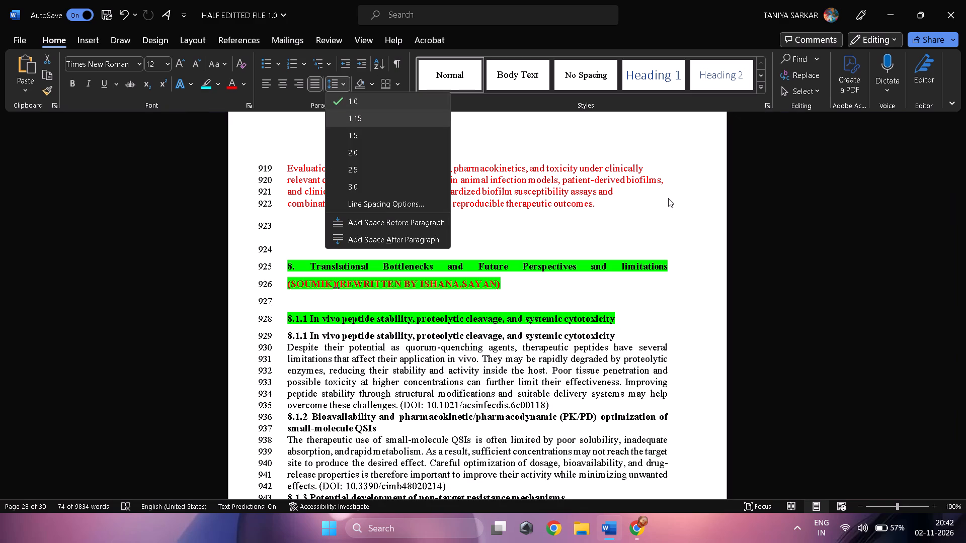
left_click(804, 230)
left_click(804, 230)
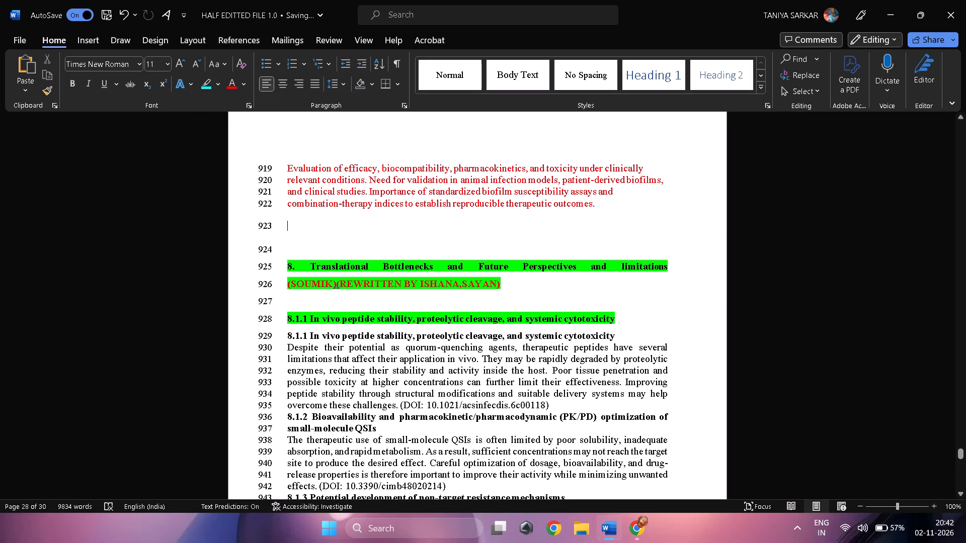
Remove the green highlighting from section 8's main heading and the first of the two 8.1.1 headings.
left_click_drag(288, 265, 602, 308)
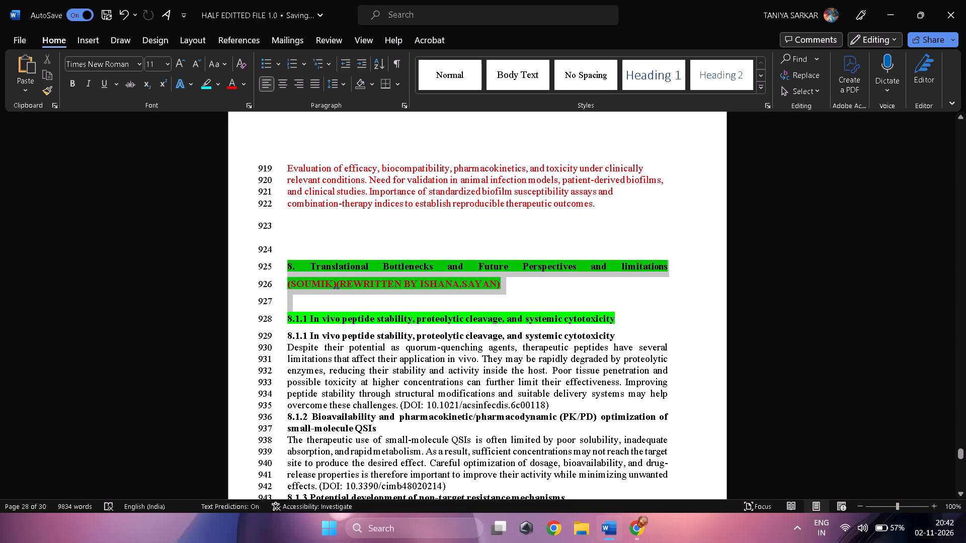
left_click_drag(602, 308, 605, 312)
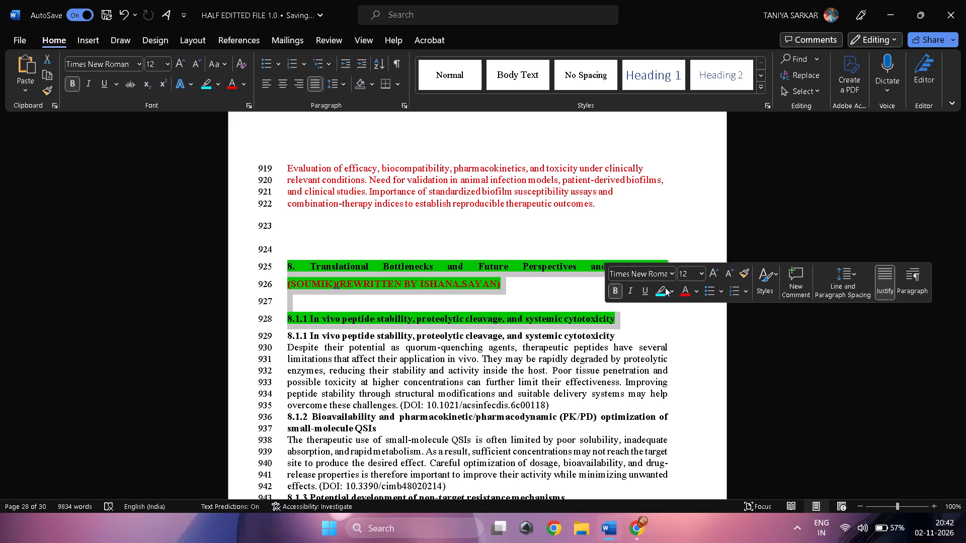
left_click(671, 292)
left_click(679, 306)
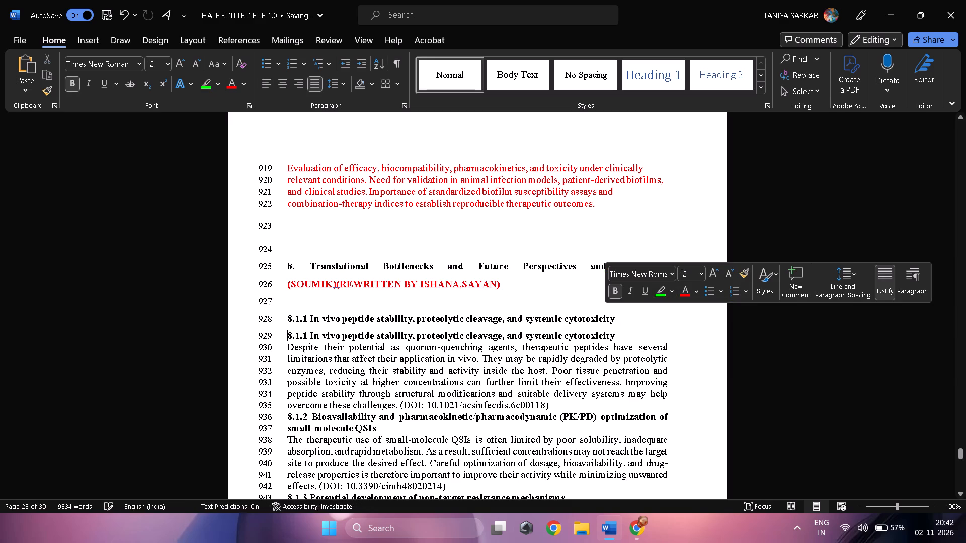
left_click(391, 309)
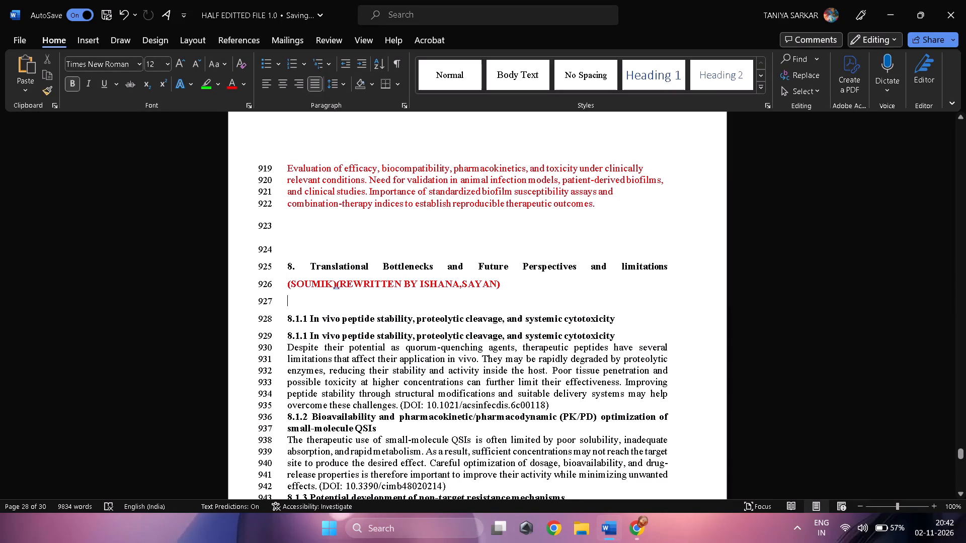
Delete the blank line under section 8's main heading and the duplicate 8.1.1 heading above the body text.
key("BackSpace")
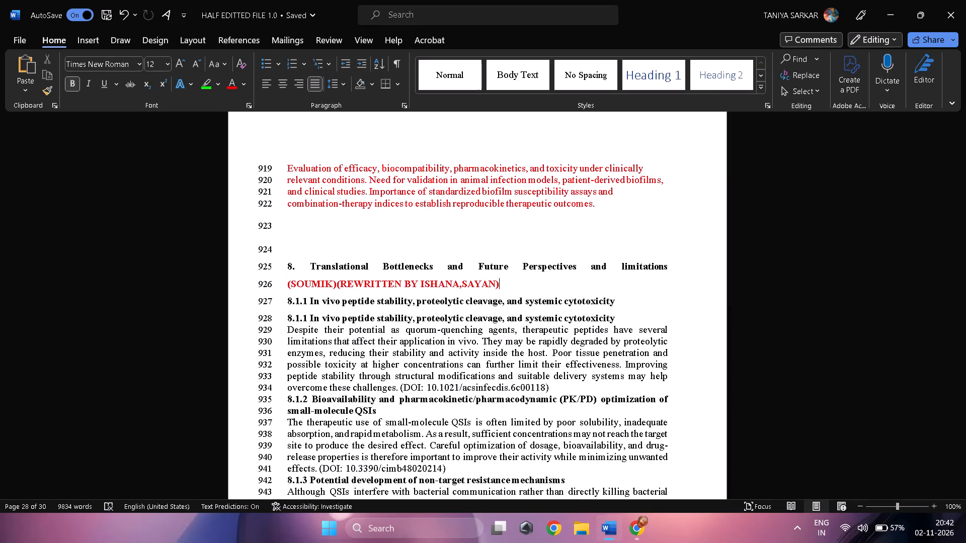
left_click_drag(616, 315, 383, 323)
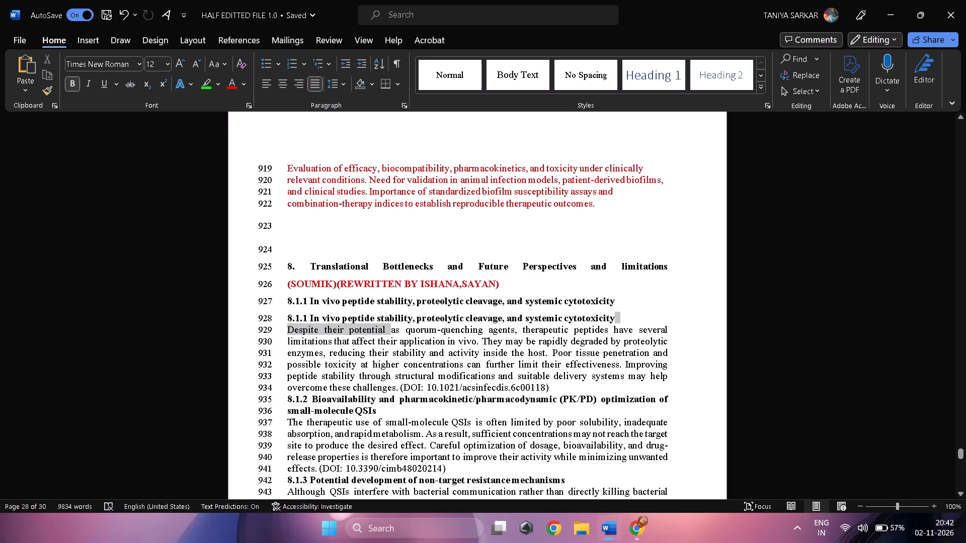
left_click_drag(383, 323, 281, 317)
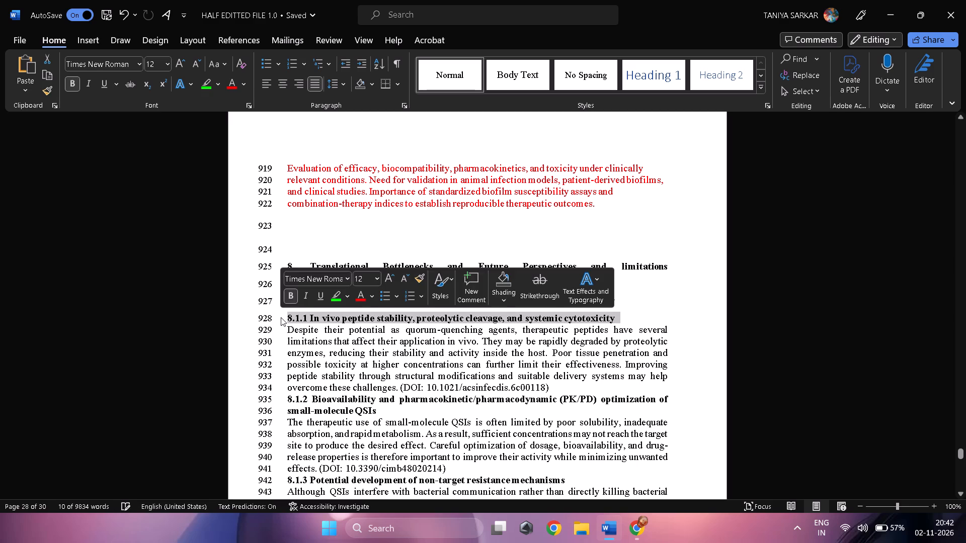
key("BackSpace")
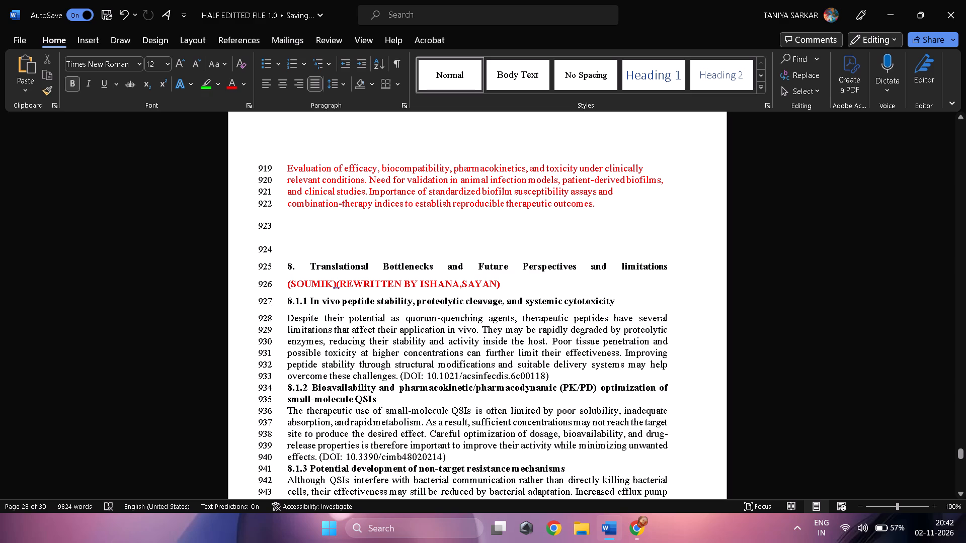
Replace "quorum-quenching" with "QQ" in the first sentence of the 8.1.1 paragraph.
left_click_drag(485, 319, 421, 316)
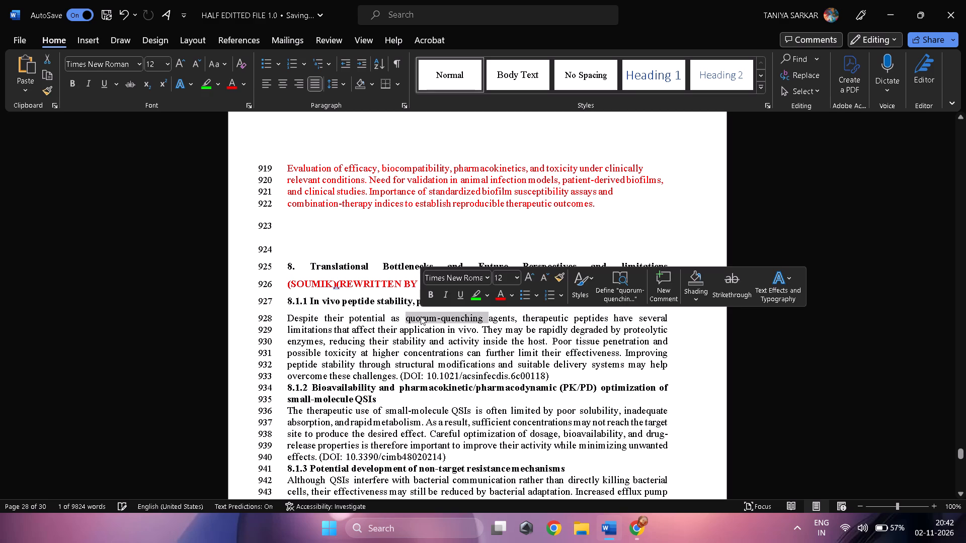
key("BackSpace")
type("QQ")
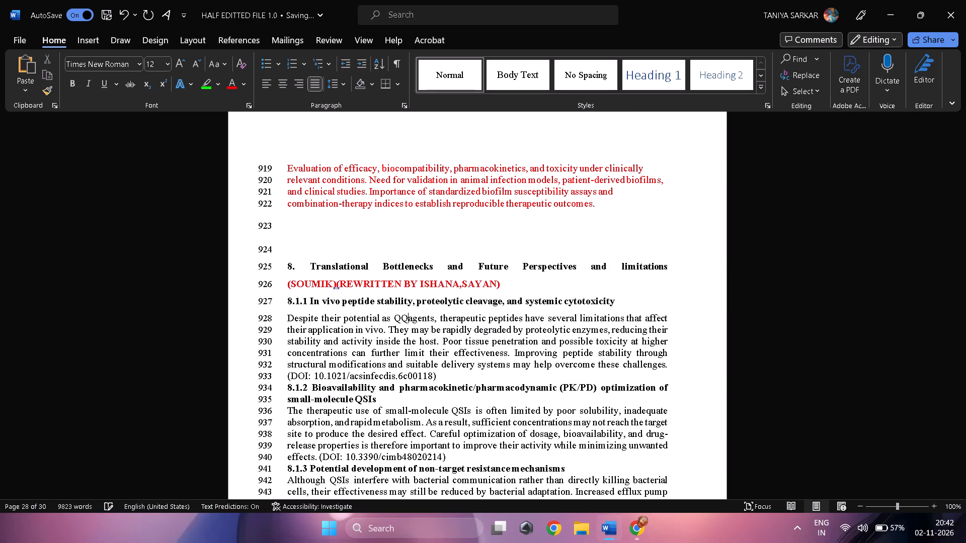
key("space")
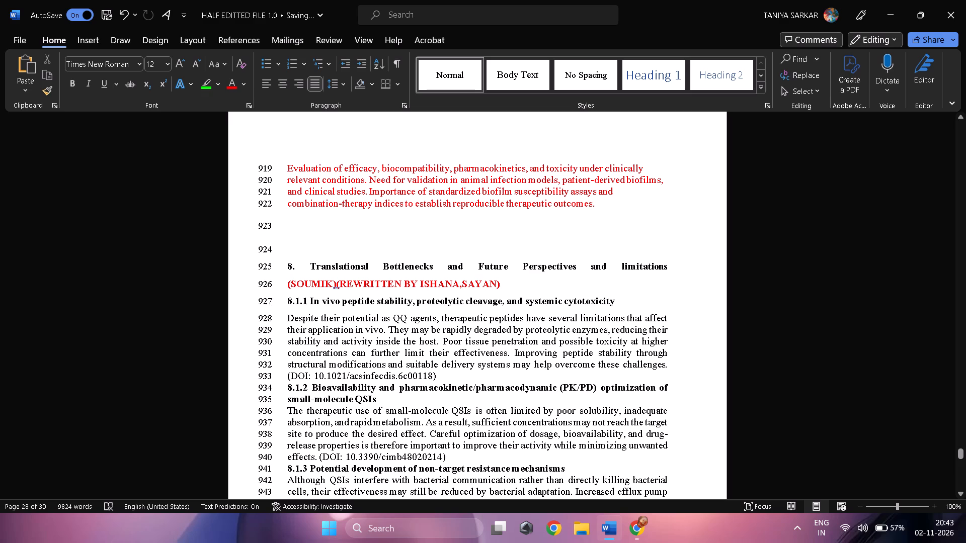
left_click(391, 373)
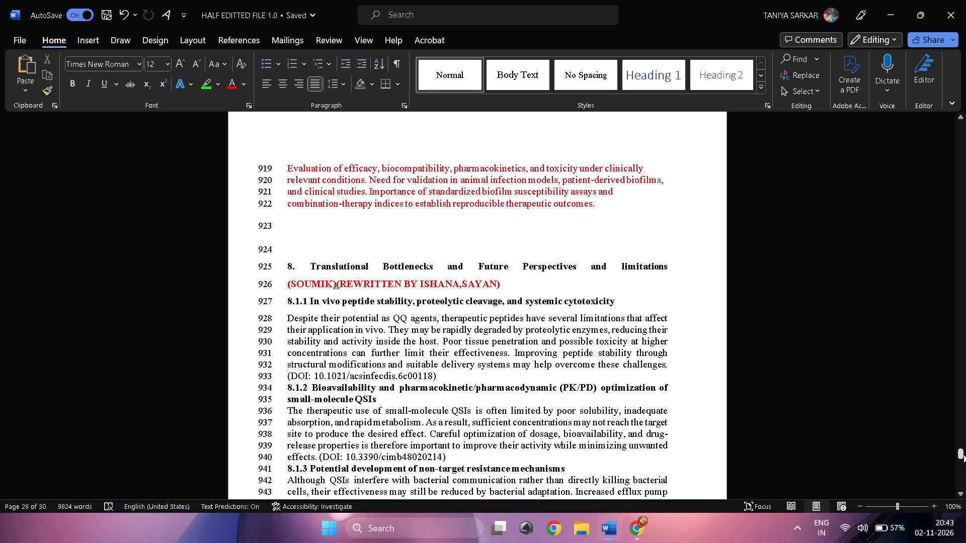
left_click(964, 455)
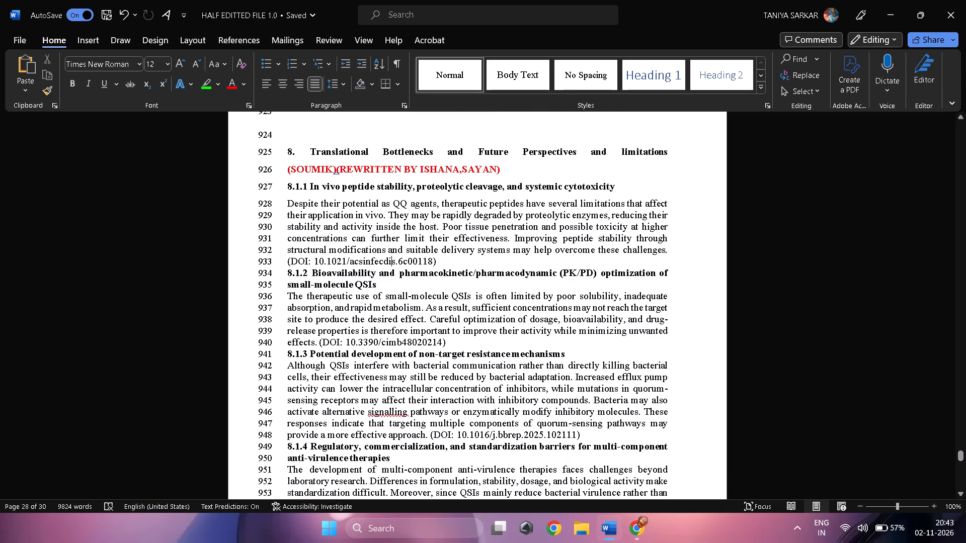
left_click_drag(617, 188, 550, 195)
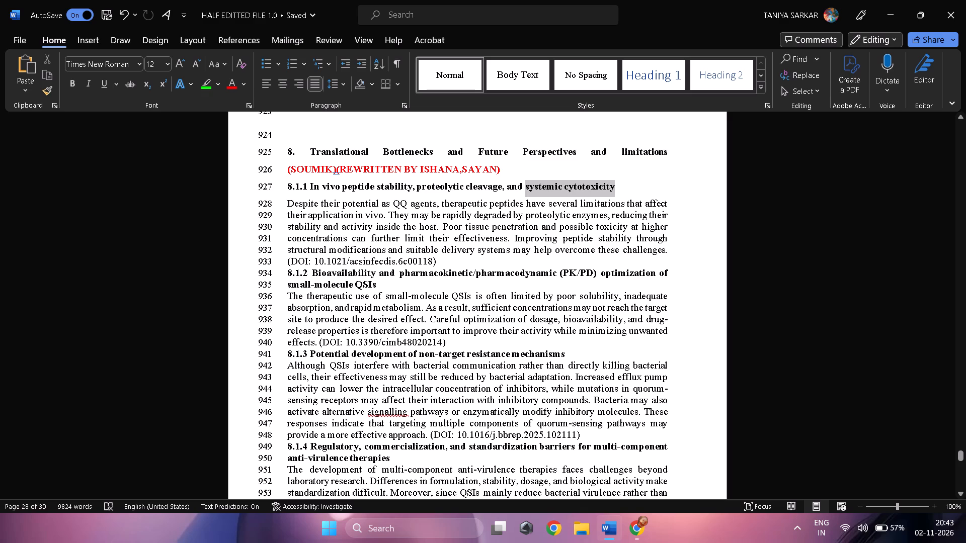
left_click_drag(550, 195, 325, 194)
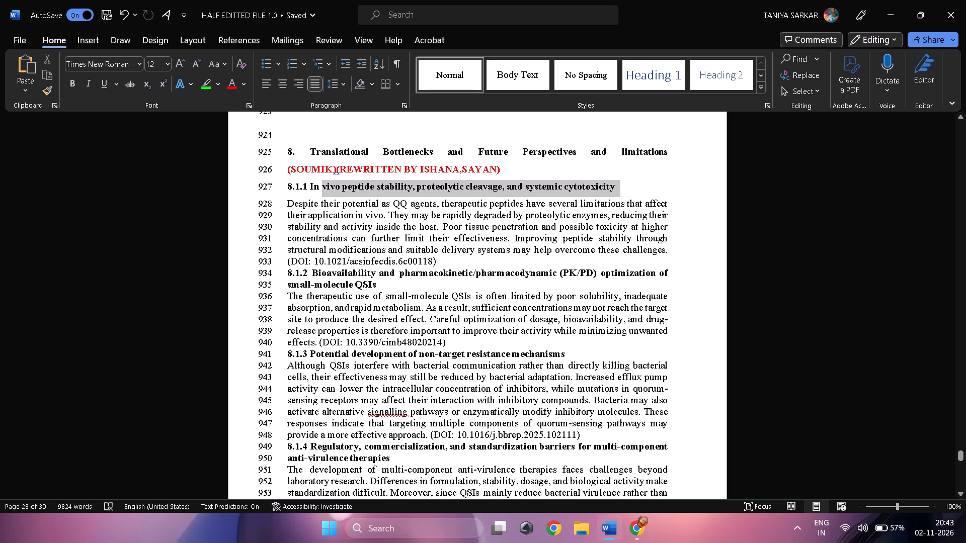
left_click_drag(325, 194, 316, 191)
key("ctrl+c")
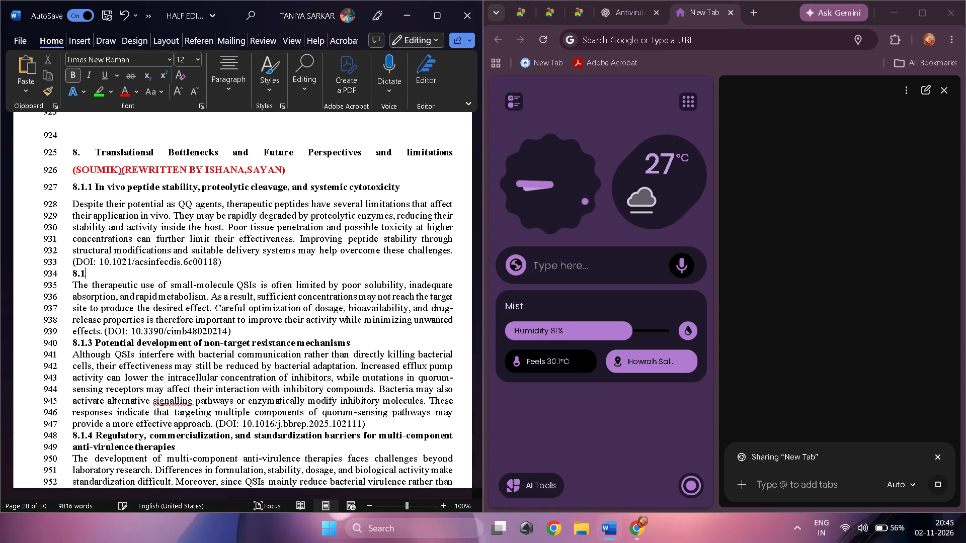
key("BackSpace")
key("BackSpace")
key("BackSpace")
key("BackSpace")
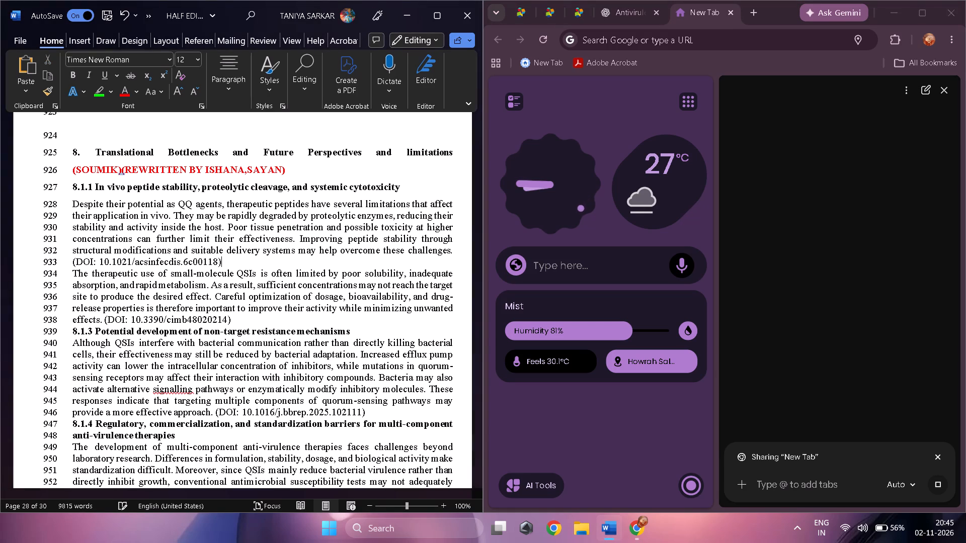
Insert a blank line between the small-molecule QSI paragraph and heading 8.1.3.
left_click(242, 322)
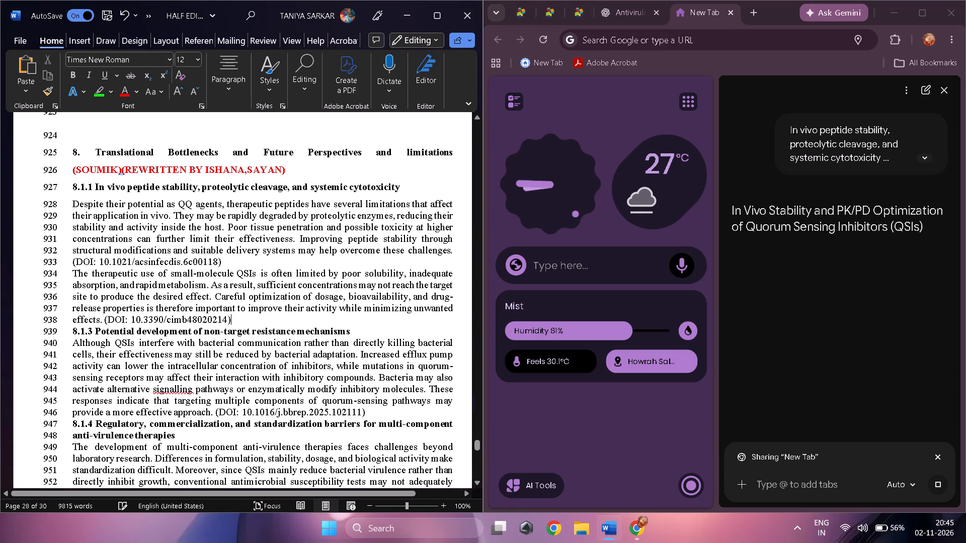
key("Return")
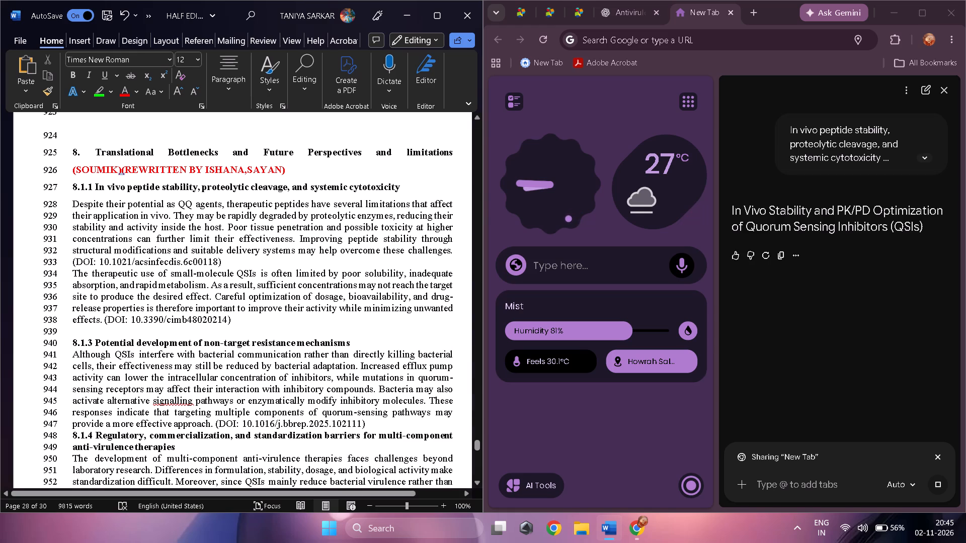
Set the line spacing of the two body paragraphs under heading 8.1.1 to 1.5.
left_click_drag(73, 202, 254, 316)
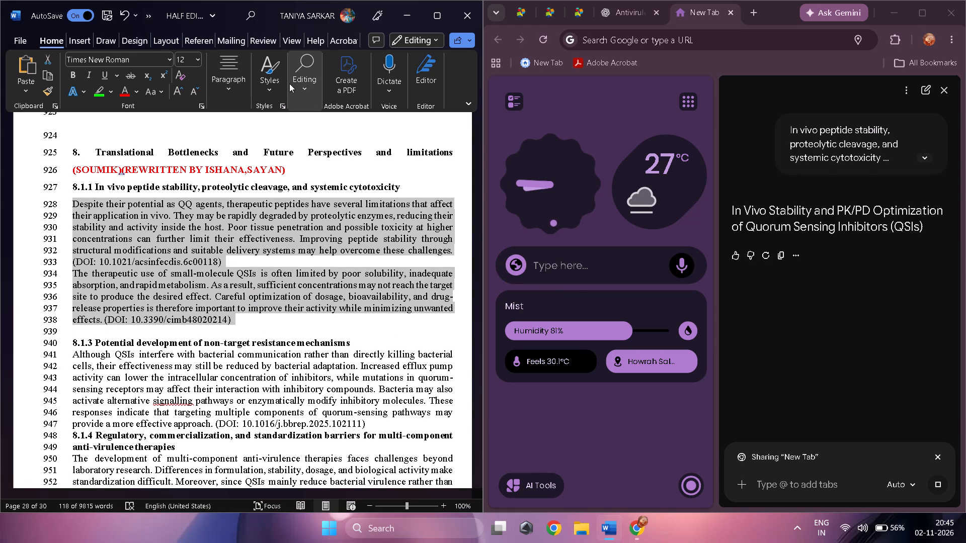
left_click(228, 85)
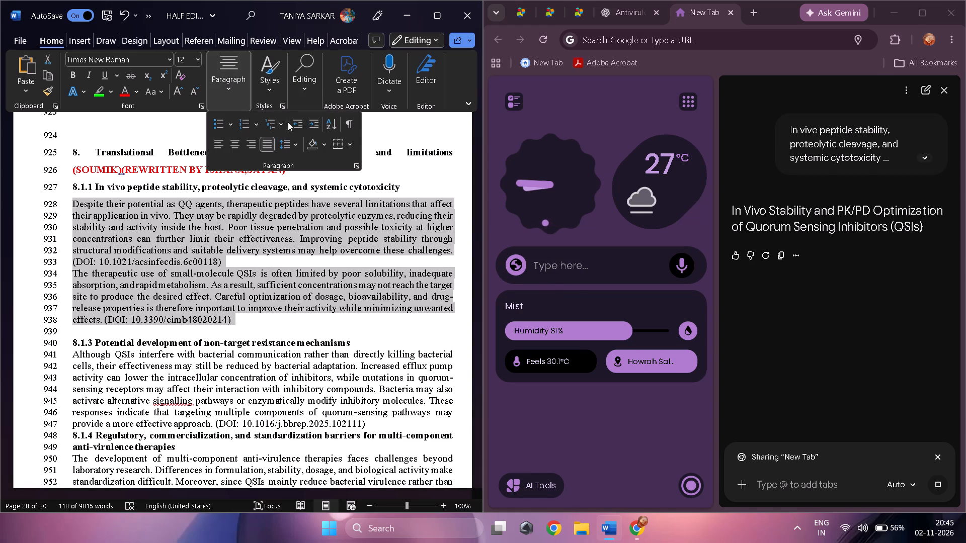
left_click(296, 141)
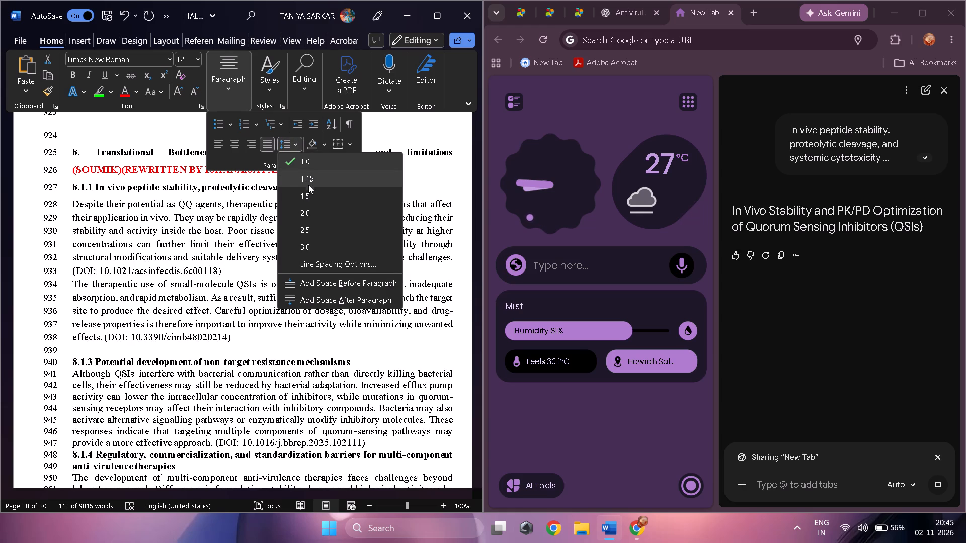
left_click(308, 191)
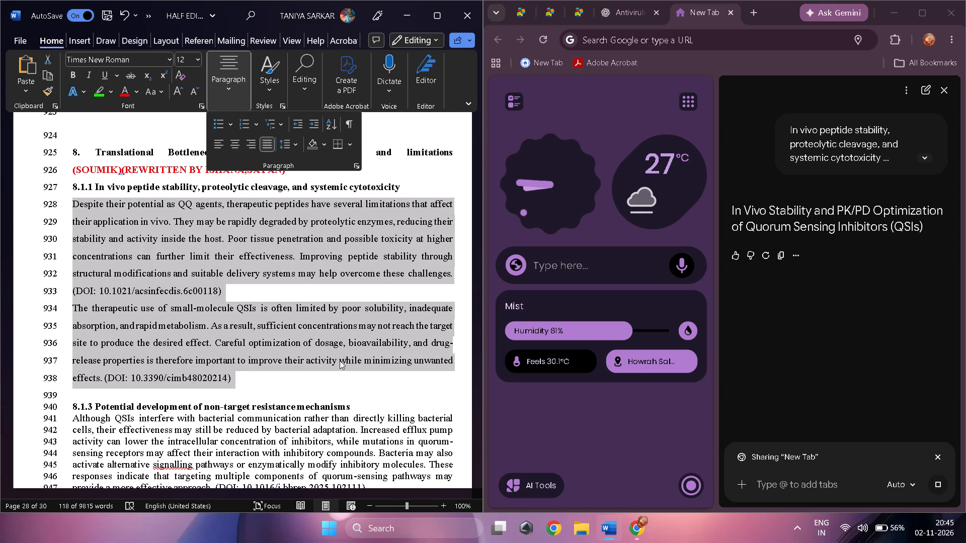
left_click(340, 385)
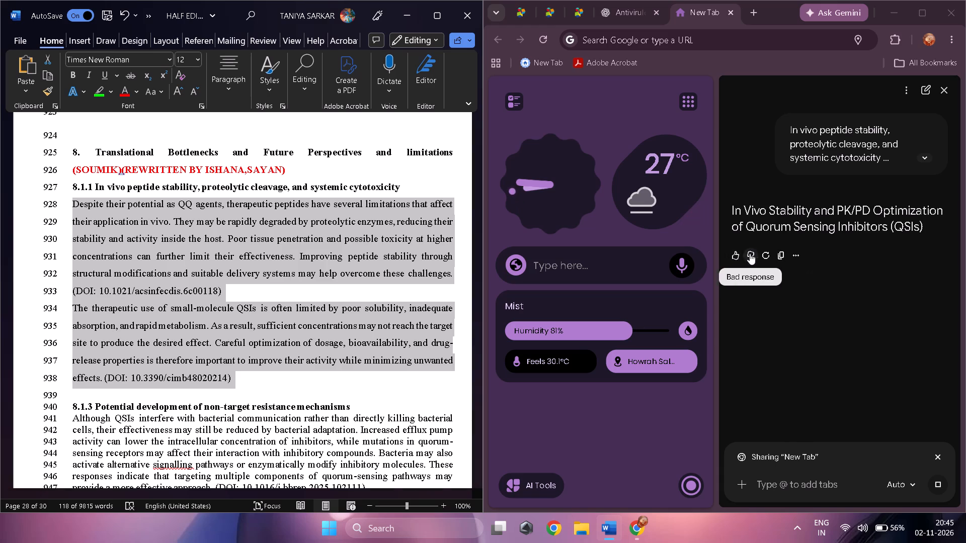
Copy Gemini's generated heading from Chrome and replace the 8.1.1 title text in the Word manuscript with it, keeping the number.
left_click(778, 254)
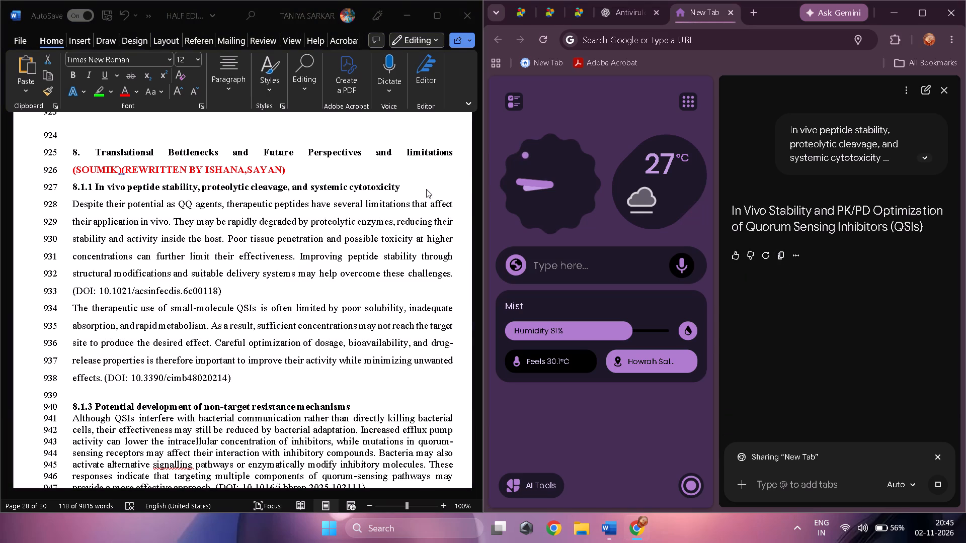
left_click(401, 189)
left_click_drag(401, 185, 320, 197)
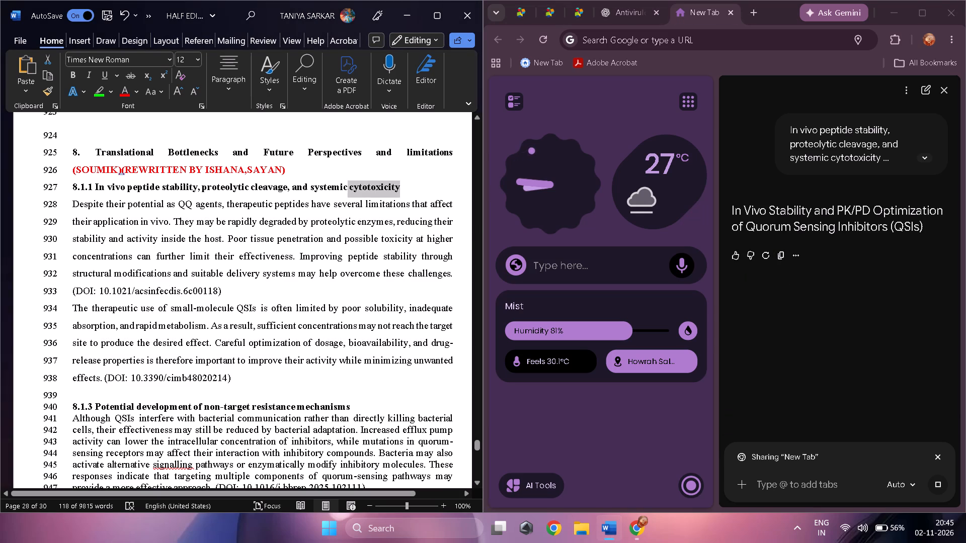
left_click_drag(320, 197, 102, 187)
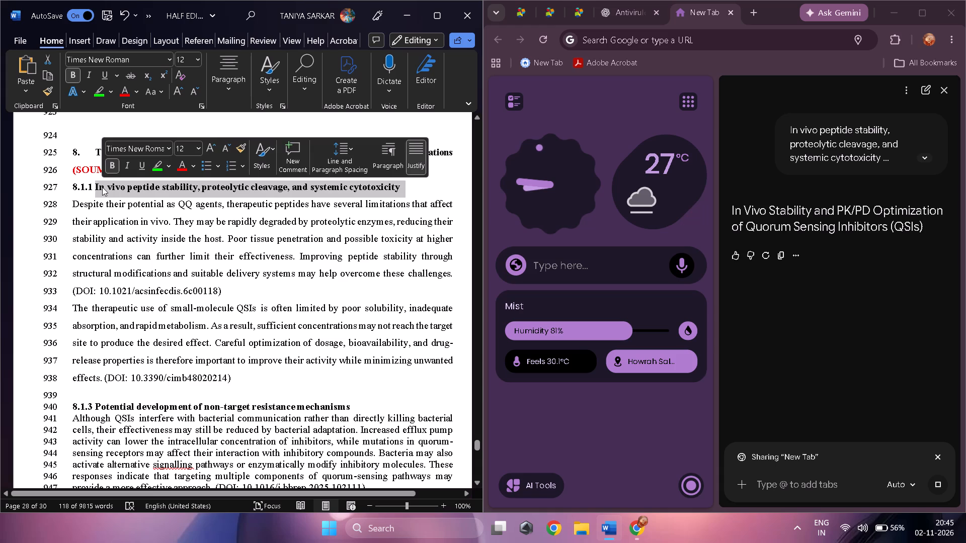
key("BackSpace")
key("ctrl+v")
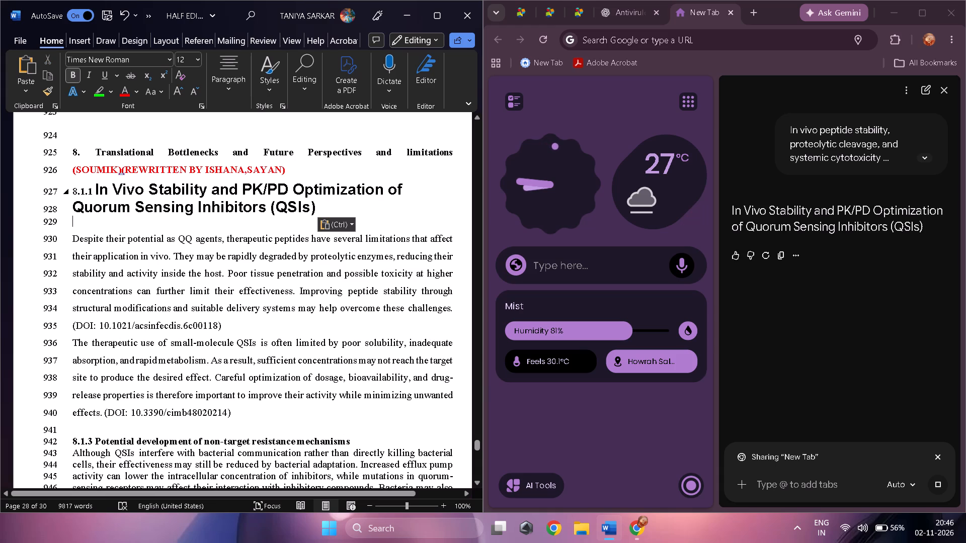
Format the pasted 8.1.1 heading title in Times New Roman, size 12.
right_click_drag(97, 188, 309, 213)
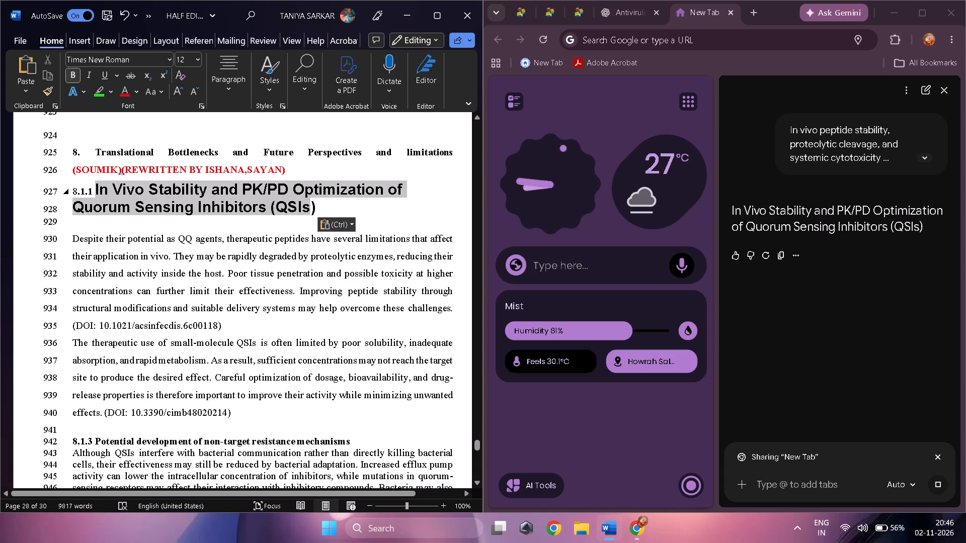
right_click_drag(309, 213, 382, 213)
left_click(169, 63)
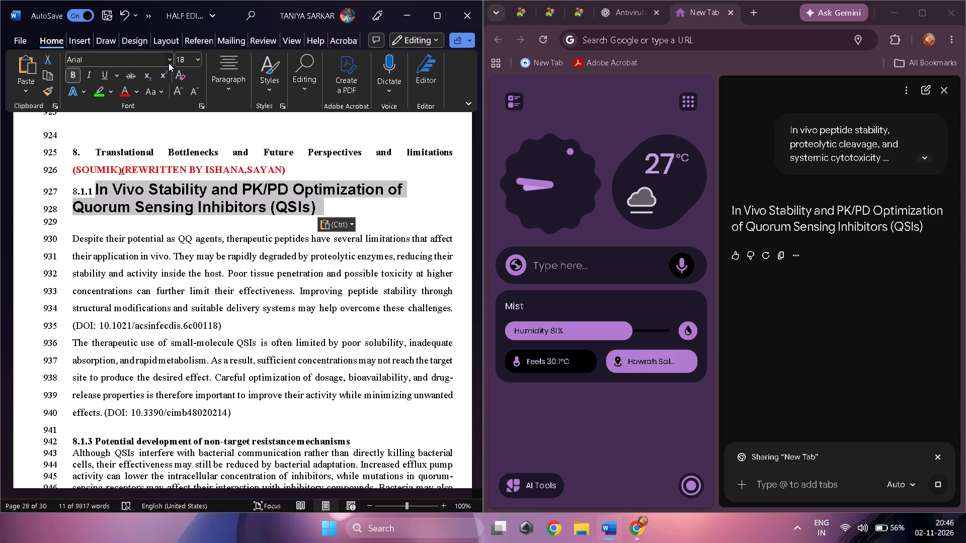
left_click(157, 145)
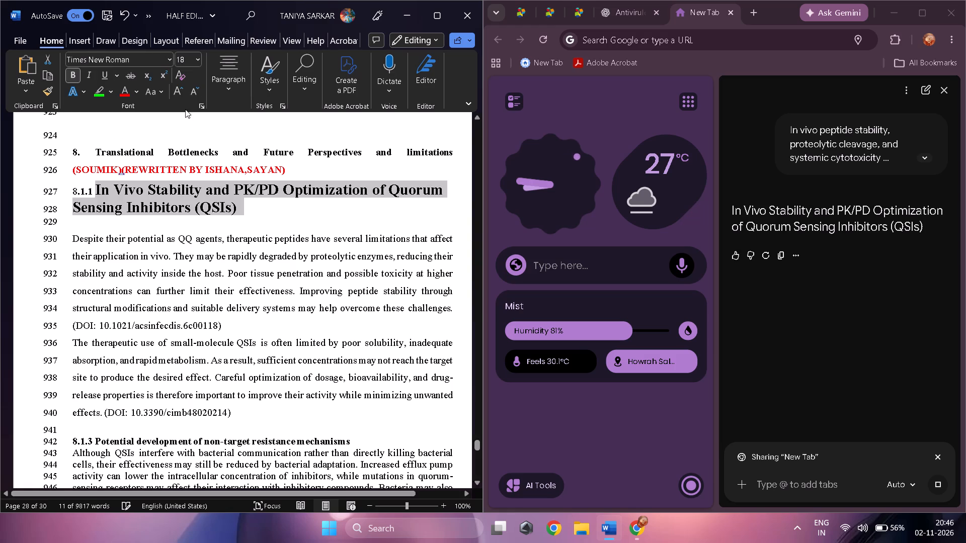
left_click(199, 60)
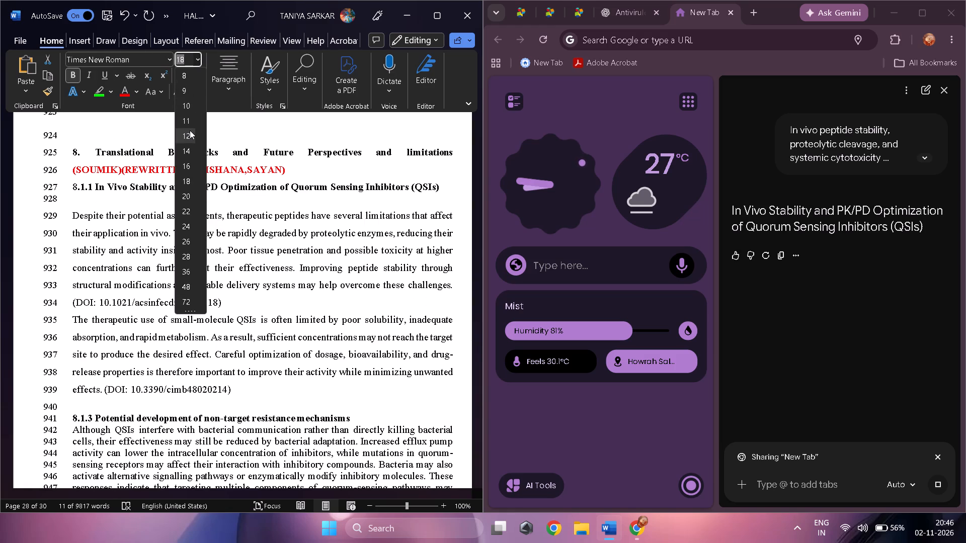
left_click(190, 130)
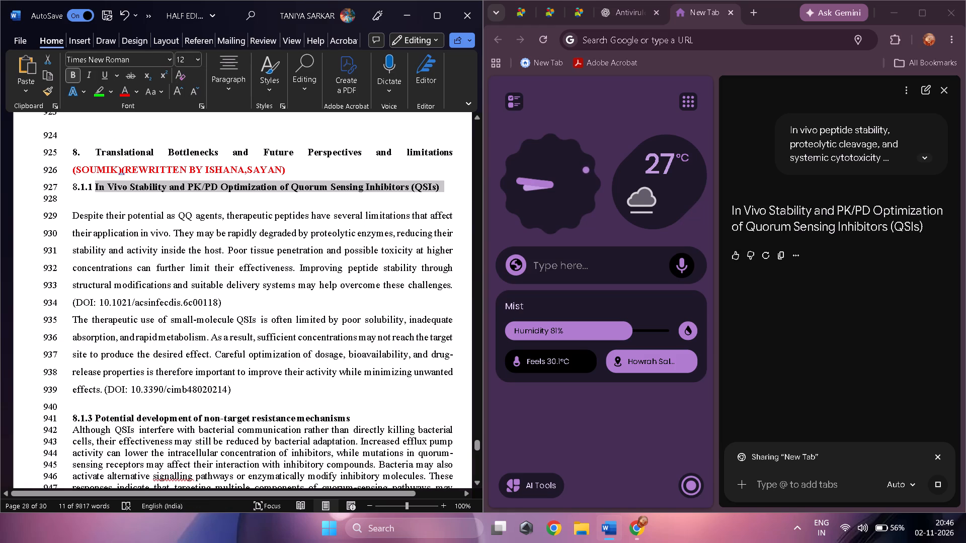
Apply bold to the entire 8.1.1 heading line, including its number.
left_click_drag(73, 188, 108, 189)
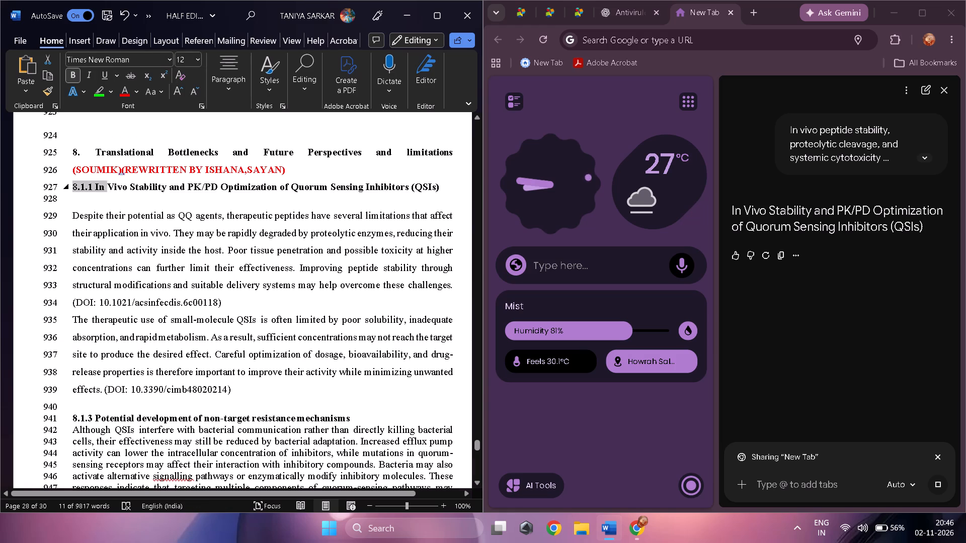
left_click_drag(108, 189, 378, 188)
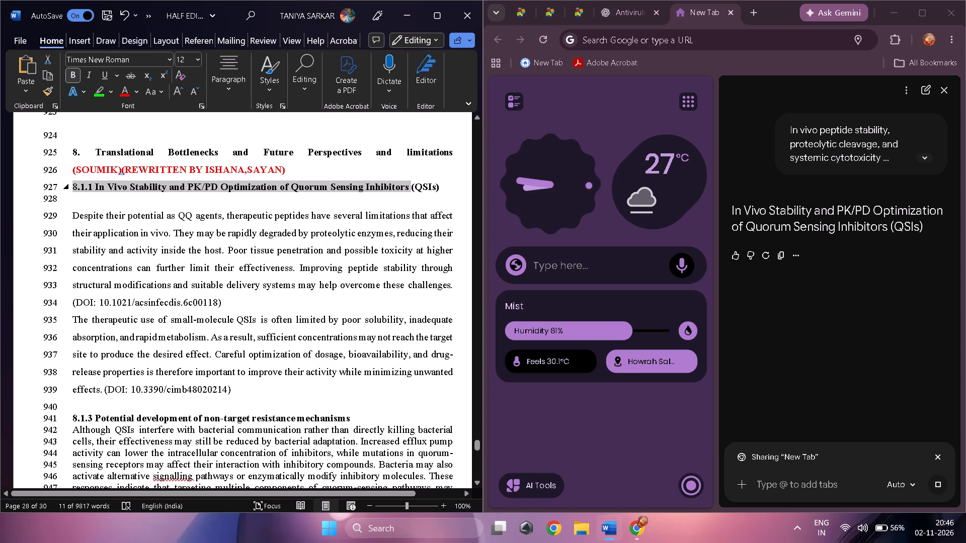
left_click_drag(378, 188, 457, 188)
left_click(466, 172)
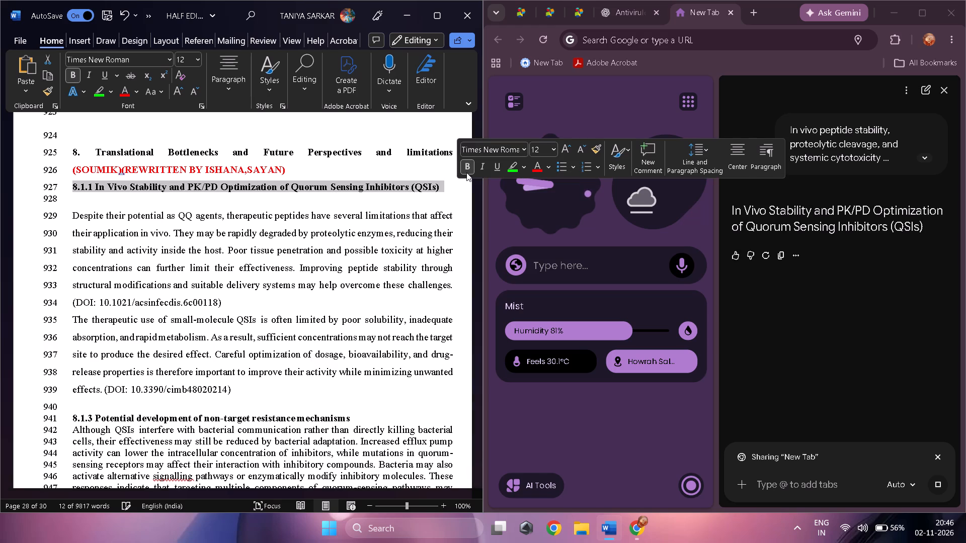
left_click(443, 192)
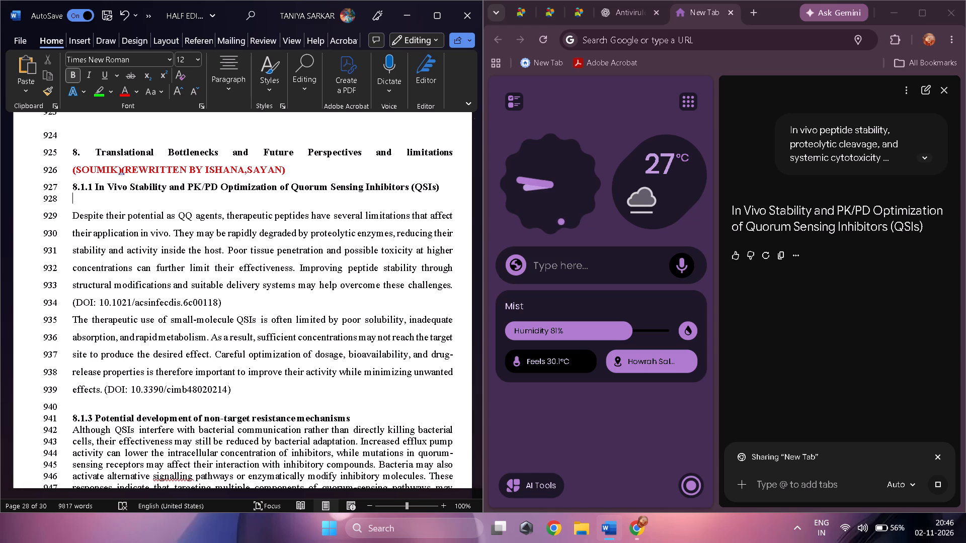
Open the Windows search.
left_click(450, 528)
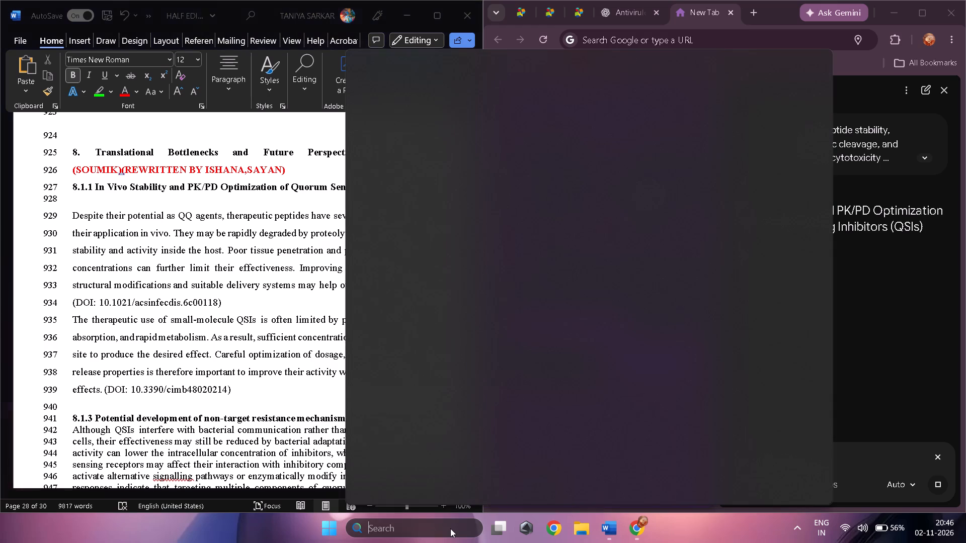
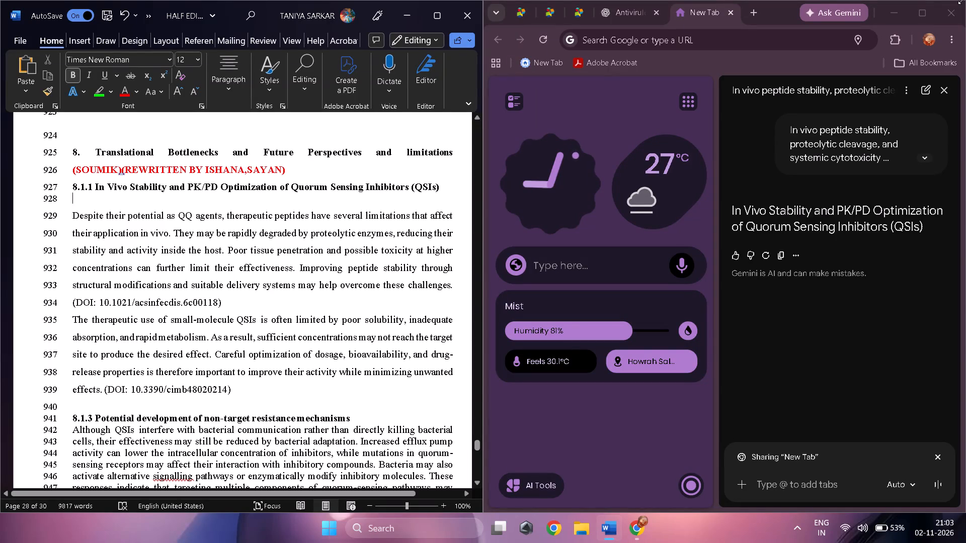
Remove the blank line beneath the 8.1.1 heading and insert a new line break at the heading's end.
key("BackSpace")
key("Return")
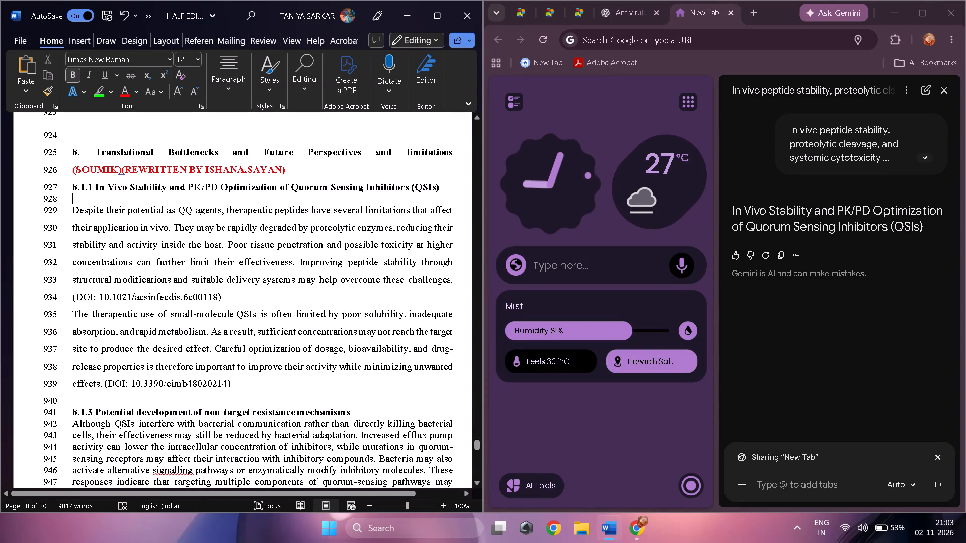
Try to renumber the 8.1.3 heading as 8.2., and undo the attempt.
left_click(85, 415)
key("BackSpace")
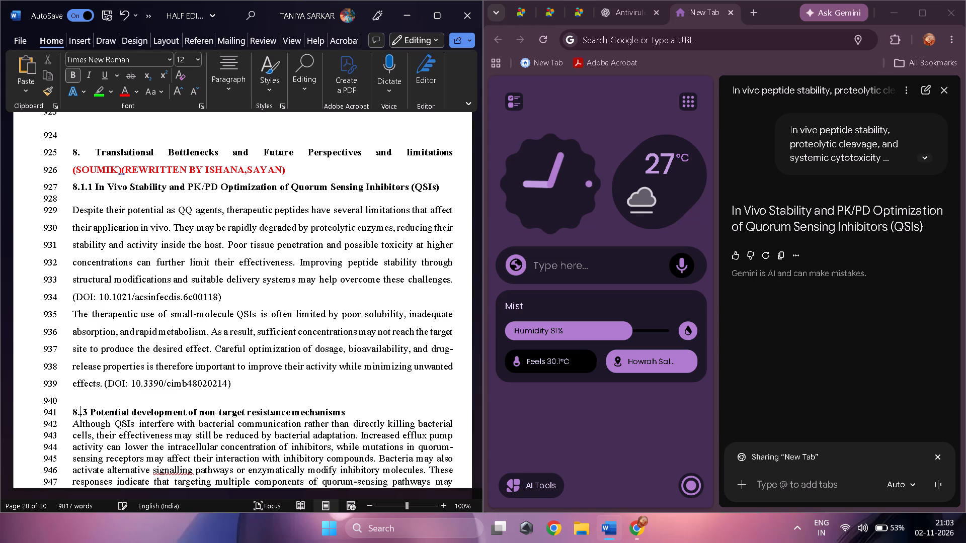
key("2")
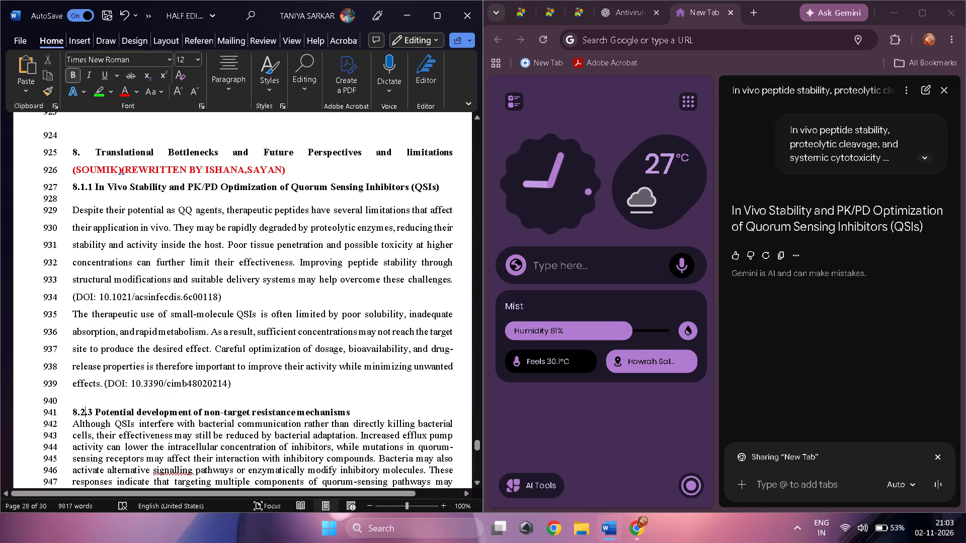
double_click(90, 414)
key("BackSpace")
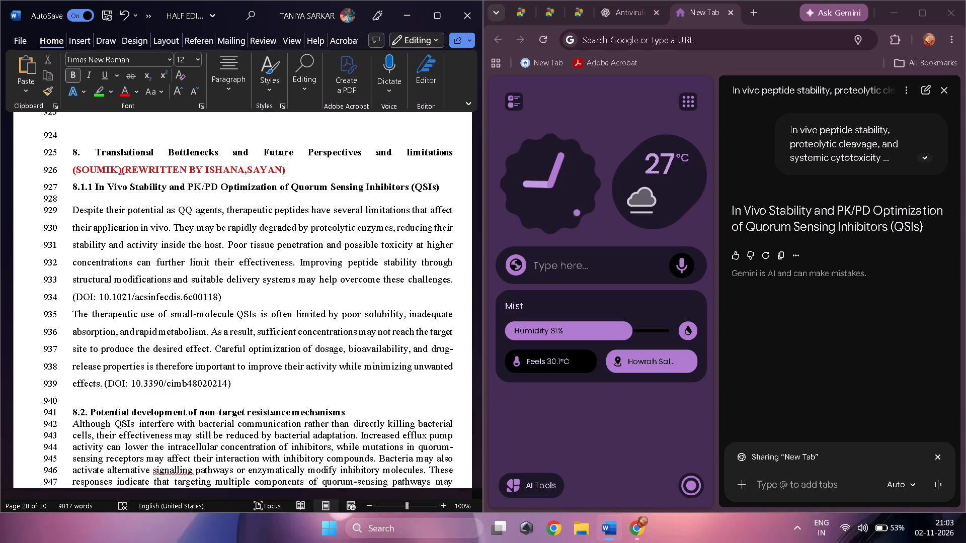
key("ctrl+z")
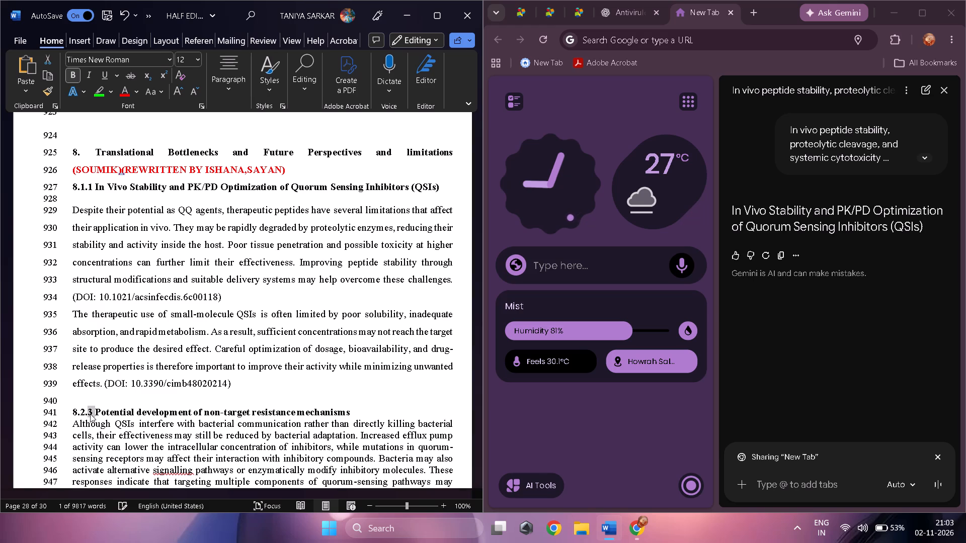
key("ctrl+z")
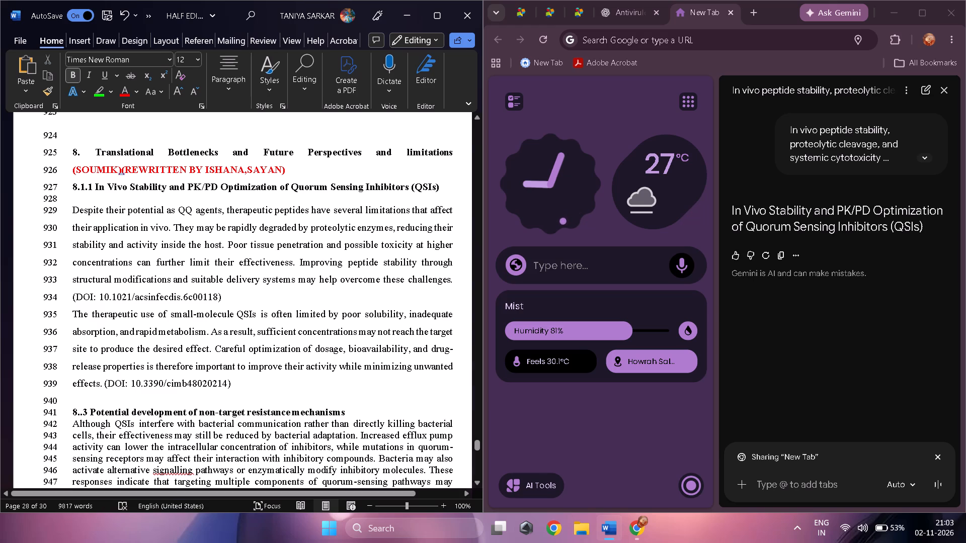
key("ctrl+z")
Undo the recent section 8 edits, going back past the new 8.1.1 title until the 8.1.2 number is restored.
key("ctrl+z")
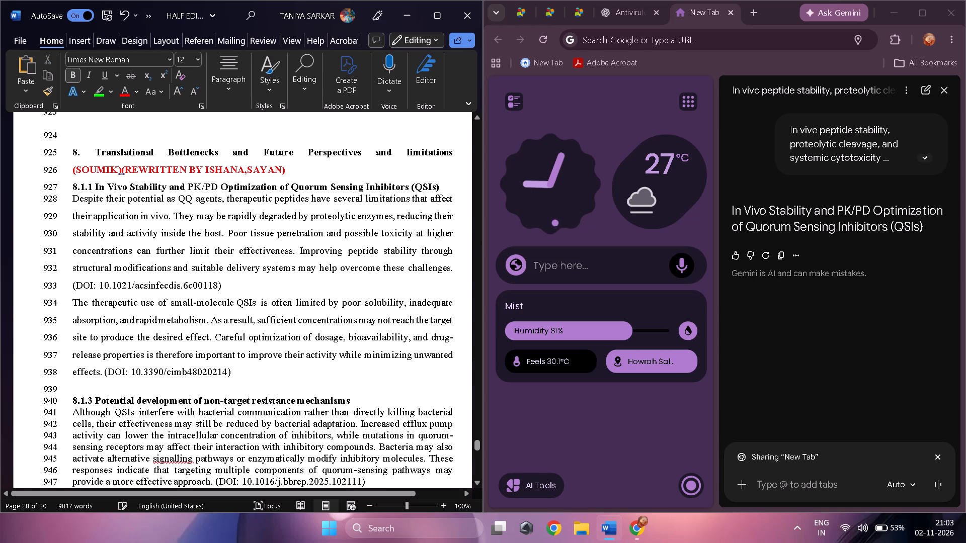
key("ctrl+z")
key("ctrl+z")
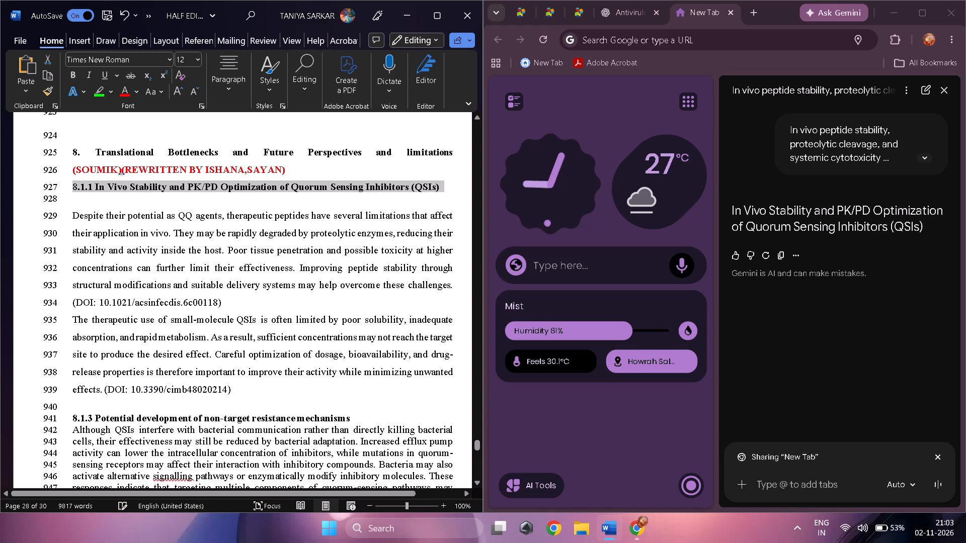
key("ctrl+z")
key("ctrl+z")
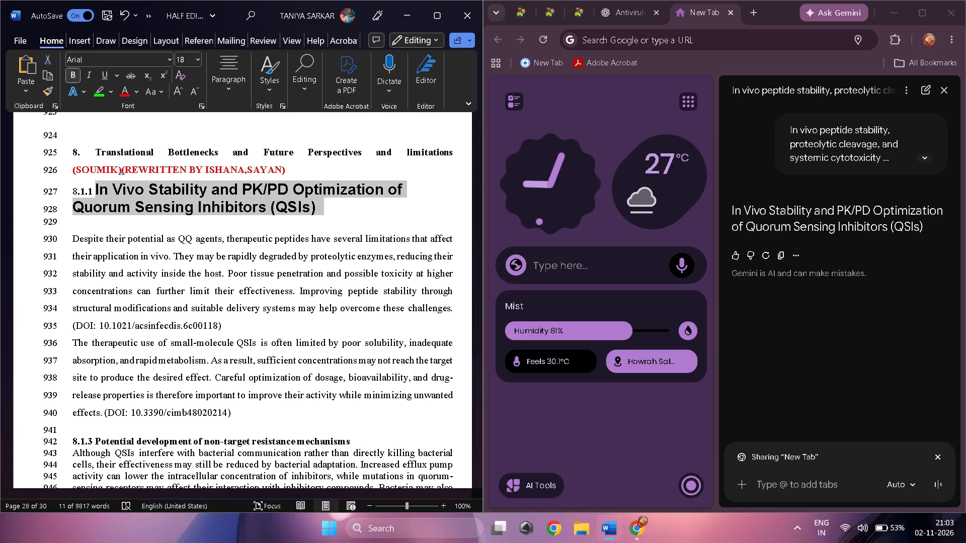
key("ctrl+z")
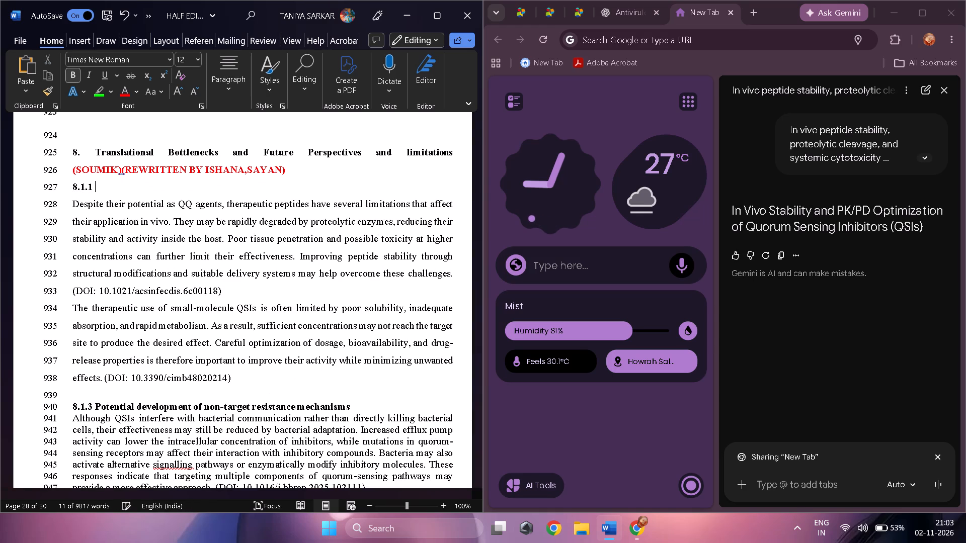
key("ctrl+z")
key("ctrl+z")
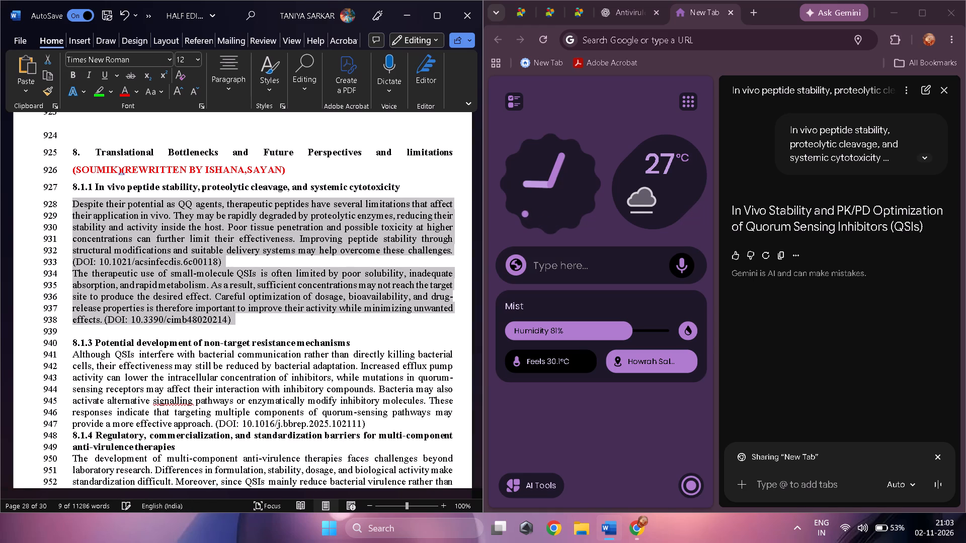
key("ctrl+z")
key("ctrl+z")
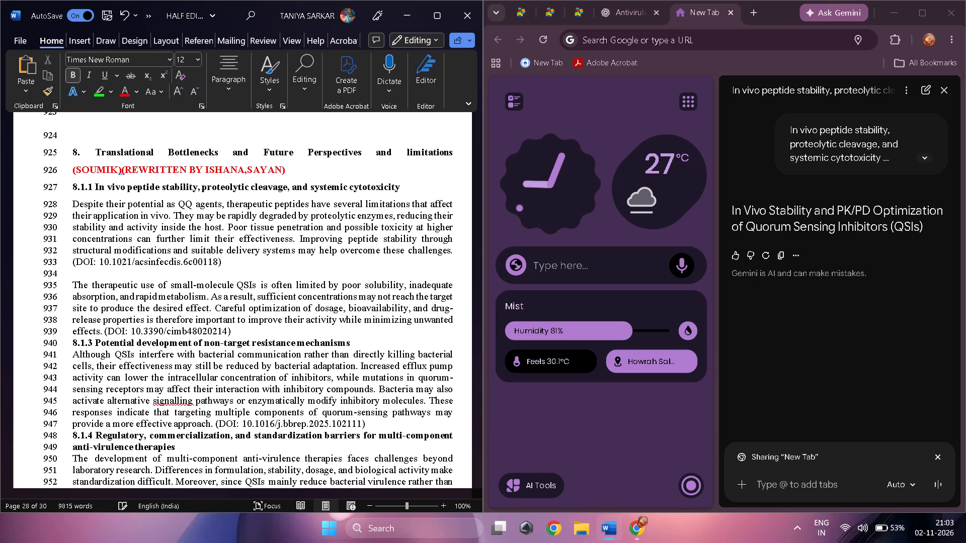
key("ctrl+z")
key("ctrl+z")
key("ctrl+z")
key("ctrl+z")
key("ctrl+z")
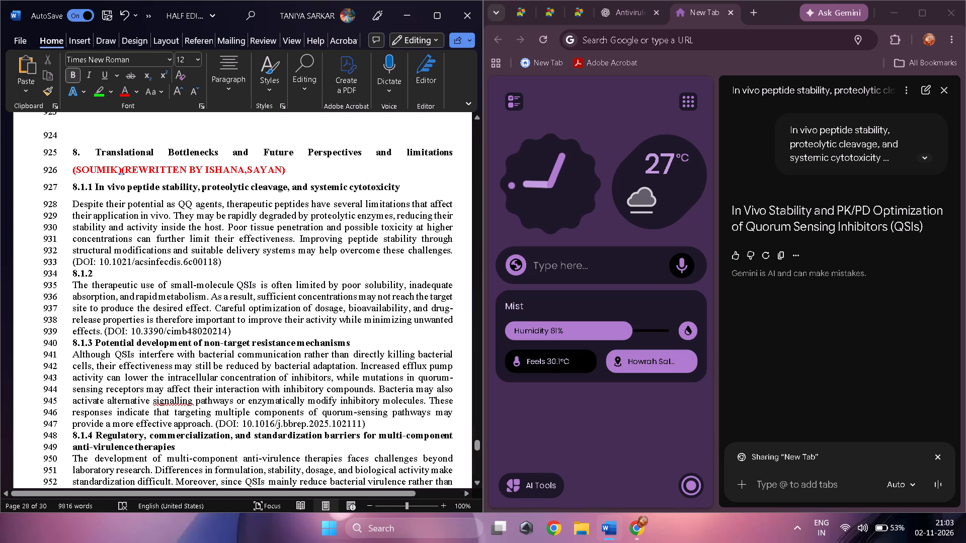
Redo the undone section 8 edits, up to the new line break below the Gemini-generated 8.1.1 heading.
left_click(140, 16)
left_click(137, 14)
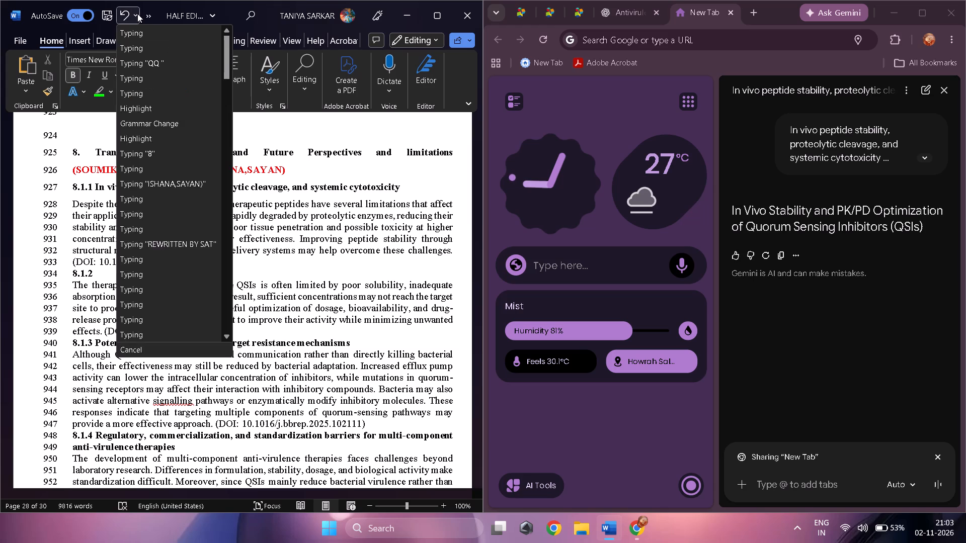
left_click(142, 16)
left_click(146, 35)
triple_click(146, 35)
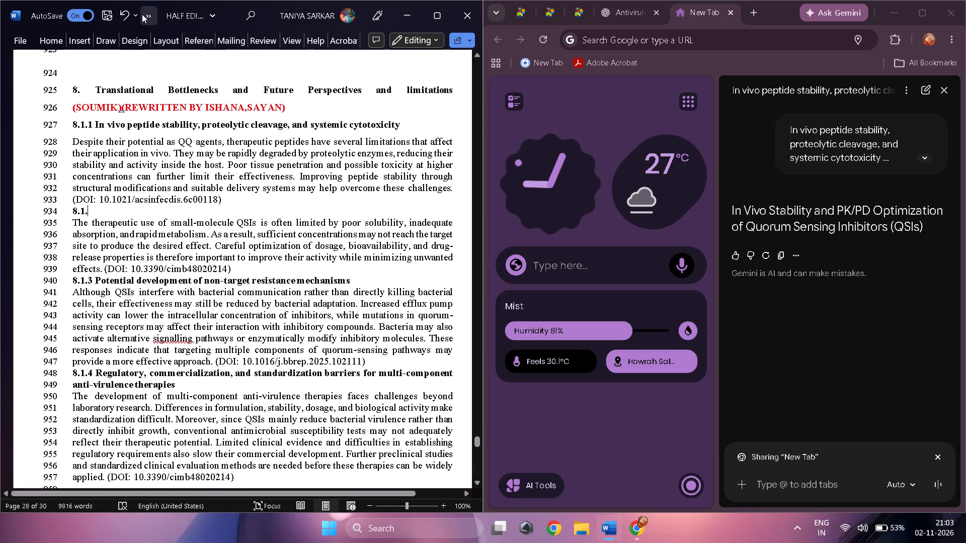
left_click(142, 14)
left_click(146, 33)
left_click(147, 13)
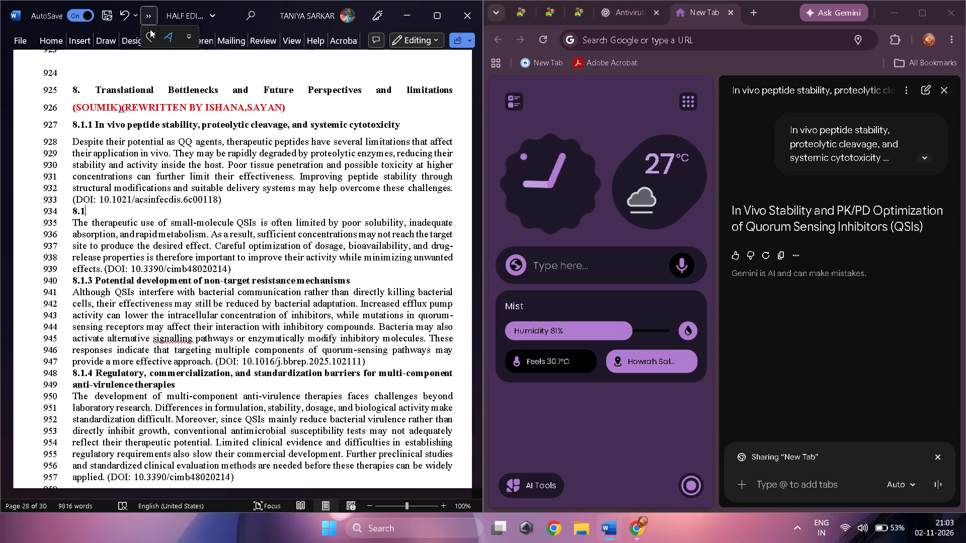
left_click(150, 30)
left_click(147, 22)
left_click(152, 42)
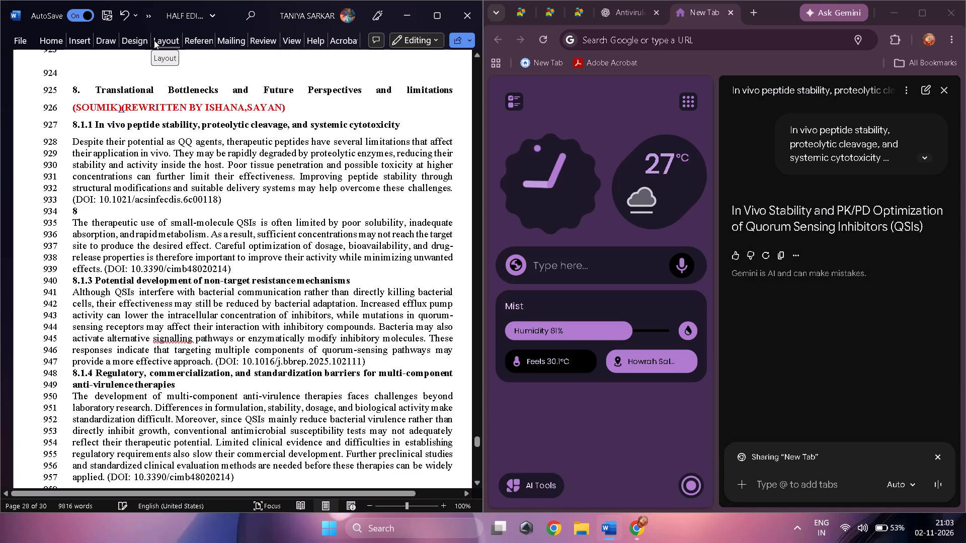
left_click(439, 15)
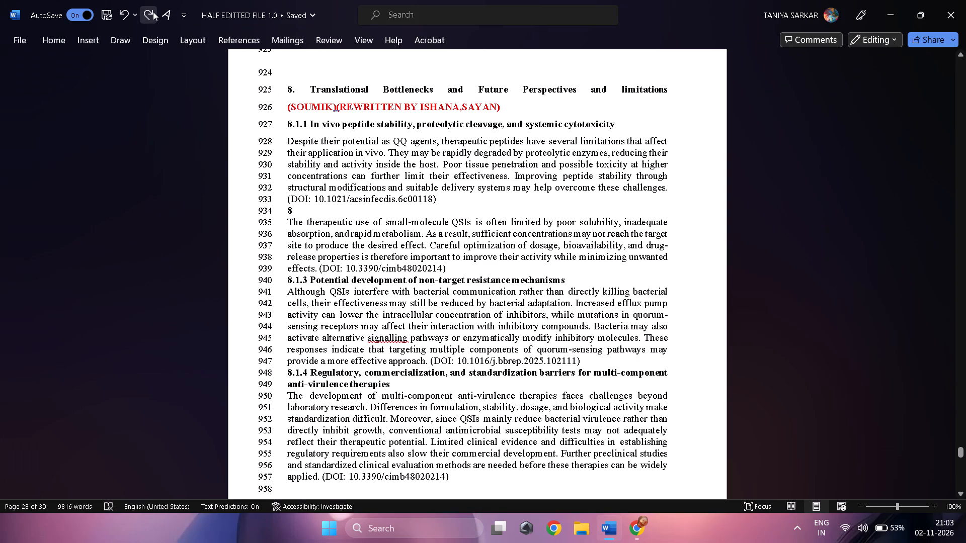
triple_click(153, 12)
double_click(153, 12)
double_click(153, 12)
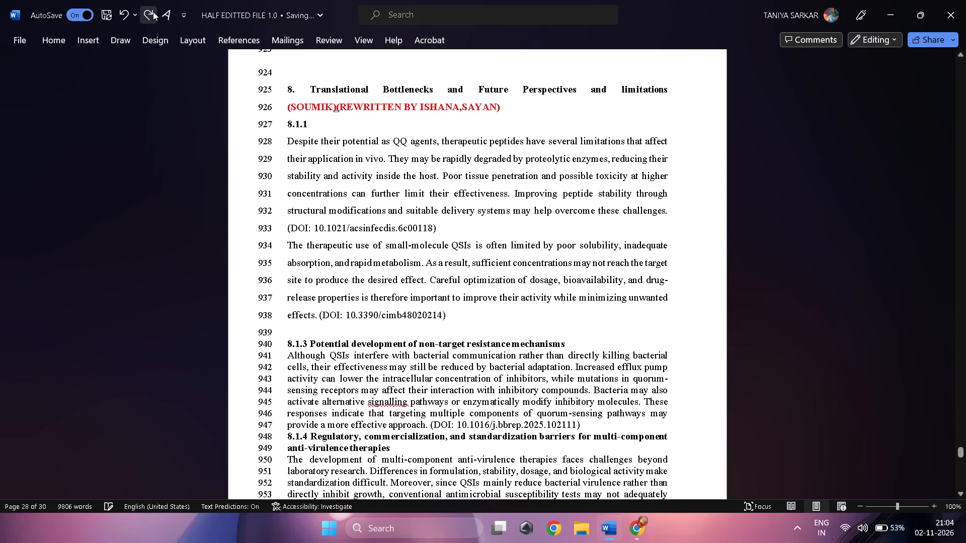
left_click(153, 12)
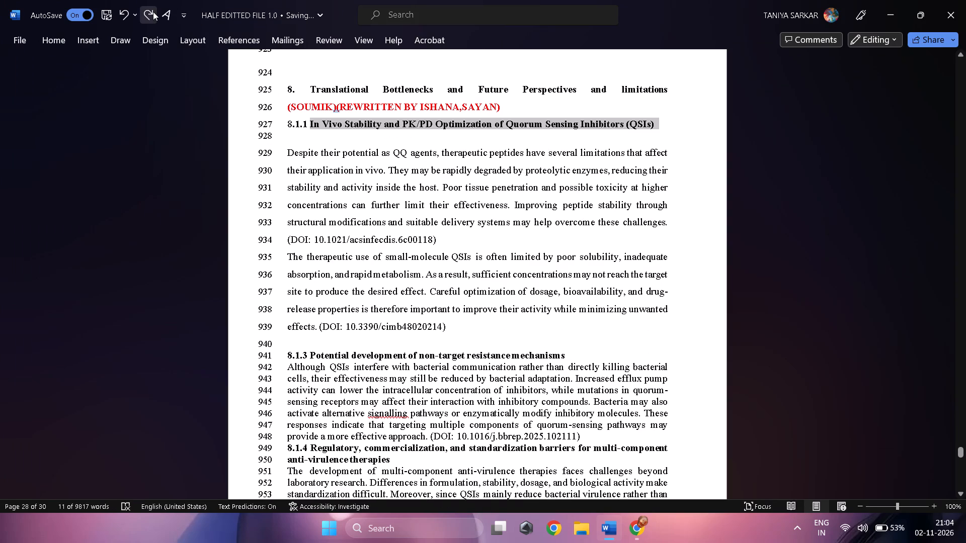
left_click(153, 12)
left_click(153, 12)
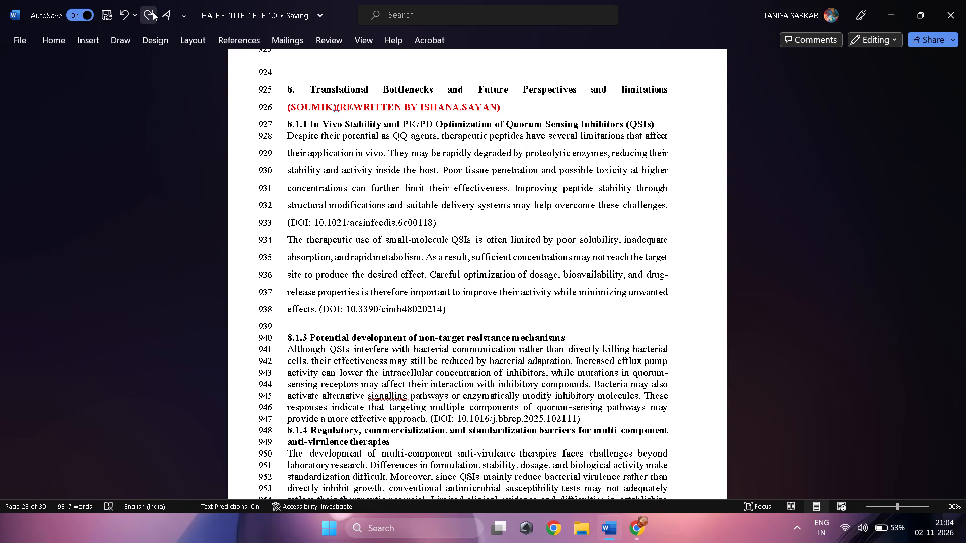
left_click(153, 12)
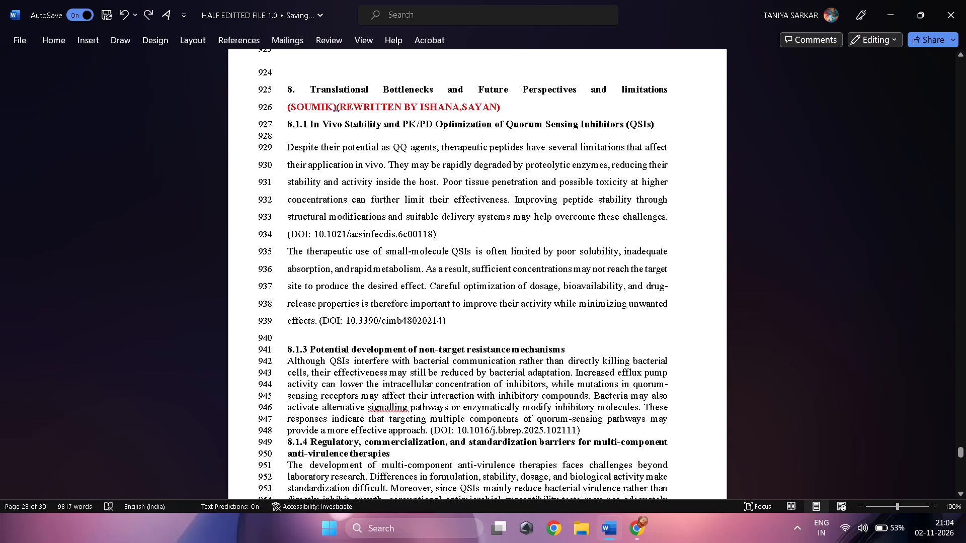
Renumber the 8.1.3 heading on non-target resistance mechanisms as 8.1.2.
left_click(305, 349)
key("BackSpace")
key("2")
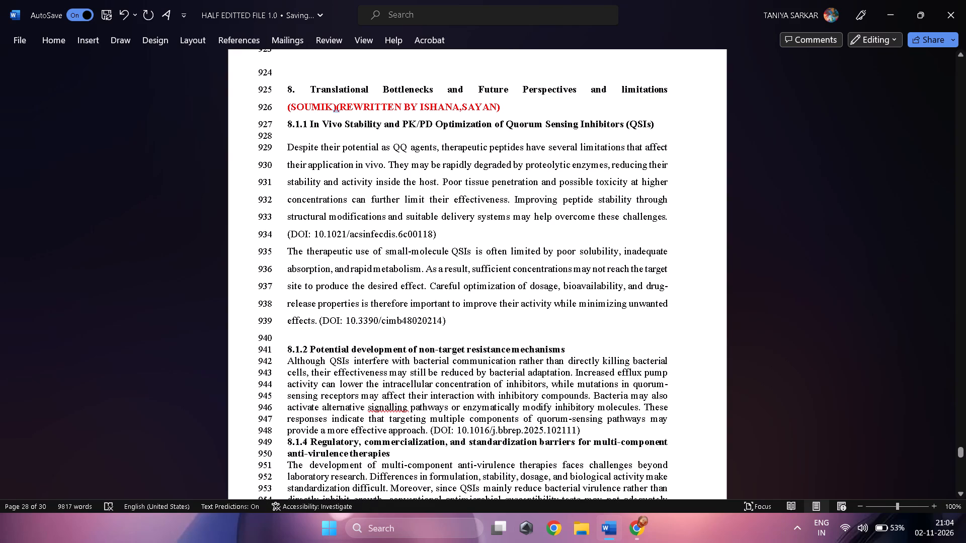
Delete the number 8.1.4 from the heading on regulatory, commercialization, and standardization barriers.
left_click(305, 442)
key("BackSpace")
key("BackSpace")
key("BackSpace")
key("BackSpace")
key("BackSpace")
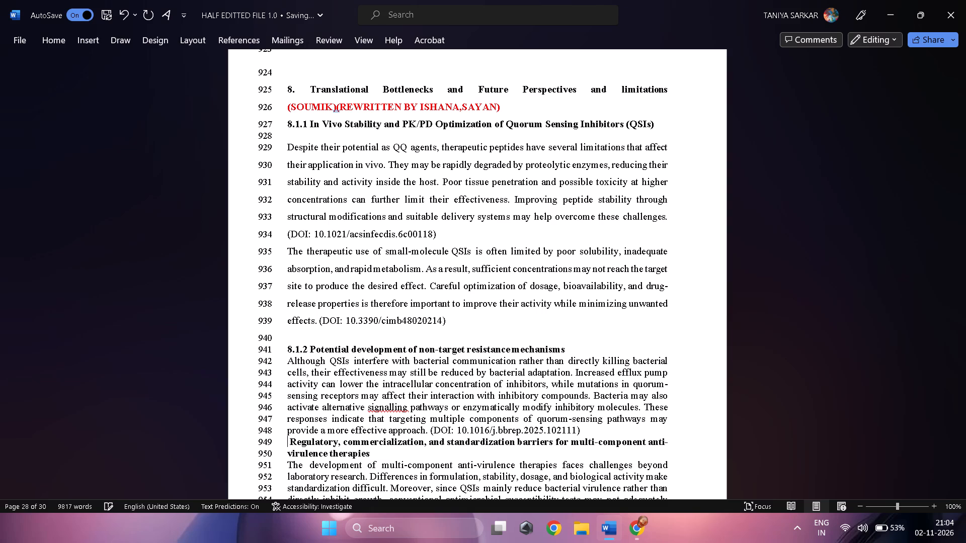
Copy the heading on regulatory, commercialization, and standardization barriers from the manuscript into the Gemini prompt in Chrome.
left_click(943, 473)
double_click(962, 495)
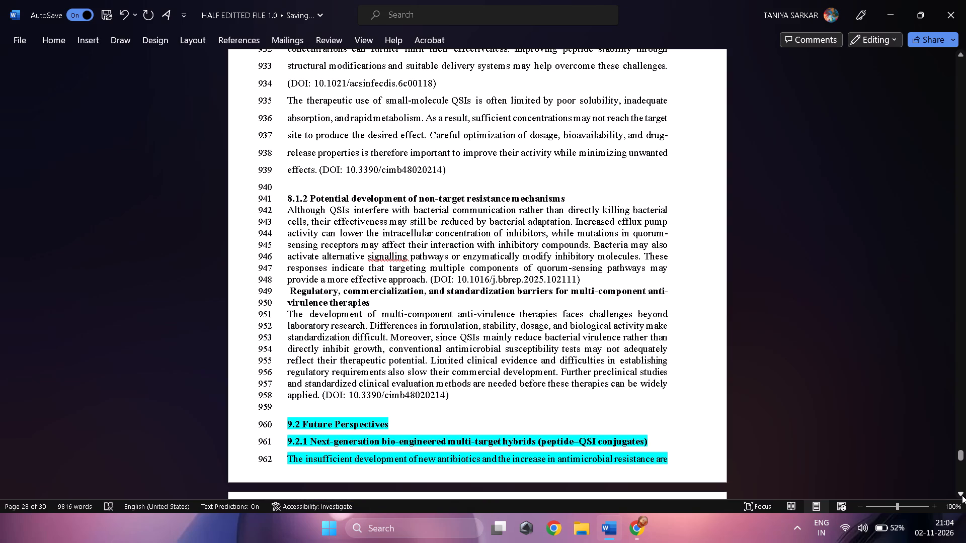
left_click_drag(372, 301, 342, 298)
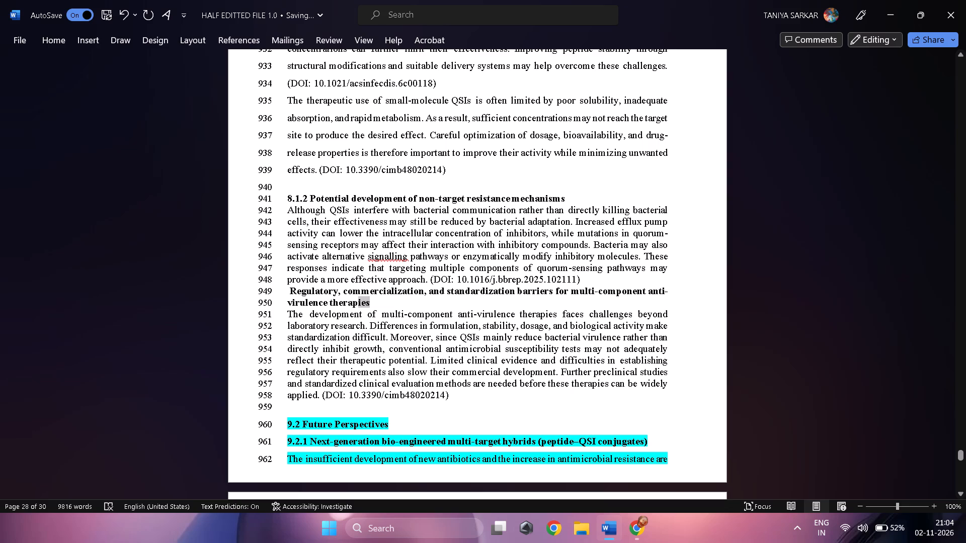
left_click_drag(342, 298, 299, 291)
right_click(299, 291)
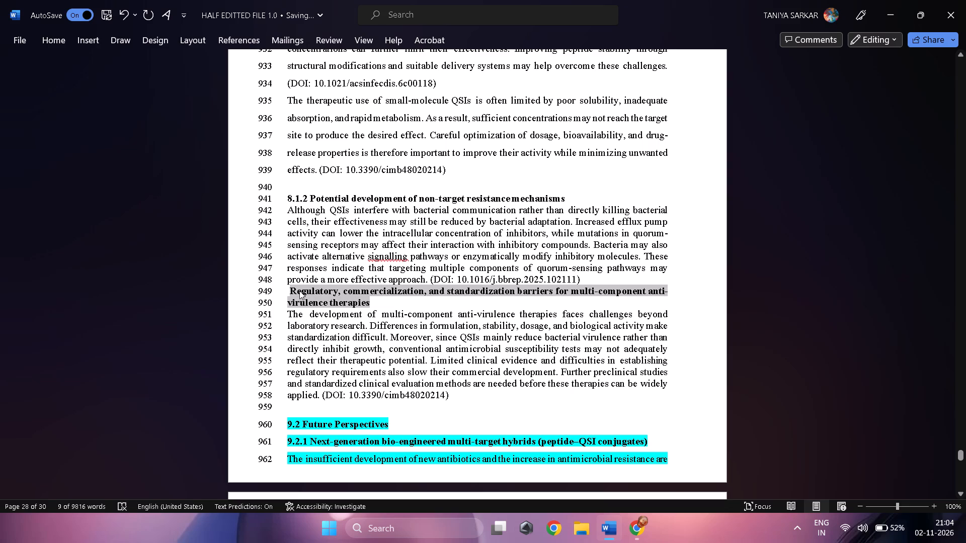
left_click(332, 279)
left_click(852, 48)
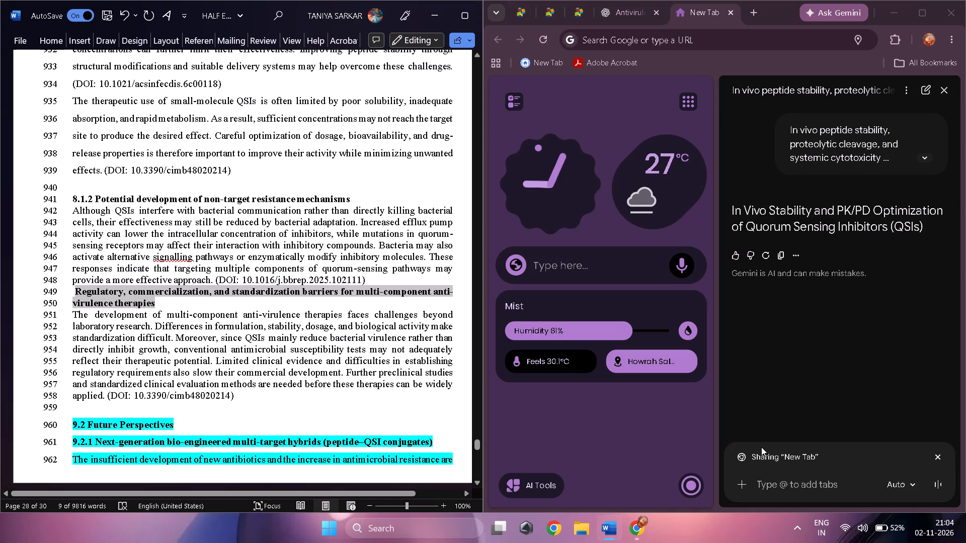
left_click(761, 448)
left_click(770, 487)
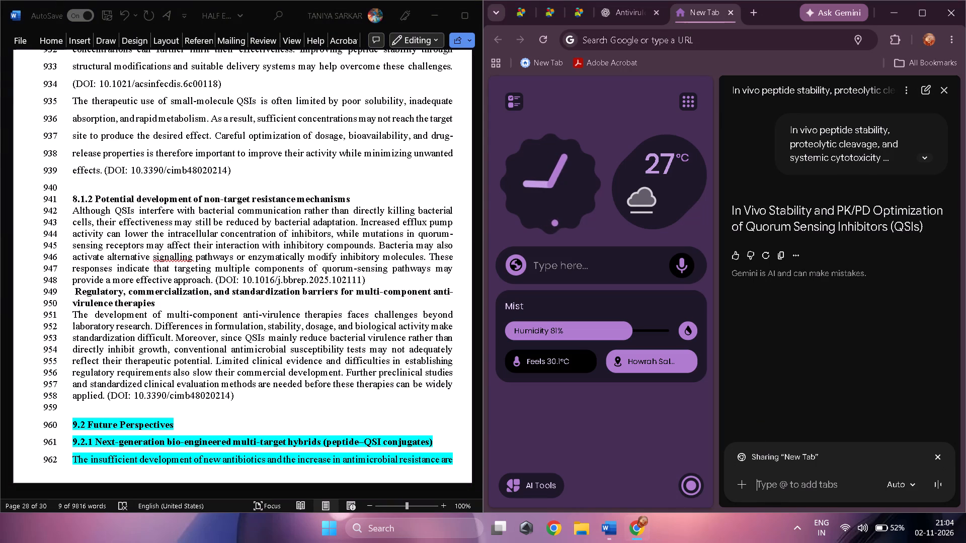
key("ctrl+v")
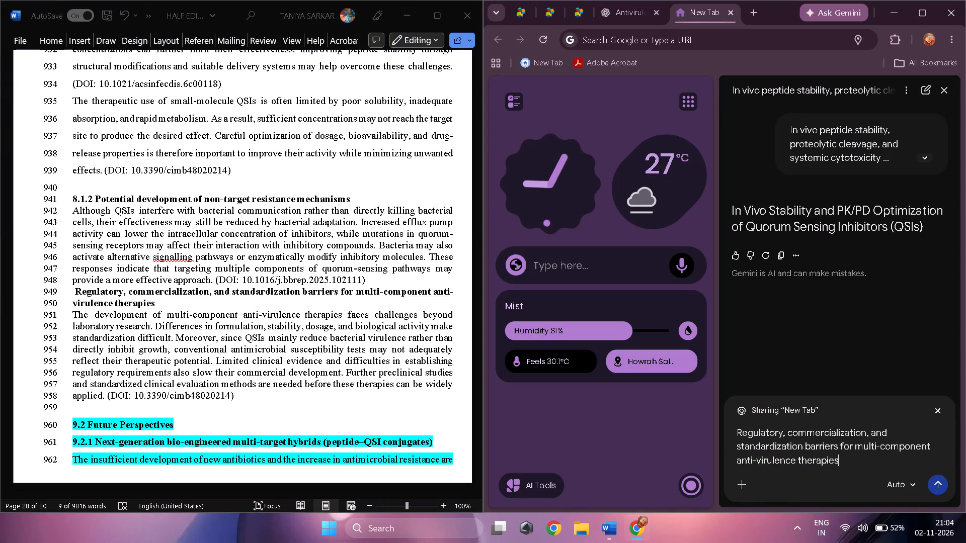
Insert the 8.1.2 heading's title on non-target resistance mechanisms before the pasted text in the Gemini prompt, and send it.
left_click(737, 434)
left_click(353, 196)
left_click_drag(351, 196, 201, 177)
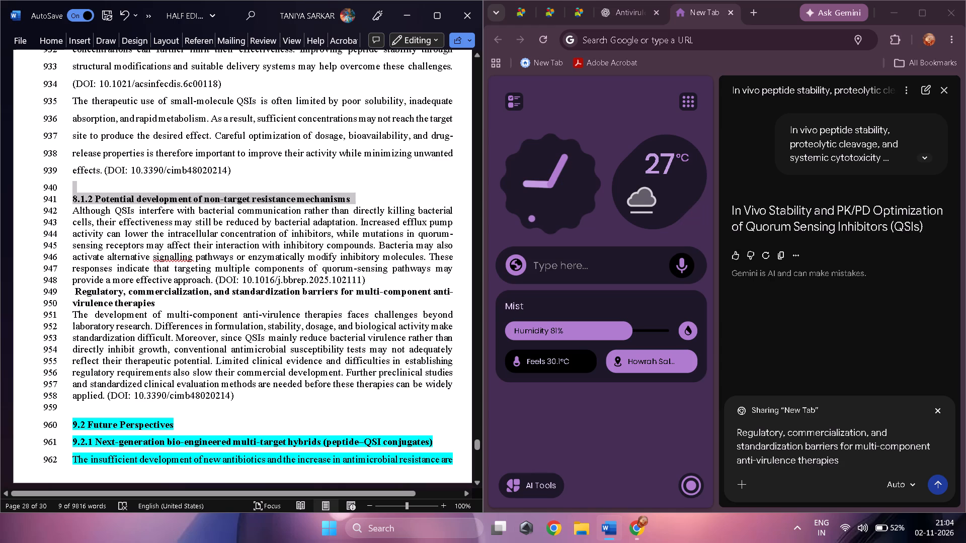
left_click_drag(201, 177, 109, 200)
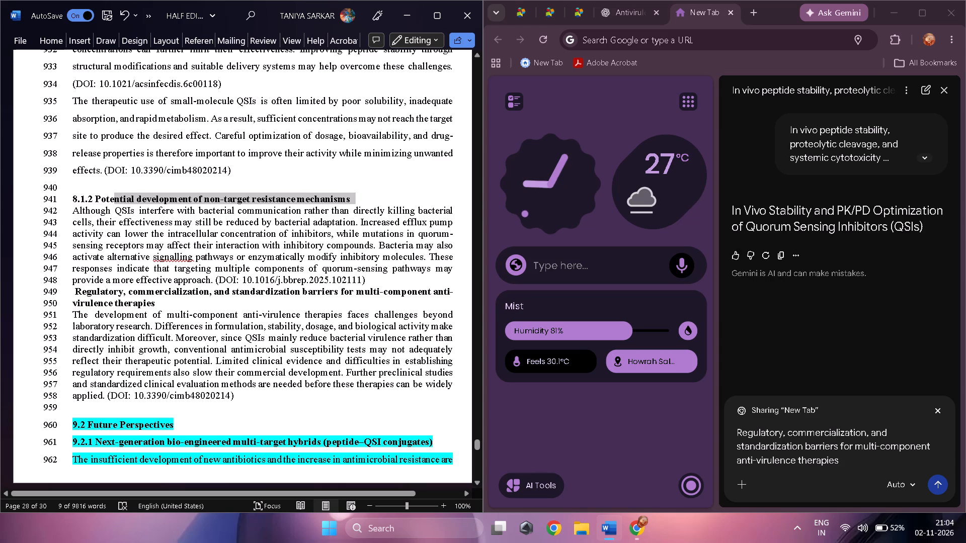
left_click_drag(109, 200, 96, 199)
key("ctrl+c")
left_click(737, 430)
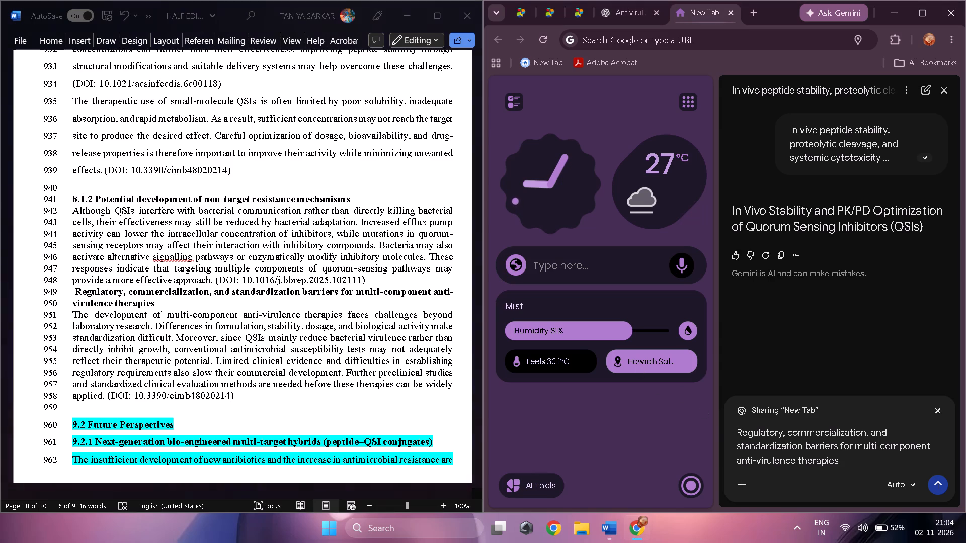
key("ctrl+v")
key("space")
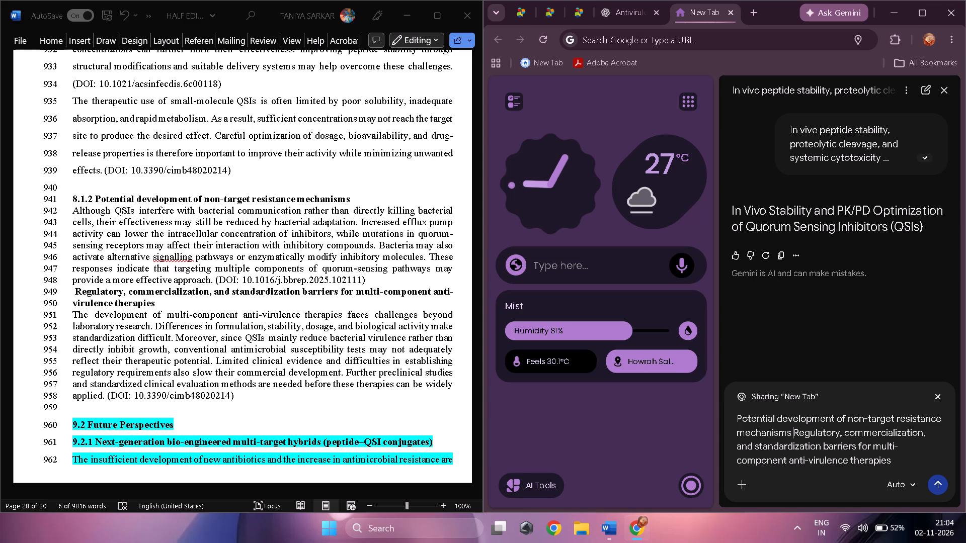
key("Return")
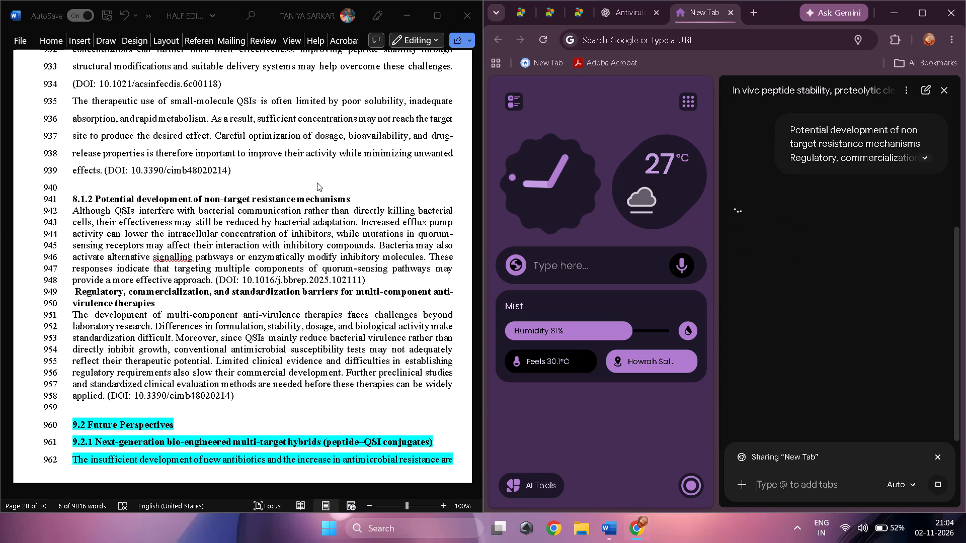
In Word, delete the whole 8.1.2 heading on non-target resistance mechanisms, including its number.
left_click(348, 197)
key("BackSpace")
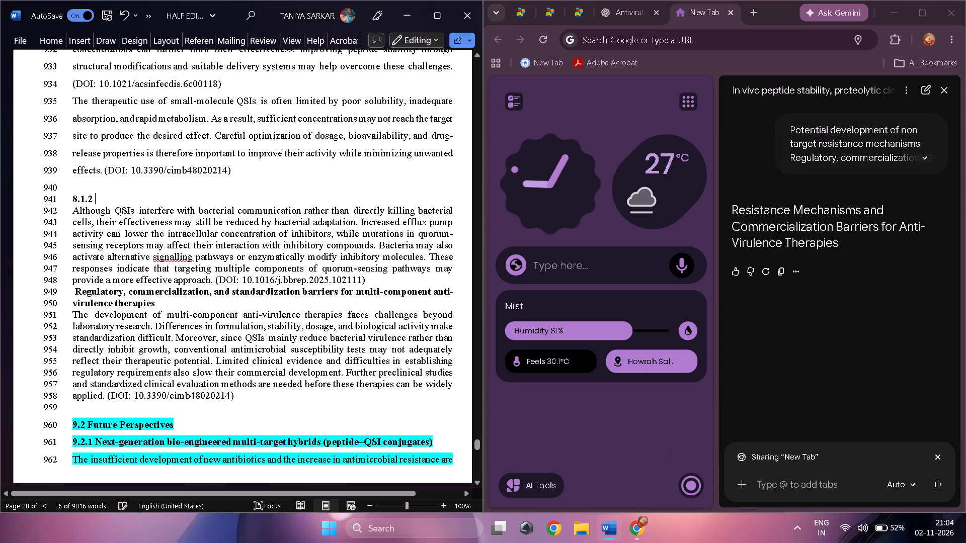
key("BackSpace")
key("BackSpace")
key("BackSpace")
key("BackSpace")
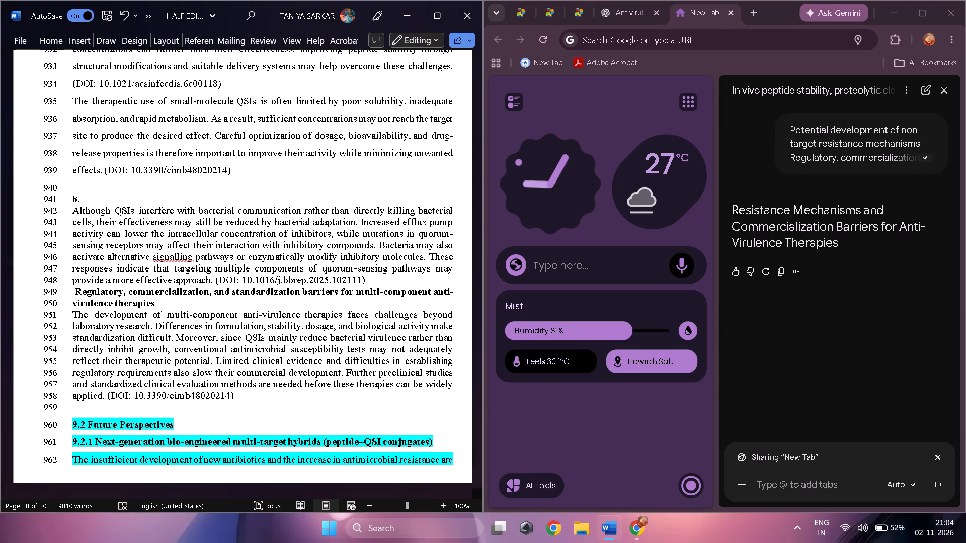
key("BackSpace")
key("BackSpace")
Delete the heading on regulatory, commercialization, and standardization barriers, leaving its line empty.
left_click_drag(157, 305, 104, 302)
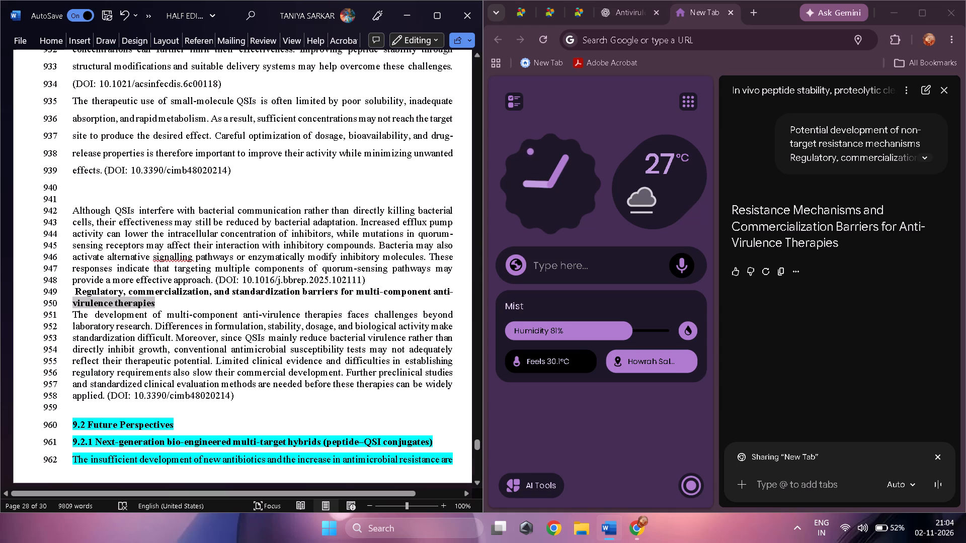
left_click_drag(104, 302, 78, 293)
key("BackSpace")
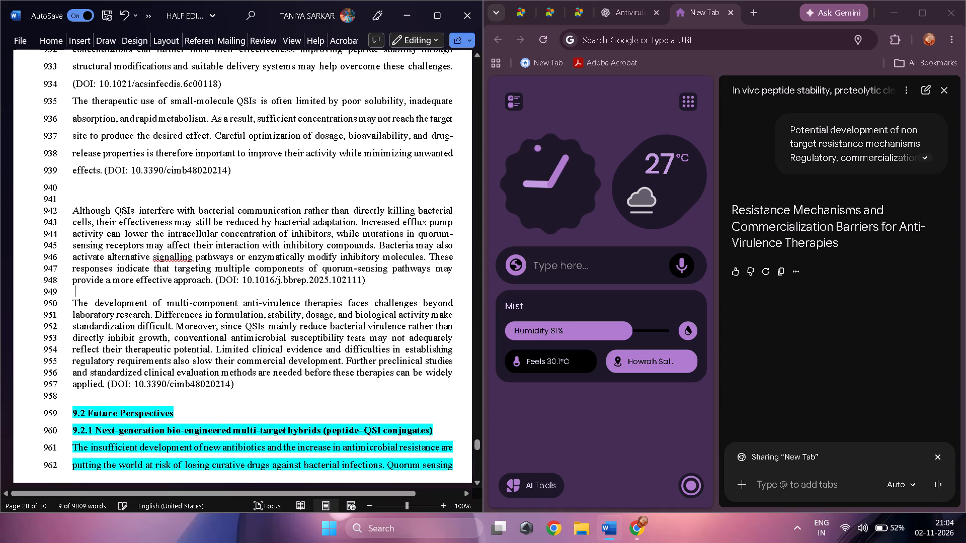
key("BackSpace")
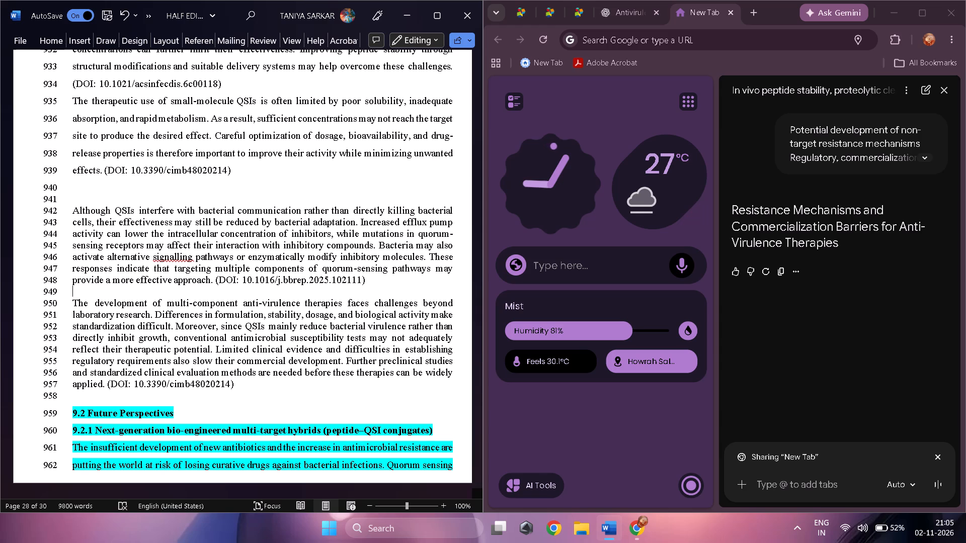
Copy Gemini's heading "Resistance Mechanisms and Commercialization Barriers for Anti-Virulence Therapies" into Word above the paragraph beginning "Although QSIs interfere".
left_click(775, 273)
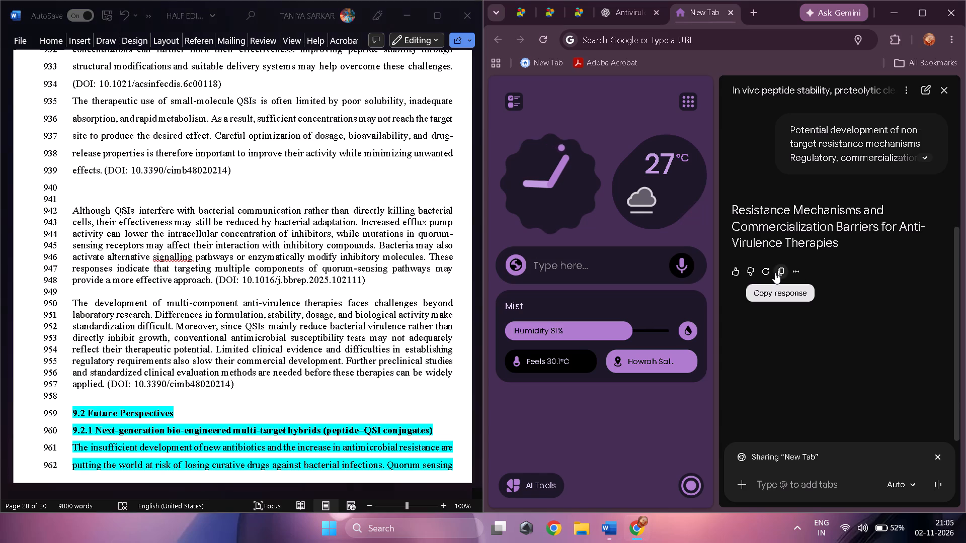
left_click(76, 186)
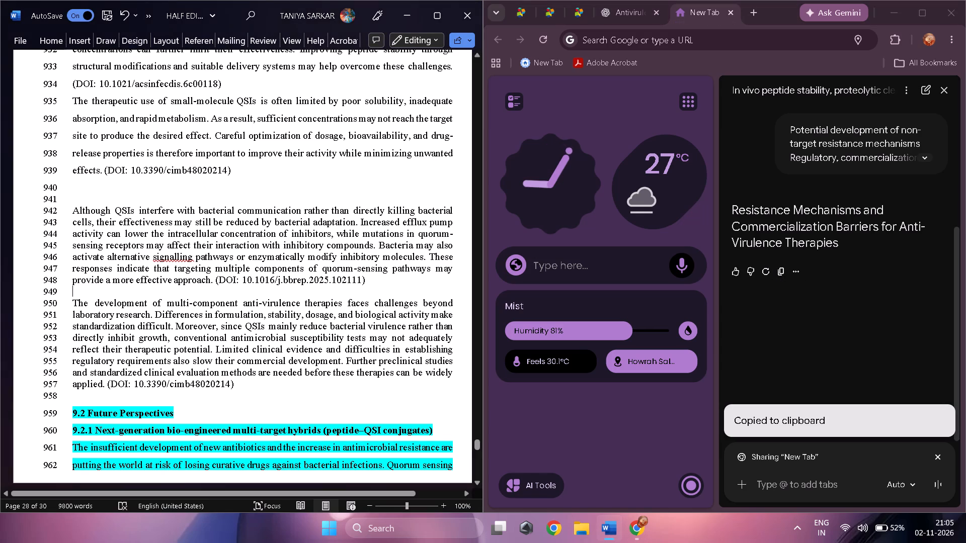
left_click(76, 188)
left_click(72, 197)
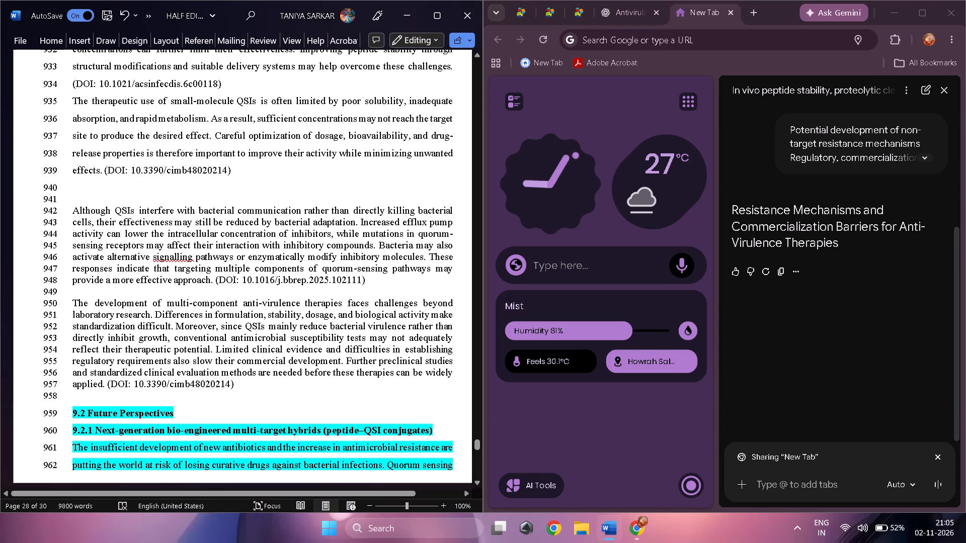
key("ctrl+v")
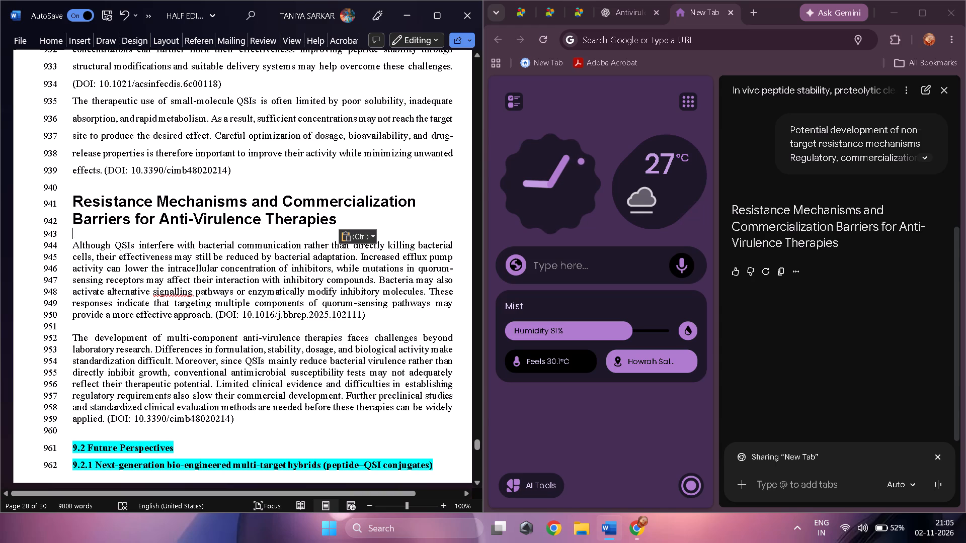
Format the pasted "Resistance Mechanisms and Commercialization Barriers" heading in Times New Roman at size 12.
left_click_drag(337, 217, 84, 203)
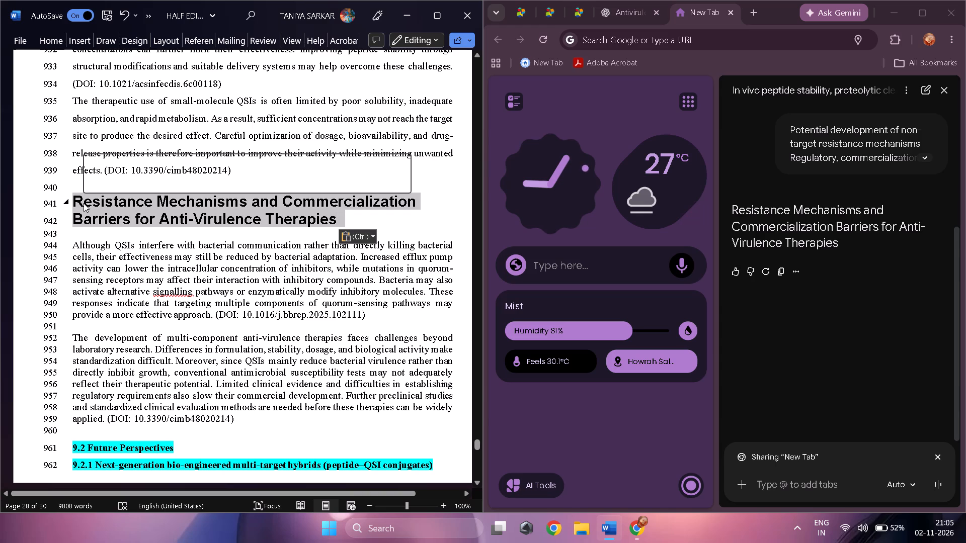
left_click(149, 163)
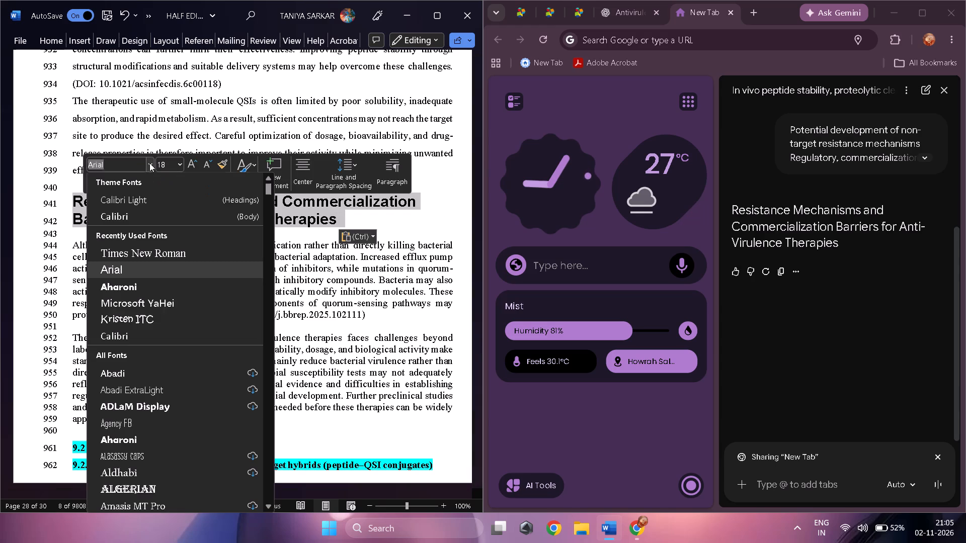
left_click(142, 253)
left_click(179, 165)
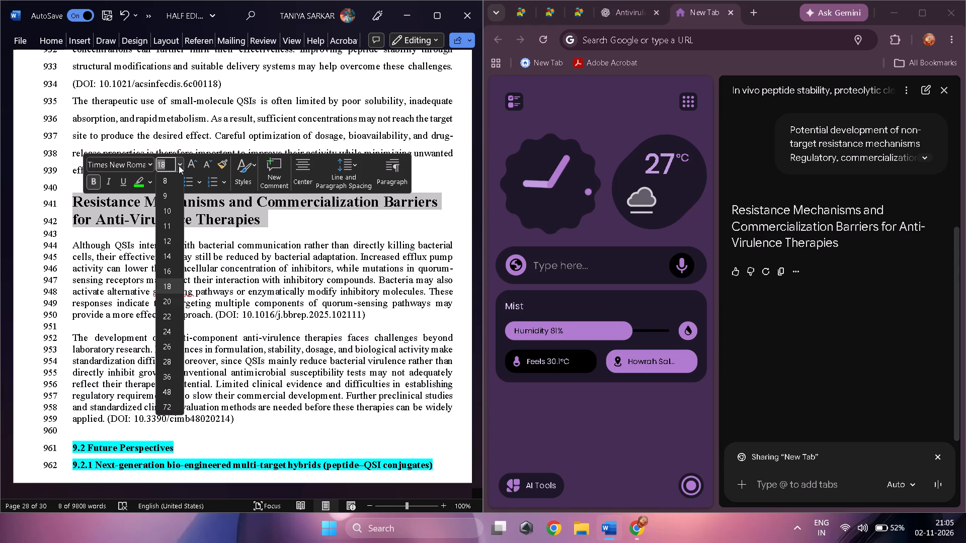
left_click(177, 234)
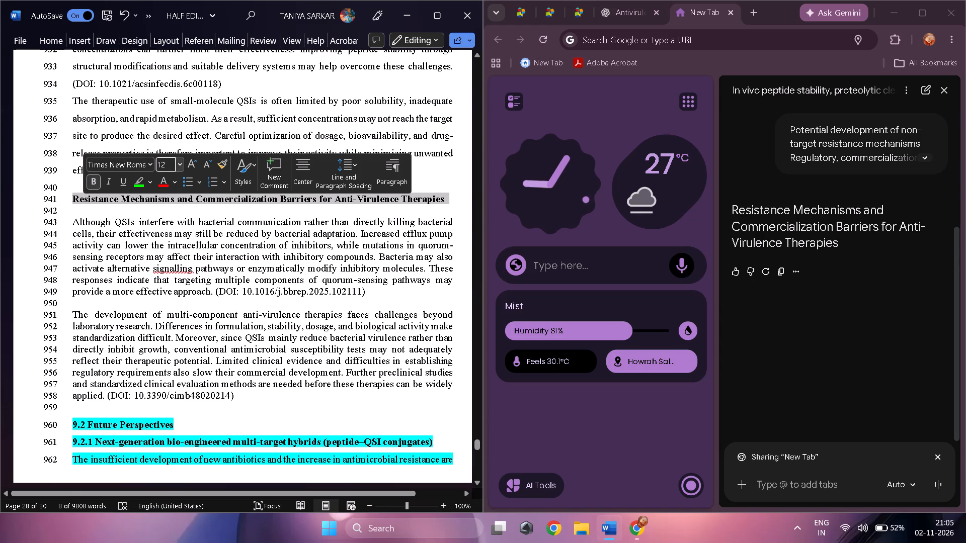
left_click(93, 228)
Number the "Resistance Mechanisms and Commercialization Barriers for Anti-Virulence Therapies" heading as 8.1.2.
left_click(71, 201)
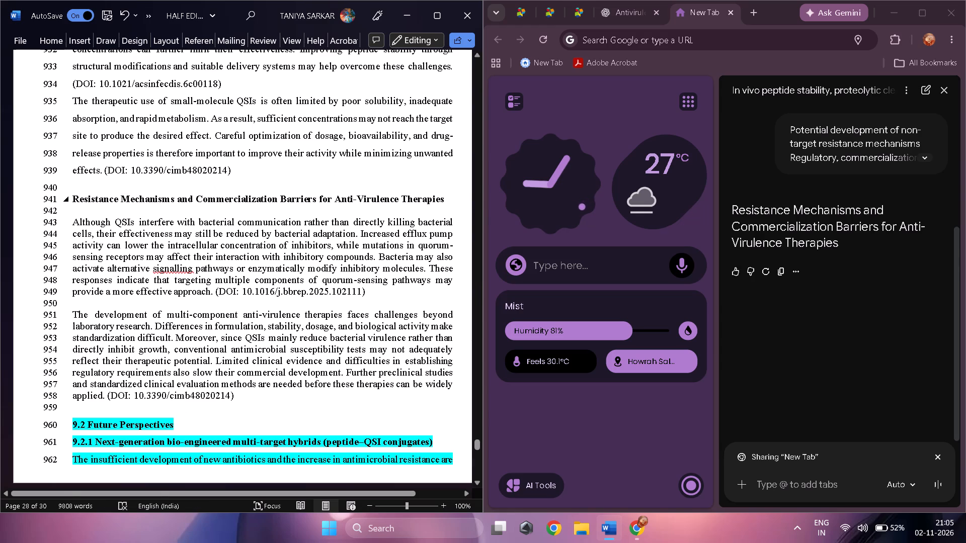
type("8.1.2")
key("space")
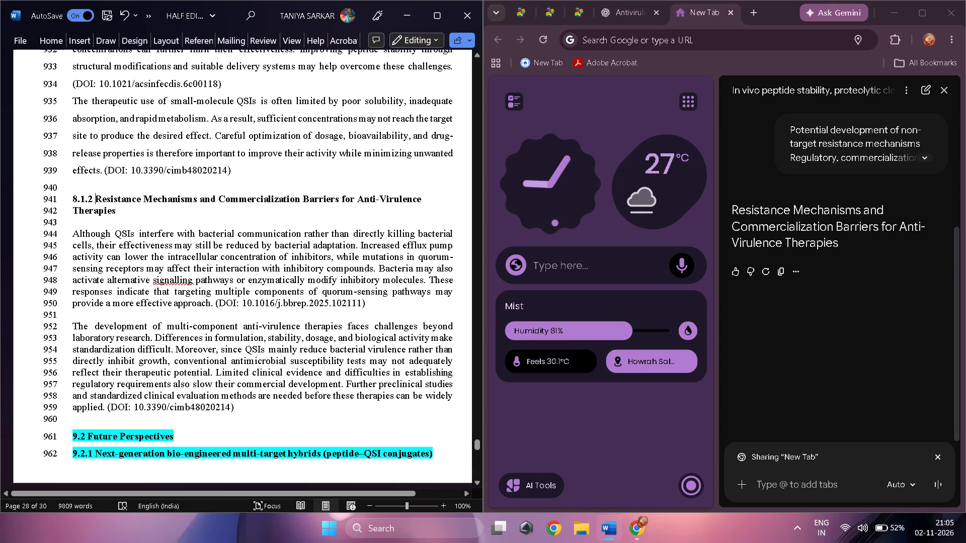
Open the grammar suggestion for the adjoining brackets in the red author note under the section 8 title.
left_click(476, 444)
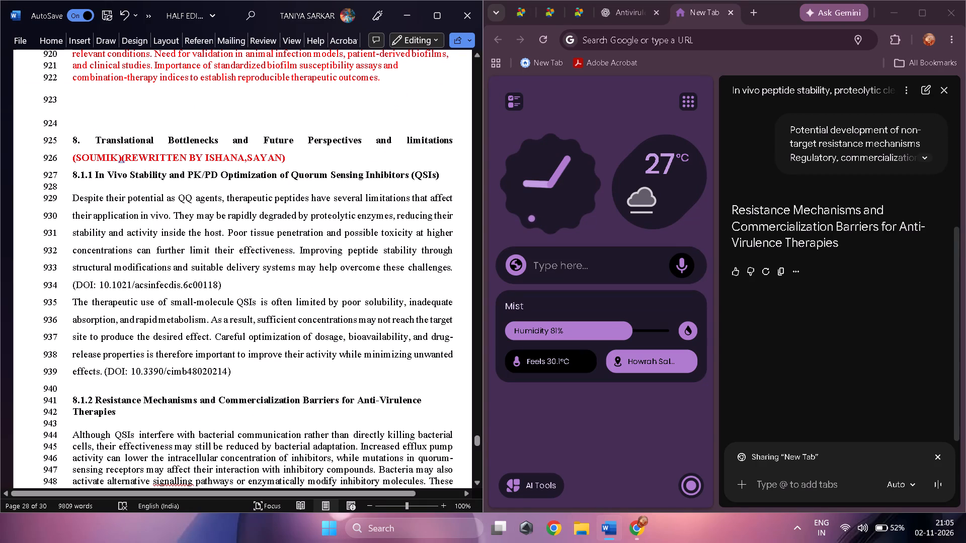
left_click(449, 181)
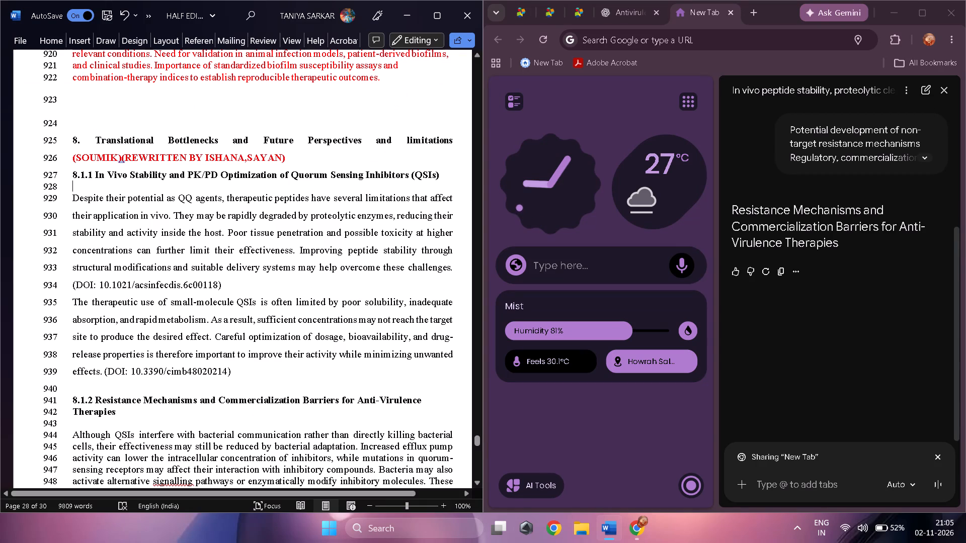
left_click(121, 156)
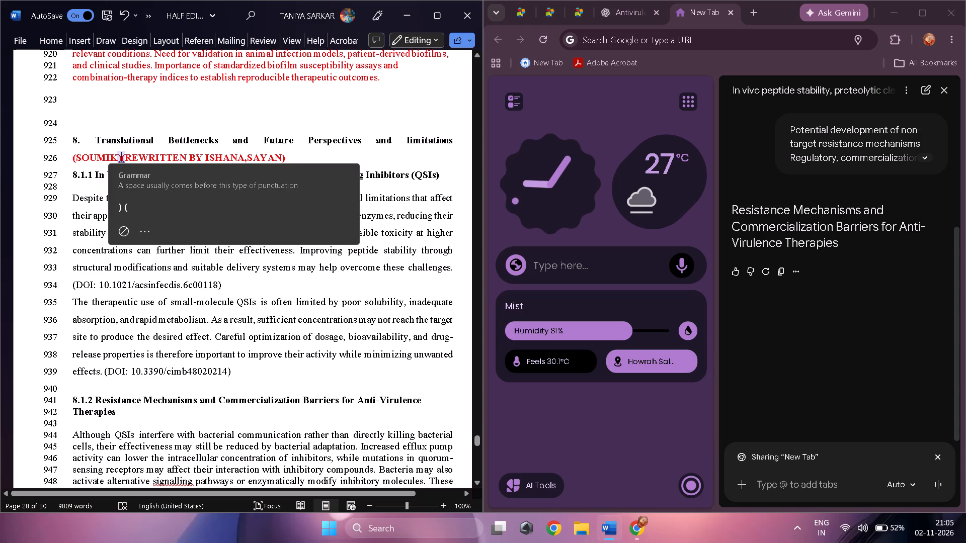
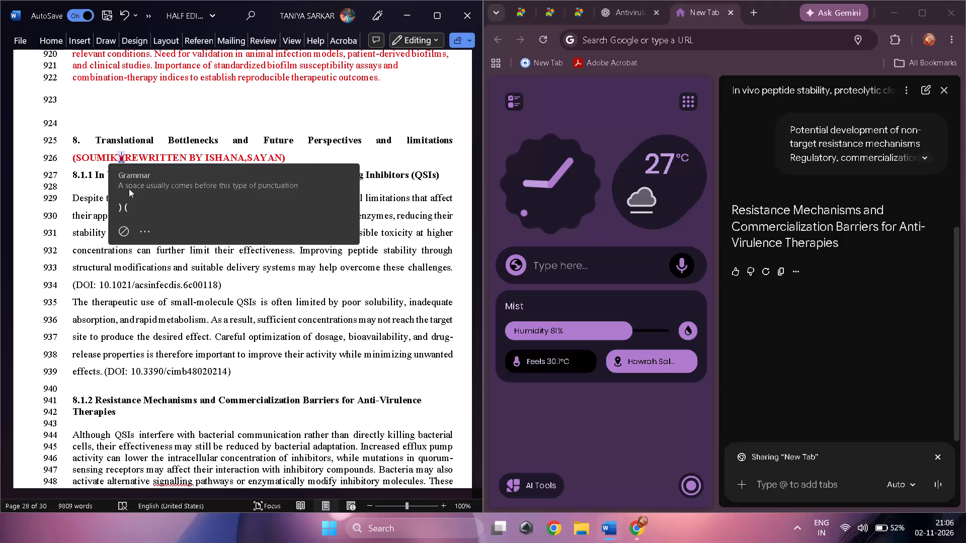
Accept the suggested space between the adjoining brackets in the red author note under the section 8 title.
left_click(127, 208)
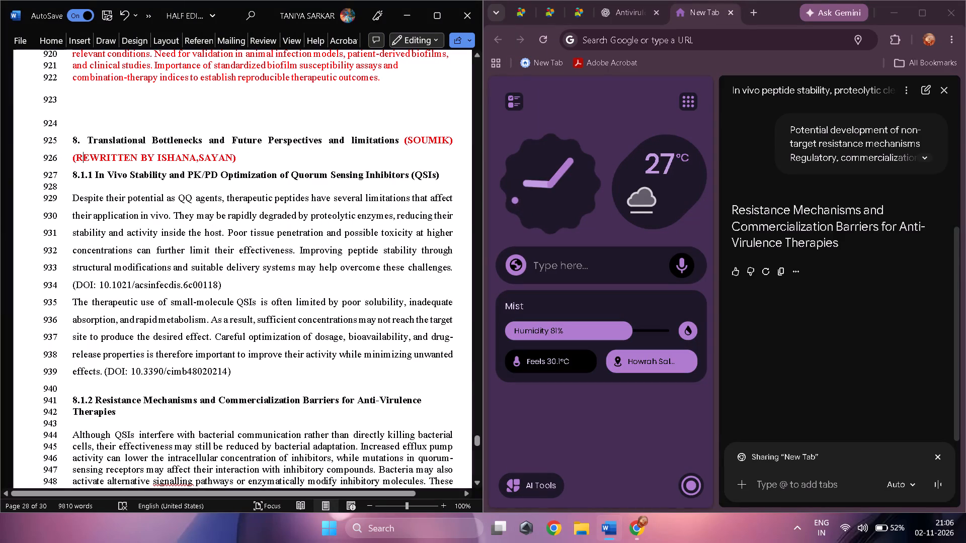
Copy "DOI: 10.1021/acsinfecdis.6c00118" from the first 8.1.1 paragraph and search the web for it in a new Chrome tab.
left_click_drag(218, 284, 99, 278)
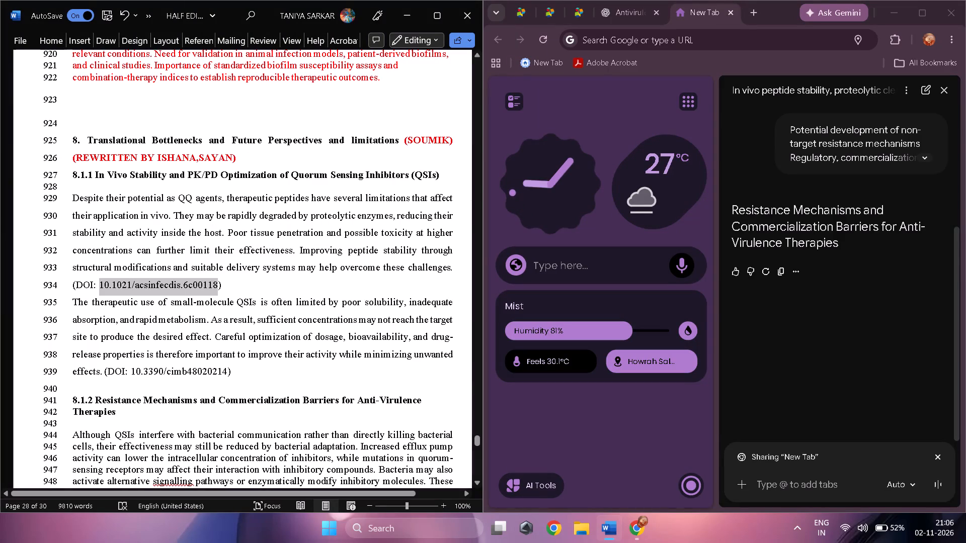
left_click_drag(99, 278, 85, 281)
right_click(87, 285)
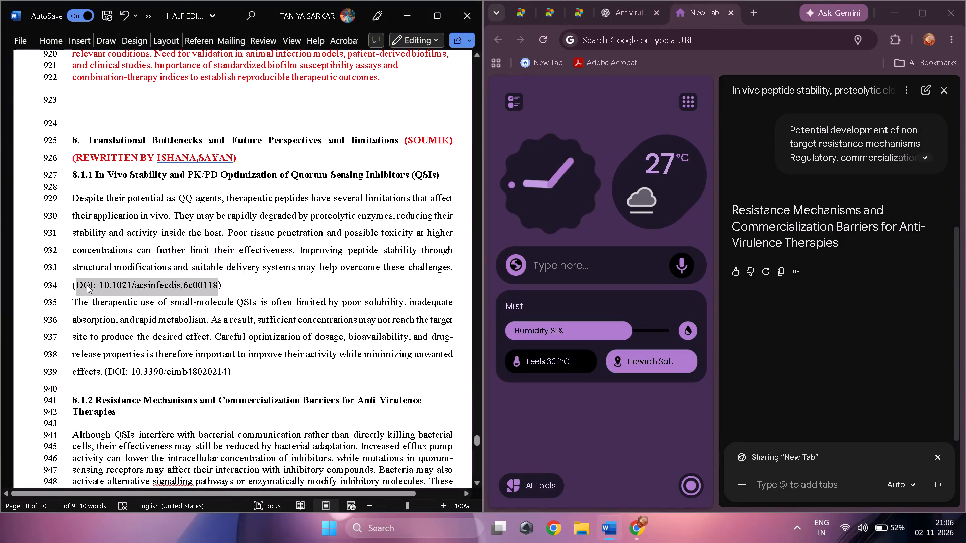
left_click(126, 277)
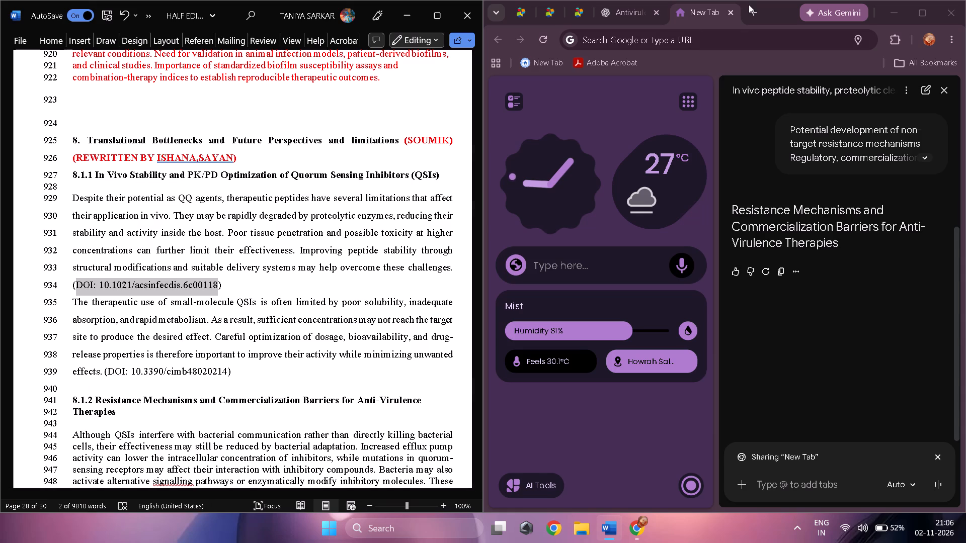
left_click(750, 8)
left_click(642, 39)
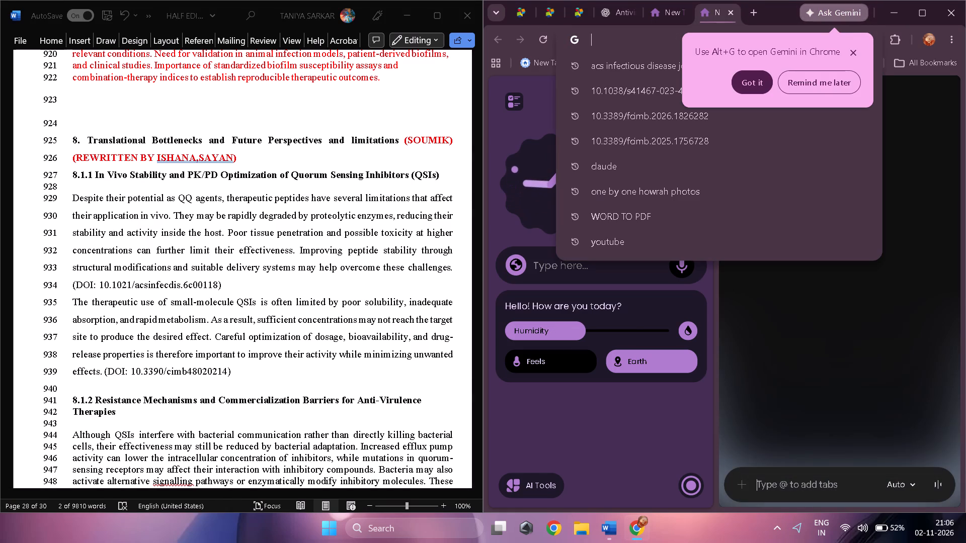
key("ctrl+v")
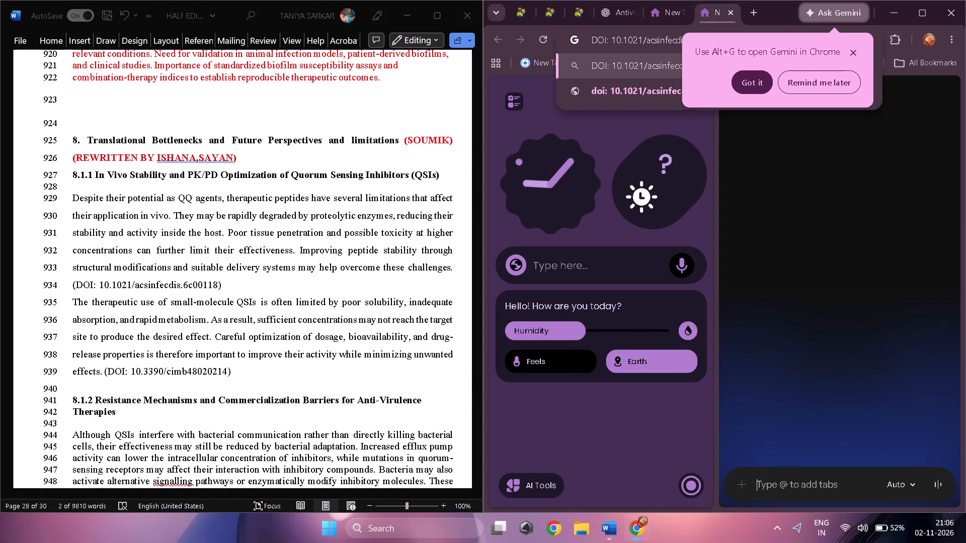
key("Return")
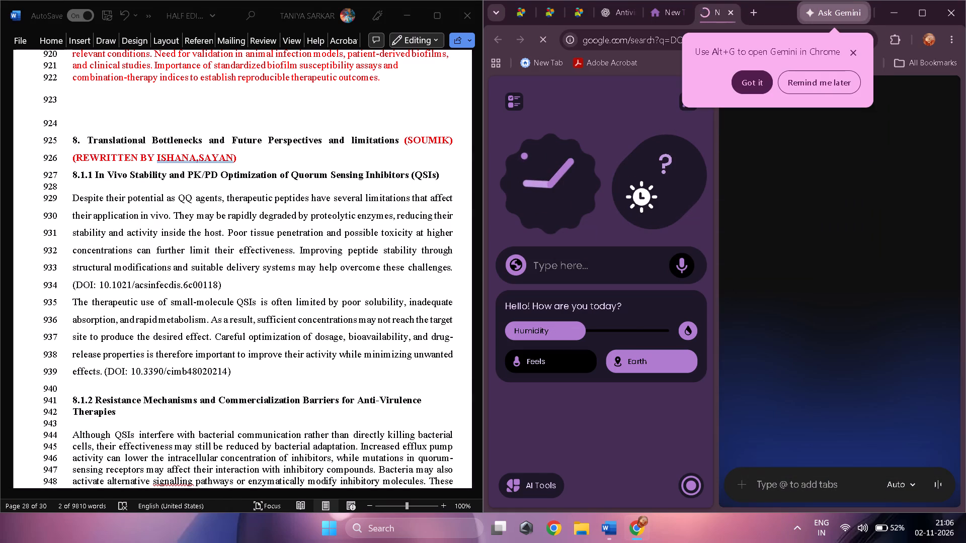
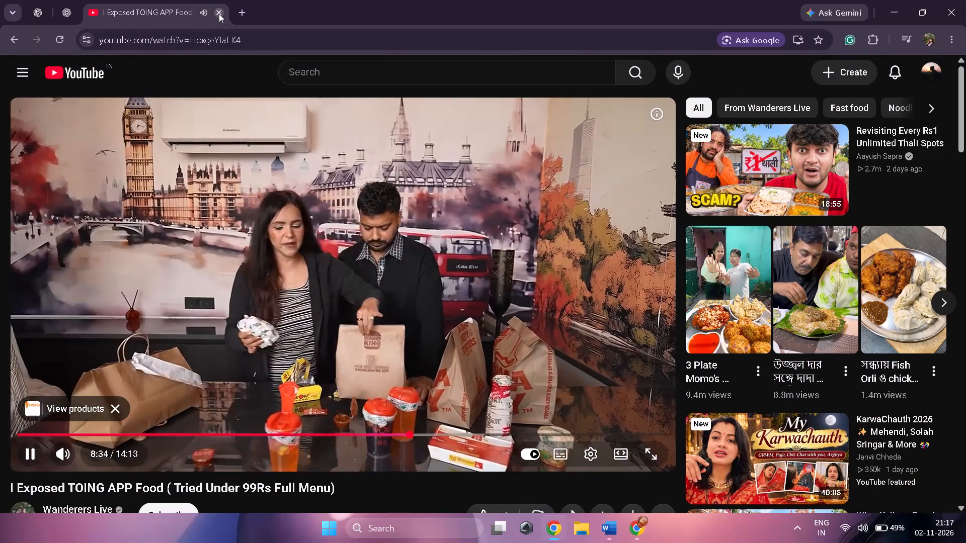
Close the YouTube video tab in Chrome and minimize the browser window, leaving the first ChatGPT conversation as the active tab.
left_click(219, 14)
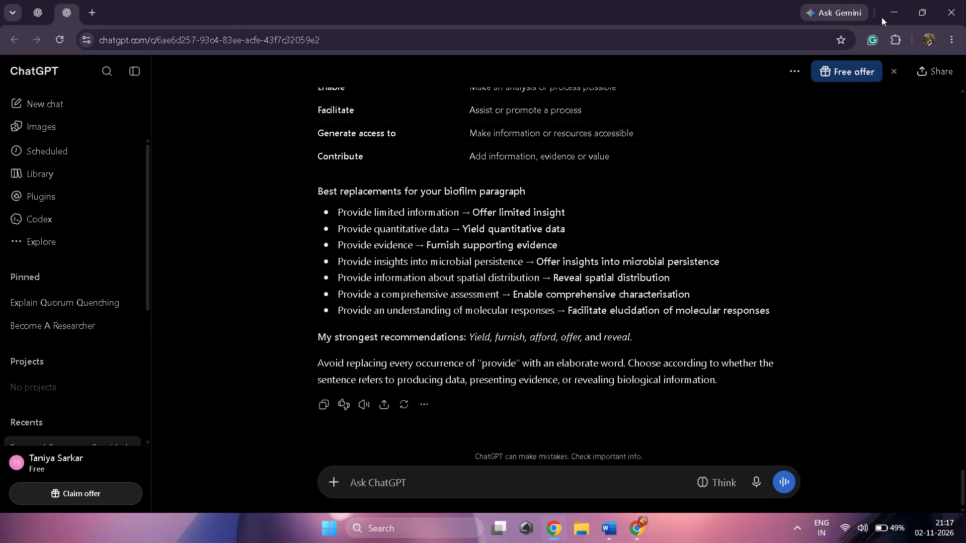
left_click(30, 14)
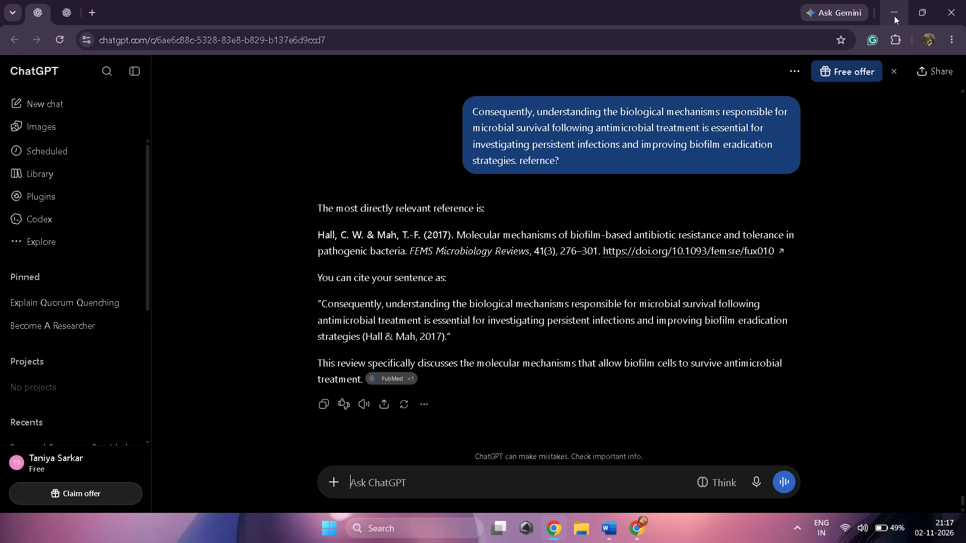
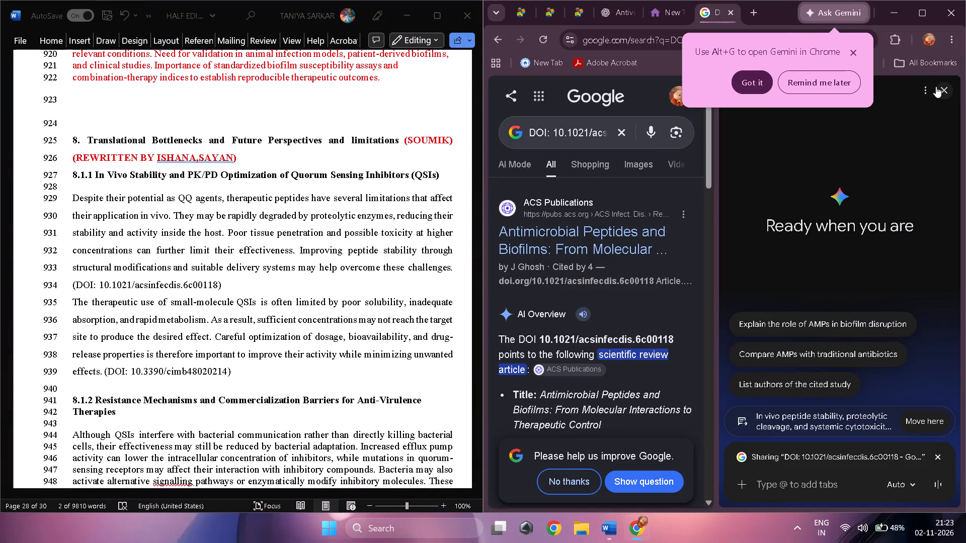
left_click(936, 86)
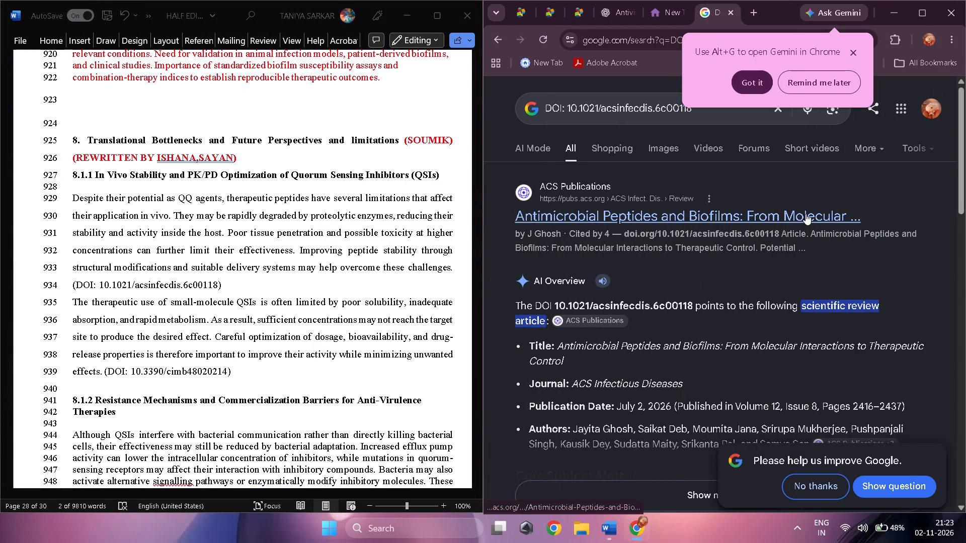
left_click(806, 214)
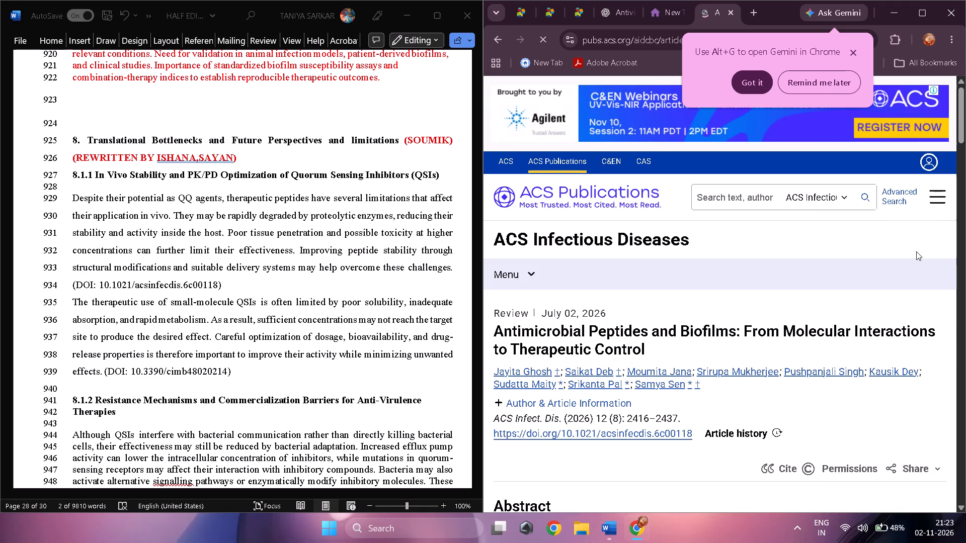
left_click_drag(960, 140, 961, 144)
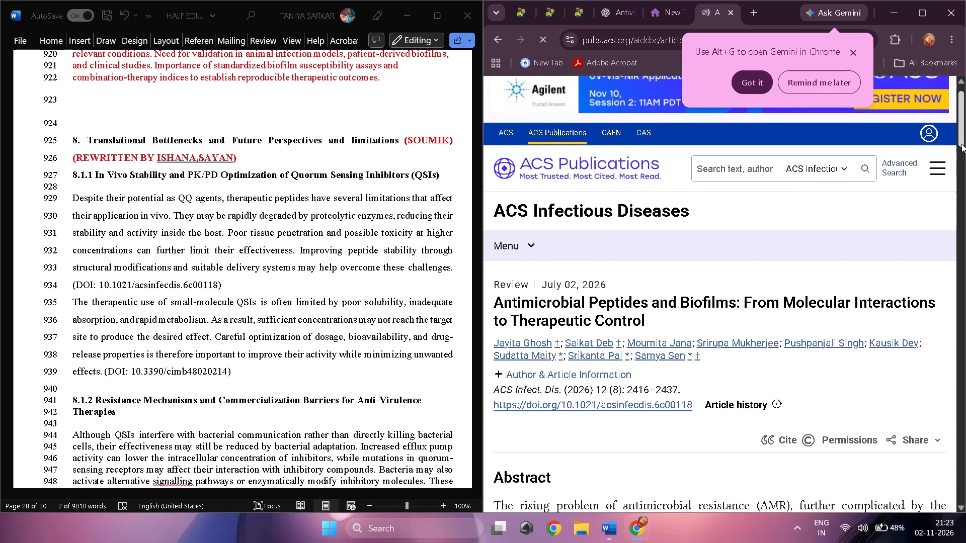
left_click_drag(961, 144, 962, 153)
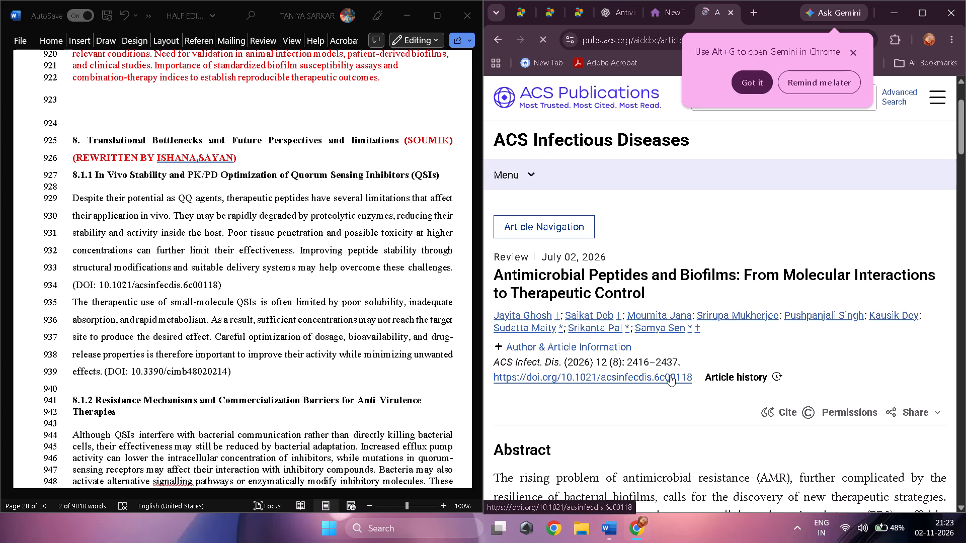
right_click(670, 375)
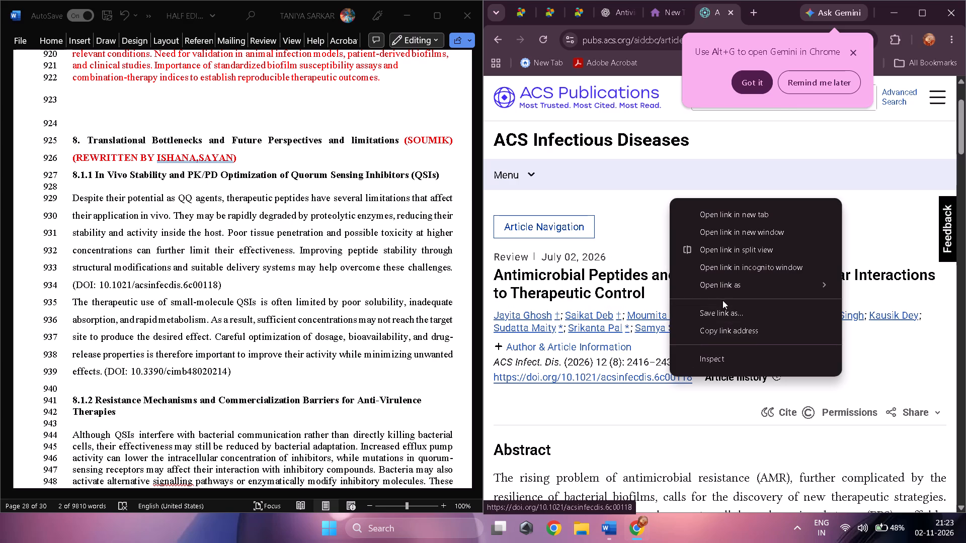
left_click(718, 329)
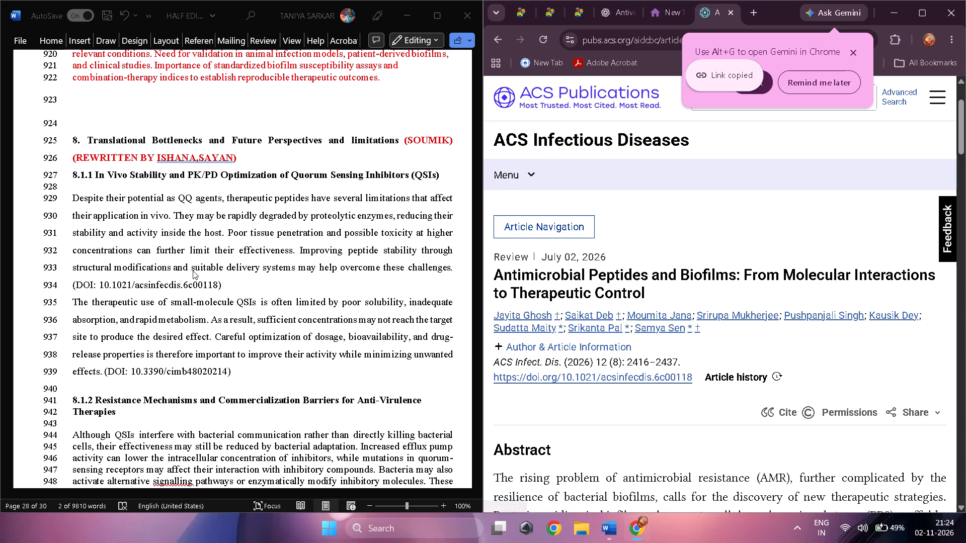
left_click(209, 285)
key("BackSpace")
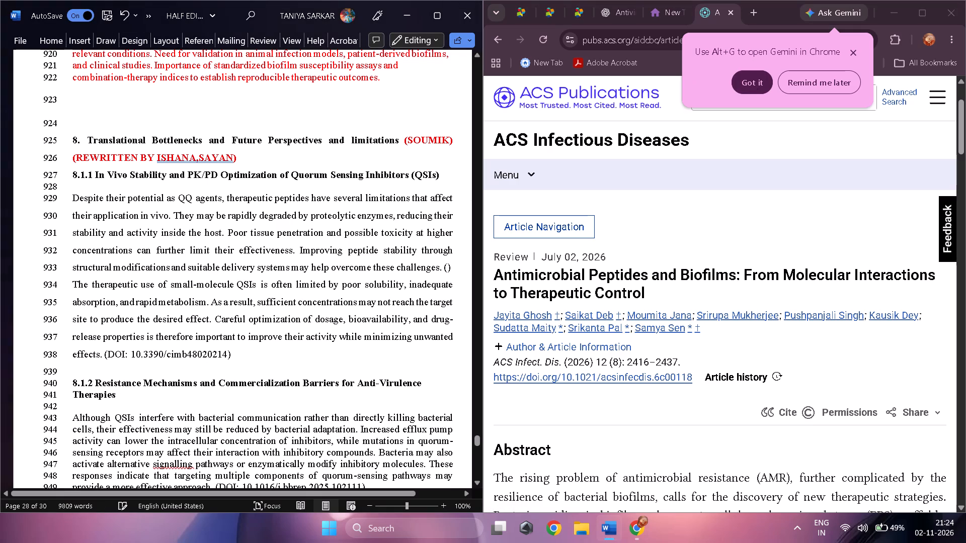
key("Right")
key("BackSpace")
key("BackSpace")
key("BackSpace")
key("BackSpace")
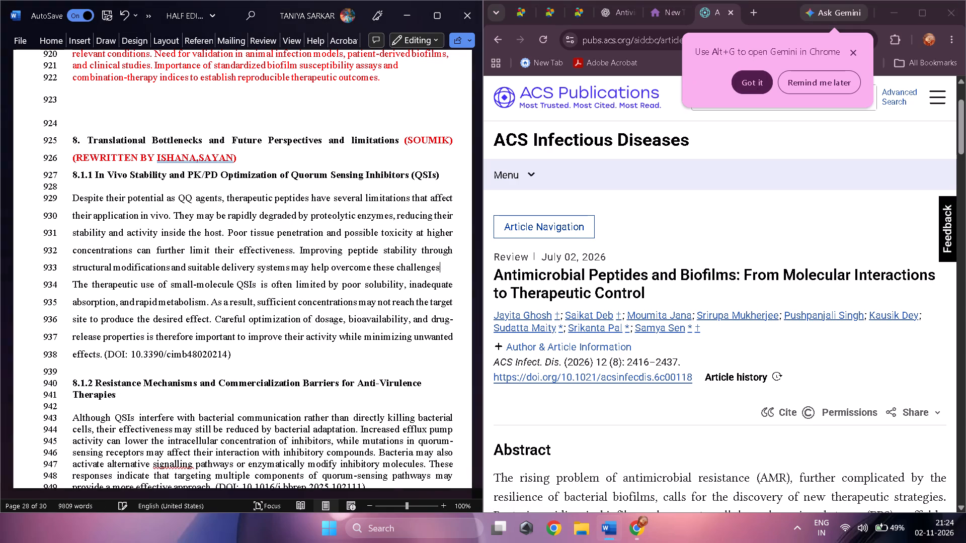
key("space")
key("ctrl+v")
key("space")
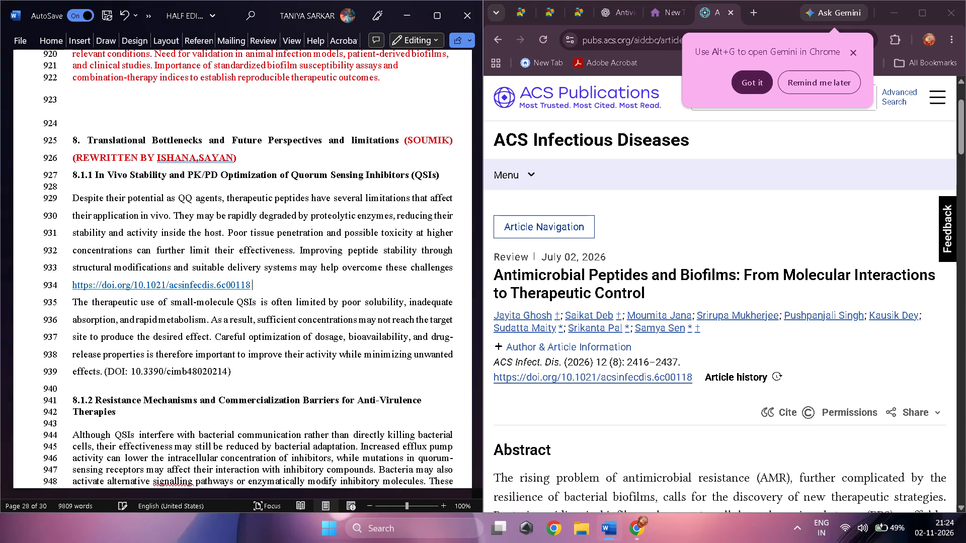
key("period")
Copy "DOI: 10.3390/cimb48020214" from the second 8.1.1 paragraph, close the ACS article tab in Chrome, and search the web for the DOI.
left_click_drag(110, 373, 137, 375)
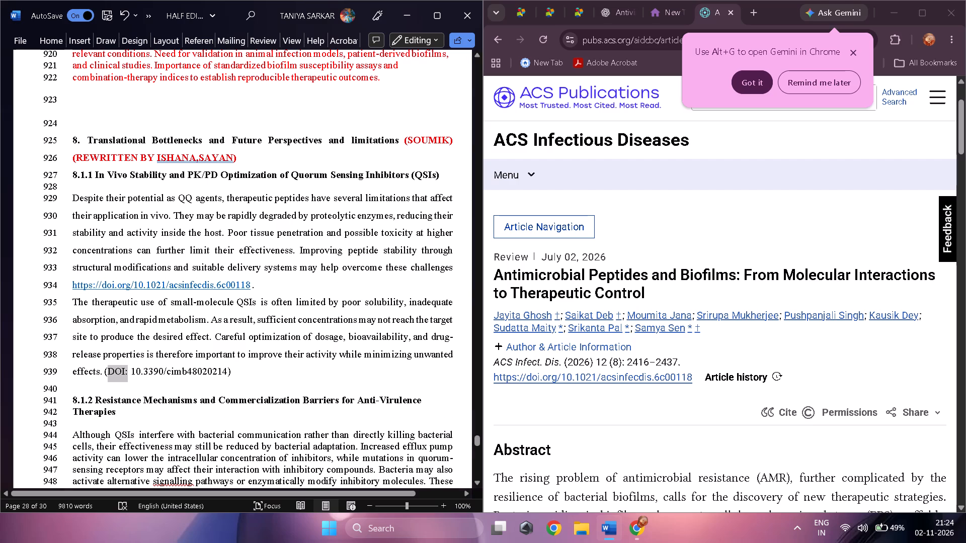
left_click_drag(137, 375, 193, 380)
key("ctrl+c")
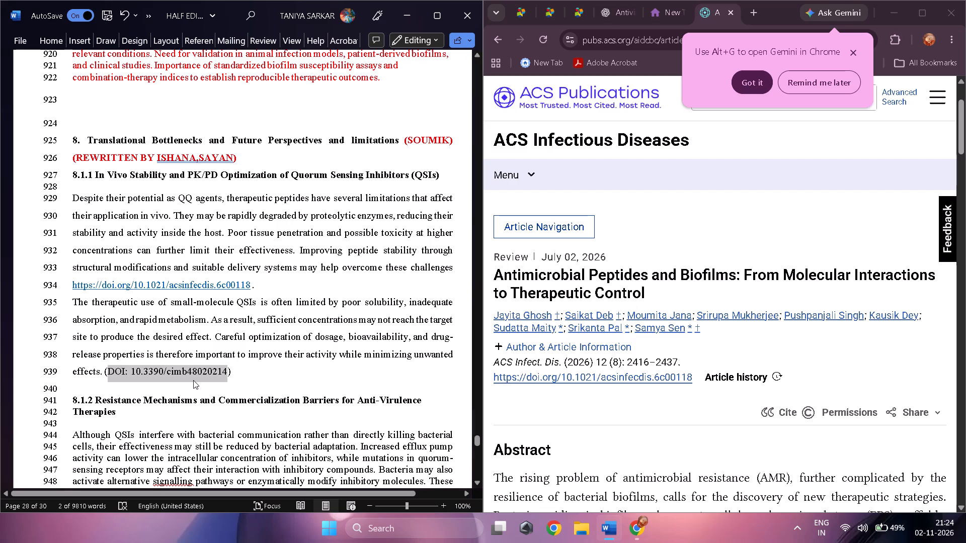
left_click(733, 14)
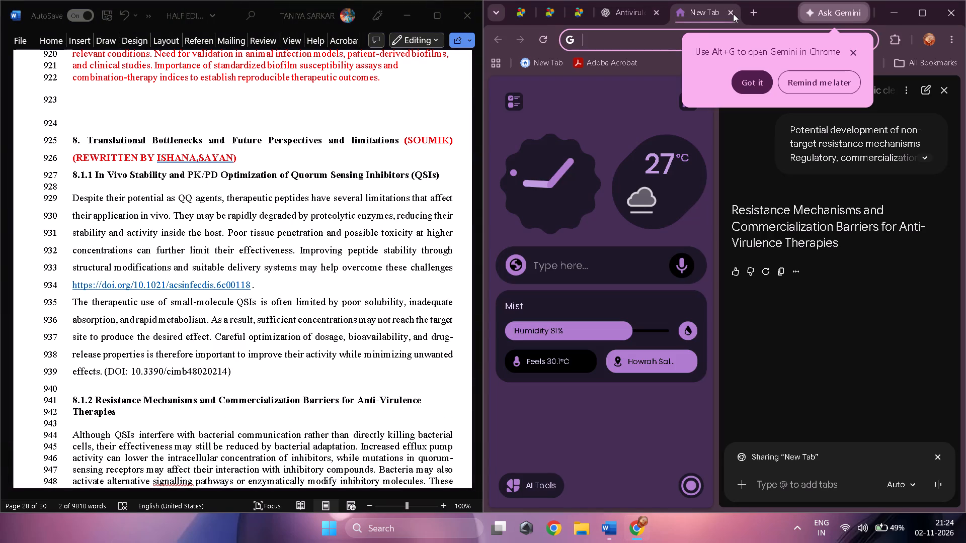
left_click(647, 44)
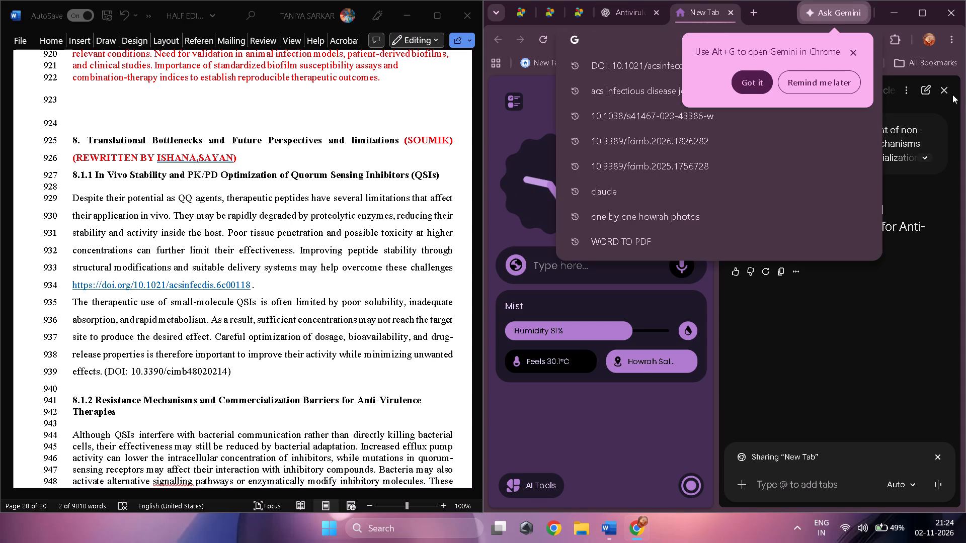
left_click(947, 92)
left_click(656, 41)
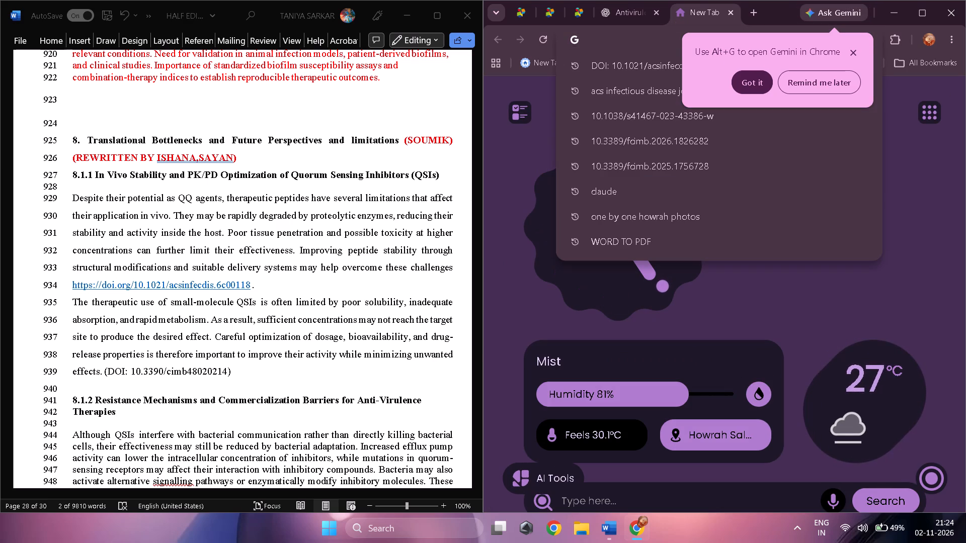
key("ctrl+v")
key("Return")
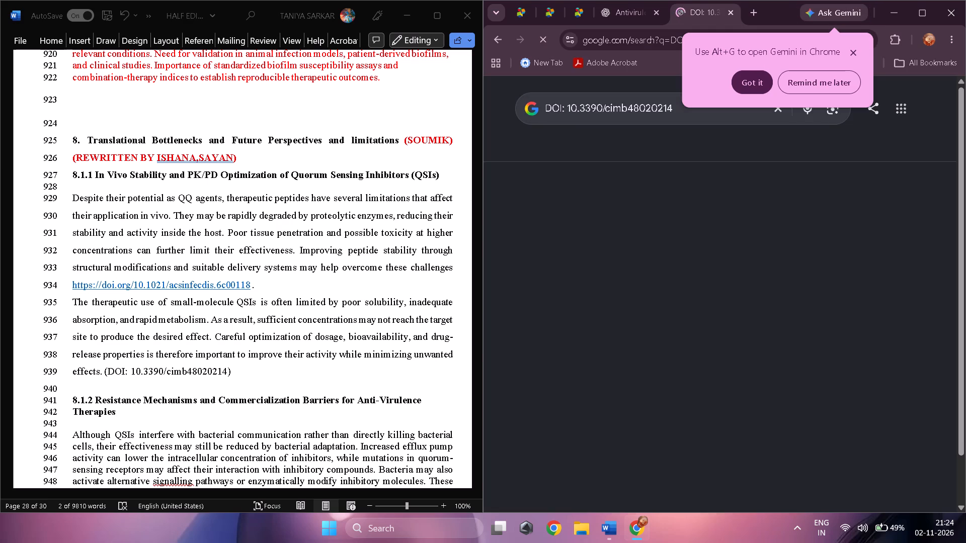
Open the PubMed result for the DOI, dismiss the notices, and copy the address of the article's DOI link.
left_click(710, 213)
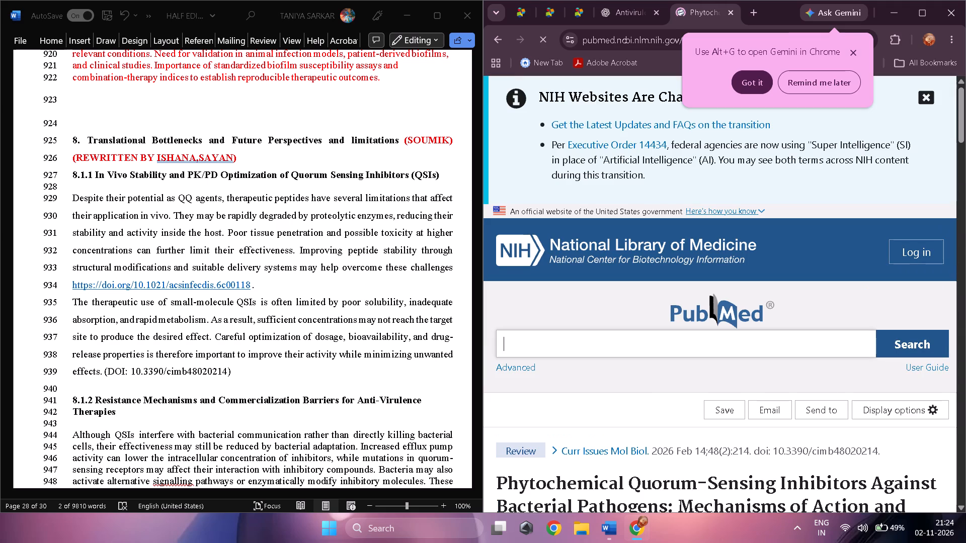
left_click(926, 100)
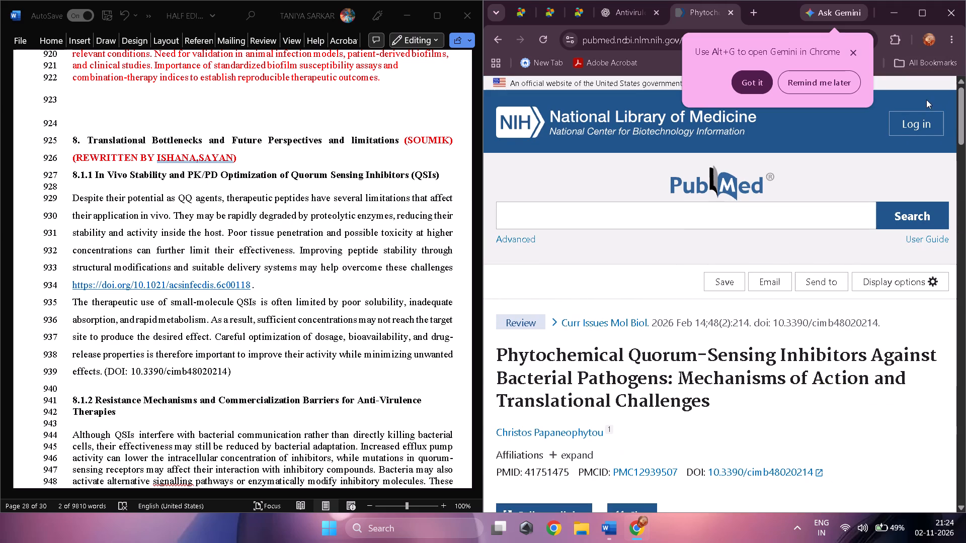
left_click(767, 83)
left_click(964, 224)
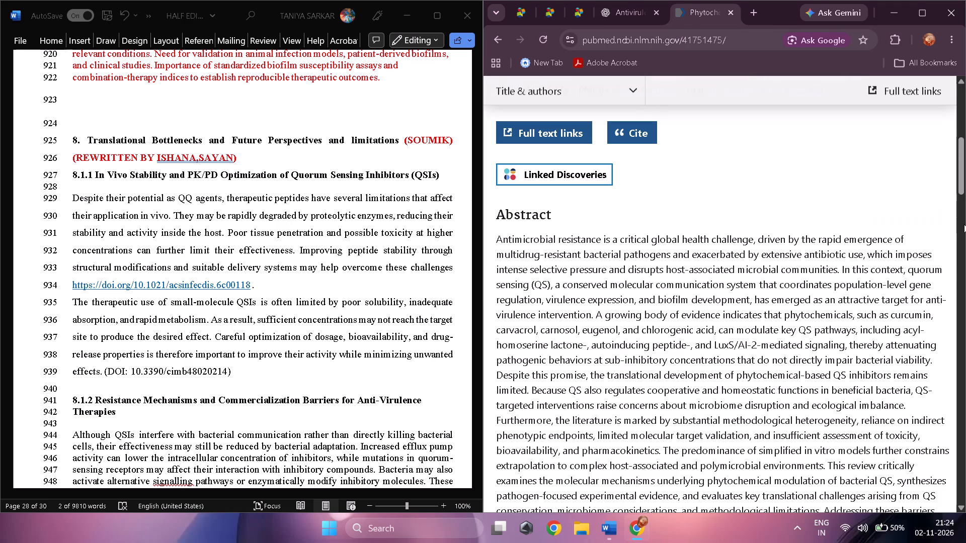
left_click_drag(961, 145, 961, 98)
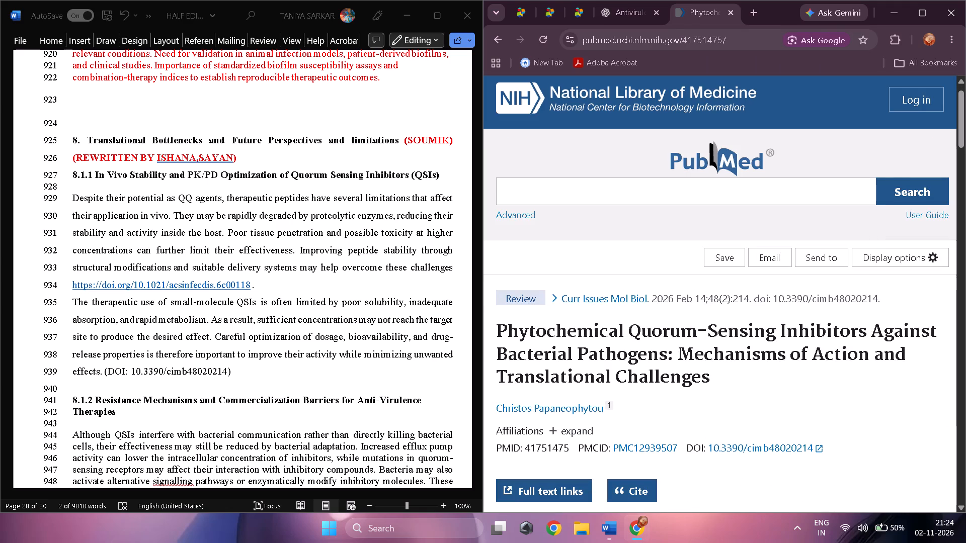
right_click(785, 447)
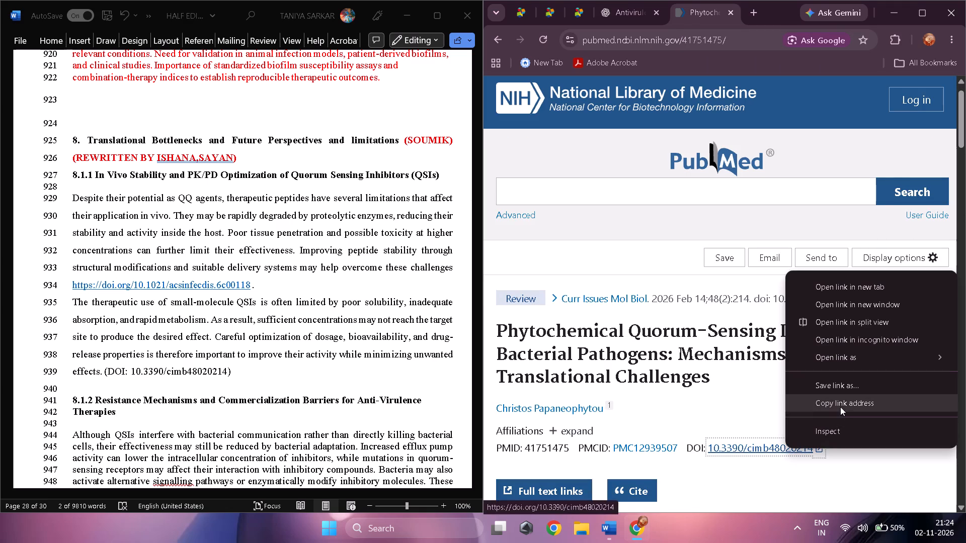
left_click(840, 406)
left_click(221, 370)
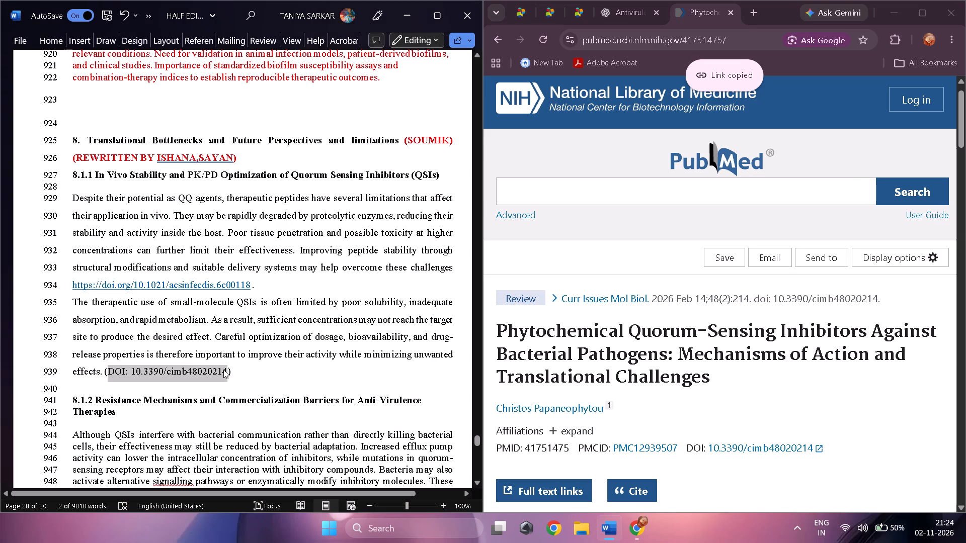
key("BackSpace")
key("Right")
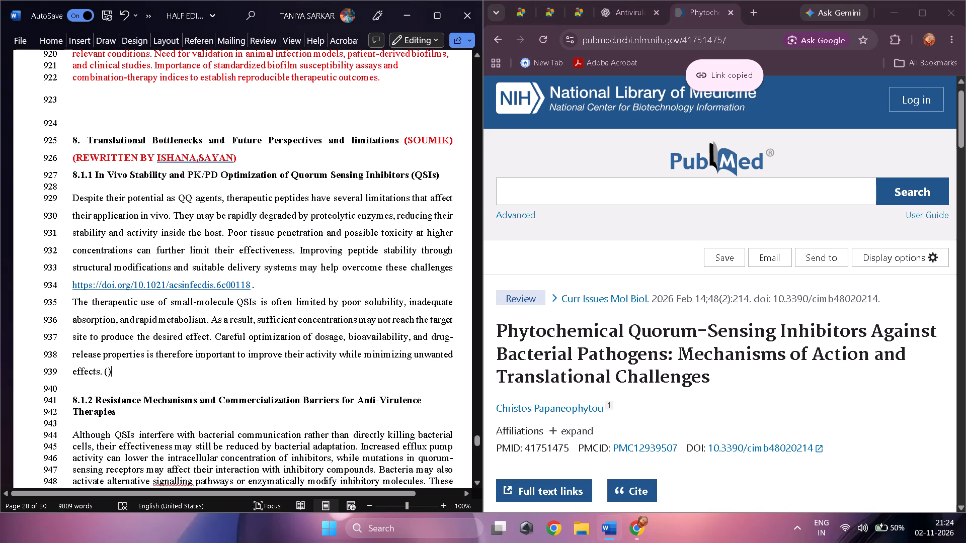
key("BackSpace")
key("BackSpace")
key("BackSpace")
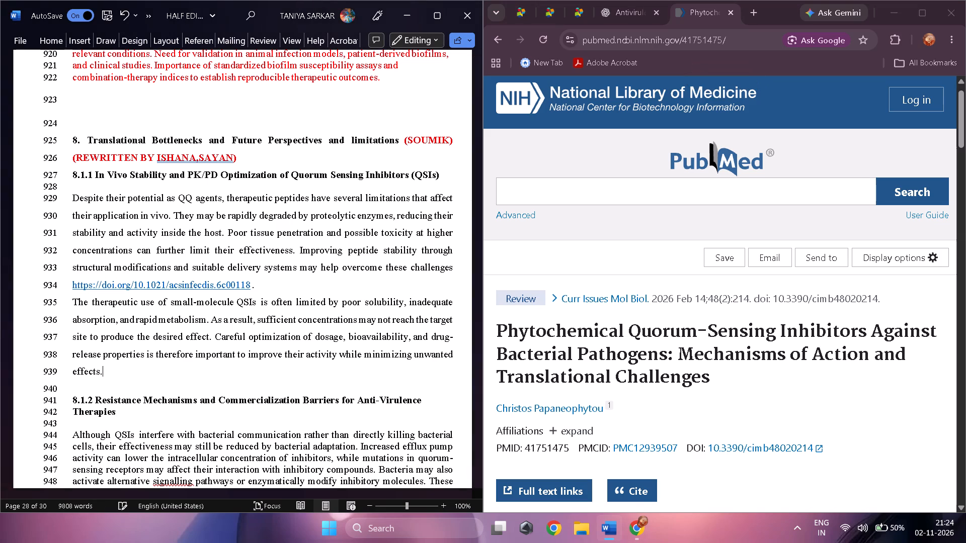
key("BackSpace")
key("space")
key("ctrl+v")
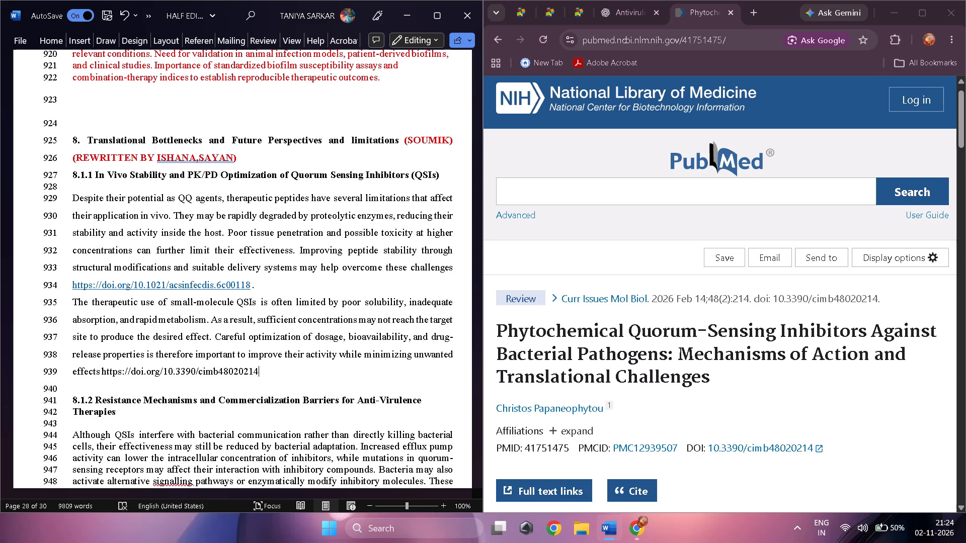
type(".")
key("space")
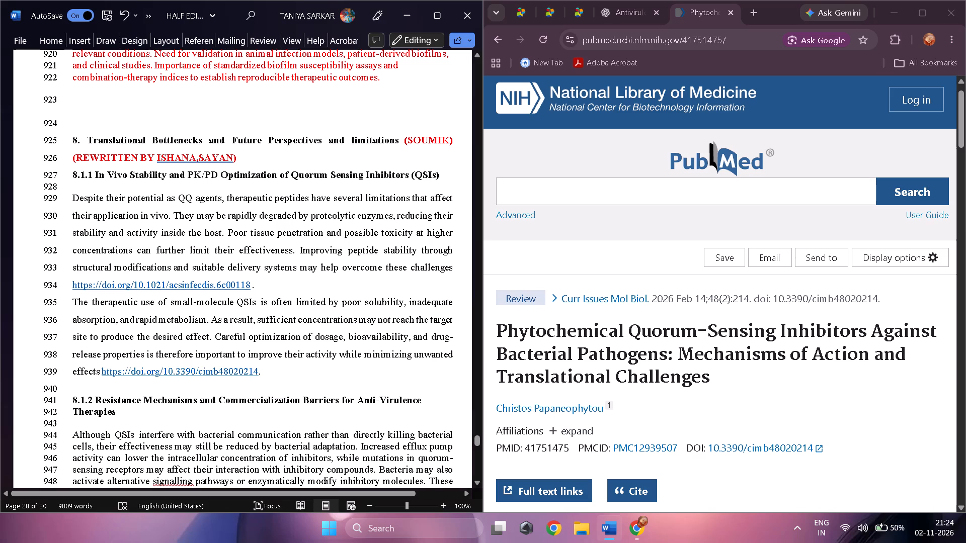
Accept the suggested space after the comma between the two names in the red "REWRITTEN BY" note.
left_click(197, 157)
left_click(205, 203)
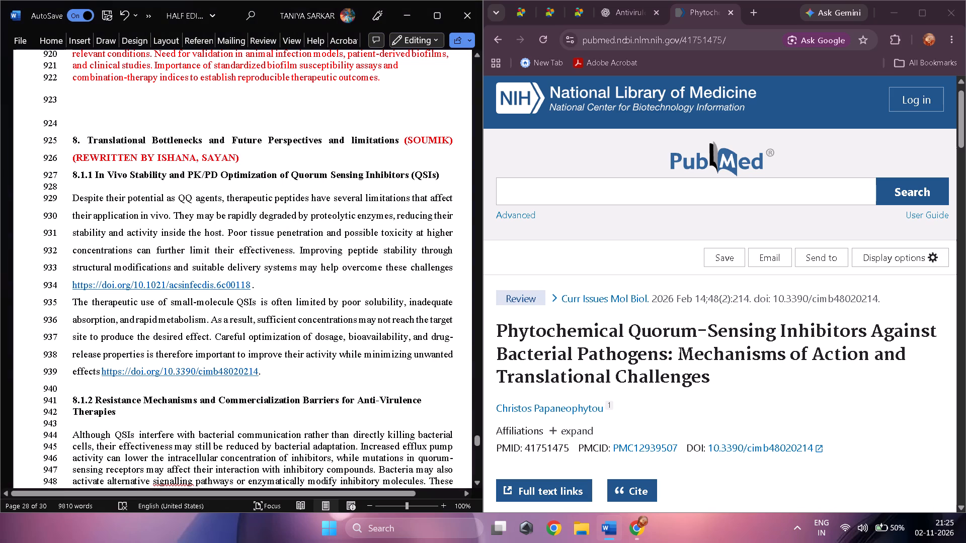
Delete one of the blank lines above the section 8 heading.
left_click(89, 119)
key("BackSpace")
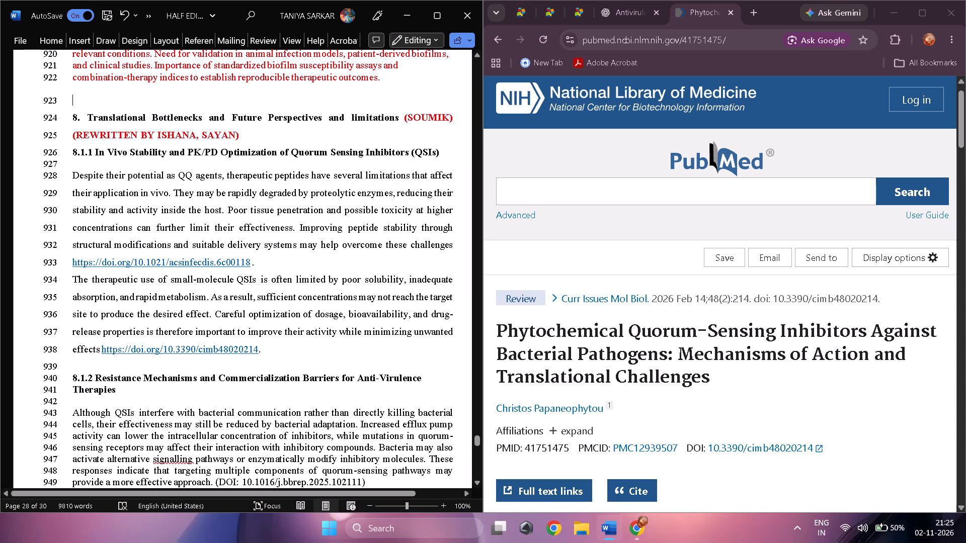
Renumber the highlighted "Future Perspectives" heading as 8.2.
left_click_drag(478, 439, 478, 445)
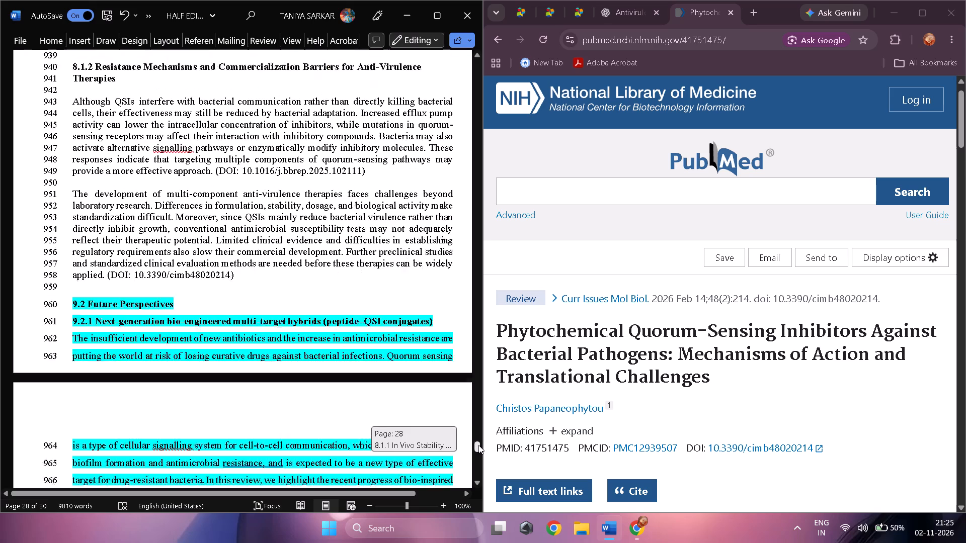
left_click_drag(478, 445, 478, 444)
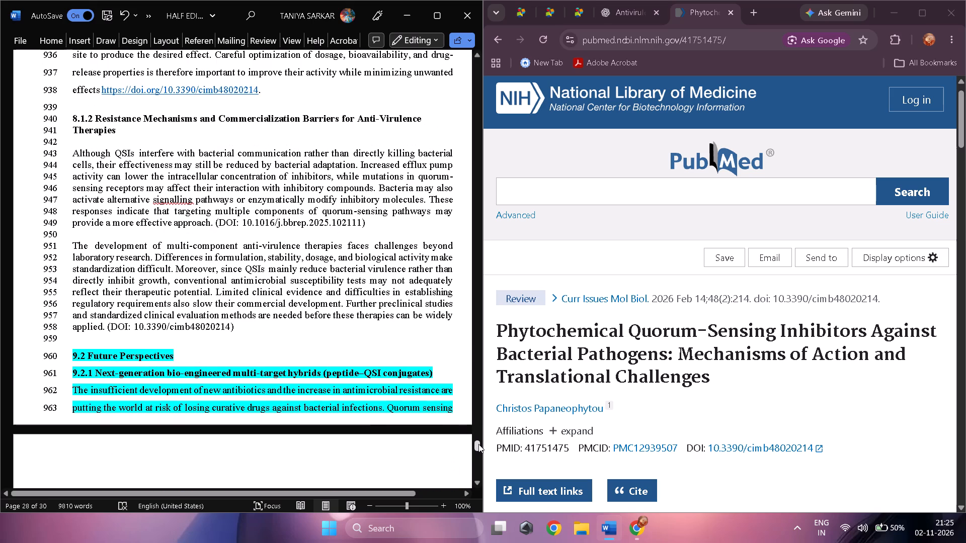
left_click(78, 354)
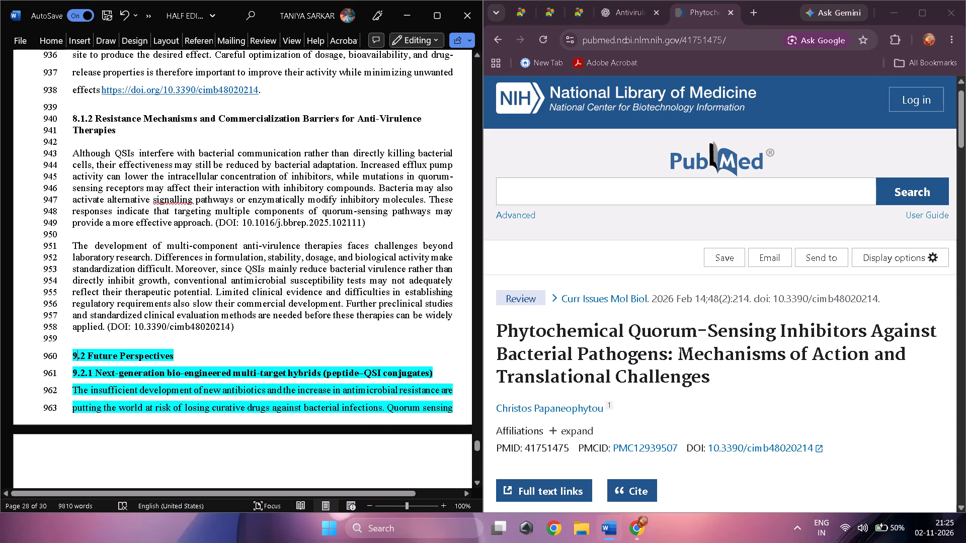
key("BackSpace")
key("8")
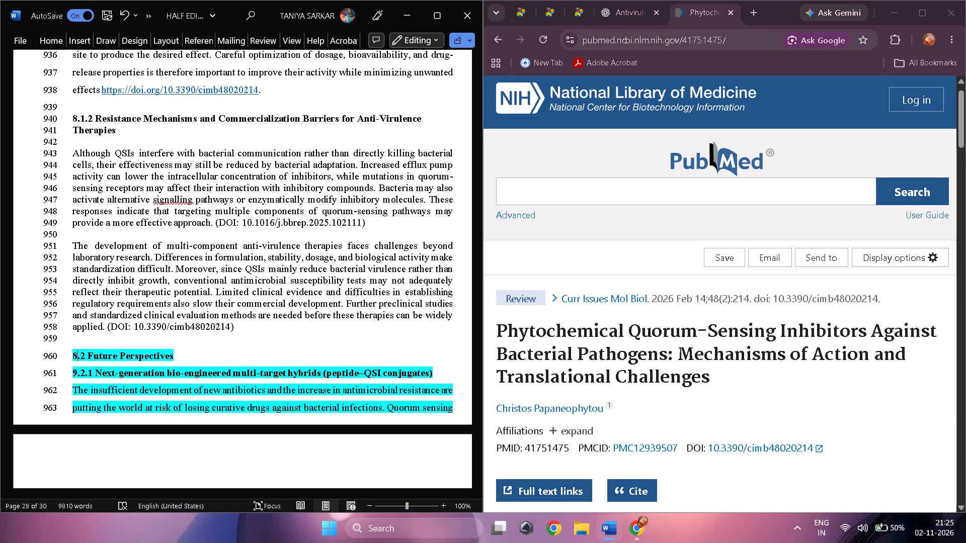
Renumber the highlighted "Next-generation bio-engineered multi-target hybrids" heading as 8.2.1.
left_click(77, 374)
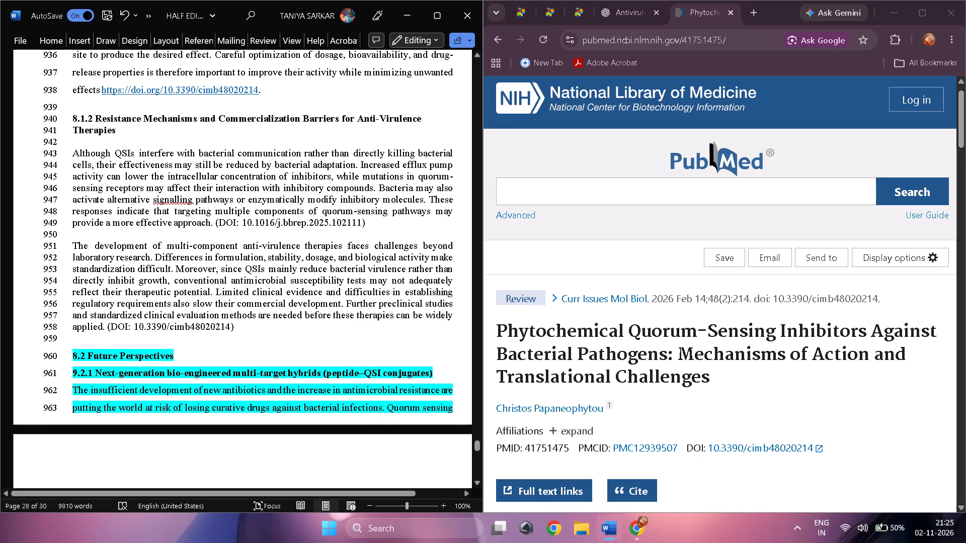
key("BackSpace")
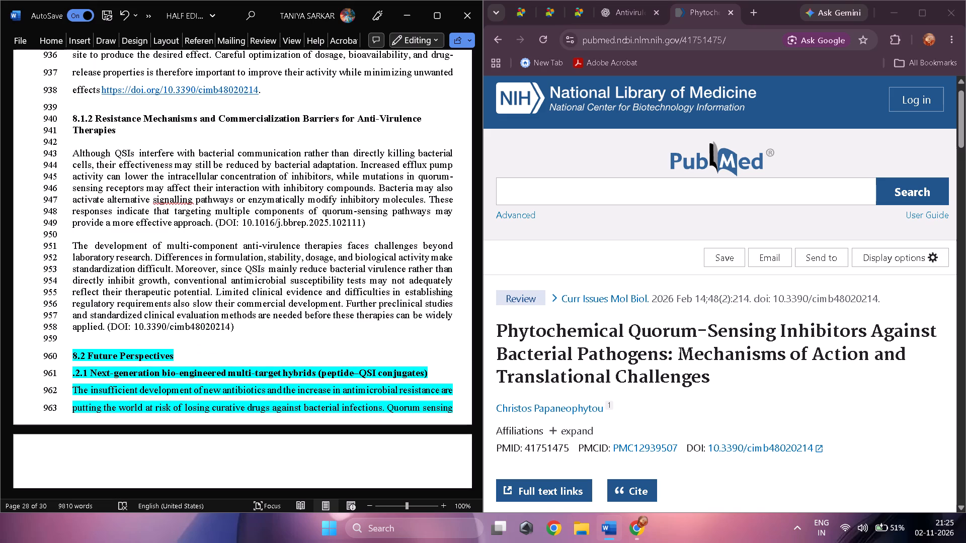
key("8")
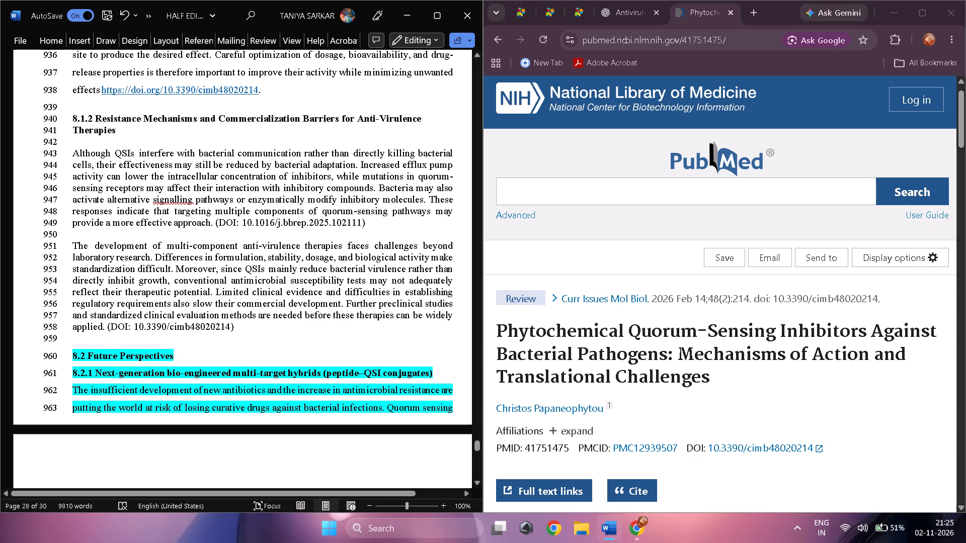
Copy DOI: 10.1016/j.bbrep.2025.102111 from the first 8.1.2 paragraph and search for it in a new Chrome tab, closing the old PubMed page.
left_click(474, 446)
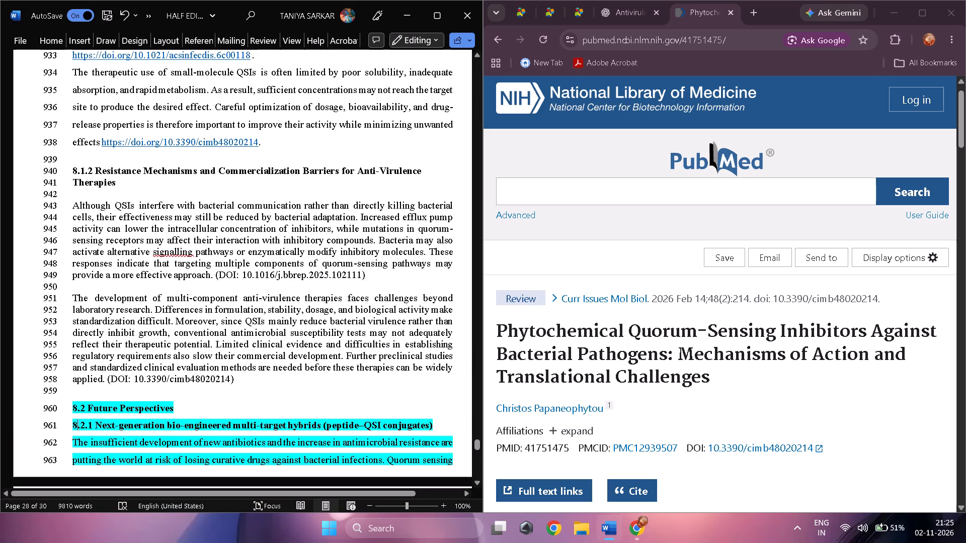
left_click_drag(221, 275, 341, 284)
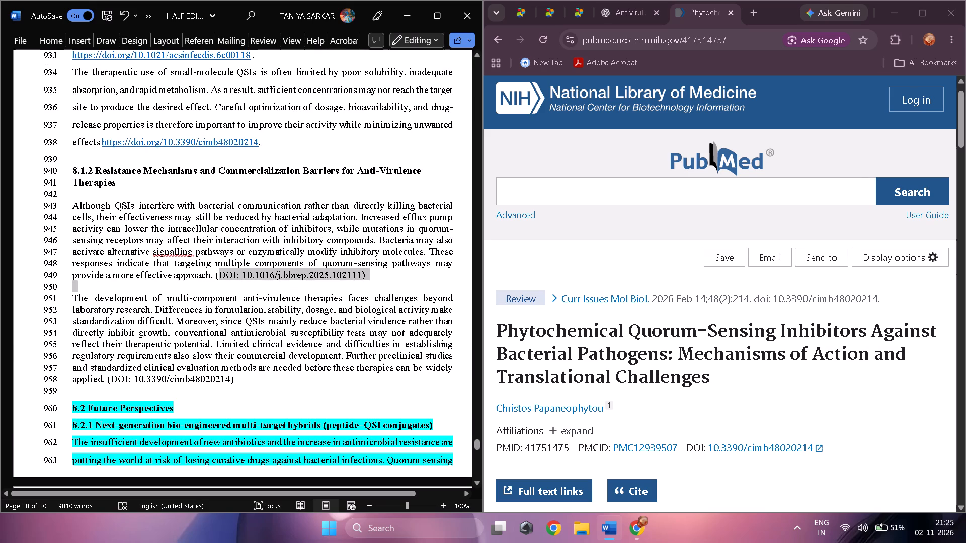
left_click_drag(341, 284, 361, 279)
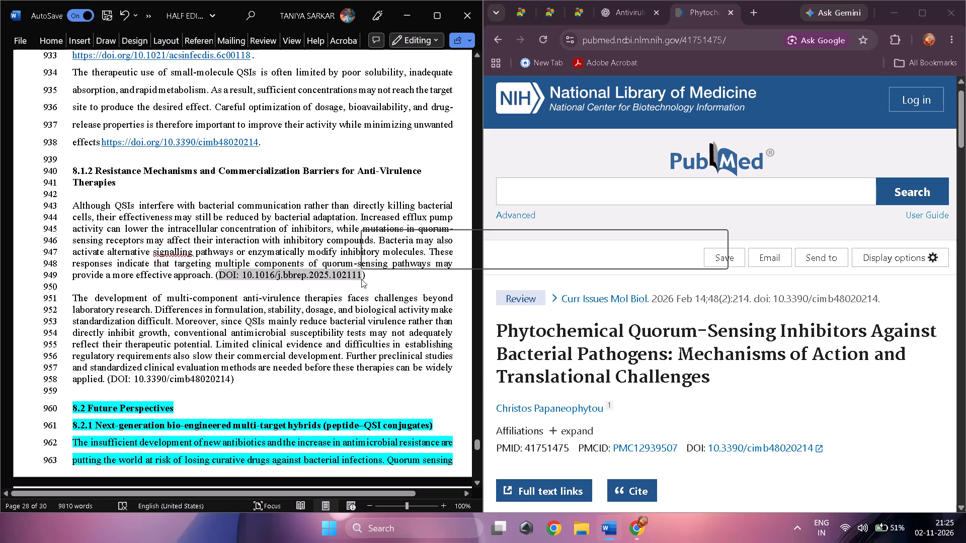
key("ctrl+c")
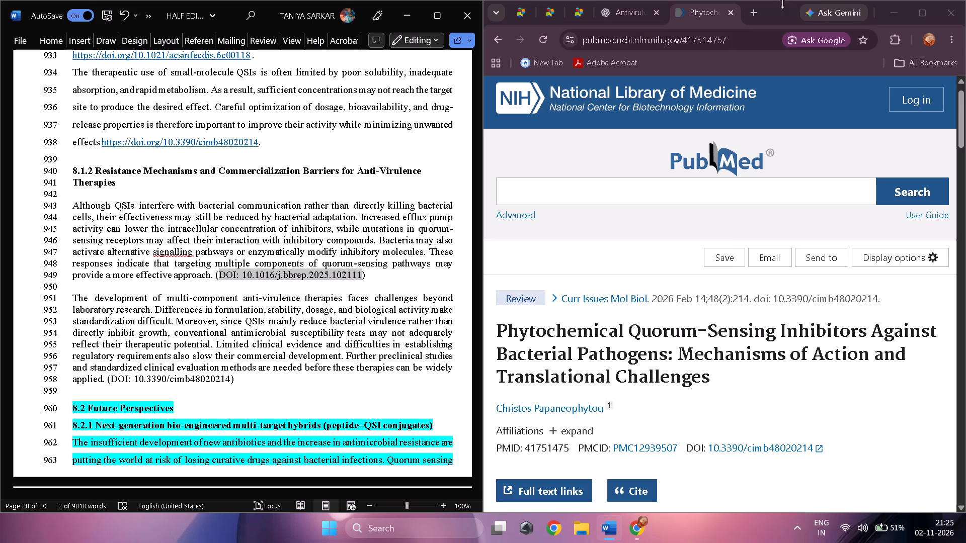
left_click(752, 10)
left_click(686, 13)
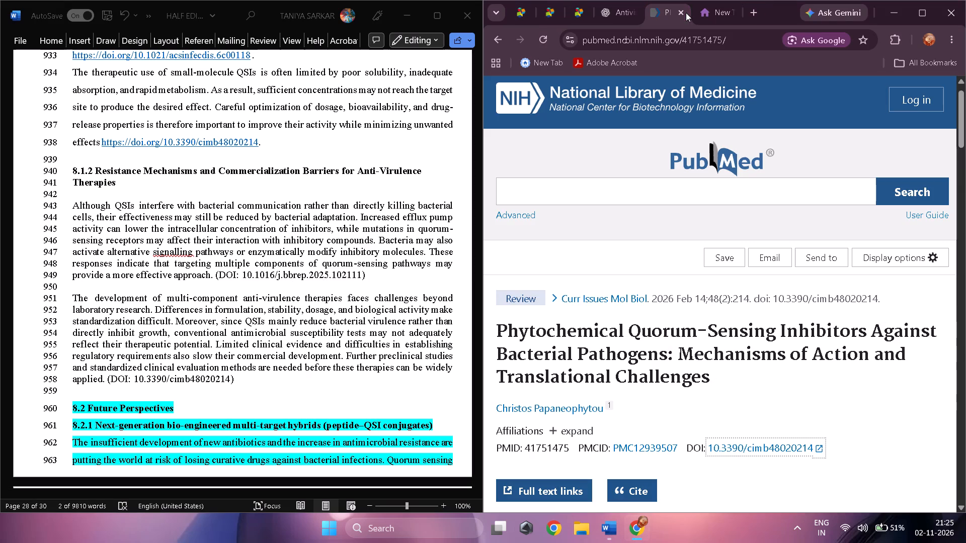
left_click(681, 13)
left_click(681, 45)
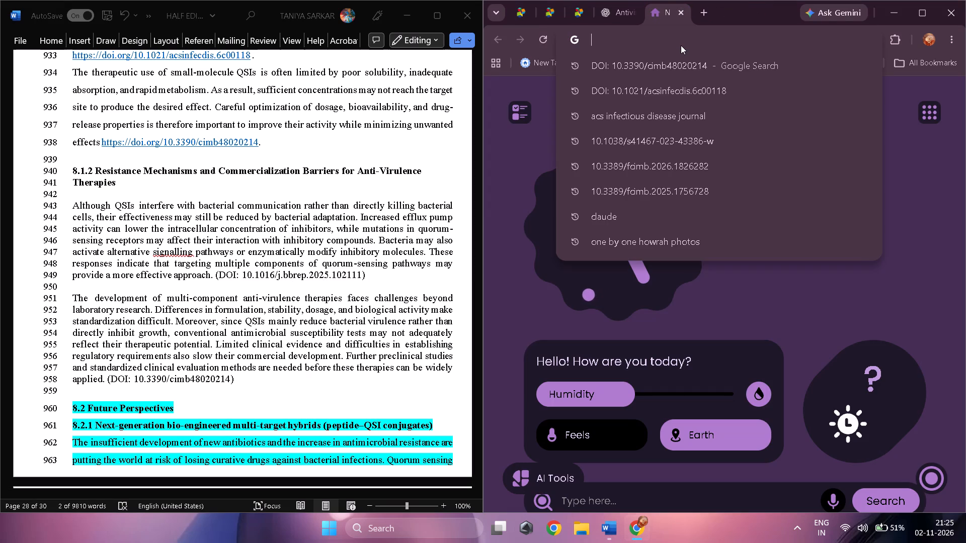
key("ctrl+v")
key("Return")
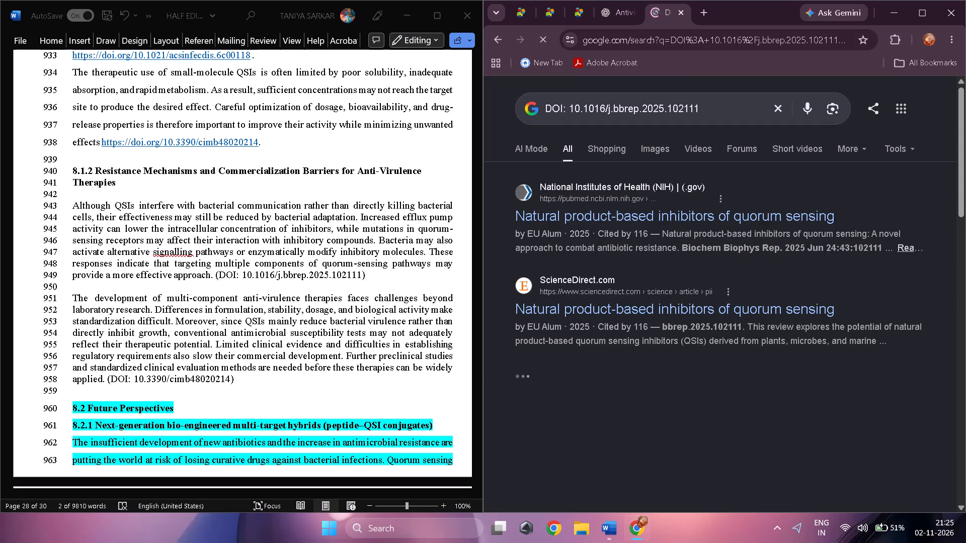
Correct "signalling" to the suggested spelling "signaling" in the first 8.1.2 paragraph in Word.
left_click(181, 248)
left_click(181, 248)
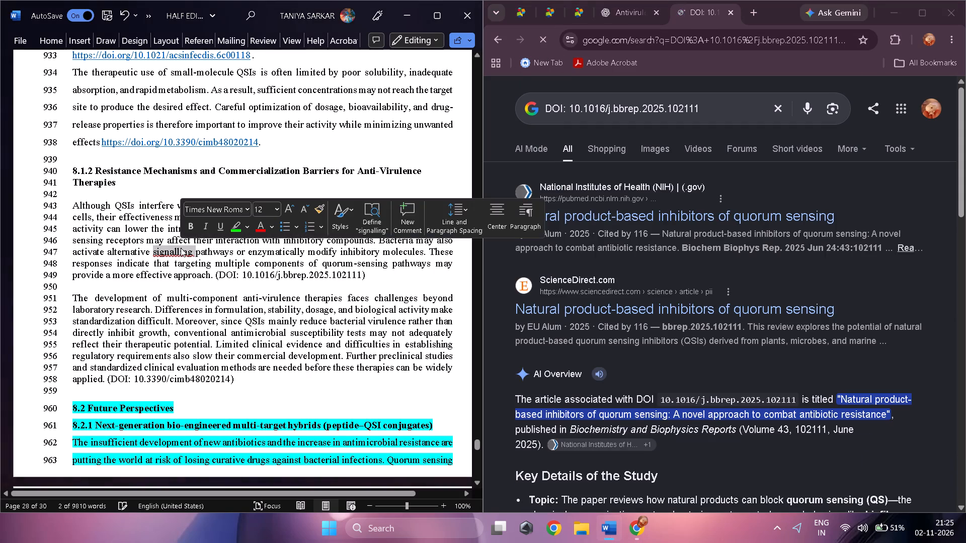
left_click(181, 248)
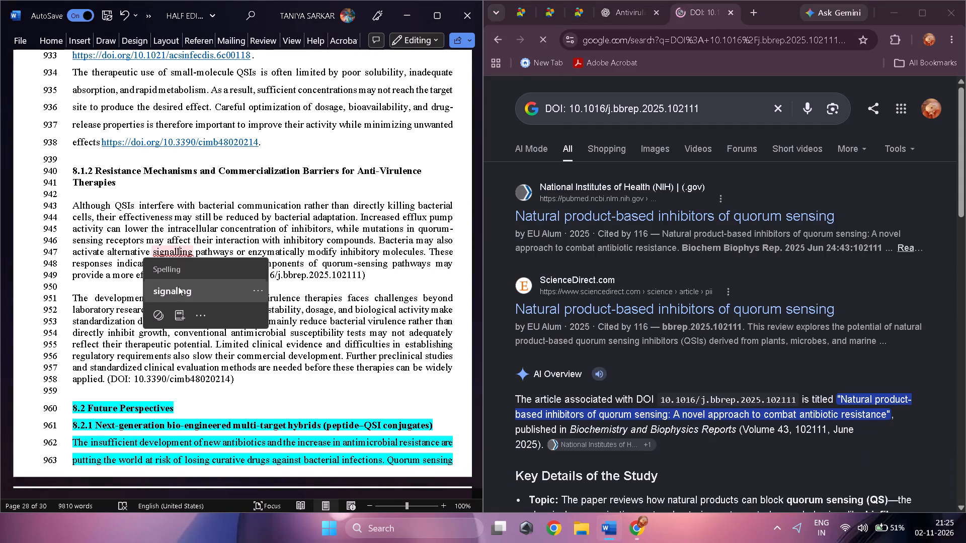
left_click(178, 293)
Remove the brackets around the DOI in the first 8.1.2 paragraph and the period before it, leaving one space after "approach".
left_click(366, 274)
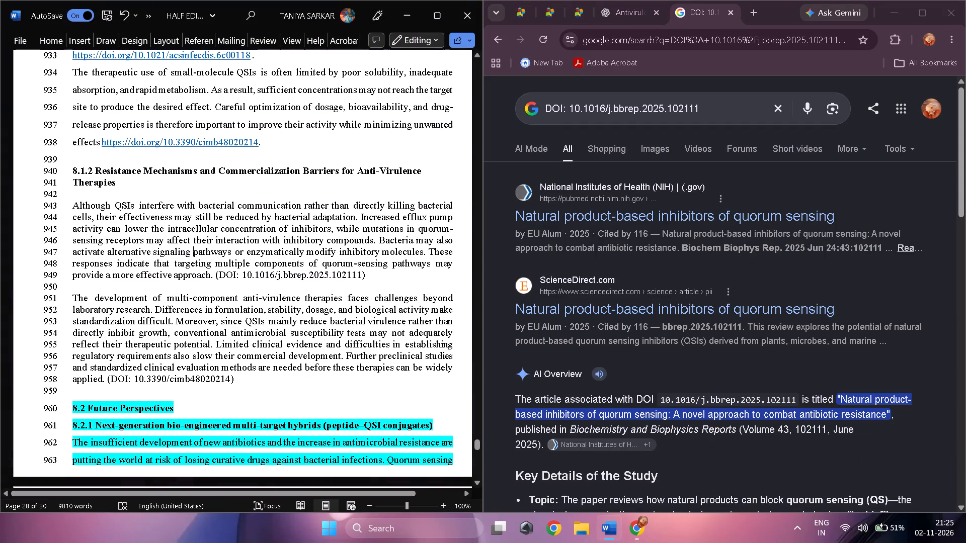
key("BackSpace")
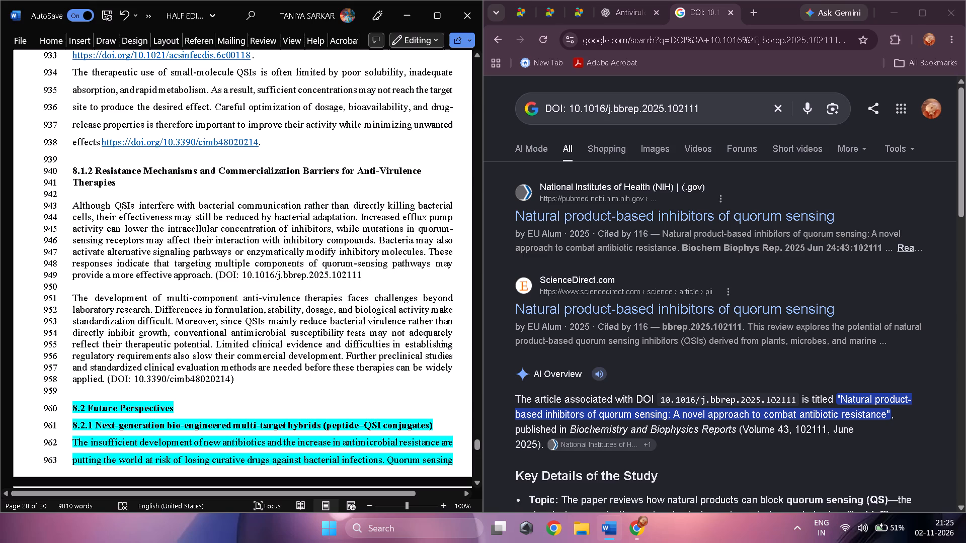
left_click(220, 274)
key("BackSpace")
key("BackSpace")
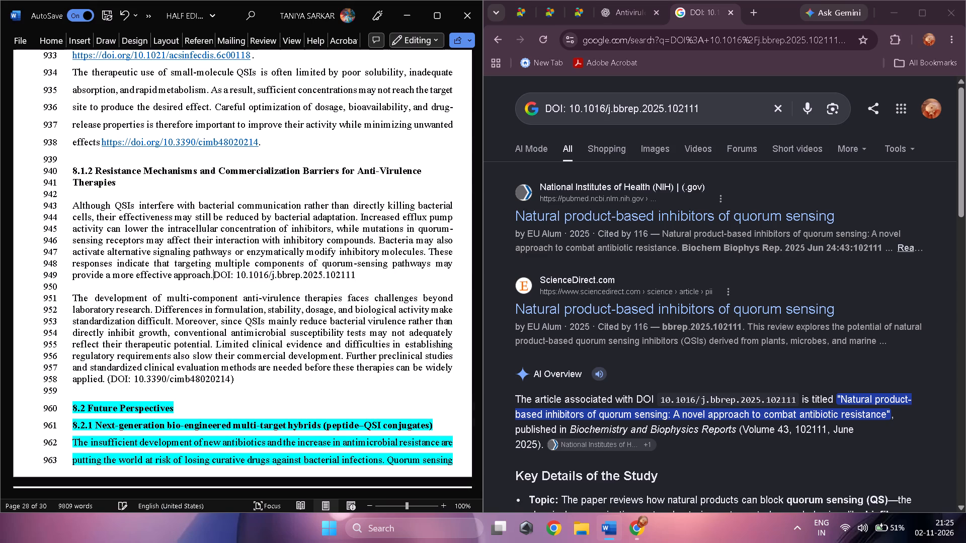
key("BackSpace")
key("space")
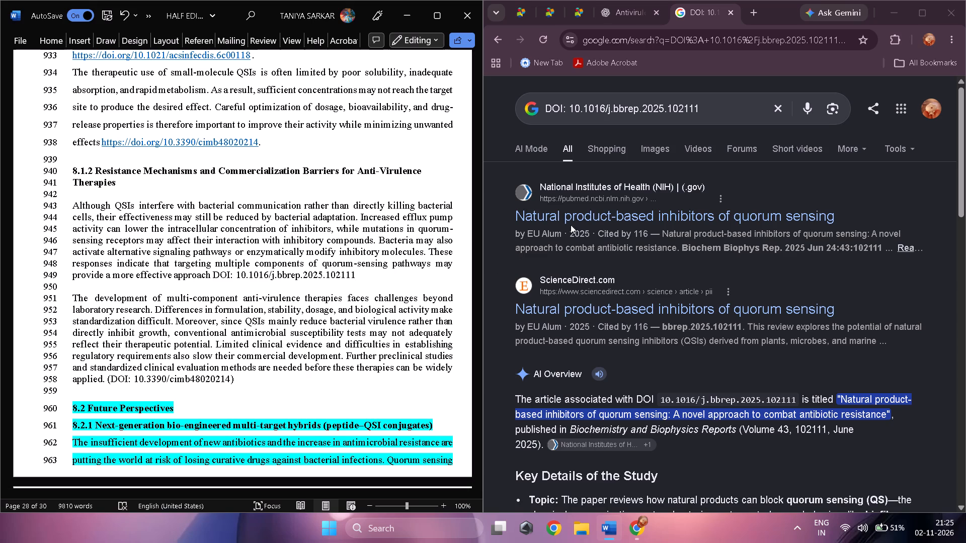
left_click(579, 220)
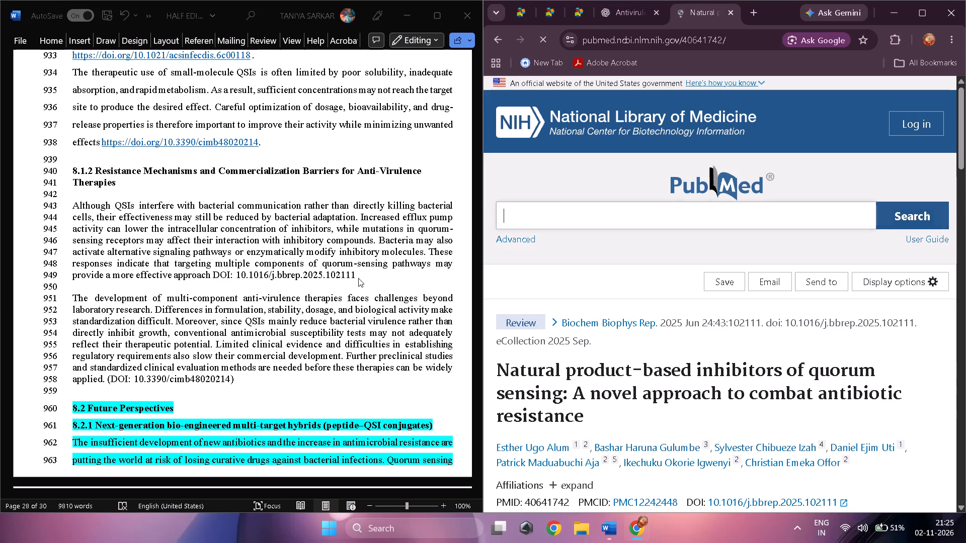
left_click(356, 274)
left_click_drag(356, 274, 350, 278)
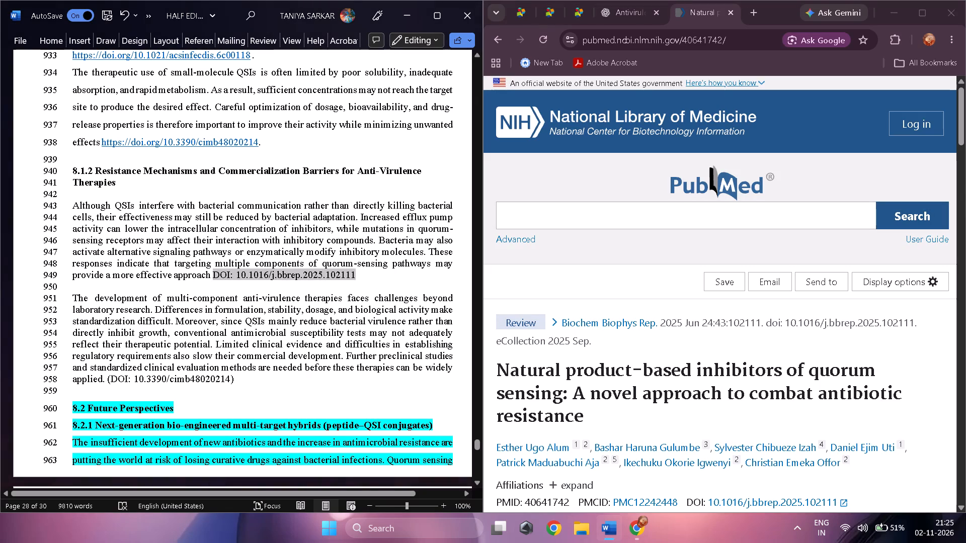
left_click_drag(350, 278, 351, 278)
key("BackSpace")
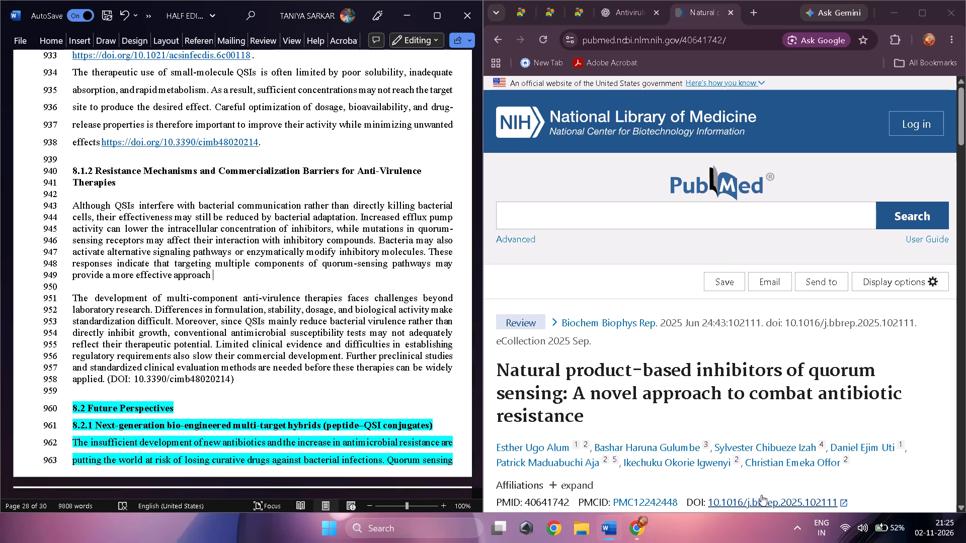
right_click(761, 496)
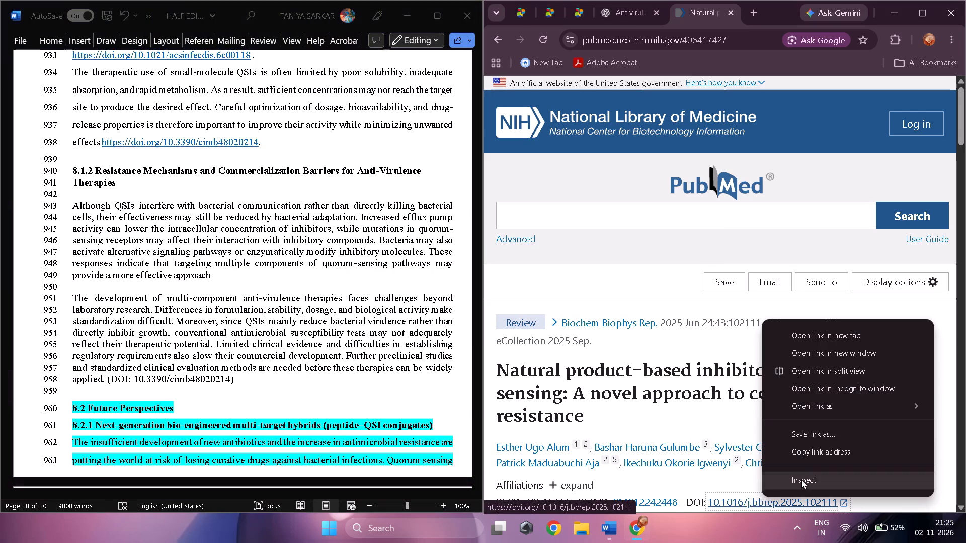
left_click(806, 449)
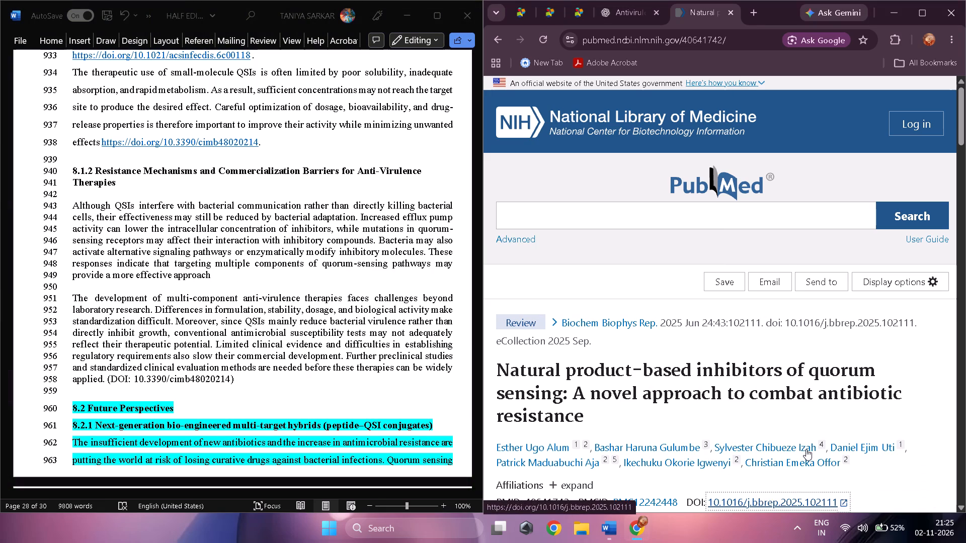
left_click(216, 276)
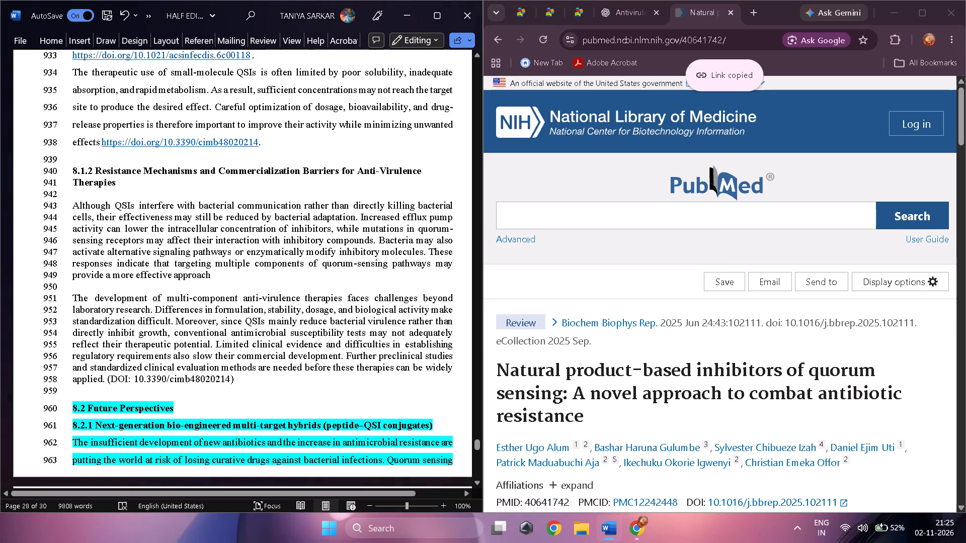
key("ctrl+v")
key("space")
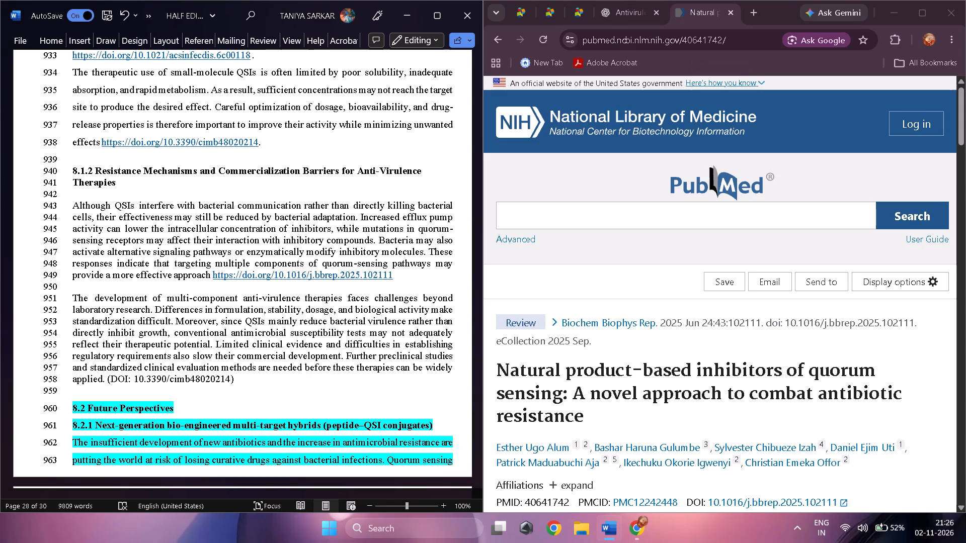
key("period")
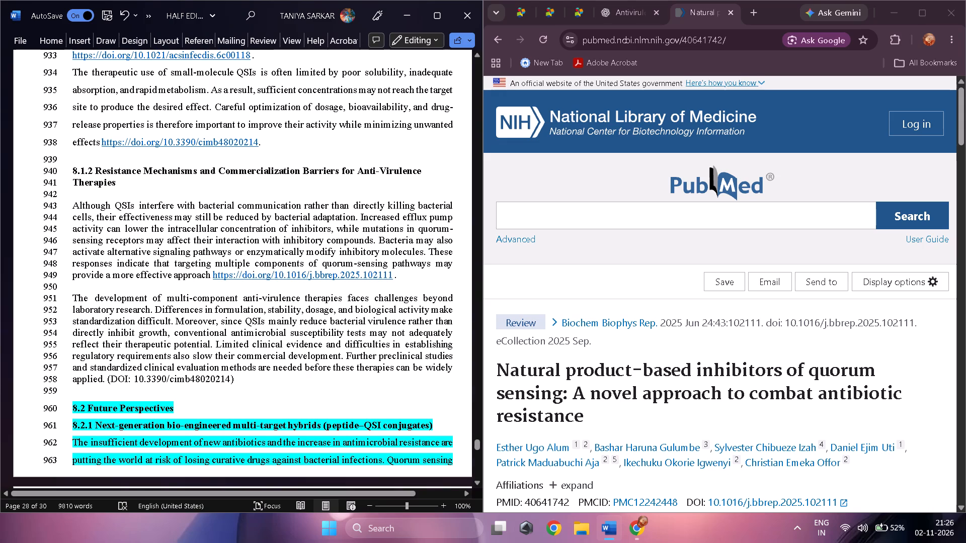
left_click_drag(230, 380, 116, 383)
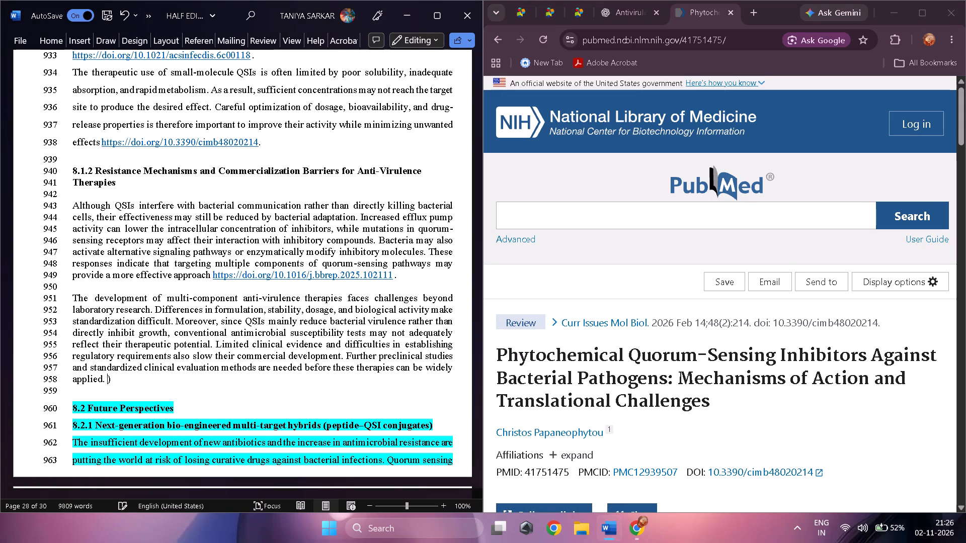
key("Right")
key("BackSpace")
key("BackSpace")
key("BackSpace")
key("space")
key("ctrl+v")
key("space")
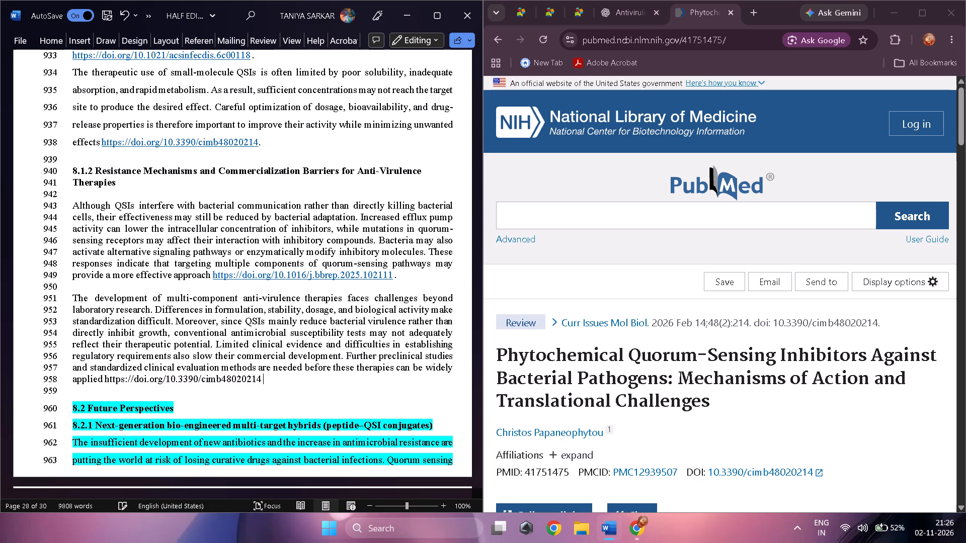
key("period")
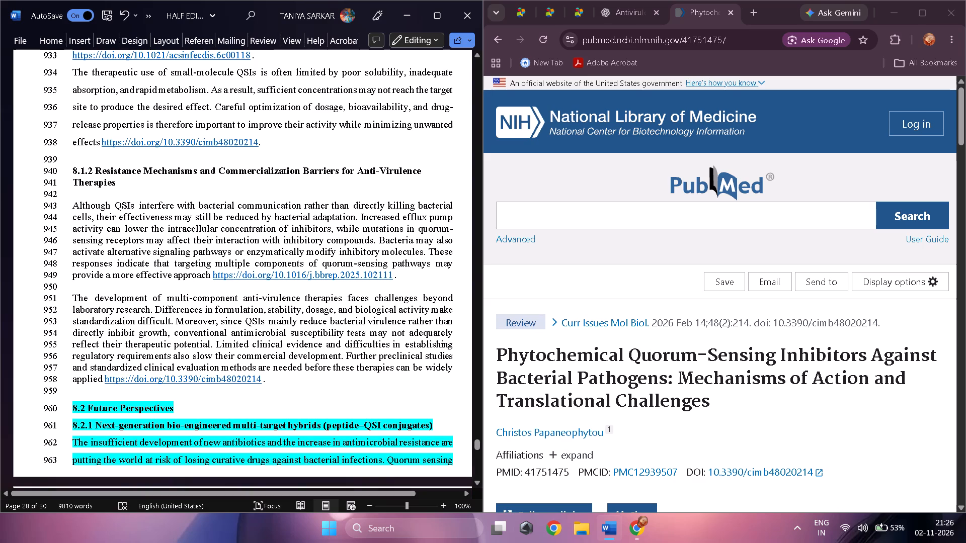
Renumber the "CRISPR-Cas-assisted targeted disruption of quorum sensing loci" heading as 8.2.2.
left_click_drag(475, 444, 477, 448)
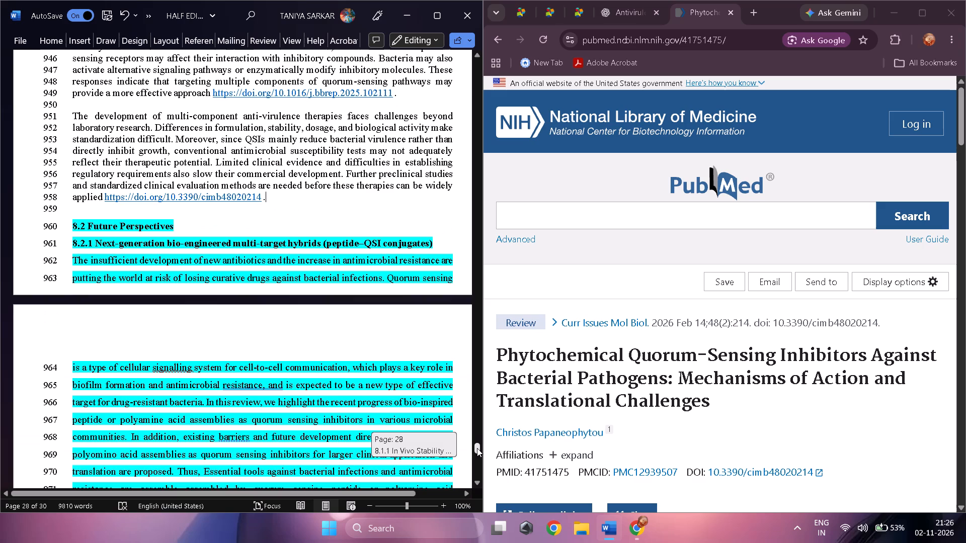
left_click_drag(477, 448, 478, 450)
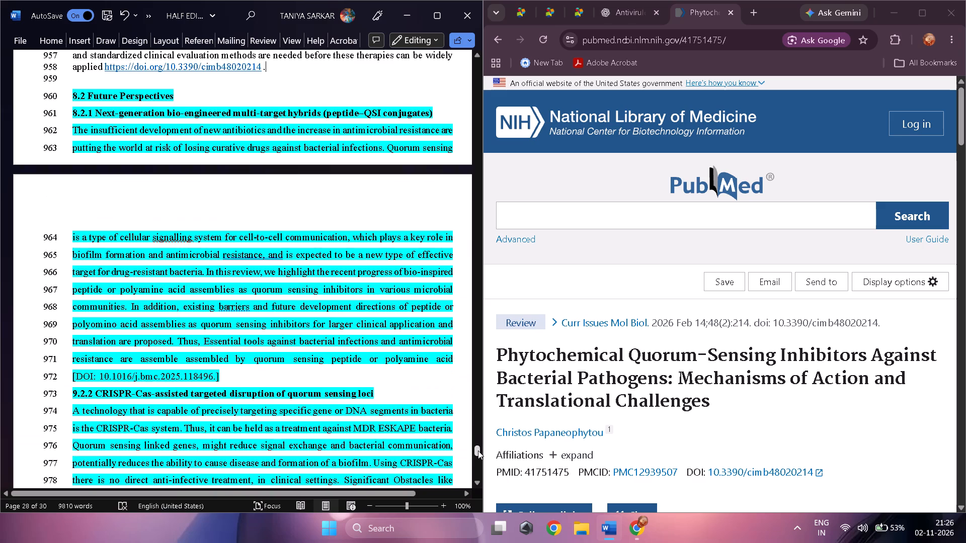
left_click(77, 393)
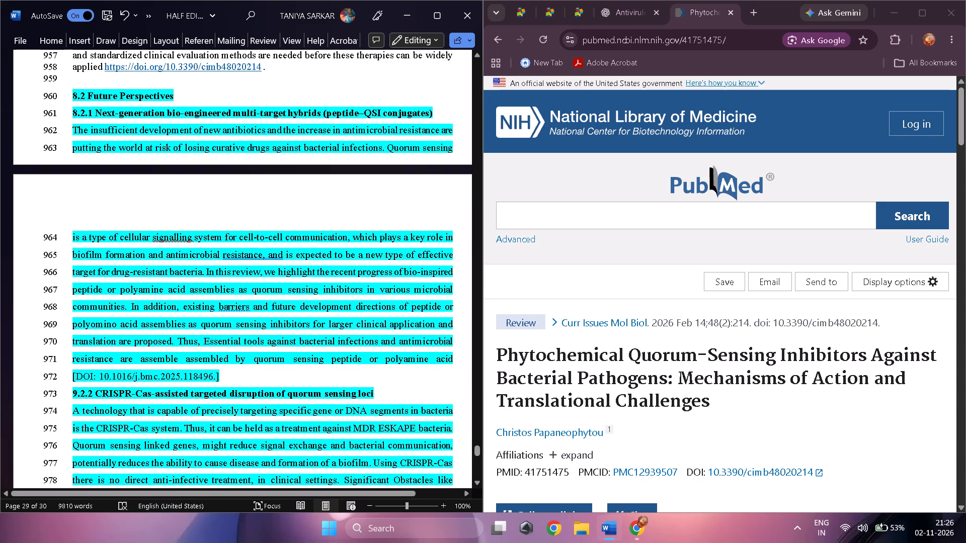
key("BackSpace")
key("8")
Renumber the "Translation into clinical trials: topical formulations, wound dressings, and implant coatings" heading as 8.2.3.
double_click(476, 481)
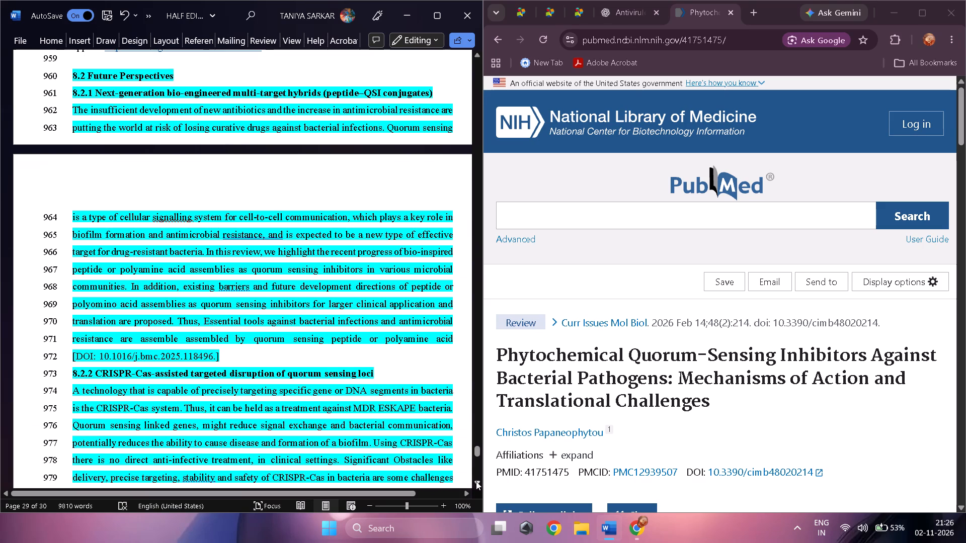
left_click(476, 481)
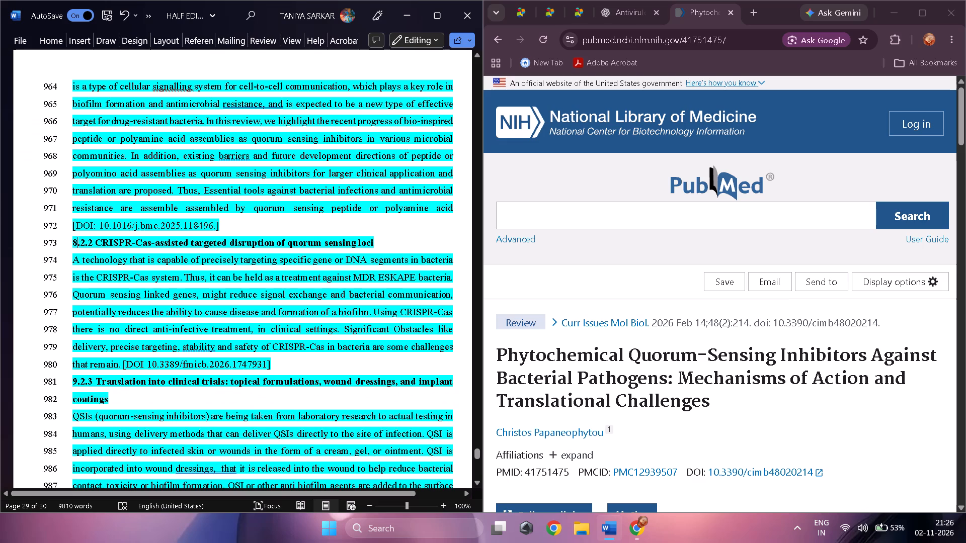
left_click(76, 382)
key("BackSpace")
key("8")
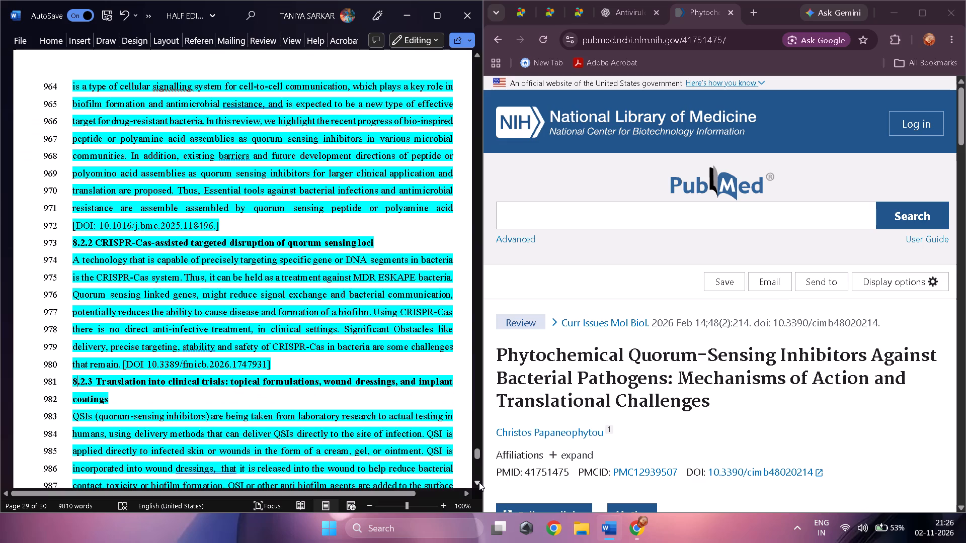
Renumber the "Roadmap for regulatory approval of anti-virulence adjunct therapies" heading as 8.2.4.
double_click(479, 482)
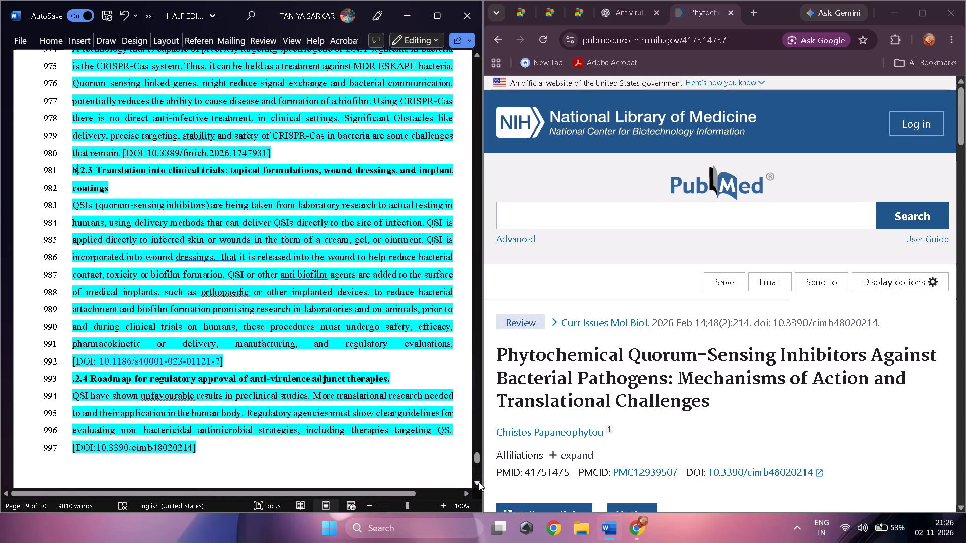
left_click(73, 348)
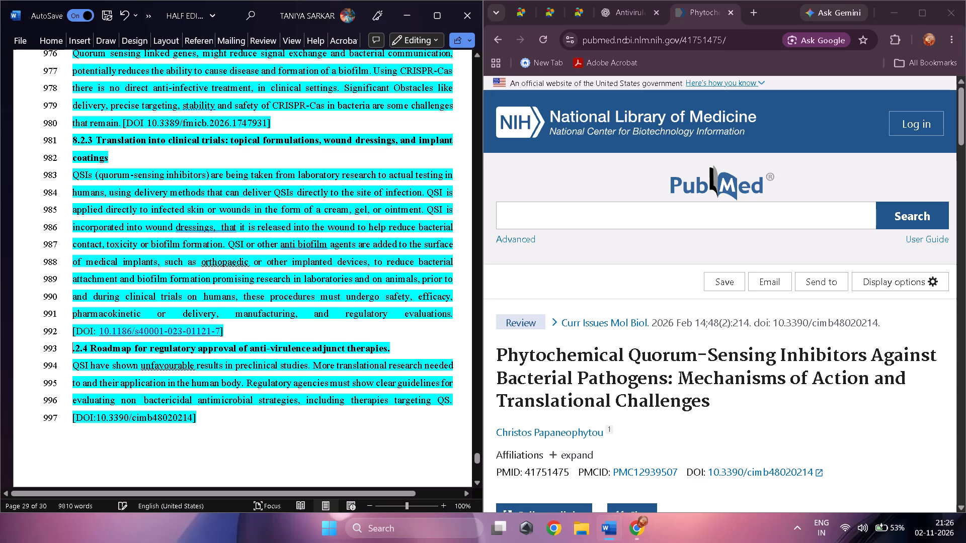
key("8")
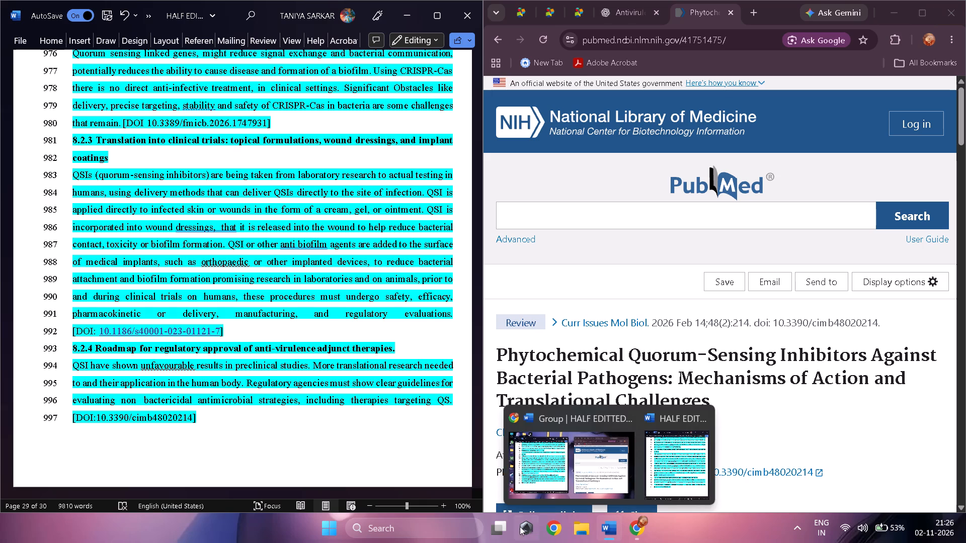
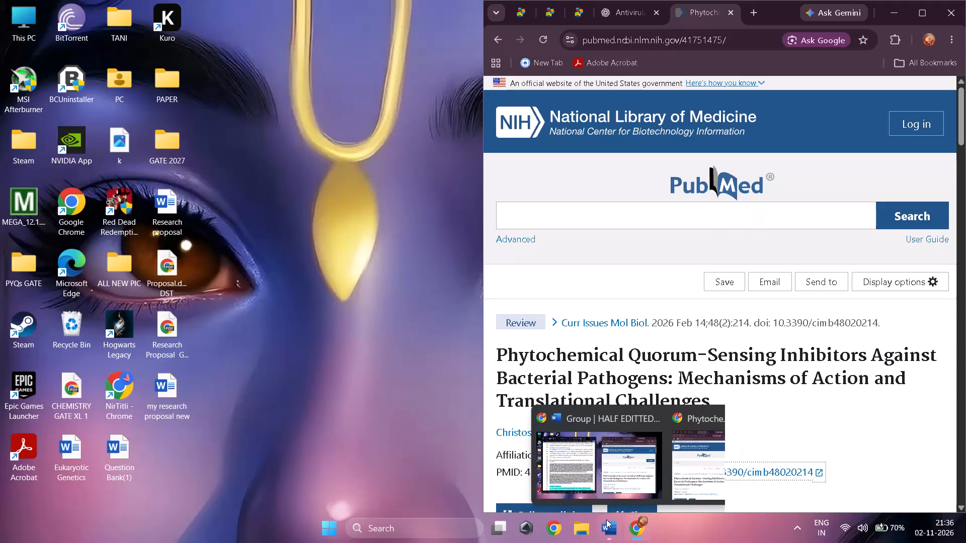
Return to the manuscript in Word and examine the 8.2 Future Perspectives text from 8.2.1 through the start of 8.2.2.
left_click(688, 478)
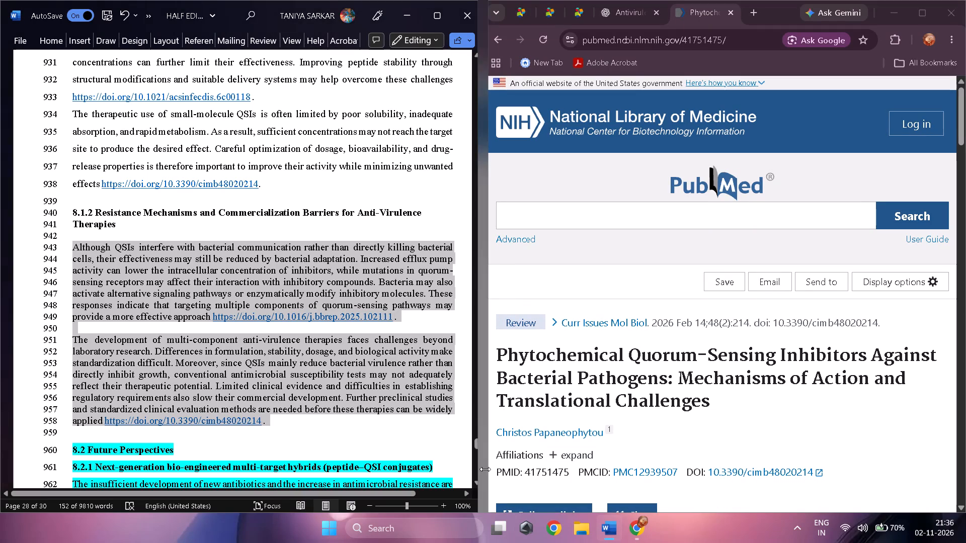
double_click(477, 481)
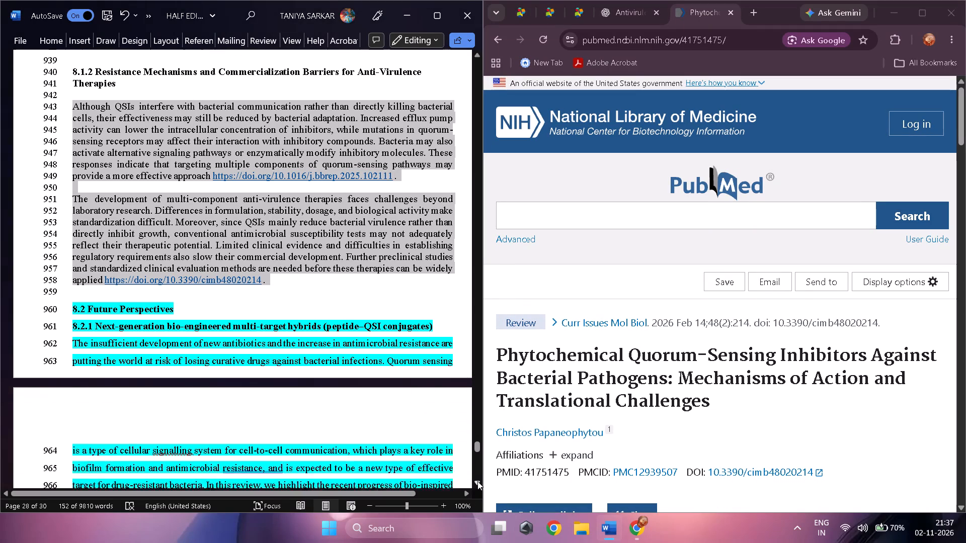
left_click(477, 481)
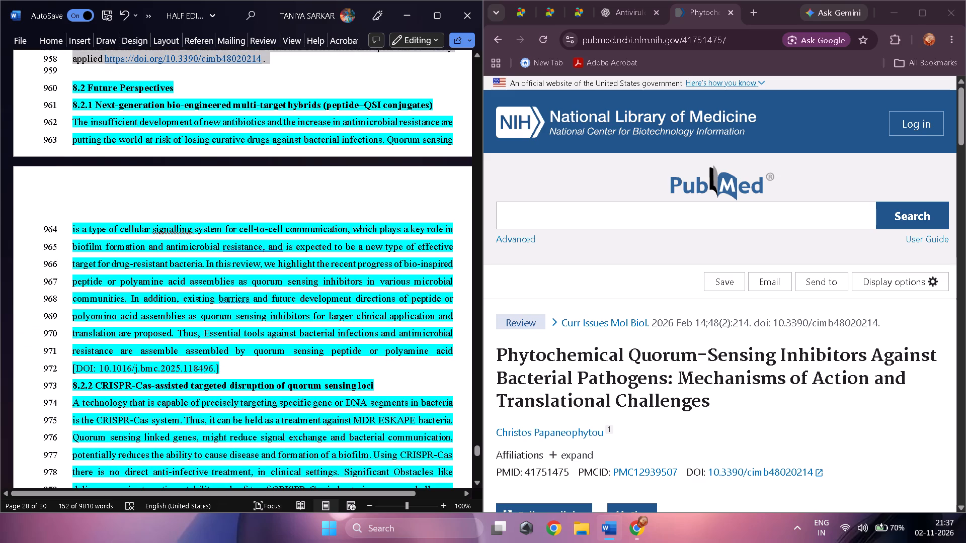
Delete the body paragraphs, including their bracketed DOIs, under headings 8.2.1, 8.2.2, 8.2.3 and 8.2.4, keeping only the headings.
left_click(110, 122)
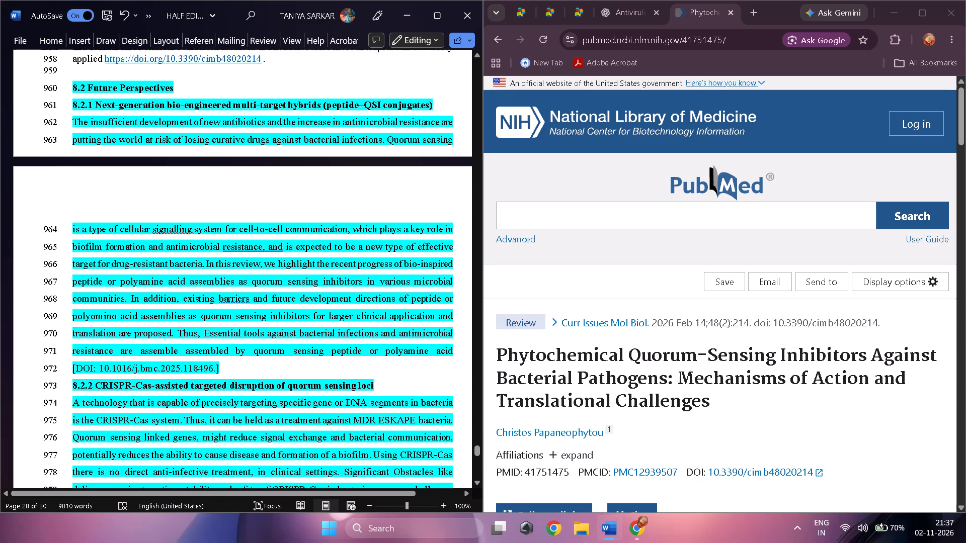
left_click(76, 119)
left_click_drag(73, 119, 239, 296)
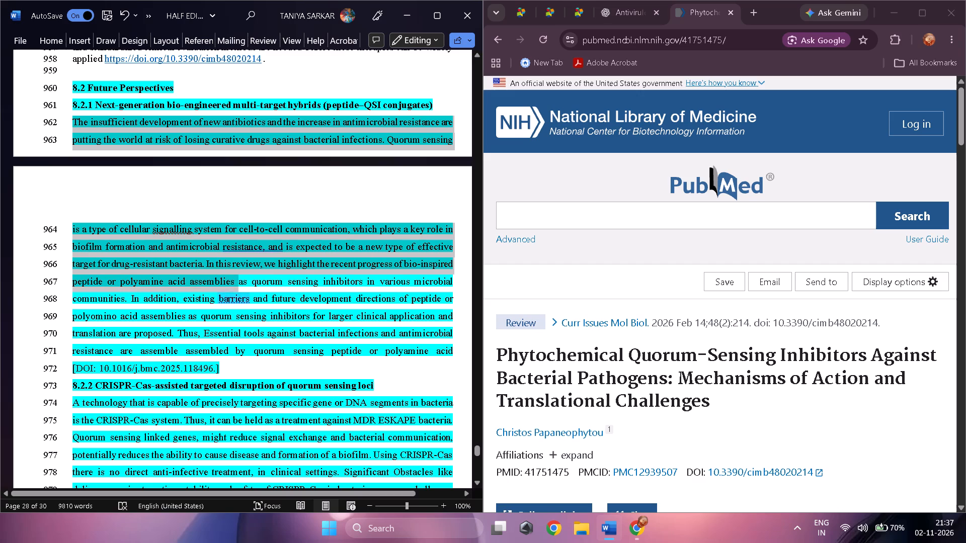
left_click_drag(239, 296, 279, 363)
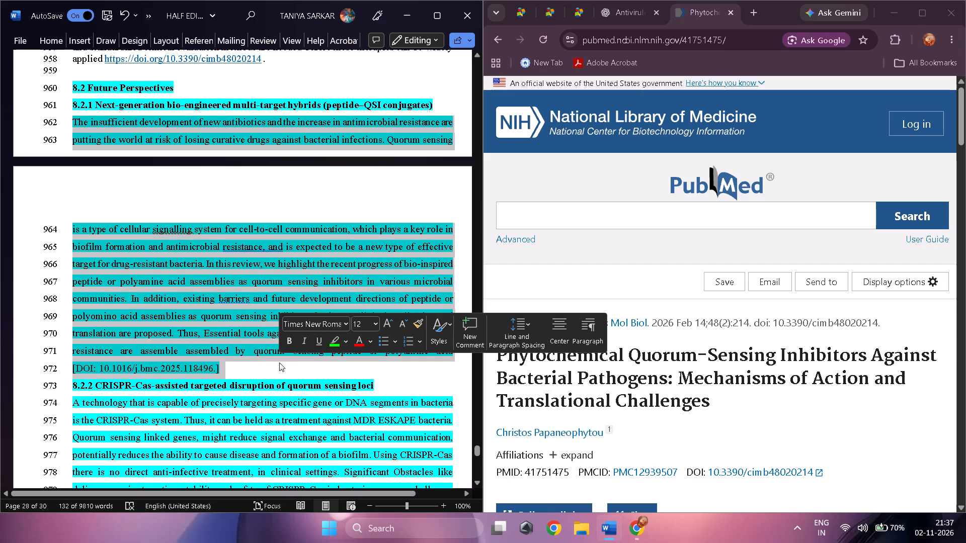
key("BackSpace")
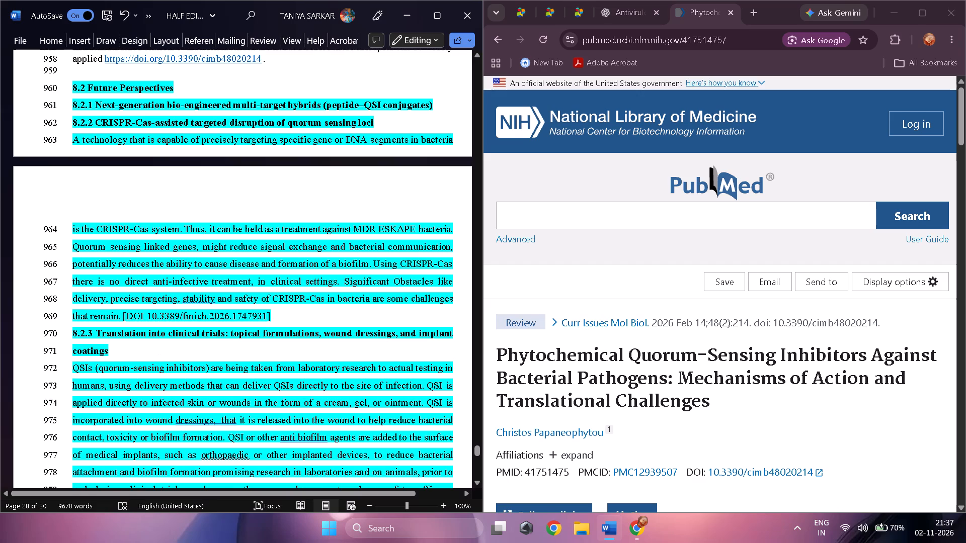
left_click_drag(73, 140, 297, 327)
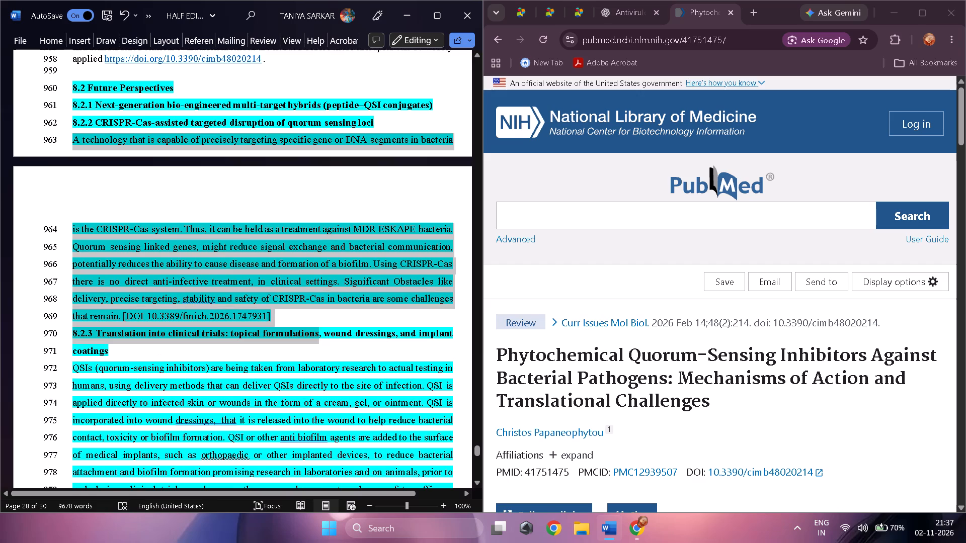
left_click_drag(297, 327, 296, 313)
key("BackSpace")
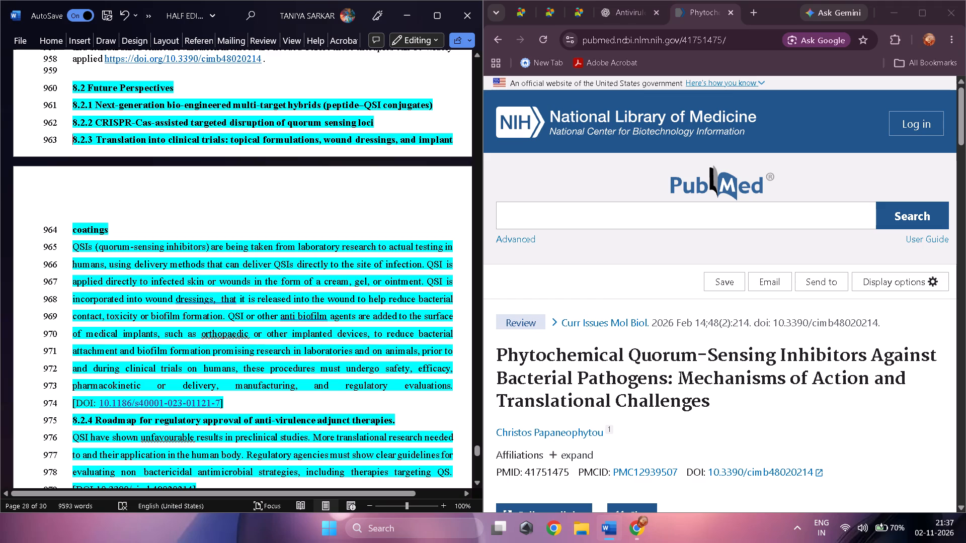
right_click_drag(67, 245, 250, 392)
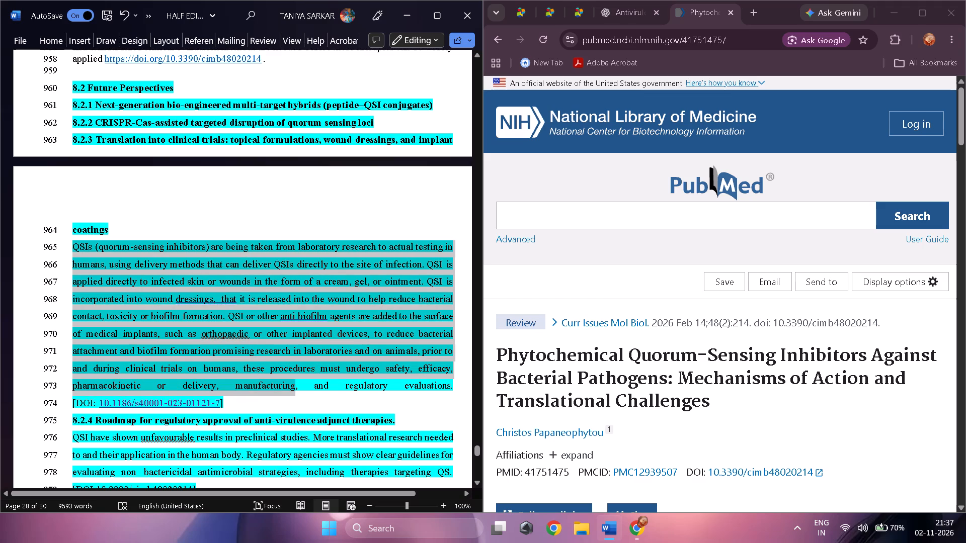
right_click_drag(250, 392, 252, 398)
key("BackSpace")
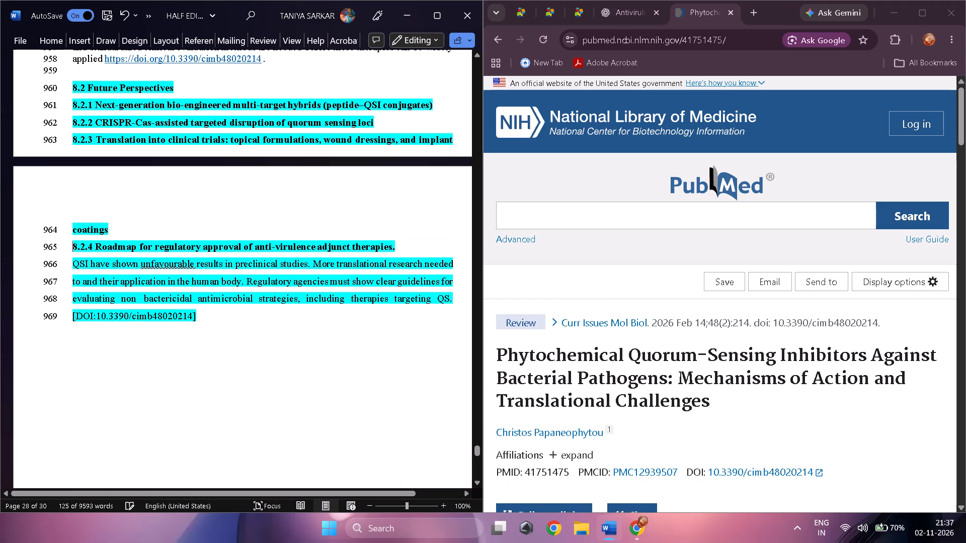
left_click_drag(72, 263, 221, 344)
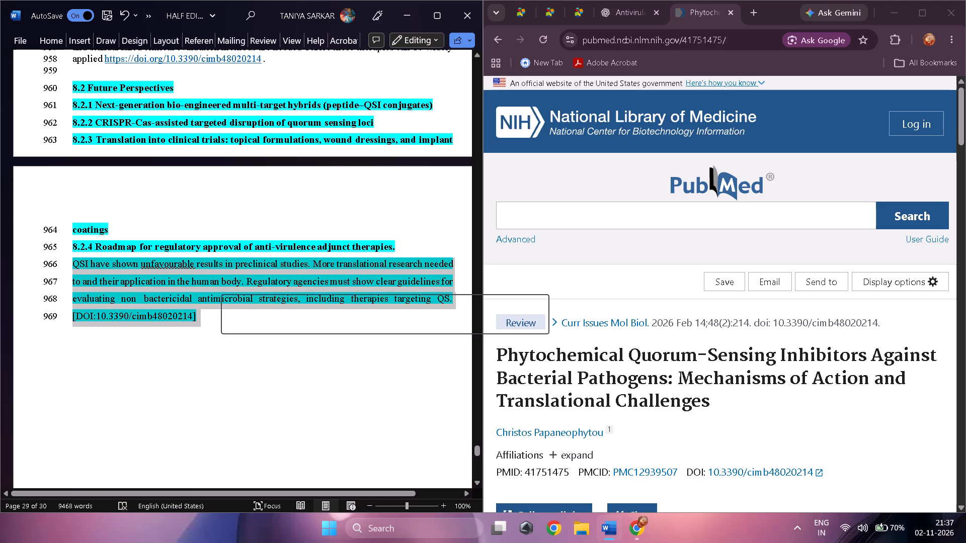
key("BackSpace")
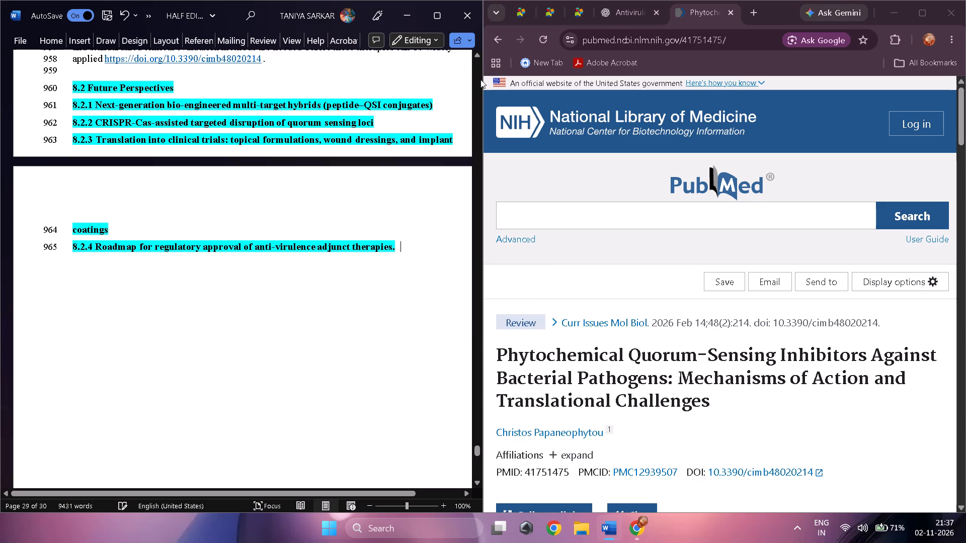
Select the highlighted section 8.2 headings, starting from "8.2 Future Perspectives".
left_click(475, 55)
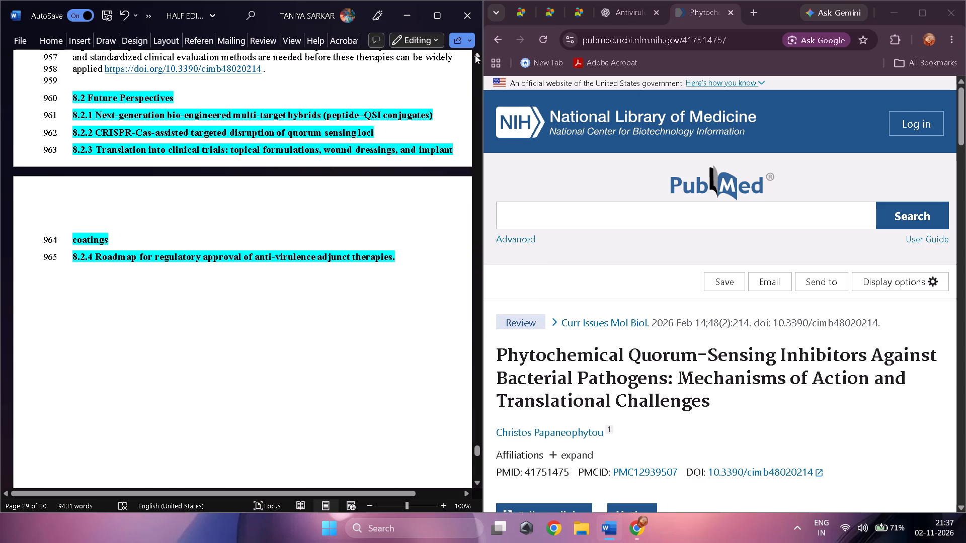
left_click(475, 55)
left_click_drag(475, 55, 66, 115)
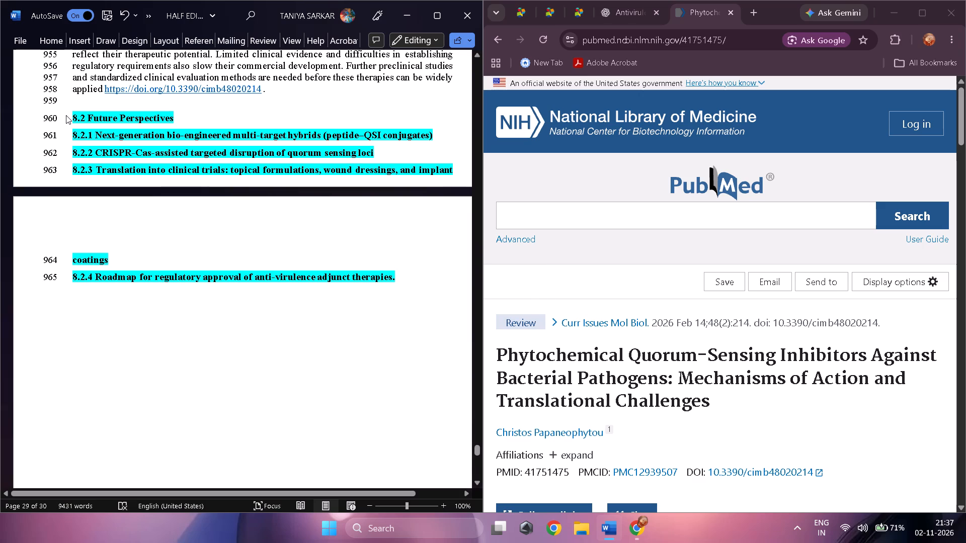
left_click_drag(66, 115, 68, 115)
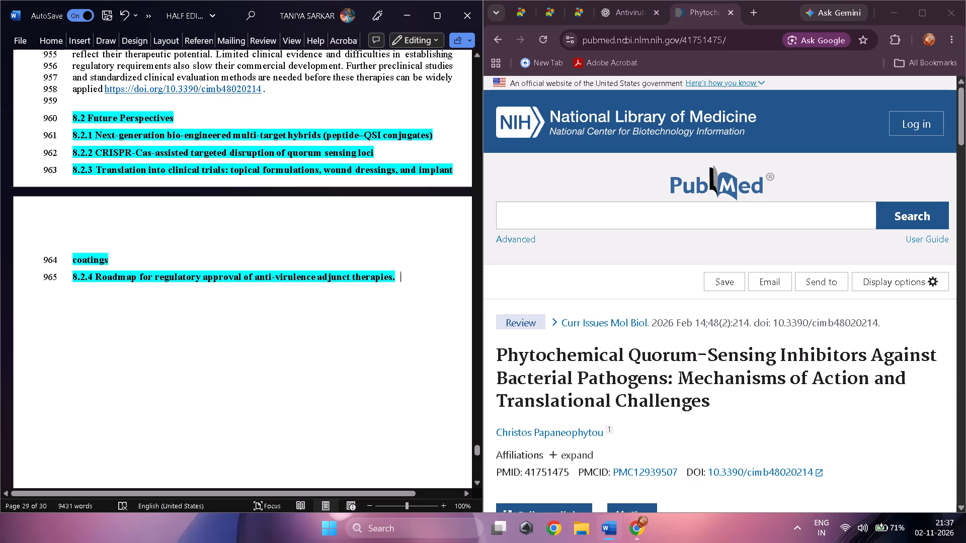
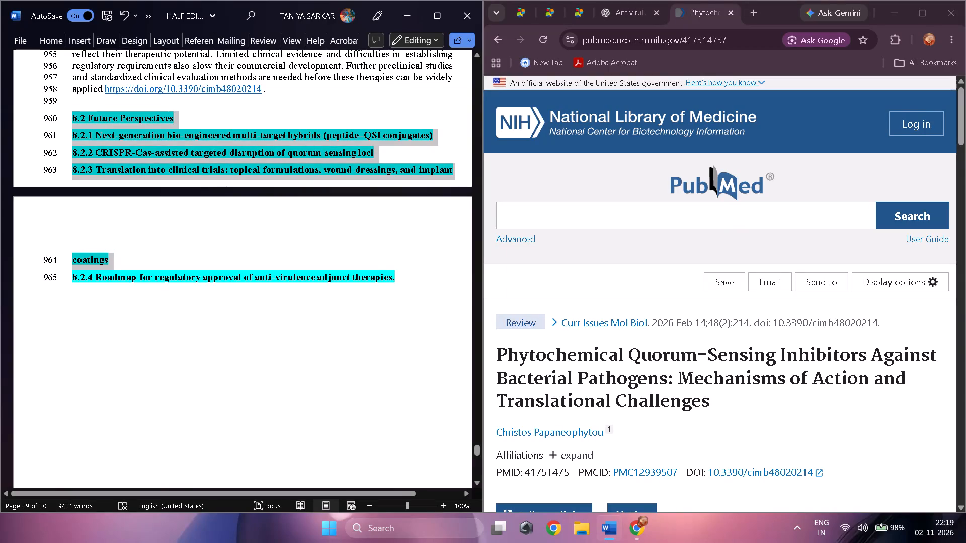
Highlight the section 8.2 headings in turquoise, from "8.2 Future Perspectives" through "8.2.4 Roadmap for regulatory approval of anti-virulence adjunct therapies".
left_click(464, 283)
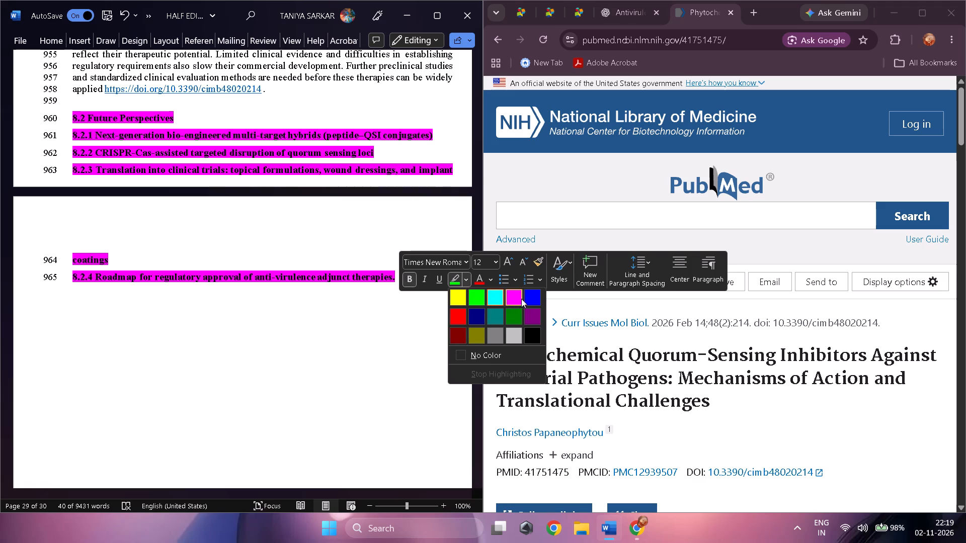
left_click(496, 301)
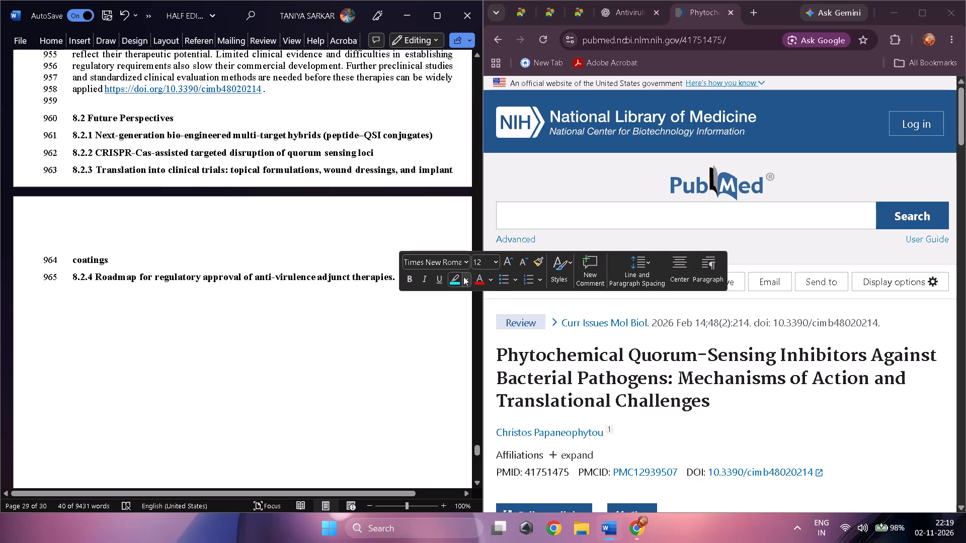
left_click(463, 277)
left_click(498, 298)
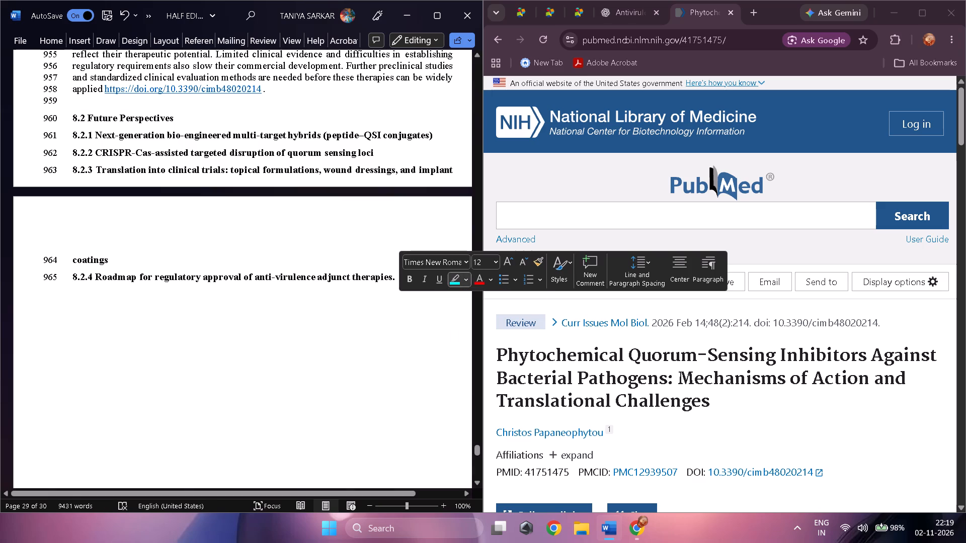
left_click_drag(72, 117, 319, 265)
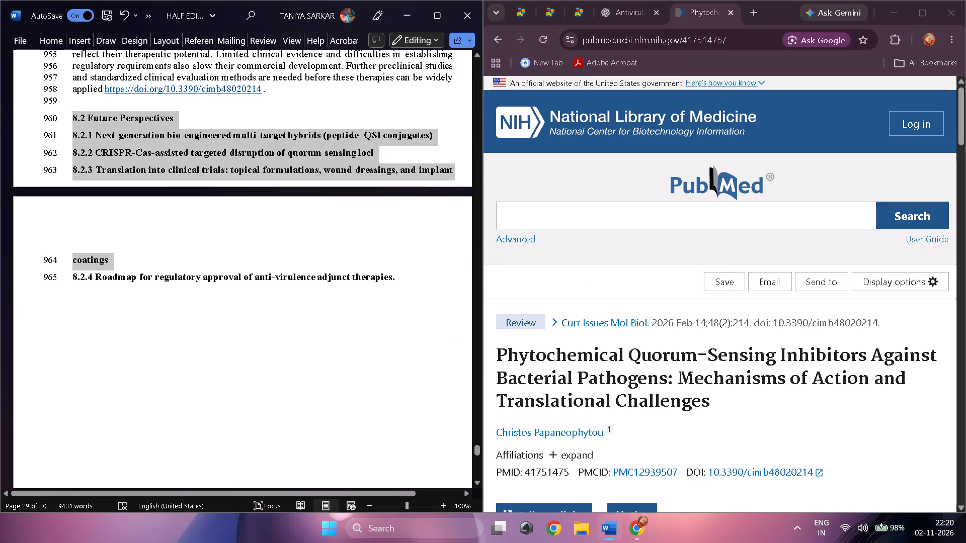
left_click_drag(319, 265, 391, 285)
left_click(424, 292)
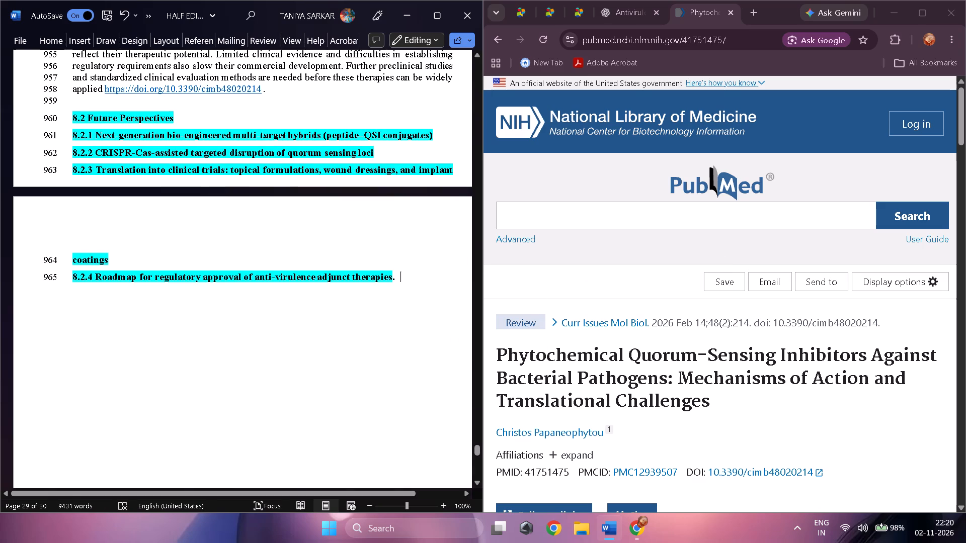
Add a space and a non-bold opening curly brace "{" at the end of heading 8.1.2, after "Therapies".
left_click(477, 57)
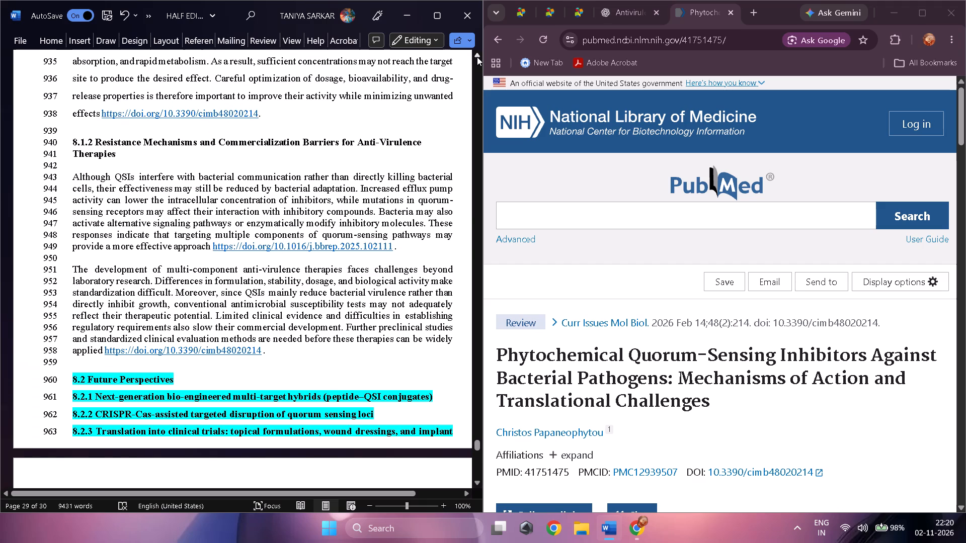
left_click(218, 156)
key("space")
left_click(50, 36)
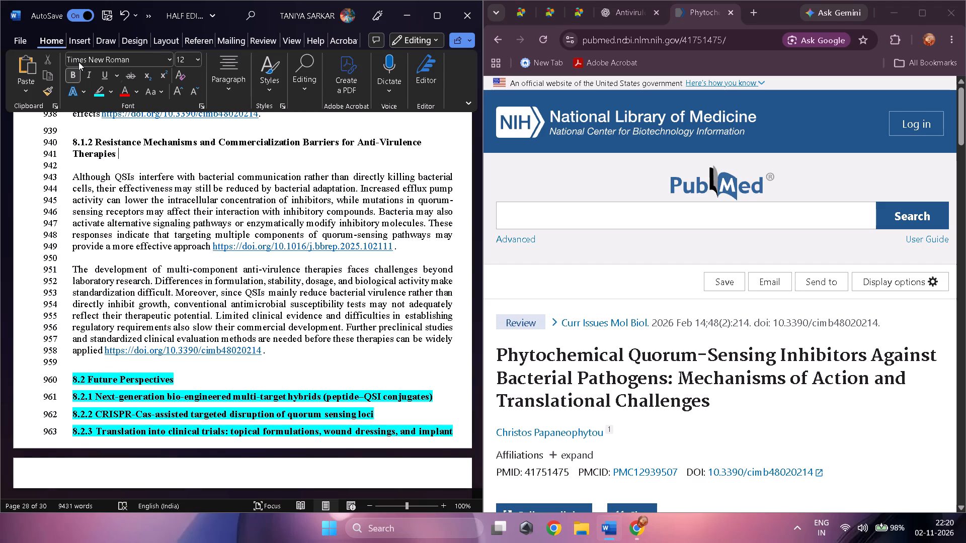
left_click(99, 90)
left_click(96, 92)
left_click(73, 76)
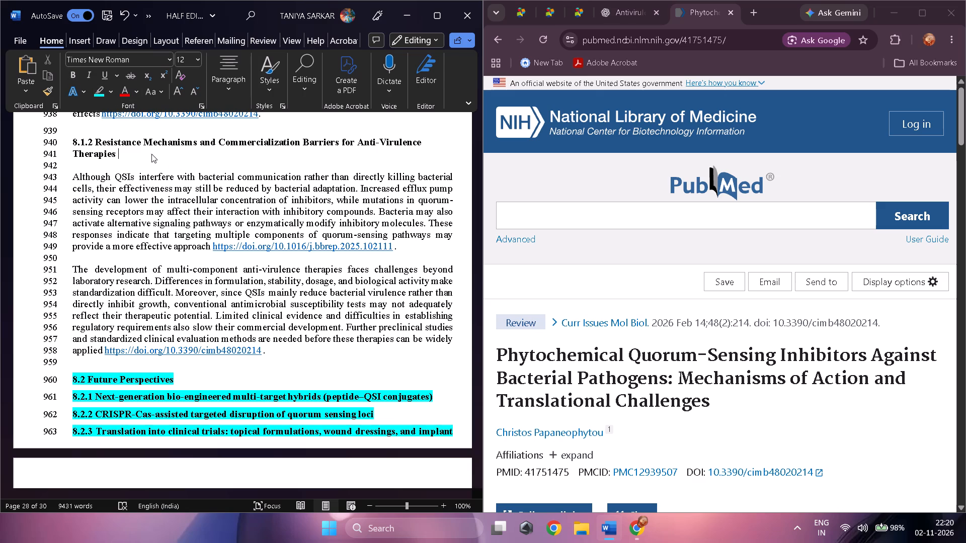
left_click(151, 154)
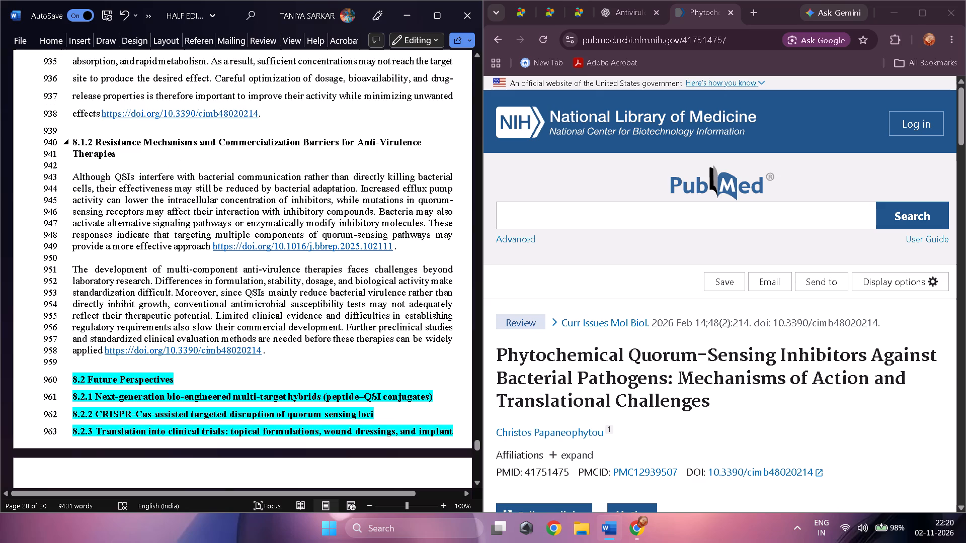
key("shift+braceleft")
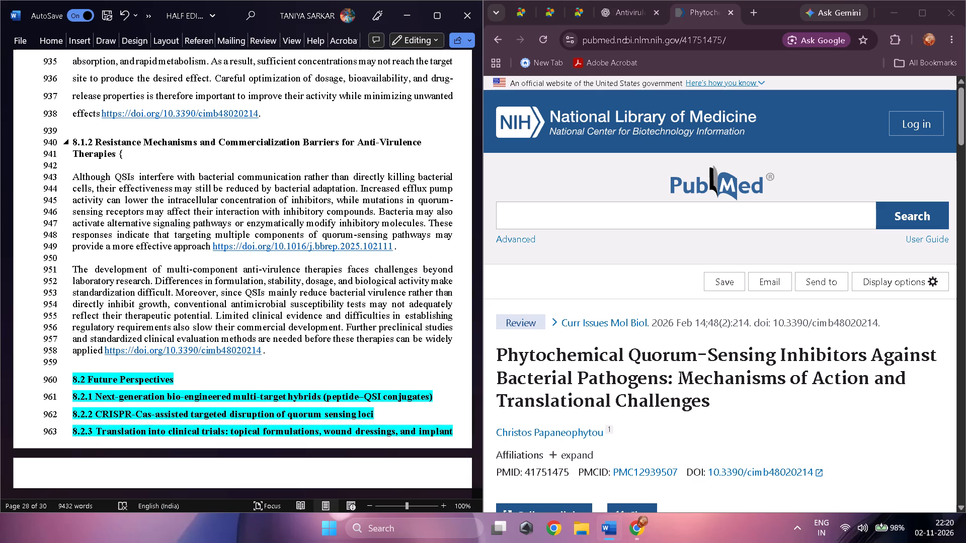
left_click(363, 246, "ctrl")
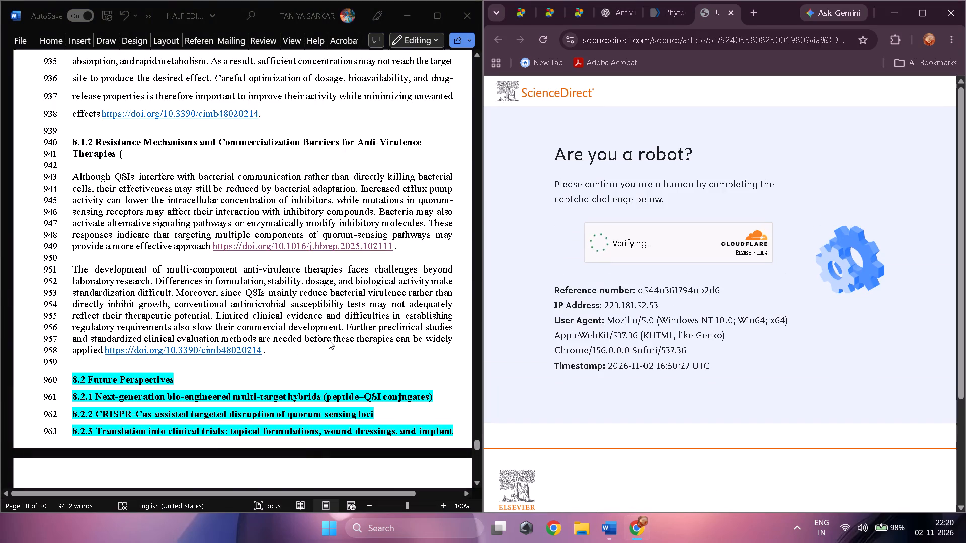
left_click(252, 351)
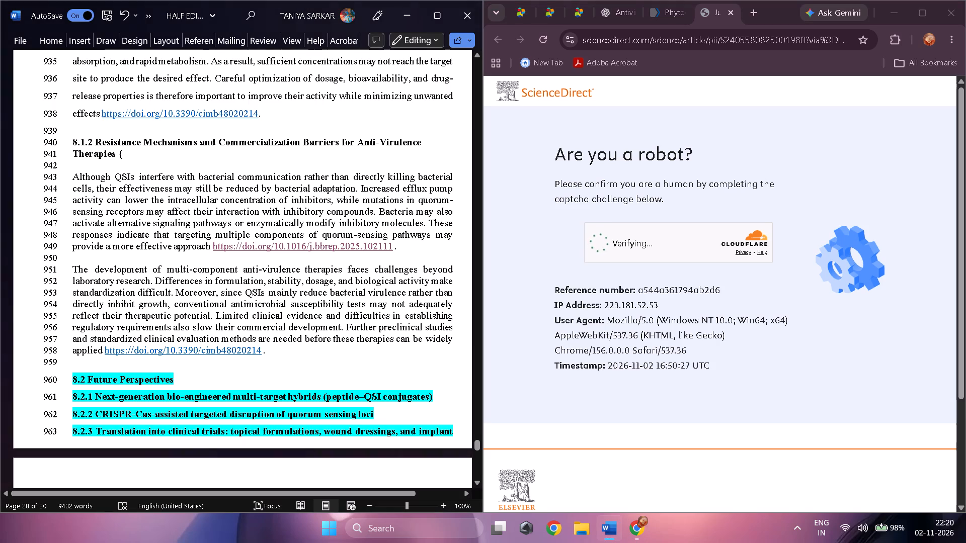
left_click(595, 241)
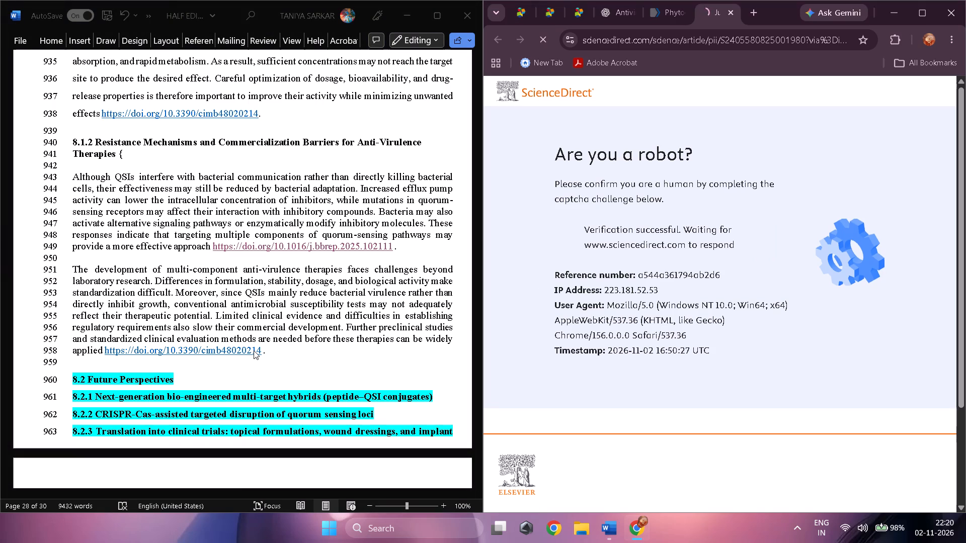
left_click_drag(964, 341, 965, 505)
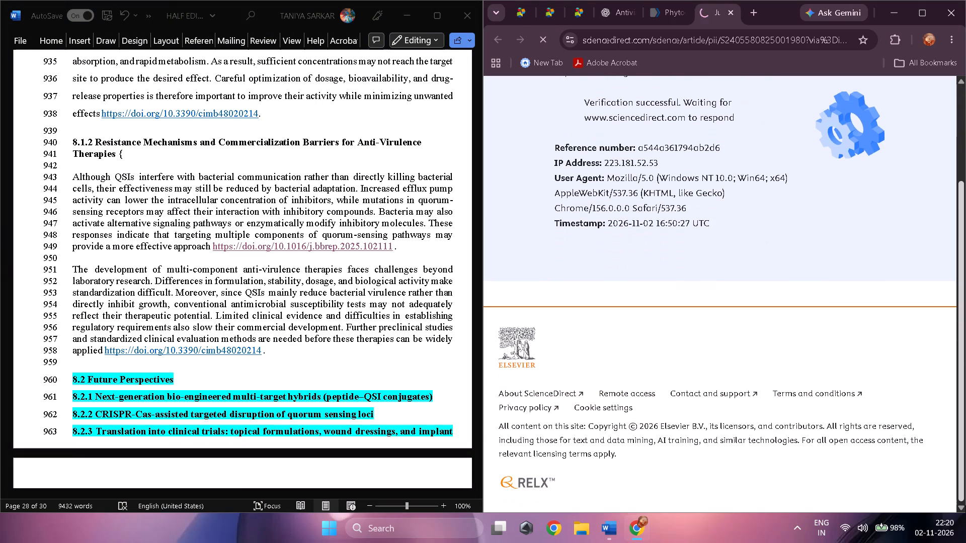
left_click_drag(965, 505, 965, 309)
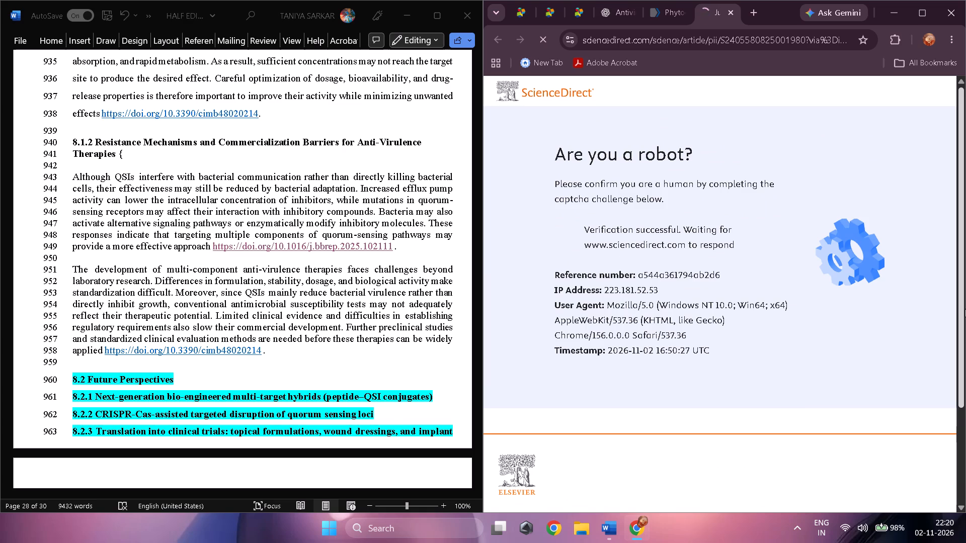
left_click(245, 356)
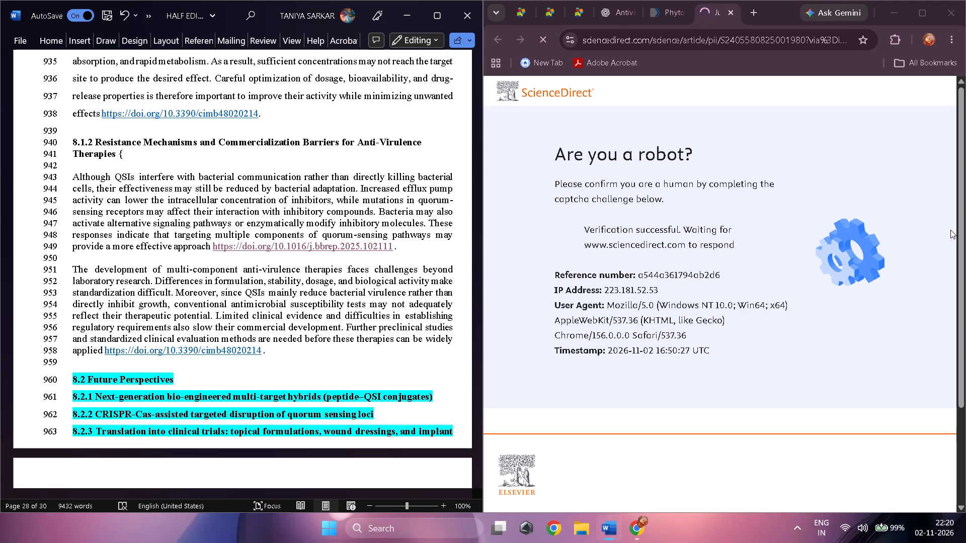
left_click_drag(960, 229, 962, 211)
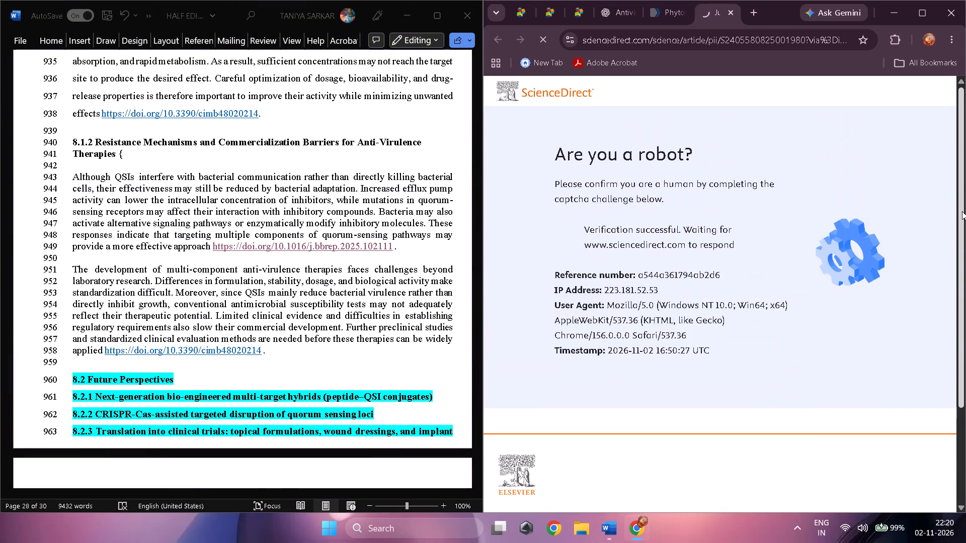
left_click_drag(962, 211, 962, 210)
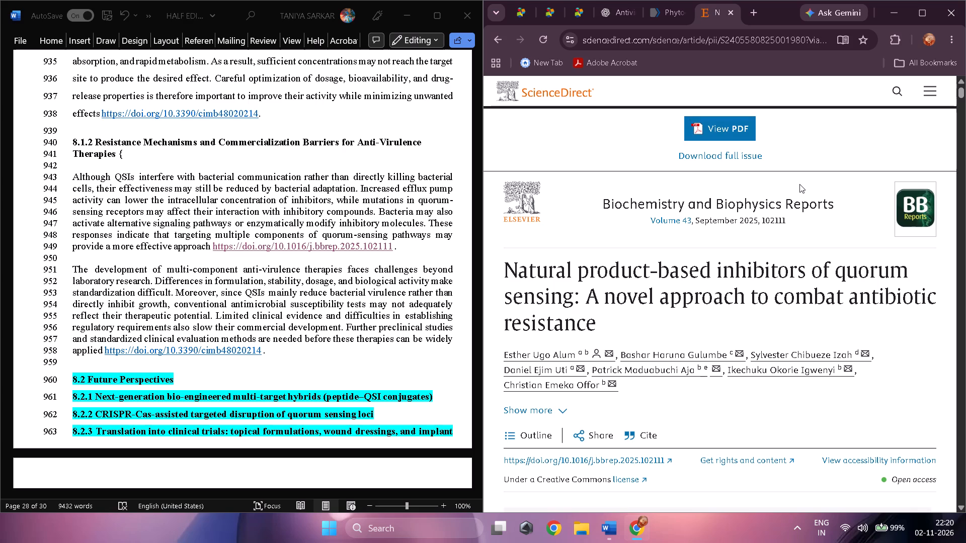
left_click(257, 349, "ctrl")
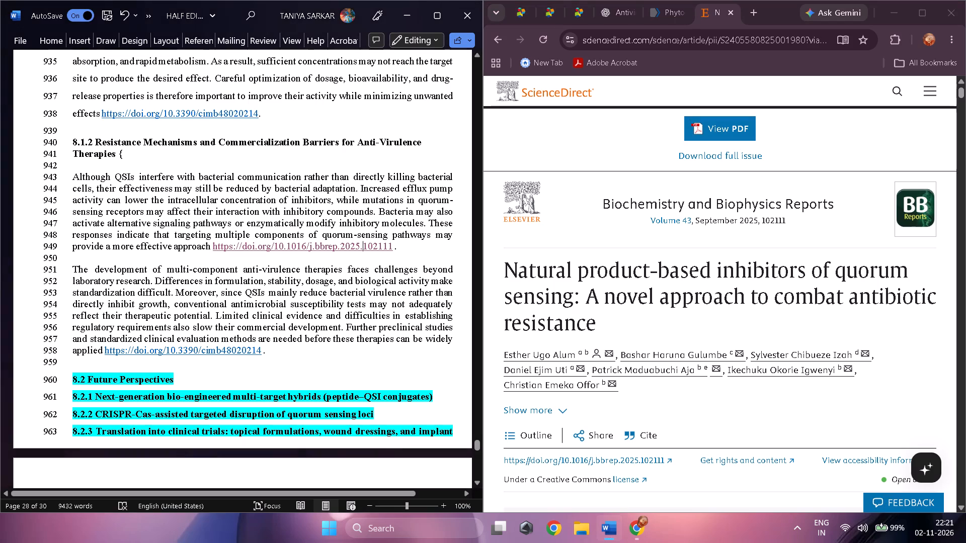
left_click(257, 349, "ctrl")
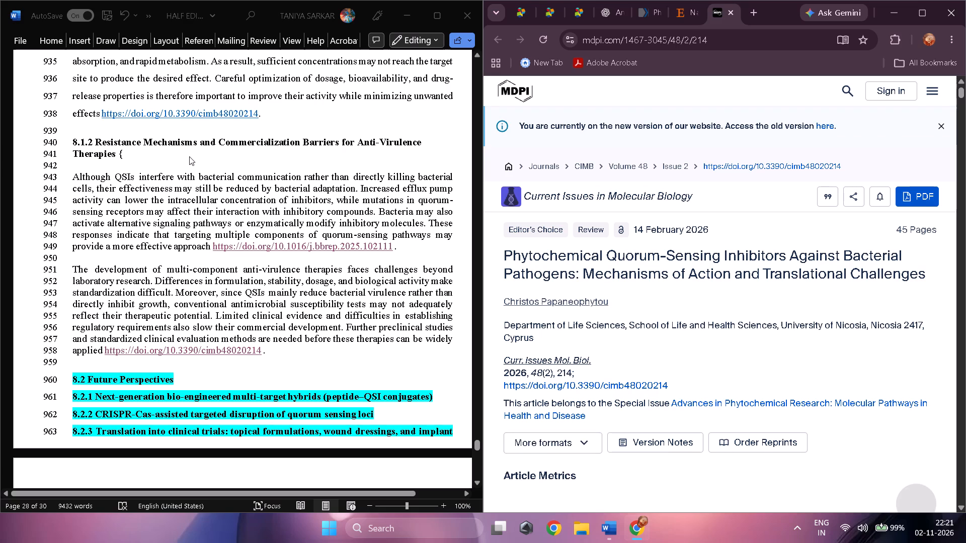
Return to the Word manuscript and place the cursor after the opening brace at the end of heading 8.1.2.
left_click(189, 155)
left_click(189, 155)
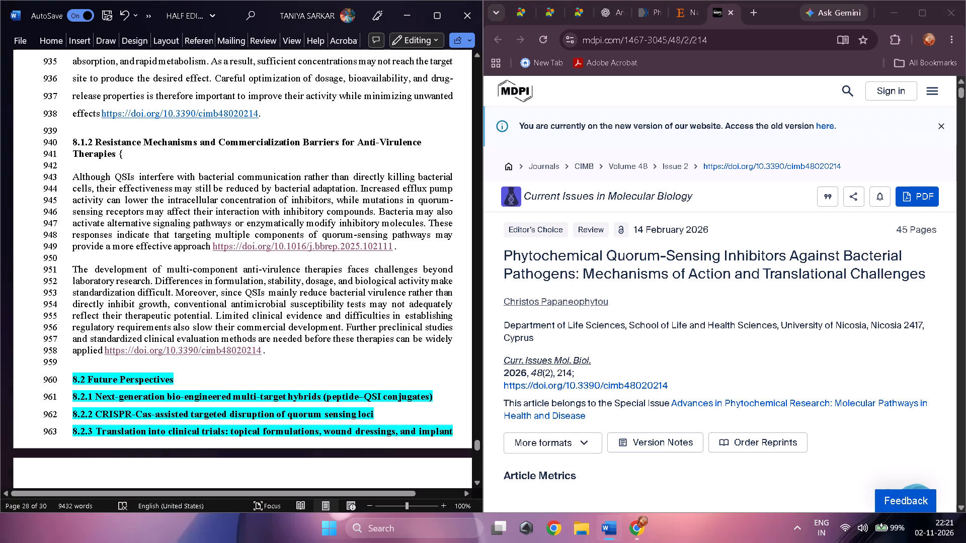
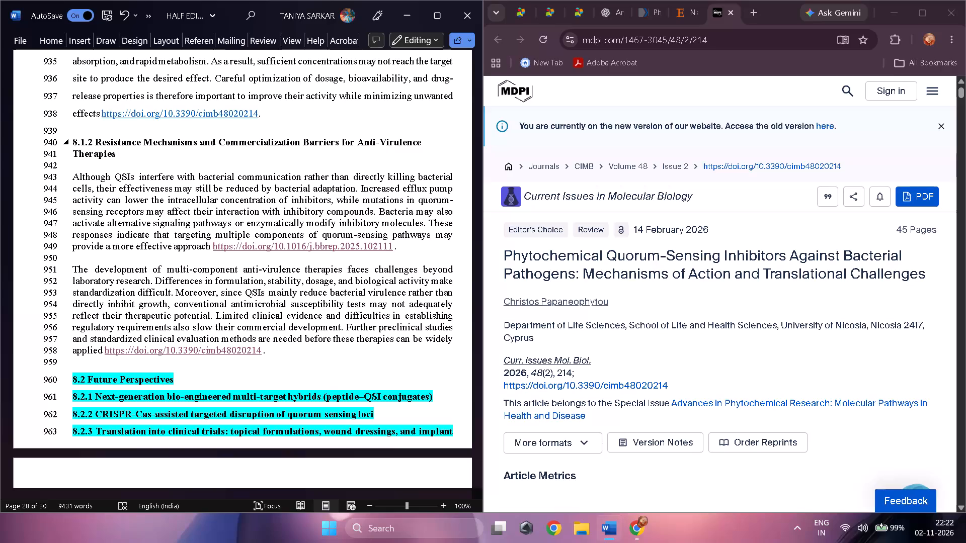
Write the note "[ DOI. NO CHECKED]" in square brackets at the end of heading 8.1.2, after "Therapies".
key("bracketleft")
key("space")
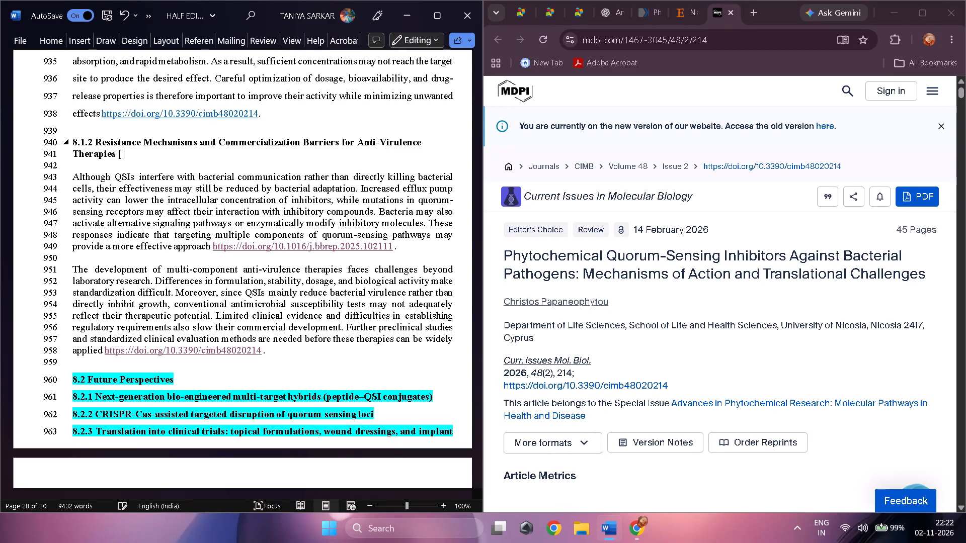
type("DOI")
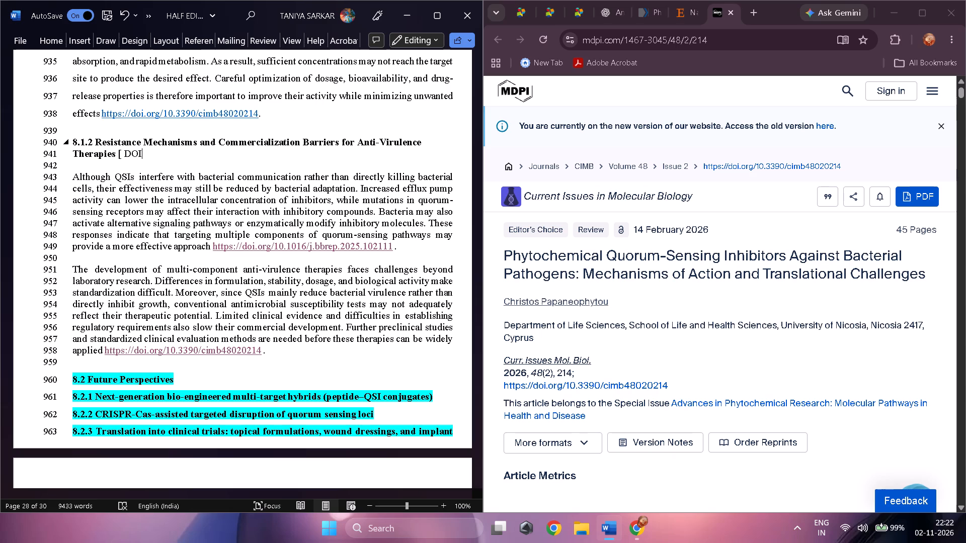
type(". NO")
key("space")
type("CHECKEC")
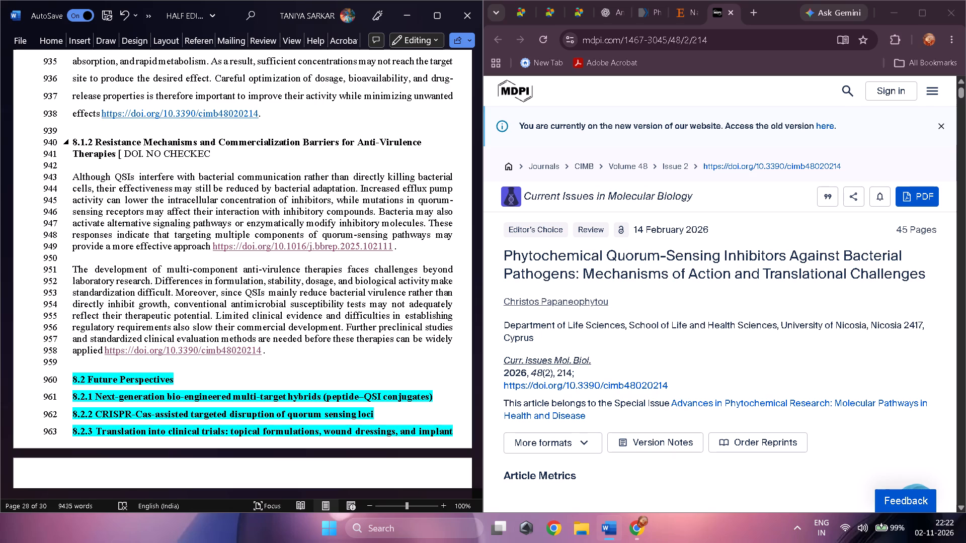
key("BackSpace")
key("d")
key("shift+braceright")
key("BackSpace")
key("bracketright")
Format the whole bracketed "[ DOI. NO CHECKED]" note in heading 8.1.2 as red, bold text.
left_click_drag(225, 156, 126, 155)
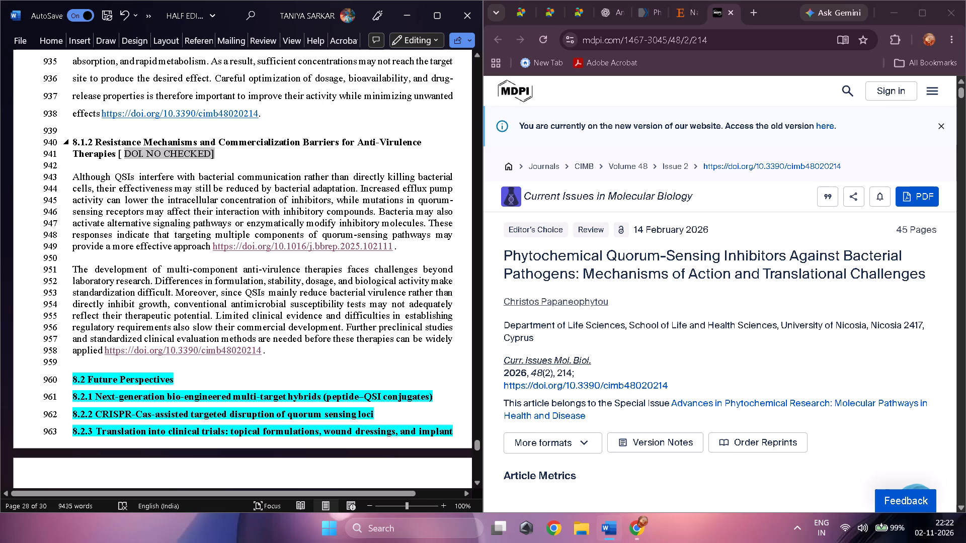
left_click_drag(126, 155, 119, 155)
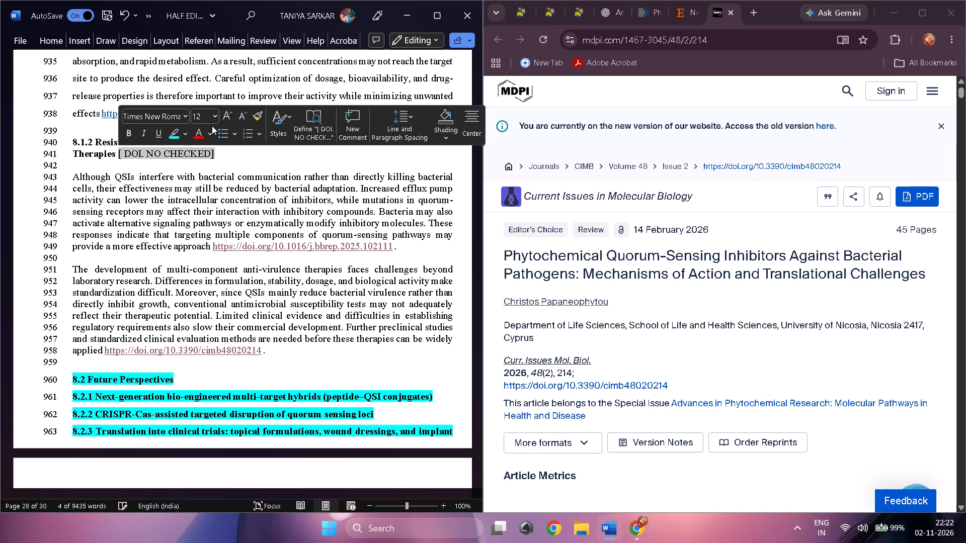
left_click(200, 132)
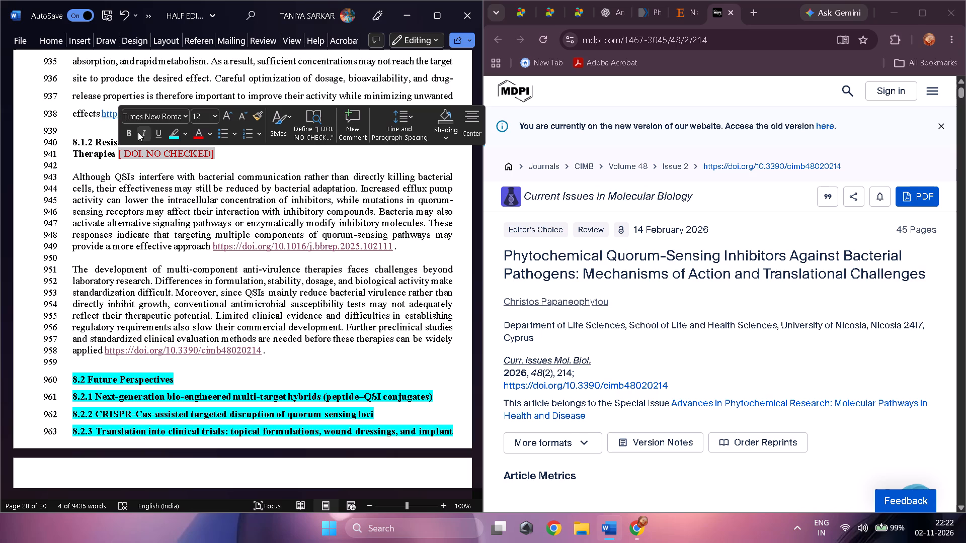
left_click(133, 132)
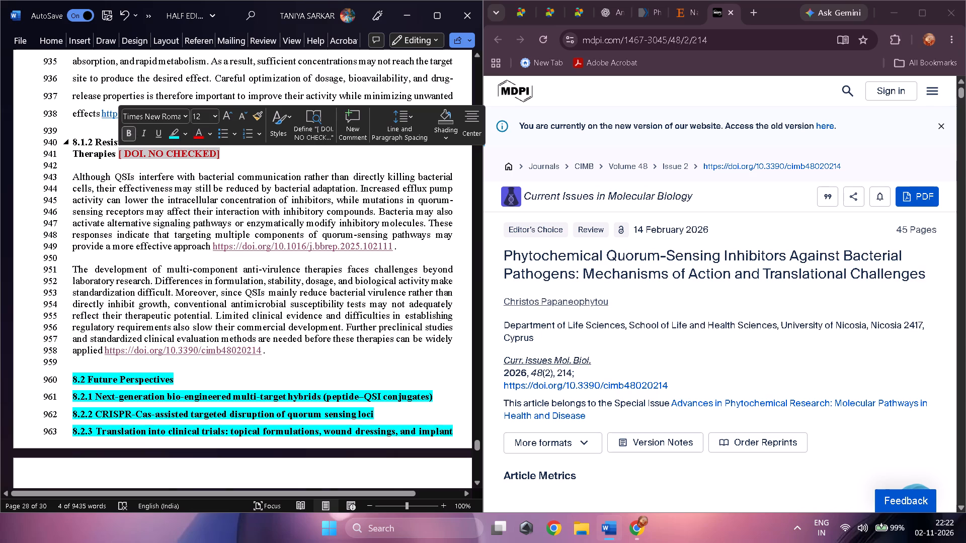
left_click(243, 153)
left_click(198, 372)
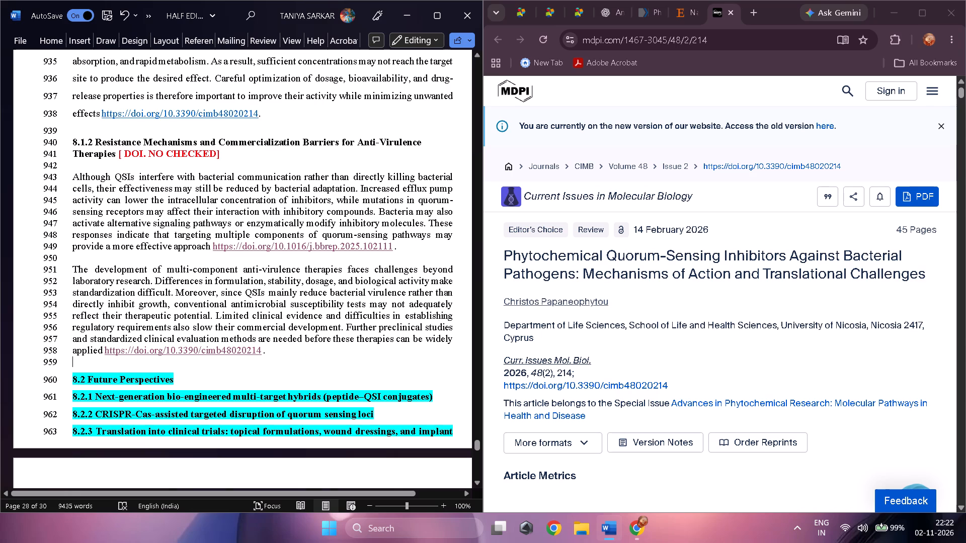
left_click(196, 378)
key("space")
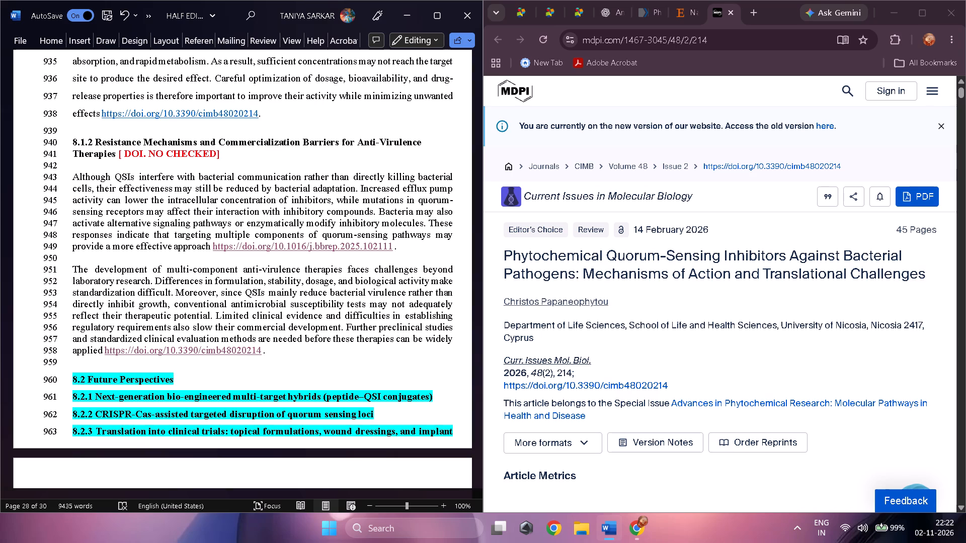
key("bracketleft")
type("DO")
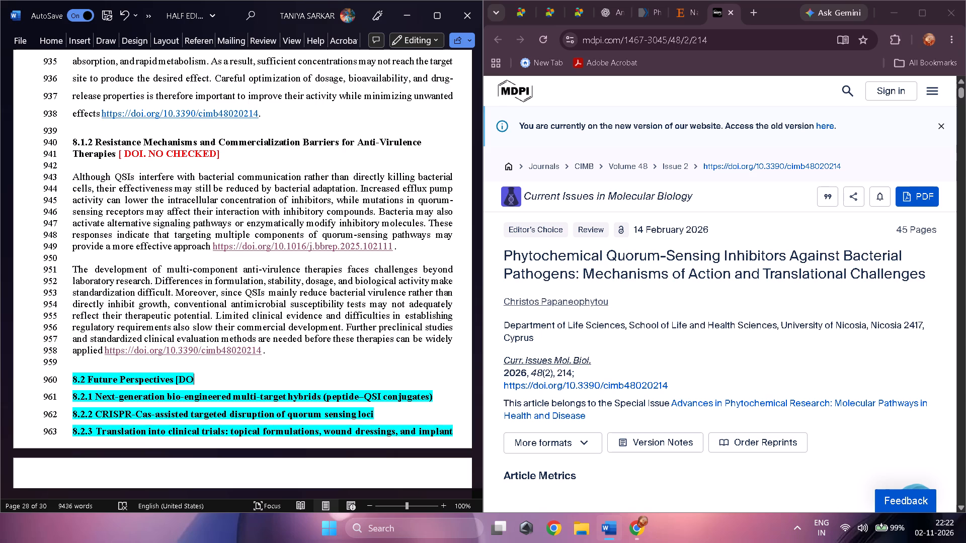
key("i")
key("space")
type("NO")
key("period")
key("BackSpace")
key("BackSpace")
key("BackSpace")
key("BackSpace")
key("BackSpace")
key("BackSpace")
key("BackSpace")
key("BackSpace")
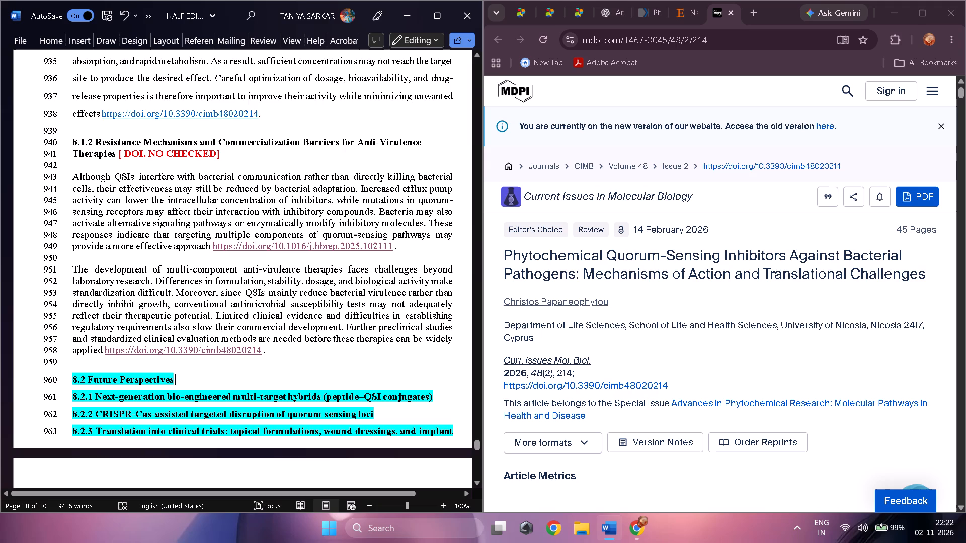
double_click(476, 56)
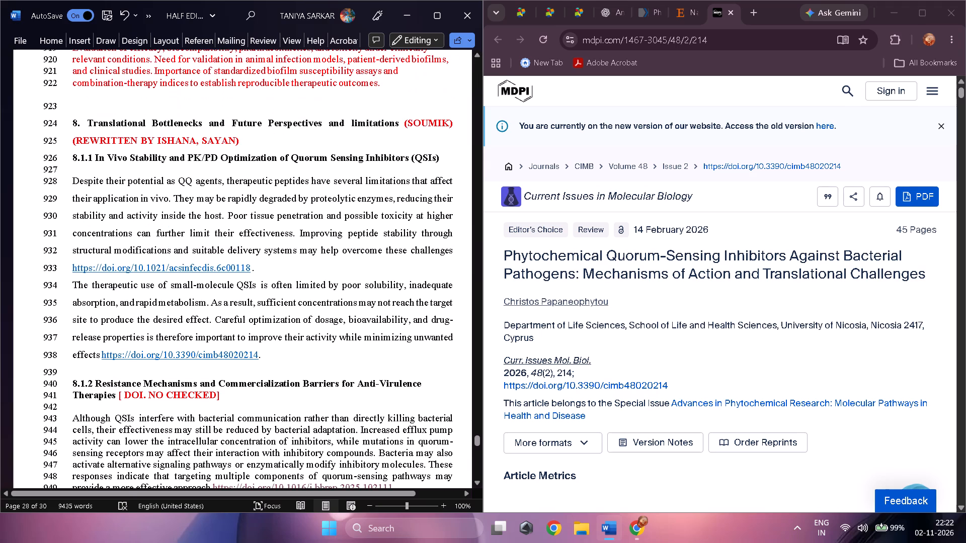
left_click_drag(223, 400, 127, 397)
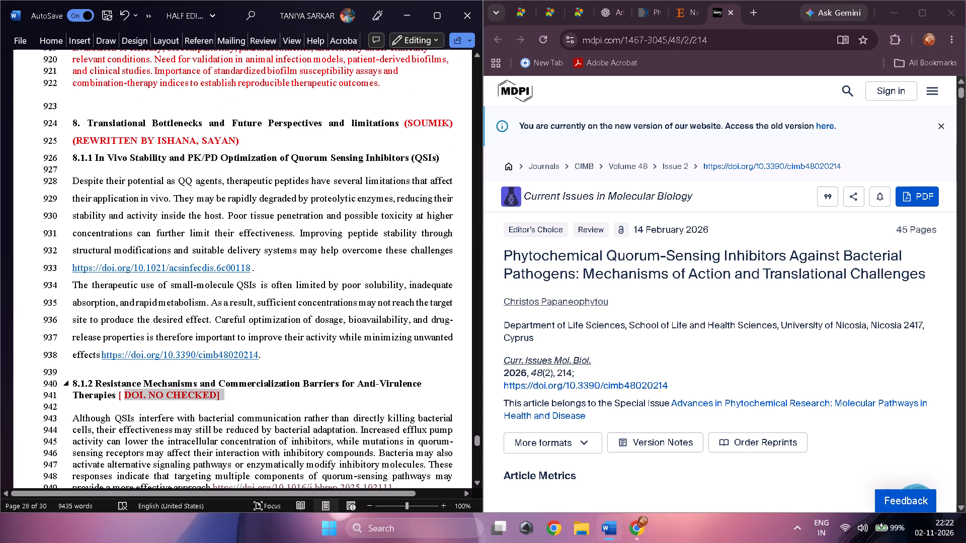
left_click_drag(127, 397, 126, 397)
left_click(238, 392)
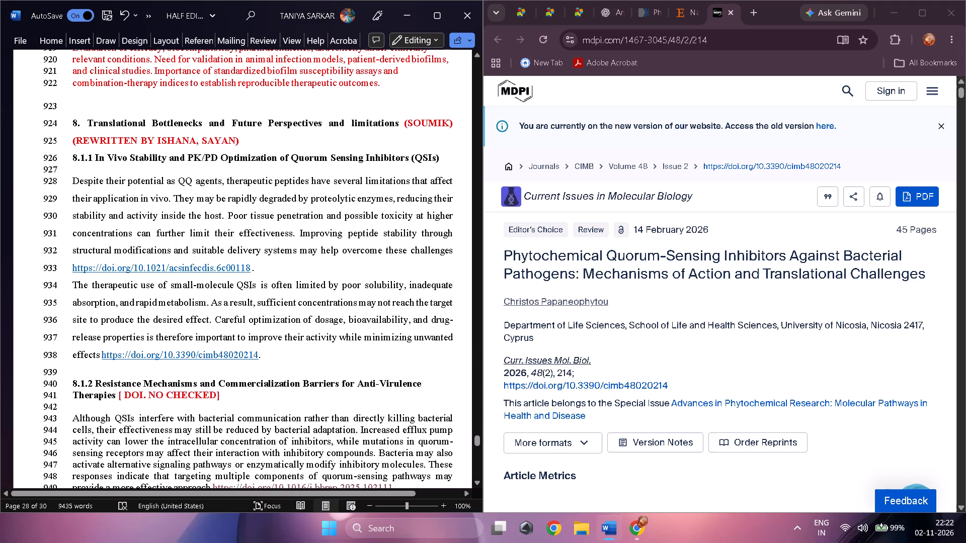
left_click(240, 359, "ctrl")
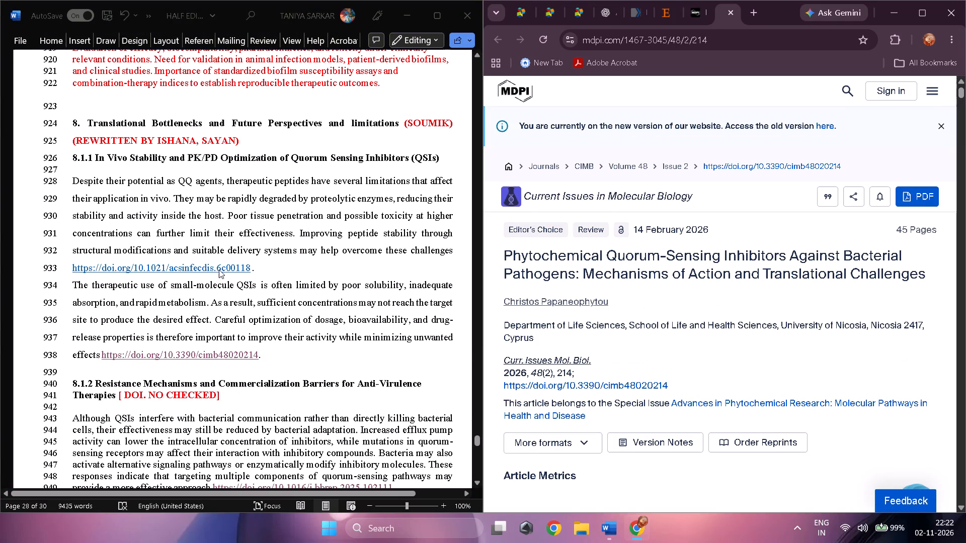
left_click(219, 269, "ctrl")
left_click(219, 269, "ctrl")
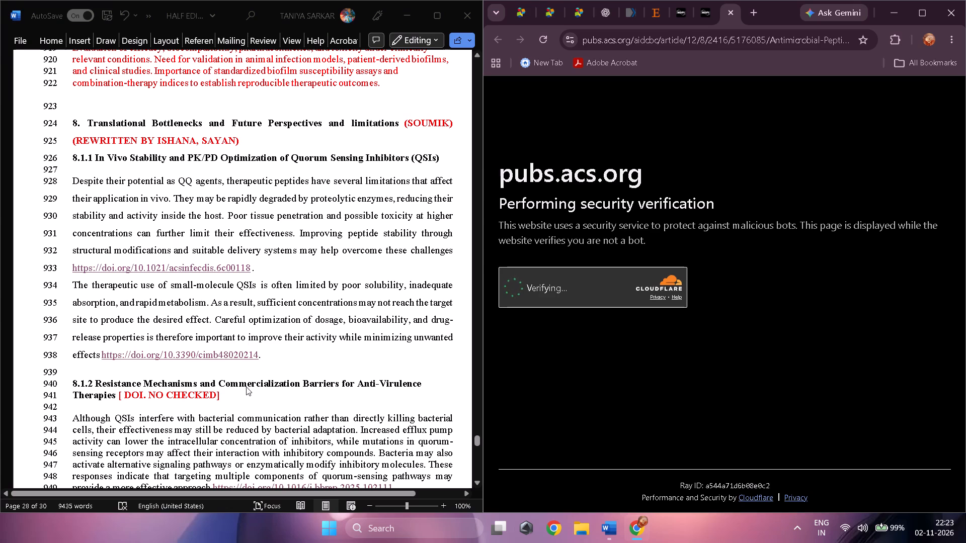
Move the "[ DOI. NO CHECKED]" note from heading 8.1.2 to the end of the section 8 title, after the "REWRITTEN BY" parentheses, preceded by a space.
left_click(221, 399)
left_click_drag(221, 393, 120, 399)
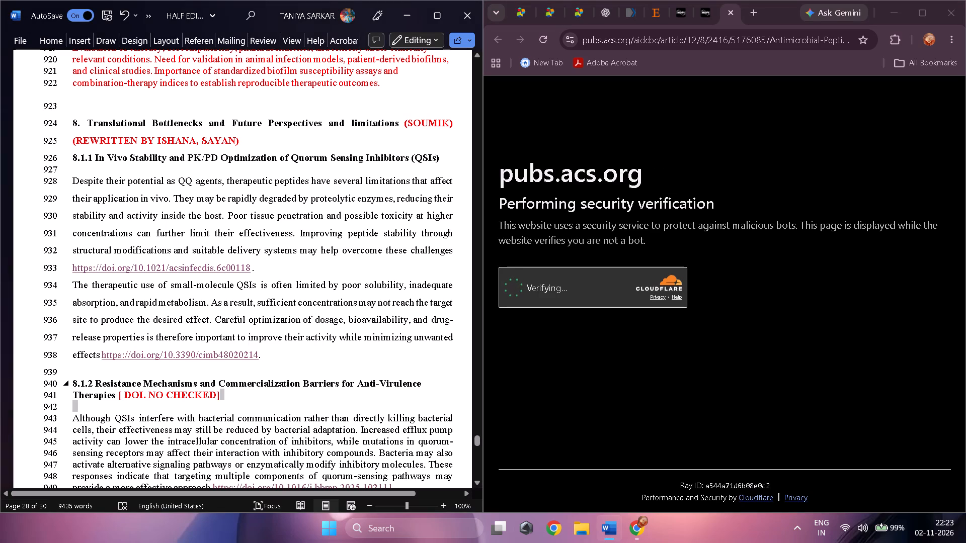
left_click_drag(120, 399, 119, 398)
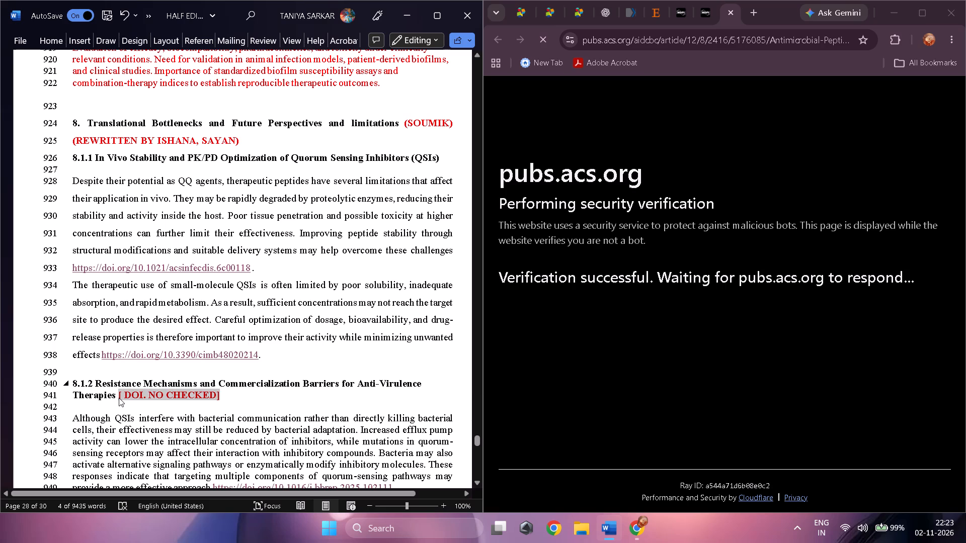
key("ctrl+c")
right_click(126, 393)
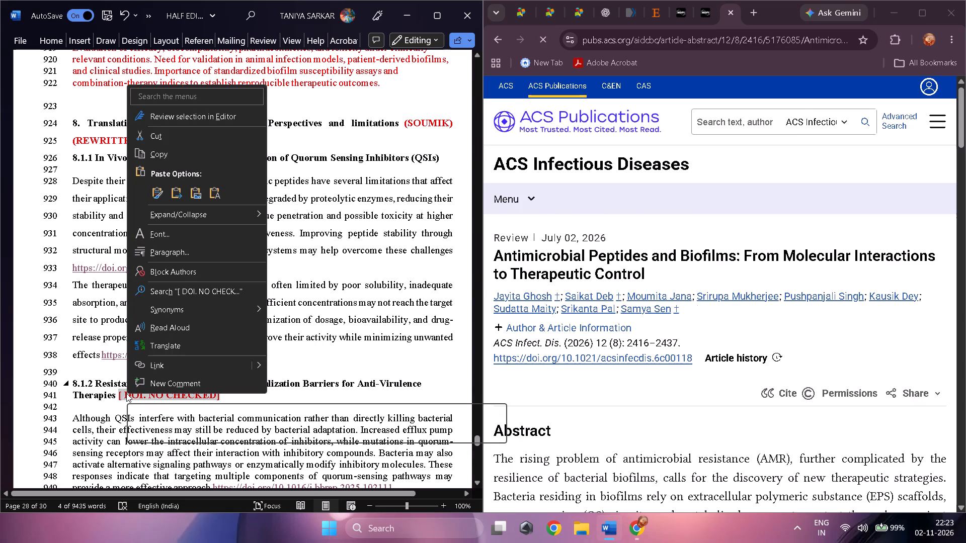
left_click(169, 136)
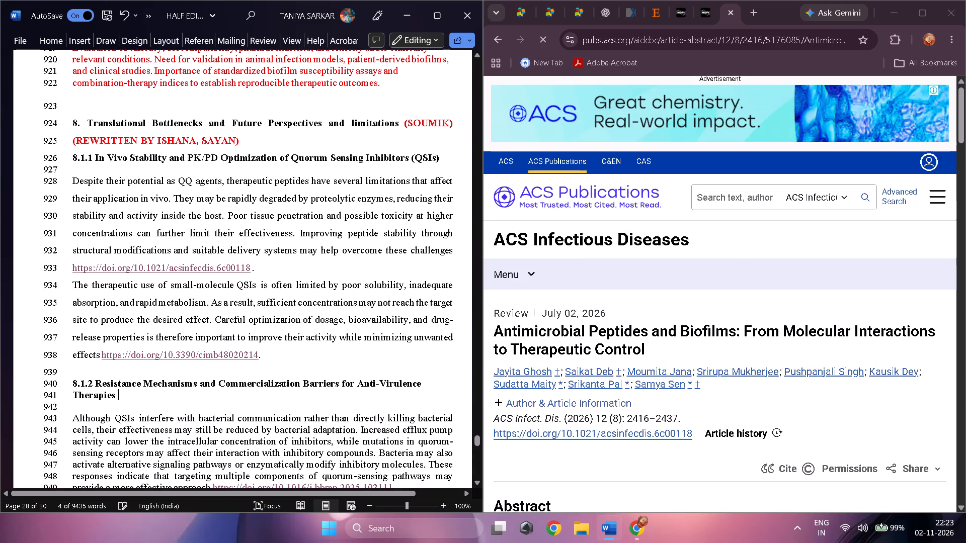
left_click(256, 138)
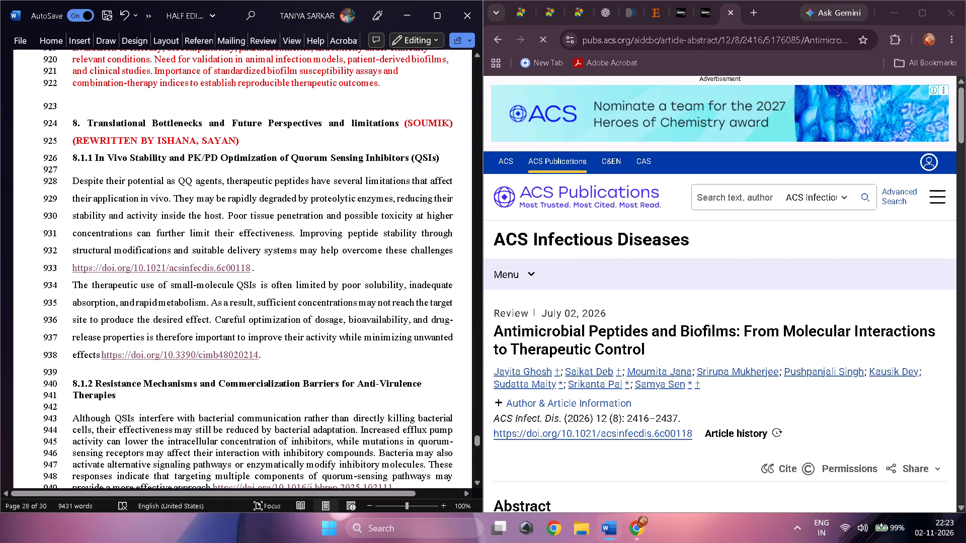
key("space")
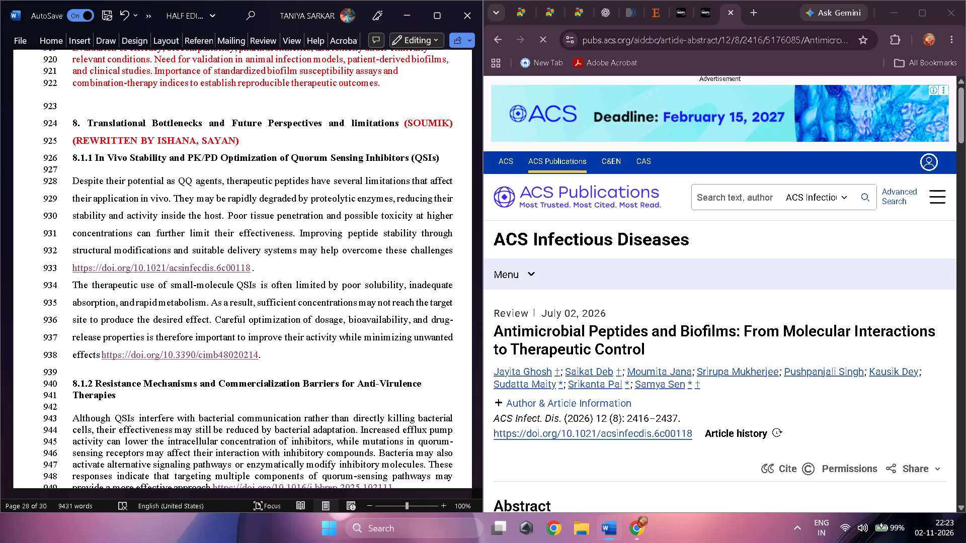
key("ctrl+v")
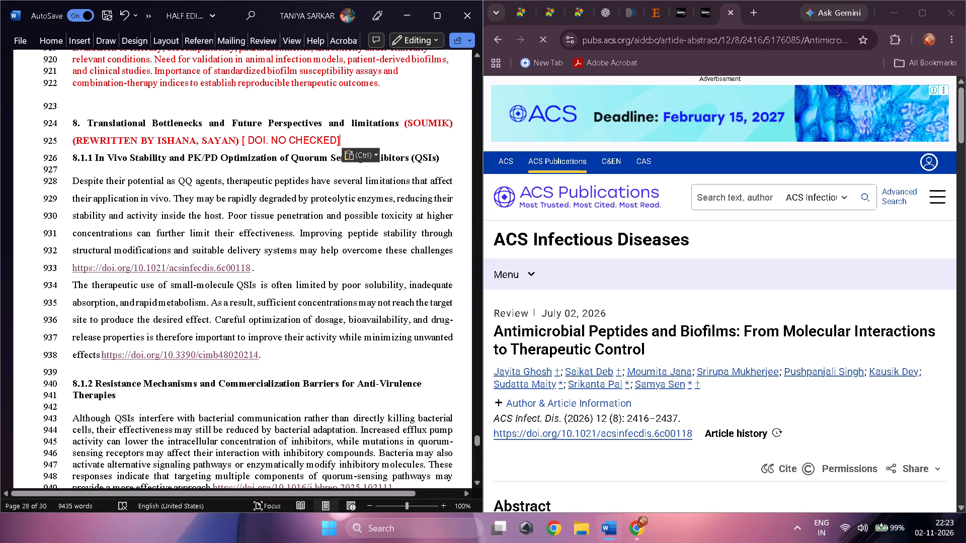
Set the moved "[ DOI. NO CHECKED]" note in the section 8 title to Times New Roman and bold.
left_click_drag(344, 140, 243, 141)
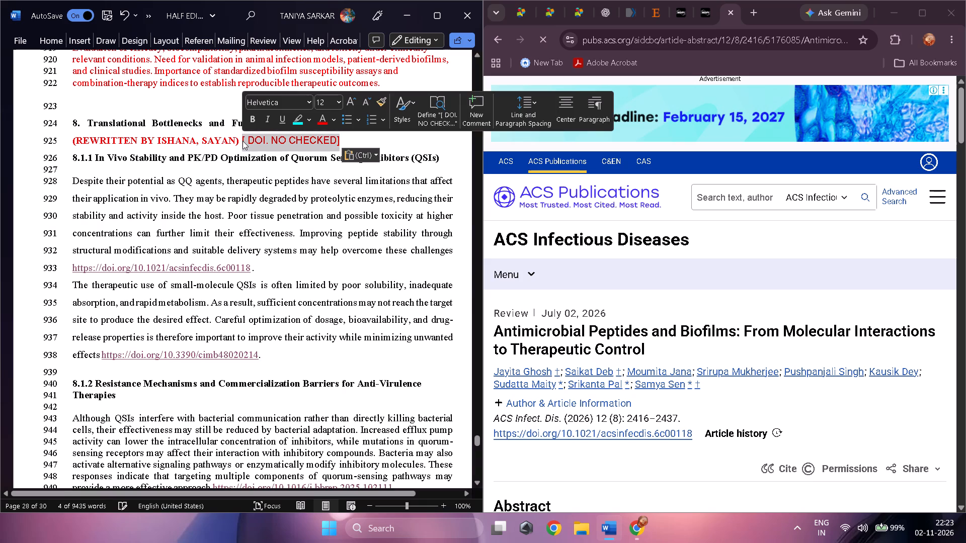
left_click(309, 102)
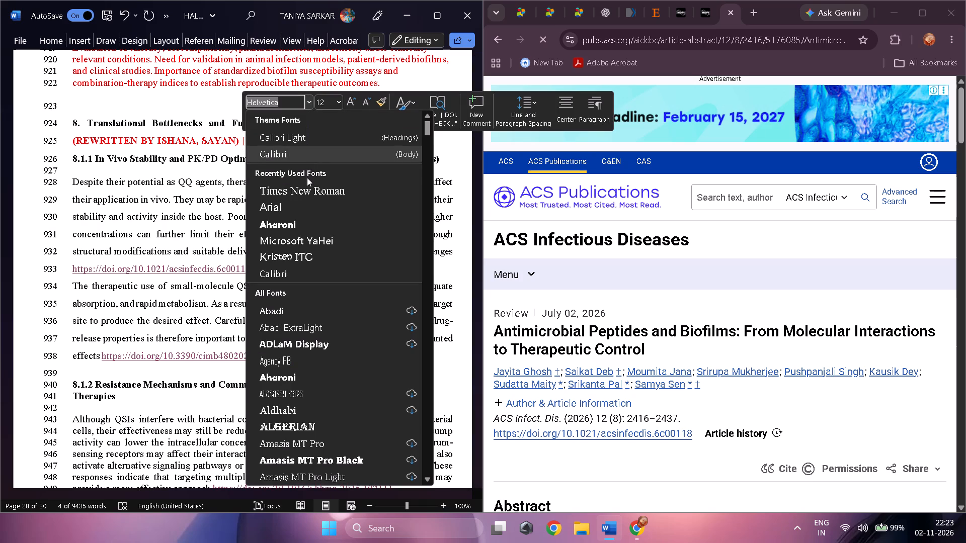
left_click(308, 187)
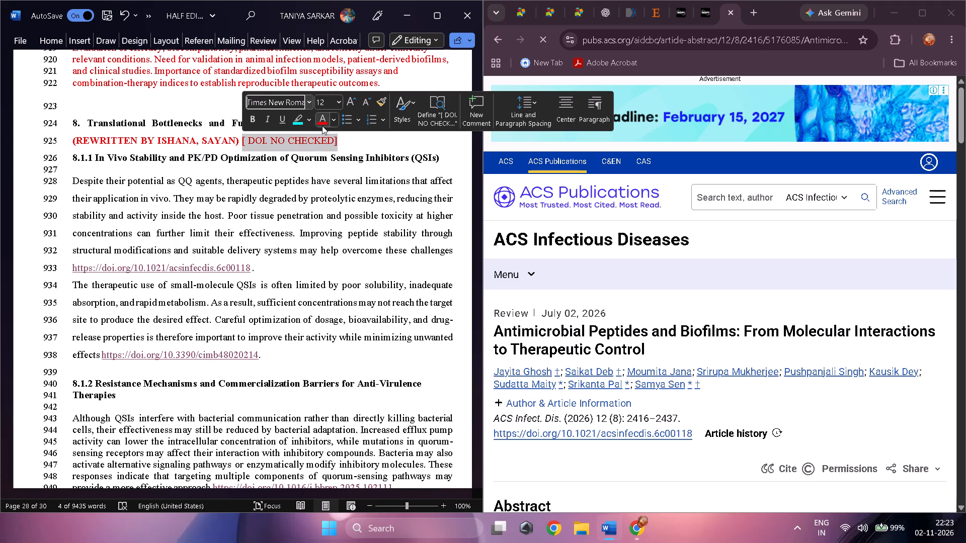
left_click(251, 117)
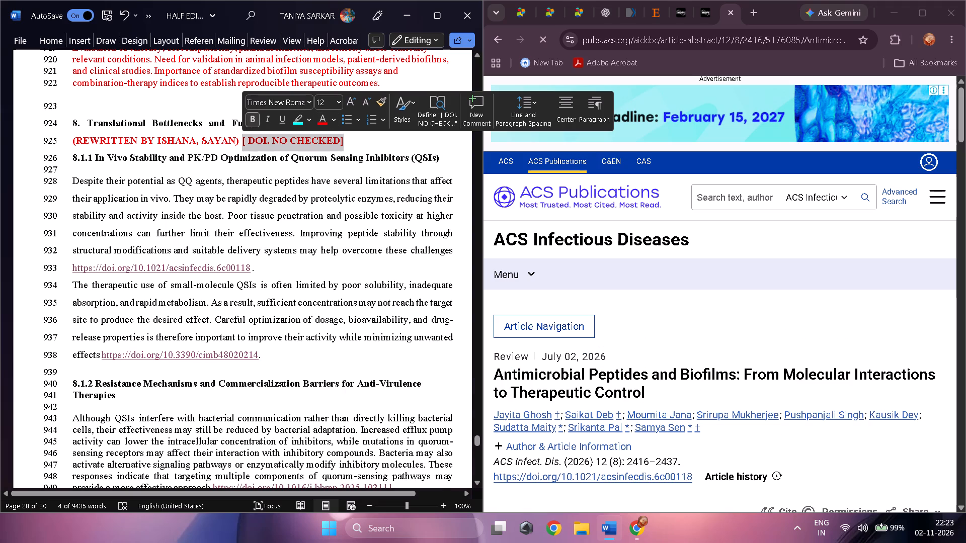
left_click(368, 139)
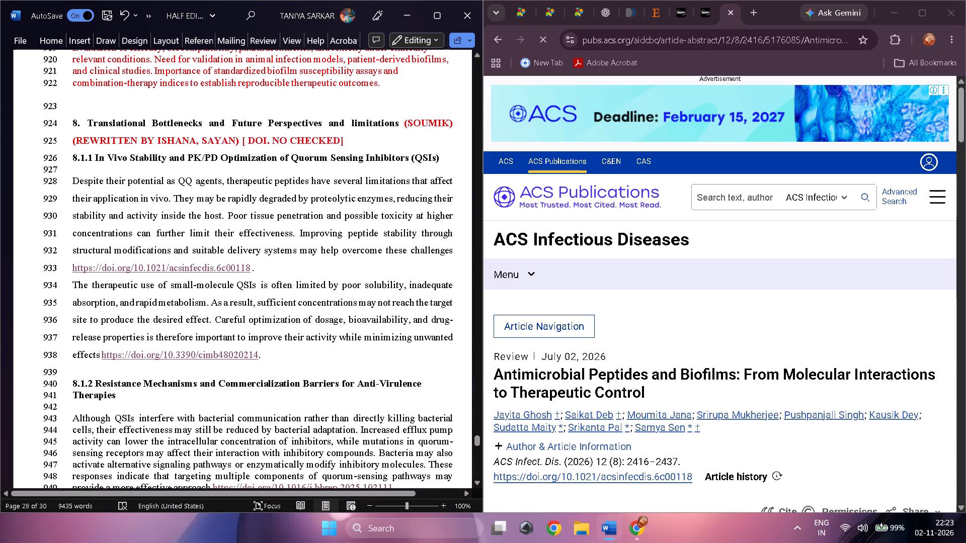
Highlight the "[ DOI. NO CHECKED]" note in the section 8 title in yellow.
left_click_drag(241, 141, 296, 139)
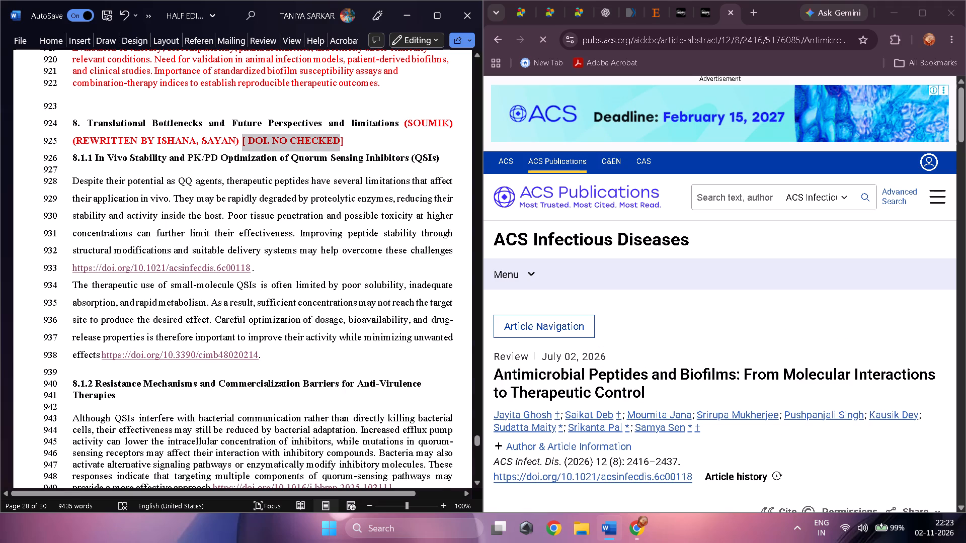
left_click_drag(296, 139, 346, 142)
left_click(417, 122)
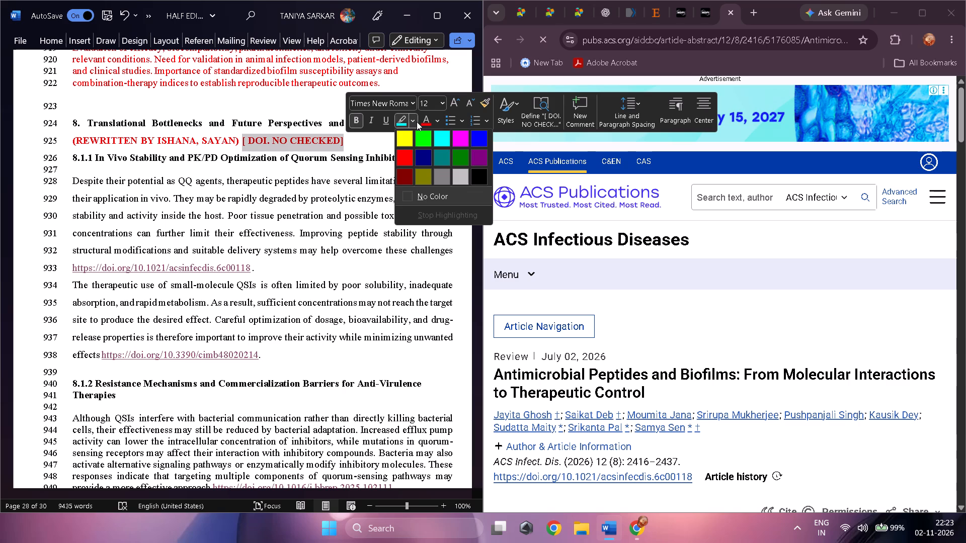
left_click(401, 140)
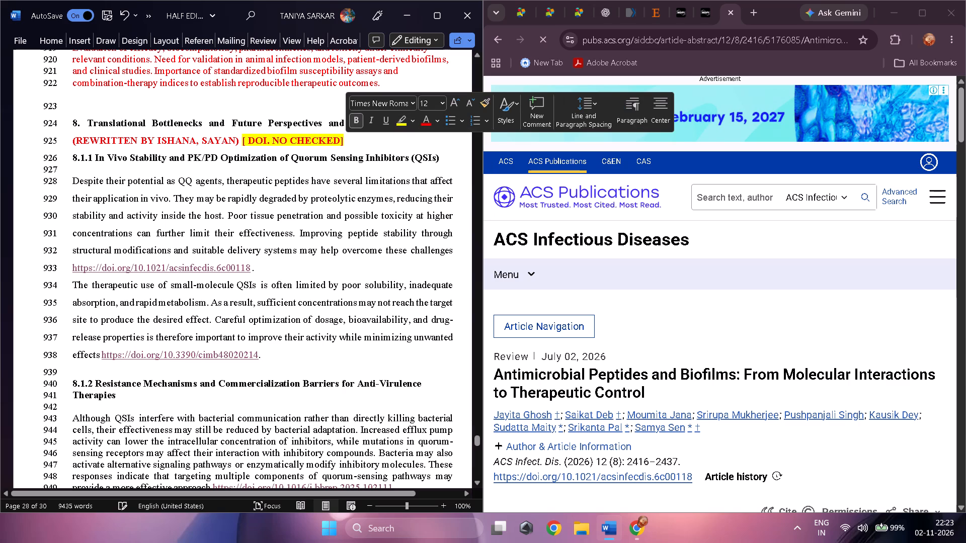
left_click(383, 147)
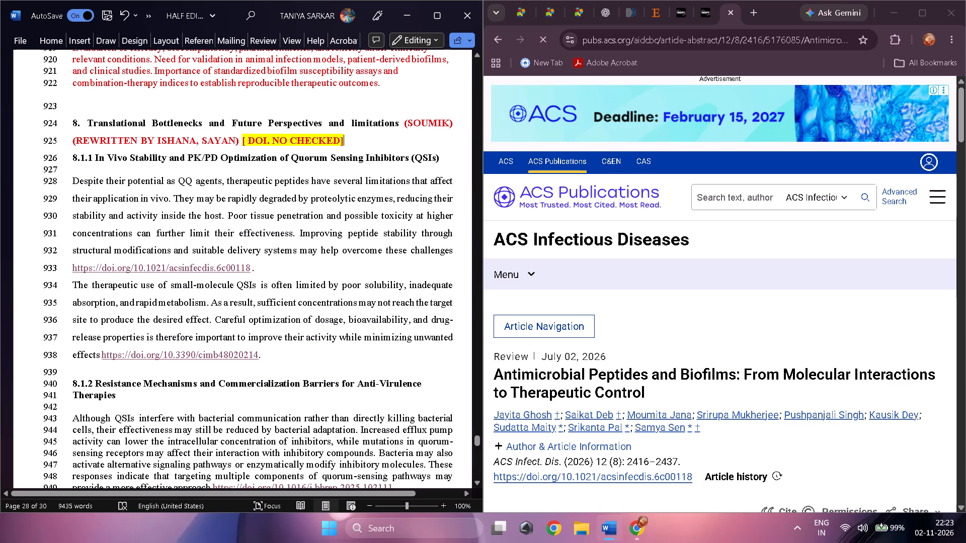
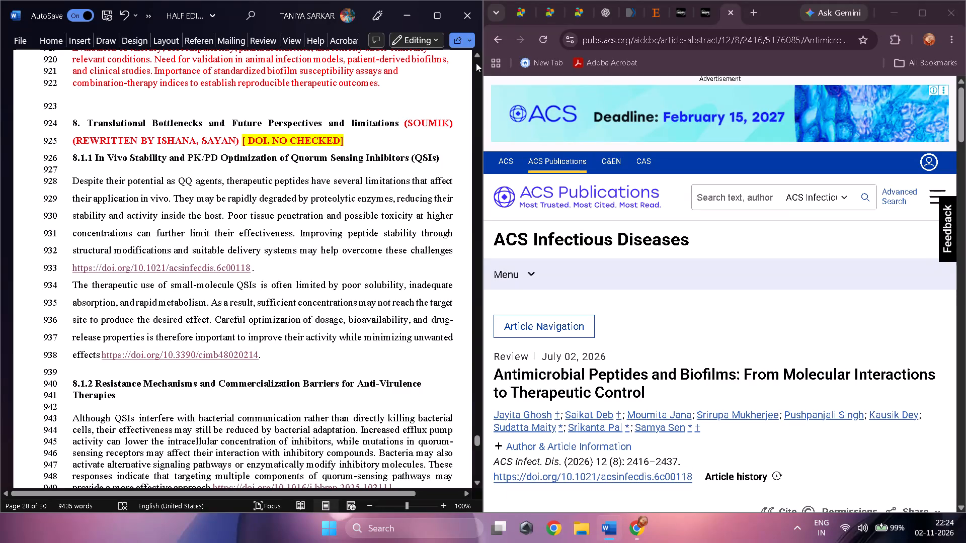
Review the manuscript backwards from the section 8 title through section 7 to the metabolomics paragraphs with citations 183–190.
triple_click(476, 55)
triple_click(476, 55)
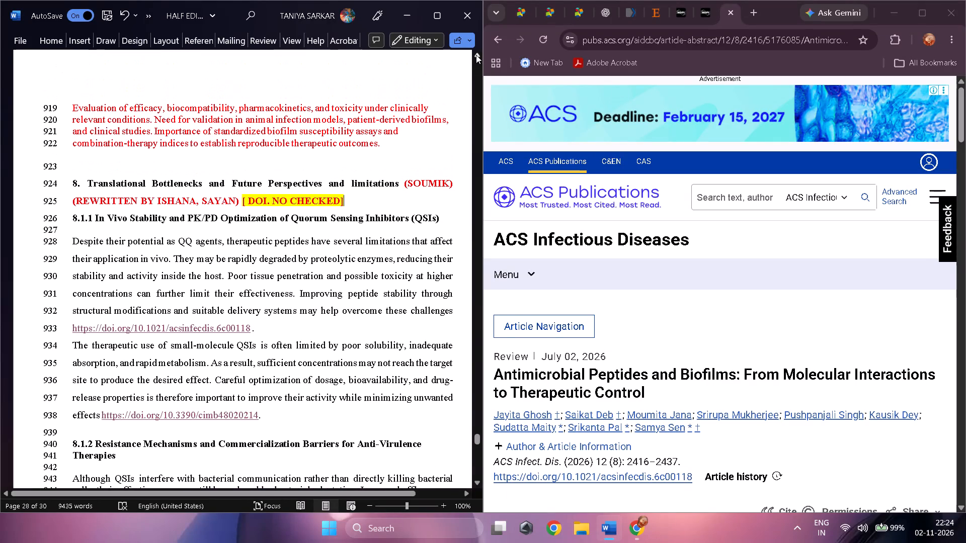
triple_click(476, 55)
triple_click(476, 55)
triple_click(476, 55)
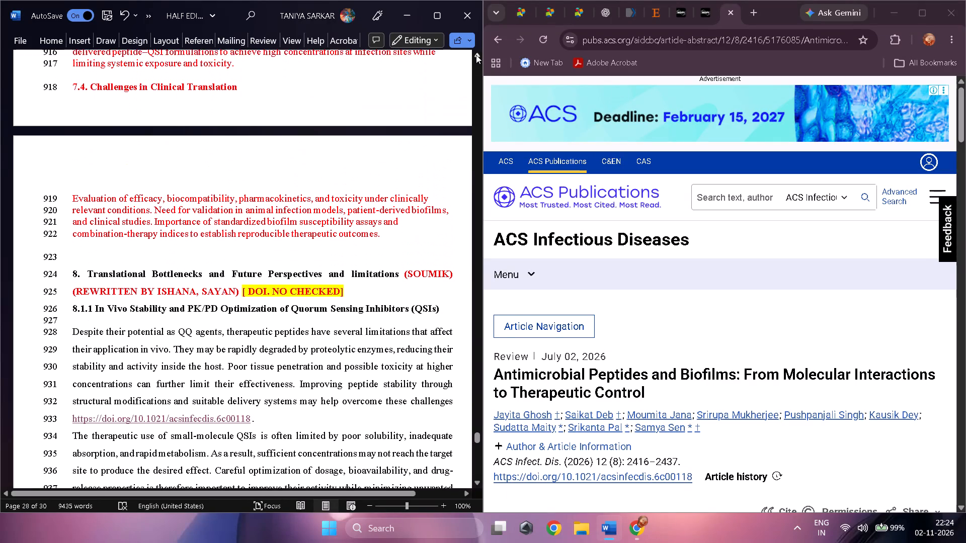
triple_click(476, 55)
triple_click(476, 55)
triple_click(476, 55)
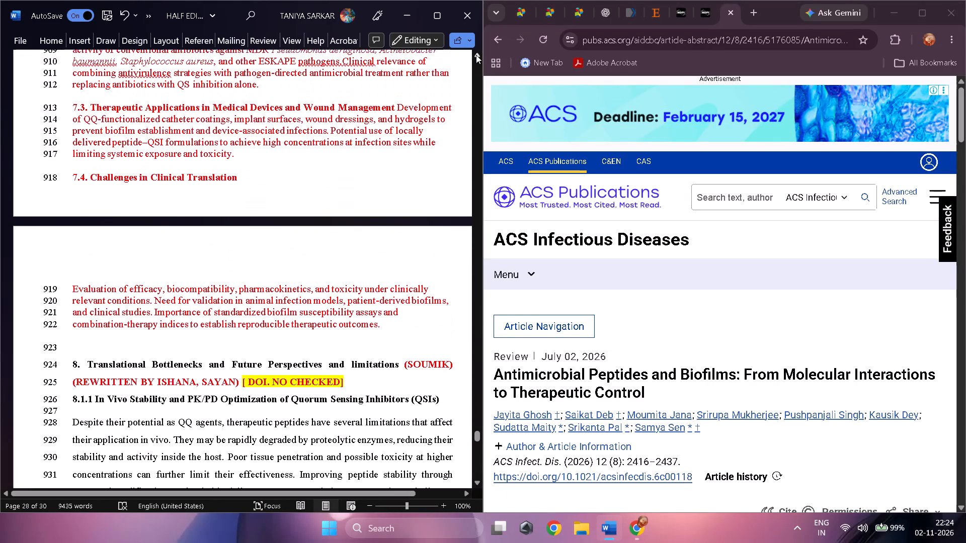
triple_click(476, 55)
triple_click(476, 55)
triple_click(476, 55)
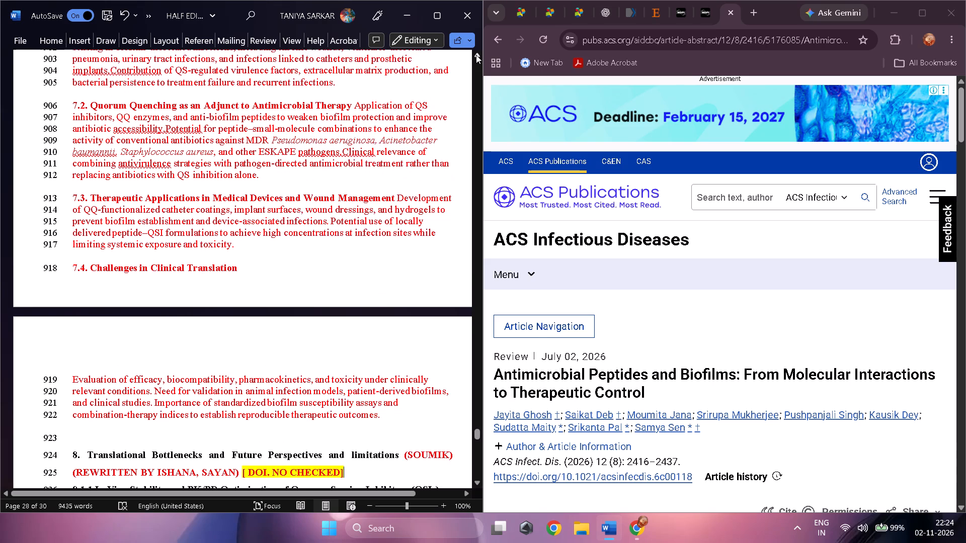
triple_click(476, 55)
double_click(476, 55)
left_click(476, 55)
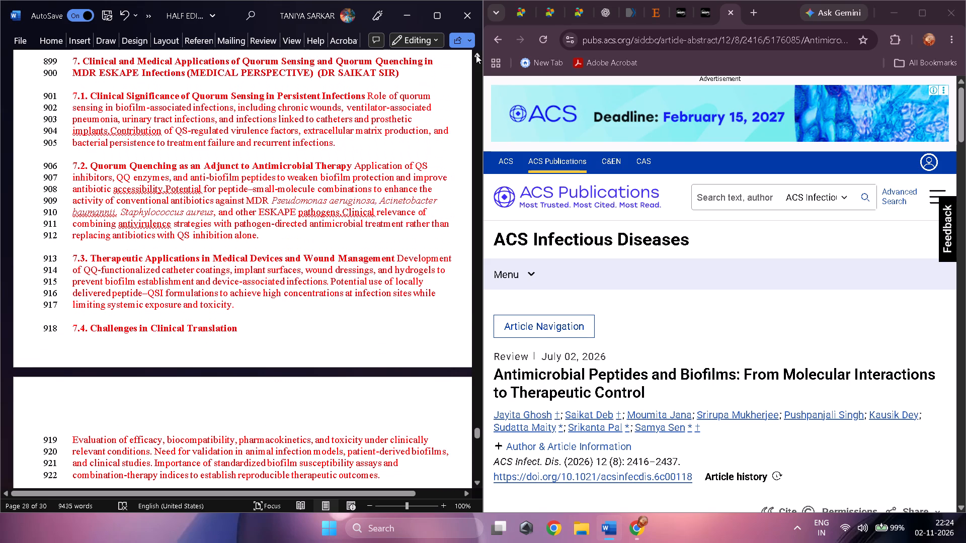
double_click(476, 55)
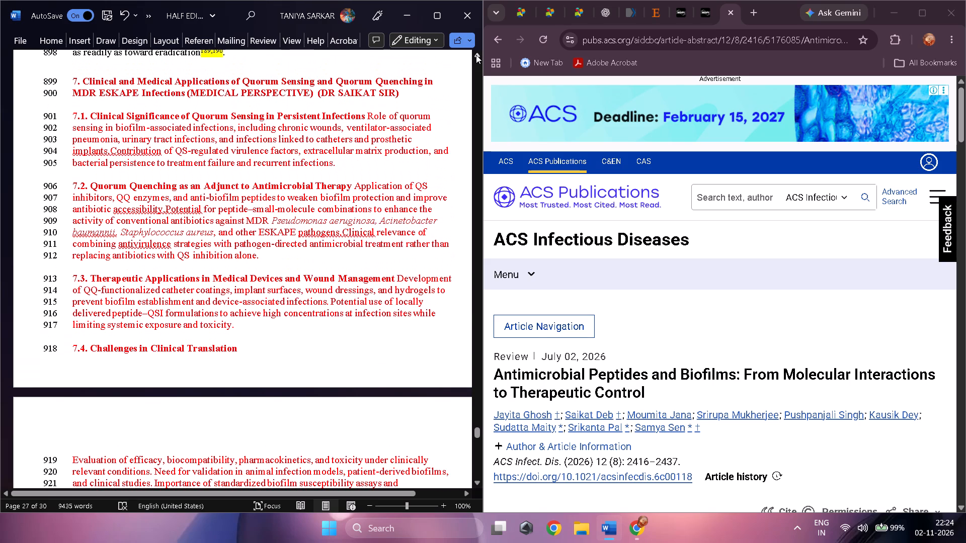
left_click(476, 55)
left_click(476, 55)
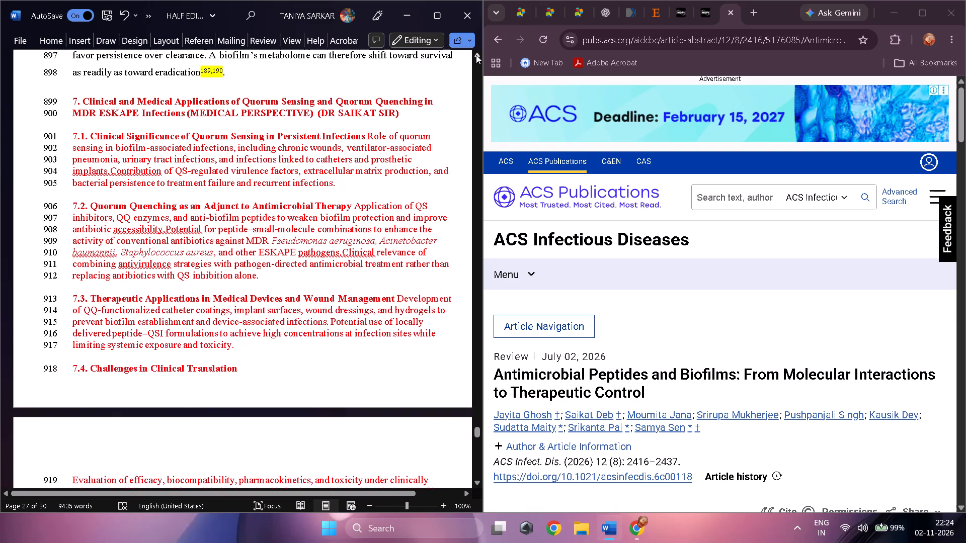
triple_click(476, 55)
triple_click(476, 55)
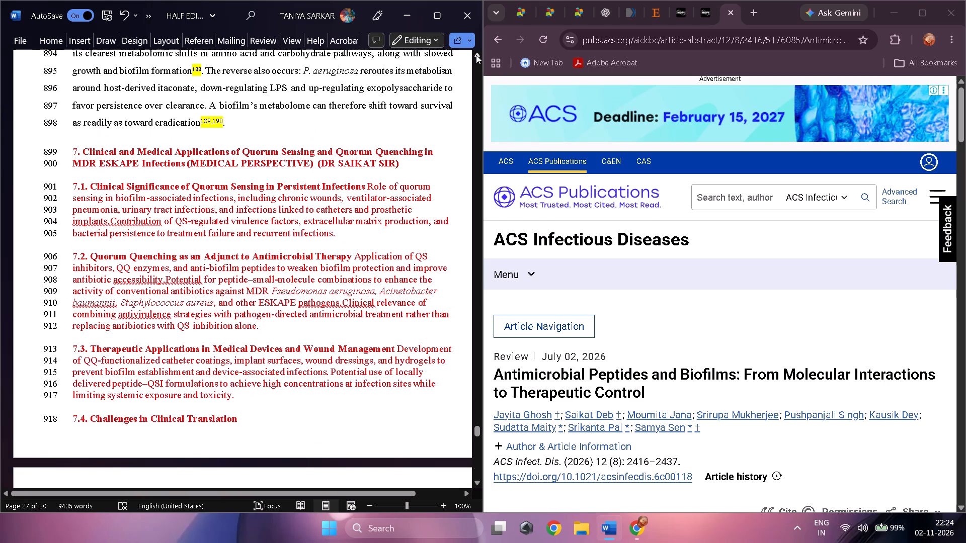
triple_click(476, 55)
triple_click(476, 55)
triple_click(476, 55)
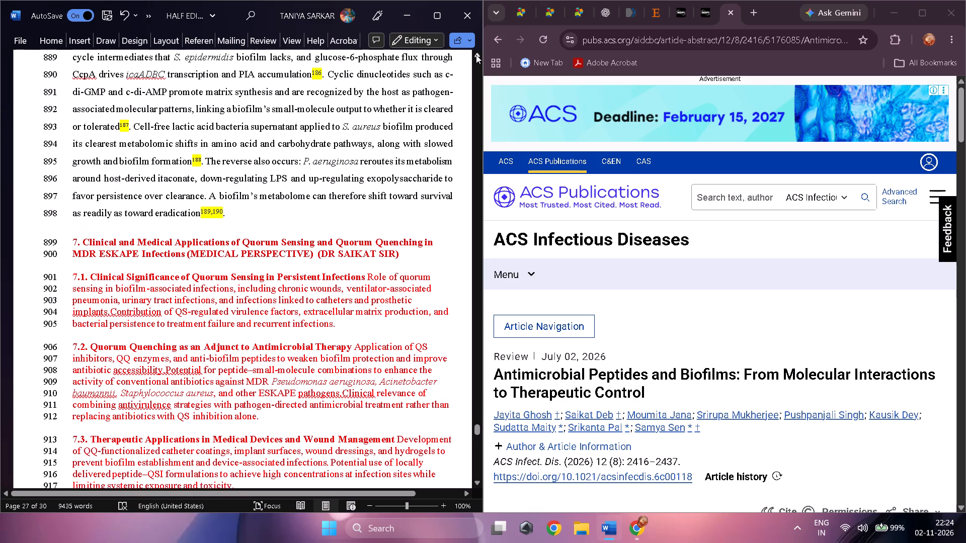
triple_click(476, 55)
triple_click(476, 55)
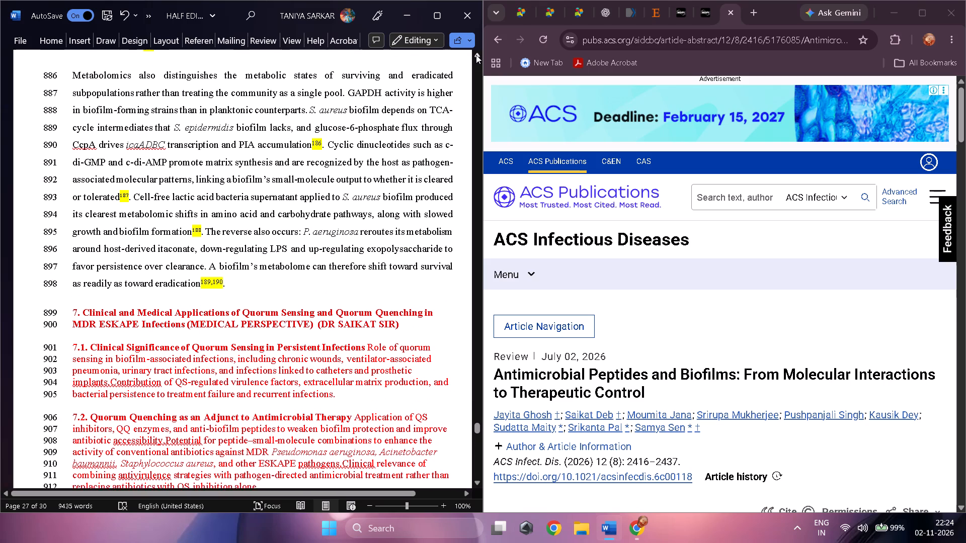
triple_click(476, 55)
triple_click(476, 55)
triple_click(476, 55)
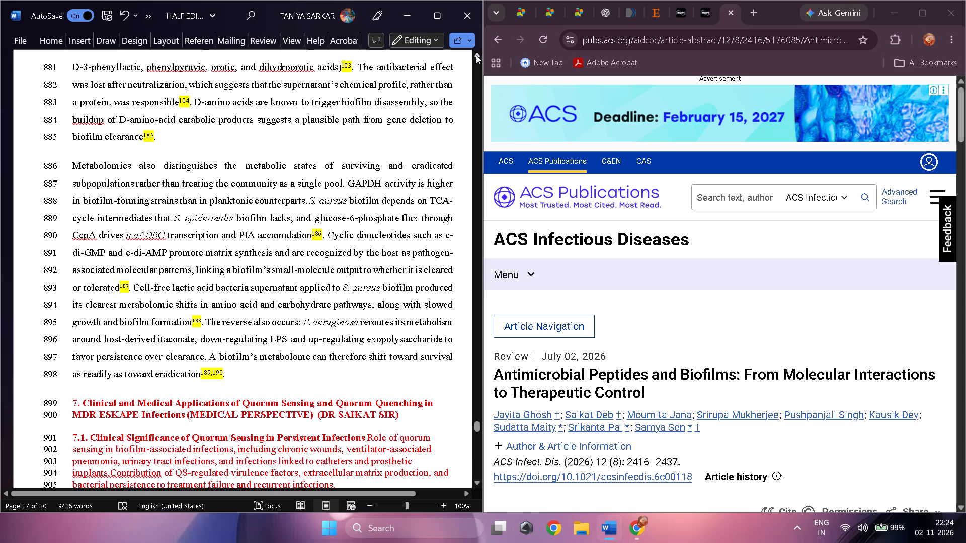
triple_click(476, 55)
triple_click(476, 55)
triple_click(476, 55)
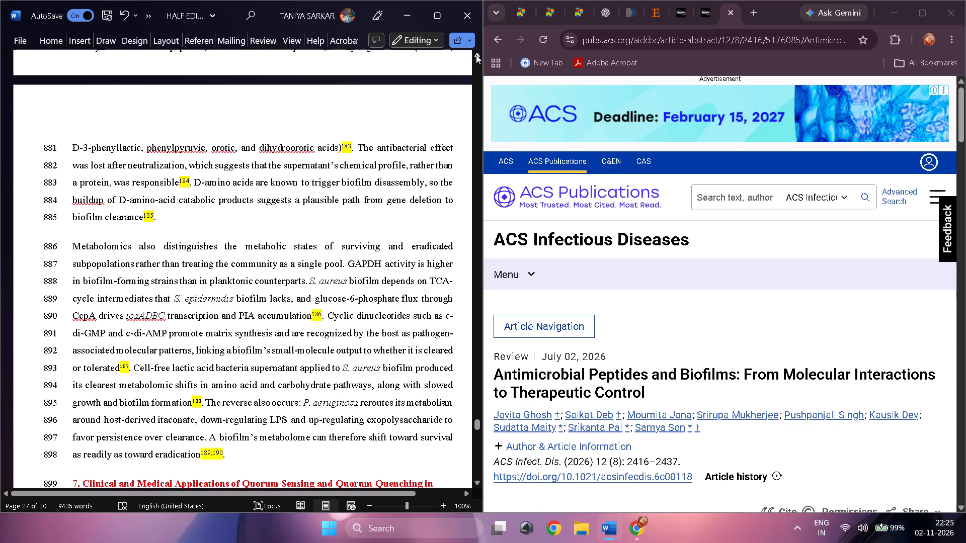
left_click(476, 55)
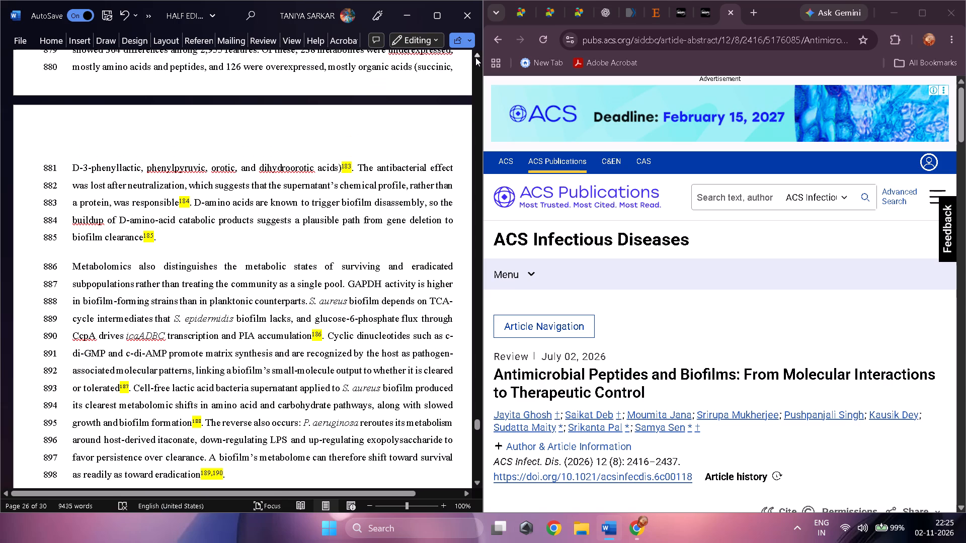
Close the Chrome window holding the opened DOI article pages.
left_click(956, 7)
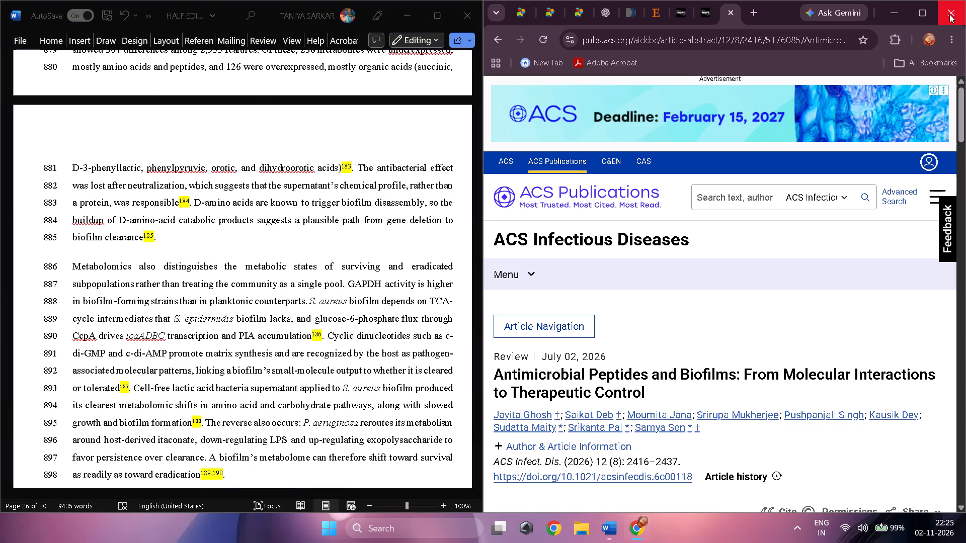
left_click(950, 16)
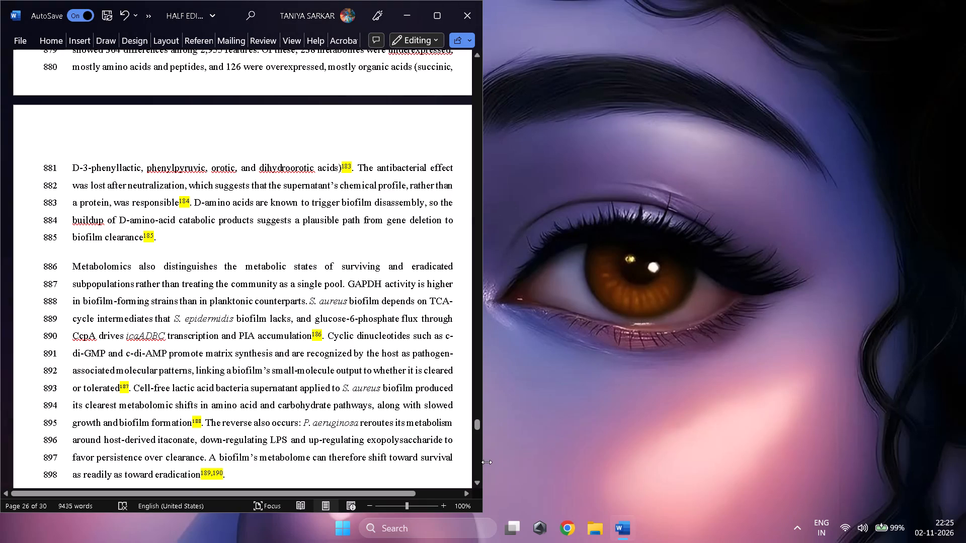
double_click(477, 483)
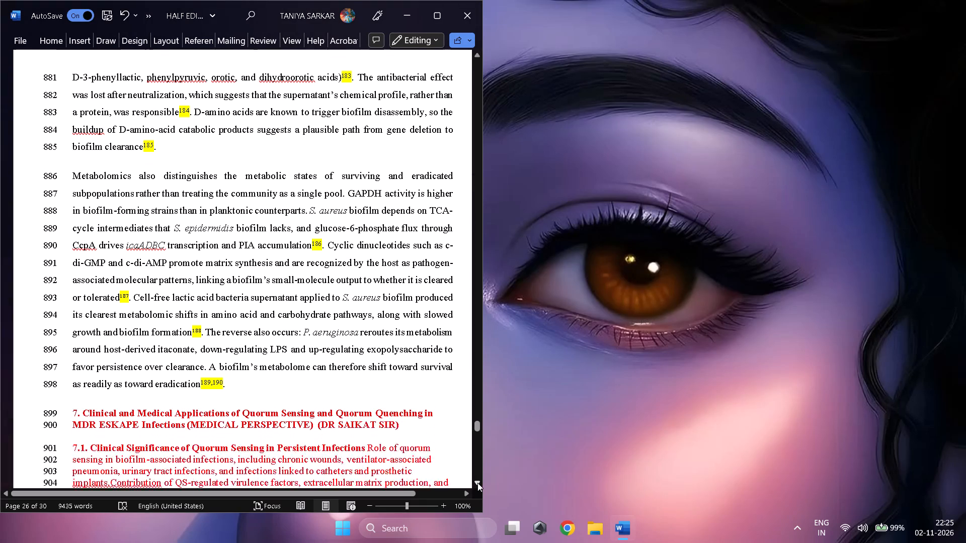
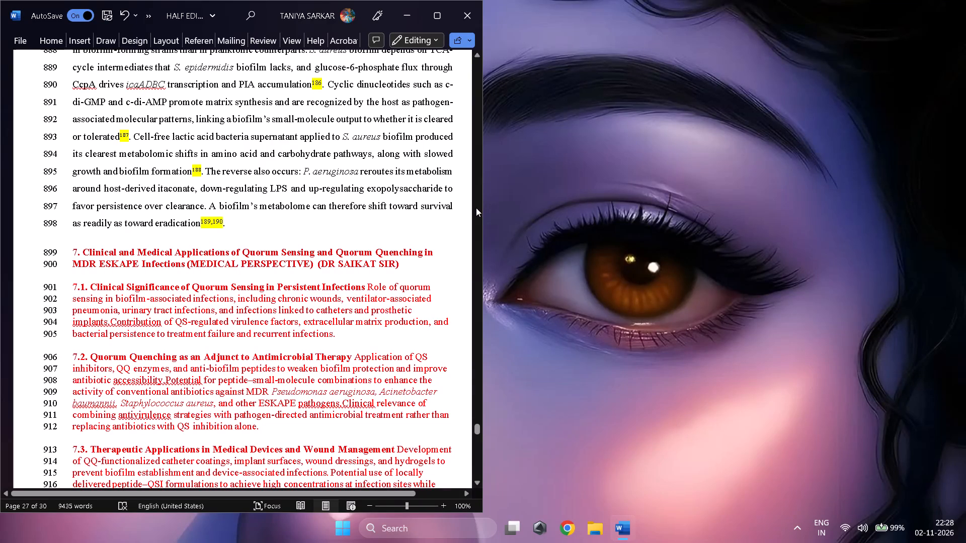
Delete all of section 6, from the heading "6. Computational, In Silico, and Multi-Omics Approaches" up to the section 7 heading.
triple_click(475, 56)
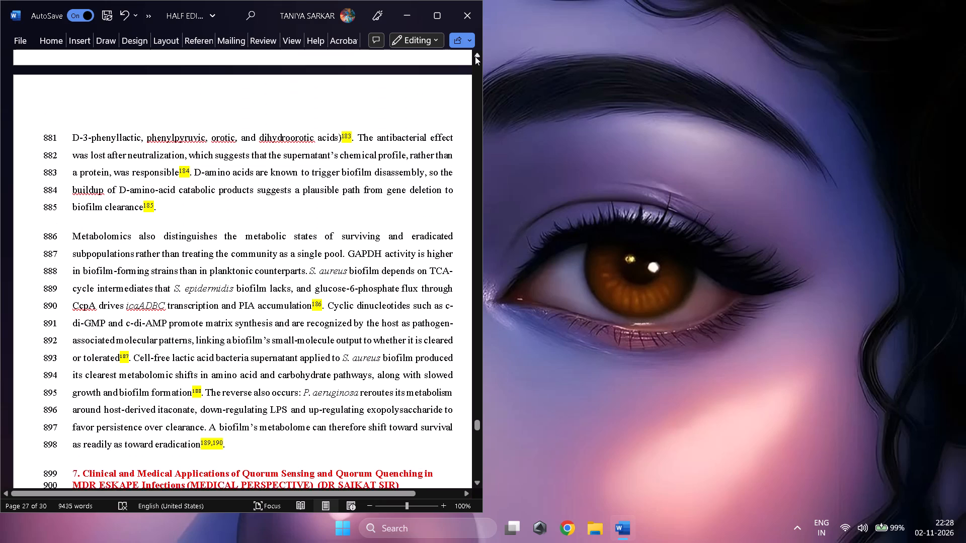
left_click(475, 56)
left_click(475, 56)
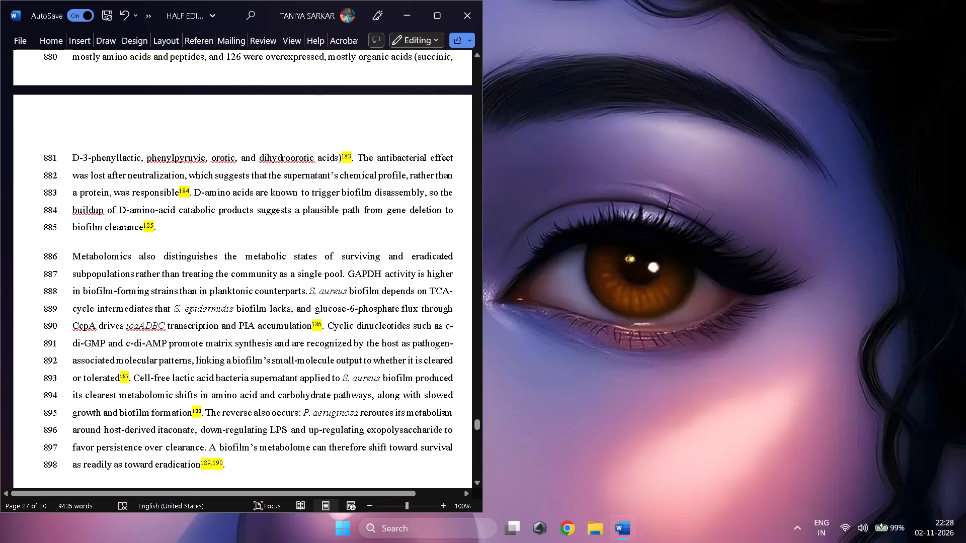
left_click(477, 53)
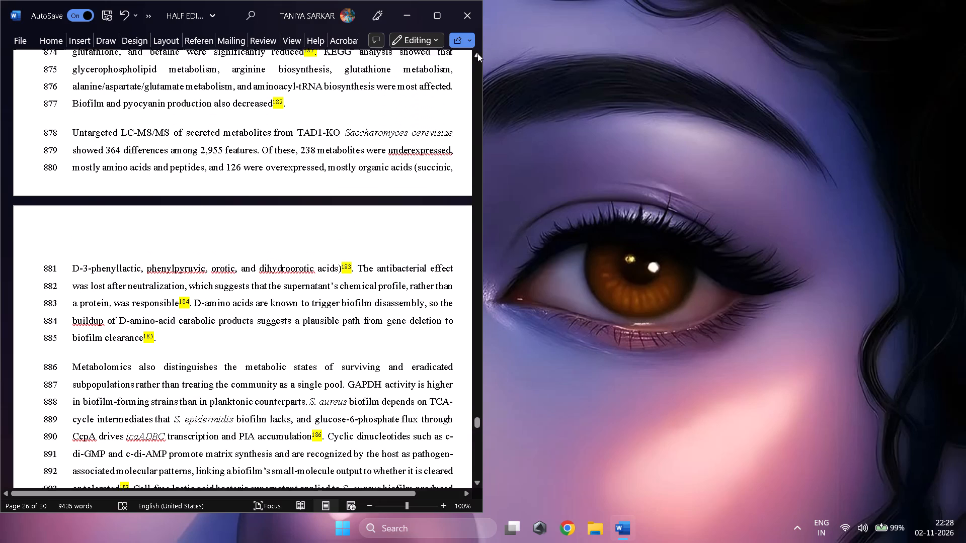
left_click(477, 53)
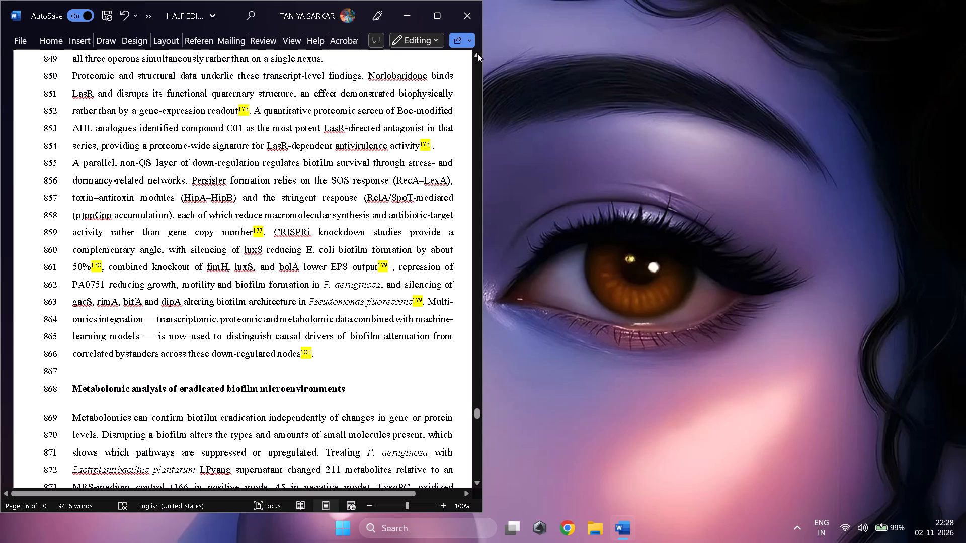
triple_click(477, 53)
triple_click(477, 53)
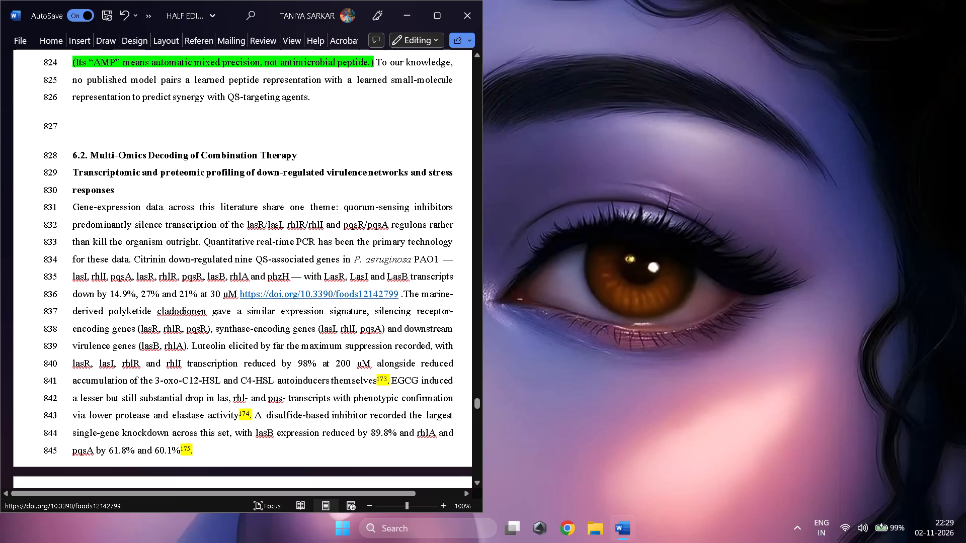
left_click(475, 53)
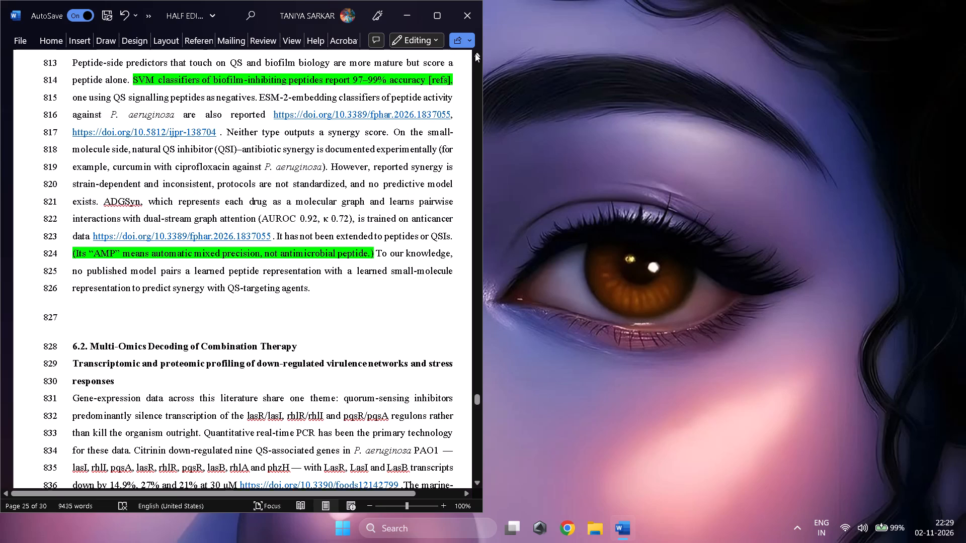
left_click(475, 53)
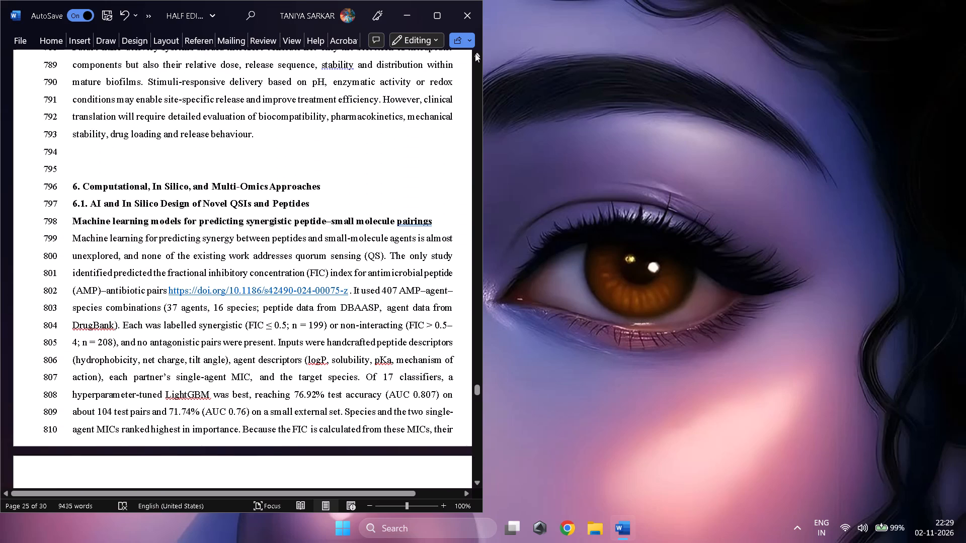
left_click(475, 53)
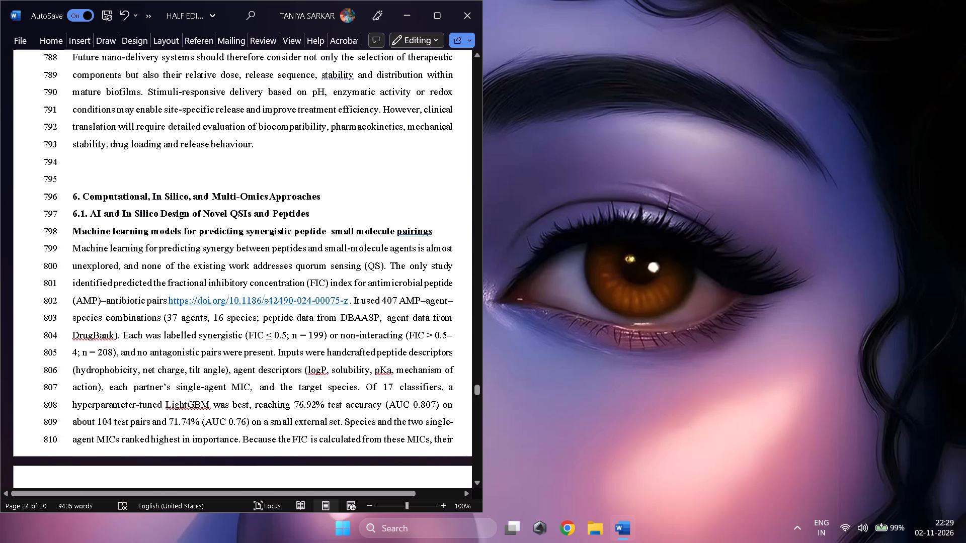
left_click_drag(71, 197, 433, 458)
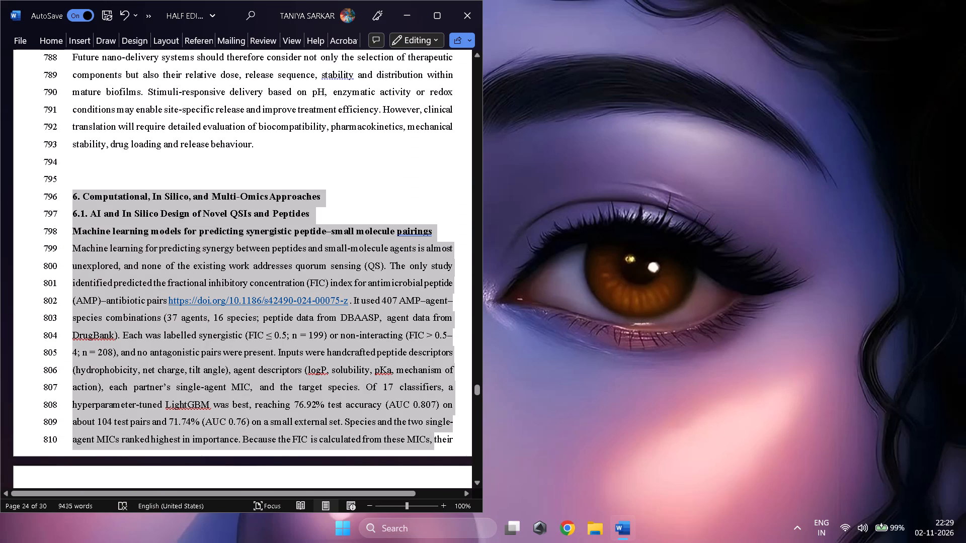
left_click_drag(433, 458, 467, 500)
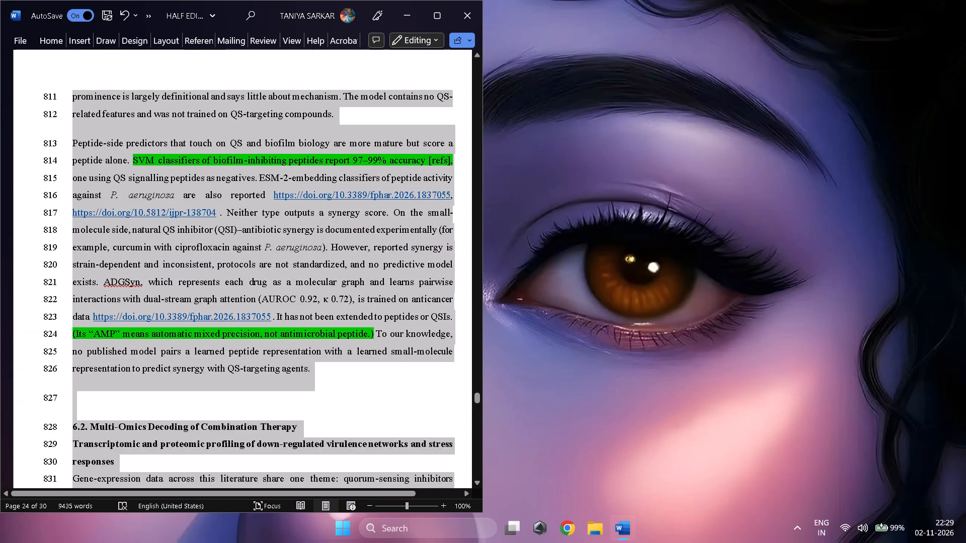
left_click_drag(467, 500, 492, 542)
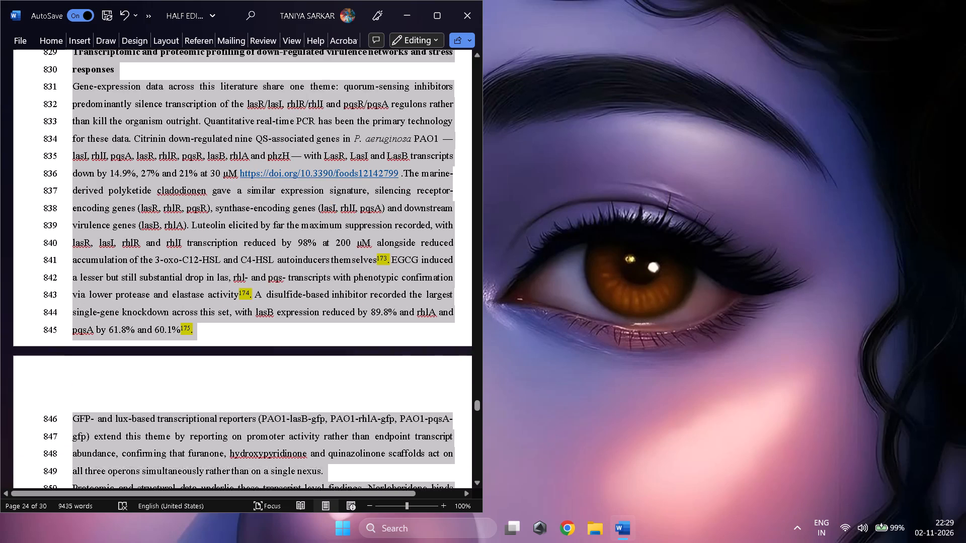
left_click_drag(492, 542, 446, 88)
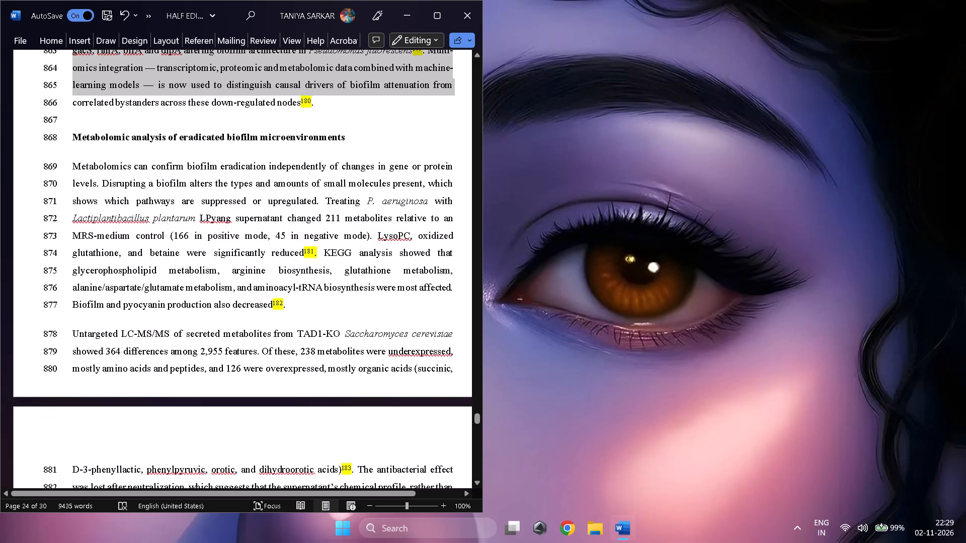
left_click_drag(446, 88, 496, 276)
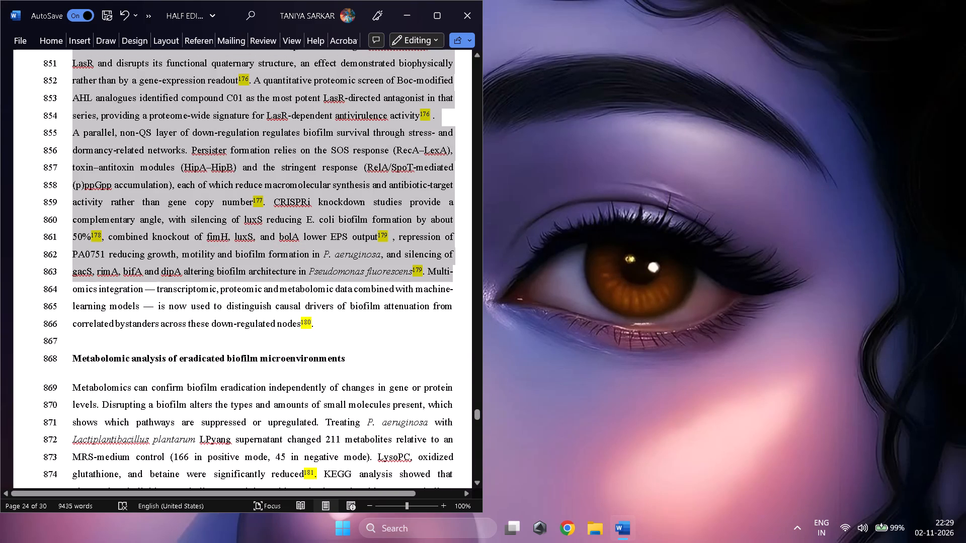
left_click_drag(496, 276, 492, 502)
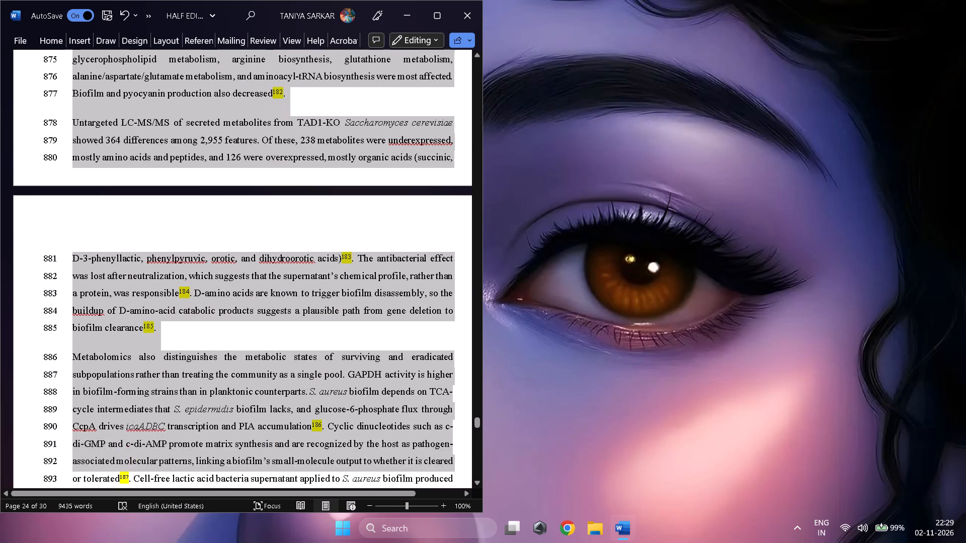
left_click_drag(492, 502, 489, 445)
key("BackSpace")
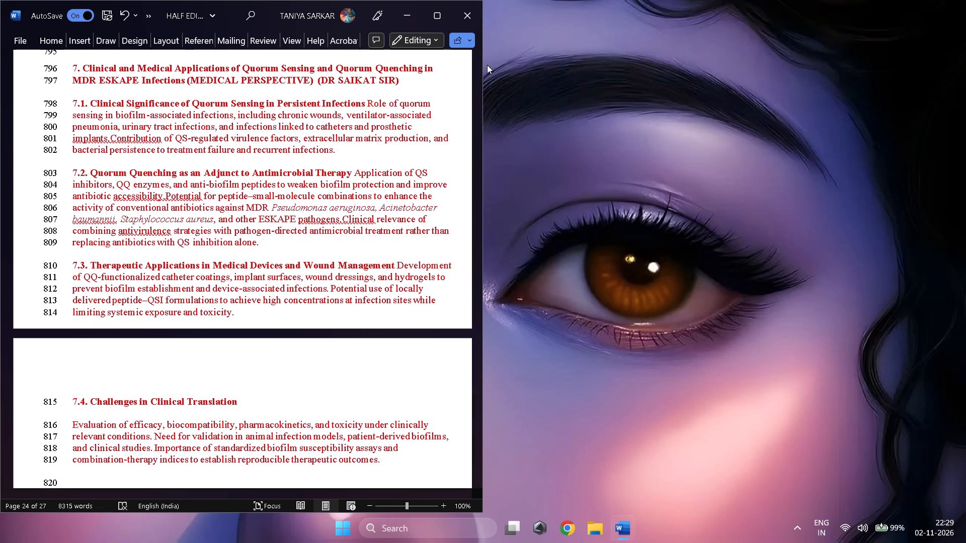
Insert a blank line before the section 7 heading and place the cursor in the empty lines after section 5.
left_click(478, 58)
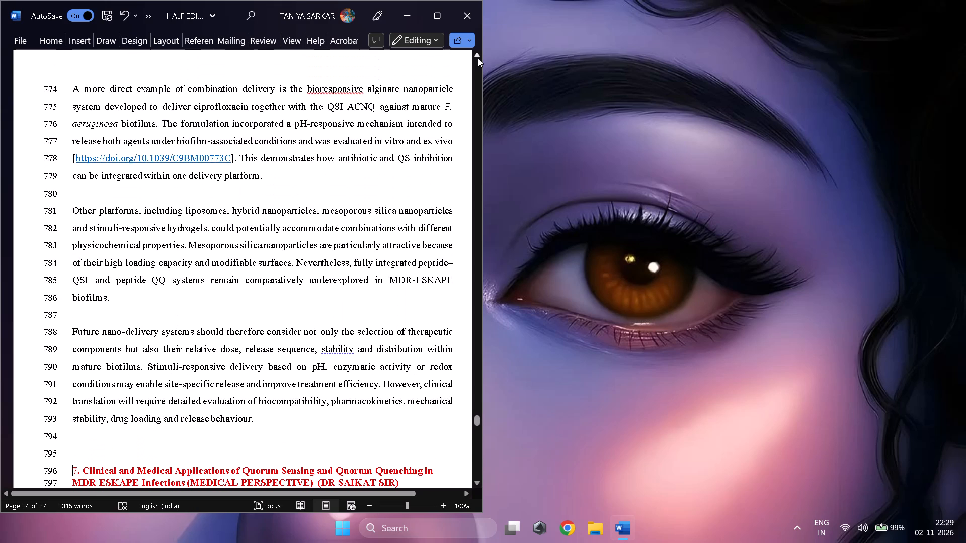
key("Return")
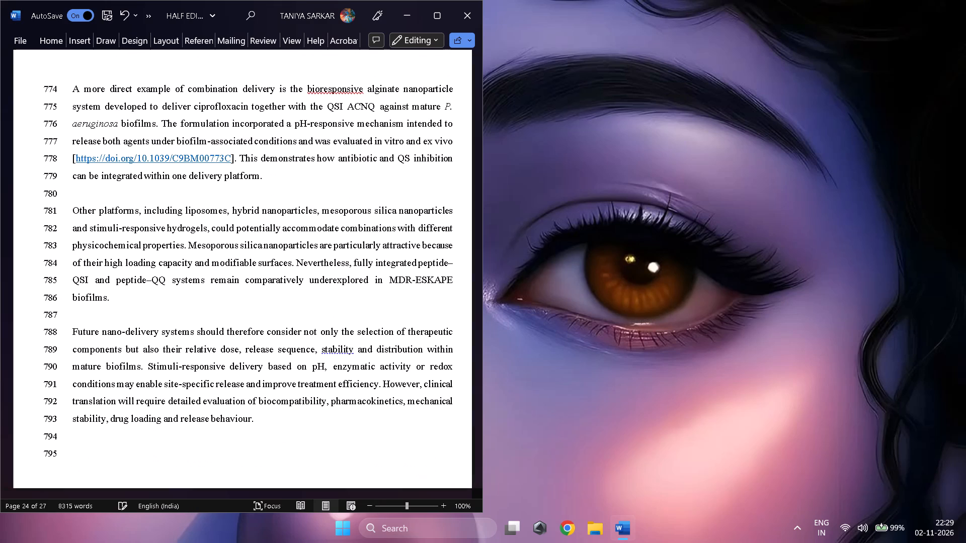
left_click(72, 426)
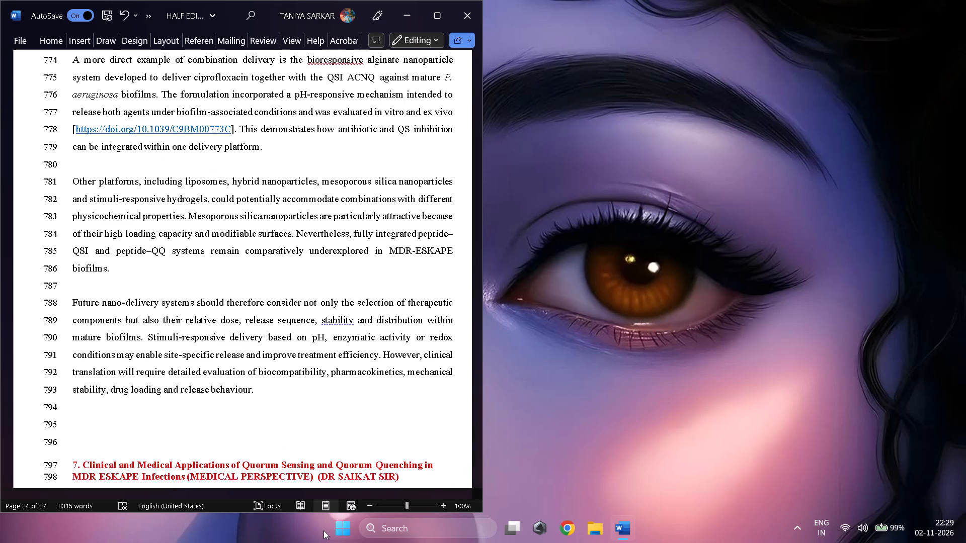
Open Windows search to look through the recent documents and apps.
left_click(399, 528)
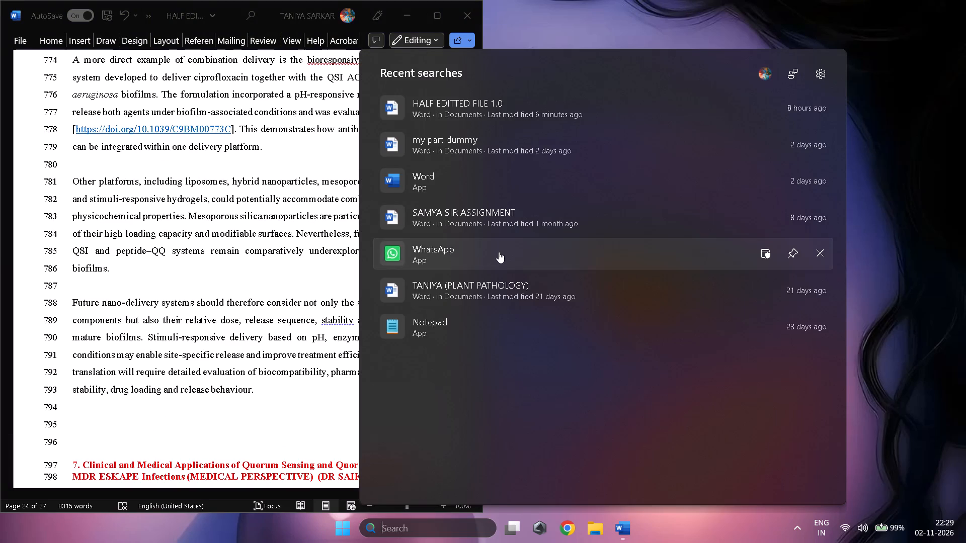
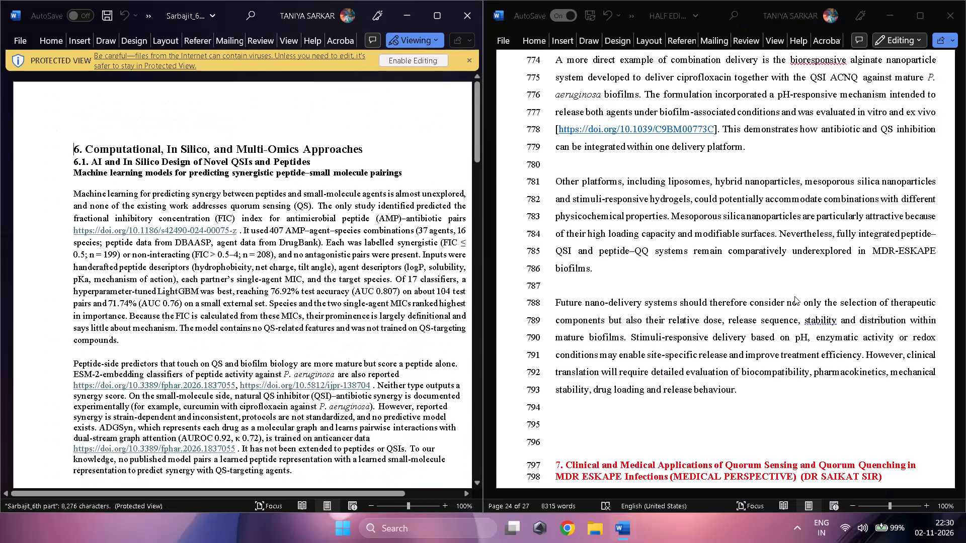
Enable editing of the separate sixth-part document and copy its entire text, starting at the heading "6. Computational, In Silico, and Multi-Omics Approaches".
left_click(425, 61)
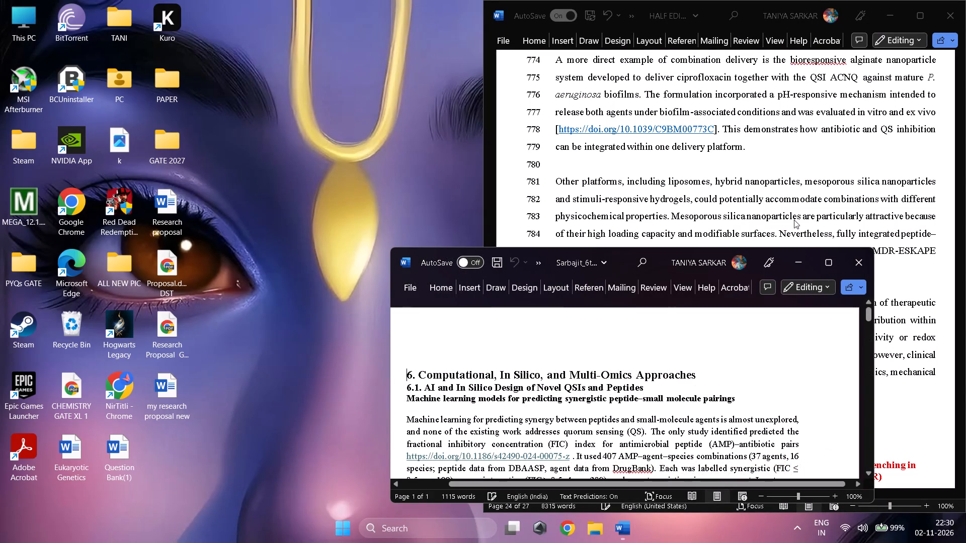
left_click(770, 285)
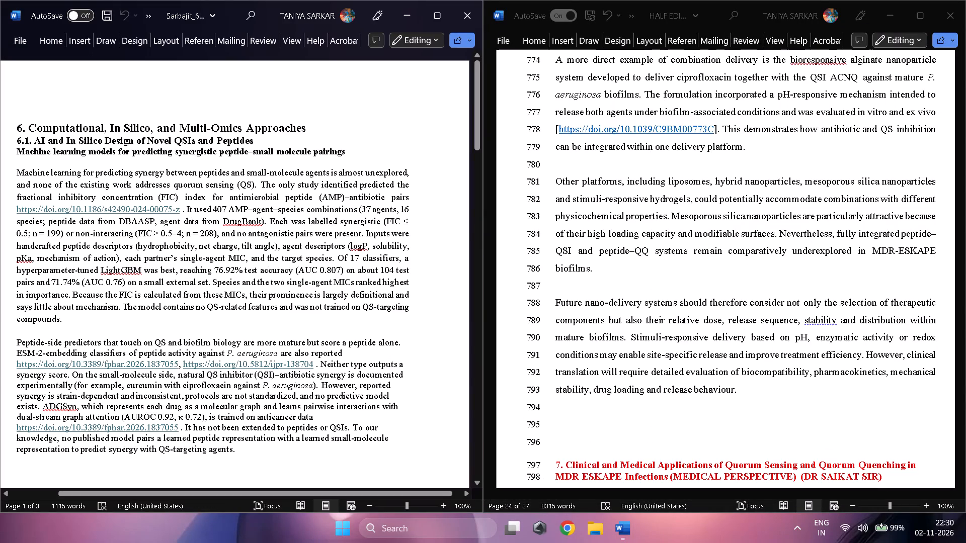
left_click_drag(19, 124, 352, 483)
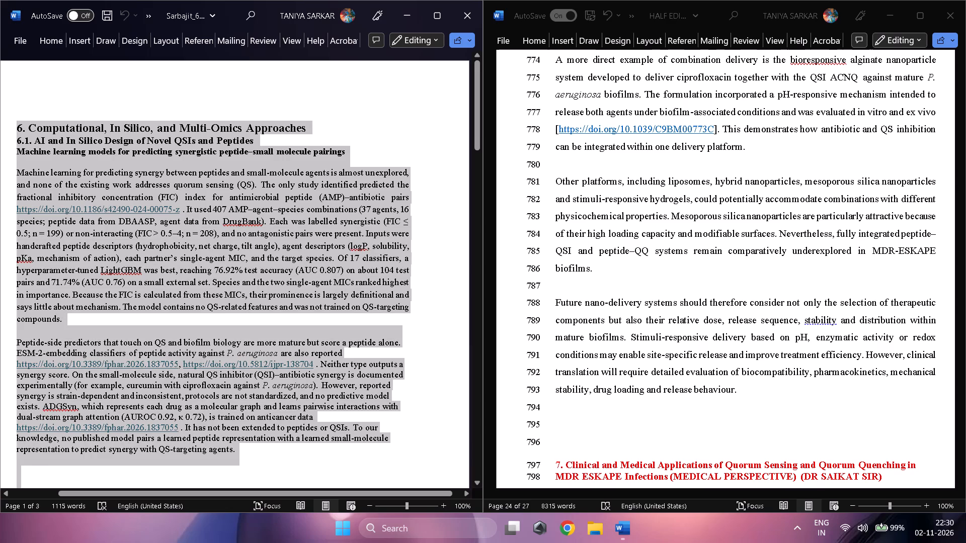
left_click_drag(352, 483, 361, 491)
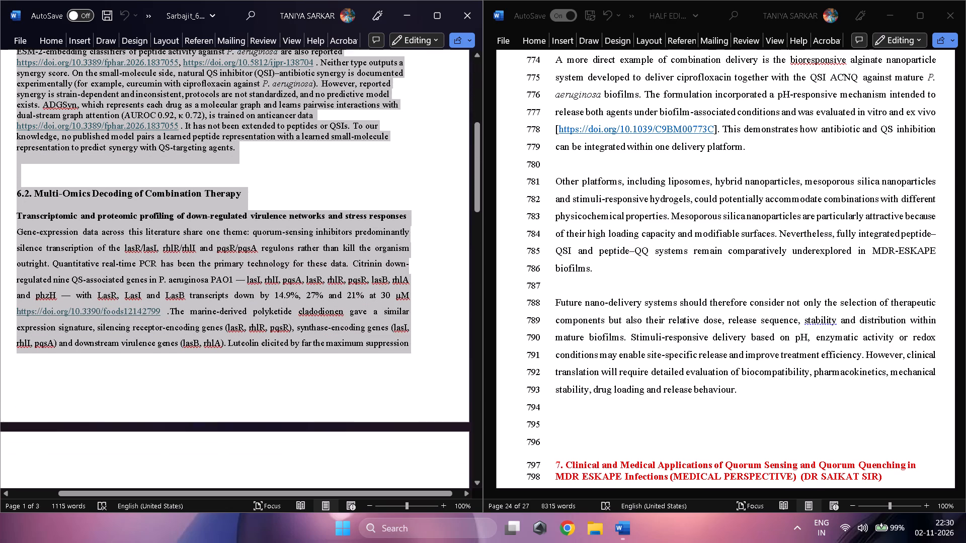
left_click_drag(361, 491, 362, 494)
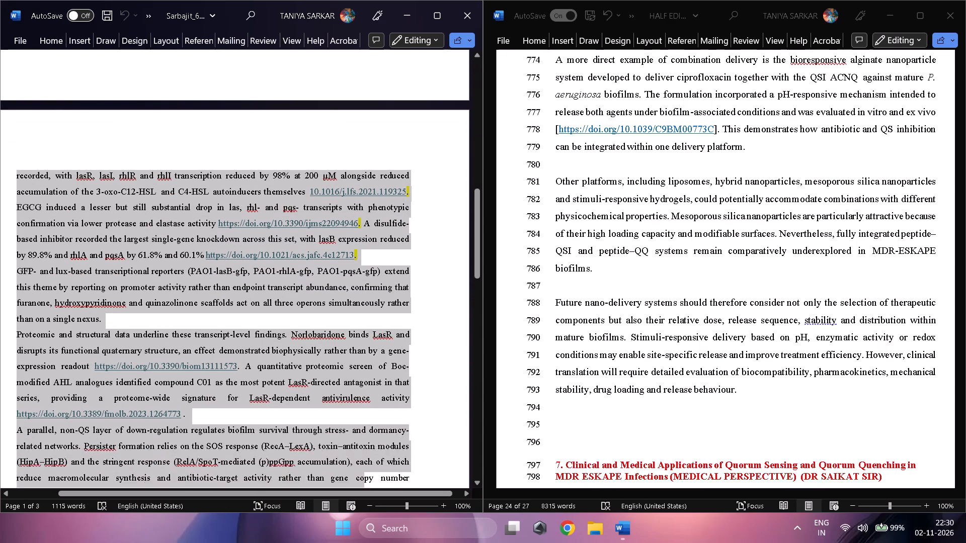
left_click_drag(362, 494, 360, 487)
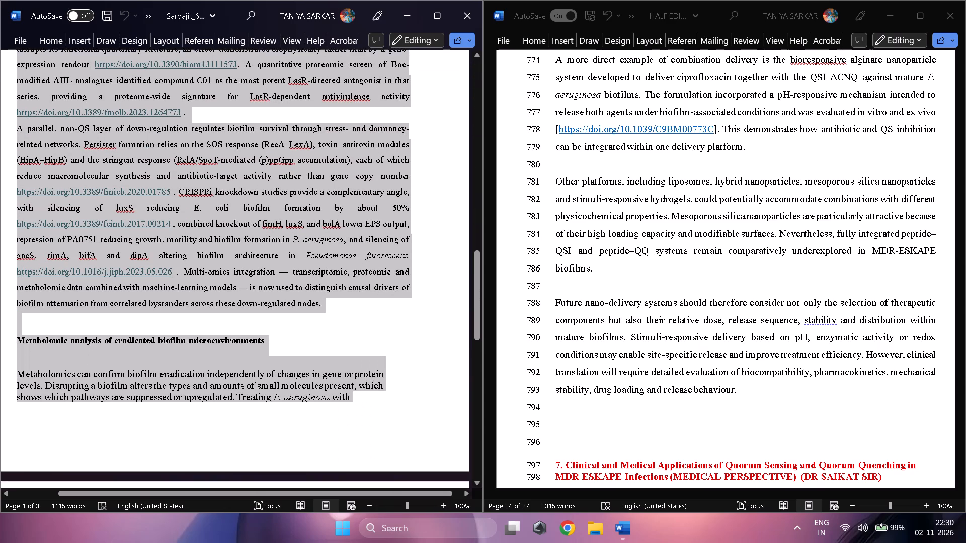
left_click_drag(360, 487, 366, 487)
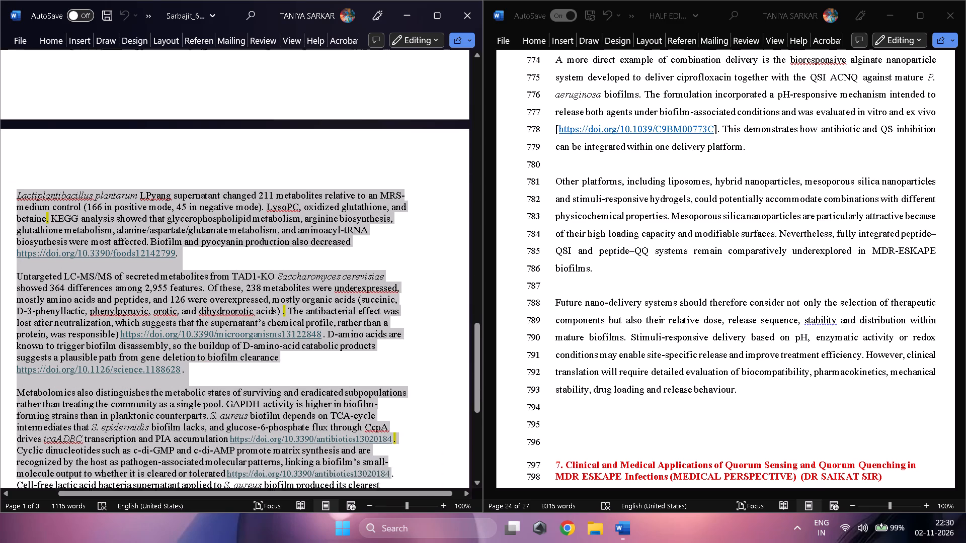
left_click_drag(366, 487, 364, 471)
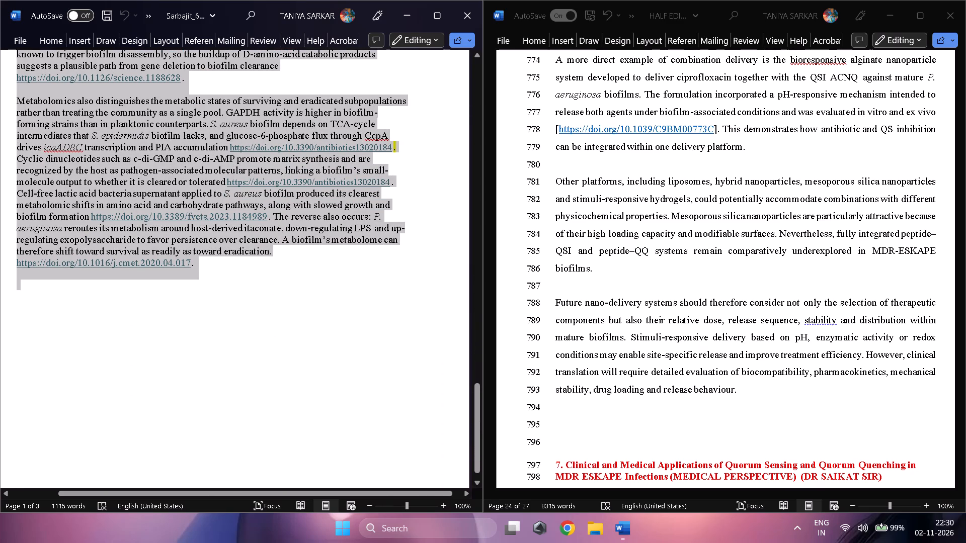
left_click_drag(364, 471, 364, 472)
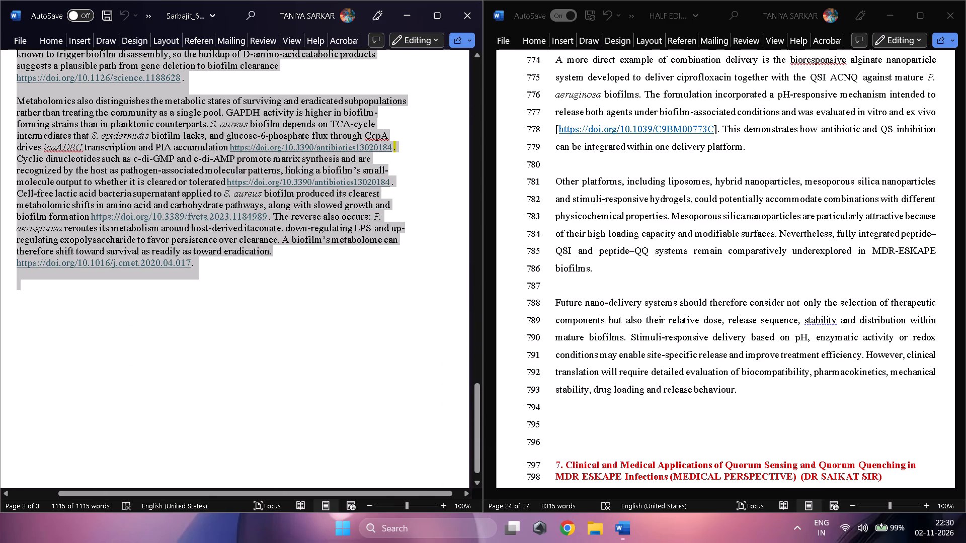
key("ctrl+c")
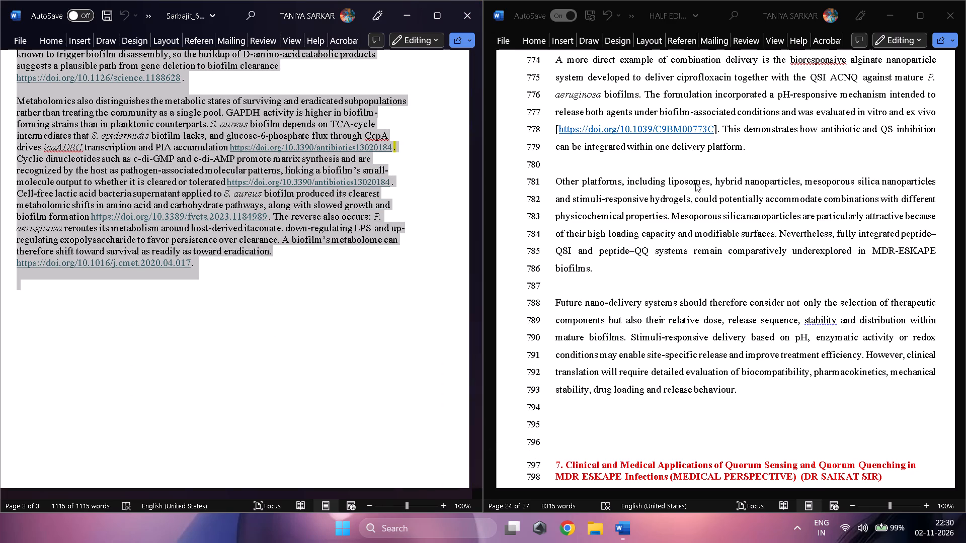
Paste the copied section 6 text into the empty lines before the section 7 heading, close the source document and maximize the manuscript.
left_click(577, 419)
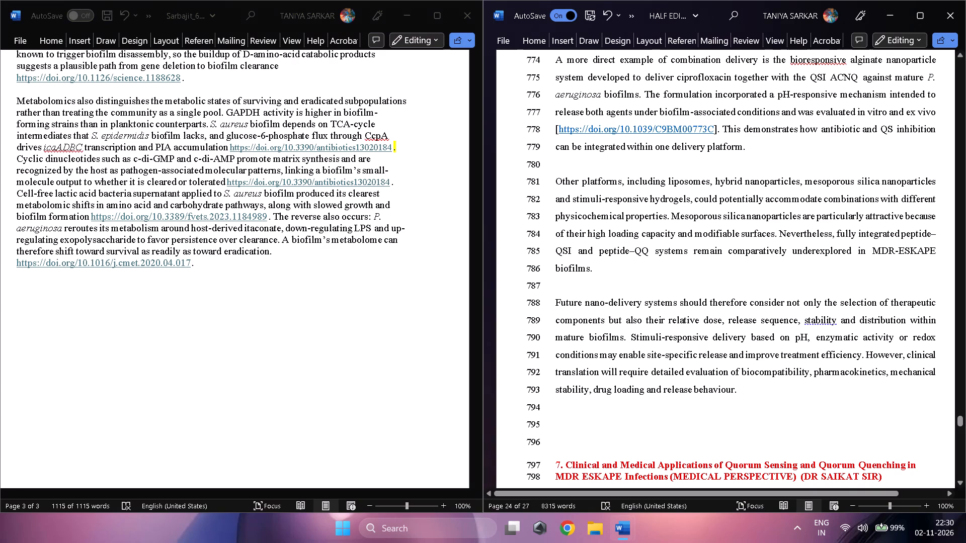
key("ctrl+v")
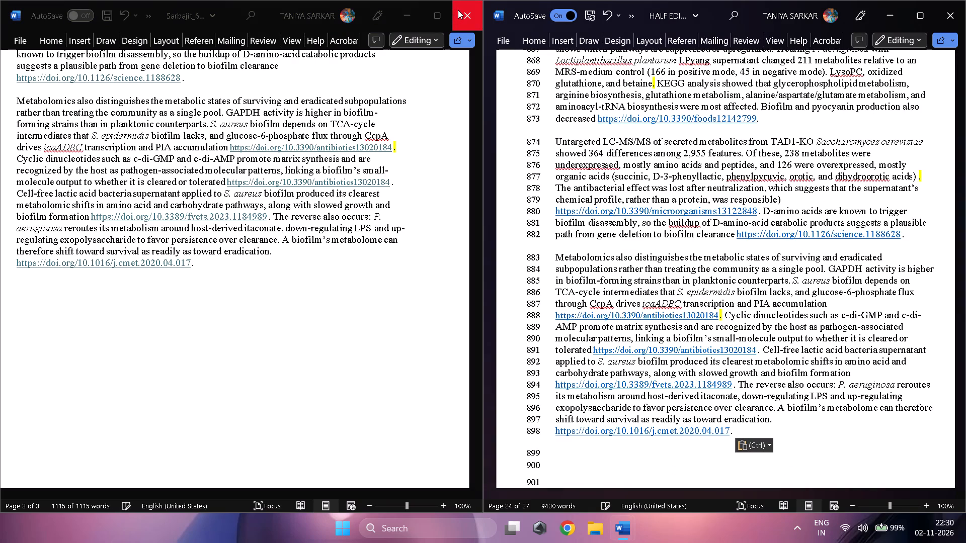
left_click(458, 10)
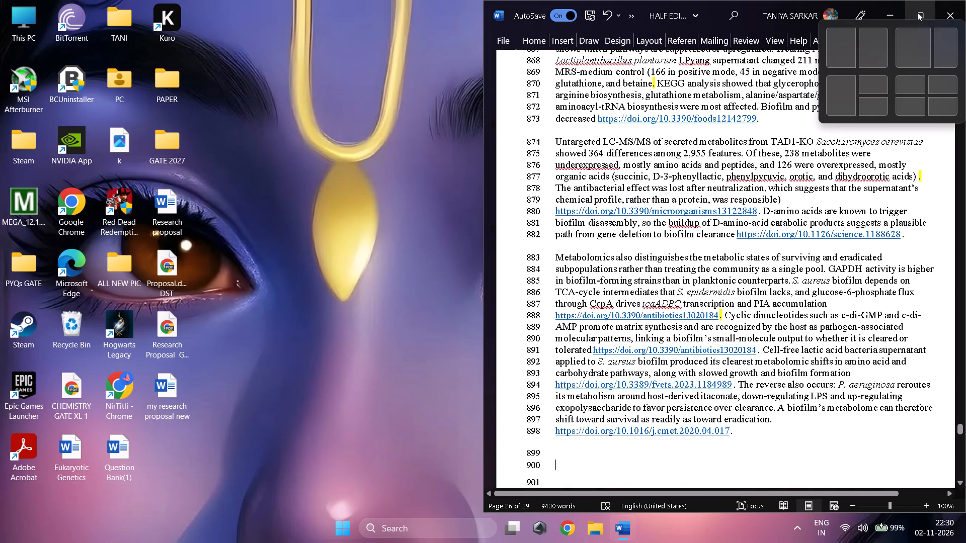
left_click(917, 12)
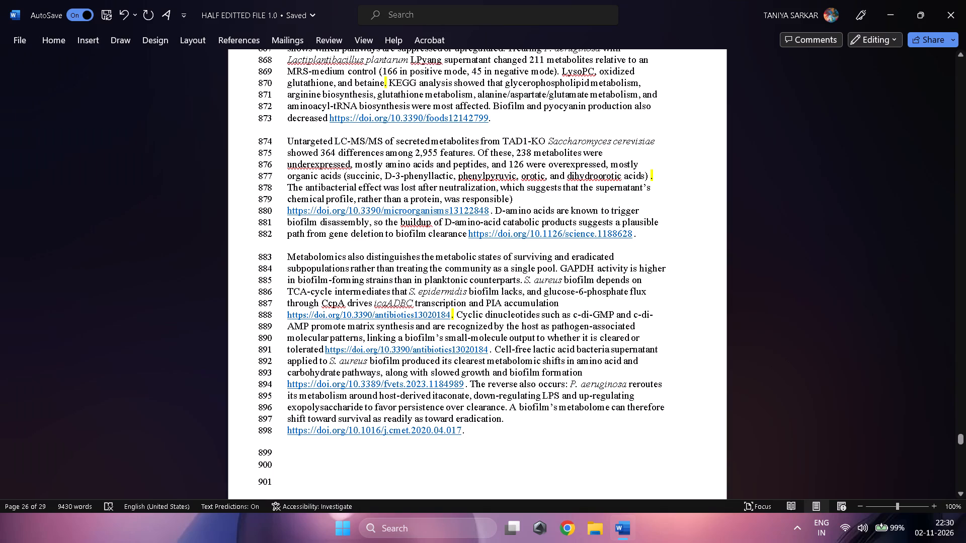
Add the note "[NO MICROORGANISMS NAME CHECKED]" directly after the DOI note in the section 8 heading.
left_click_drag(959, 434, 965, 449)
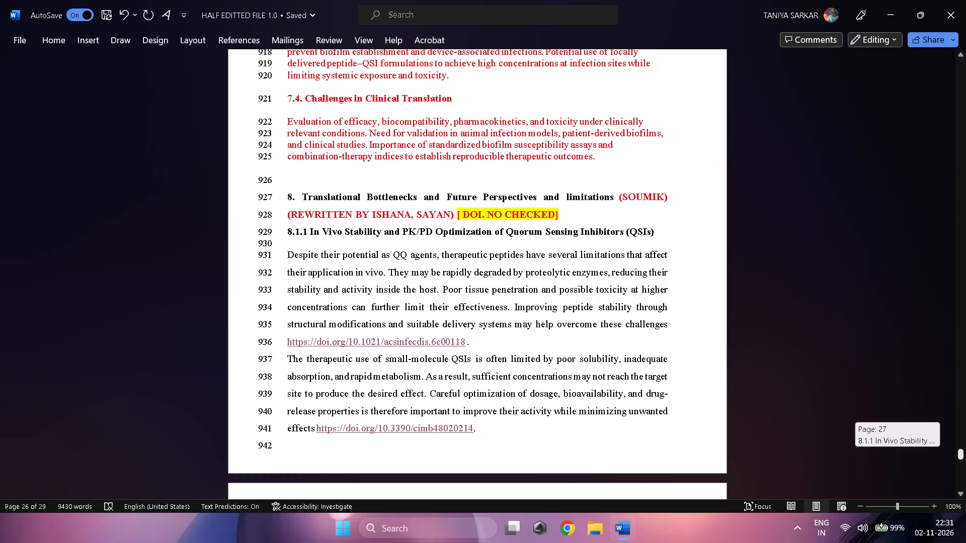
left_click_drag(965, 449, 965, 453)
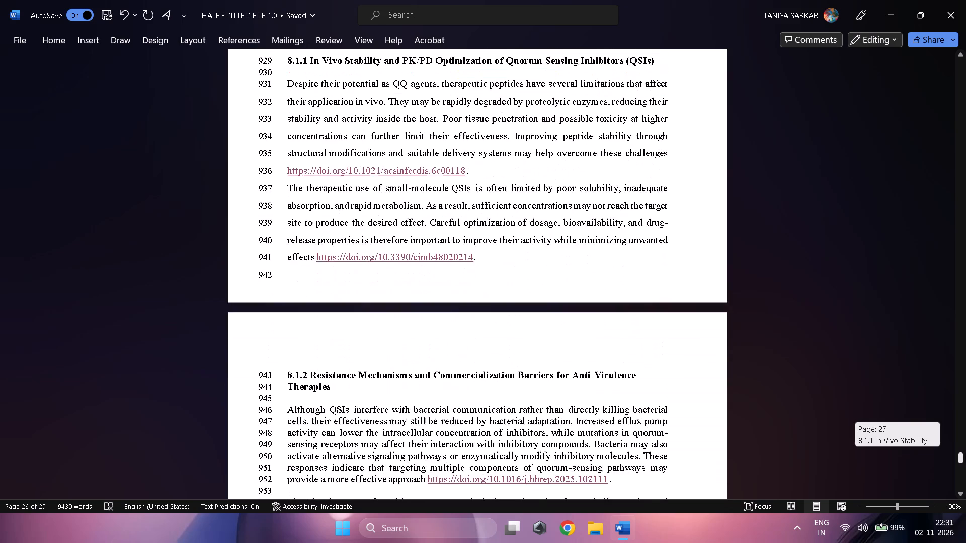
left_click_drag(965, 453, 965, 456)
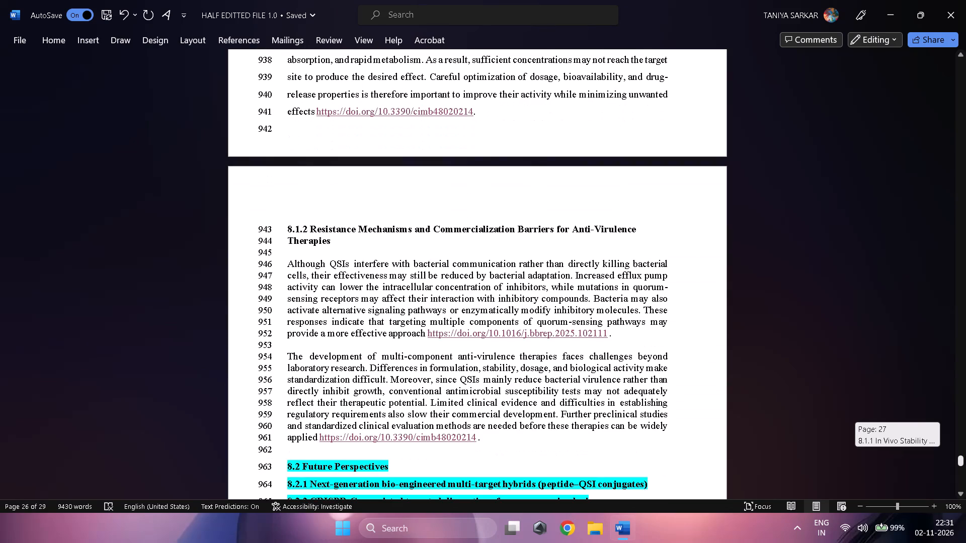
left_click_drag(965, 456, 965, 450)
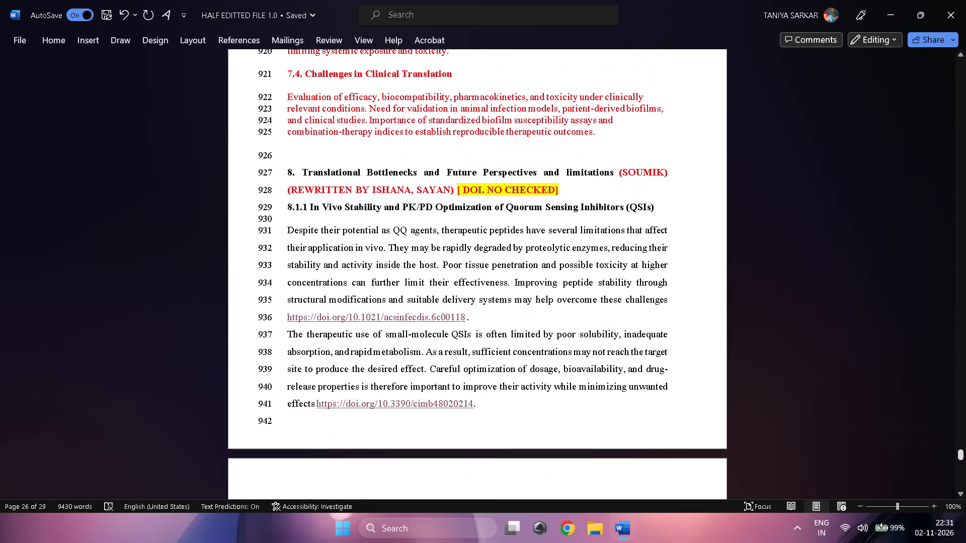
left_click(562, 188)
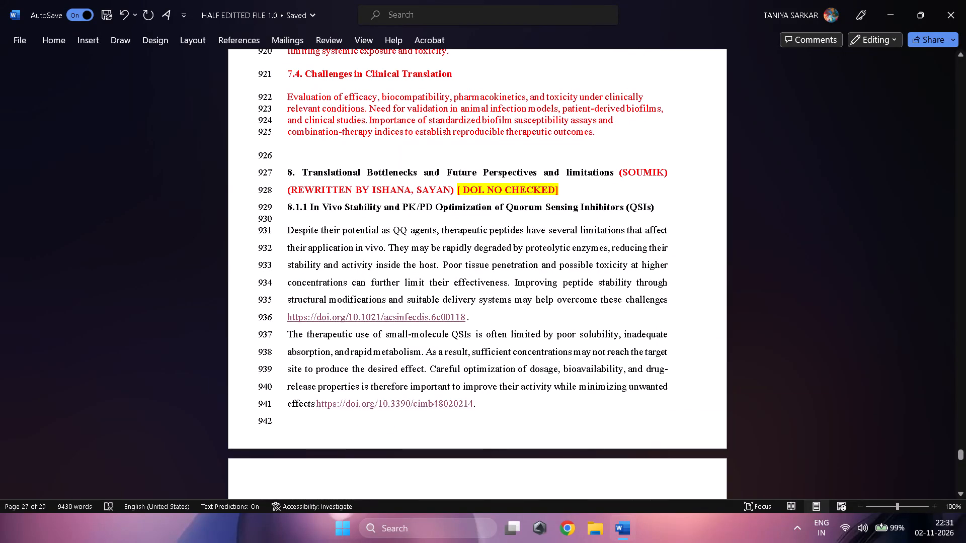
key("bracketleft")
type("NO MICROORGANISMS")
key("space")
type("NAME CHW")
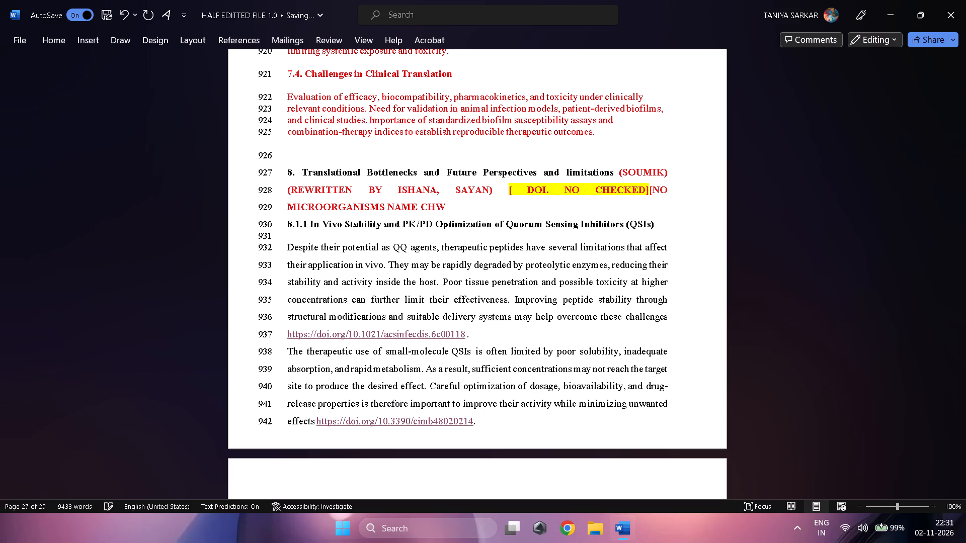
key("BackSpace")
type("ECKED")
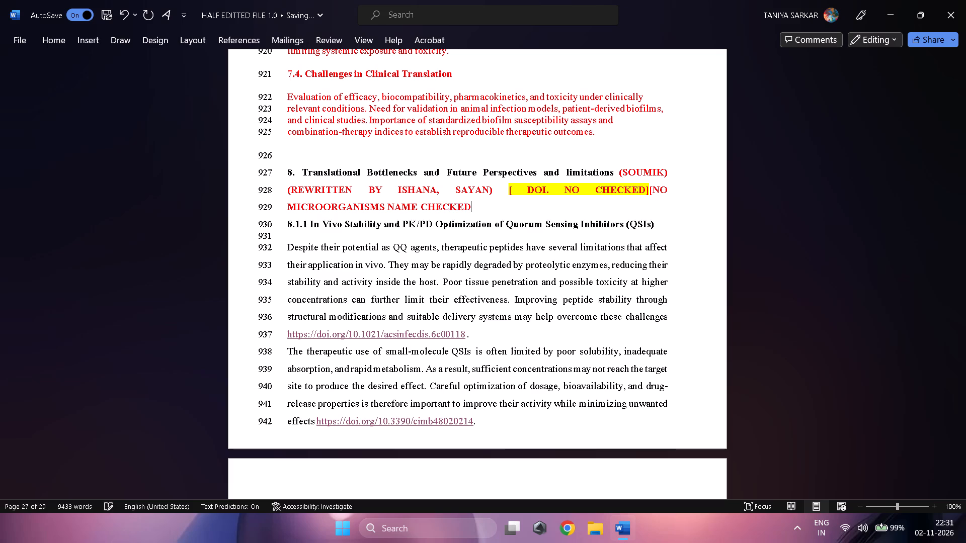
key("bracketright")
Highlight the new microorganisms note in yellow and accept the grammar suggestion that adds a space between the two bracketed notes.
left_click_drag(651, 189, 671, 201)
left_click(637, 178)
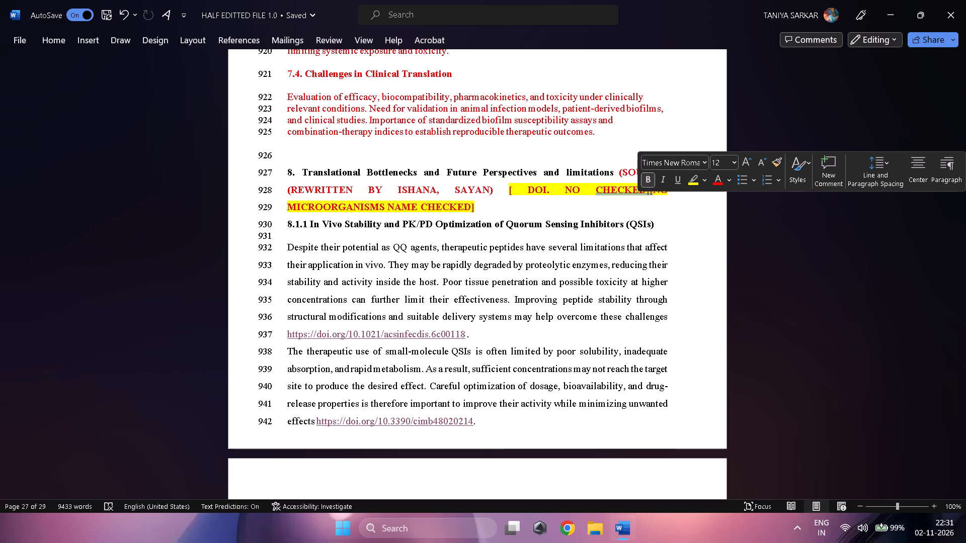
left_click(621, 187)
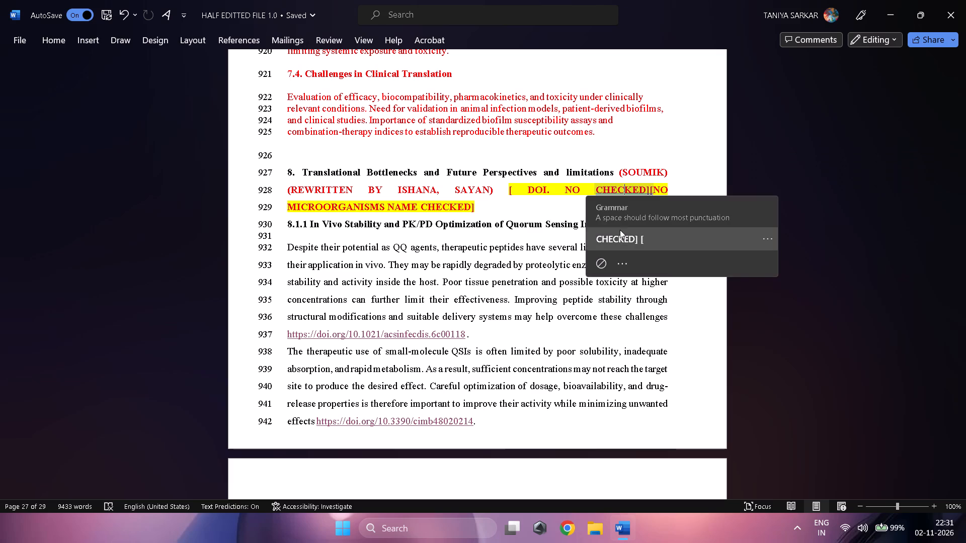
left_click(619, 236)
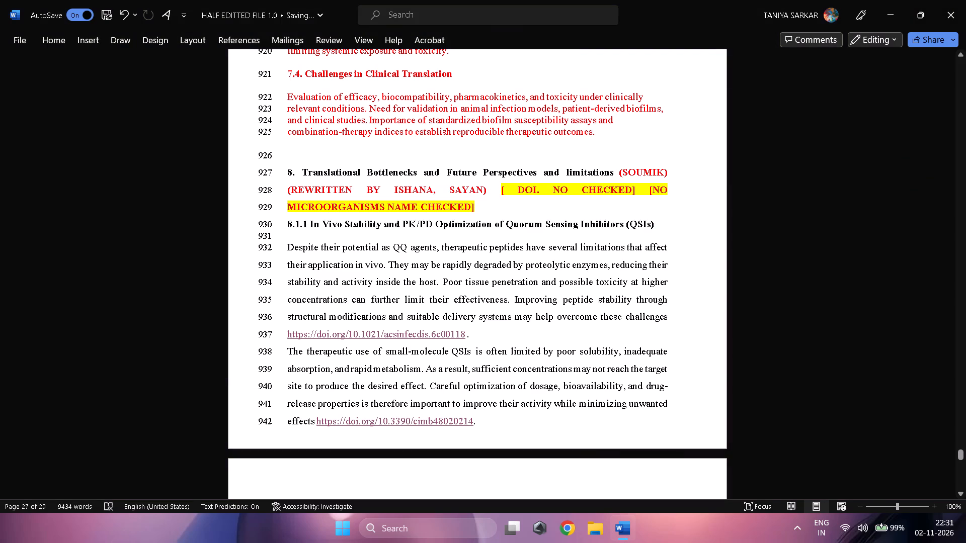
Replace "CHECKED" with "+NT" in the microorganisms note of the section 8 heading.
double_click(959, 52)
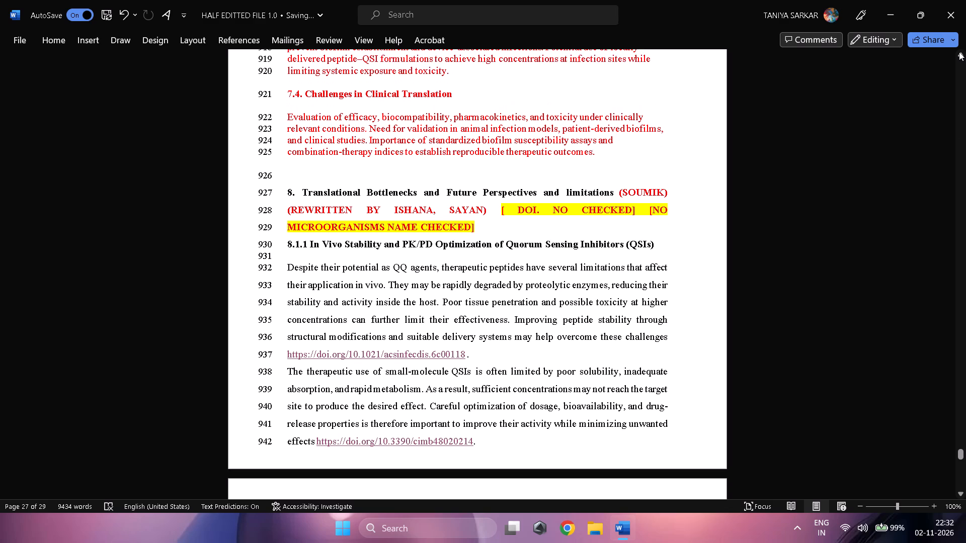
left_click(959, 52)
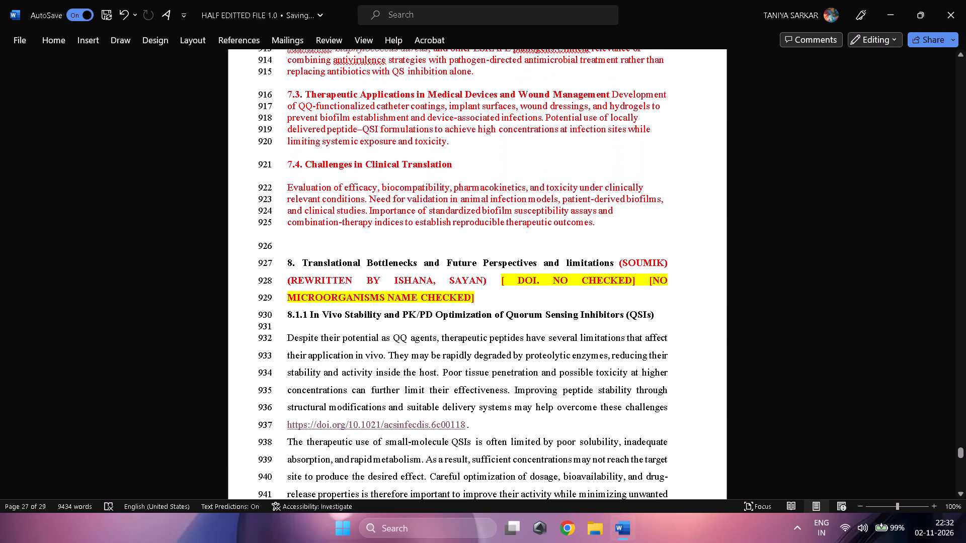
left_click(471, 298)
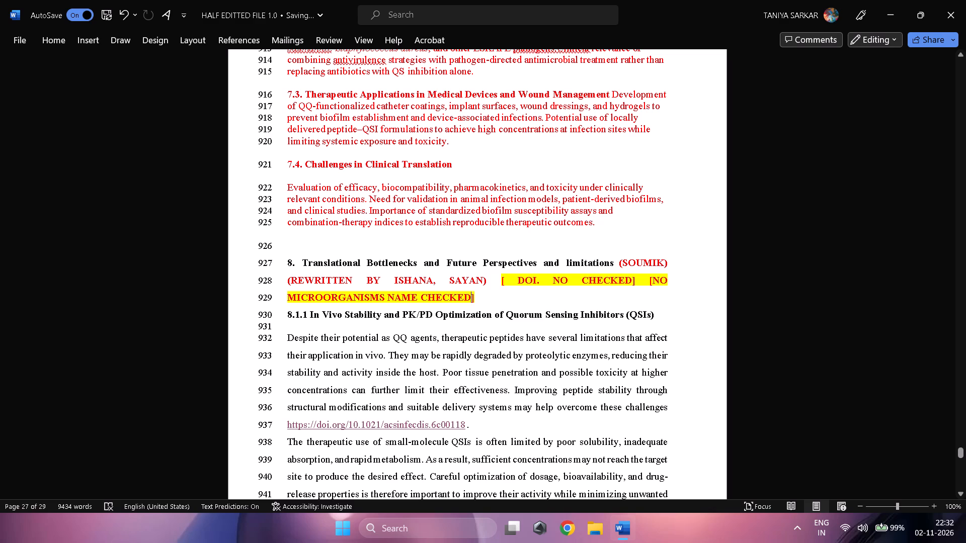
key("BackSpace")
key("BackSpace")
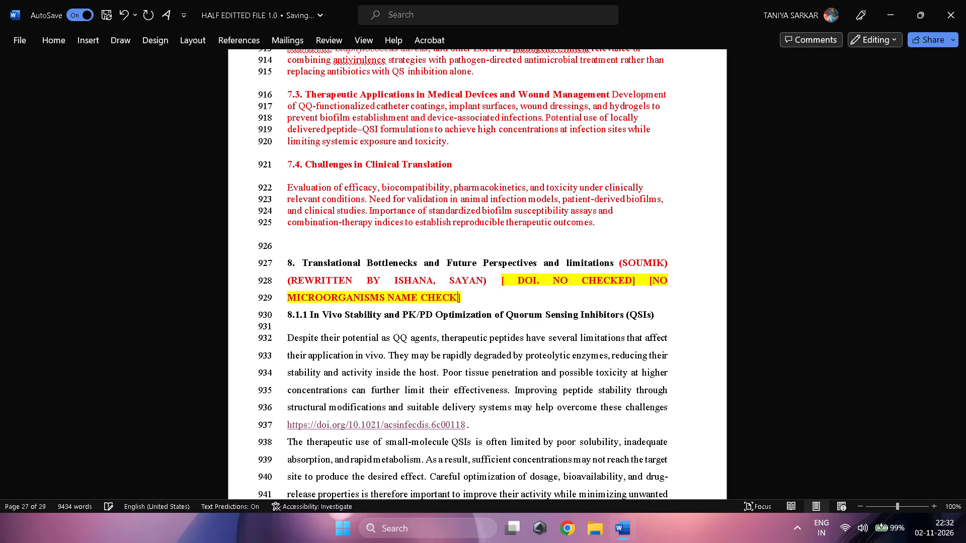
key("BackSpace")
key("BackSpace")
key("BackSpace")
key("BackSpace")
key("BackSpace")
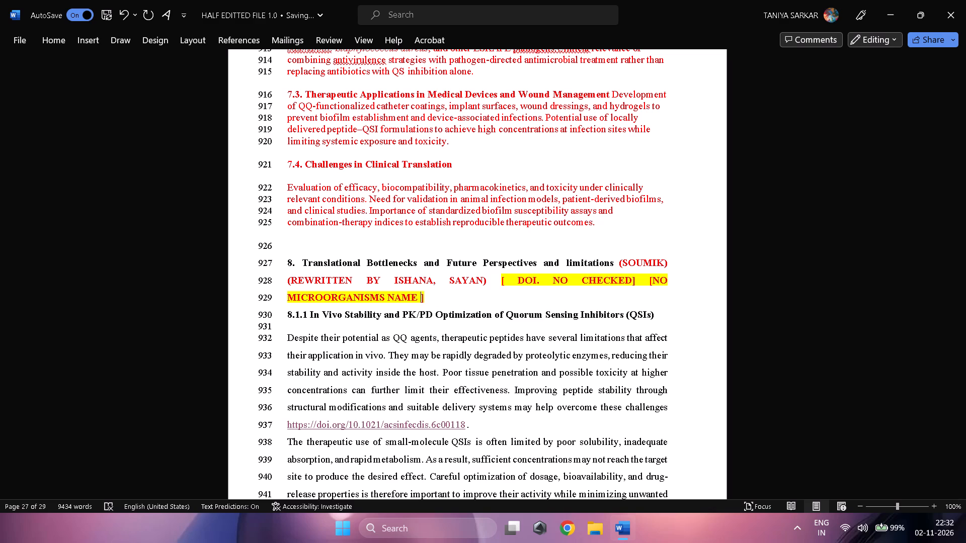
key("equal")
key("BackSpace")
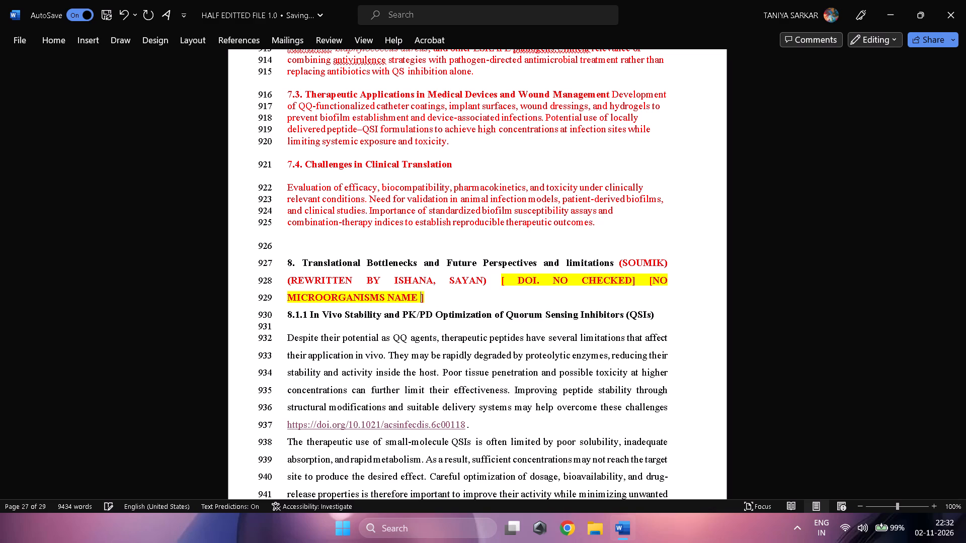
key("shift+plus")
type("NT")
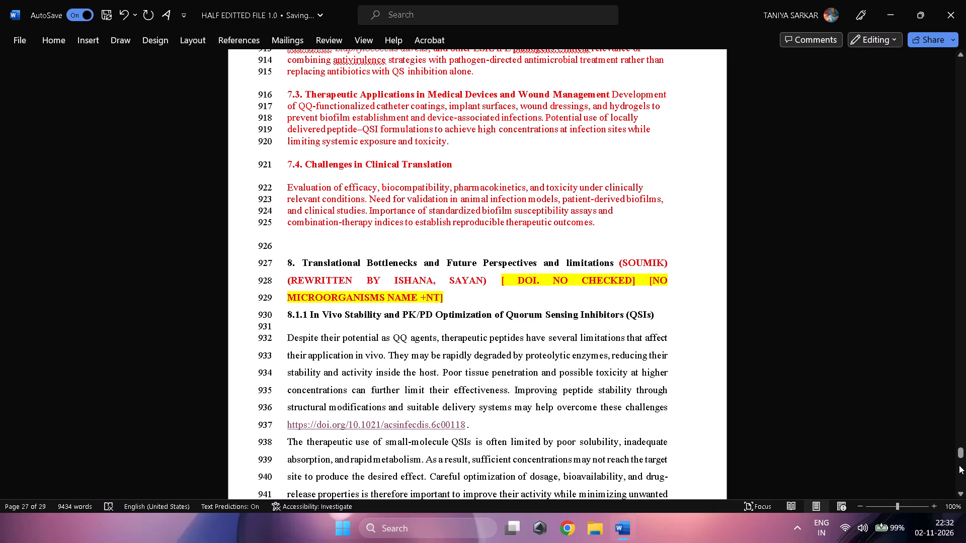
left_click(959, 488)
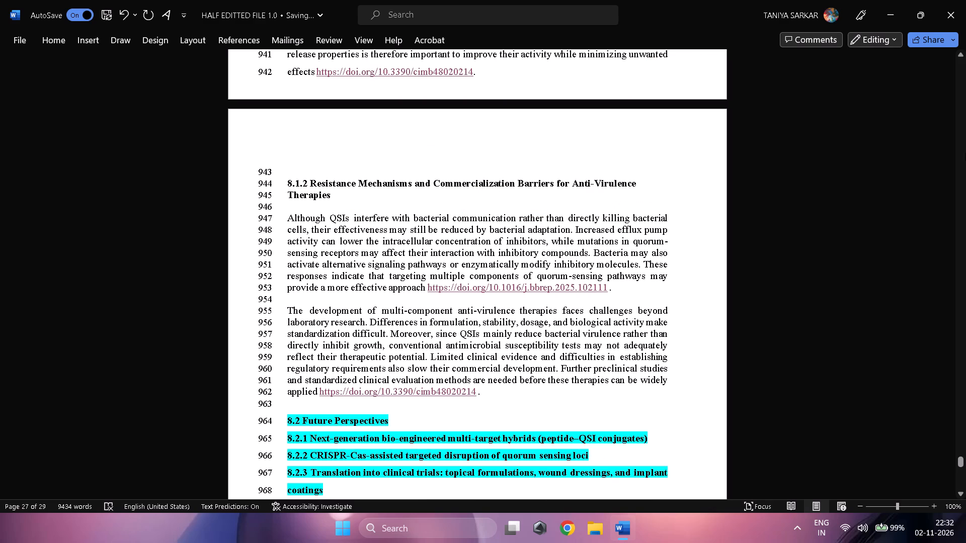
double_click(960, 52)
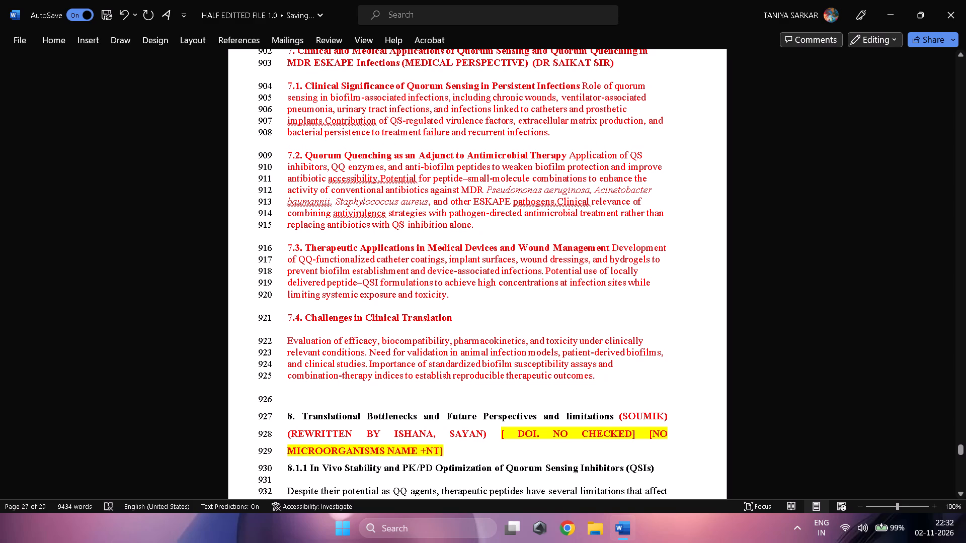
Number the subheading "Transcriptomic and proteomic profiling of down-regulated virulence networks and stress responses" in section 6.2 as 6.2.1.
left_click(961, 57)
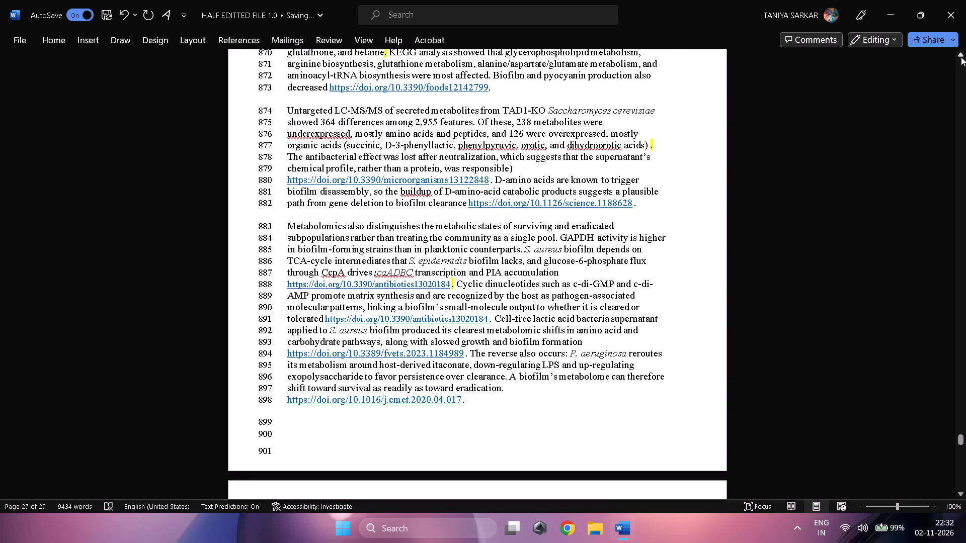
double_click(961, 57)
left_click(961, 57)
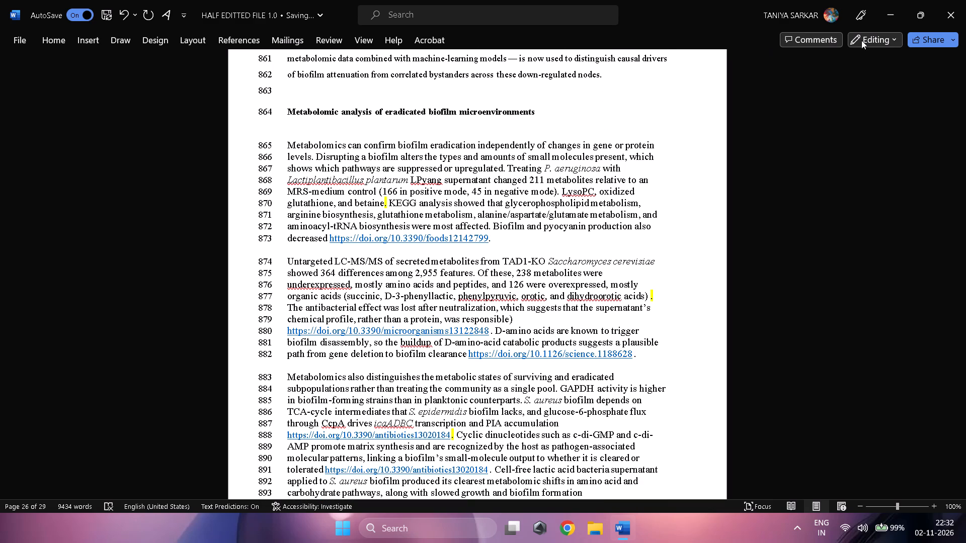
left_click(959, 55)
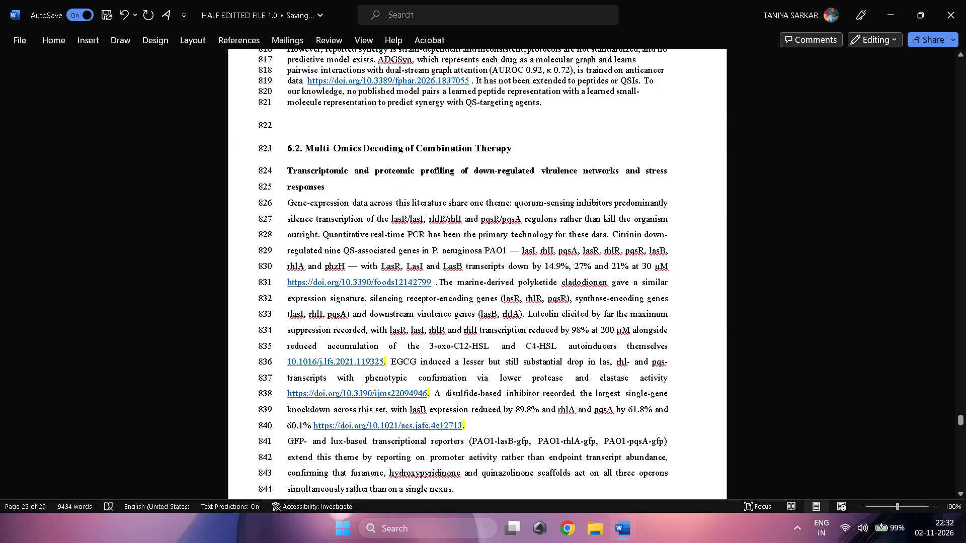
left_click(284, 170)
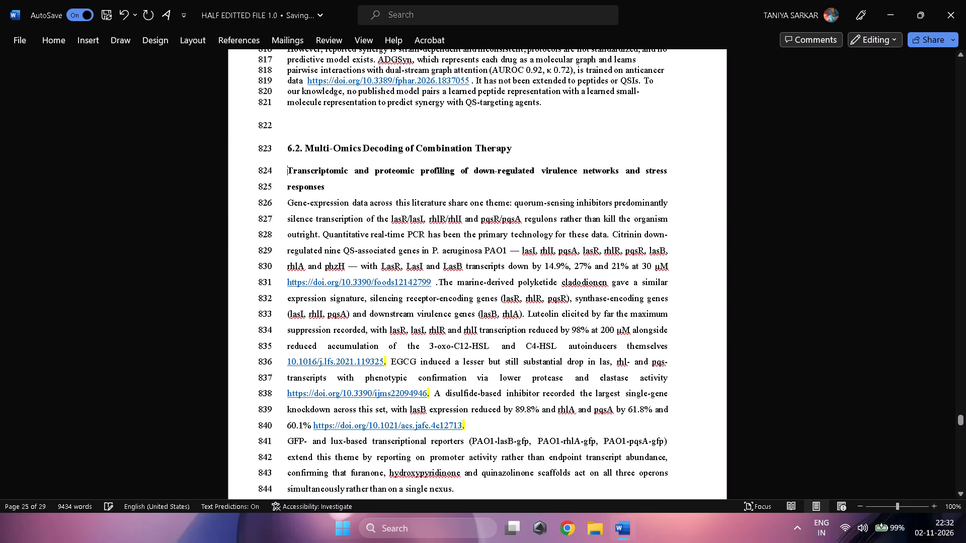
left_click(287, 174)
key("6")
type(".2.1")
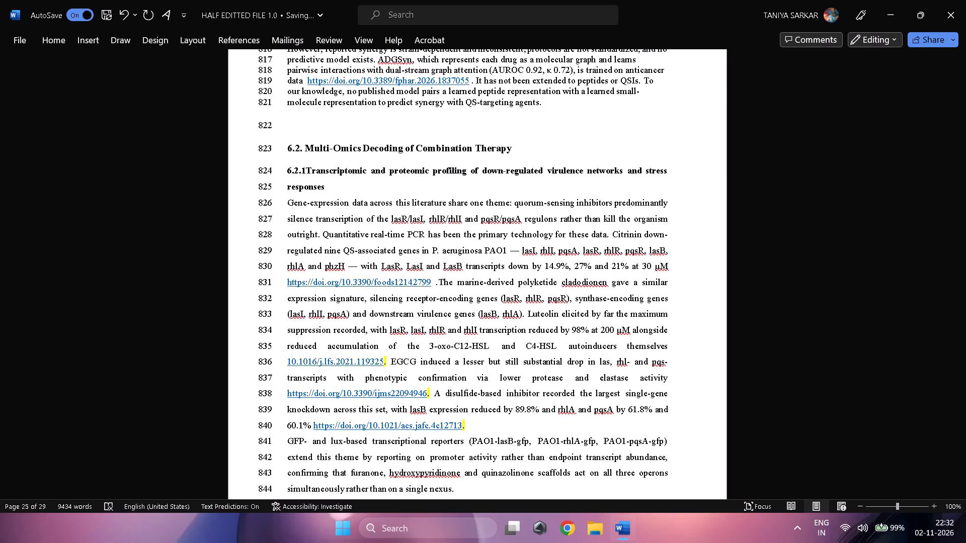
key("space")
Number the subheading "Metabolomic analysis of eradicated biofilm microenvironments" as 6.2.2.
left_click(961, 491)
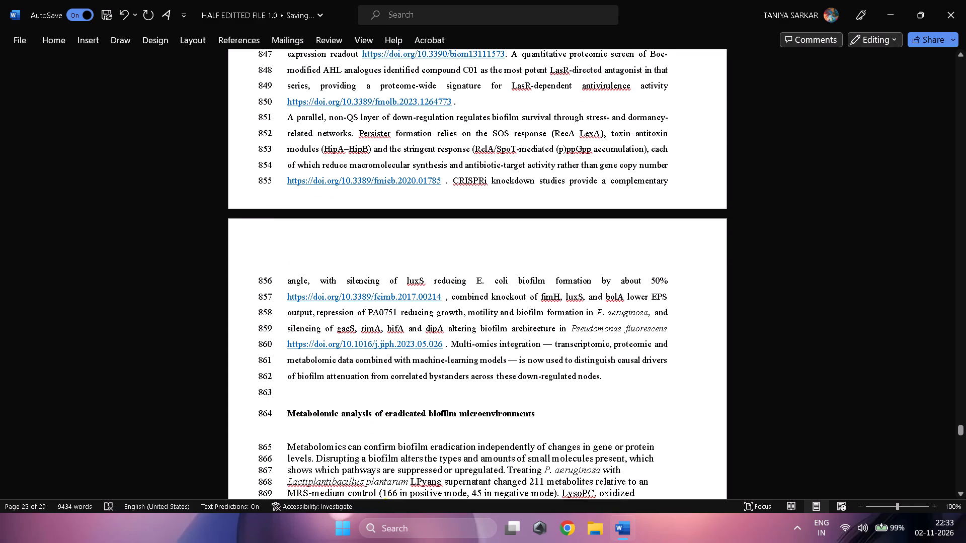
left_click(291, 414)
type("6.2.2")
key("space")
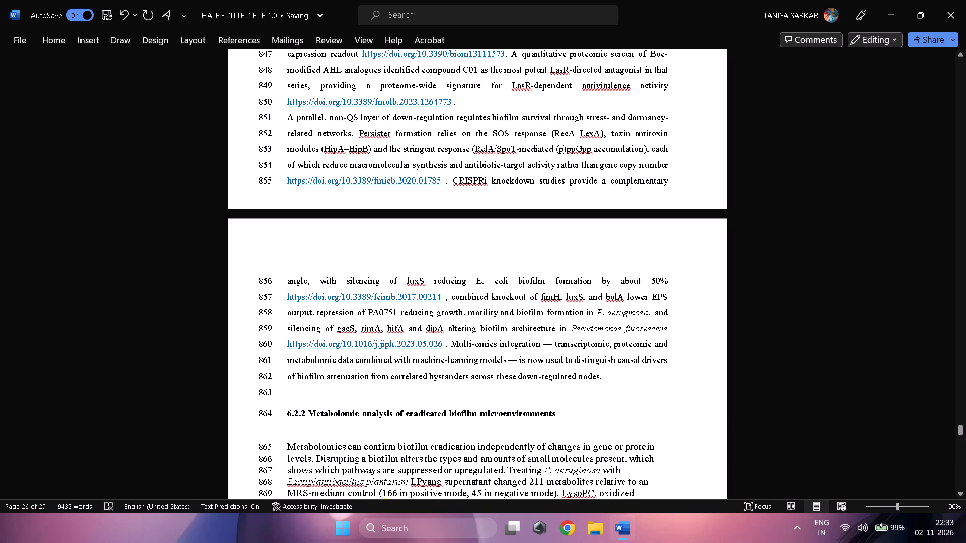
double_click(960, 491)
left_click(960, 491)
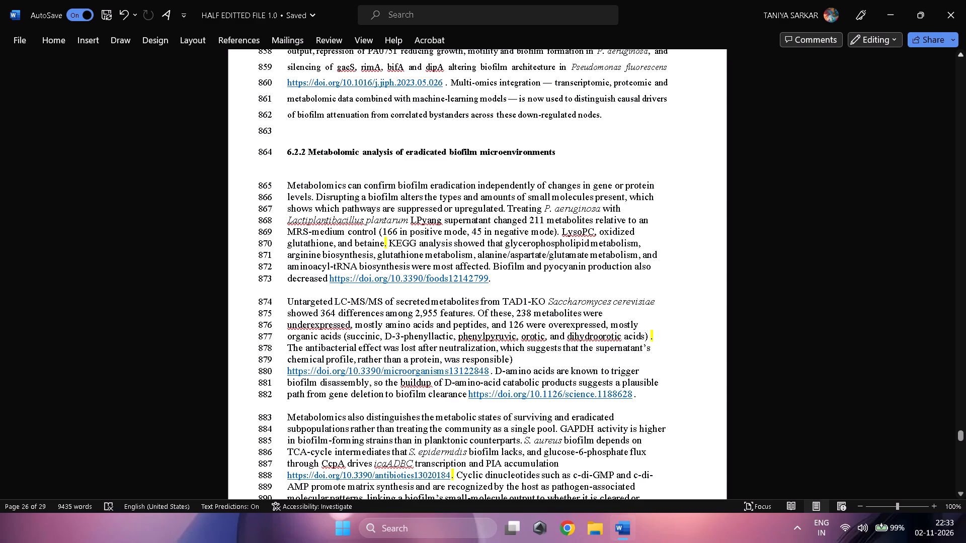
Minimize the manuscript and open the document "my research proposal new" from the desktop.
left_click(897, 8)
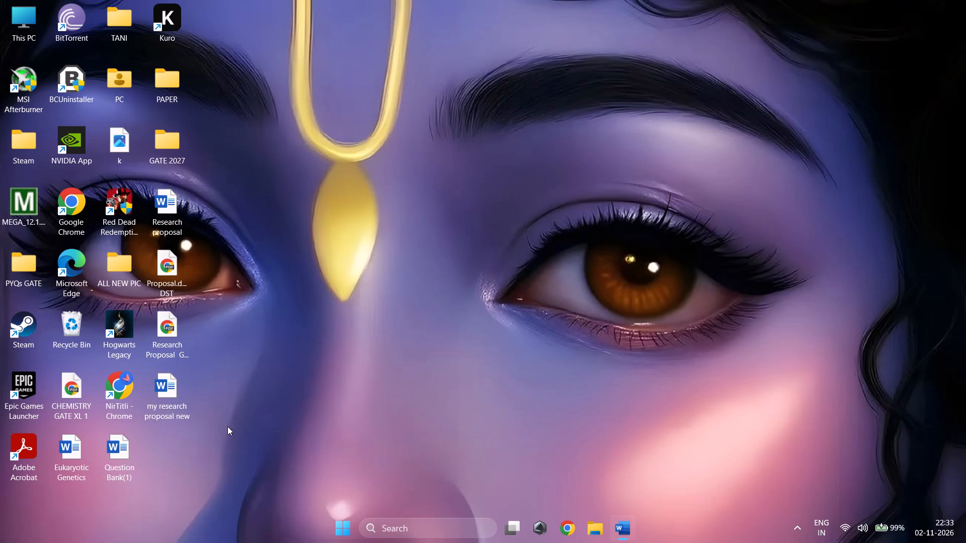
double_click(178, 408)
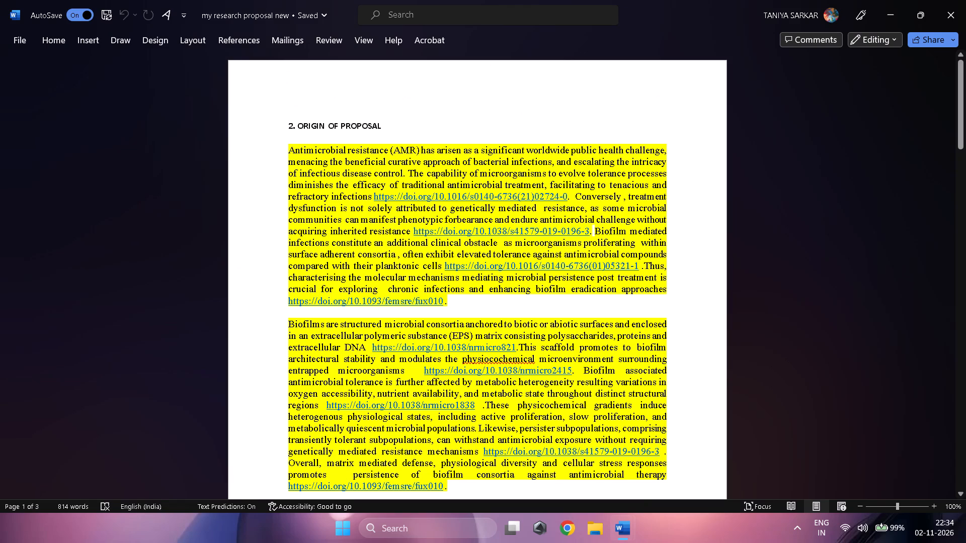
Apply yellow highlight to all the Origin of Proposal paragraphs preceding the heading "2.4 Need for Spatial Profiling".
left_click_drag(287, 151, 593, 461)
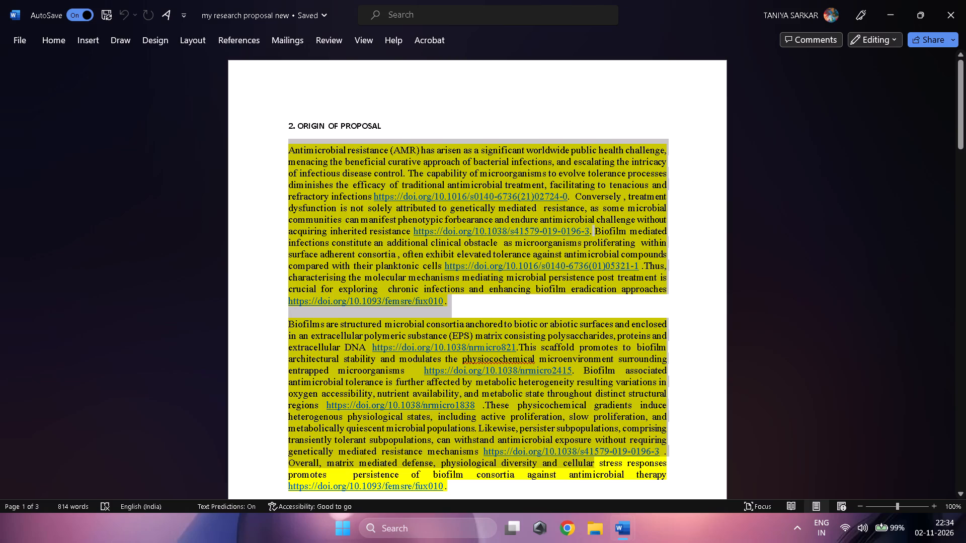
left_click_drag(593, 461, 619, 488)
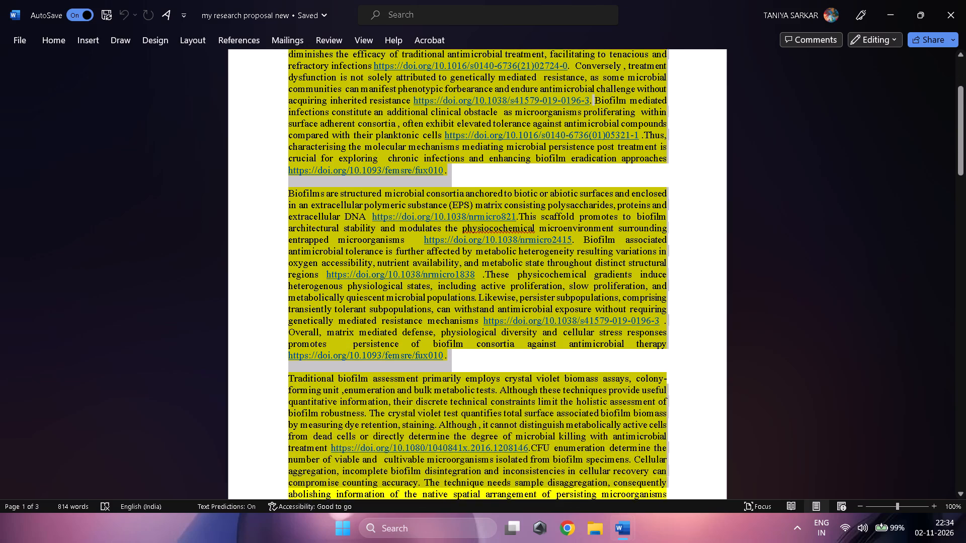
left_click_drag(619, 488, 691, 535)
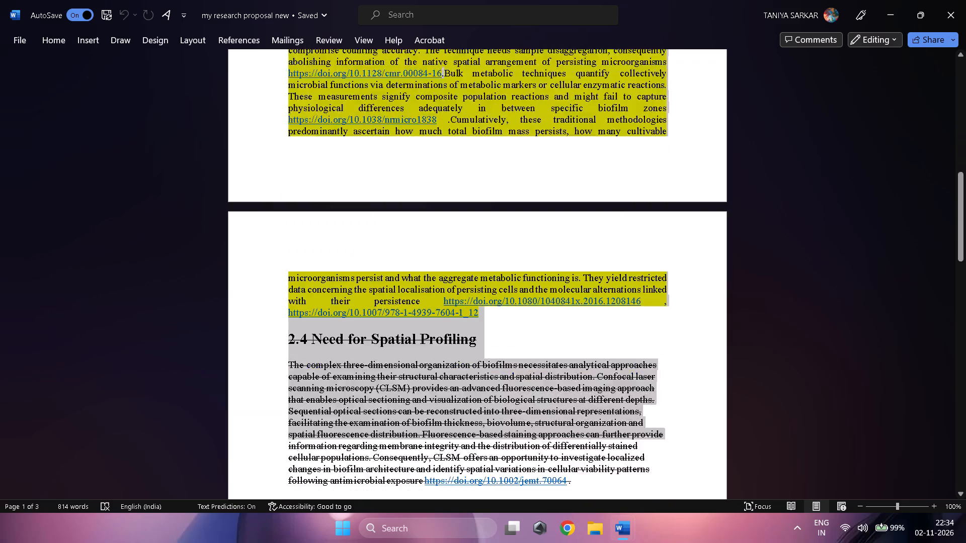
left_click_drag(691, 535, 602, 161)
left_click(660, 141)
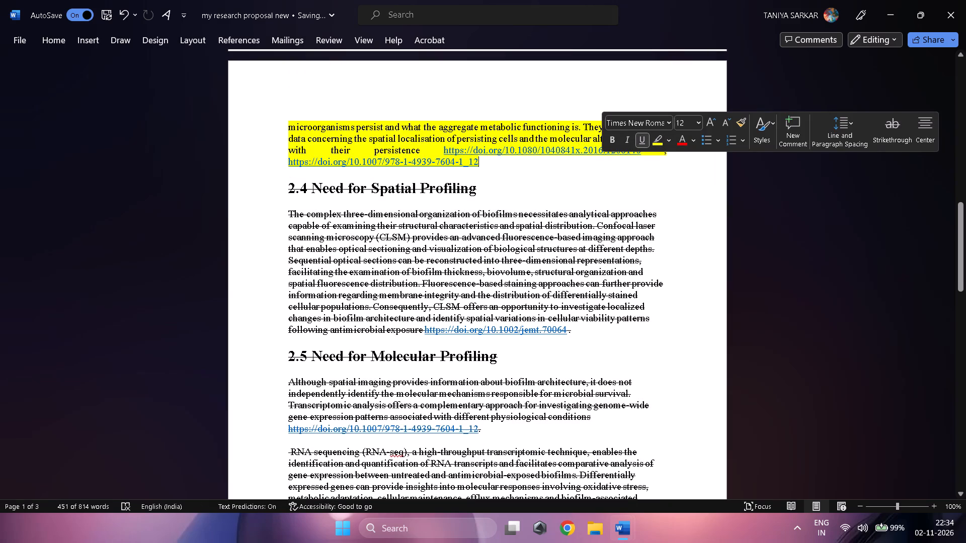
Delete the struck-through text from the heading "2.4 Need for Spatial Profiling" to the end of the document.
left_click_drag(290, 185, 629, 530)
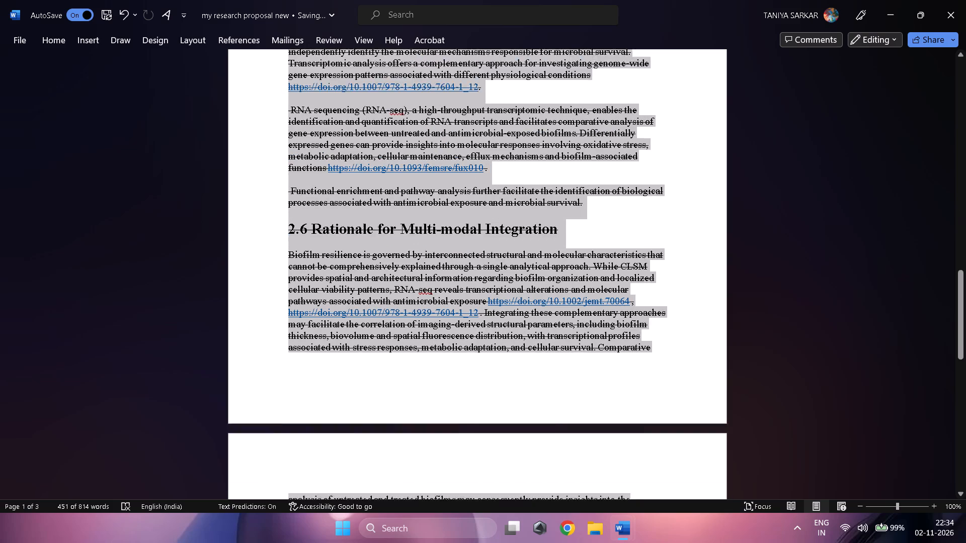
left_click_drag(629, 530, 665, 488)
key("BackSpace")
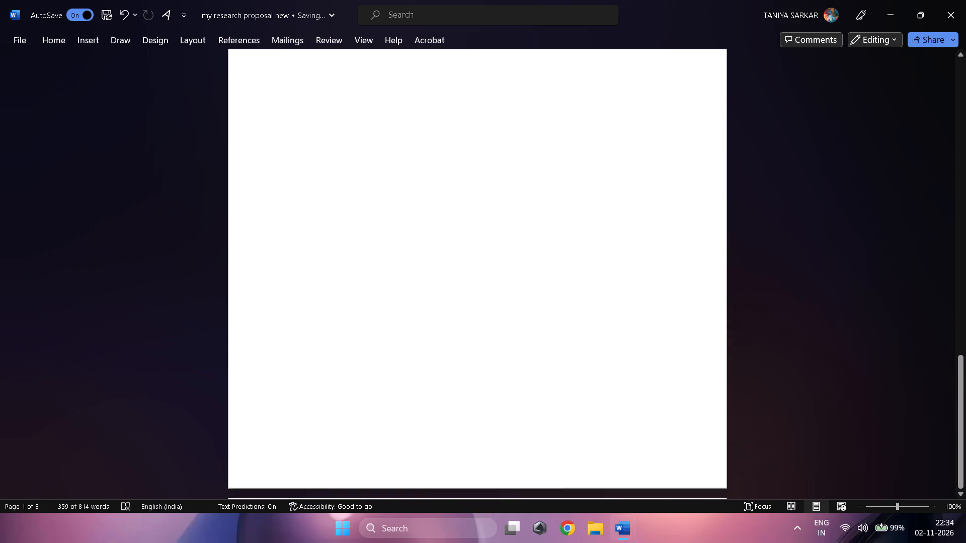
Look over the remaining Origin of Proposal text and close the research proposal document.
left_click_drag(962, 385, 950, 223)
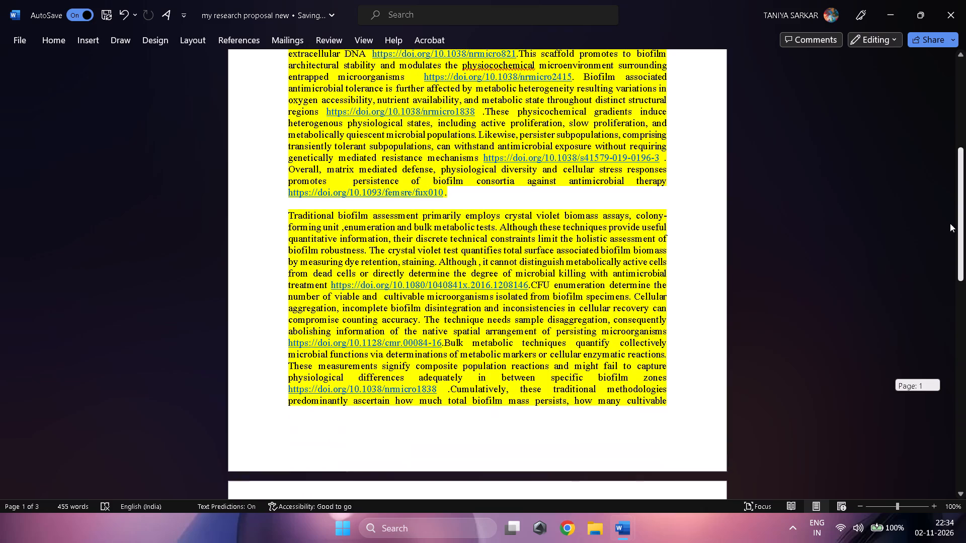
left_click_drag(950, 223, 948, 144)
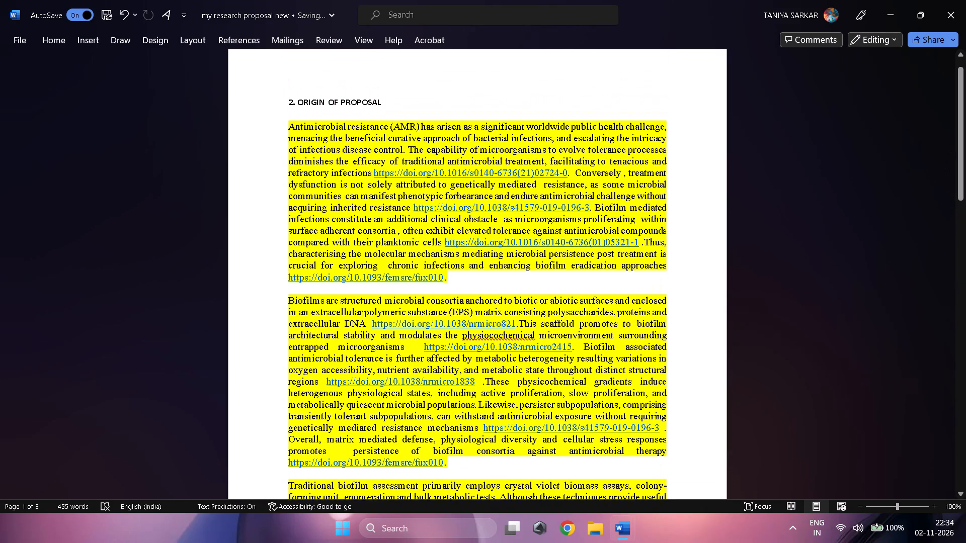
left_click_drag(963, 184, 965, 292)
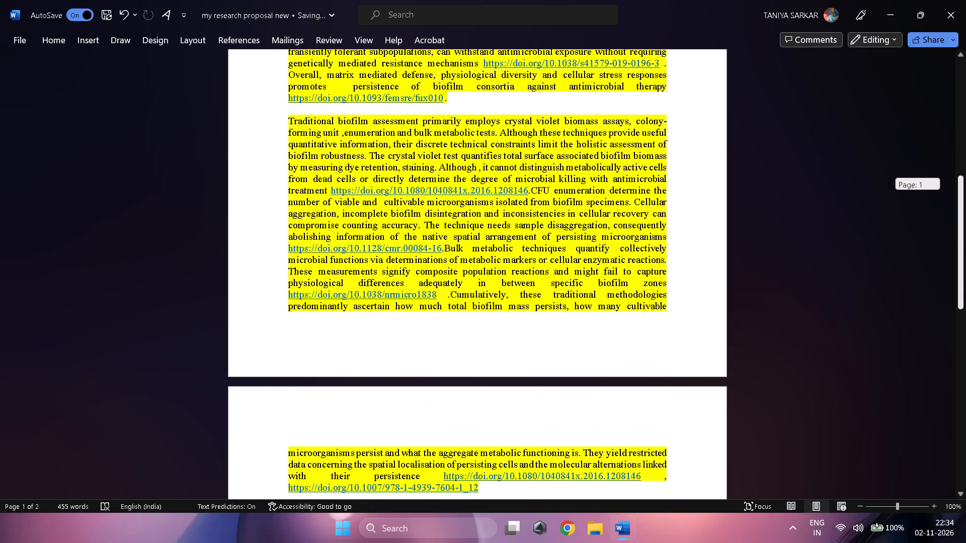
left_click_drag(965, 292, 956, 155)
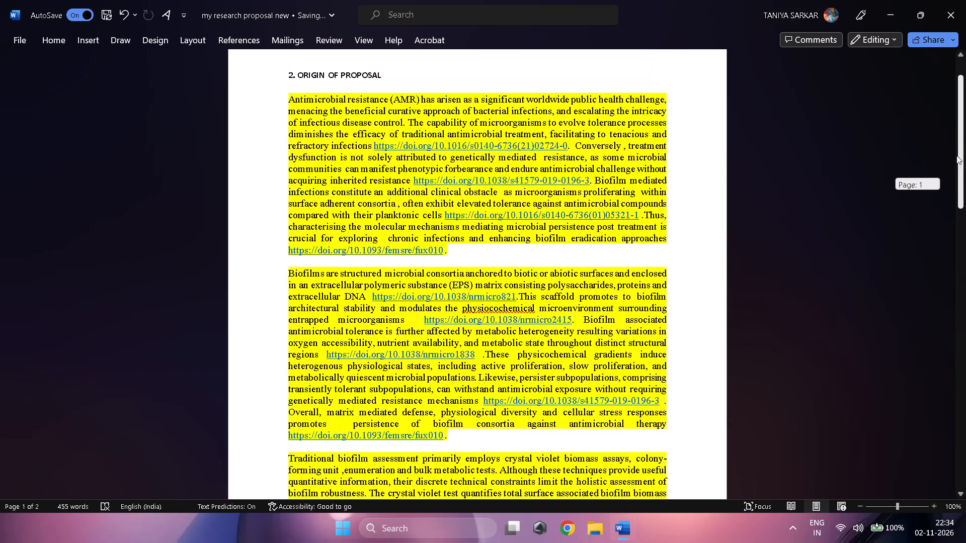
left_click_drag(956, 155, 951, 123)
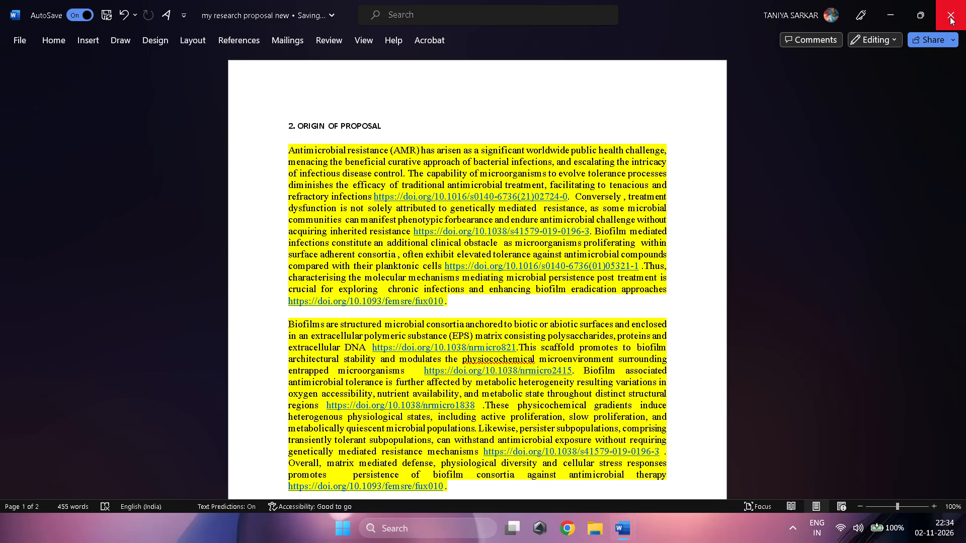
left_click(950, 17)
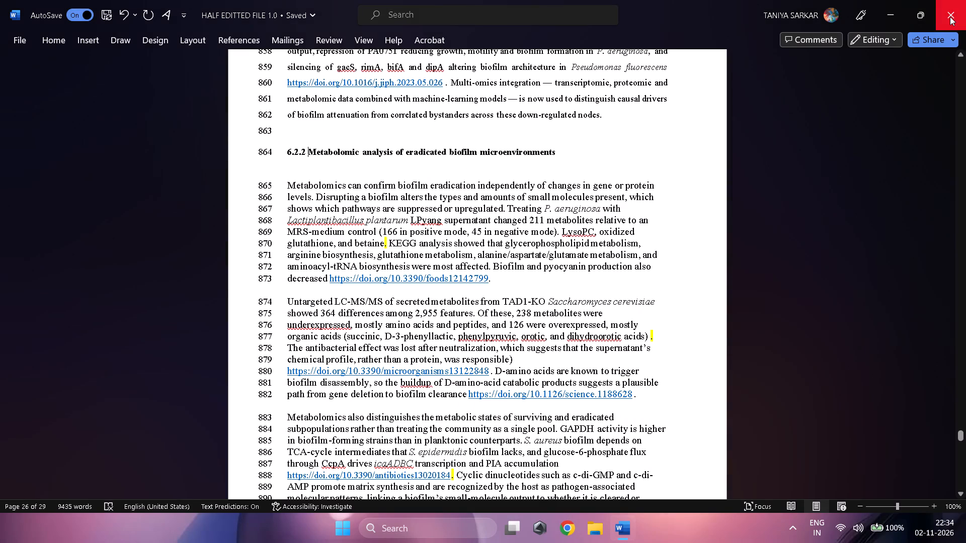
Minimize the manuscript and open the Windows search.
left_click(882, 15)
left_click(435, 519)
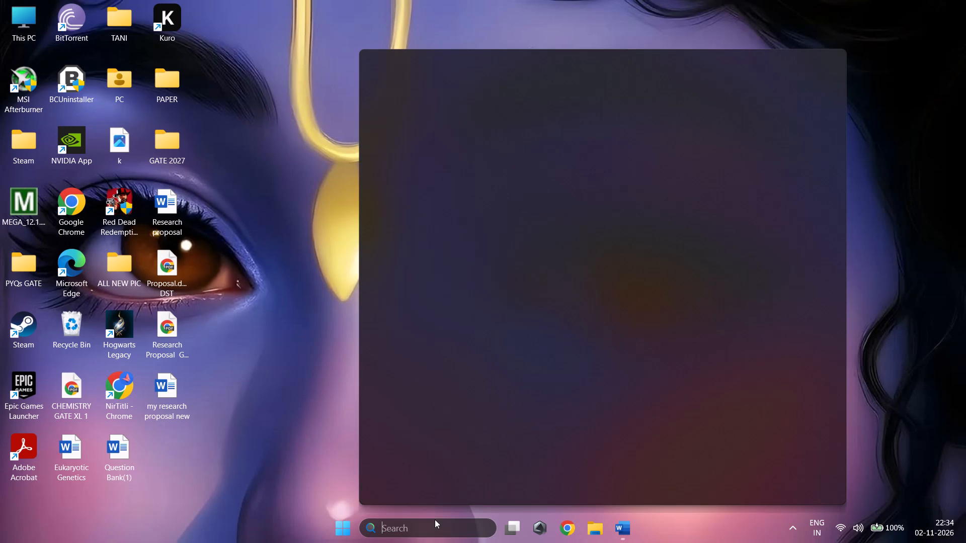
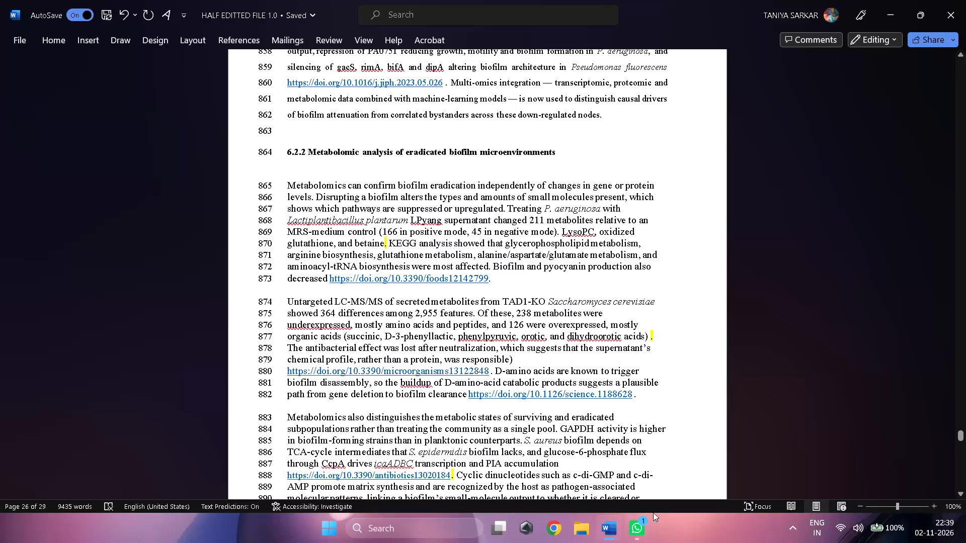
Replace the highlighted full stop after "betaine" in section 6.2.2's first paragraph with an unhighlighted full stop.
left_click(387, 246)
key("BackSpace")
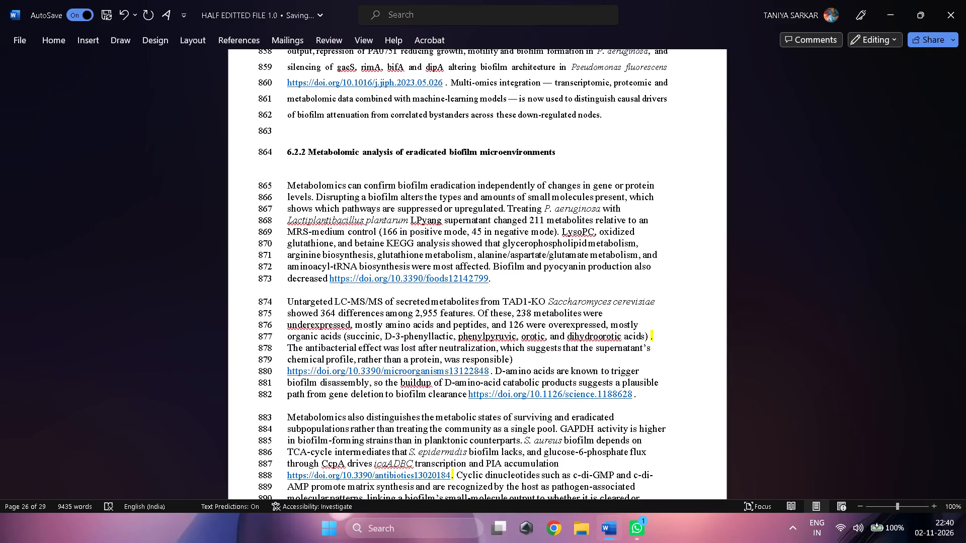
key("period")
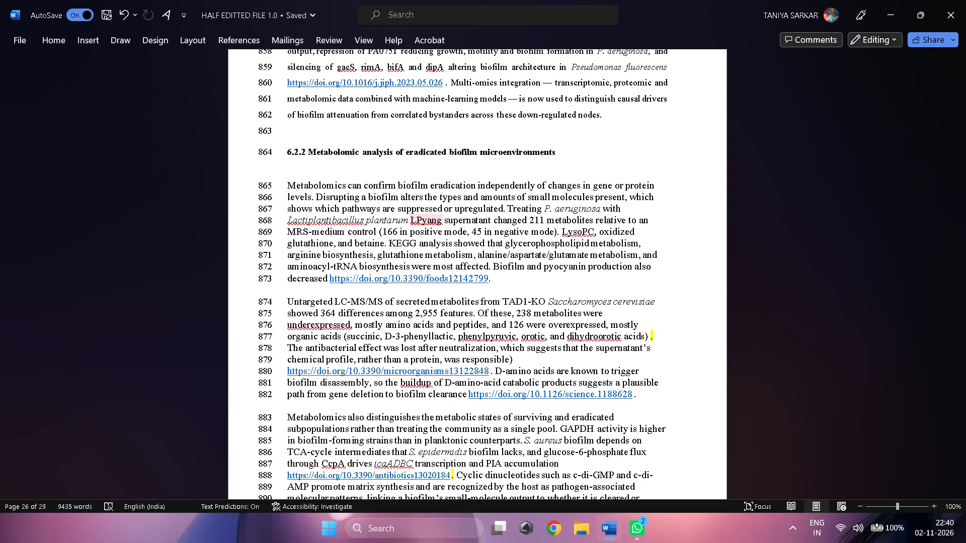
Apply yellow highlight to the word "LPyang" in the first paragraph of section 6.2.2.
left_click(423, 227)
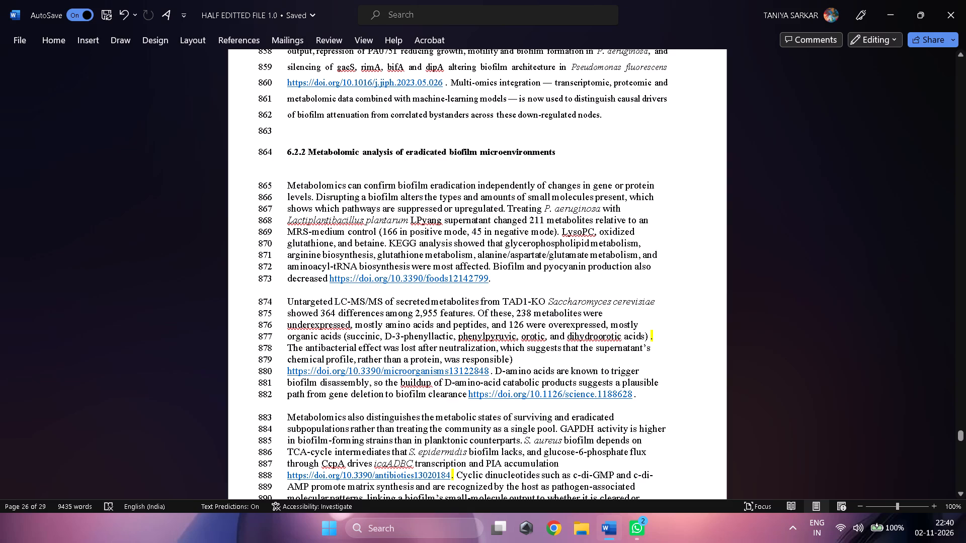
left_click_drag(443, 220, 418, 219)
left_click_drag(418, 219, 411, 220)
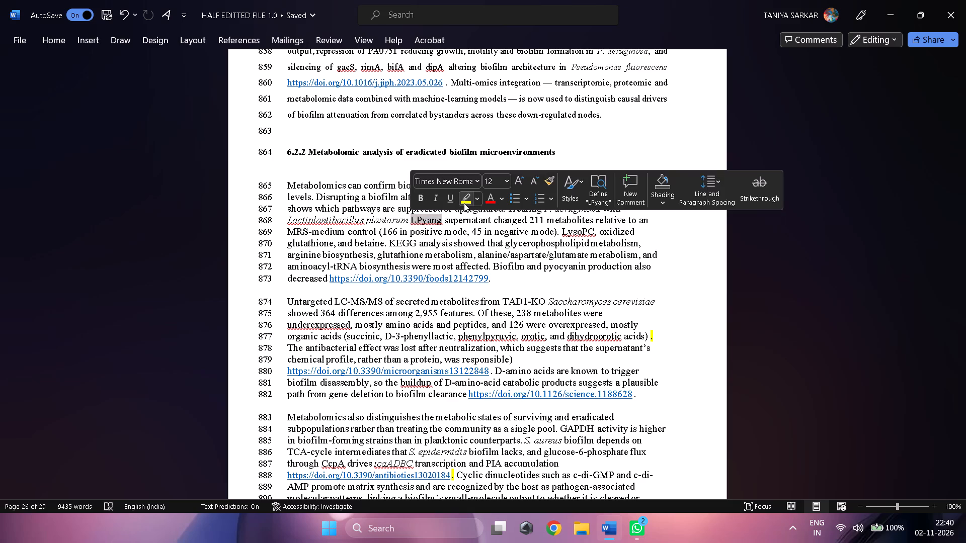
left_click(464, 203)
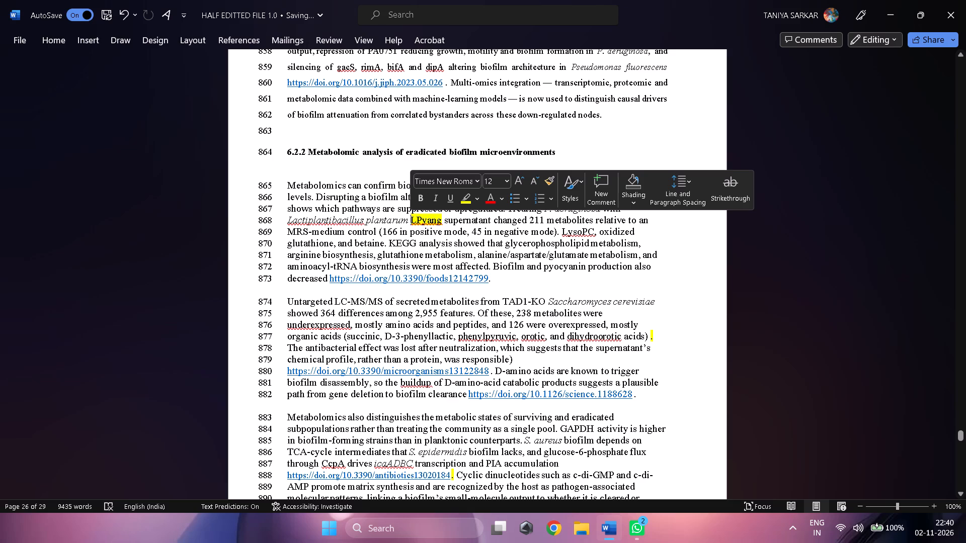
Clear the spelling flag on "Lactiplantibacillus" in the first paragraph of section 6.2.2, keeping its spelling.
left_click(360, 223)
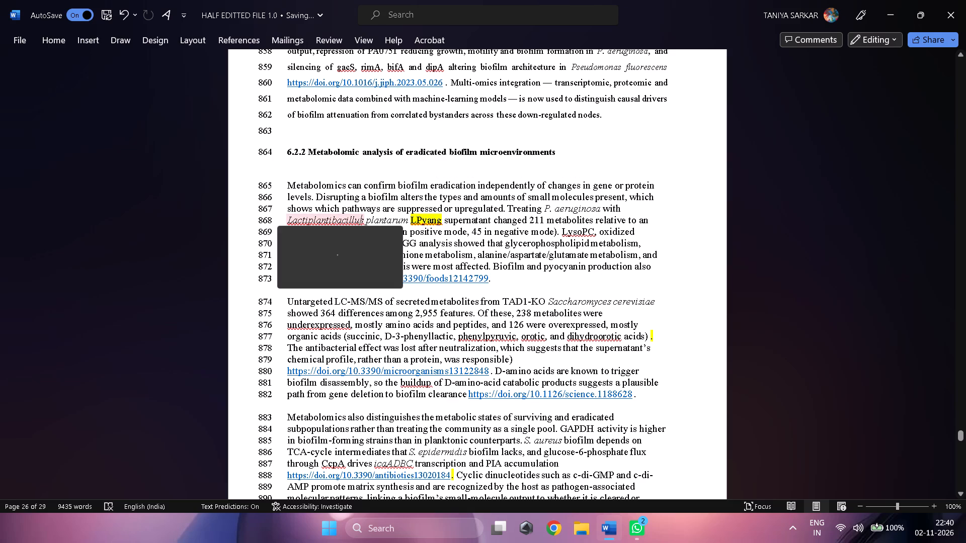
left_click(298, 287)
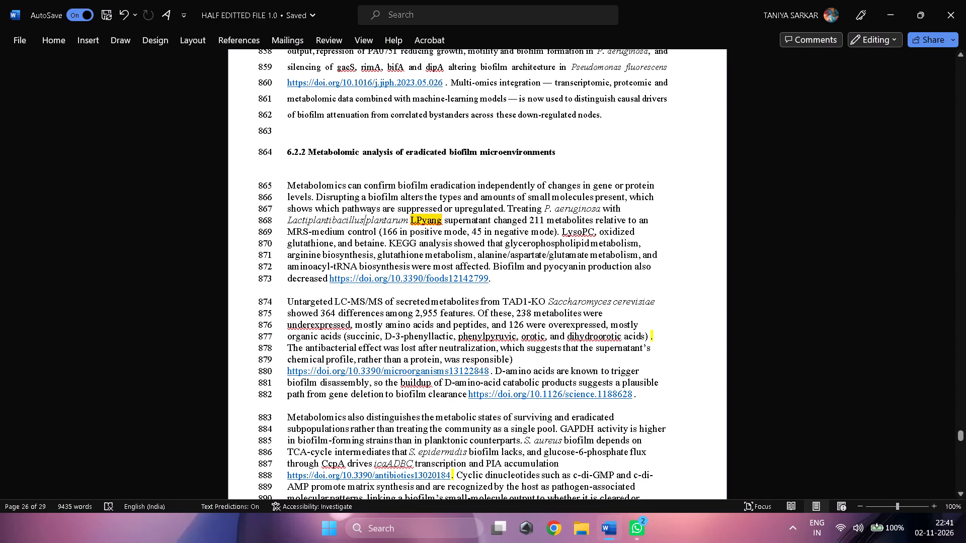
Remove the yellow highlight from the word "LPyang" in the first paragraph of section 6.2.2.
left_click_drag(441, 219, 413, 219)
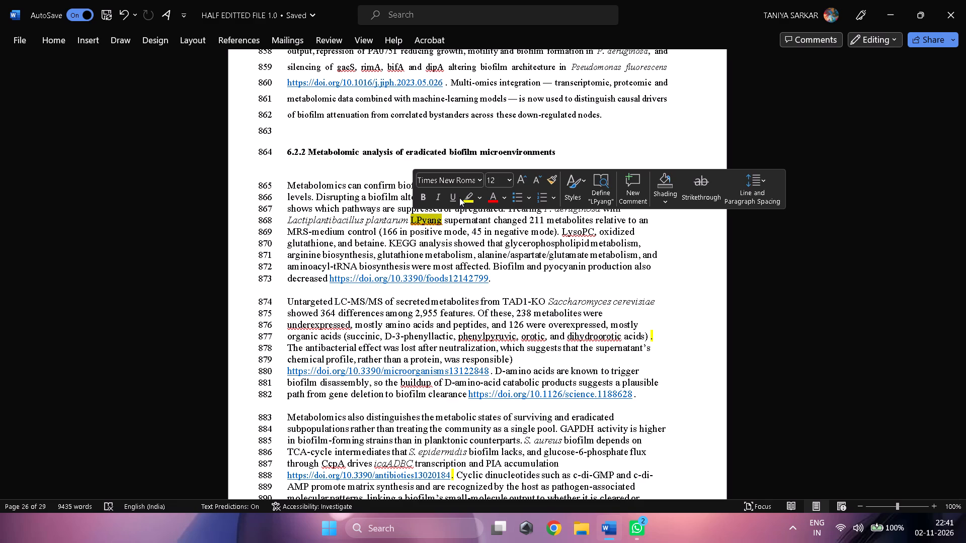
left_click(464, 198)
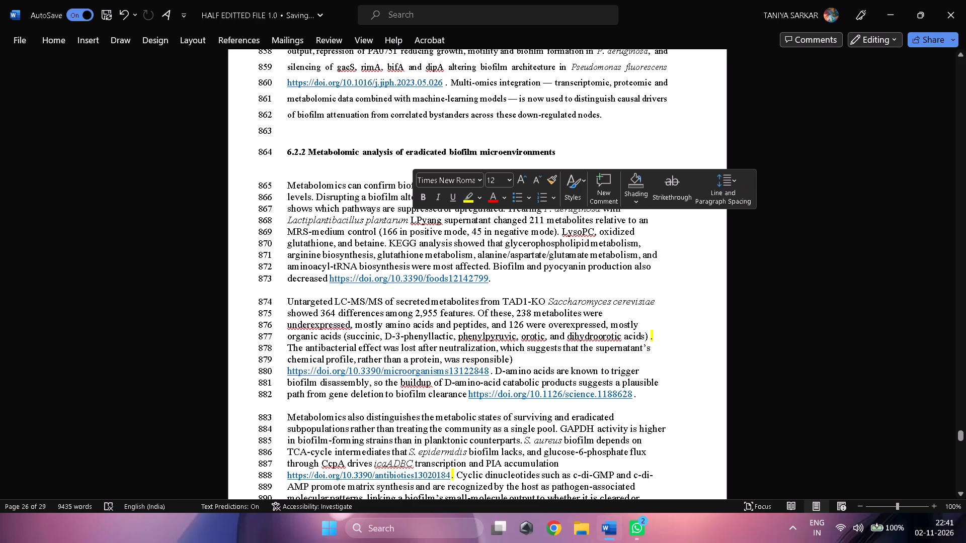
left_click(712, 300)
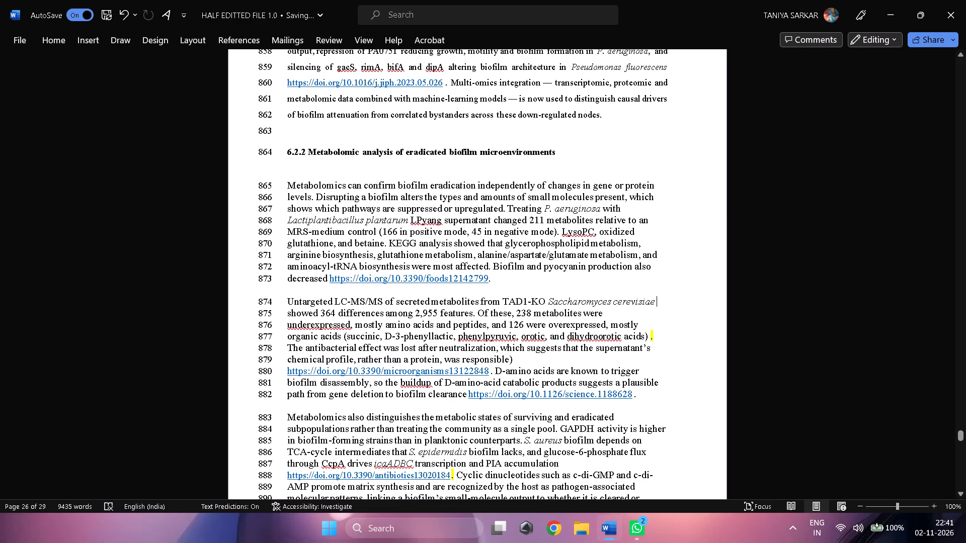
Open the foods12142799 citation link at the end of section 6.2.2's first paragraph and arrange the article beside the manuscript.
left_click(446, 277, "ctrl")
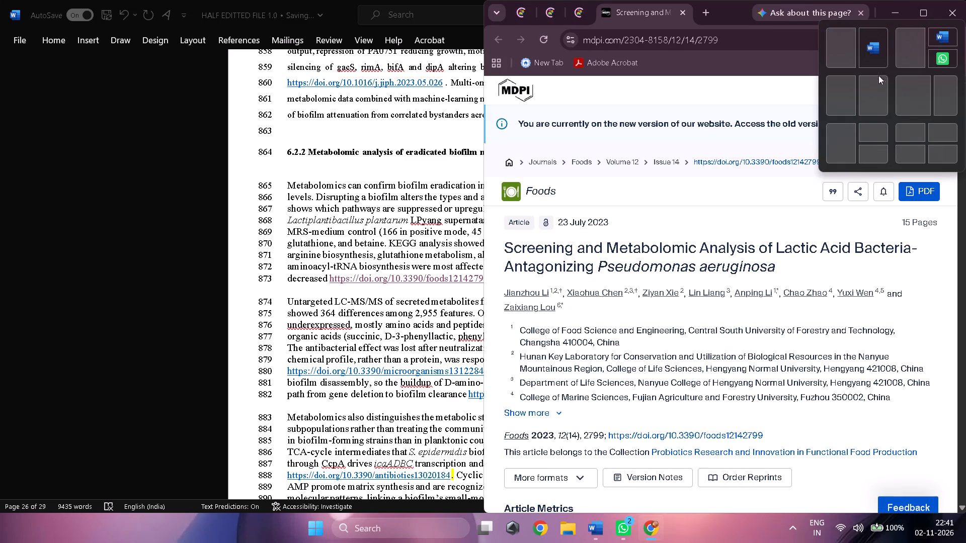
left_click(875, 80)
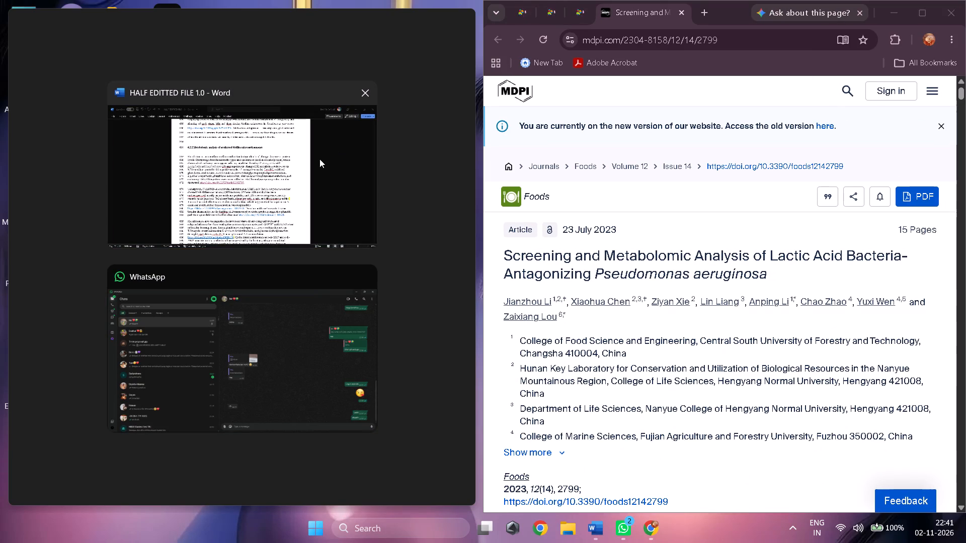
left_click(315, 161)
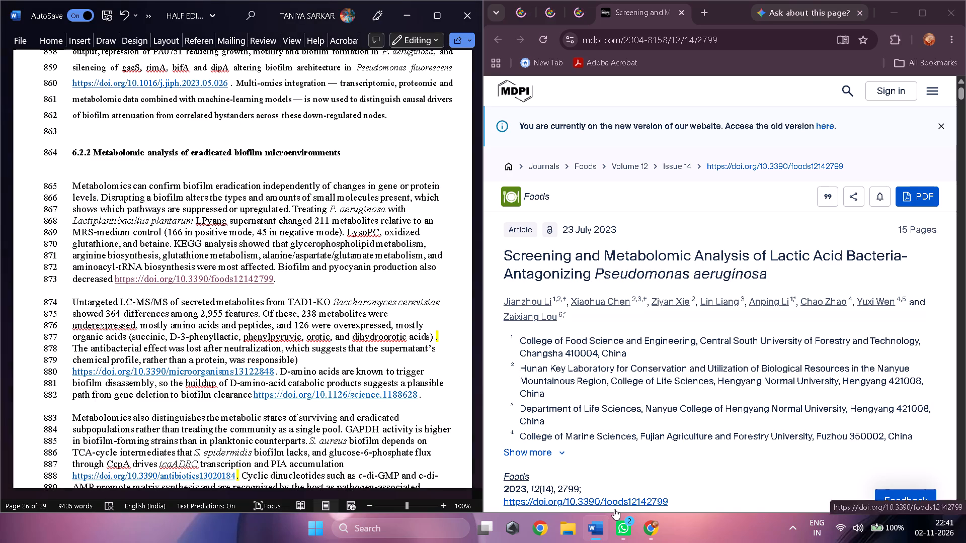
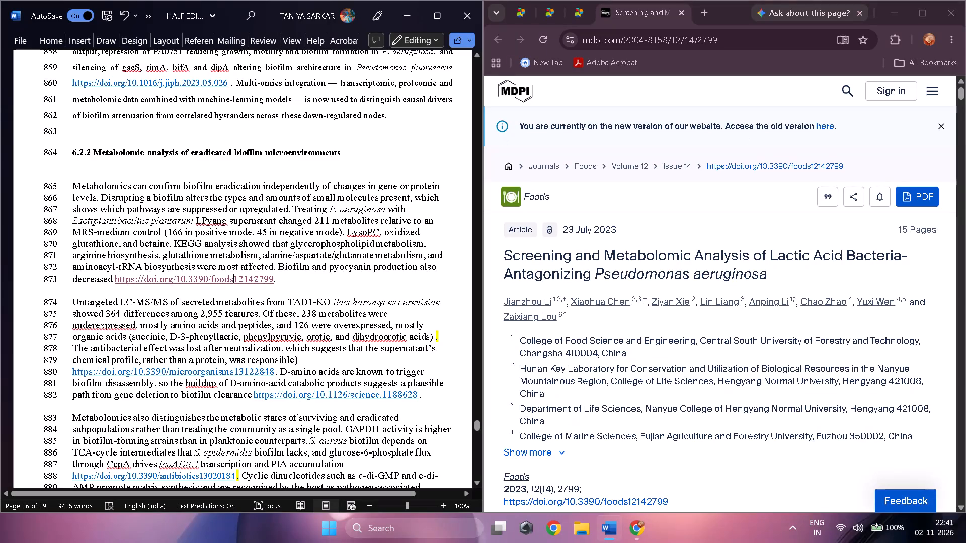
Open the microorganisms13122848 DOI link cited in the second paragraph of section 6.2.2 to check the source article.
left_click(258, 371, "ctrl")
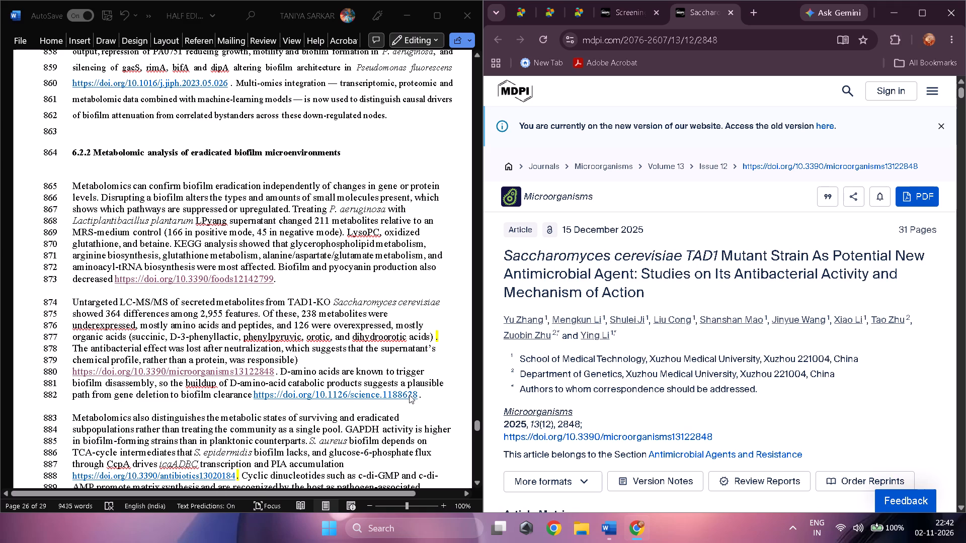
Open the cited source 10.1126/science.1188628 at the end of section 6.2.2's second paragraph.
left_click(404, 394, "ctrl")
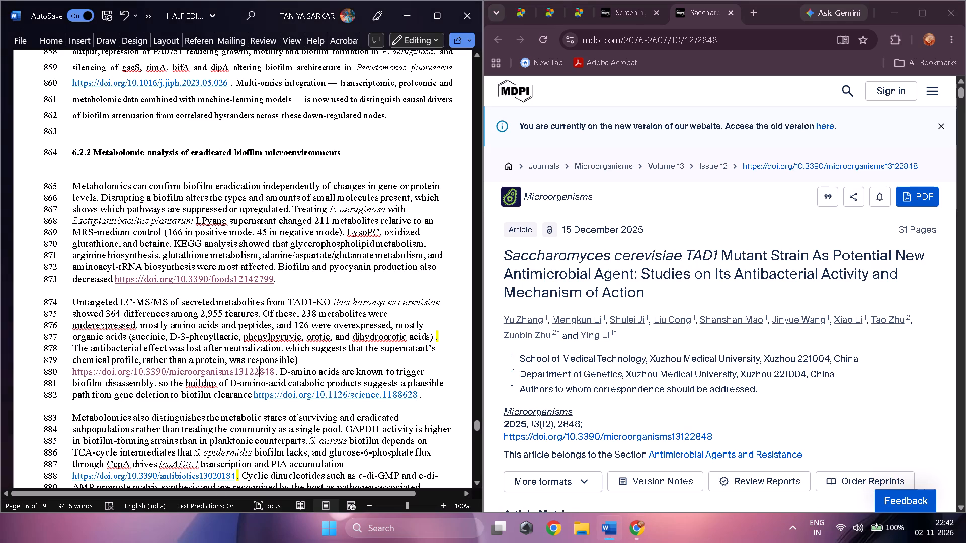
left_click(404, 394, "ctrl")
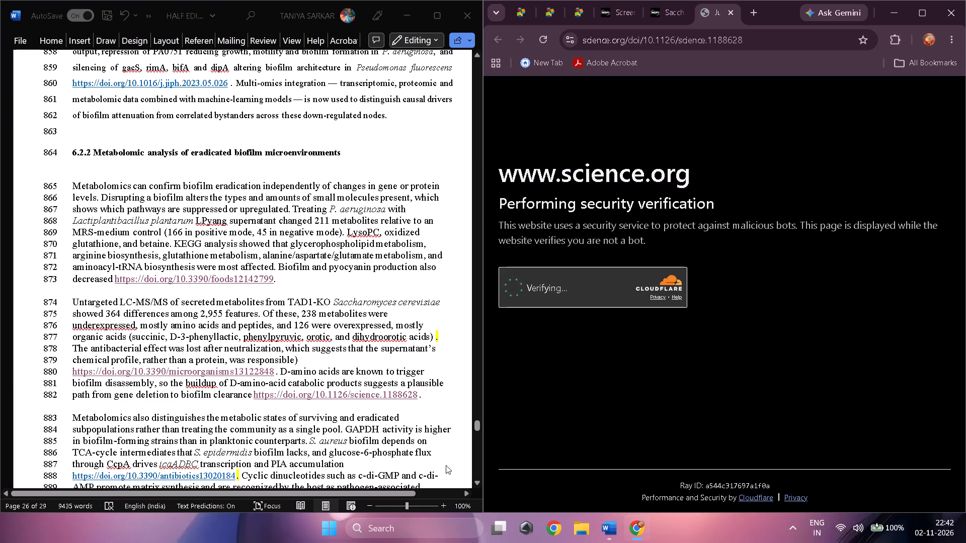
Remove the yellow highlight from the full stop after the first antibiotics13020184 link in section 6.2.2's third paragraph.
triple_click(478, 481)
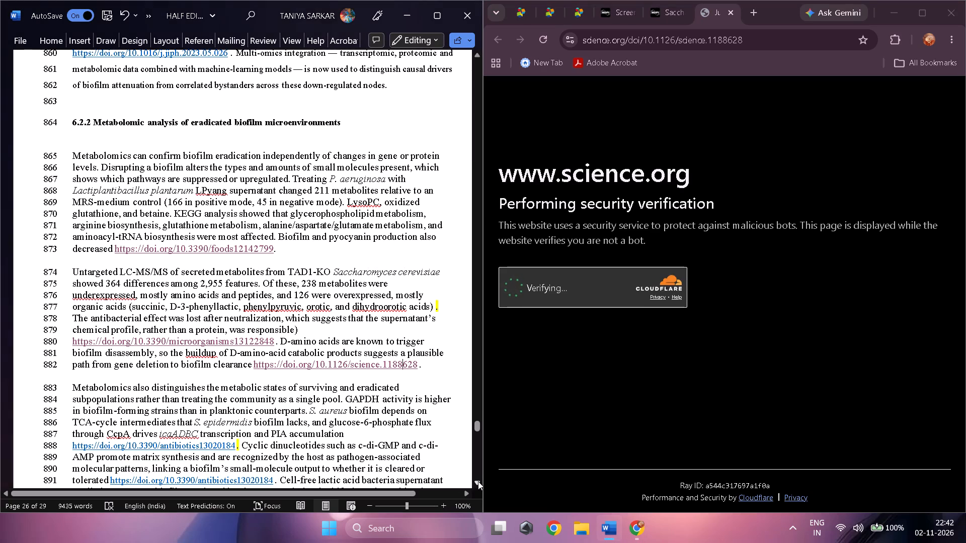
left_click(478, 481)
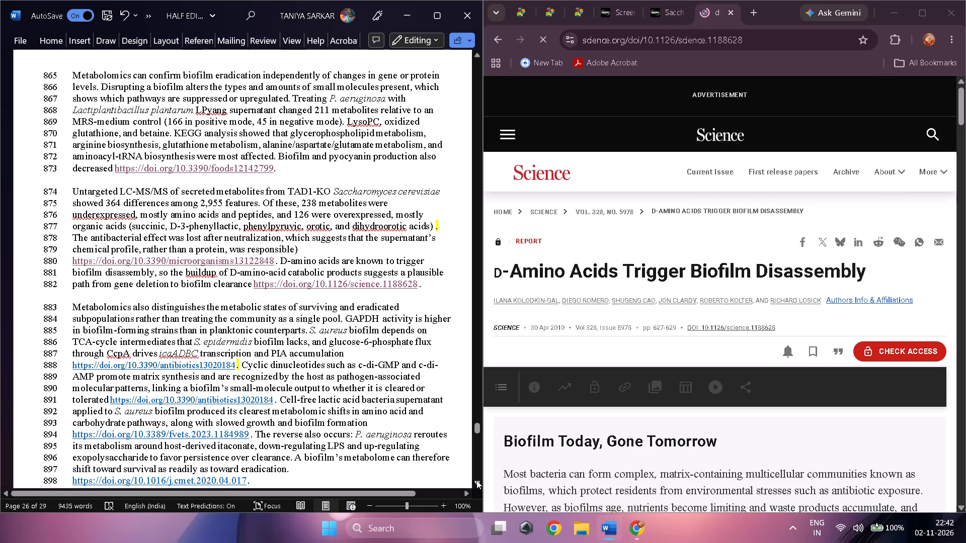
left_click(239, 367)
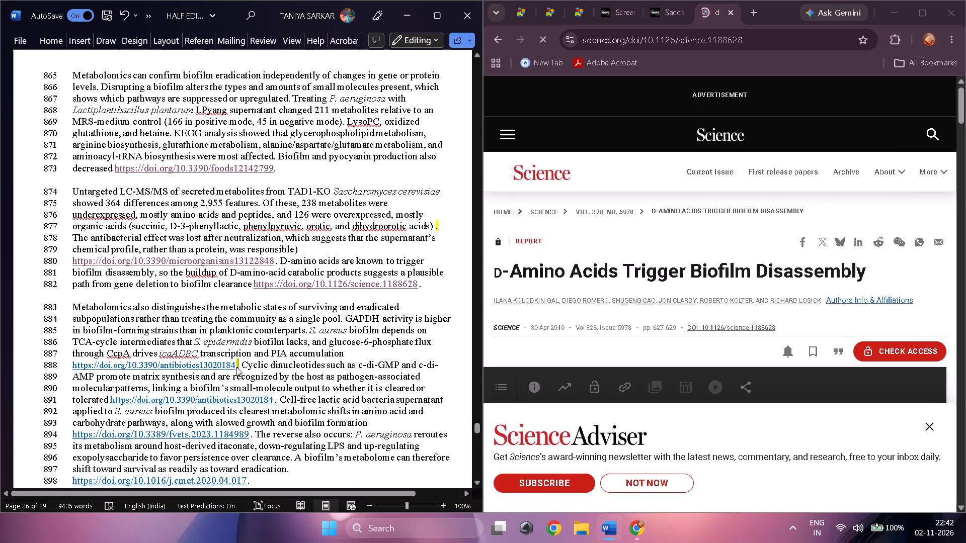
left_click(291, 343)
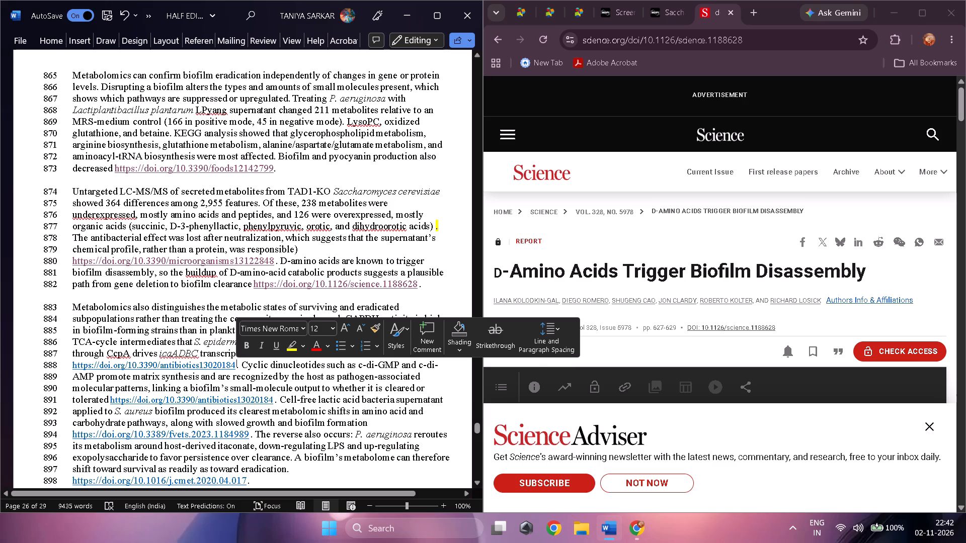
Open the sources cited in section 6.2.2's third paragraph: both antibiotics13020184 links, fvets.2023.1184989 and j.cmet.2020.04.017.
left_click(224, 367, "ctrl")
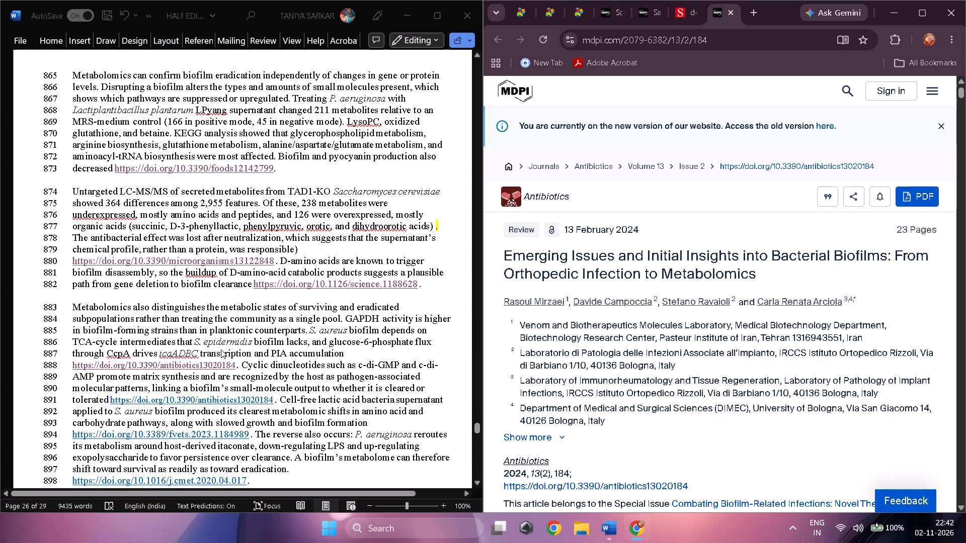
left_click(681, 16)
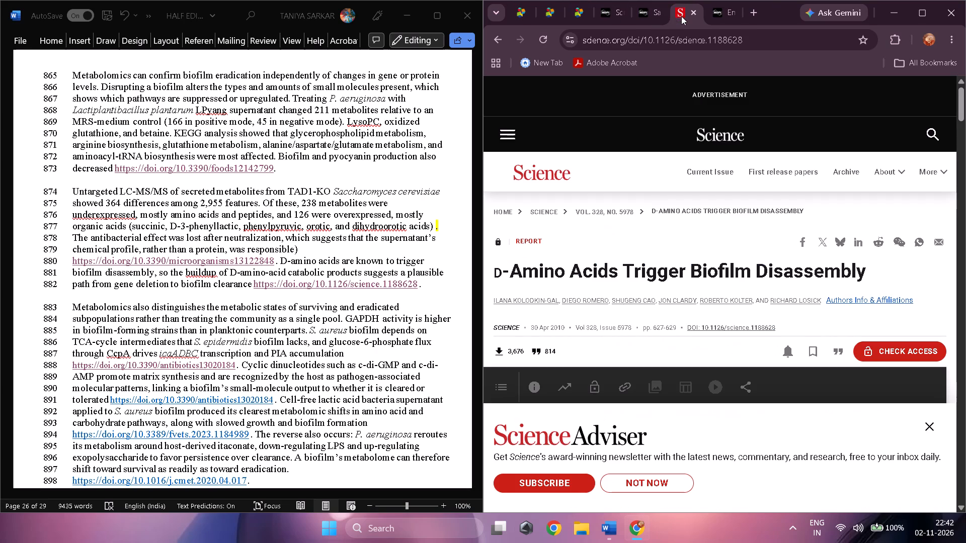
left_click(267, 403, "ctrl")
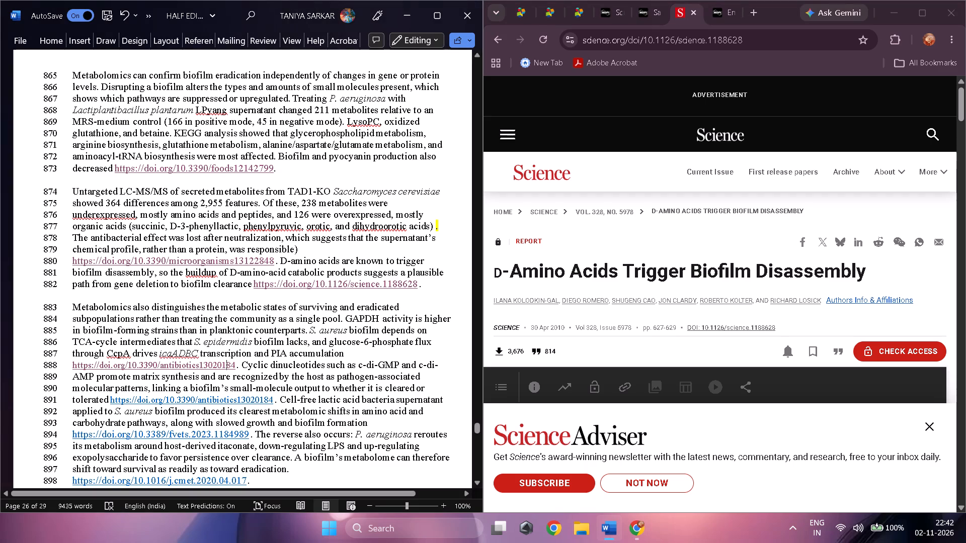
left_click(267, 403, "ctrl")
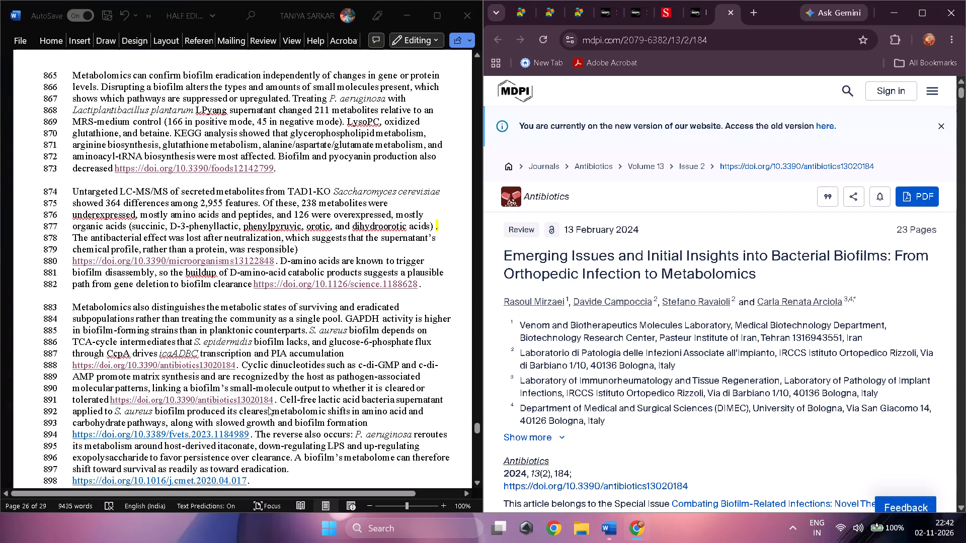
left_click(238, 435)
left_click(238, 435, "ctrl")
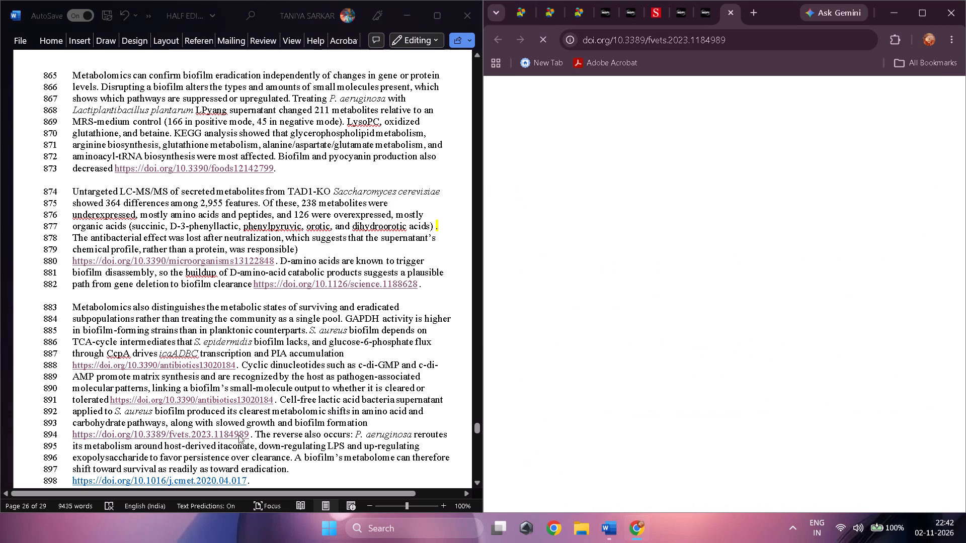
left_click(237, 480)
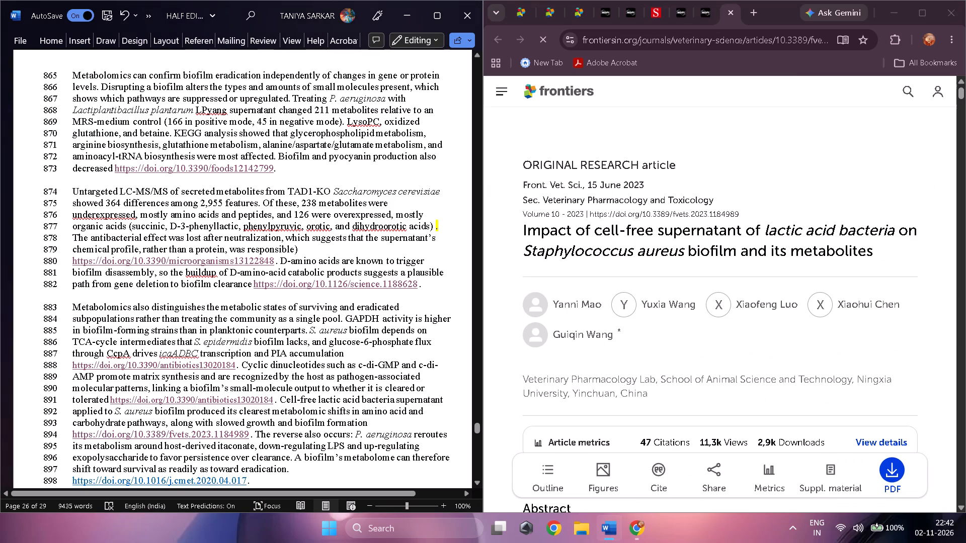
left_click(237, 480, "ctrl")
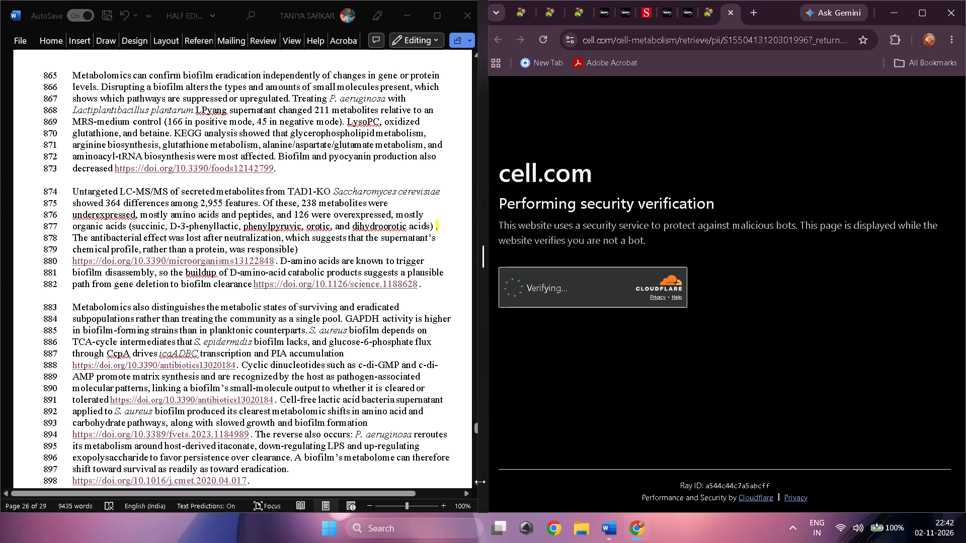
Set the line spacing of all three body paragraphs in section 6.2.2 to 1.5.
triple_click(474, 482)
left_click(474, 482)
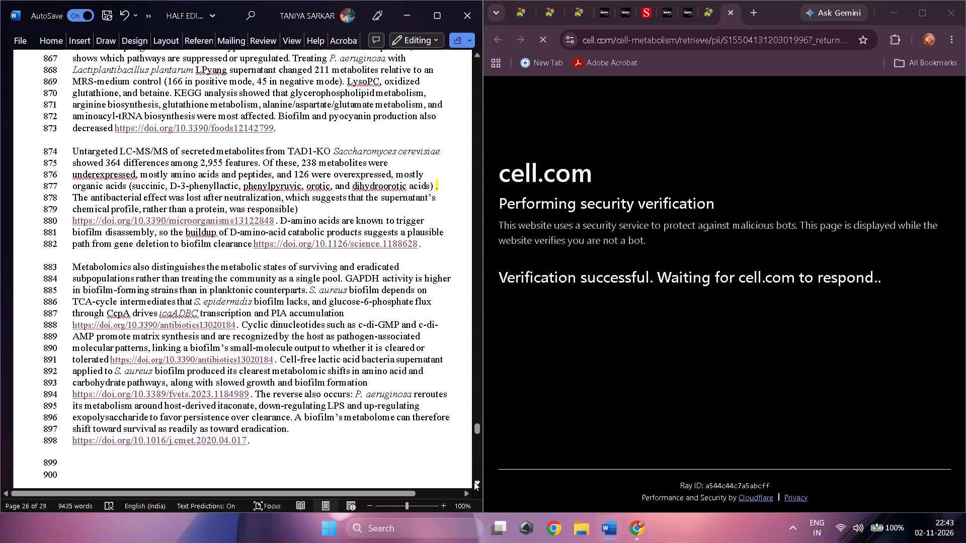
left_click(474, 482)
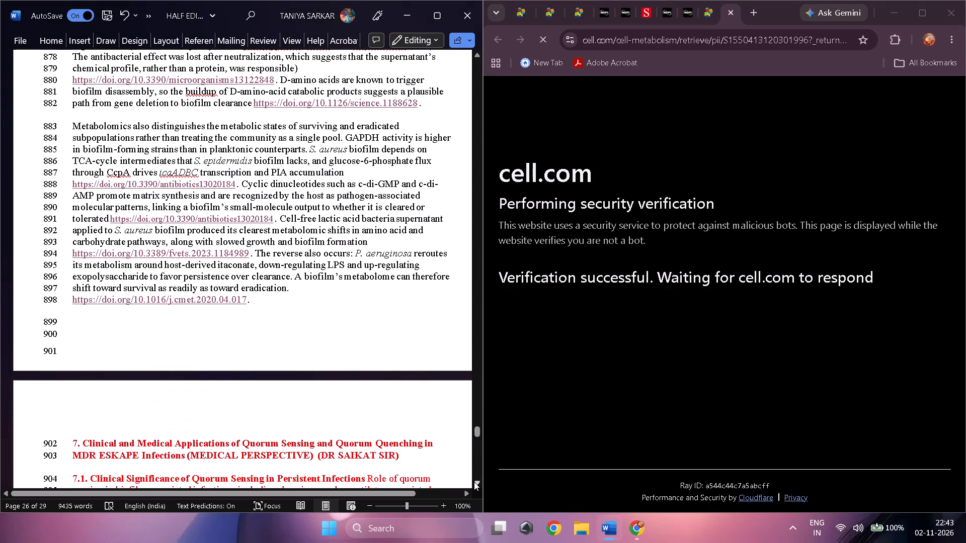
double_click(478, 55)
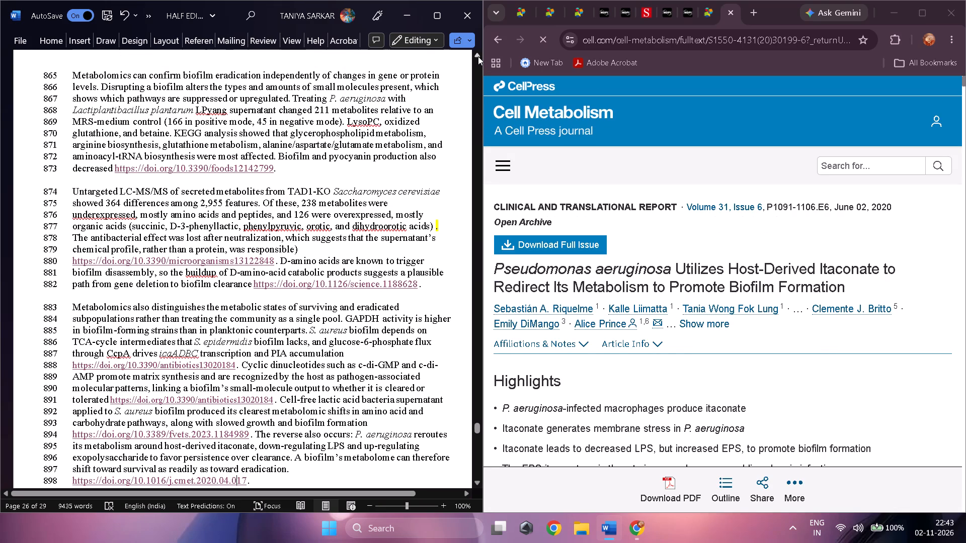
double_click(477, 56)
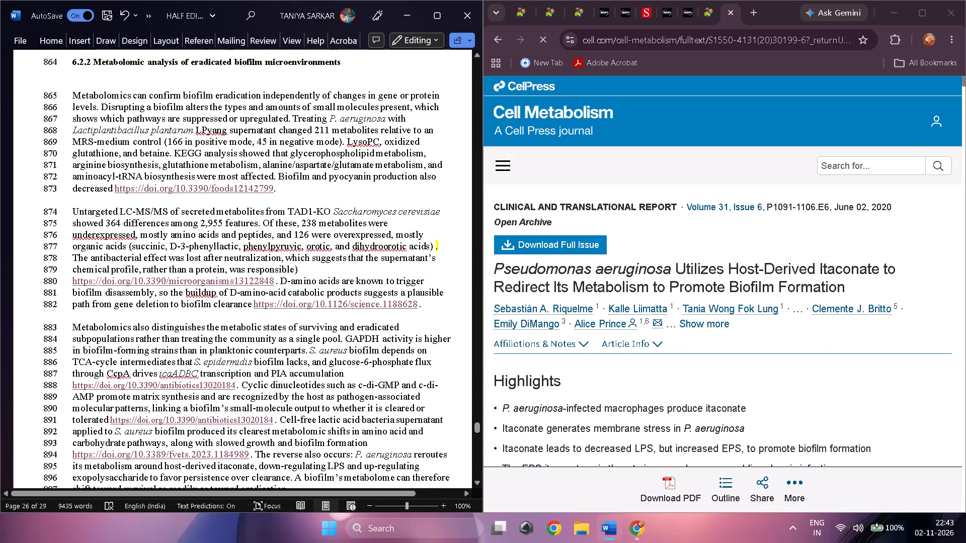
left_click_drag(71, 96, 435, 469)
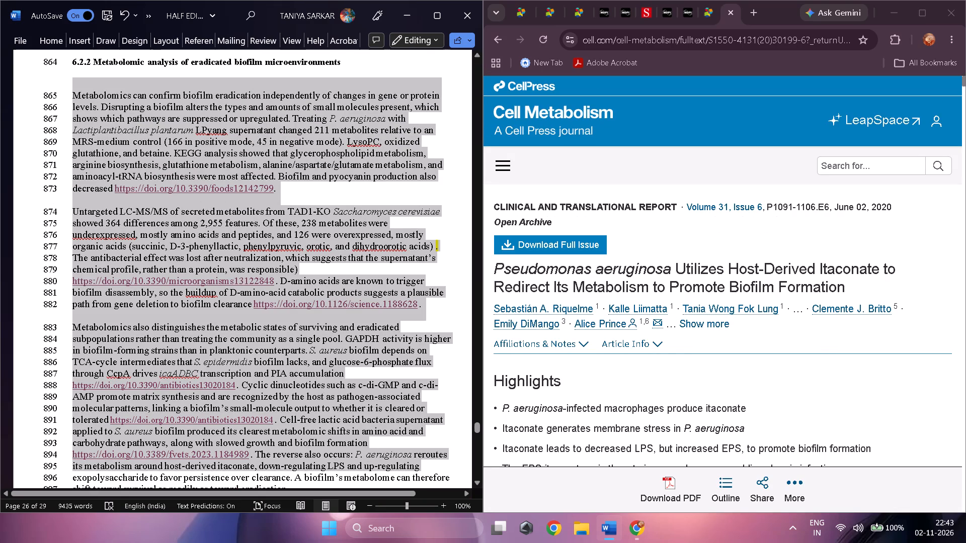
left_click_drag(435, 469, 439, 456)
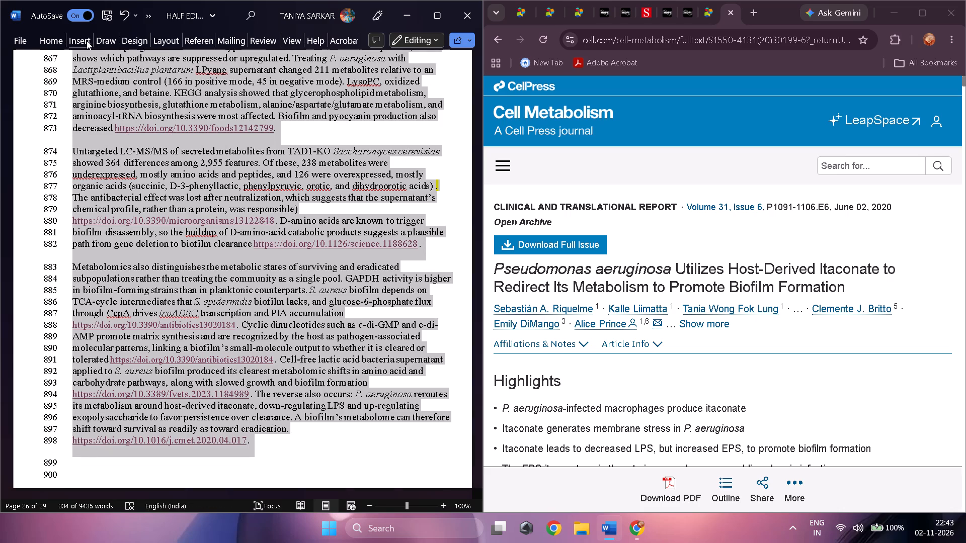
left_click(86, 41)
left_click(54, 43)
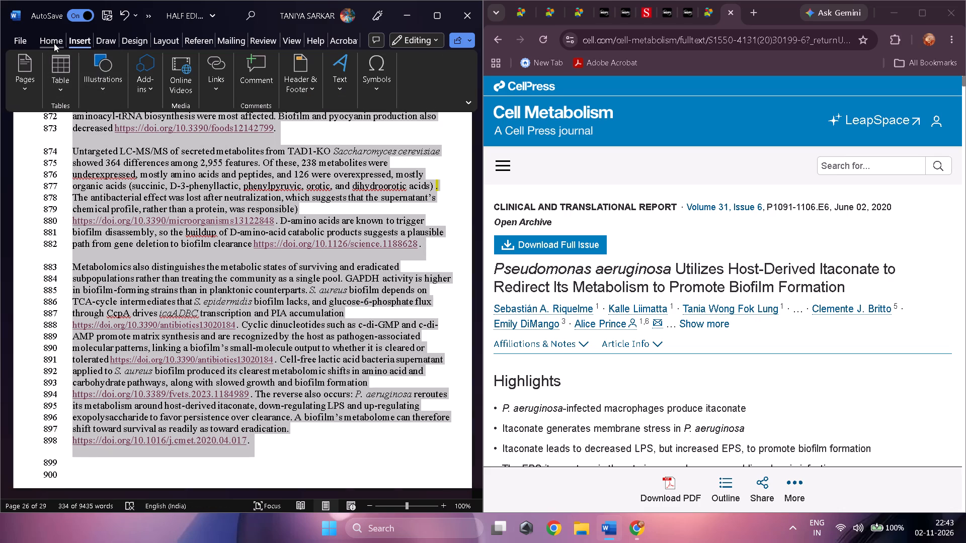
left_click(219, 92)
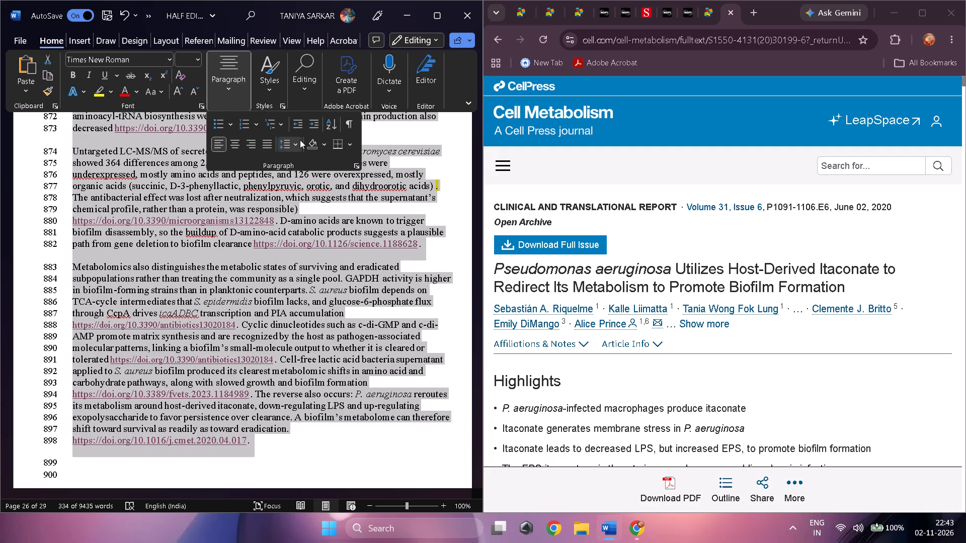
left_click(297, 146)
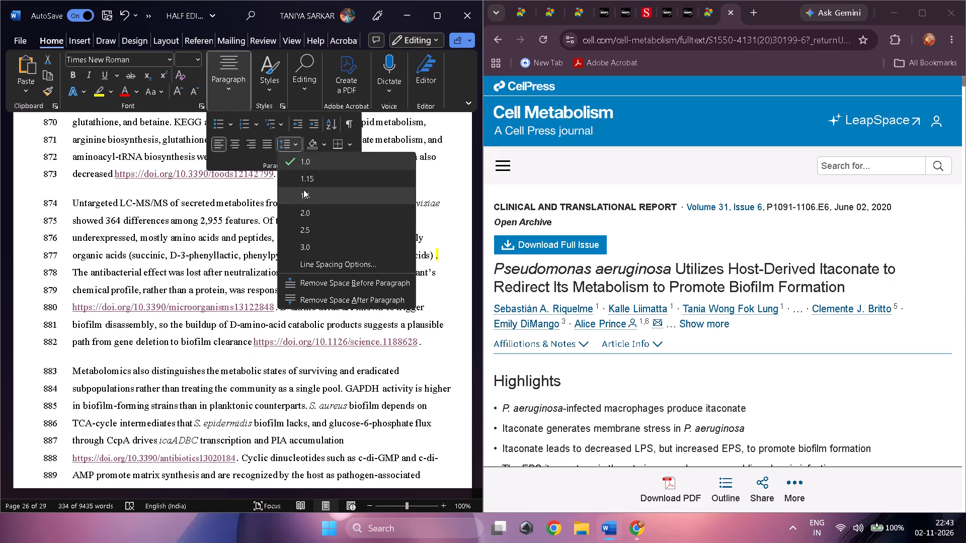
left_click(303, 190)
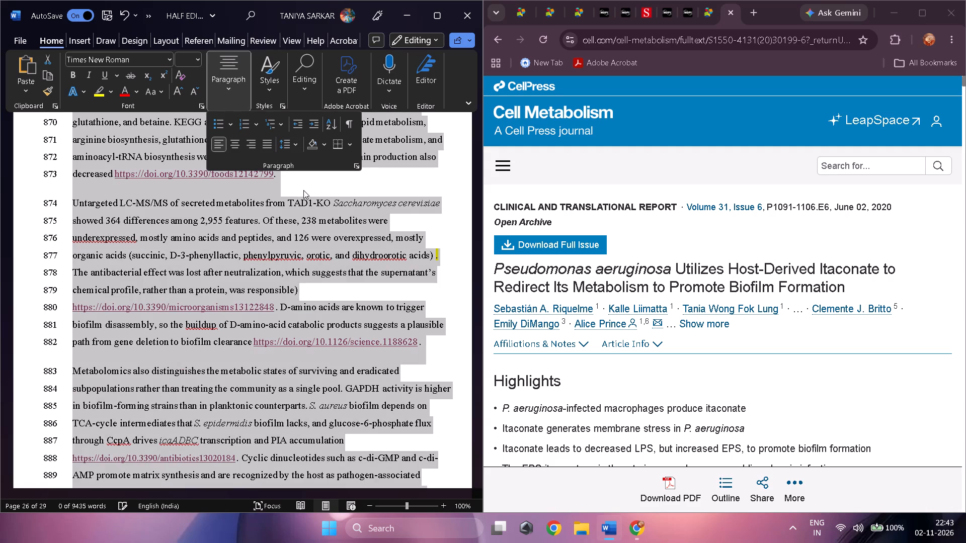
left_click(419, 221)
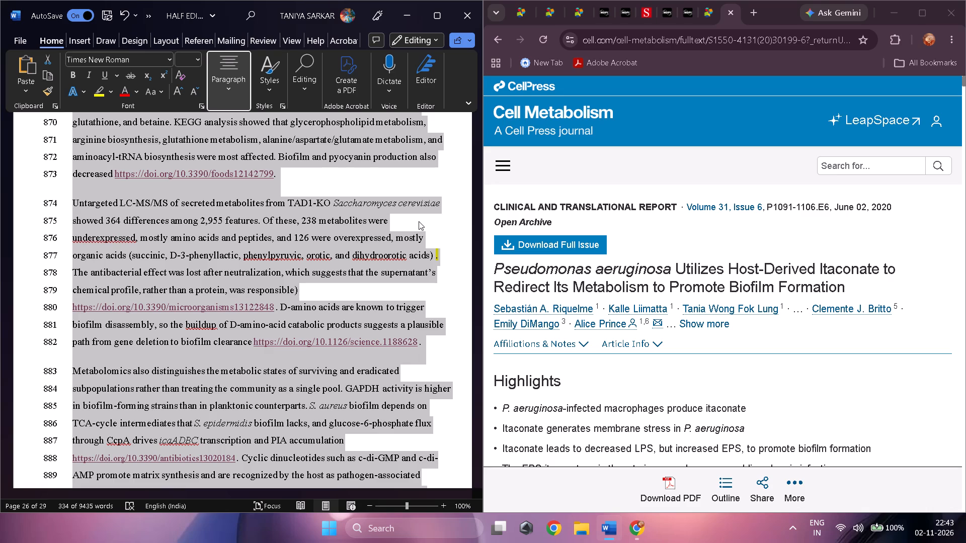
Justify the three body paragraphs of section 6.2.2.
left_click(478, 129)
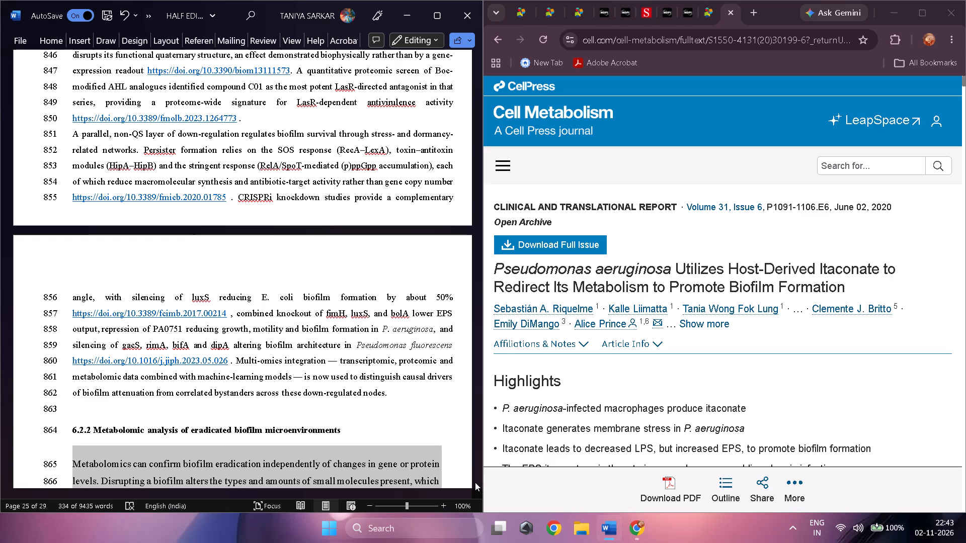
double_click(475, 482)
left_click(475, 482)
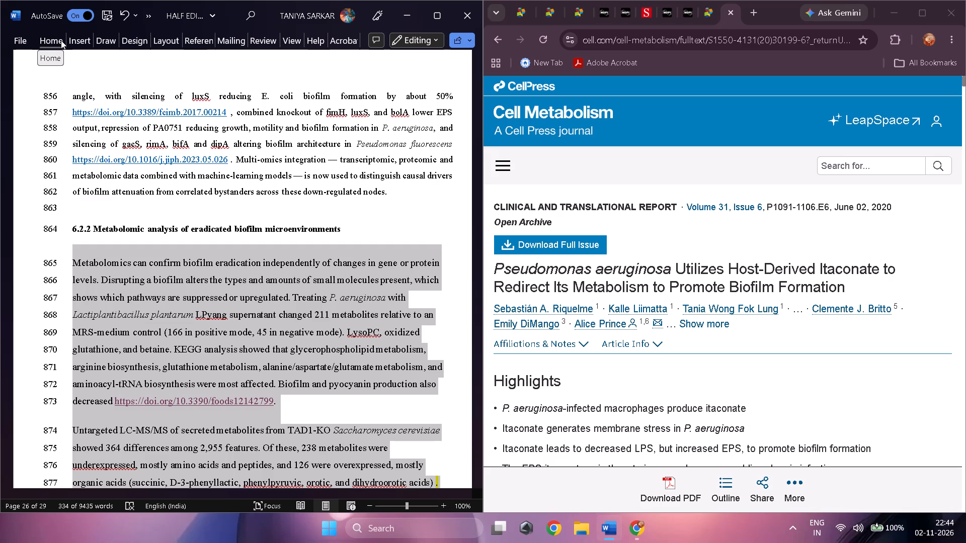
left_click(61, 40)
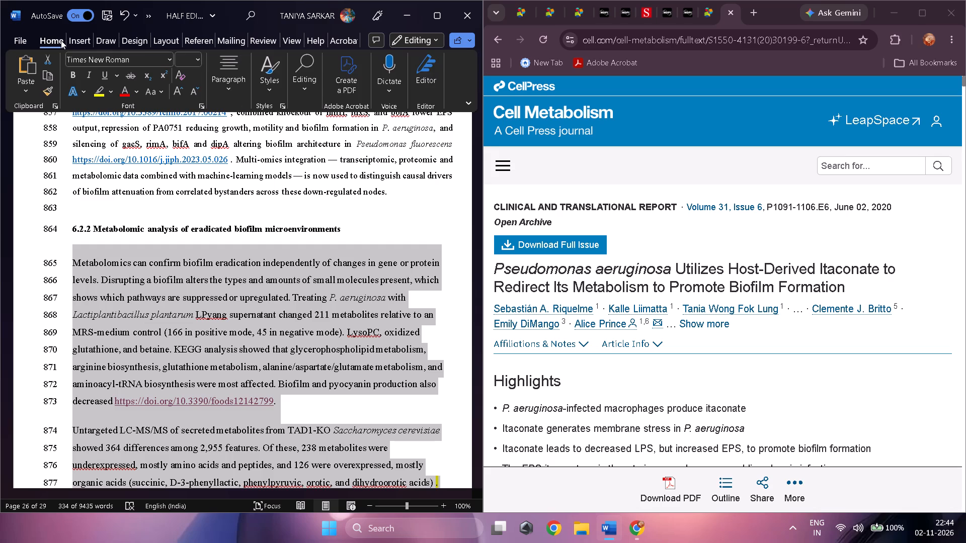
left_click(236, 88)
left_click(267, 146)
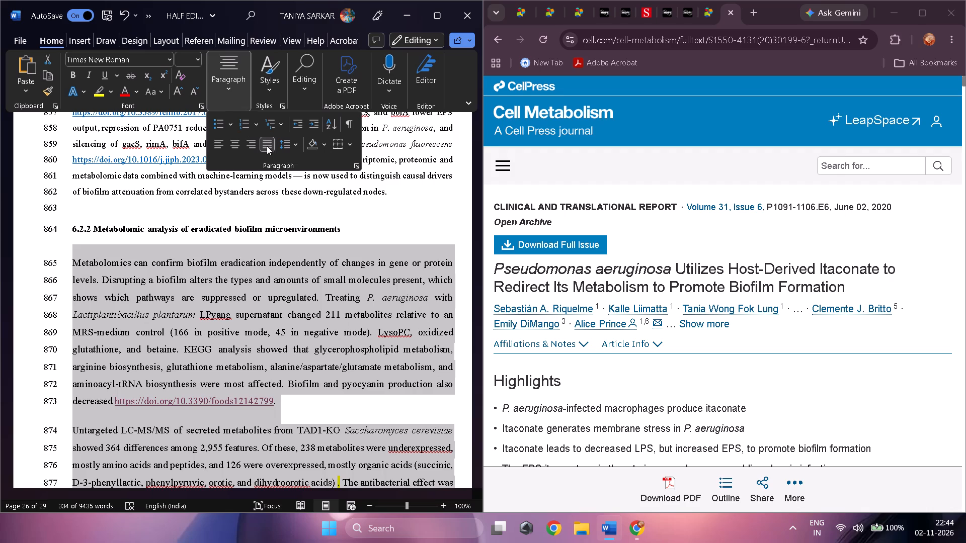
left_click(446, 179)
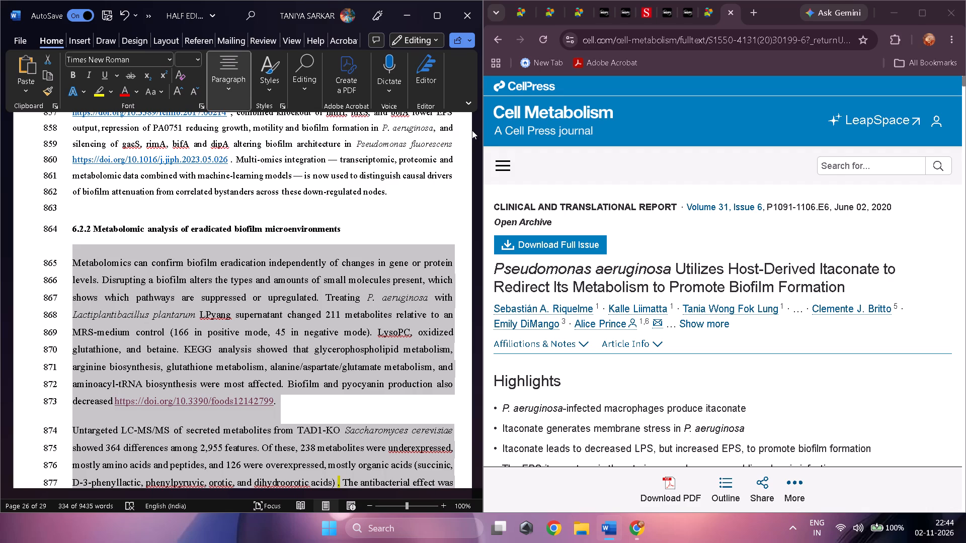
Append the contributor's name in capitals within square brackets to the heading "6.2. Multi-Omics Decoding of Combination Therapy".
left_click(472, 130)
double_click(477, 54)
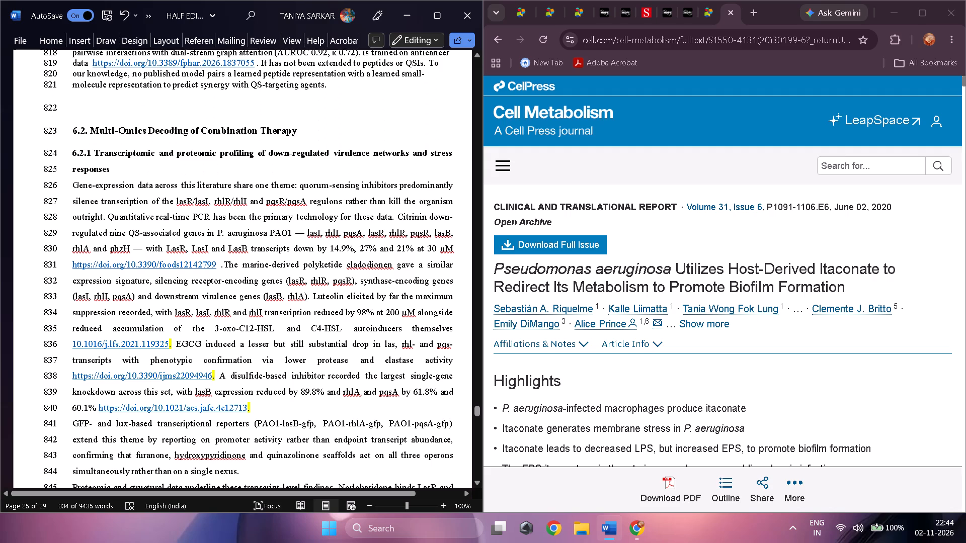
left_click(325, 136)
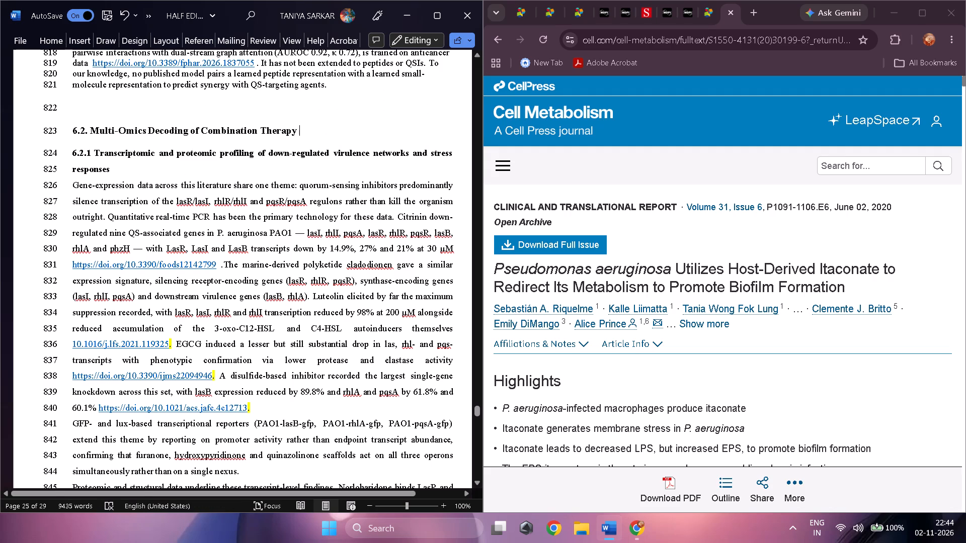
key("shift+braceleft")
key("BackSpace")
key("bracketleft")
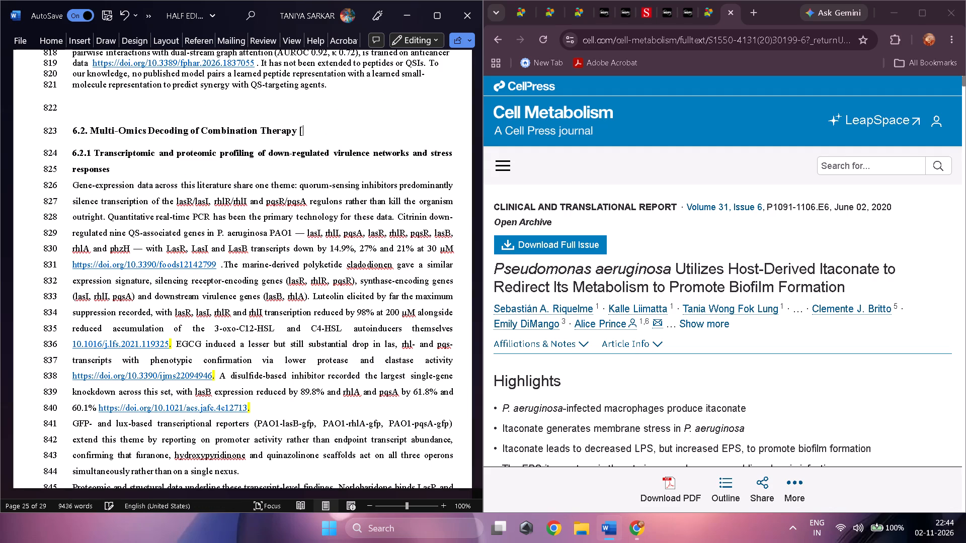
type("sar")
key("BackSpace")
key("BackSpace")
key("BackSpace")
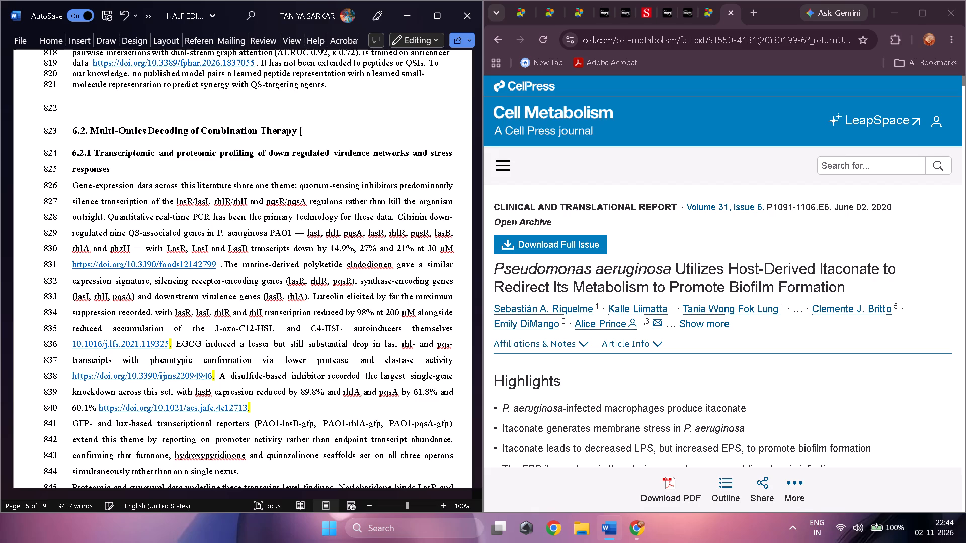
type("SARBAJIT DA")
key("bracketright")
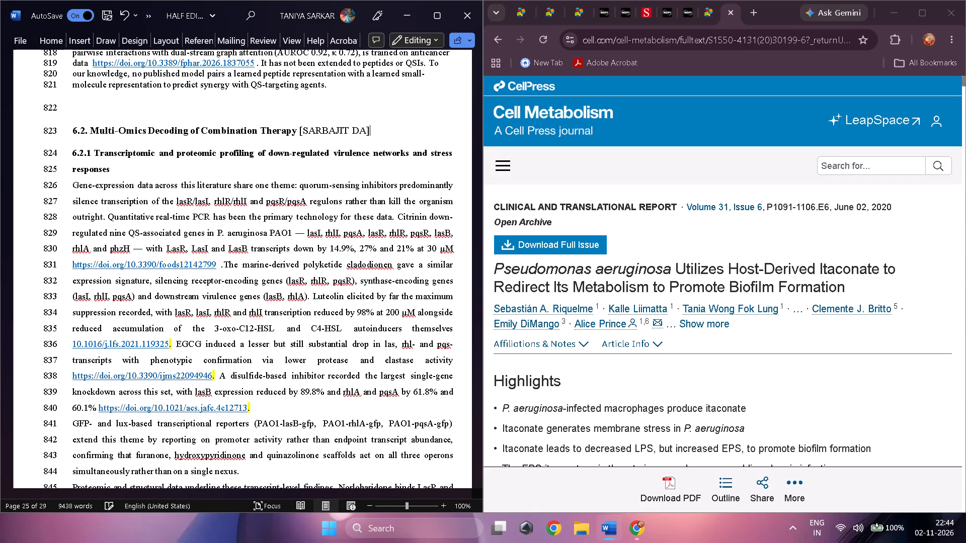
Make the bracketed contributor name in the heading "6.2. Multi-Omics Decoding of Combination Therapy" bold and red.
left_click_drag(368, 128, 307, 130)
left_click(383, 143)
left_click_drag(373, 131, 356, 131)
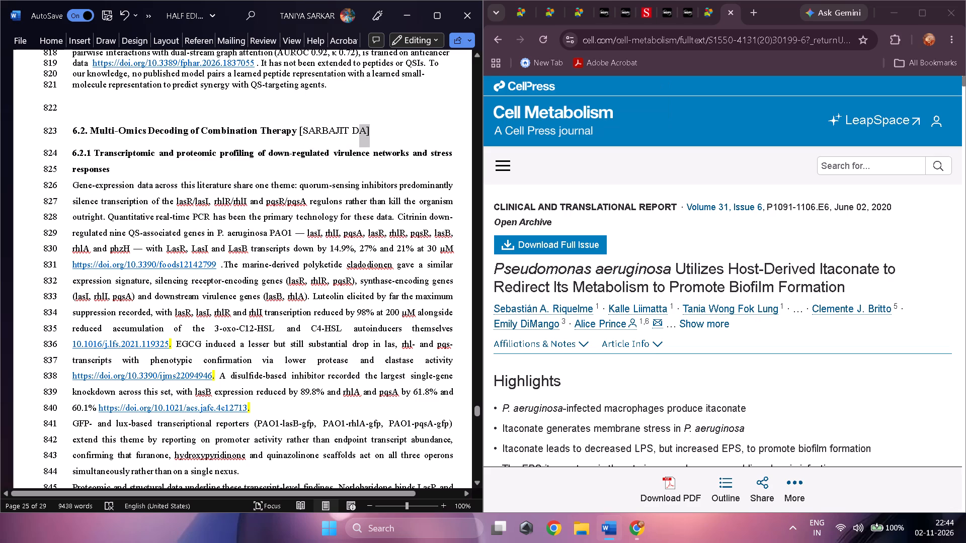
left_click_drag(356, 131, 299, 133)
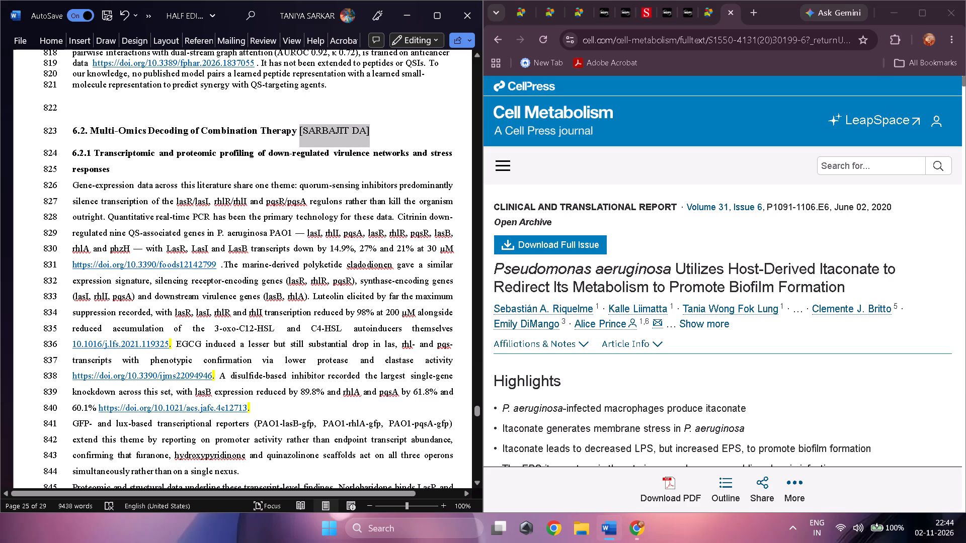
left_click_drag(299, 133, 299, 133)
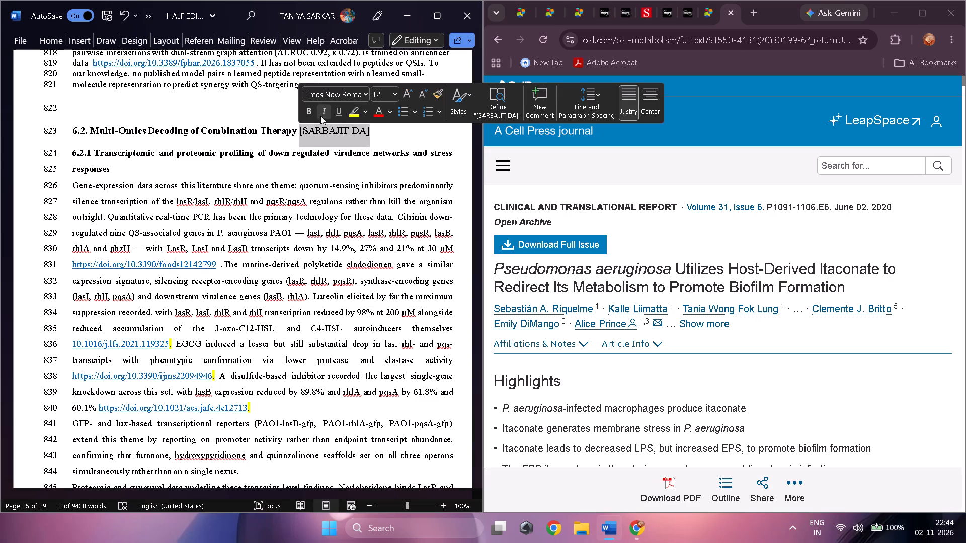
left_click(310, 112)
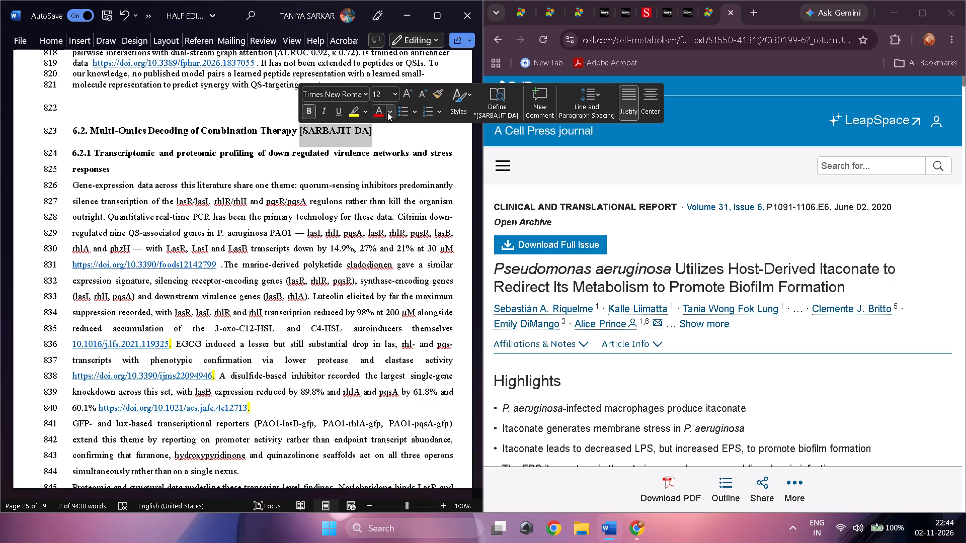
left_click(379, 111)
left_click(378, 135)
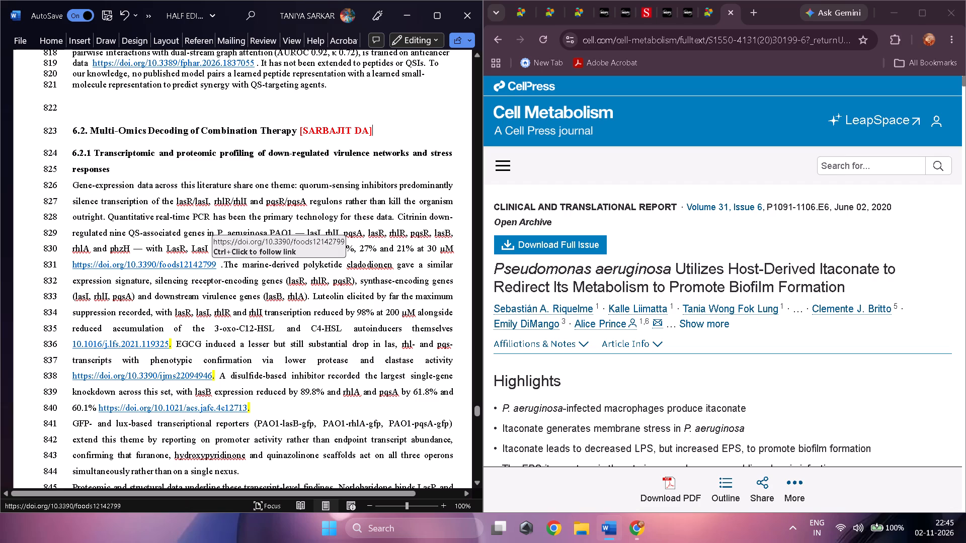
Open the foods12142799 and 10.1016/j.lfs.2021.119325 sources cited in section 6.2.1's first paragraph.
left_click(167, 267, "ctrl")
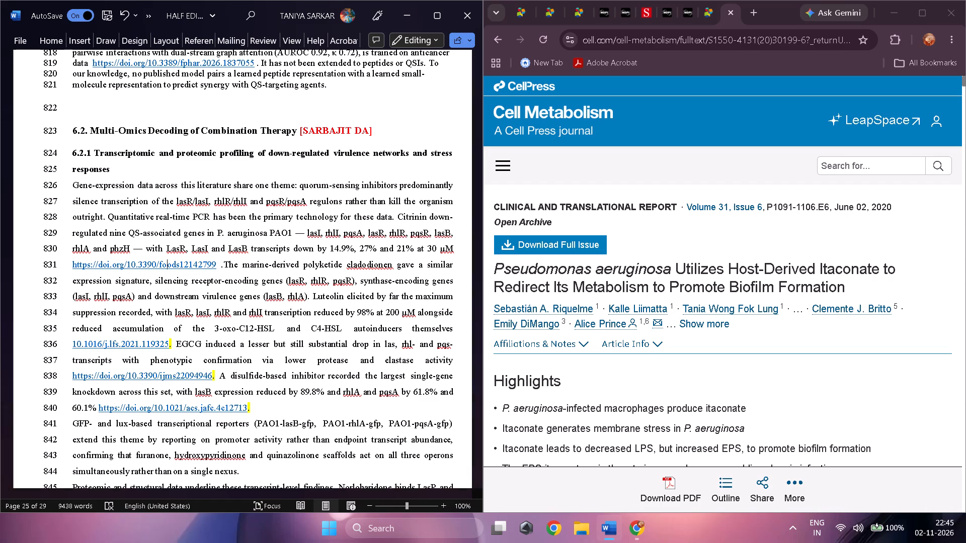
left_click(167, 267, "ctrl")
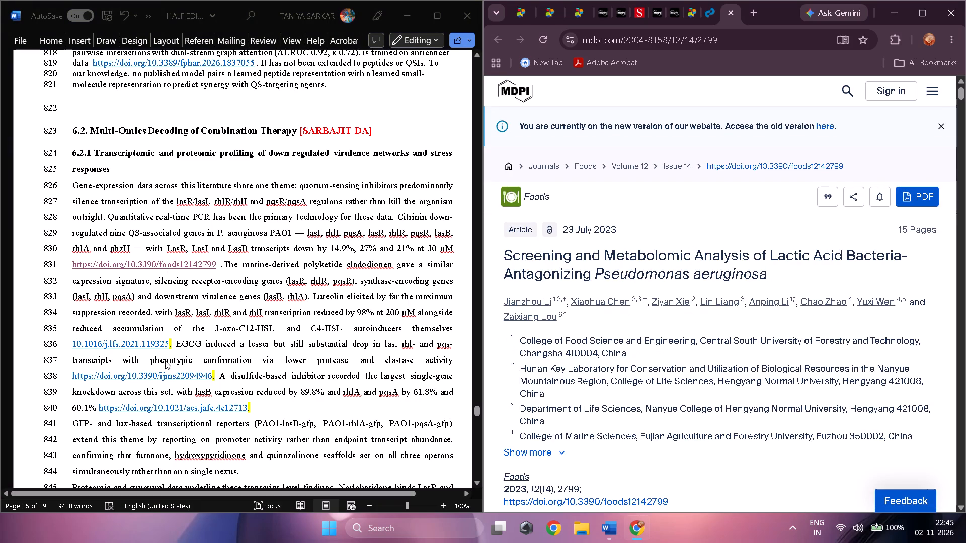
left_click(152, 344)
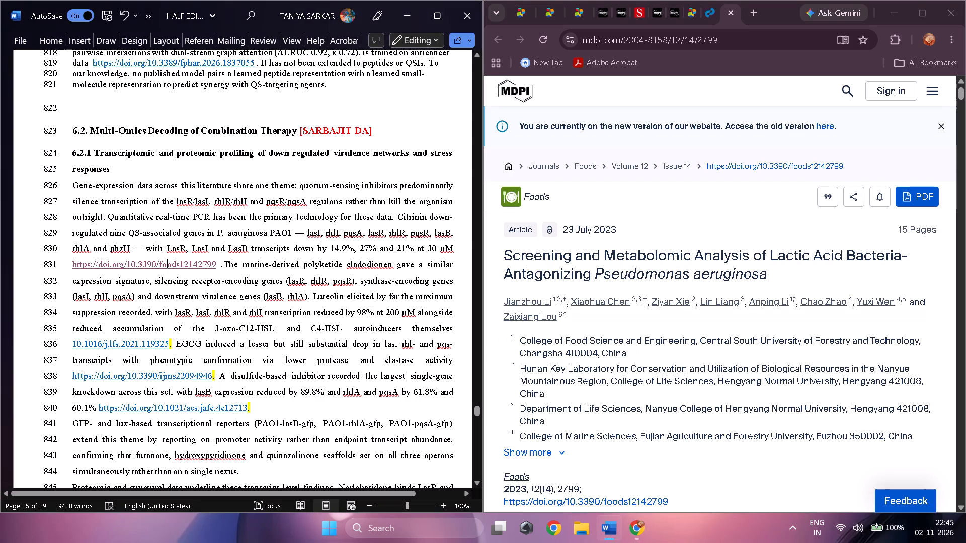
left_click(152, 344, "ctrl")
Remove the yellow highlight from the full stops after the 10.1016/j.lfs.2021.119325 and ijms22094946 links in section 6.2.1.
left_click(177, 343)
left_click(173, 344)
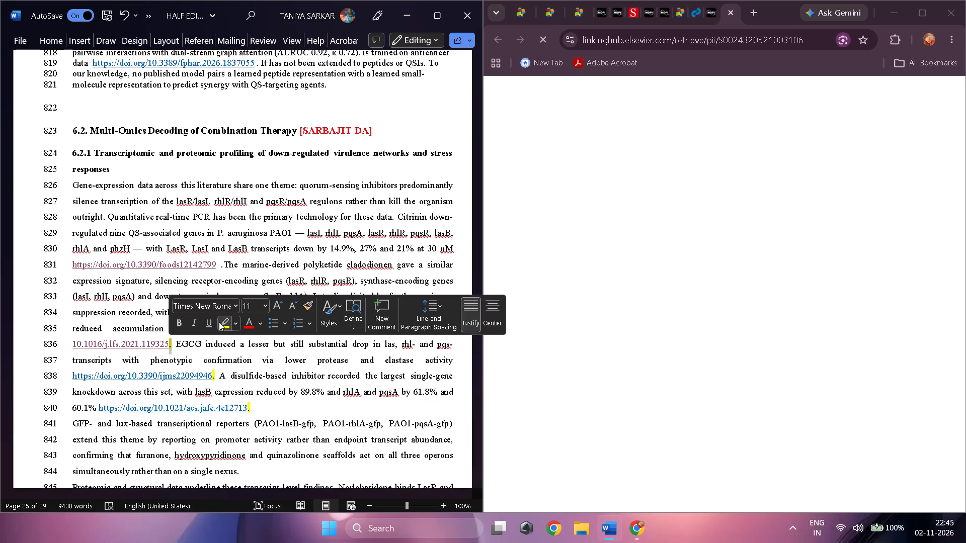
left_click(221, 322)
left_click_drag(215, 375, 214, 375)
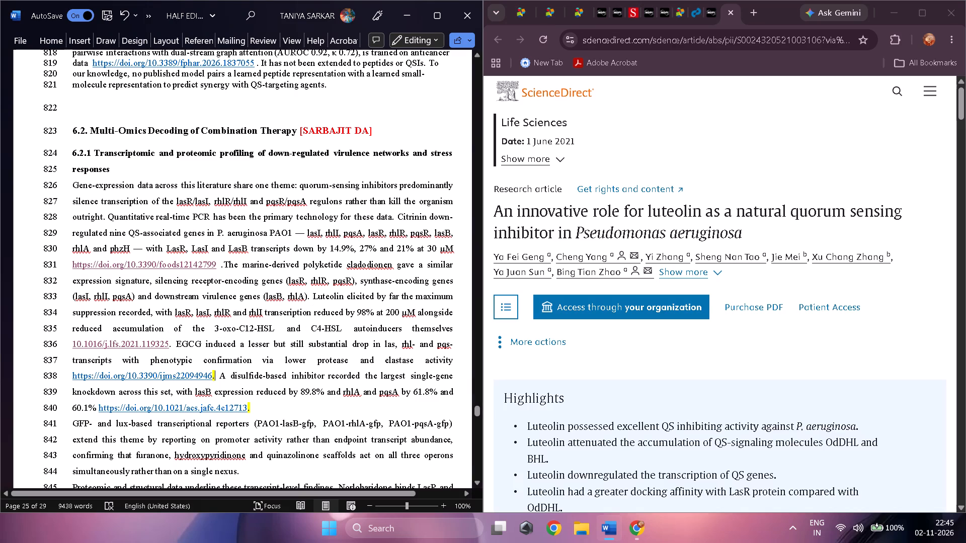
left_click_drag(214, 375, 209, 376)
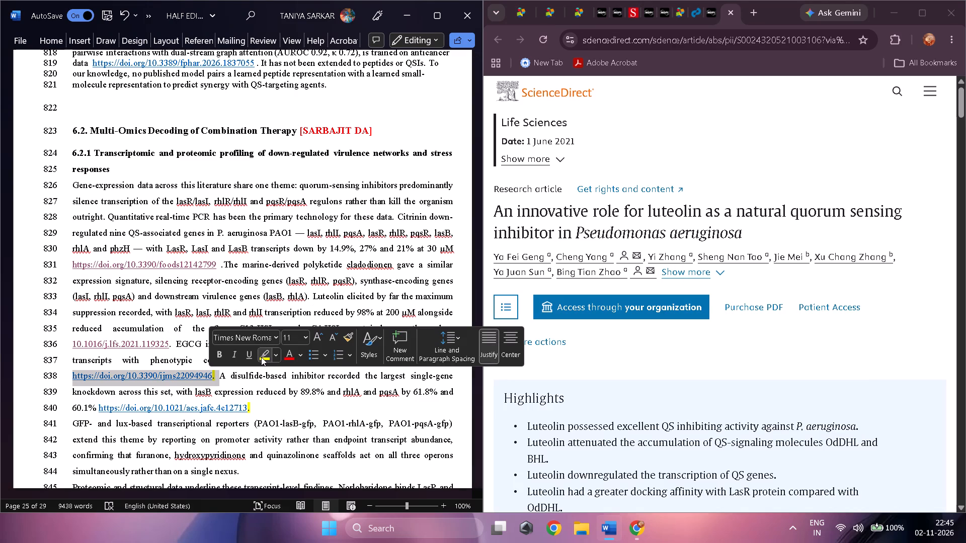
left_click(261, 357)
left_click(261, 357)
left_click(263, 354)
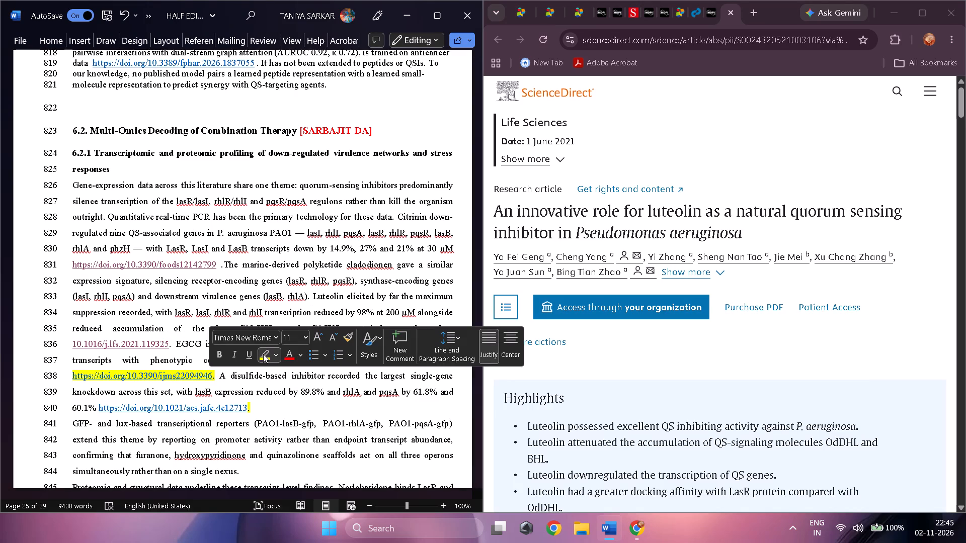
left_click_drag(214, 373, 182, 373)
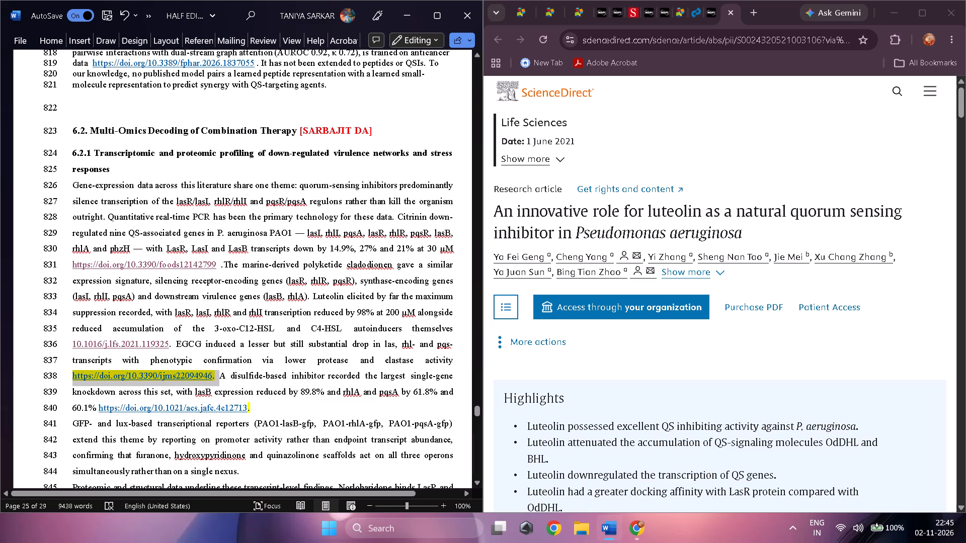
left_click_drag(182, 373, 163, 373)
left_click(217, 353)
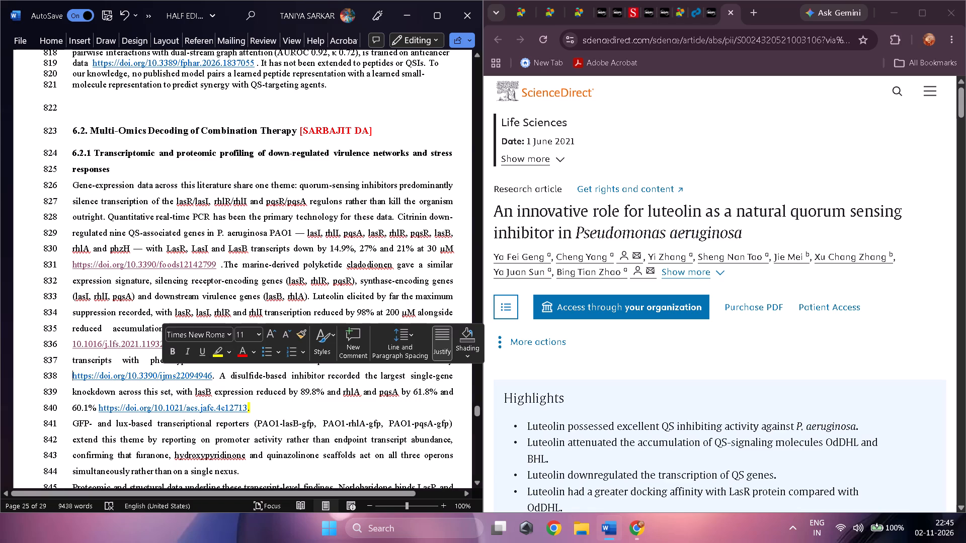
Remove the yellow highlight from the full stop after the acs.jafc.4c12713 link ending section 6.2.1's first paragraph.
left_click_drag(251, 409, 211, 412)
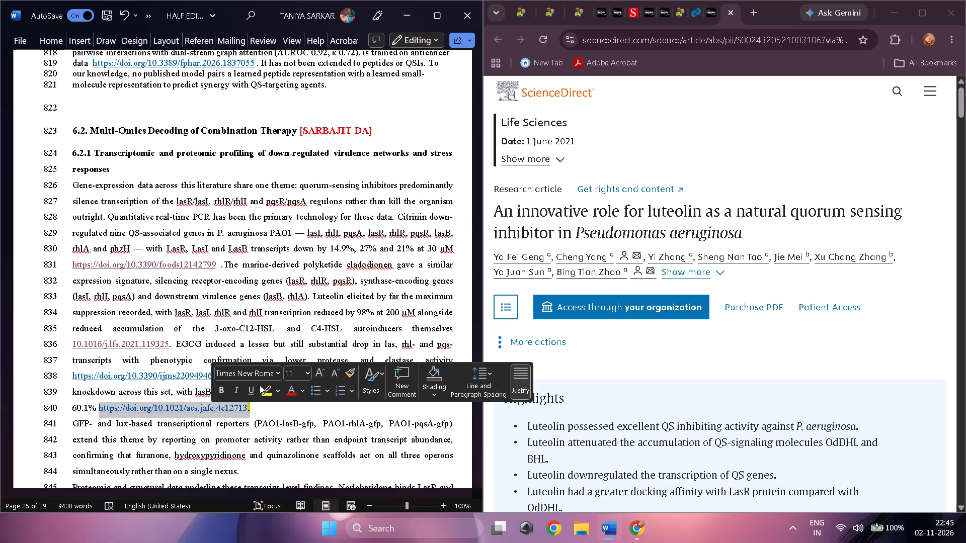
left_click(265, 390)
left_click(254, 404)
left_click_drag(254, 404, 215, 409)
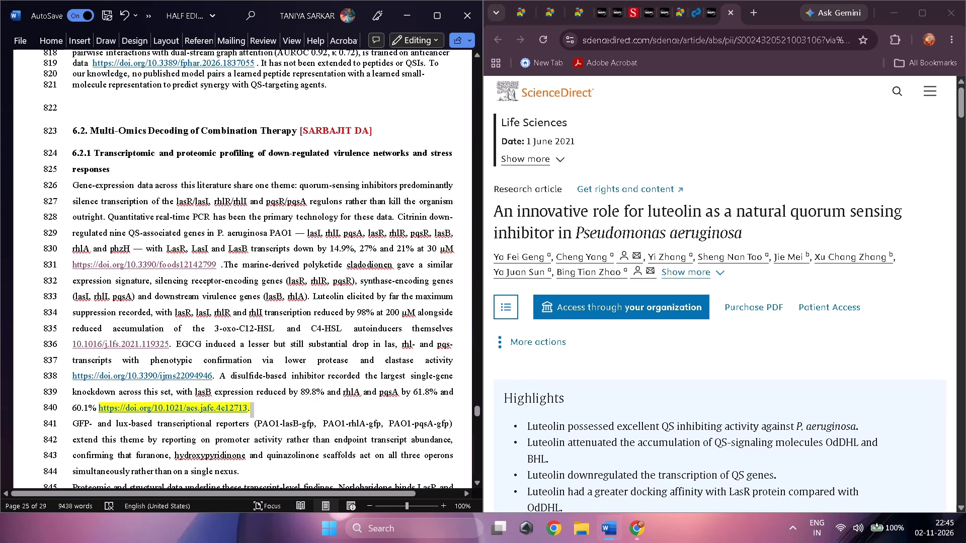
left_click_drag(215, 409, 192, 410)
left_click(247, 393)
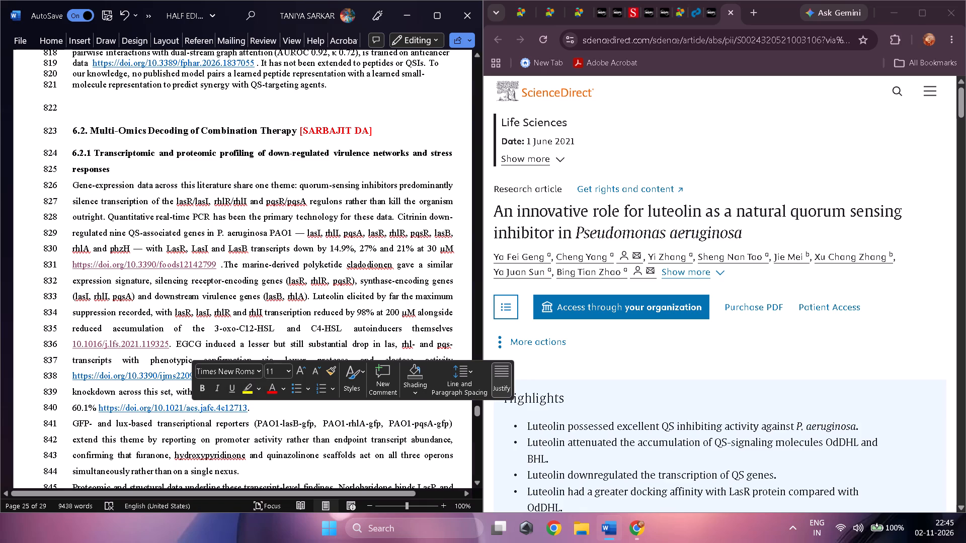
left_click(264, 409)
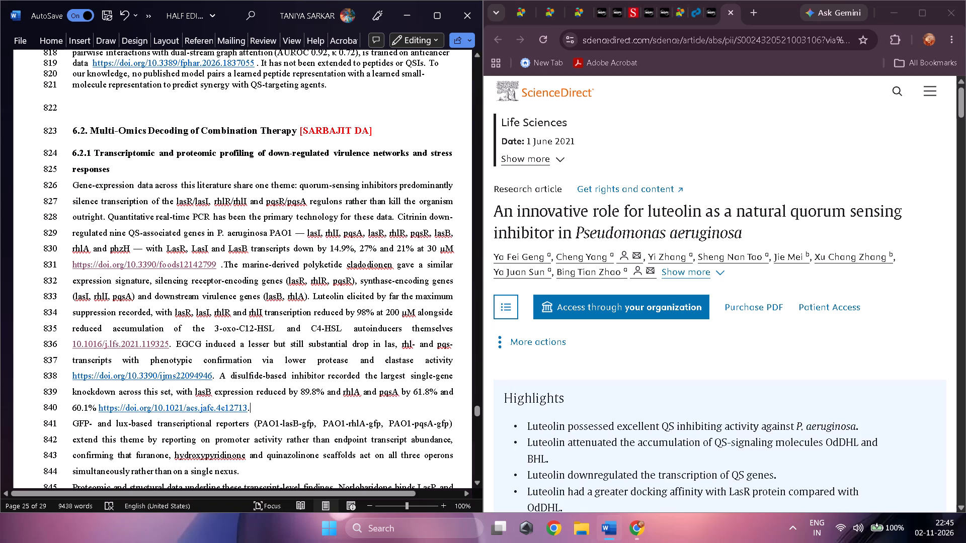
Expand the luteolin article's author and publication details on ScienceDirect and open its rights and content page.
left_click_drag(963, 109, 963, 121)
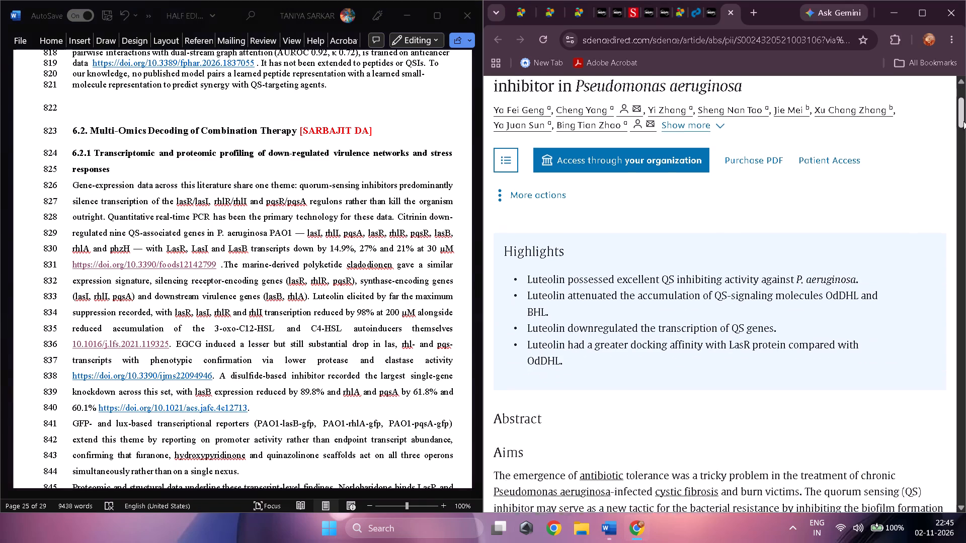
left_click_drag(963, 121, 964, 114)
left_click(724, 205)
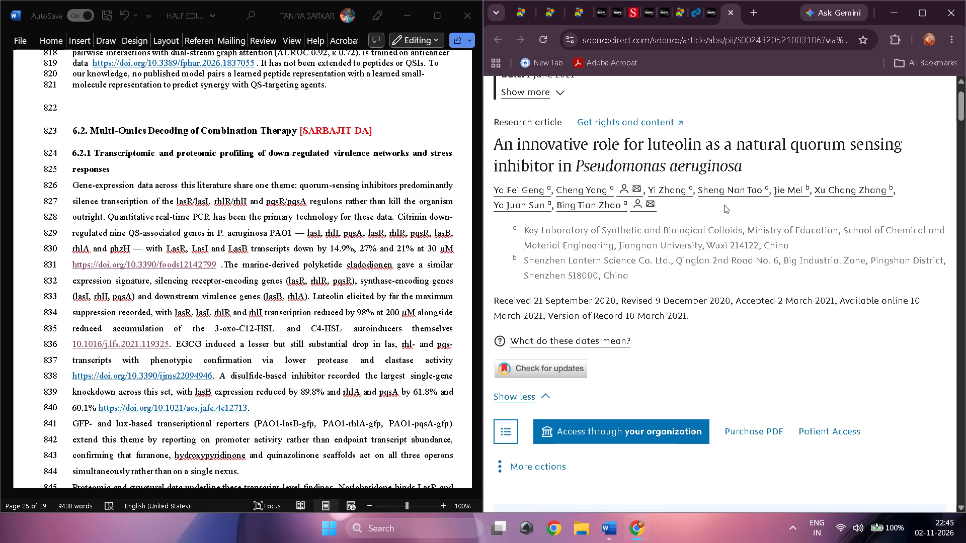
left_click(962, 106)
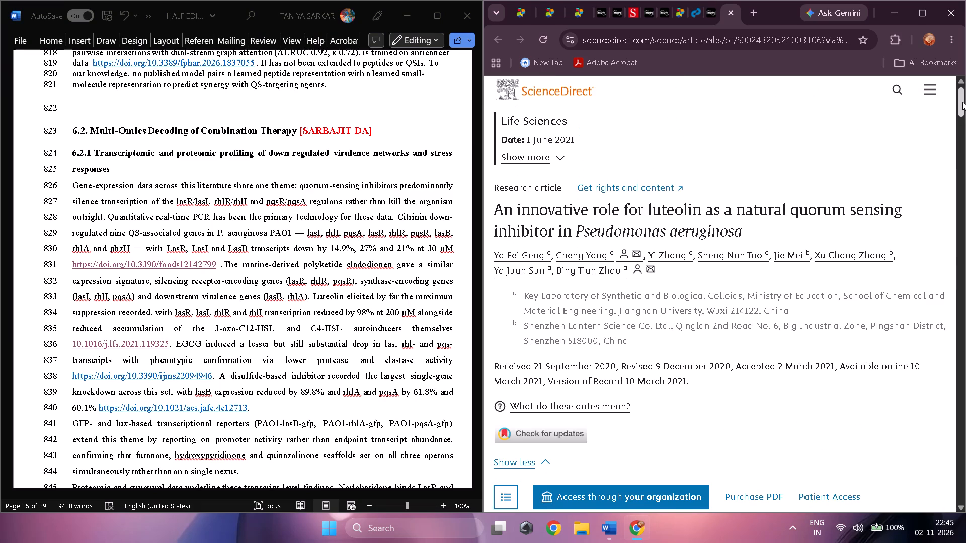
left_click(552, 155)
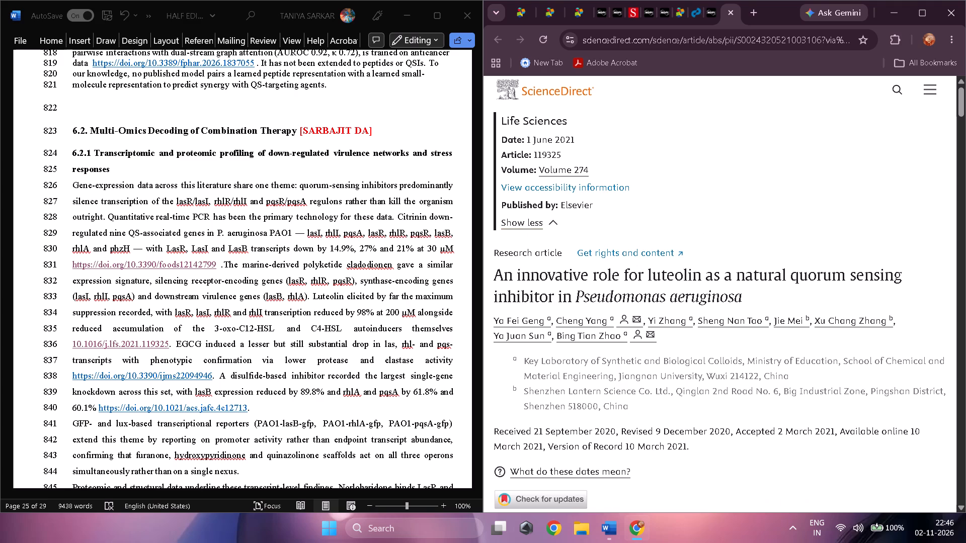
left_click(661, 248)
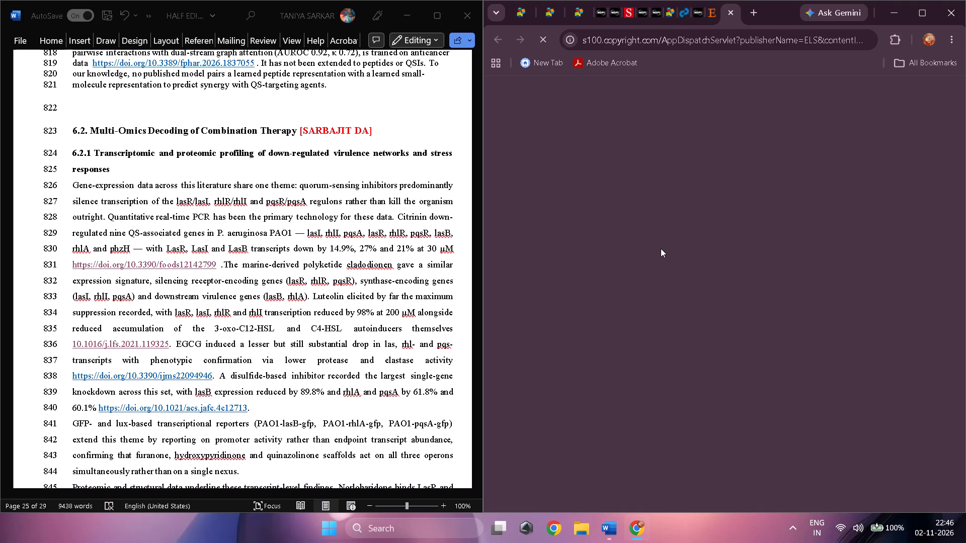
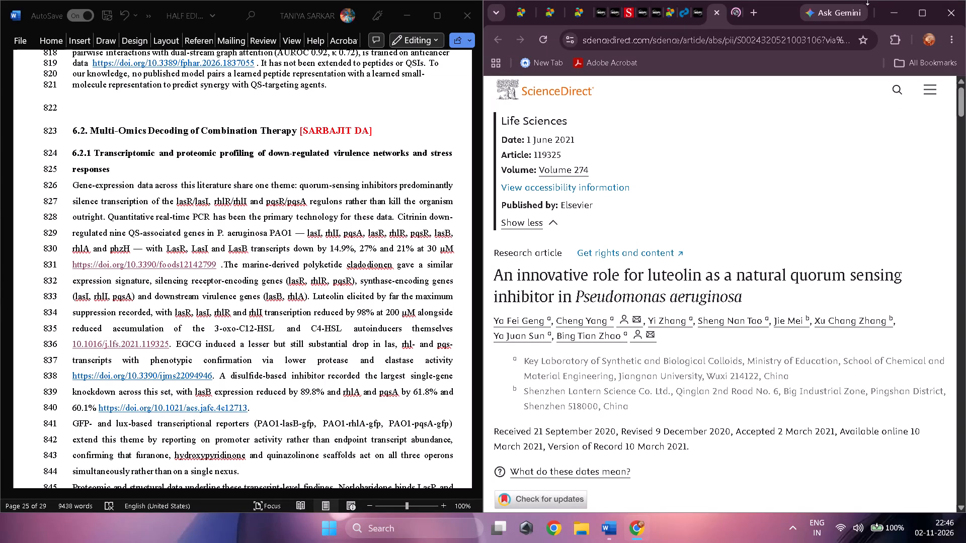
Close the RightsLink permissions page and examine the luteolin article's highlights and additional actions on ScienceDirect.
left_click(737, 12)
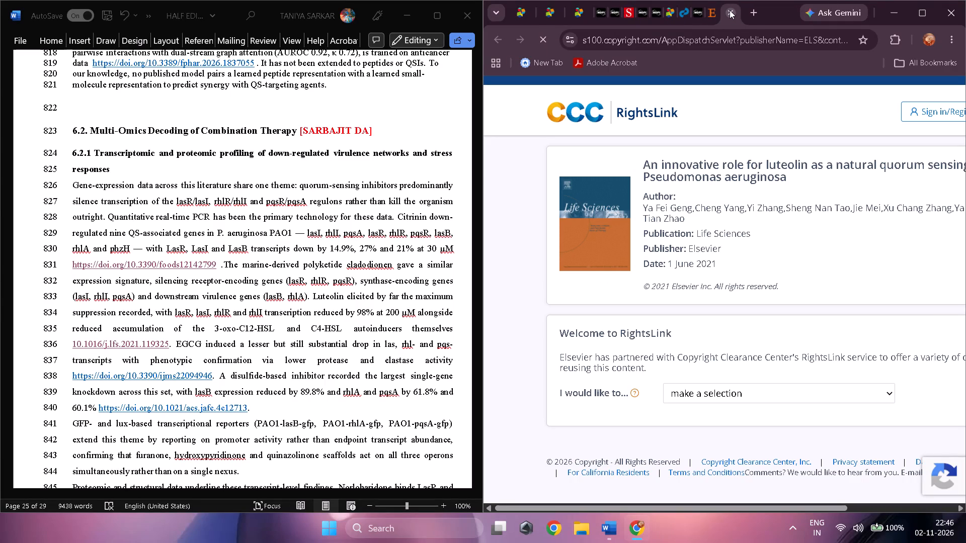
left_click(730, 10)
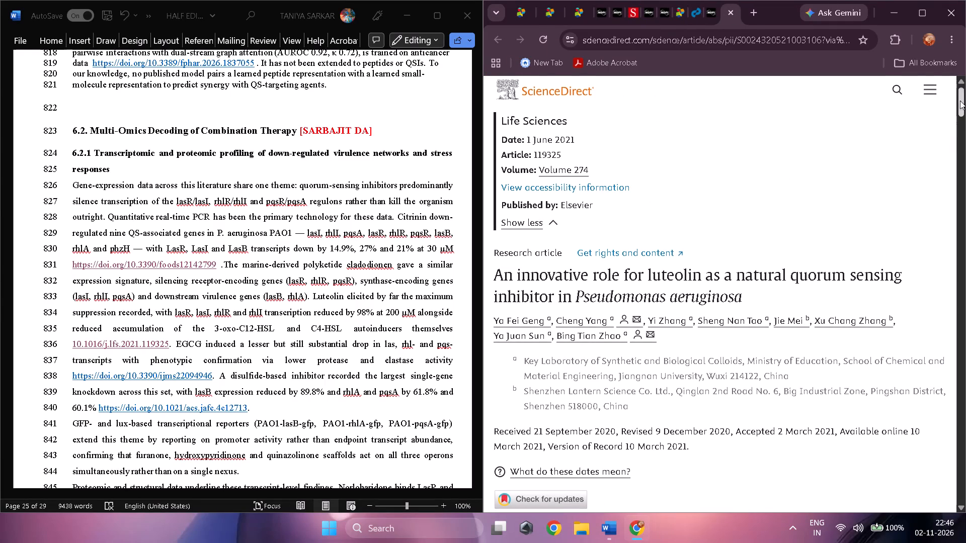
left_click(937, 90)
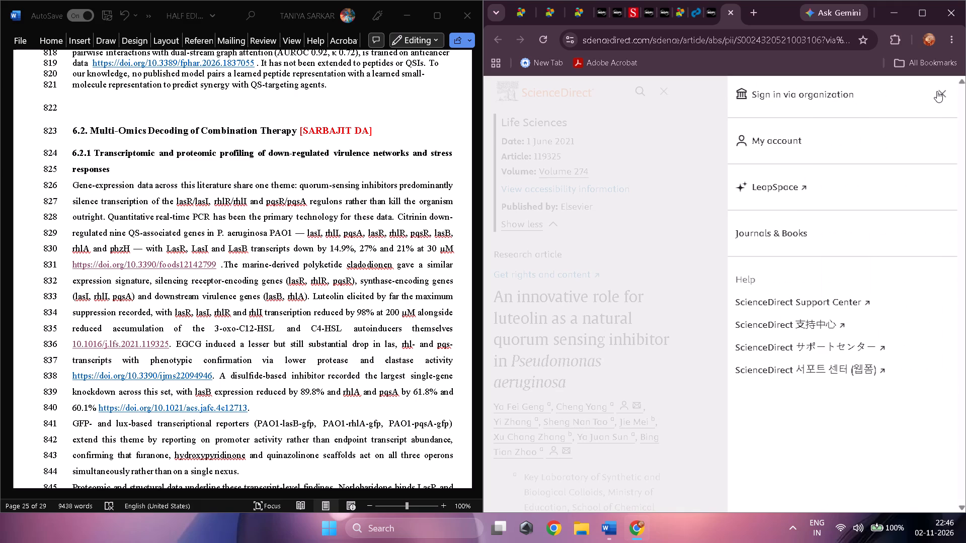
left_click(944, 96)
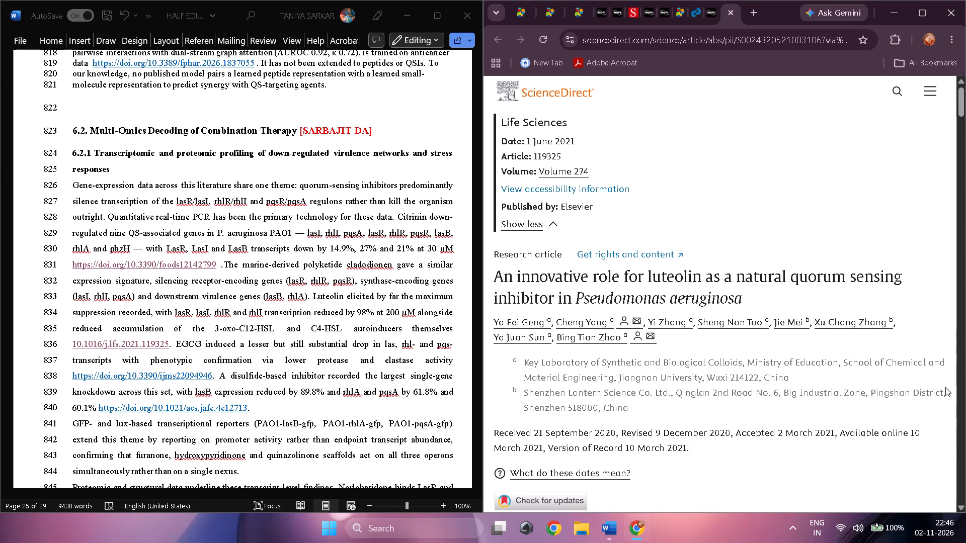
double_click(962, 506)
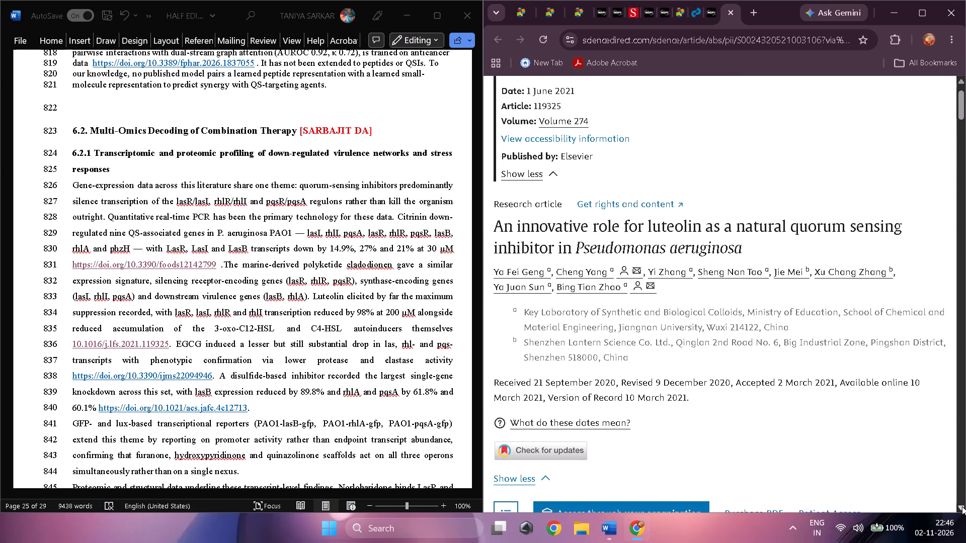
left_click(962, 506)
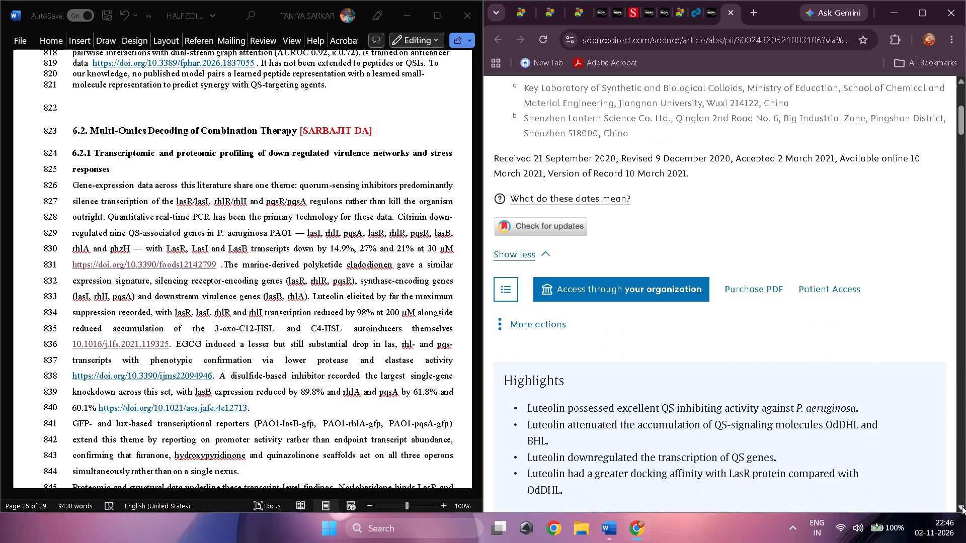
left_click(962, 506)
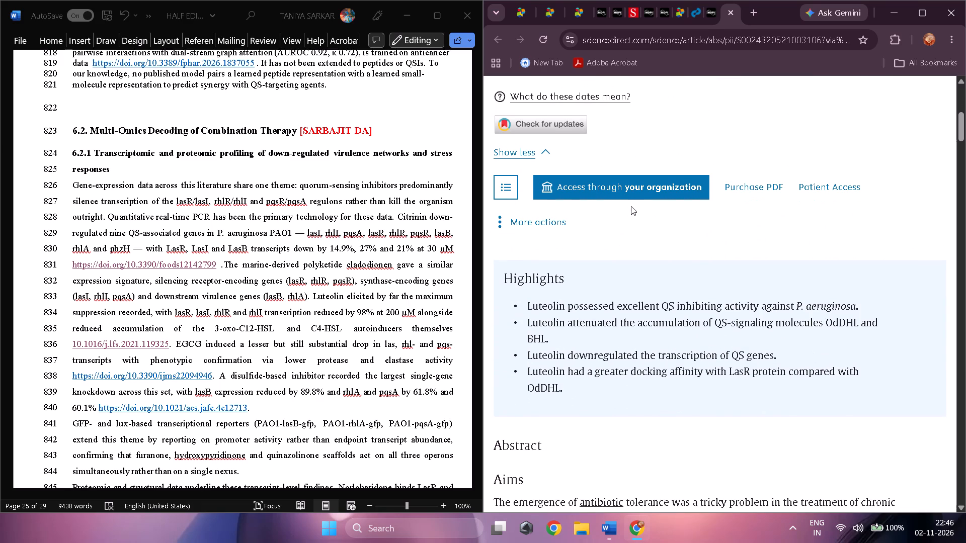
left_click(540, 218)
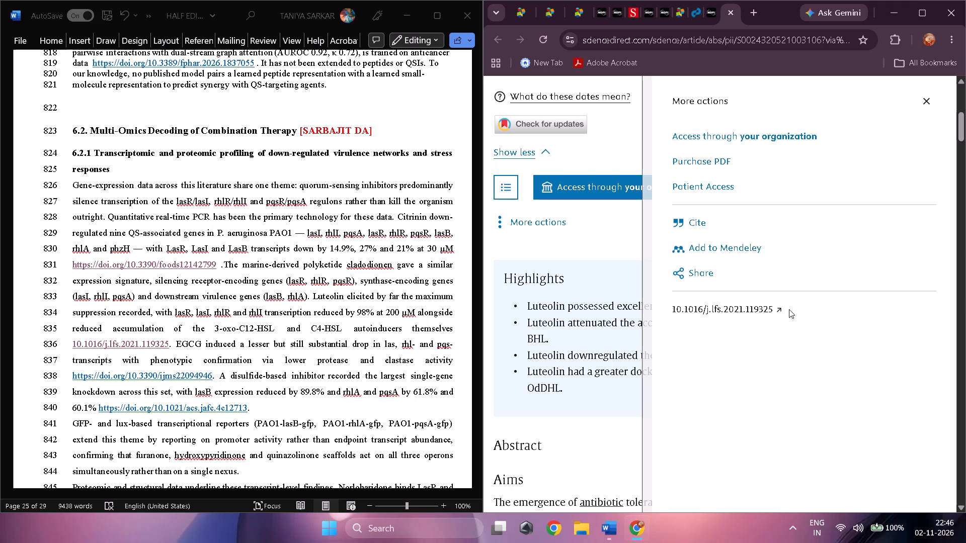
left_click(920, 103)
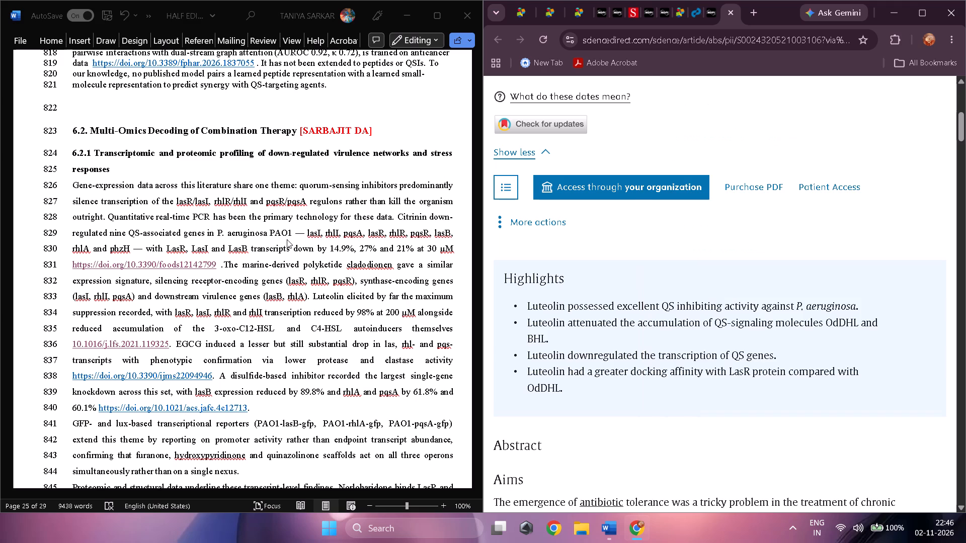
Open the ijms22094946 and acs.jafc.4c12713 sources cited in section 6.2.1's first paragraph.
left_click(181, 376)
left_click(181, 376, "ctrl")
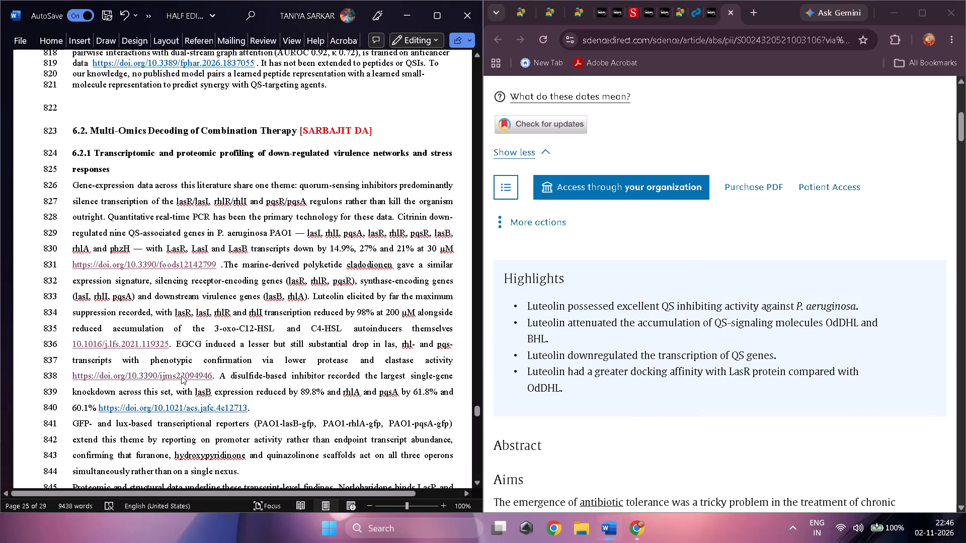
left_click(193, 409)
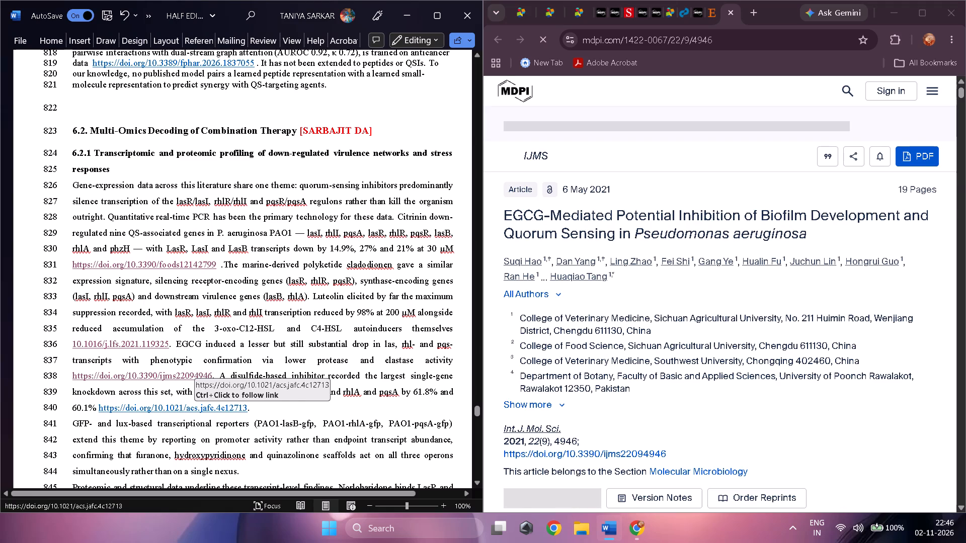
left_click(188, 413, "ctrl")
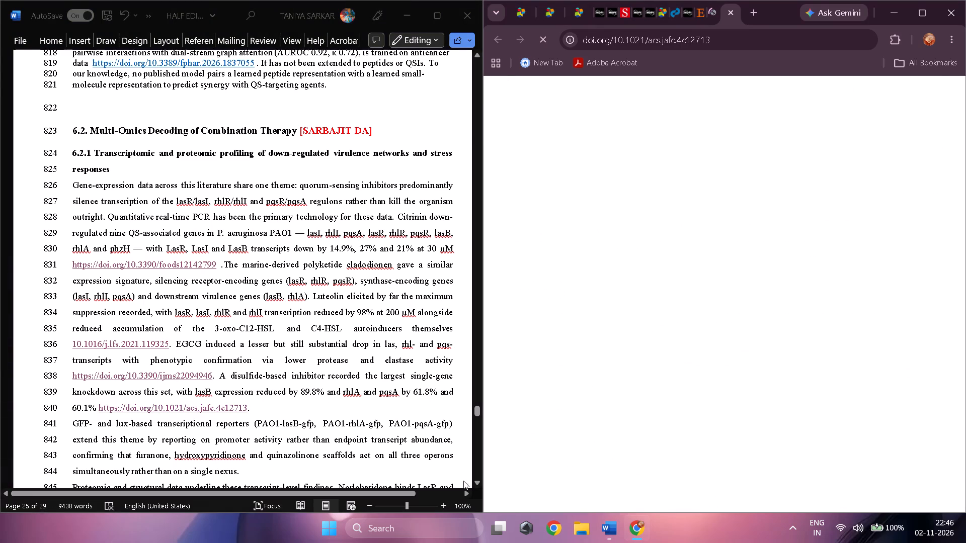
Open the biom13111573 and fmolb.2023.1264773 sources cited in section 6.2.1's proteomic and structural data paragraph.
double_click(477, 481)
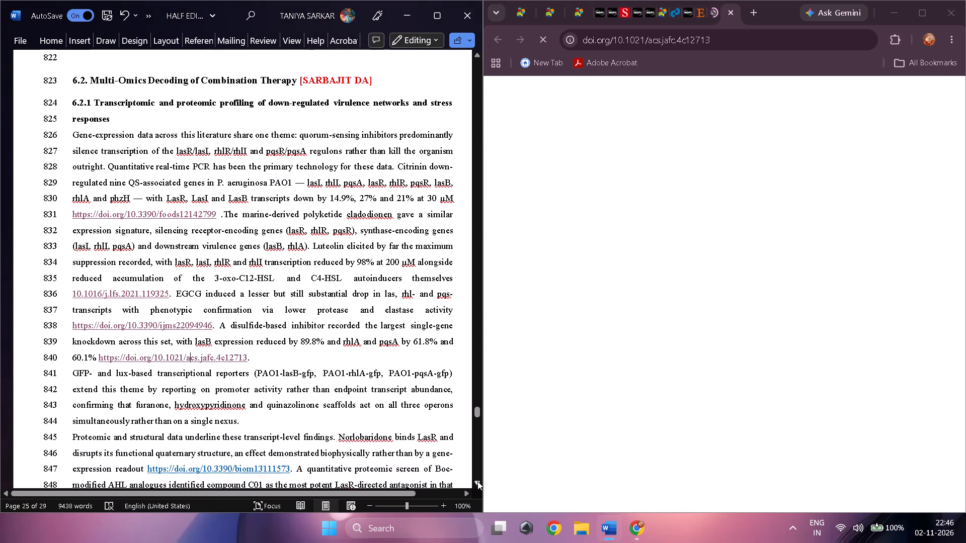
left_click(477, 481)
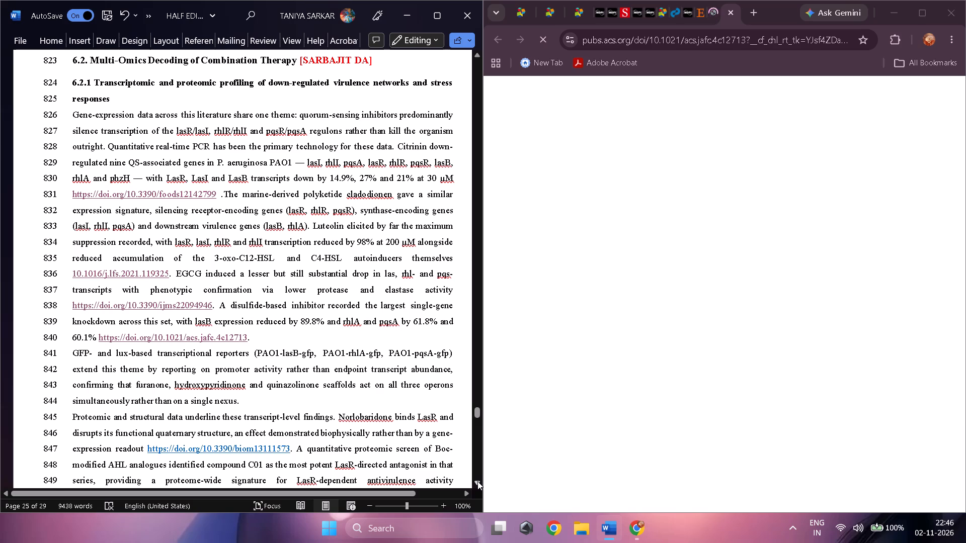
double_click(477, 481)
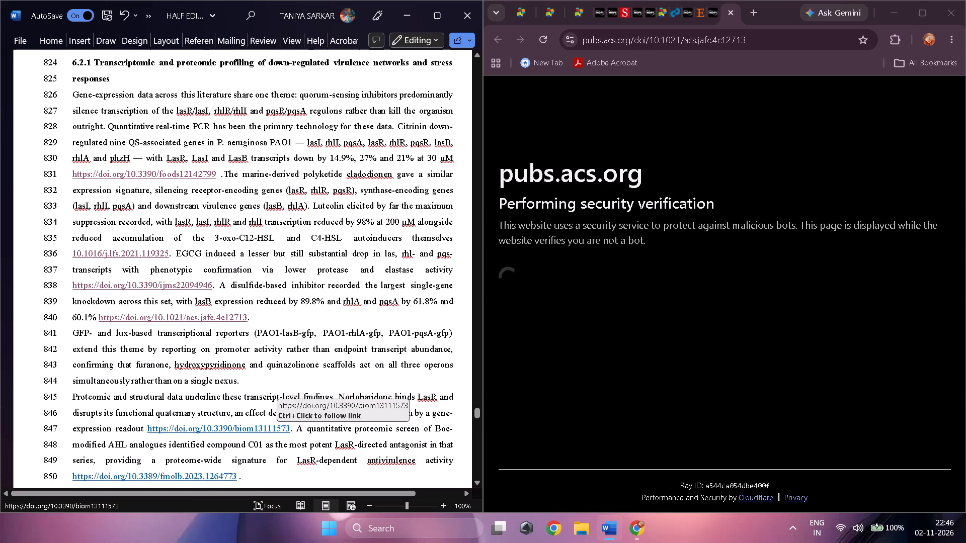
left_click(274, 431, "ctrl")
left_click(225, 480)
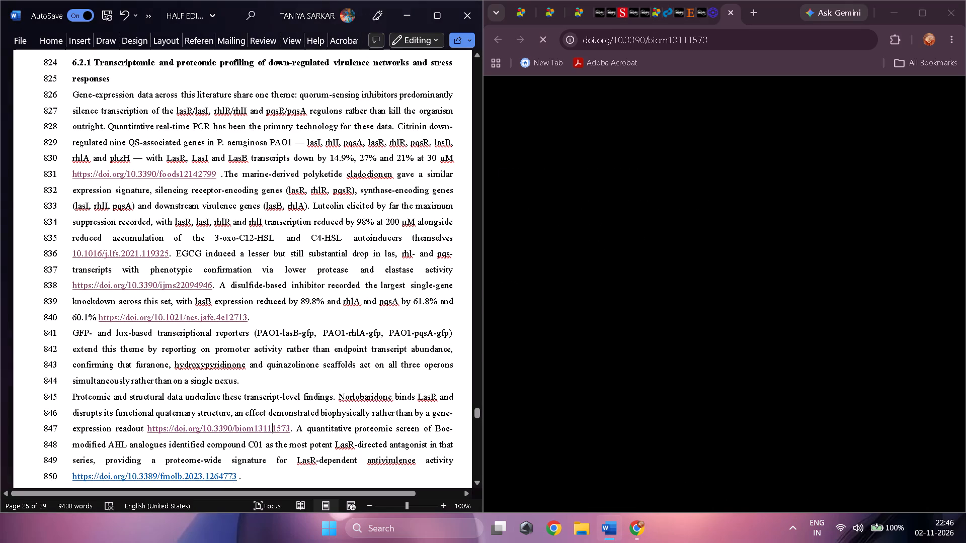
left_click(228, 478, "ctrl")
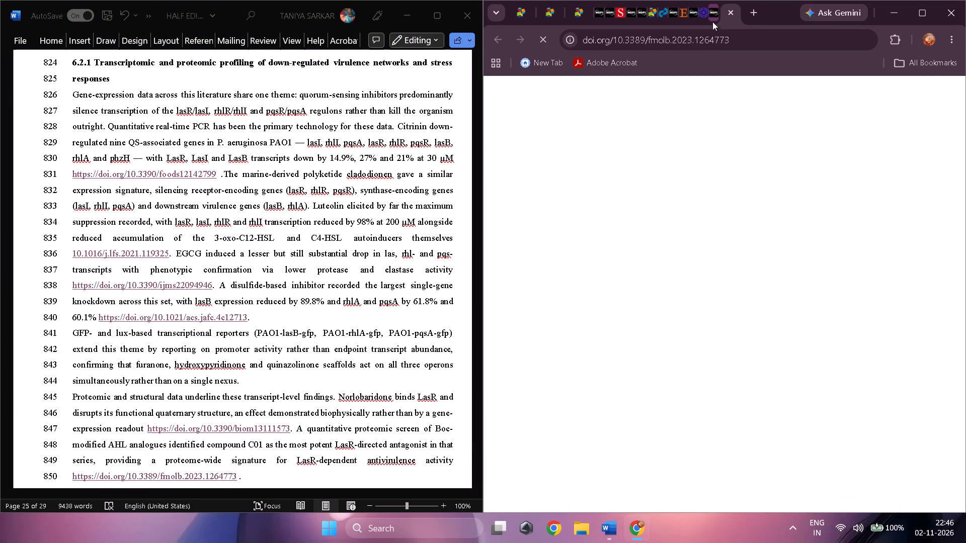
Check the opened norlobaridone, modified N-acyl-L-homoserine lactone and asymmetrical disulfide article pages, and close their browser window.
left_click(712, 19)
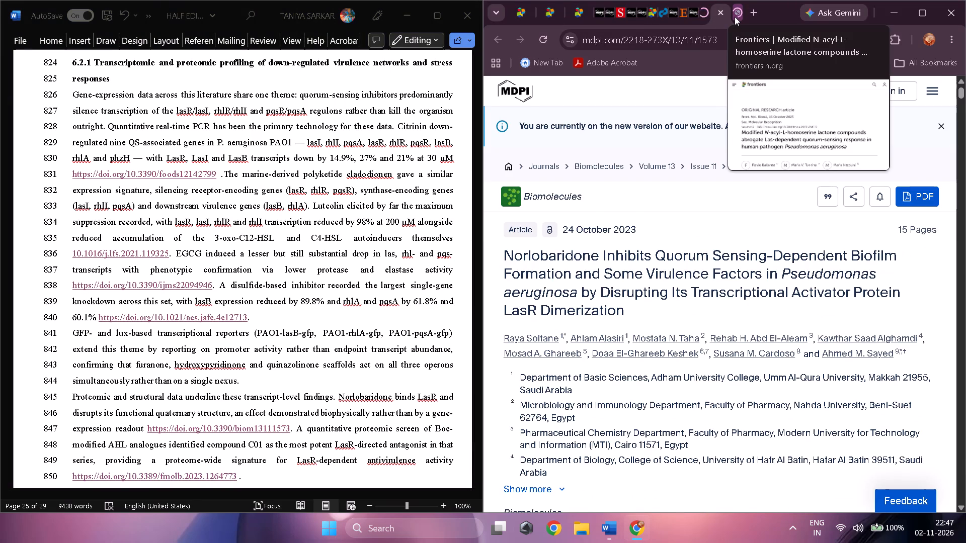
left_click(735, 17)
left_click(703, 19)
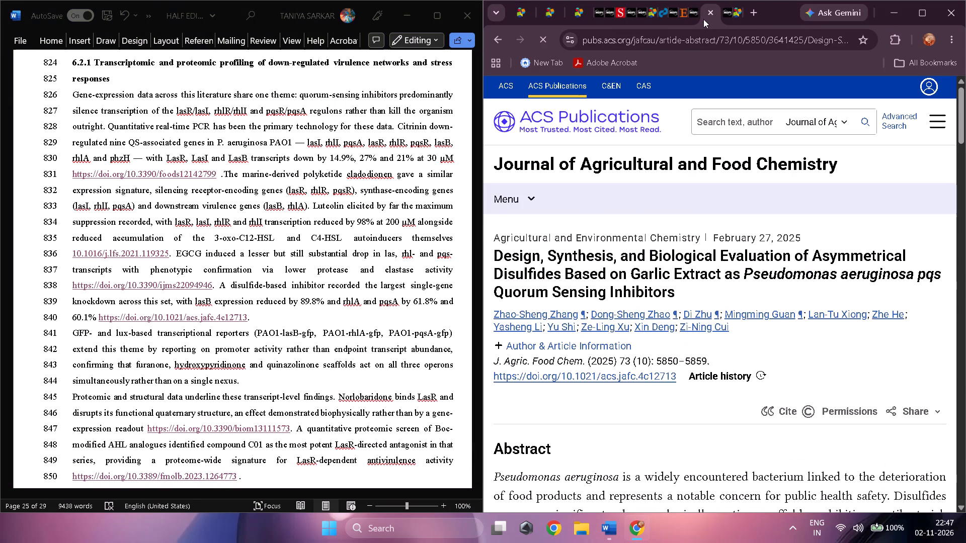
left_click(963, 20)
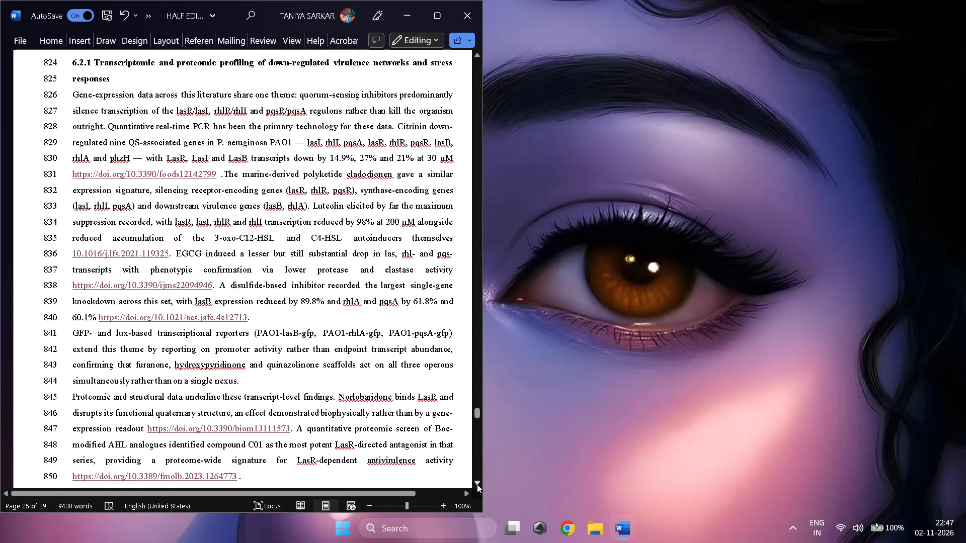
Open the fmicb.2020.01785 and fcimb.2017.00214 sources cited in section 6.2.1's last paragraph on non-QS down-regulation.
triple_click(477, 484)
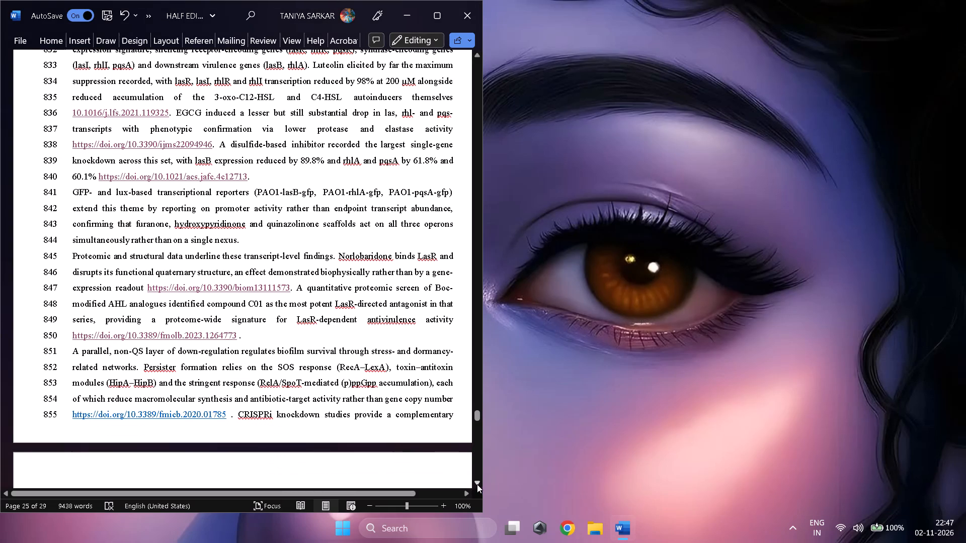
left_click(206, 417, "ctrl")
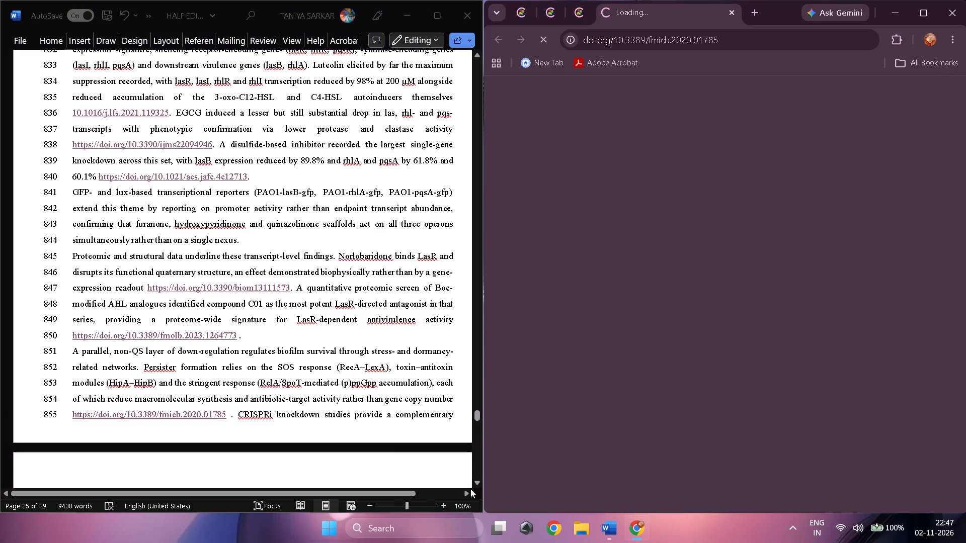
double_click(477, 483)
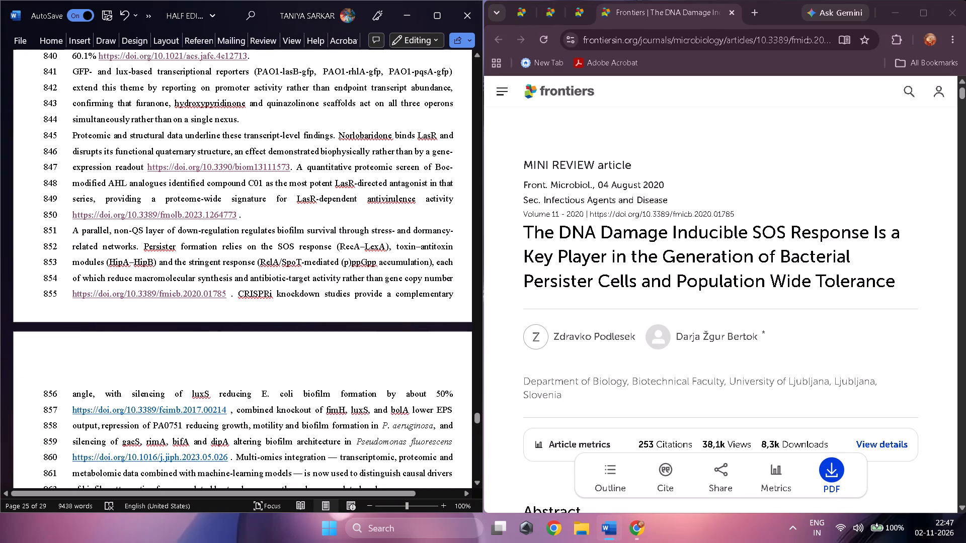
left_click(213, 411)
right_click(213, 411, "ctrl")
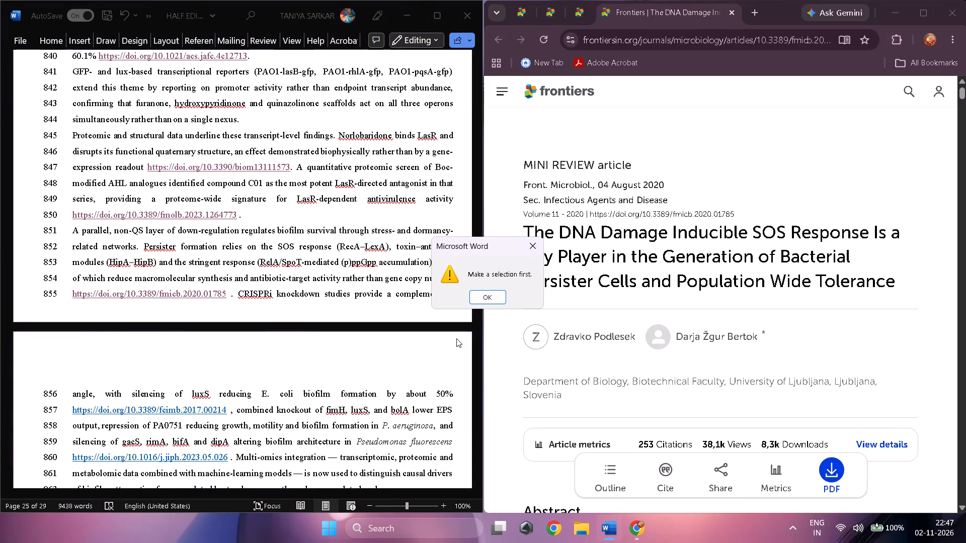
left_click(489, 301)
left_click(219, 412, "ctrl")
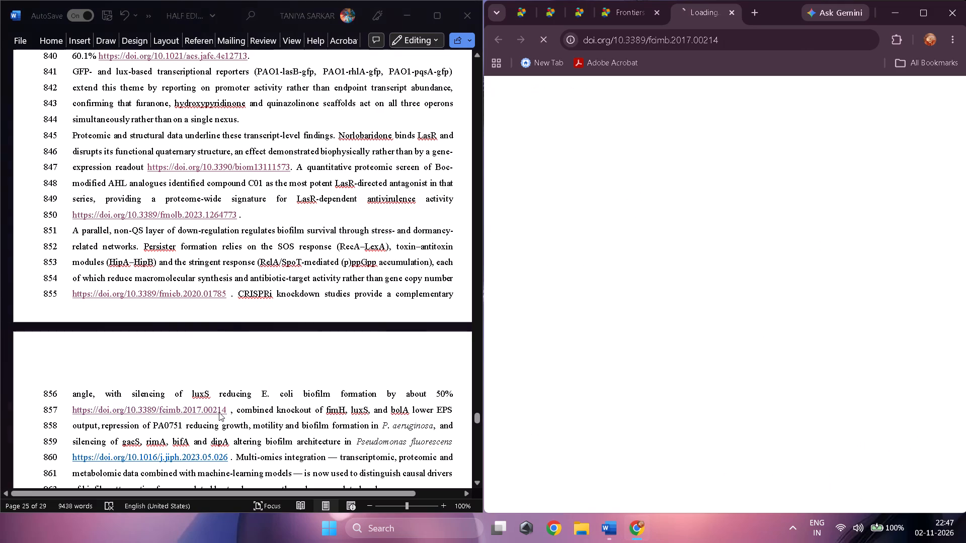
Open the 10.1016/j.jiph.2023.05.026 source cited near the end of section 6.2.1.
double_click(477, 485)
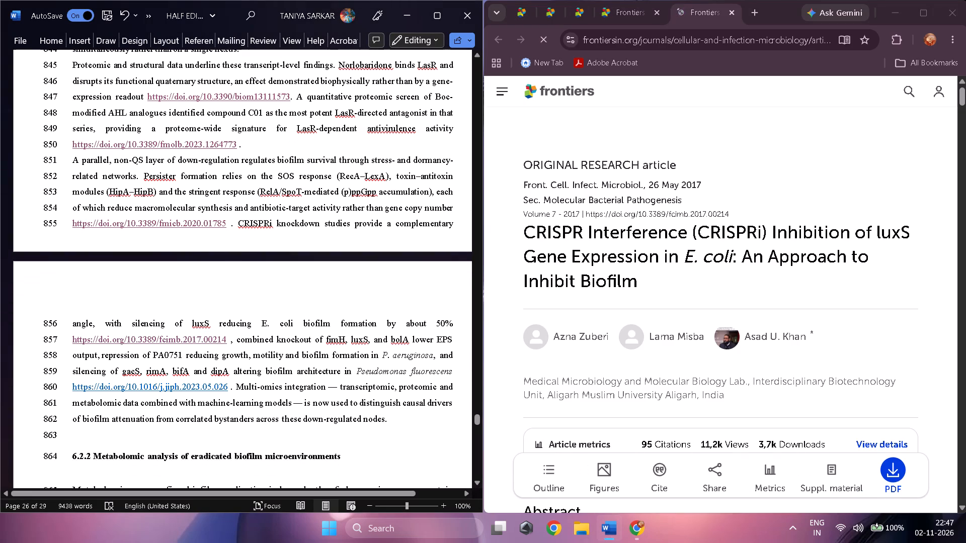
left_click(184, 385)
right_click(184, 385, "ctrl")
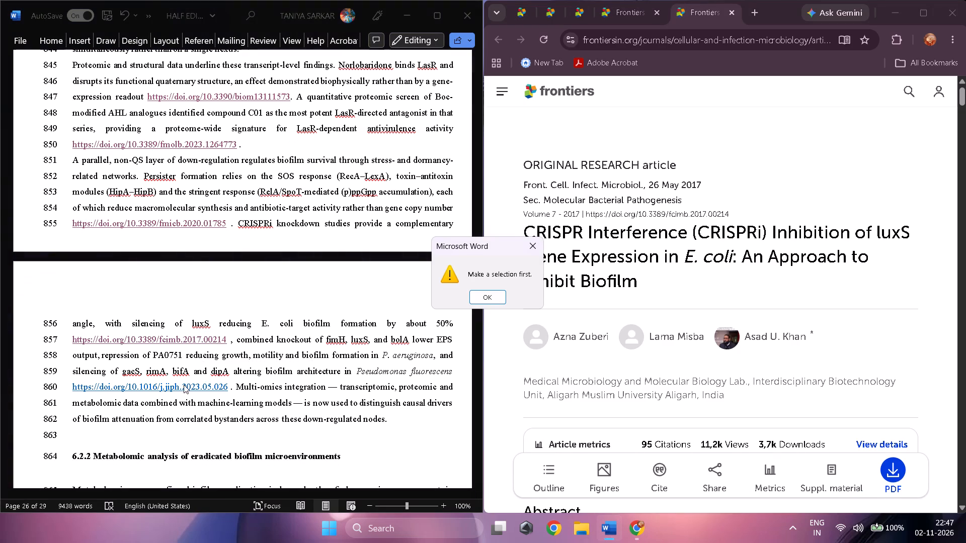
left_click(476, 300)
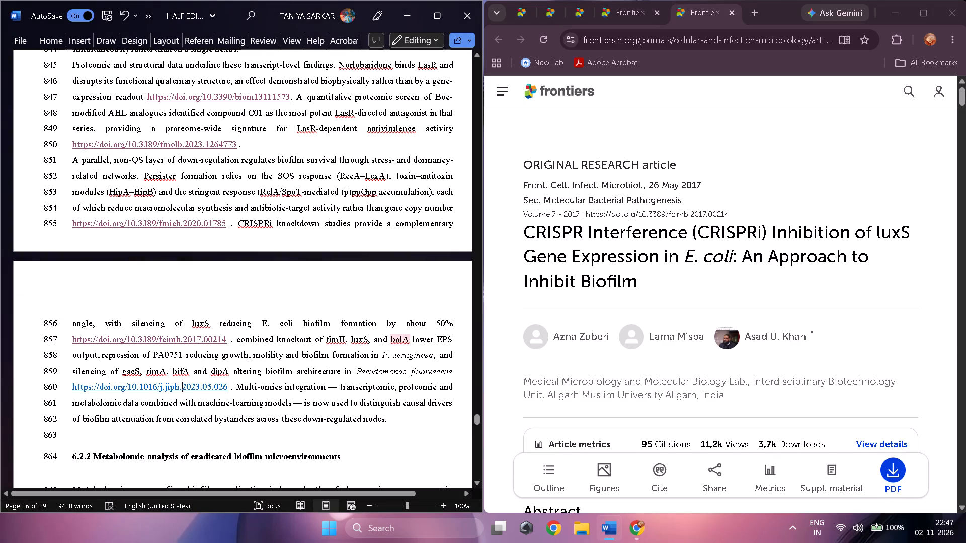
left_click(207, 387, "ctrl")
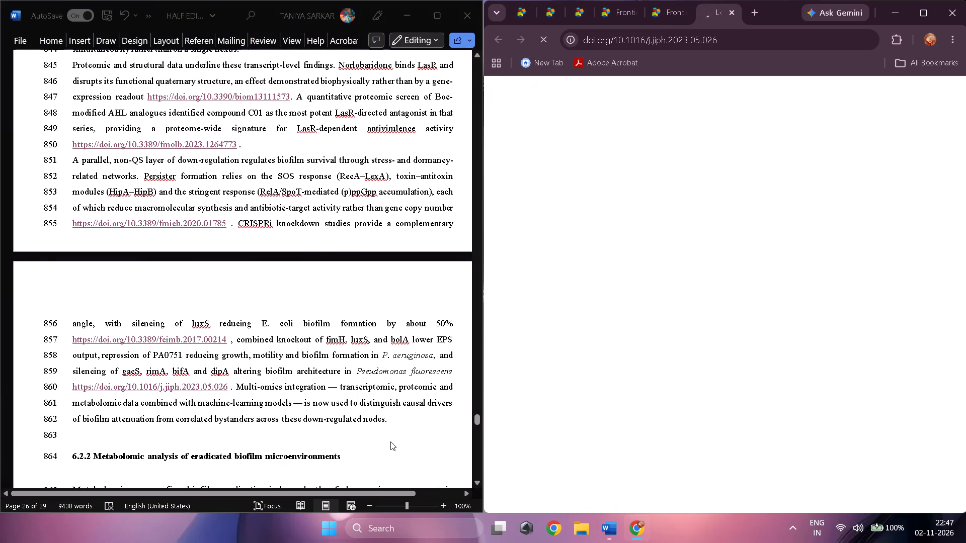
Add the note "[DOI. NO. CHECKED]" after the contributor label in the heading of section 6.2, Multi-Omics Decoding of Combination Therapy.
double_click(476, 482)
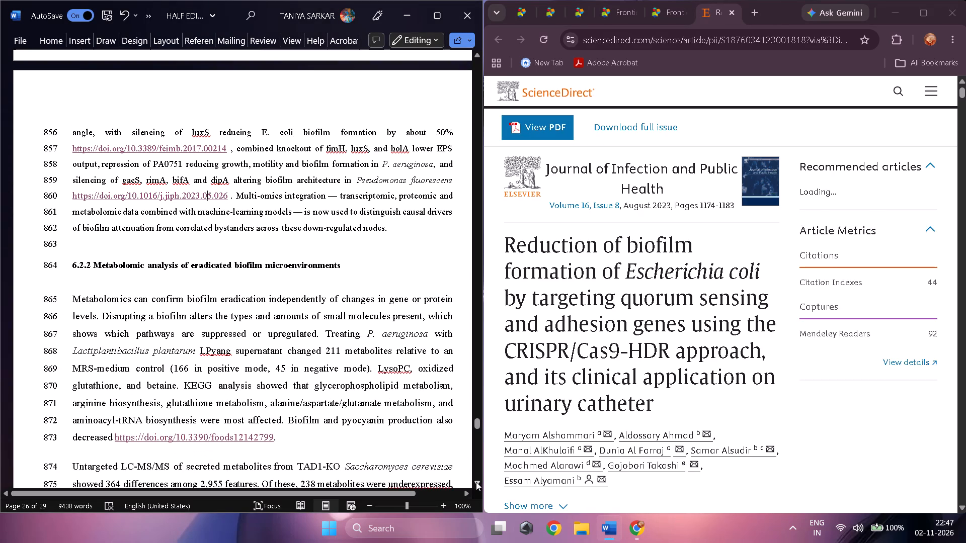
left_click(472, 86)
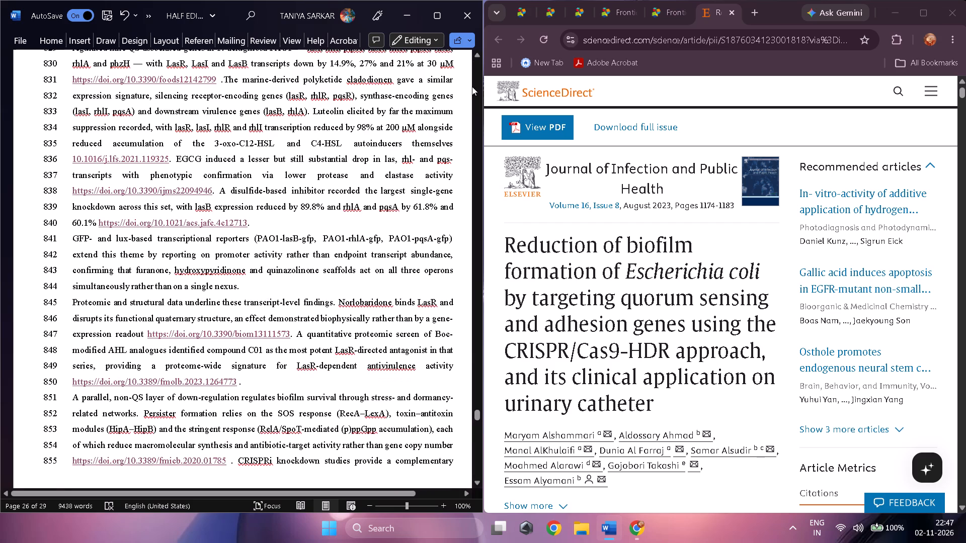
left_click_drag(476, 57, 476, 44)
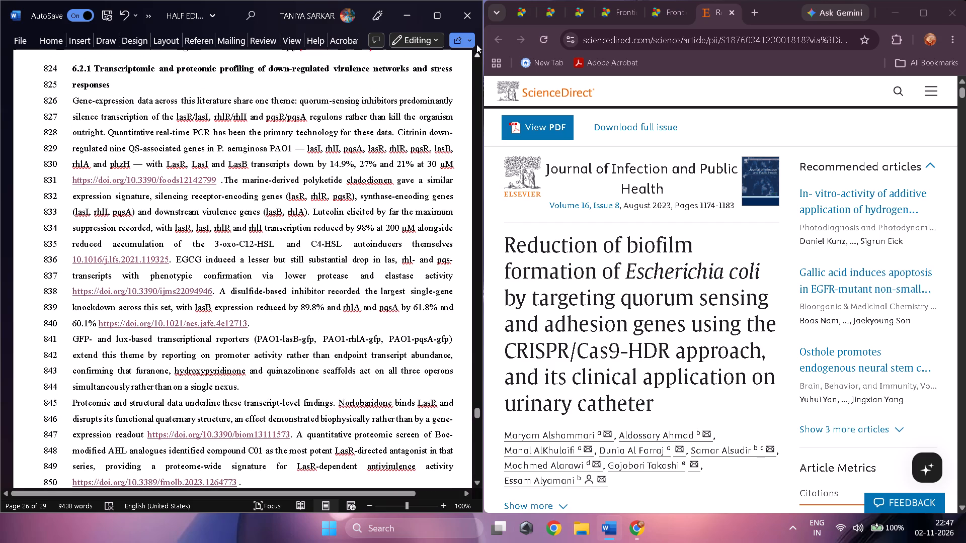
left_click_drag(476, 44, 478, 39)
left_click(479, 52)
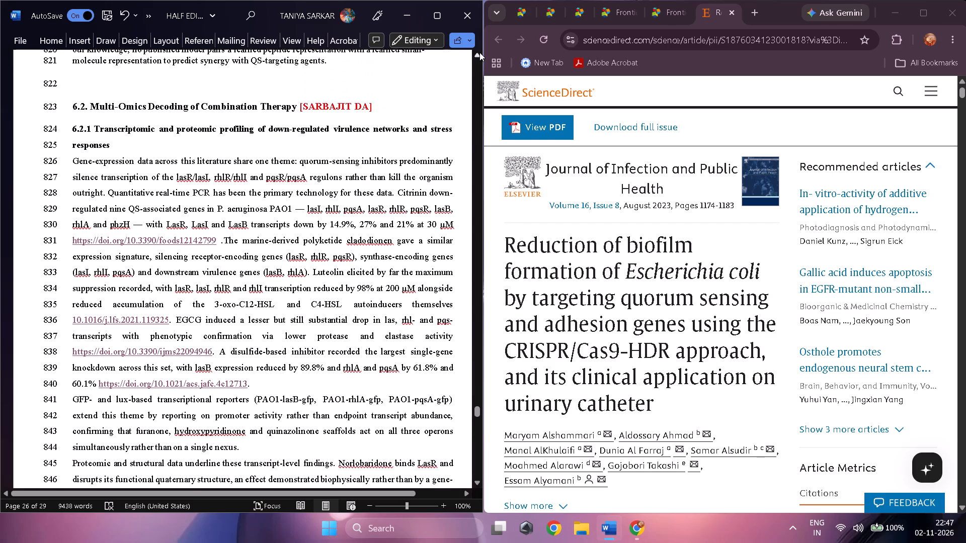
left_click(403, 158)
key("space")
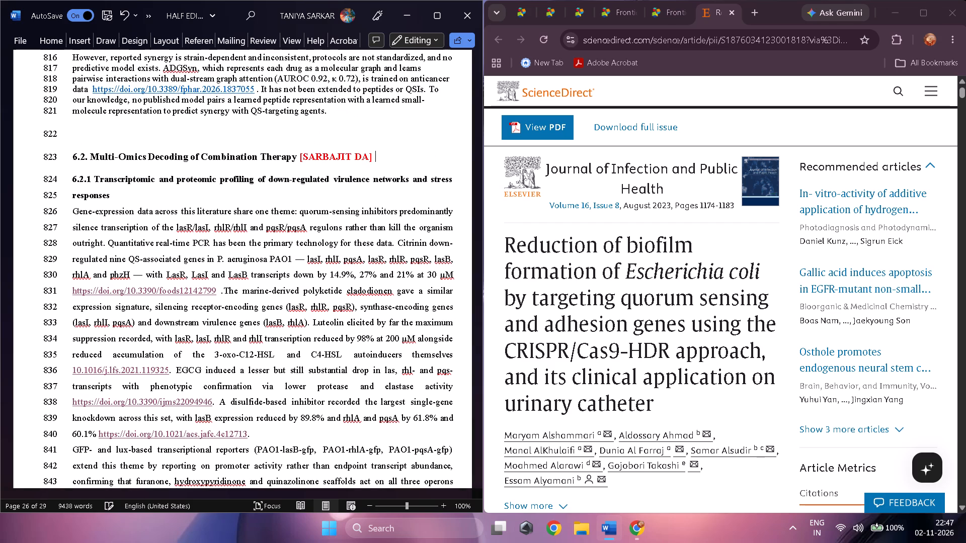
key("bracketleft")
type("DOI. NO")
key("space")
key("BackSpace")
type(".")
key("space")
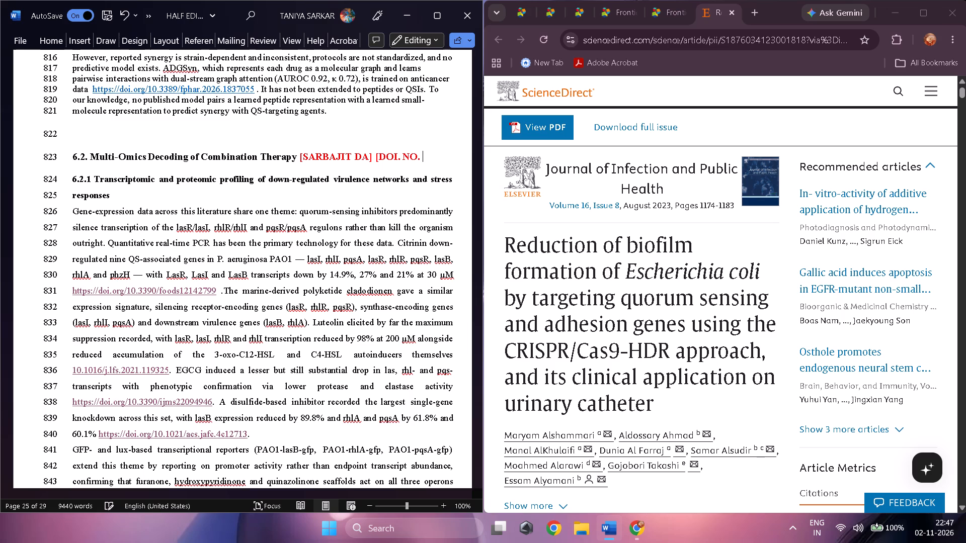
type("CHECKED")
key("bracketright")
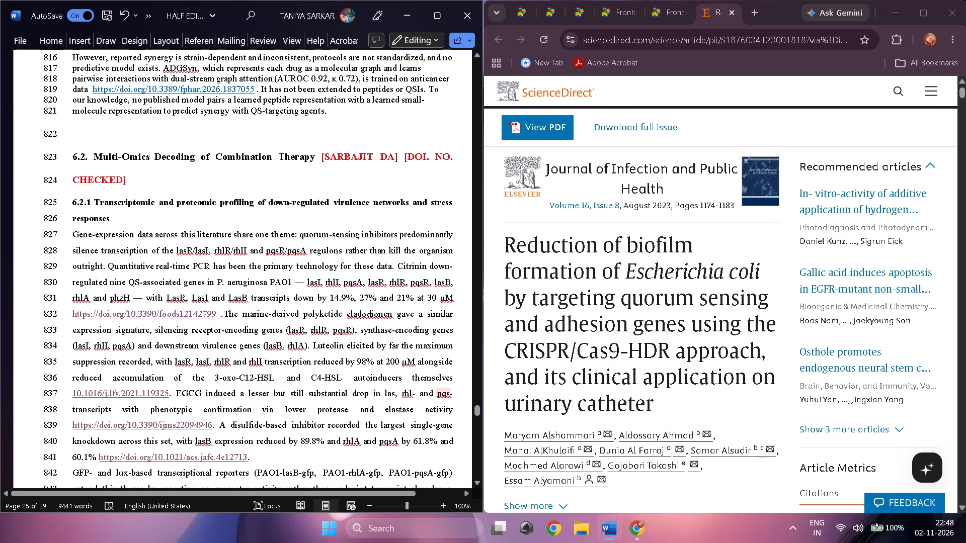
Close the browser window holding the checked source articles and maximize the manuscript window at the end of section 6.2.1.
double_click(475, 481)
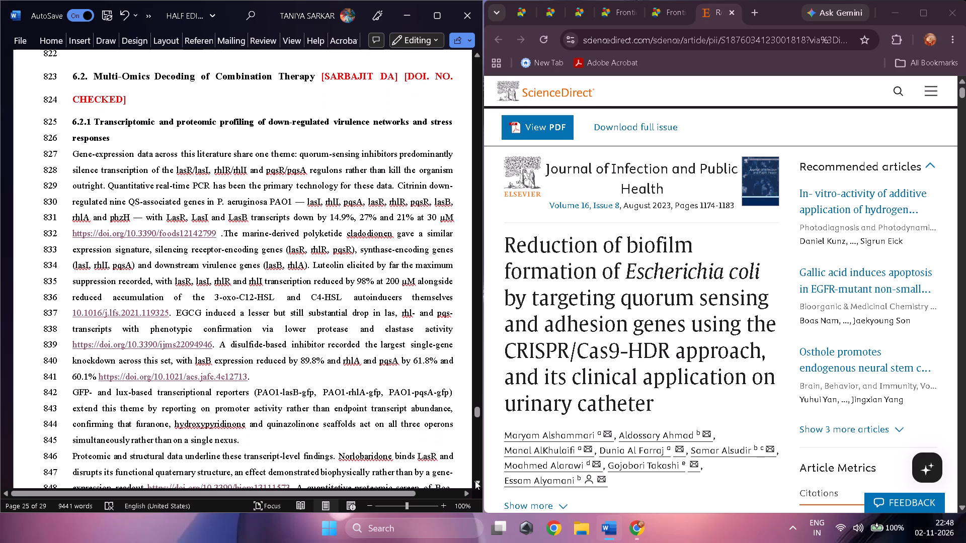
left_click(475, 481)
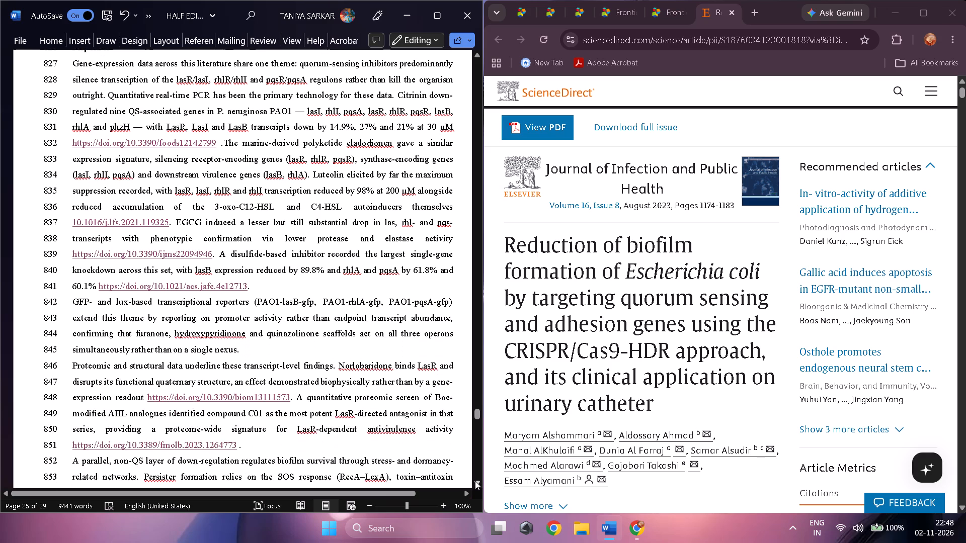
left_click(475, 481)
double_click(475, 481)
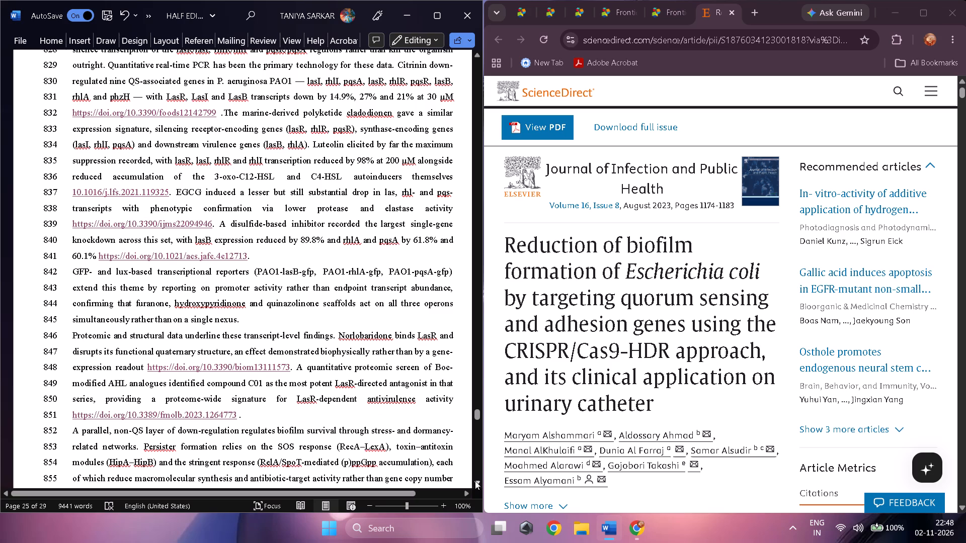
triple_click(475, 481)
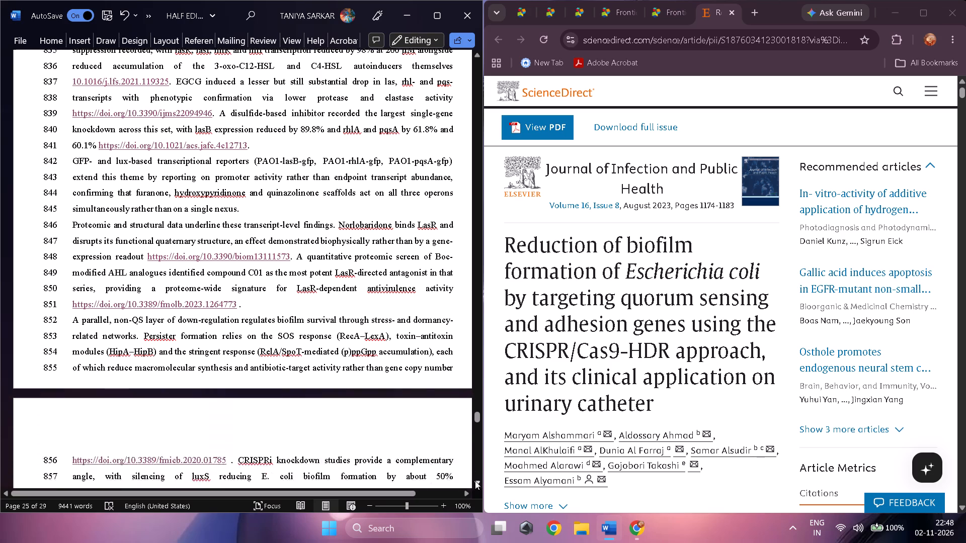
left_click(475, 481)
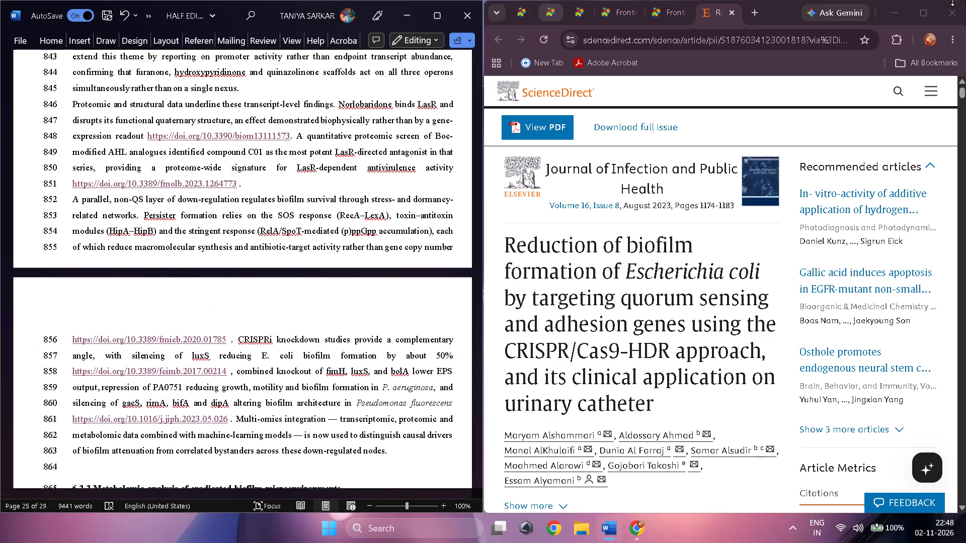
left_click(951, 17)
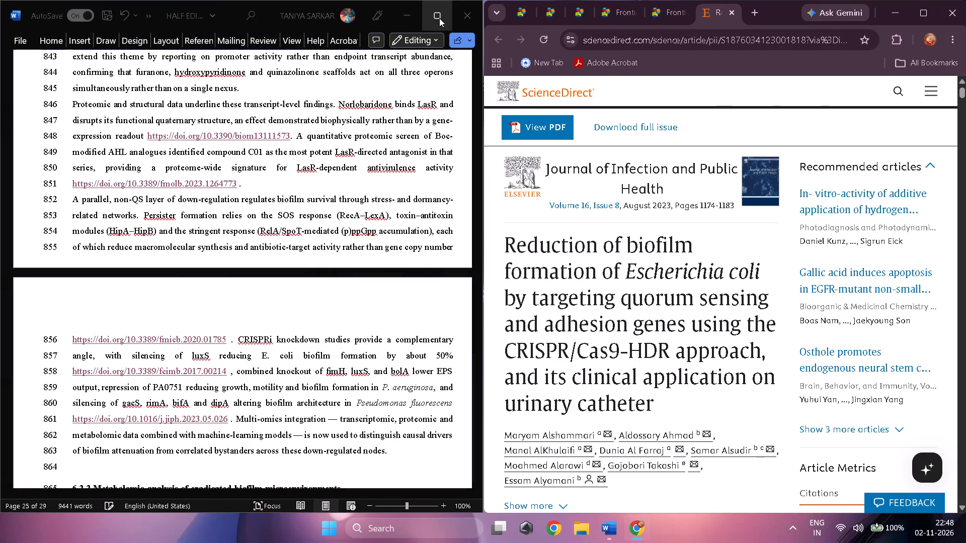
left_click(439, 18)
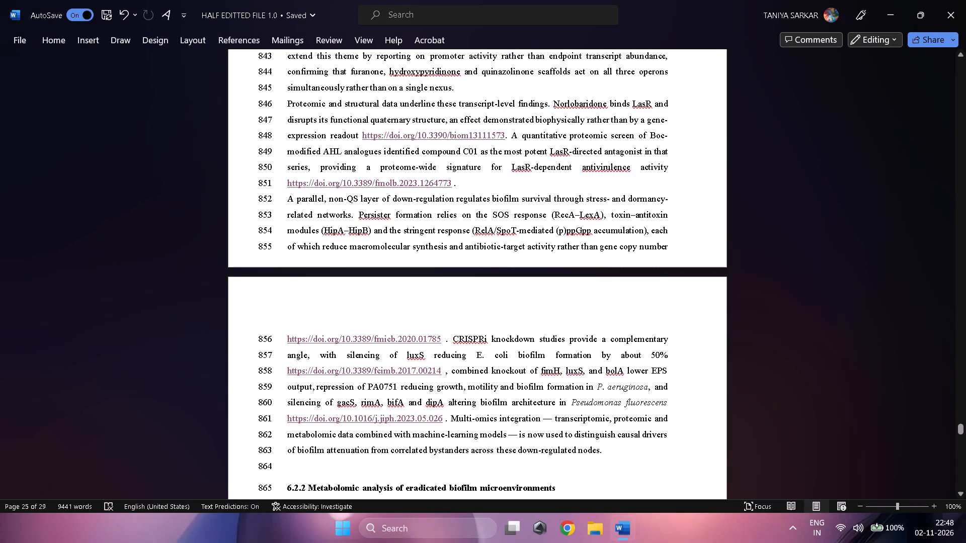
Search the manuscript for "Pseudomonas fluorescens", copied from the last paragraph of section 6.2.1.
key("ctrl+f")
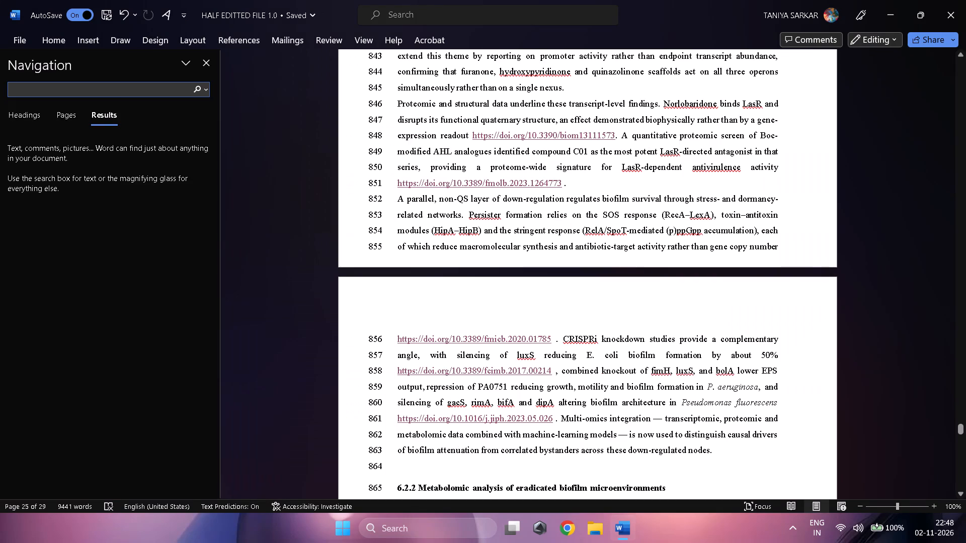
left_click_drag(685, 402, 714, 402)
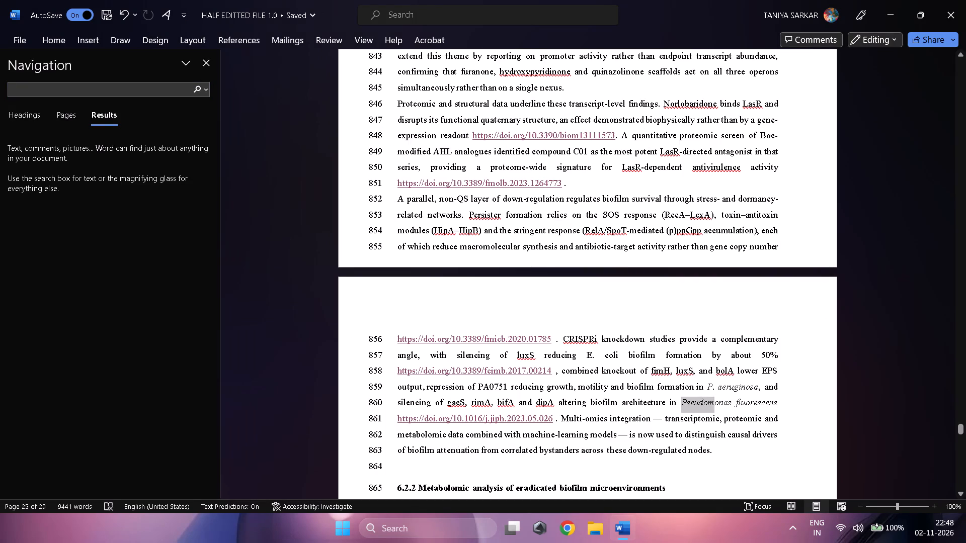
left_click_drag(714, 402, 760, 408)
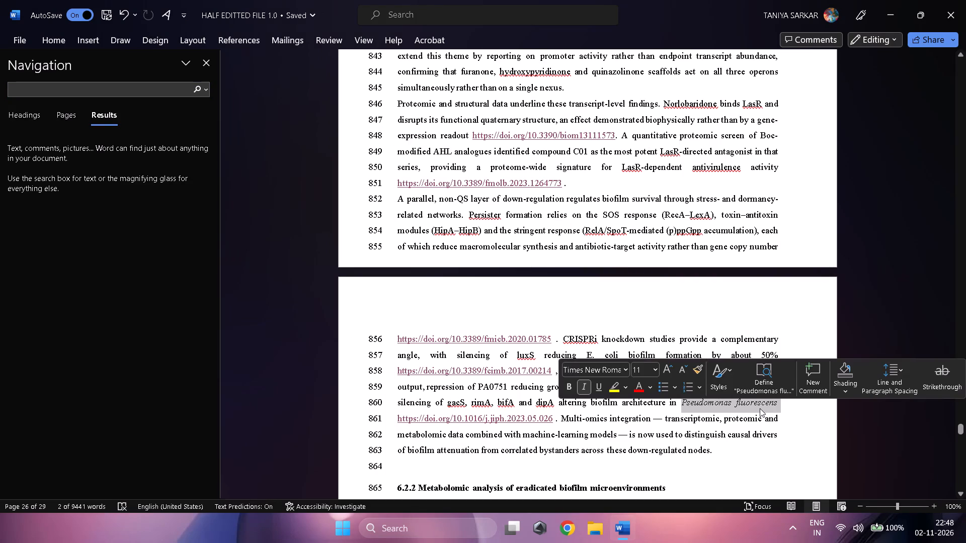
right_click(760, 408)
left_click(801, 176)
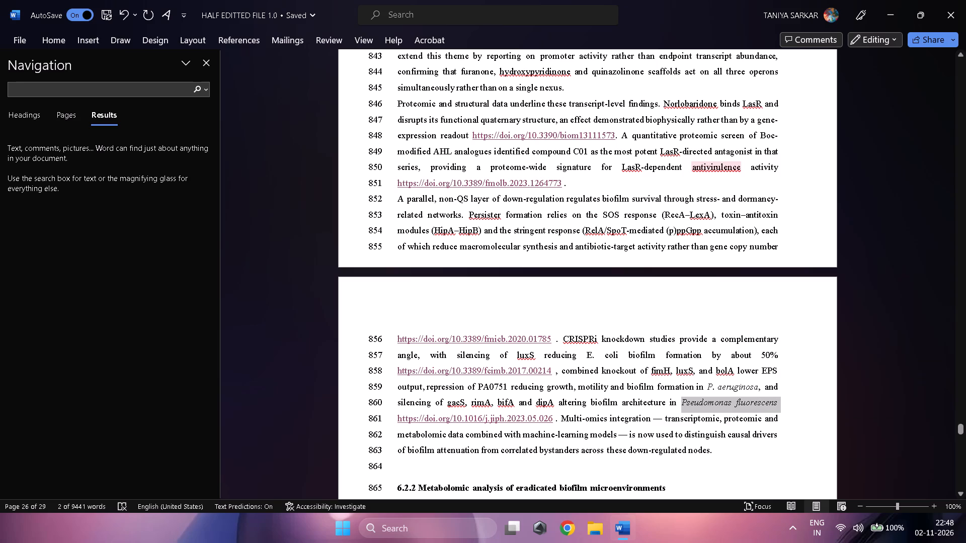
left_click(164, 88)
key("ctrl+v")
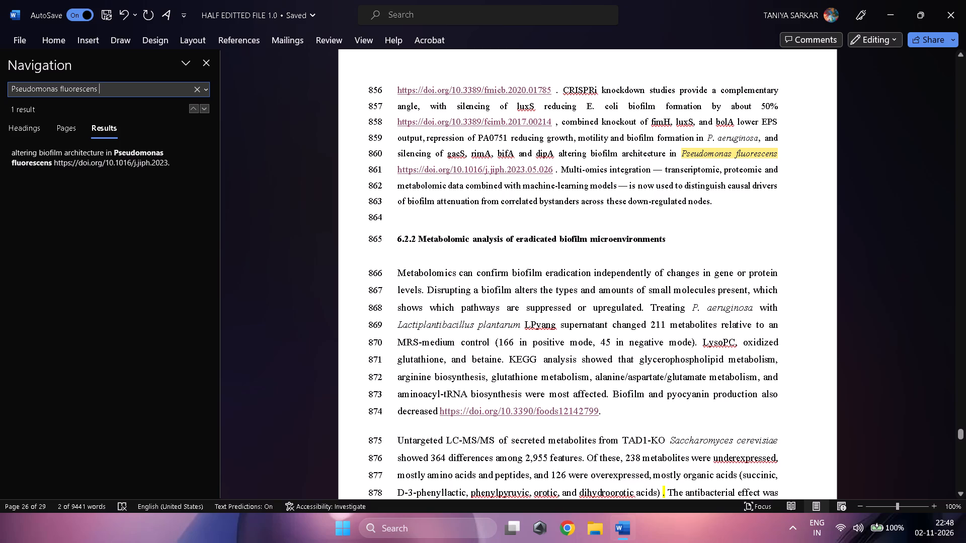
Search the manuscript for "Saccharomyces cerevisiae", copied from the untargeted LC-MS/MS paragraph of section 6.2.2.
left_click_drag(673, 439, 759, 442)
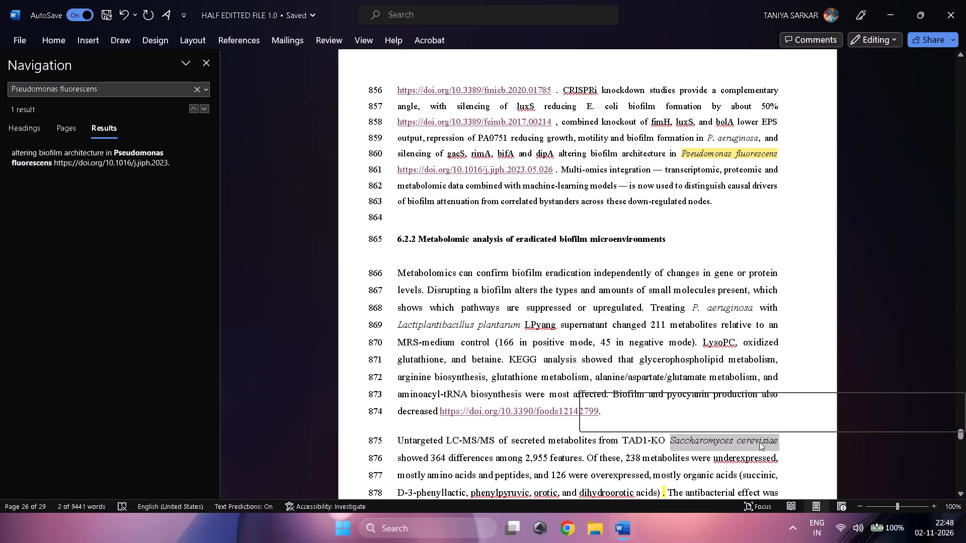
key("ctrl+c")
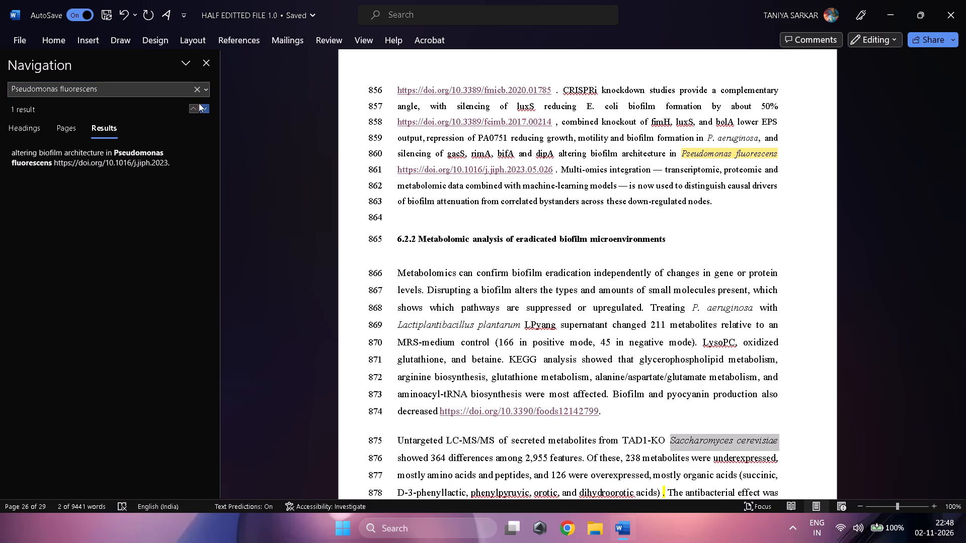
left_click(196, 93)
left_click(165, 90)
key("ctrl+v")
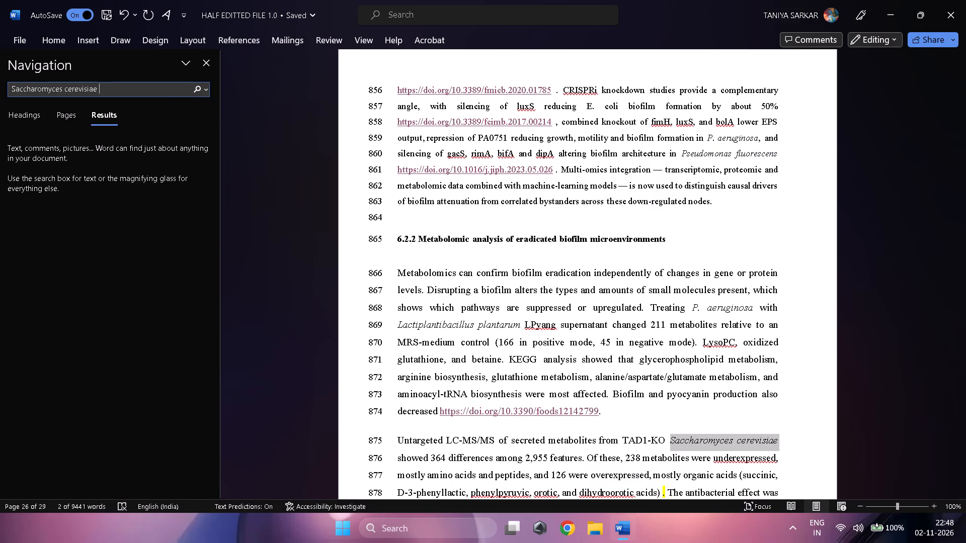
key("space")
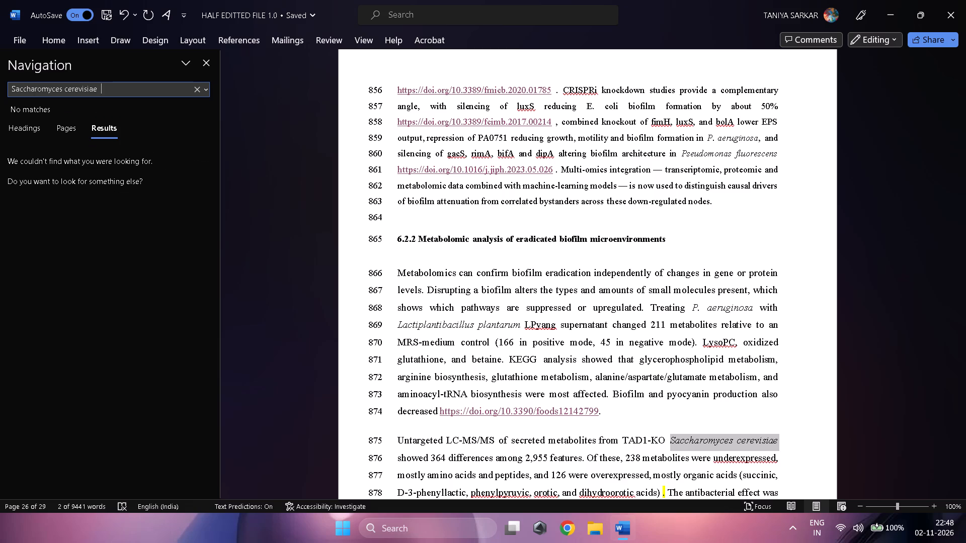
key("BackSpace")
key("Return")
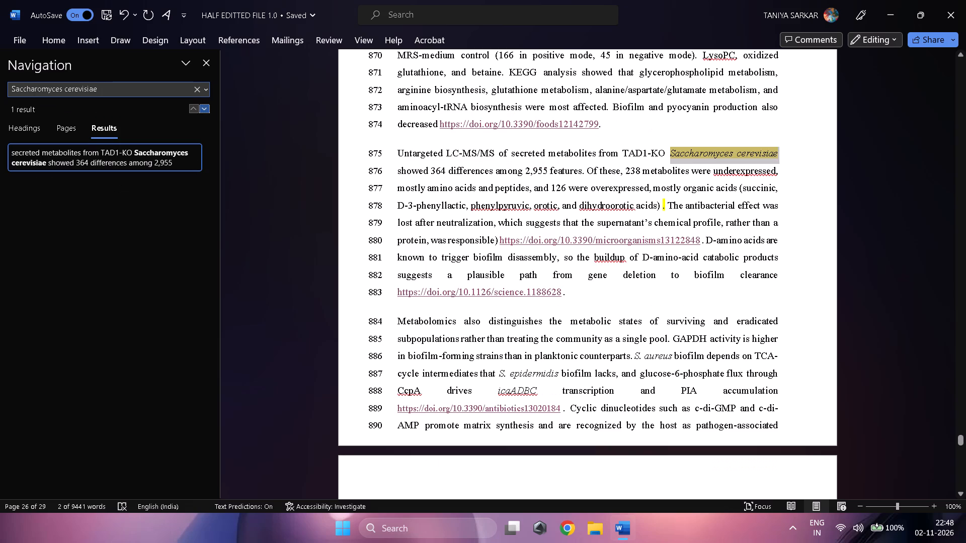
Shorten the search term to the species name "cerevisiae" alone.
left_click_drag(61, 87, 46, 89)
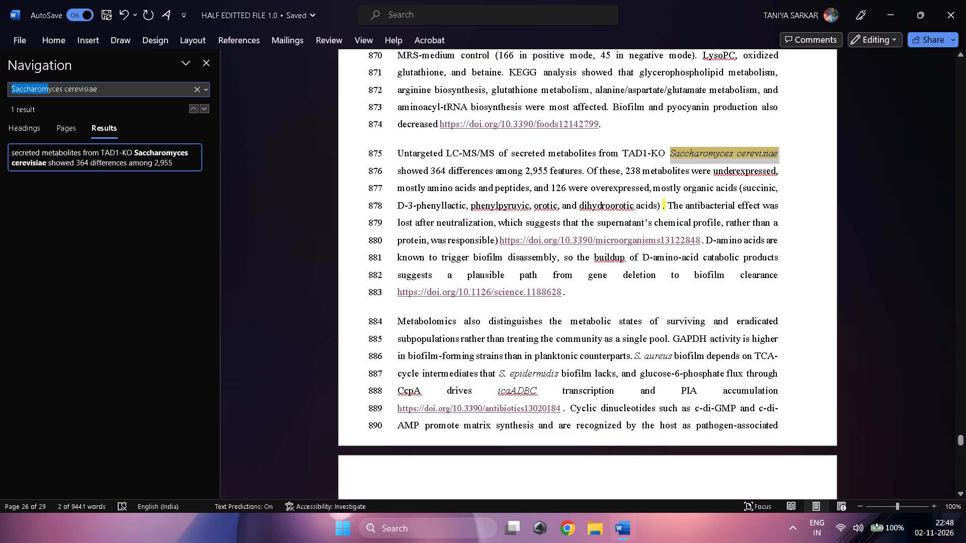
left_click_drag(61, 90, 9, 97)
key("BackSpace")
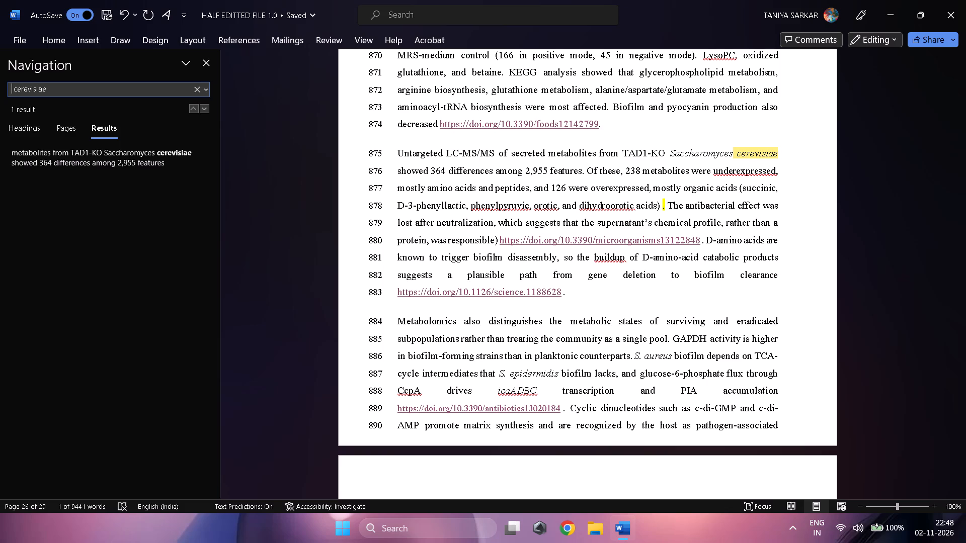
Remove the yellow highlight from the full stop after "dihydroorotic acids)" in section 6.2.2's LC-MS/MS paragraph.
left_click(664, 209)
left_click_drag(666, 207, 661, 209)
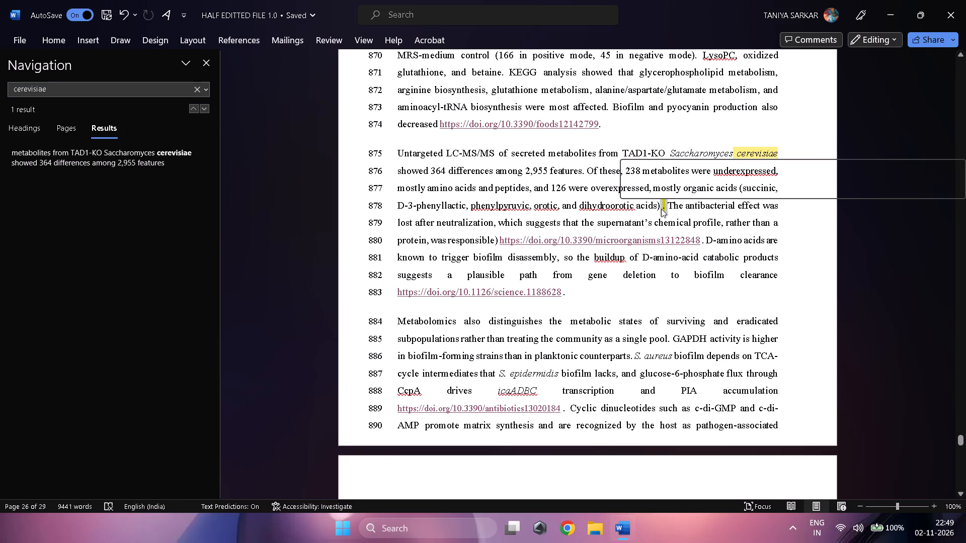
left_click(676, 191)
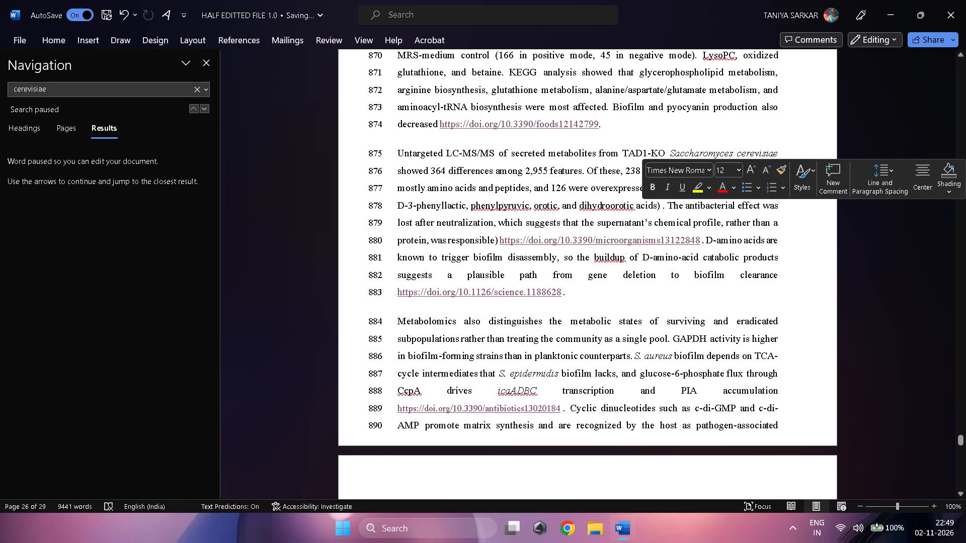
left_click(812, 276)
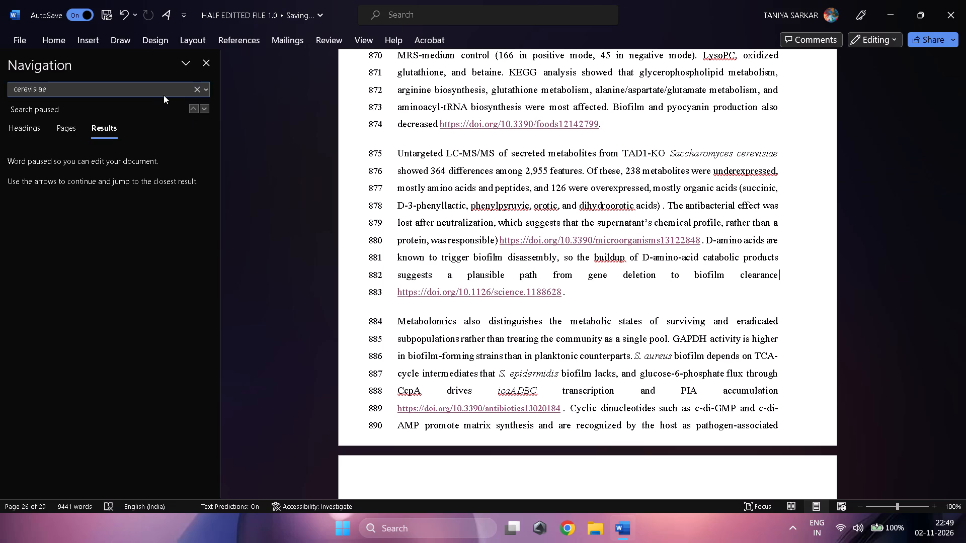
Search the manuscript for the species name "epidermidis" in place of the previous search term.
left_click(135, 90)
left_click(192, 87)
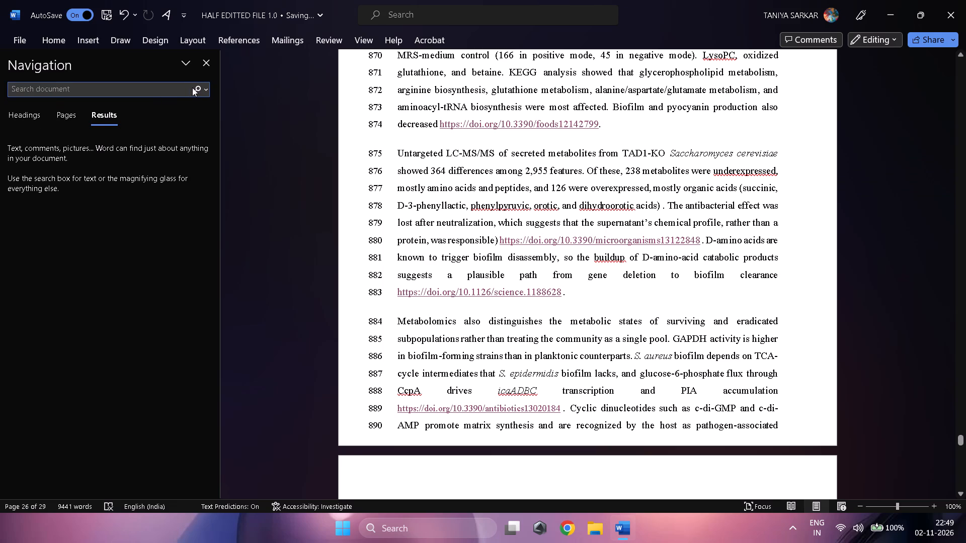
key("e")
key("BackSpace")
left_click(128, 83)
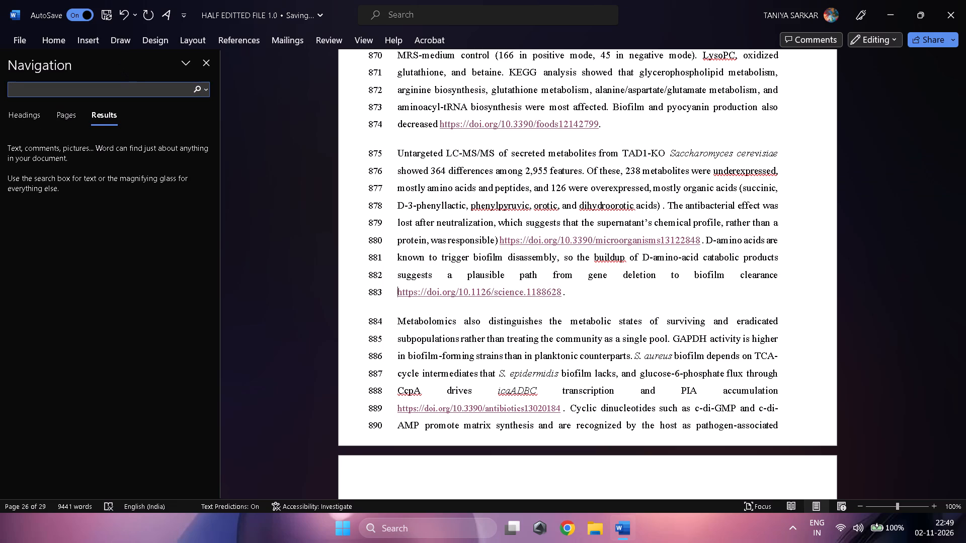
key("e")
key("BackSpace")
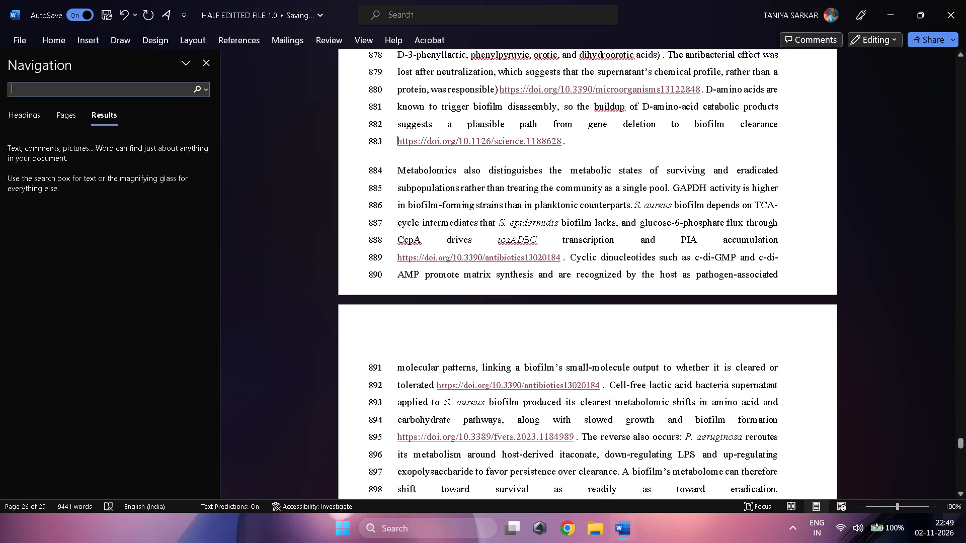
type("epi")
type("dermis")
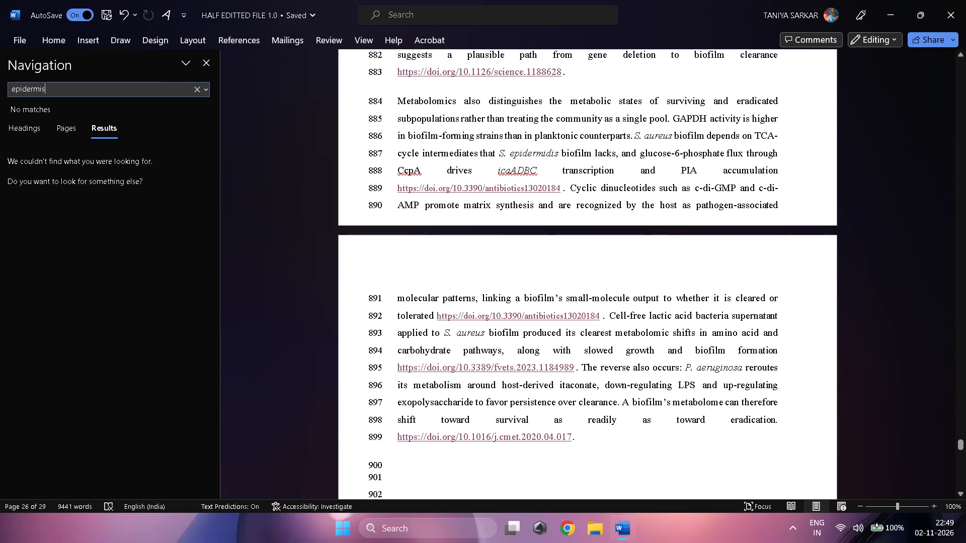
left_click(70, 86)
key("BackSpace")
type("dis")
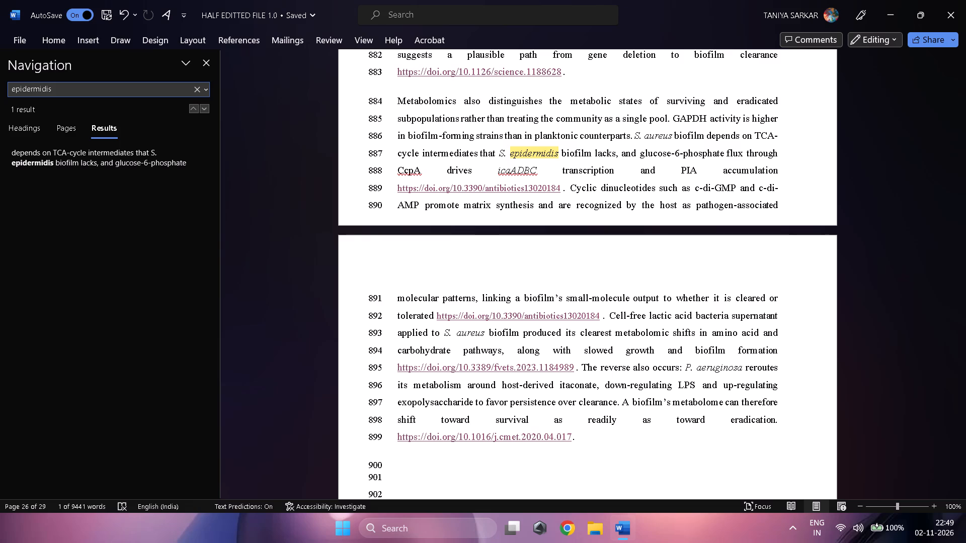
Expand the abbreviated genus in "S. epidermidis" to "Staphylococcus" in the last paragraph of section 6.2.2.
left_click(507, 154)
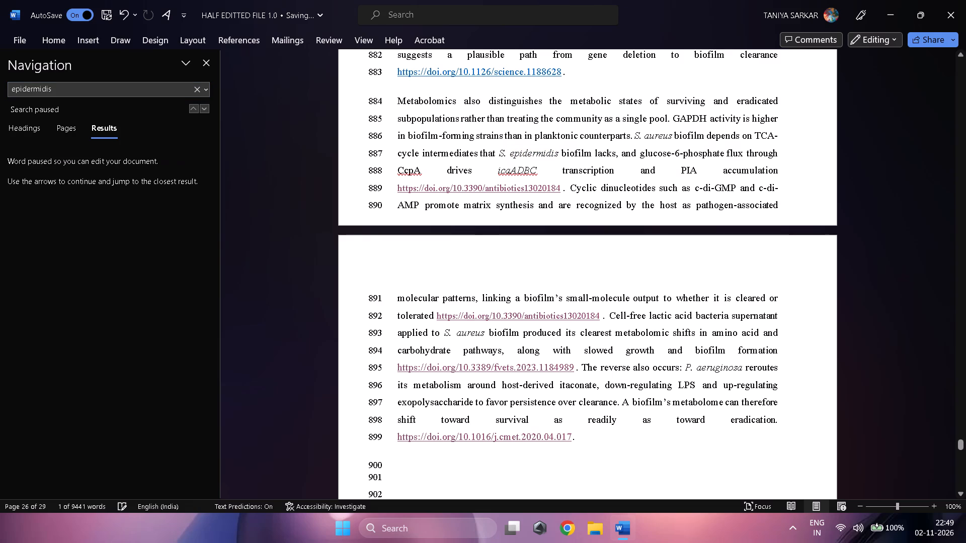
key("BackSpace")
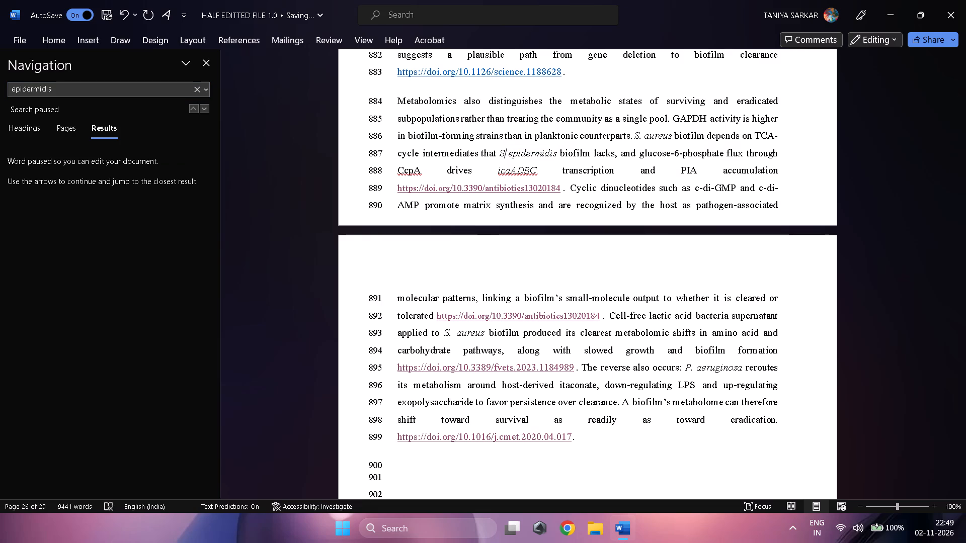
key("t")
key("BackSpace")
type("ta")
type("phylococc")
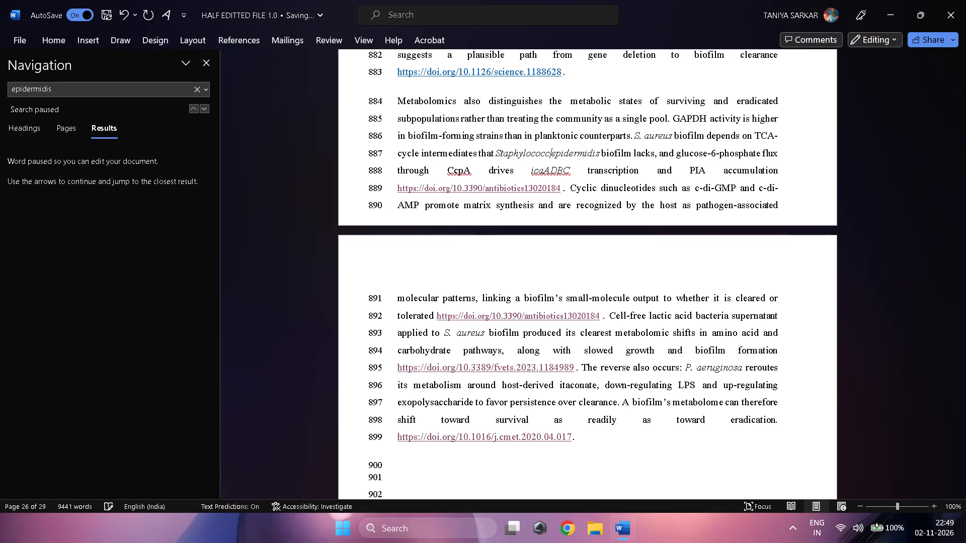
type("us")
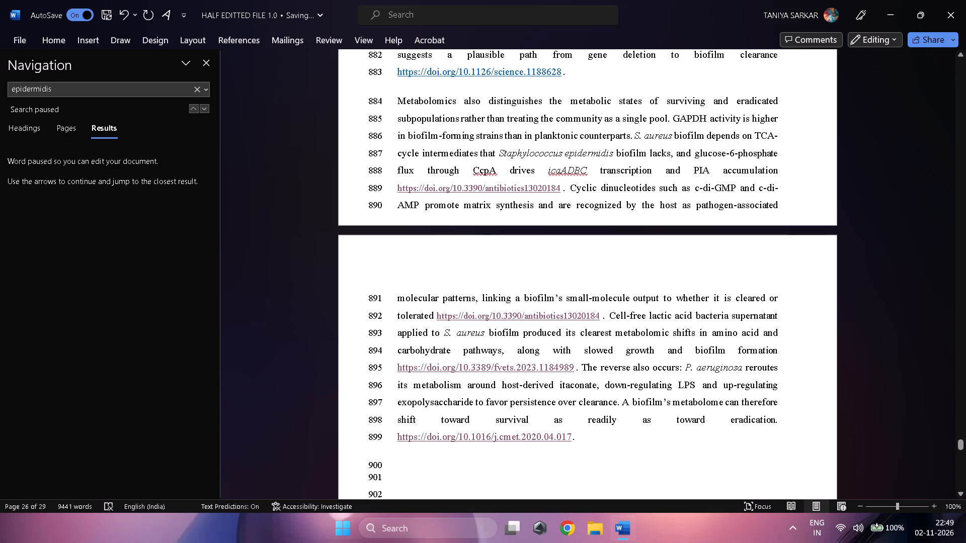
Search the manuscript for "Staphylococcus epidermidis", copied from the last paragraph of section 6.2.2.
left_click_drag(615, 155, 530, 161)
key("ctrl+c")
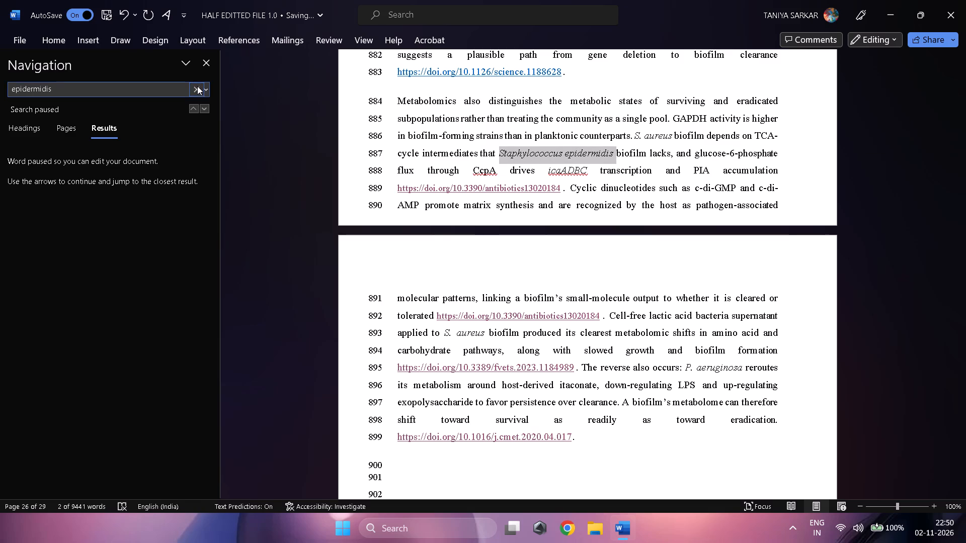
left_click(197, 86)
left_click(159, 92)
key("ctrl+v")
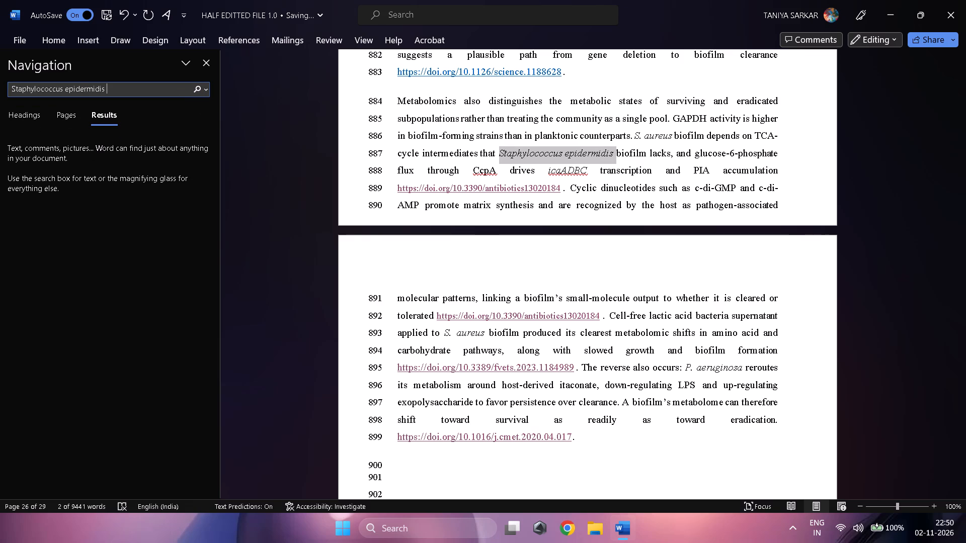
key("Return")
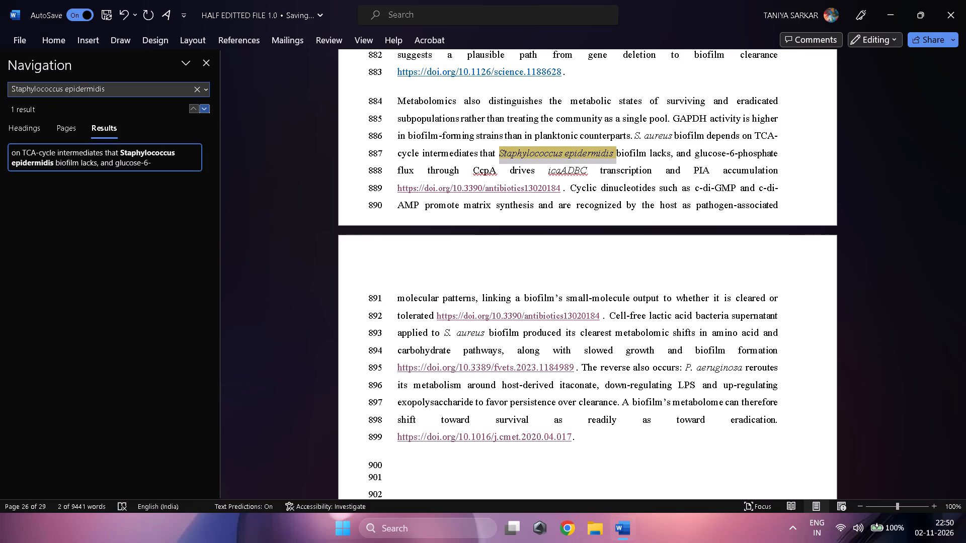
left_click(885, 232)
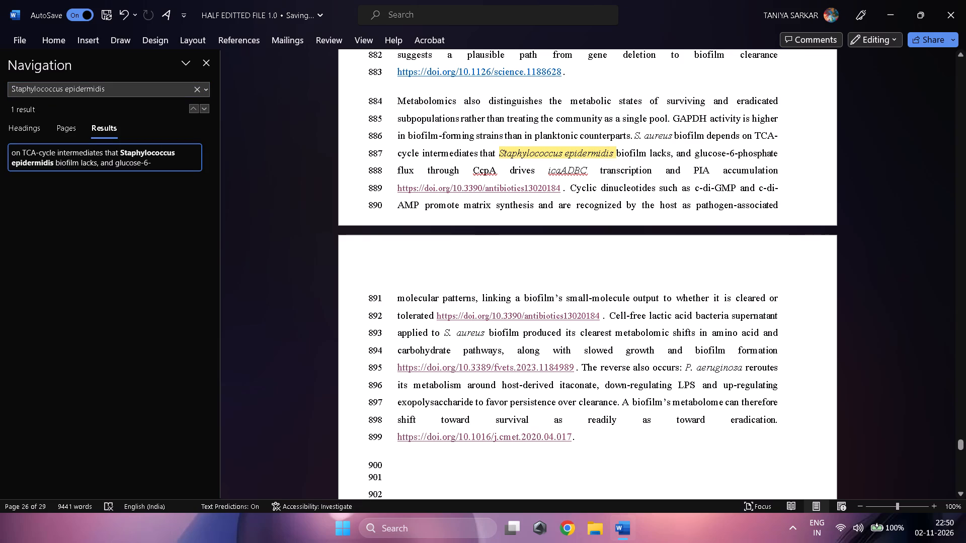
left_click(962, 490)
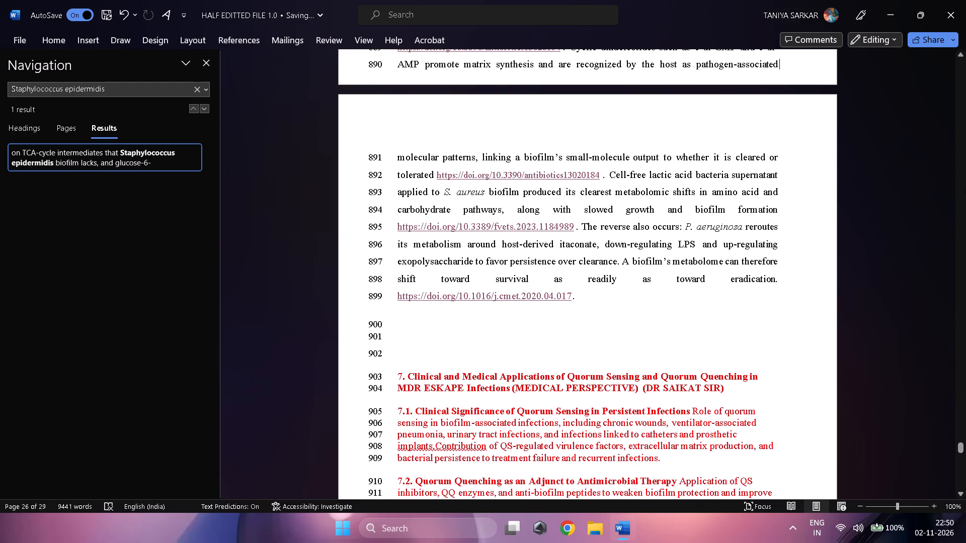
left_click(959, 56)
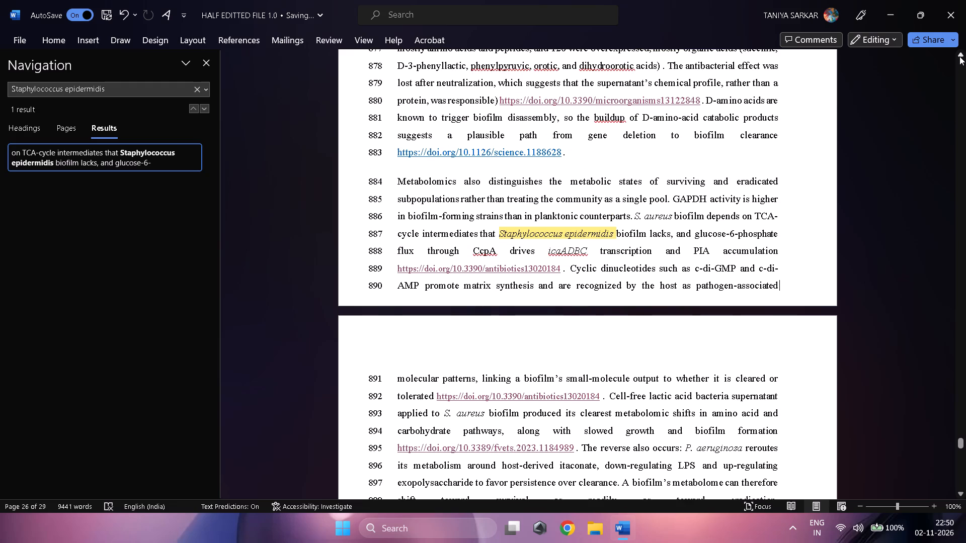
left_click(959, 56)
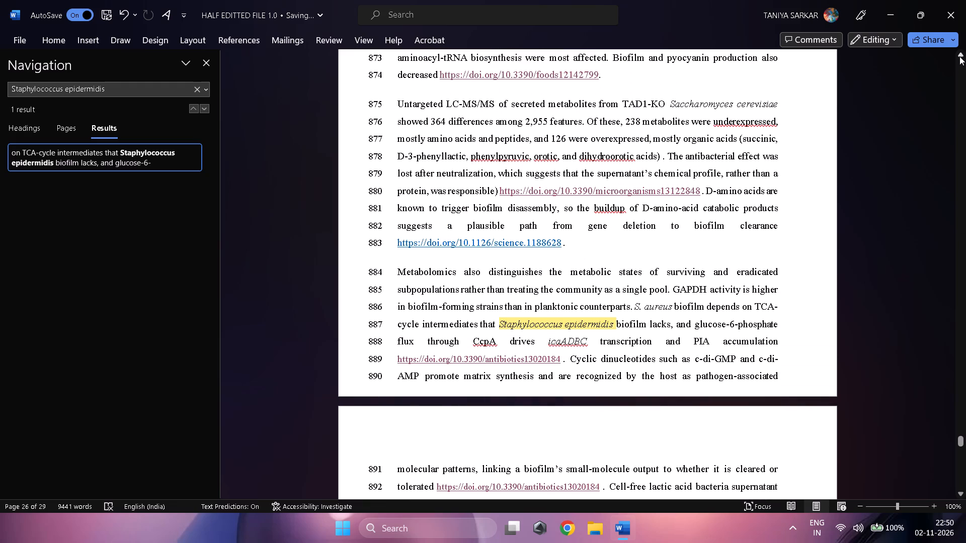
left_click(532, 246, "ctrl")
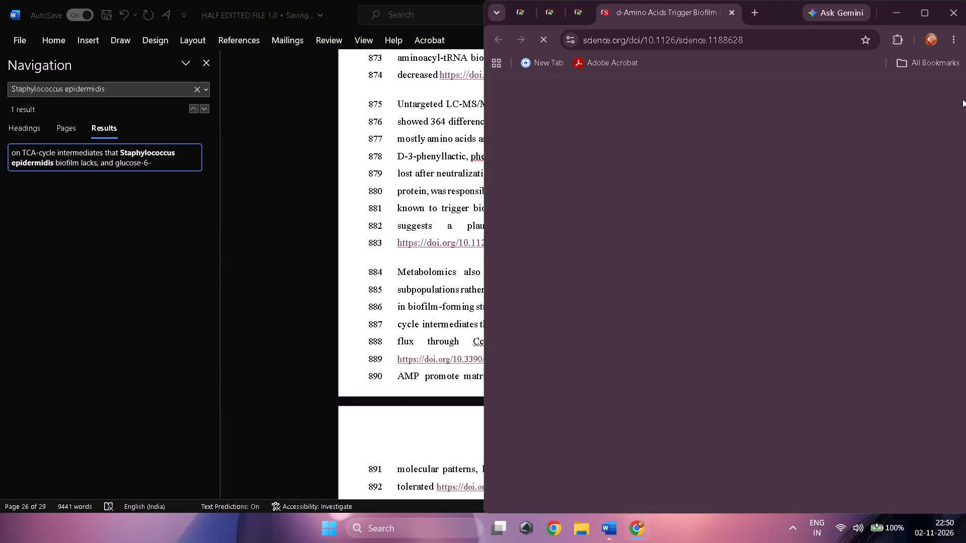
left_click(954, 15)
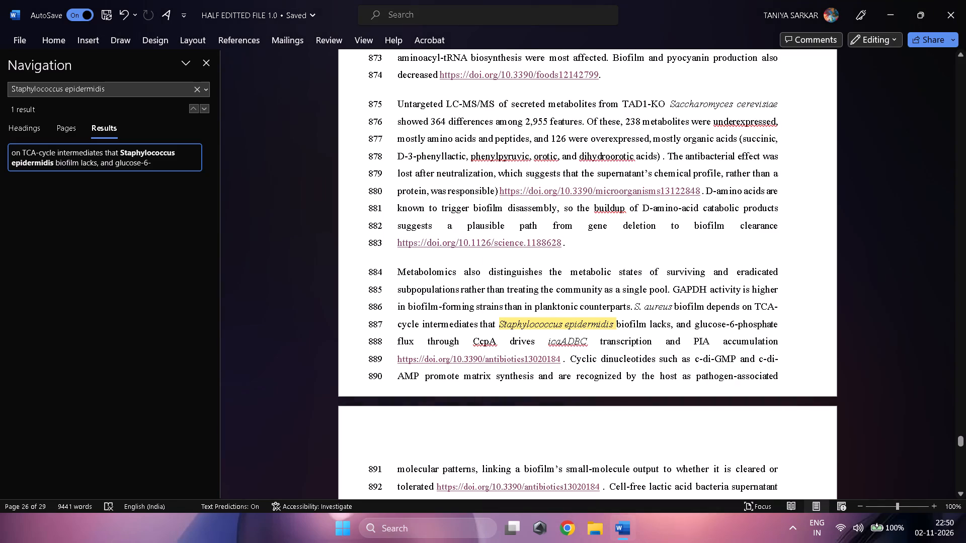
Search the manuscript for "Pseudomonas fluorescens", copied from the last paragraph of section 6.2.1, and clear the search.
double_click(961, 492)
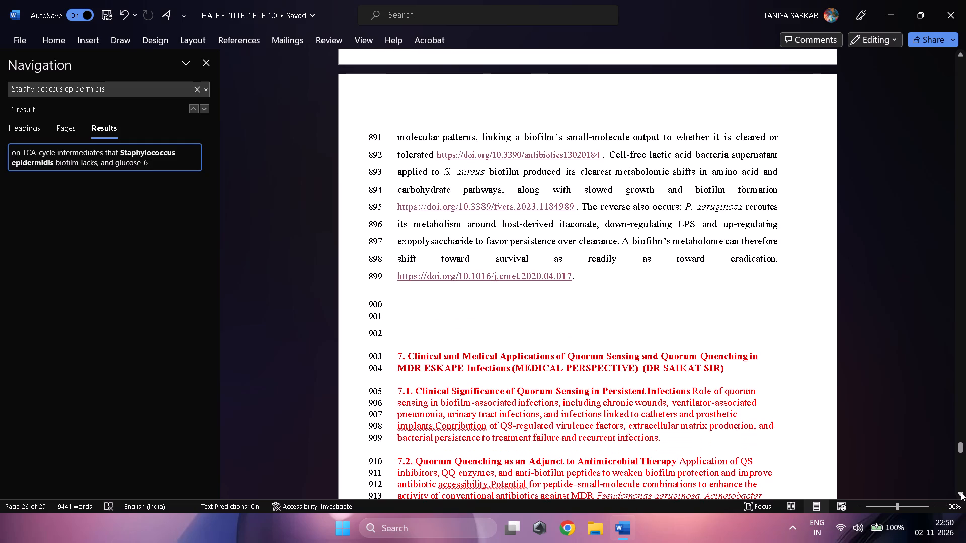
left_click(962, 56)
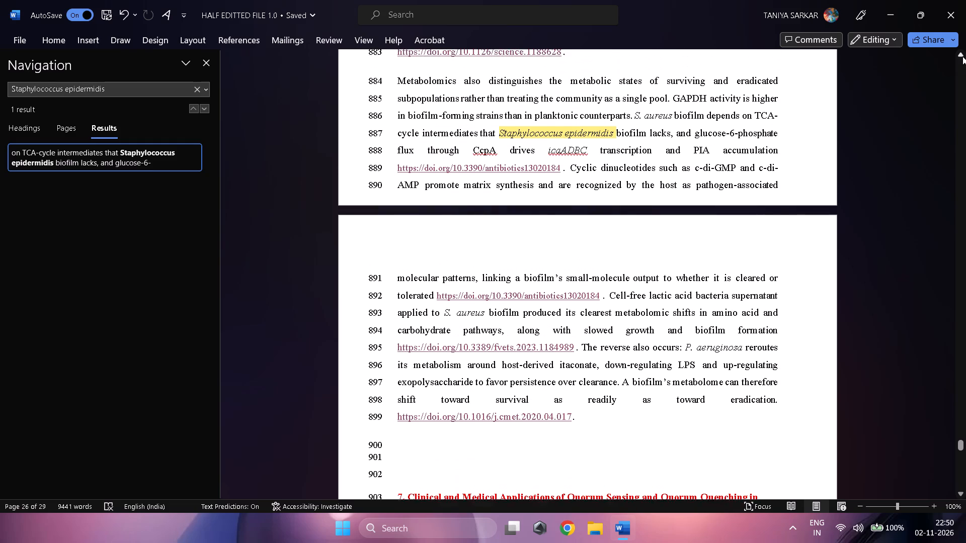
left_click(962, 56)
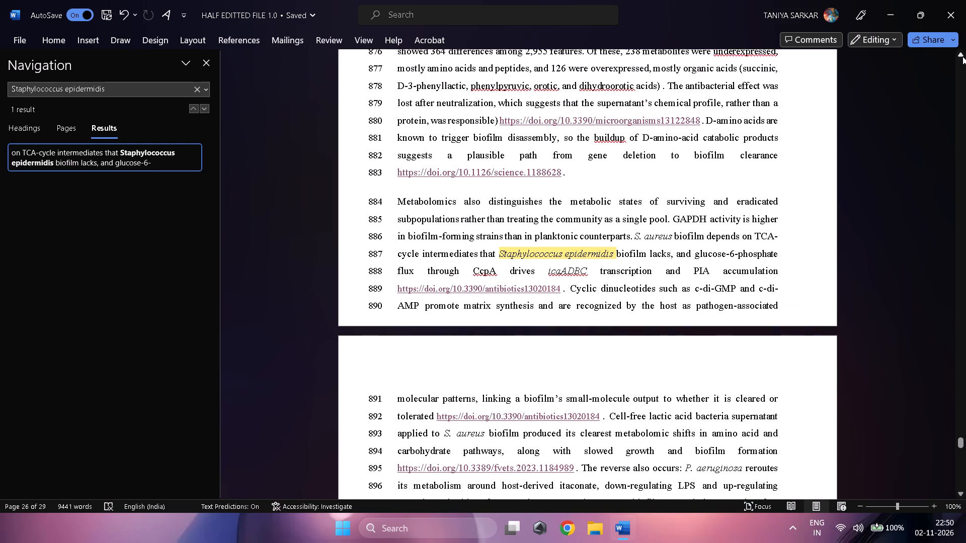
left_click(962, 56)
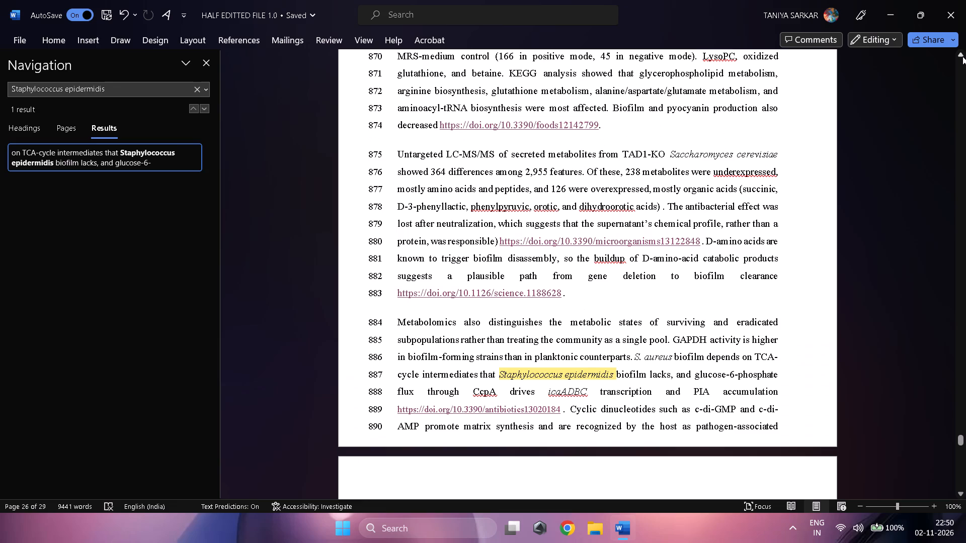
left_click(962, 56)
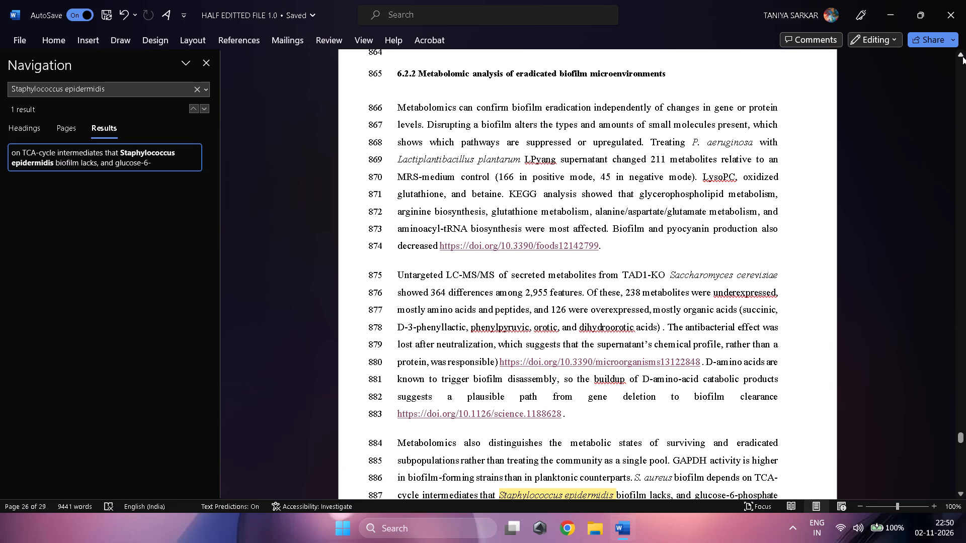
left_click(962, 56)
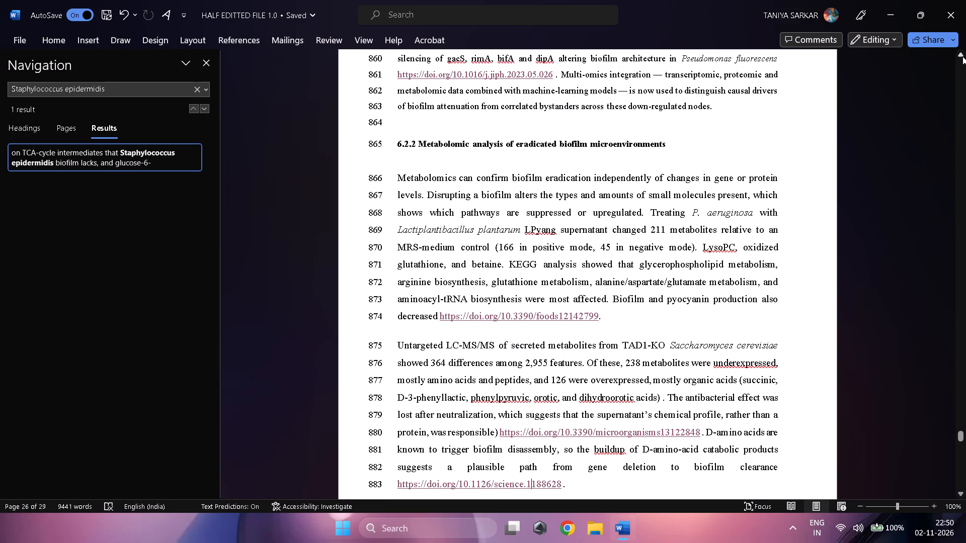
left_click(962, 56)
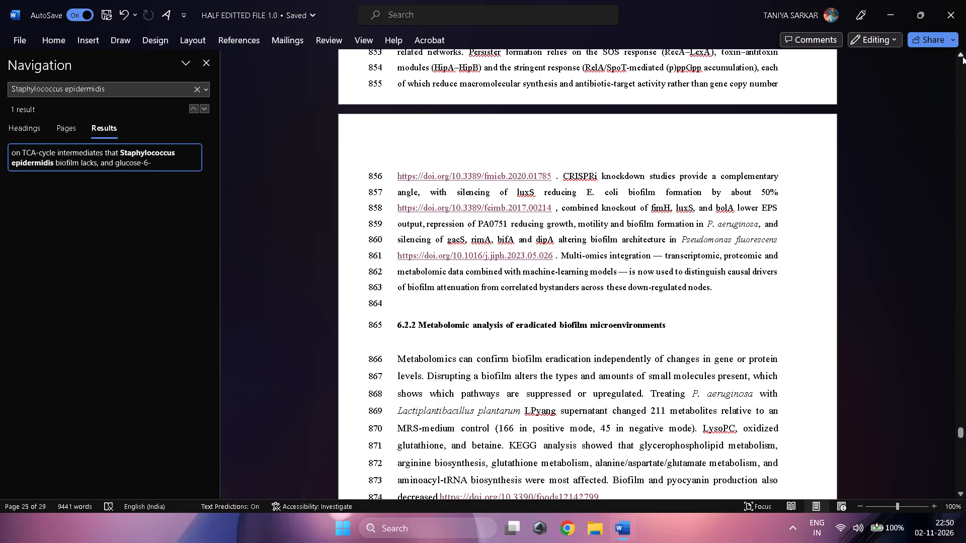
left_click_drag(780, 239, 715, 240)
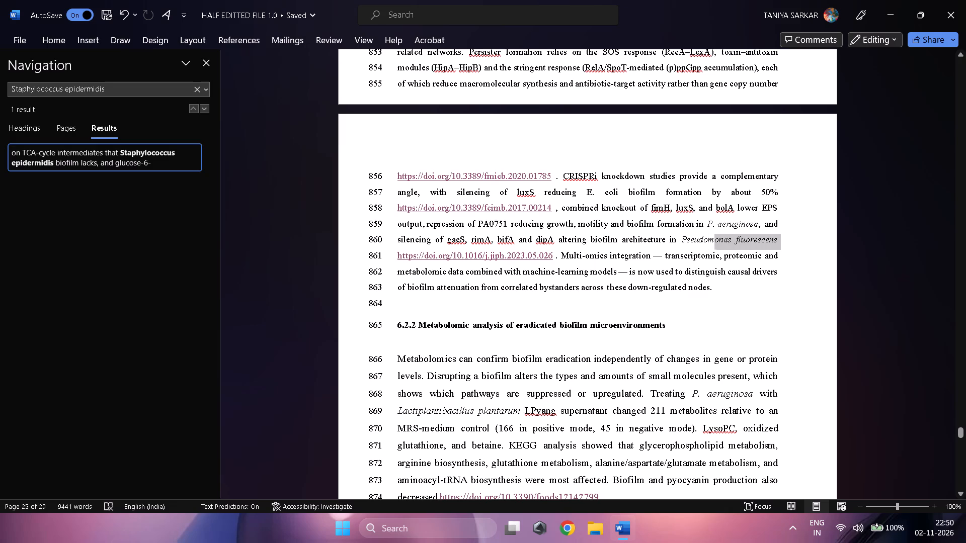
left_click_drag(715, 240, 683, 243)
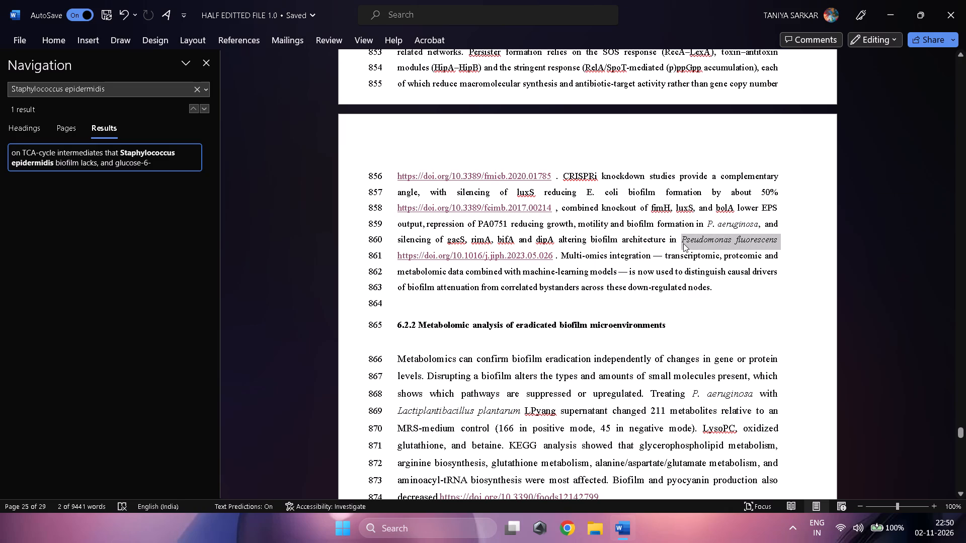
key("ctrl+c")
left_click(200, 89)
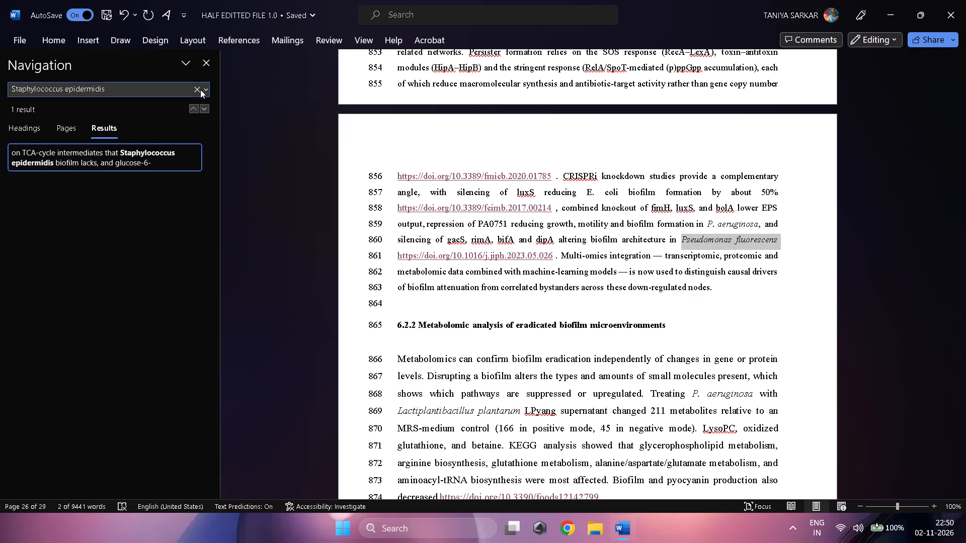
left_click(167, 92)
key("ctrl+v")
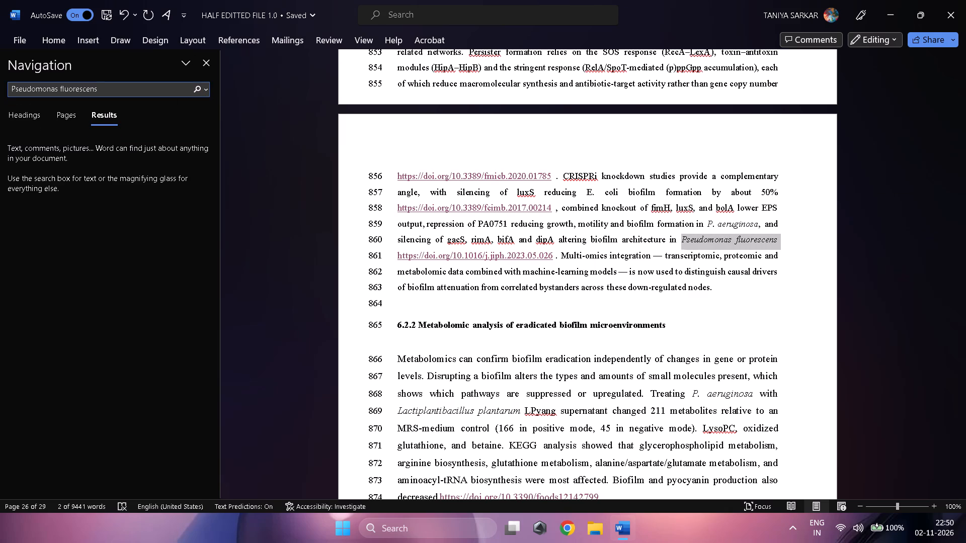
key("space")
key("BackSpace")
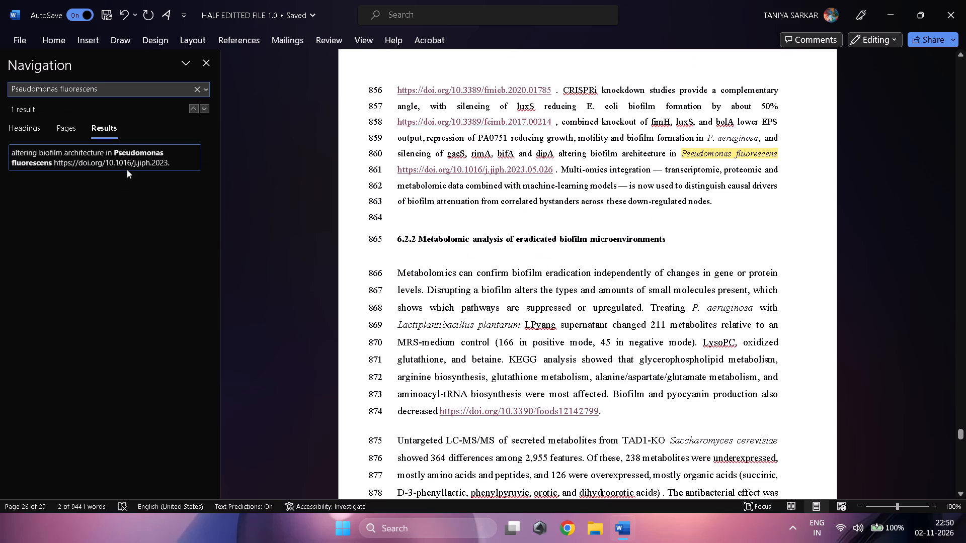
left_click(197, 88)
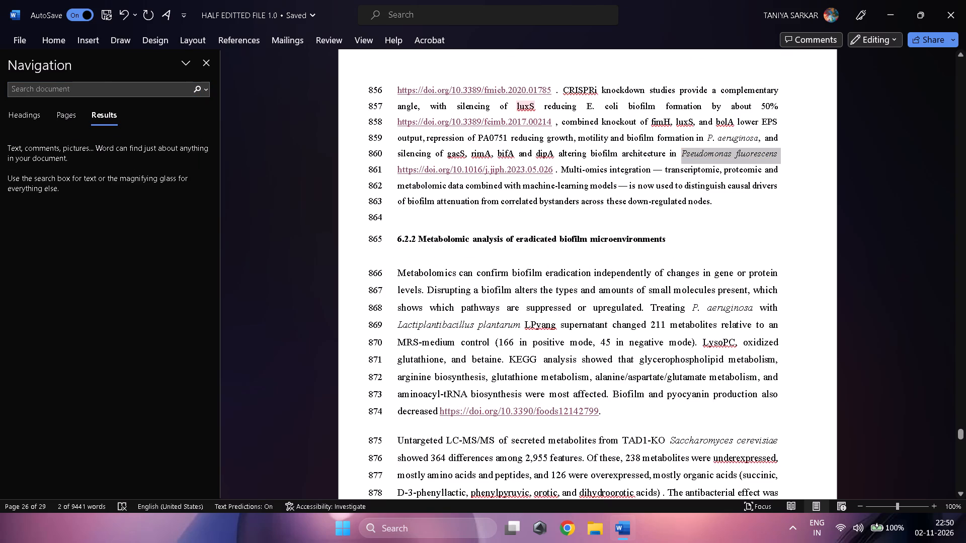
left_click(873, 196)
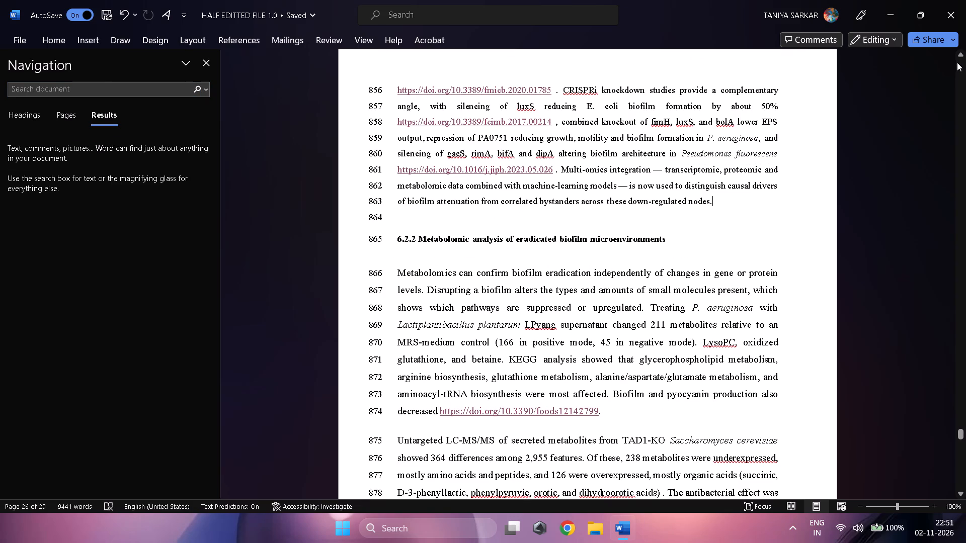
Append the note "[ MICRORGANISM NAME CHECKED]" after "[DOI. NO. CHECKED]" in the section 6.2 heading.
left_click(960, 57)
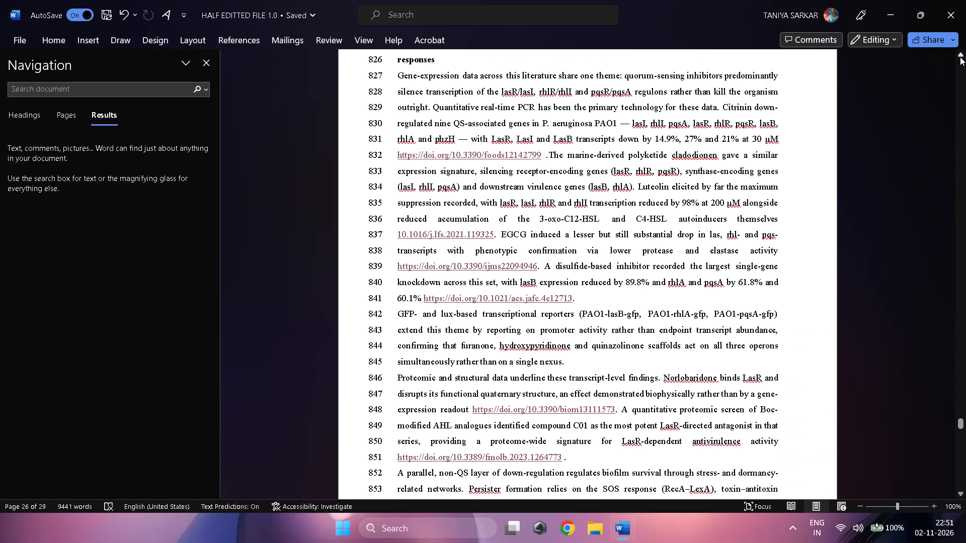
left_click(560, 140)
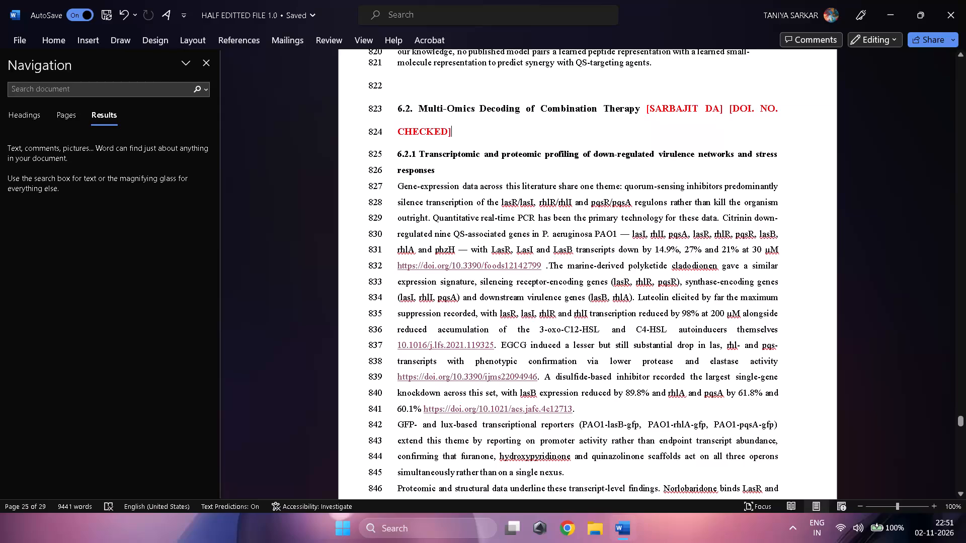
key("bracketleft")
key("space")
type("micr")
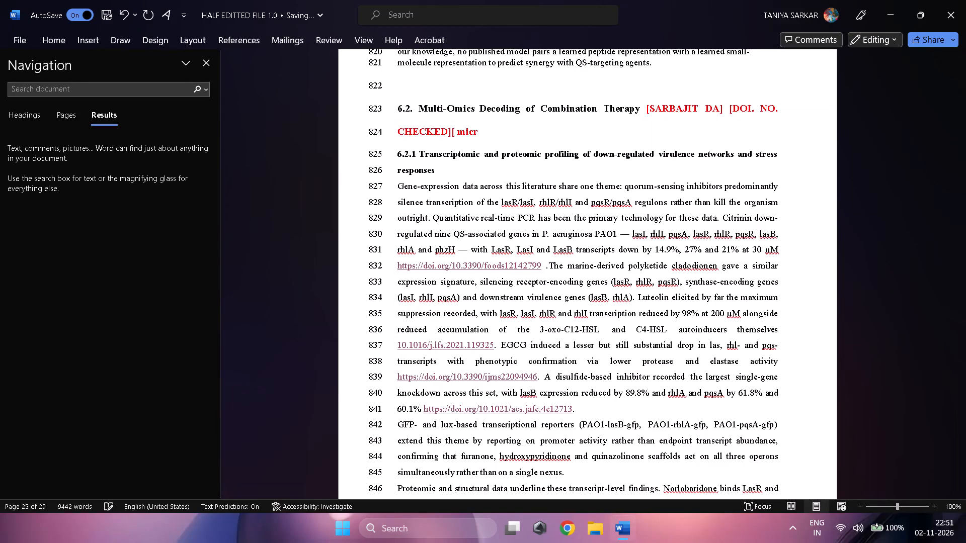
key("BackSpace")
key("BackSpace")
key("BackSpace")
key("BackSpace")
type("MICRO")
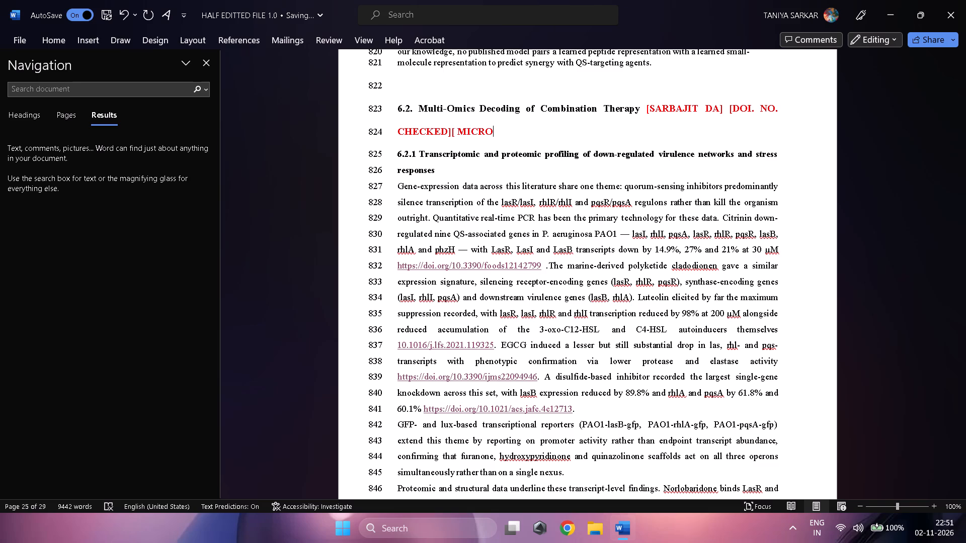
type("RGANISM NAME CHECKED")
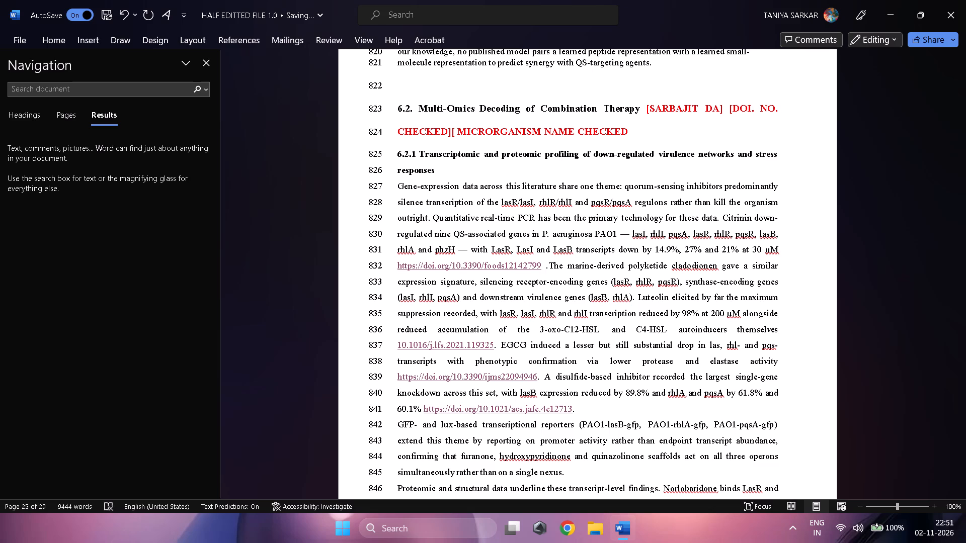
key("bracketright")
Close the Navigation pane beside the manuscript.
left_click(959, 492)
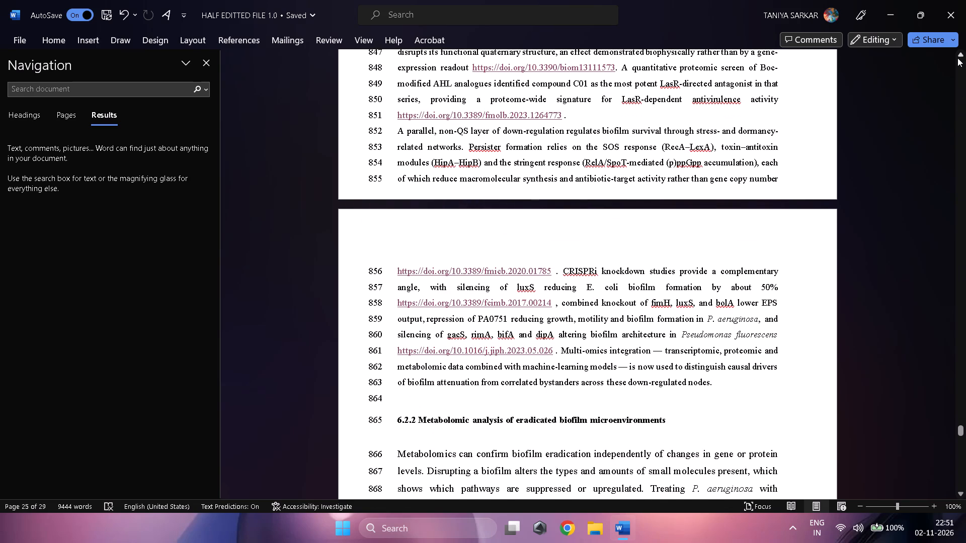
left_click(957, 58)
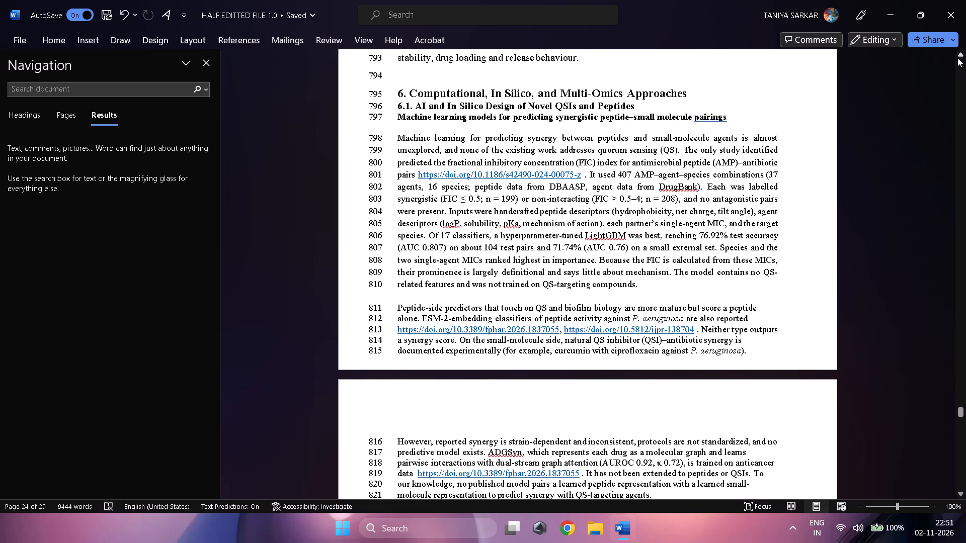
scroll(837, 183, "down", 4, "ctrl")
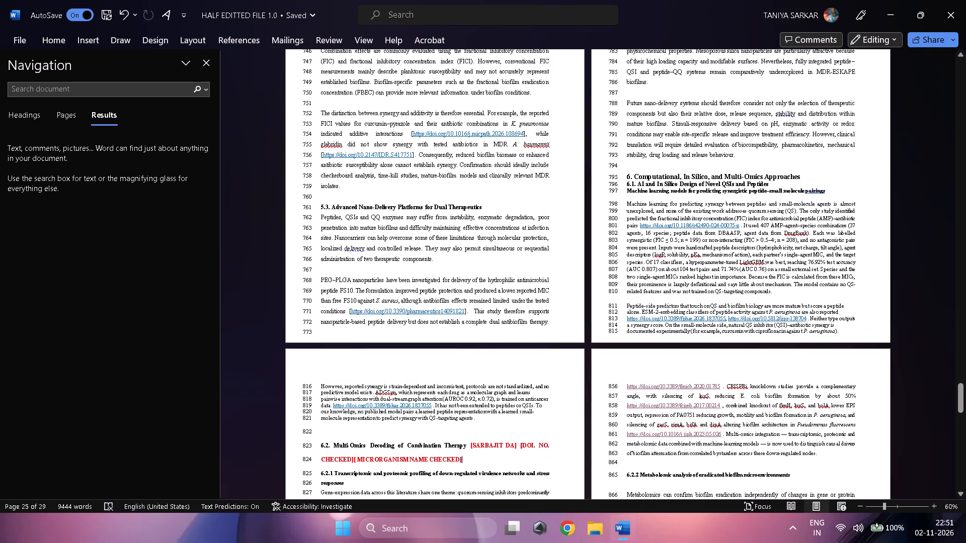
scroll(837, 183, "up", 1, "ctrl")
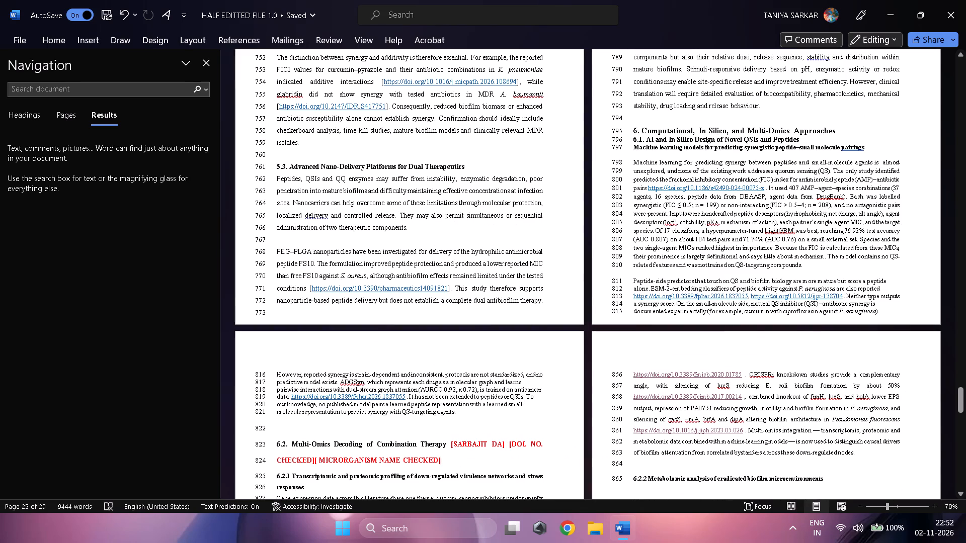
scroll(839, 217, "up", 1, "ctrl")
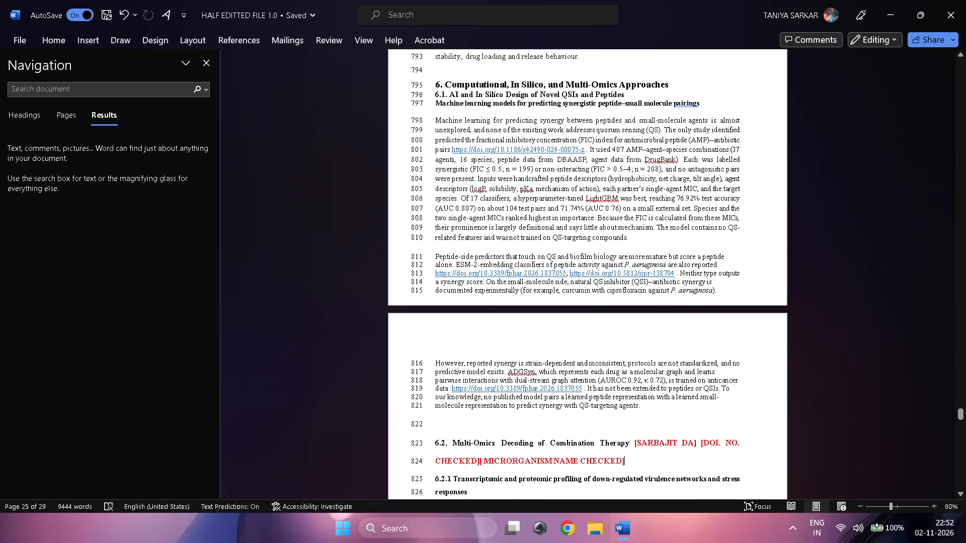
left_click(202, 60)
Move all the red bracketed notes from the section 6.2 heading to the end of the section 6 heading, separated by a space.
scroll(678, 126, "up", 2, "ctrl")
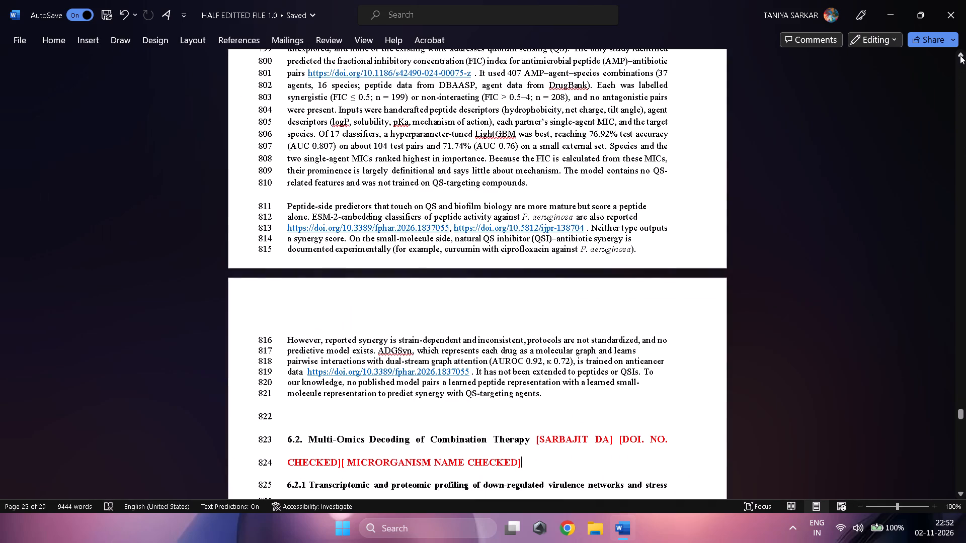
left_click_drag(535, 438, 548, 458)
left_click_drag(548, 458, 549, 458)
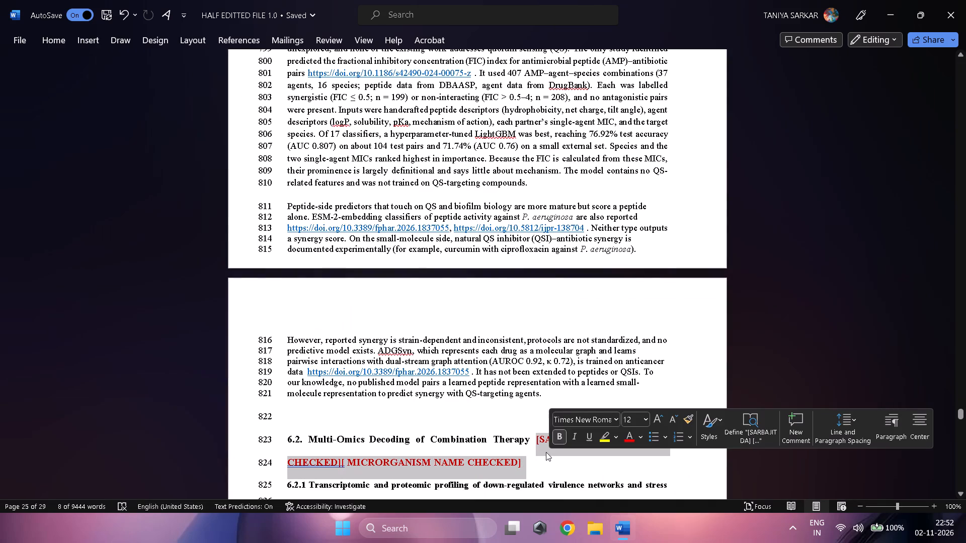
right_click(545, 446)
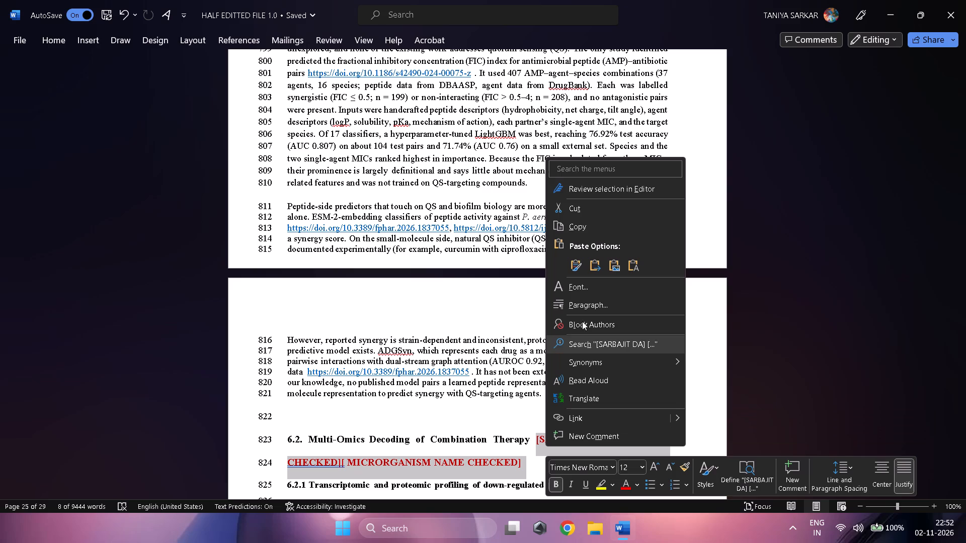
left_click(586, 210)
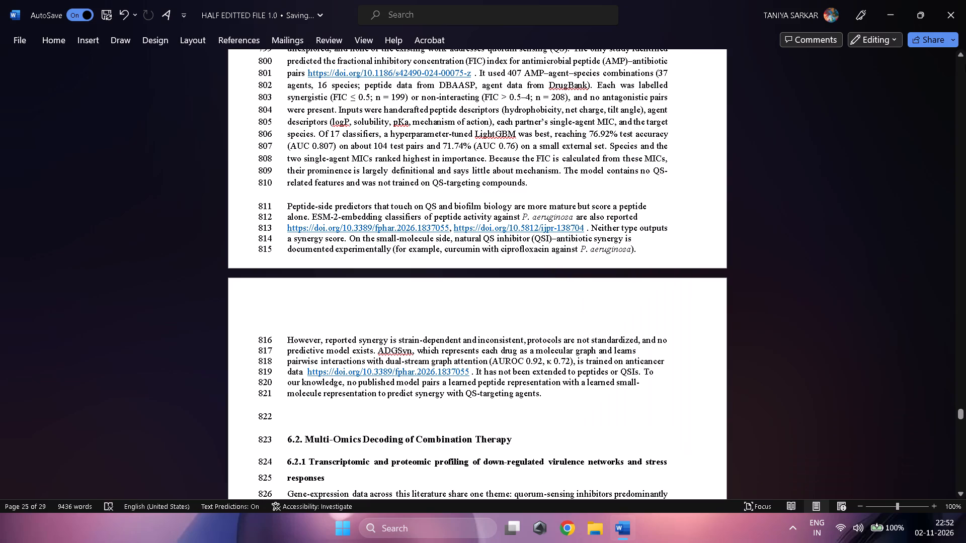
left_click(959, 58)
left_click(959, 58)
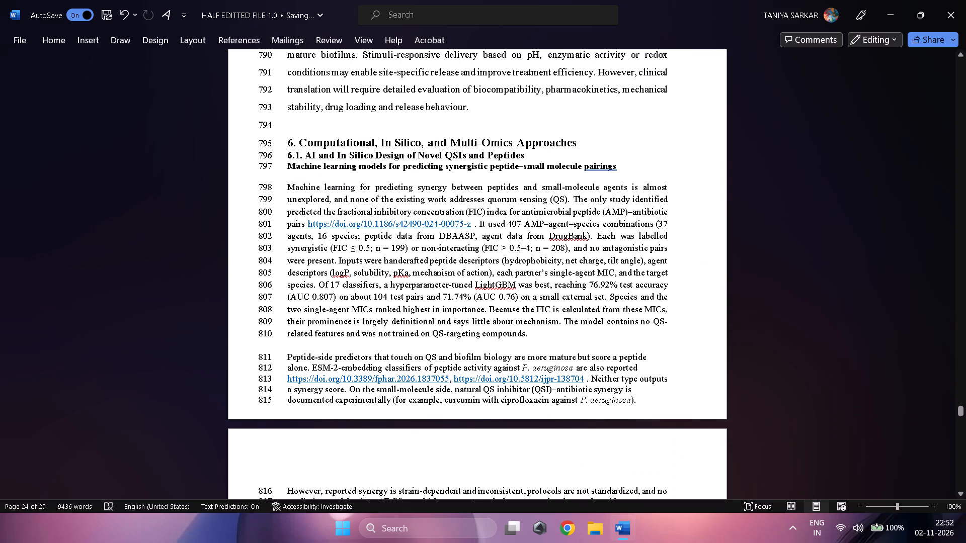
left_click(625, 151)
left_click(619, 141)
key("space")
key("ctrl+v")
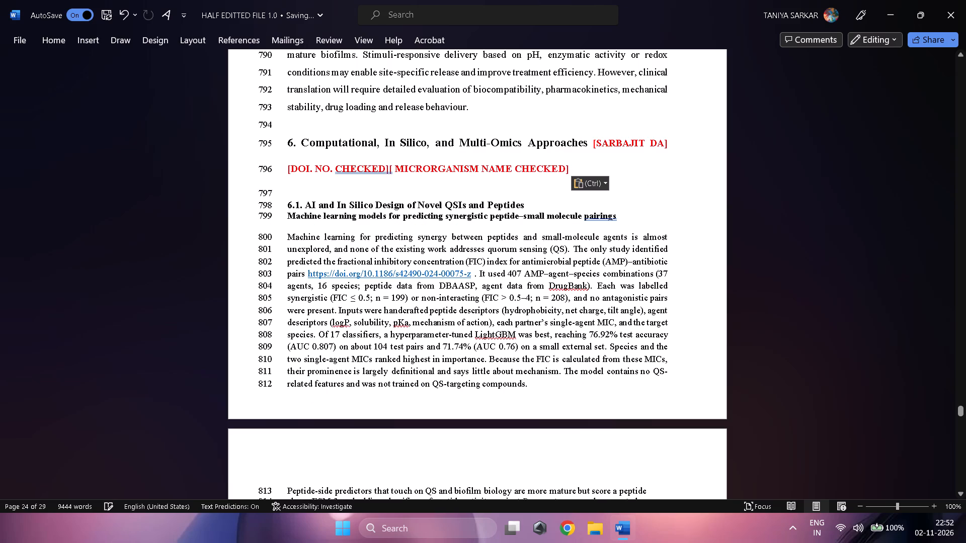
left_click(289, 168)
key("BackSpace")
key("space")
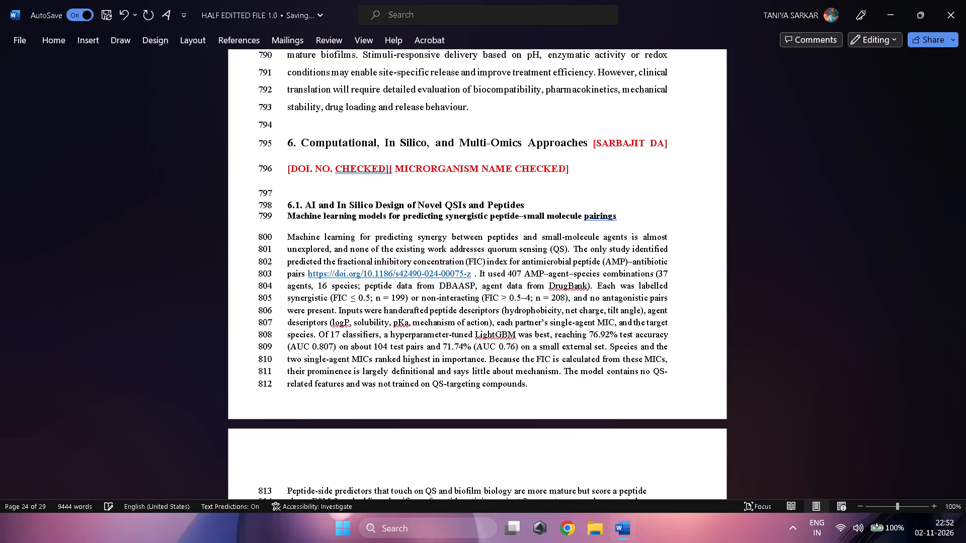
Add the suggested full stop after "pairings" in the machine learning subheading of section 6.1.
left_click(601, 213)
left_click(613, 260)
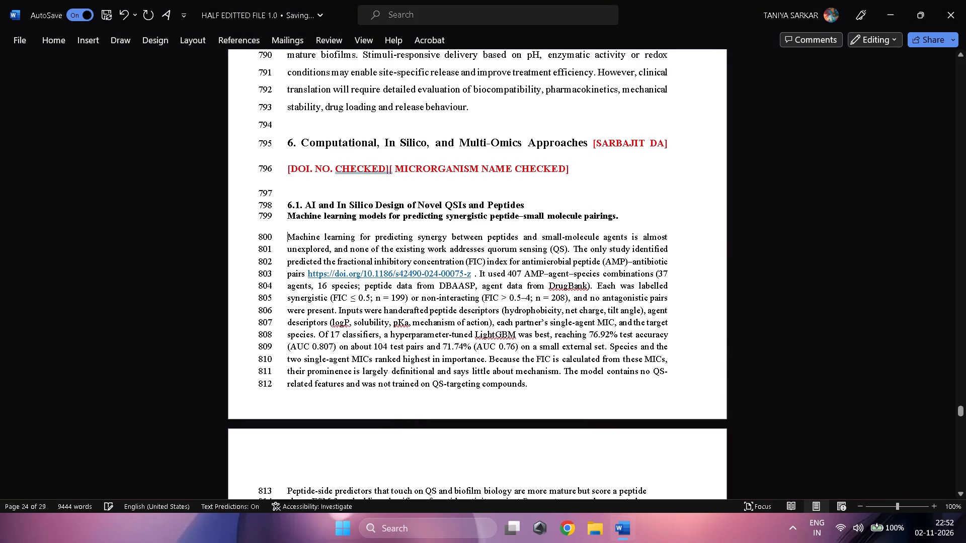
left_click(458, 274, "ctrl")
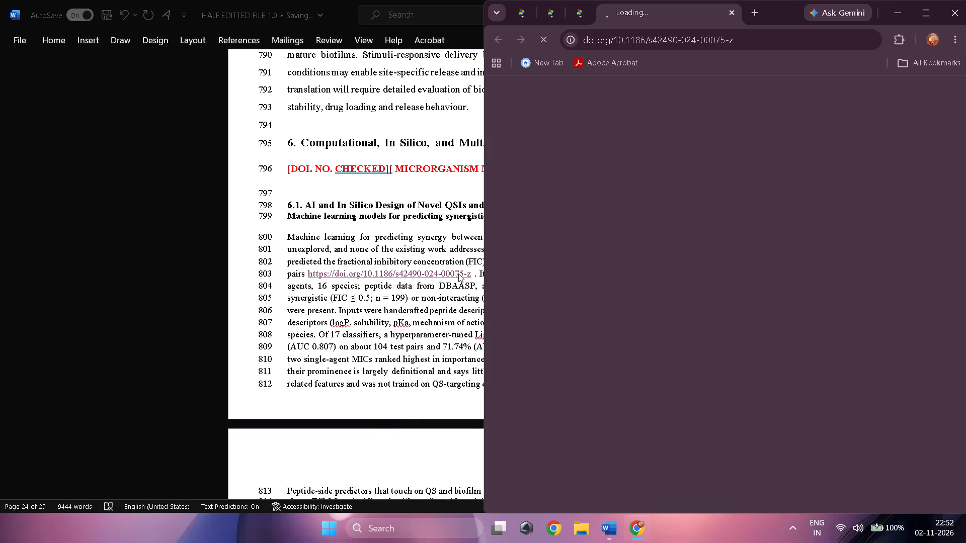
left_click(471, 41)
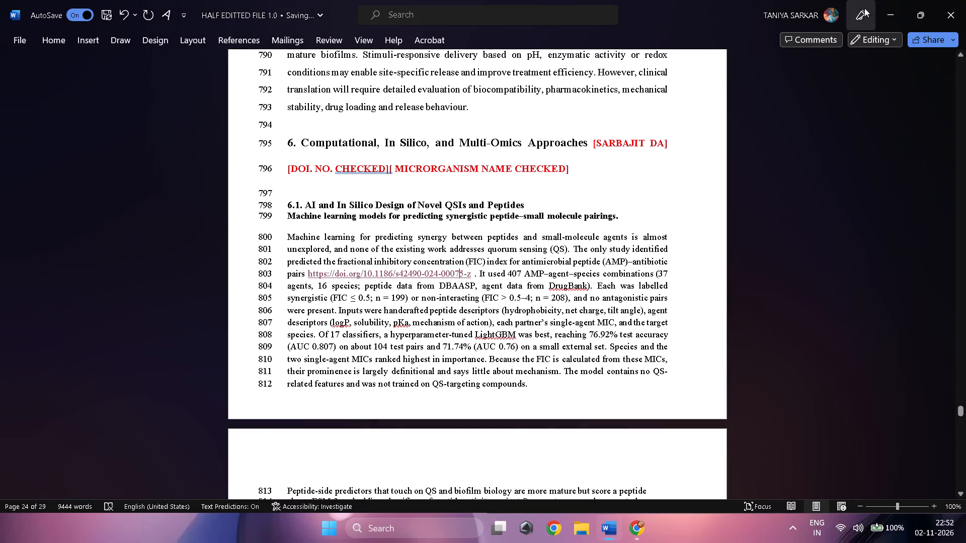
left_click(843, 45)
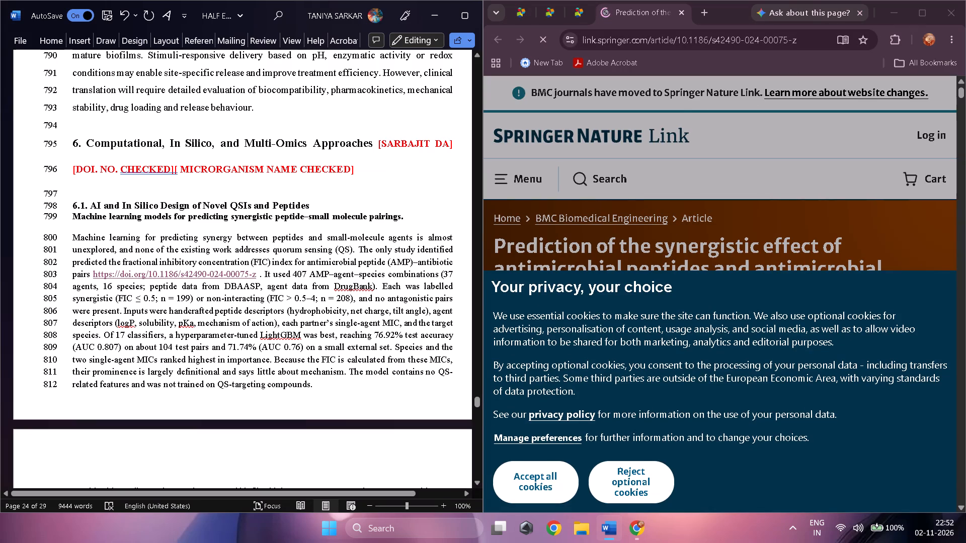
left_click(475, 484)
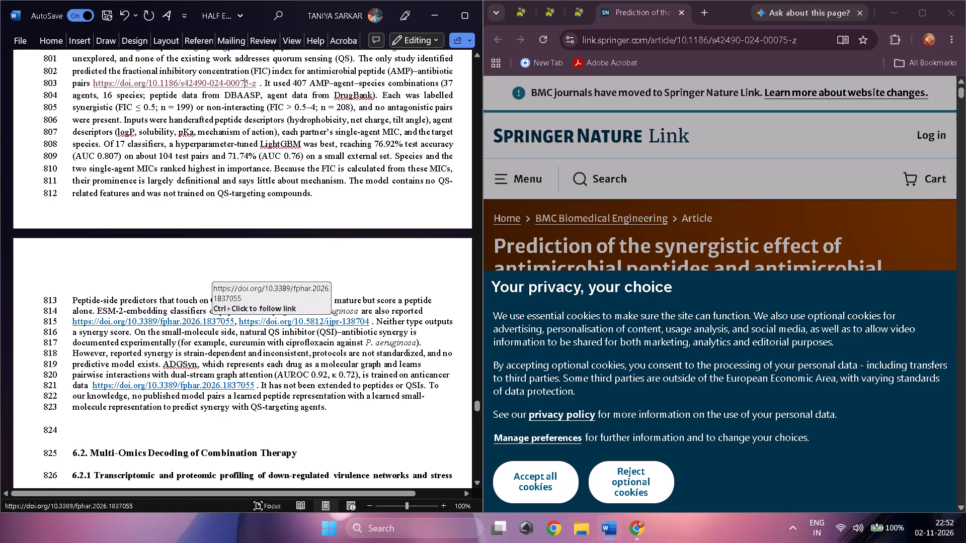
left_click(207, 321, "ctrl")
left_click(317, 321)
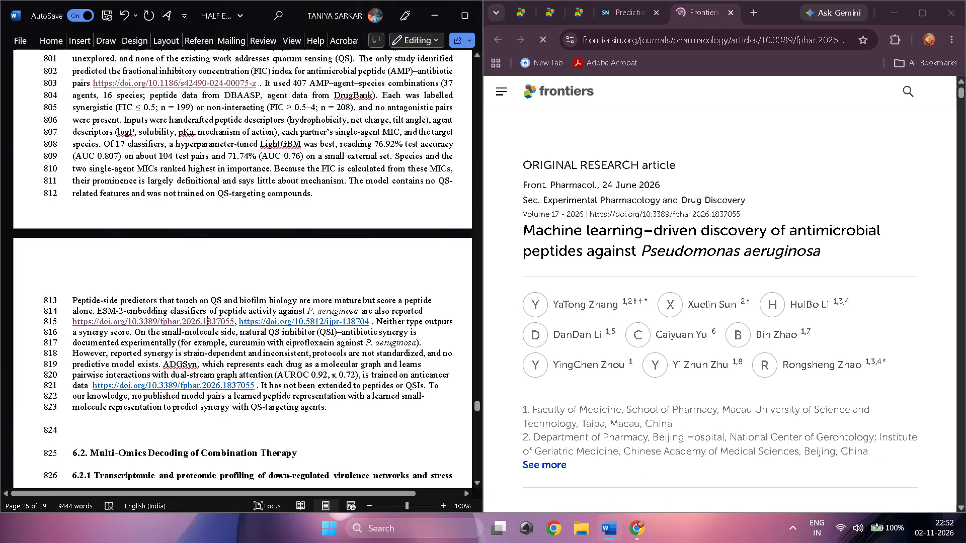
right_click(317, 321, "ctrl")
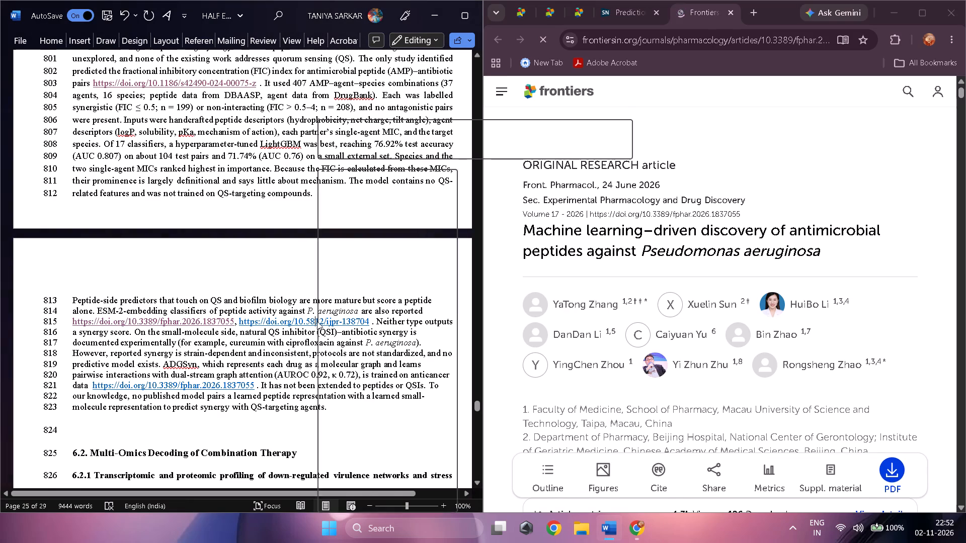
left_click(310, 322, "ctrl")
left_click(310, 322, "ctrl")
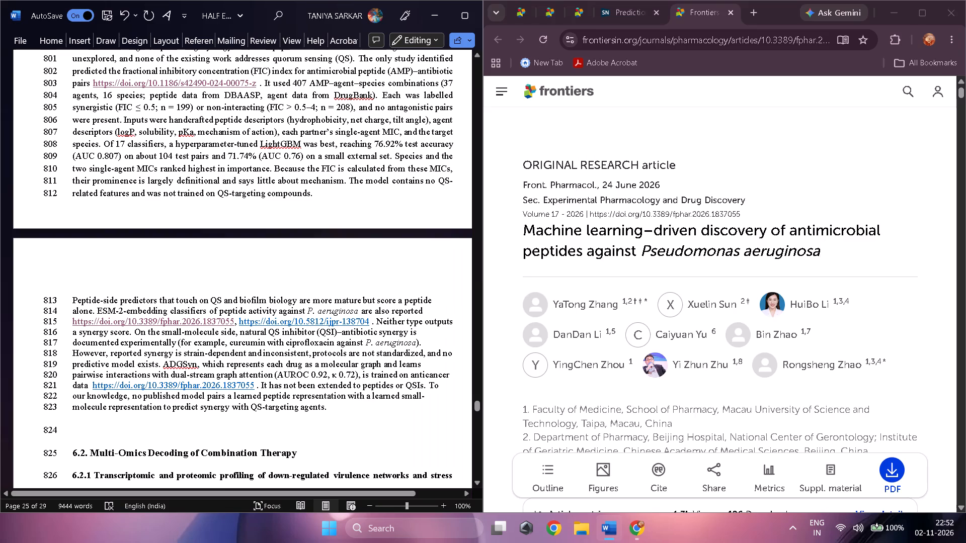
left_click(232, 383)
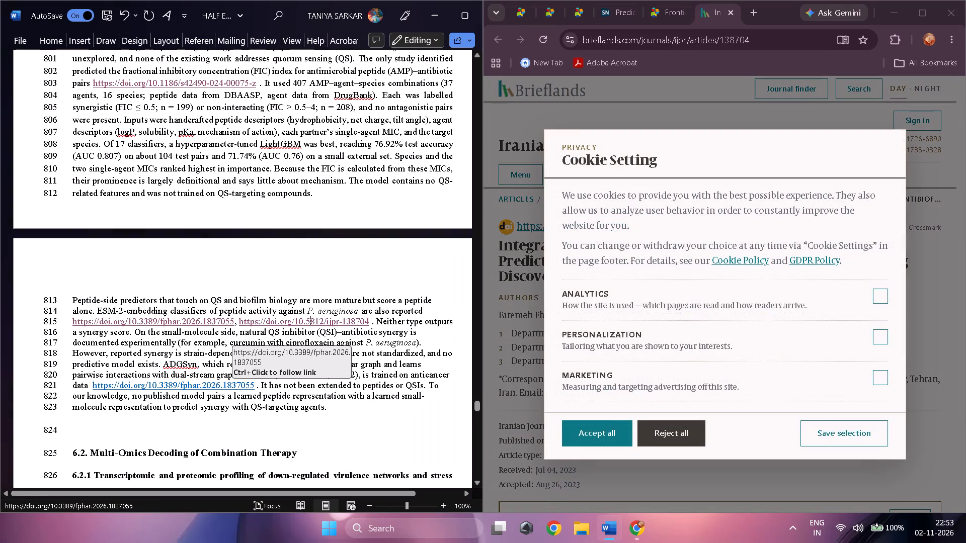
right_click(233, 384, "ctrl")
right_click(229, 384, "ctrl")
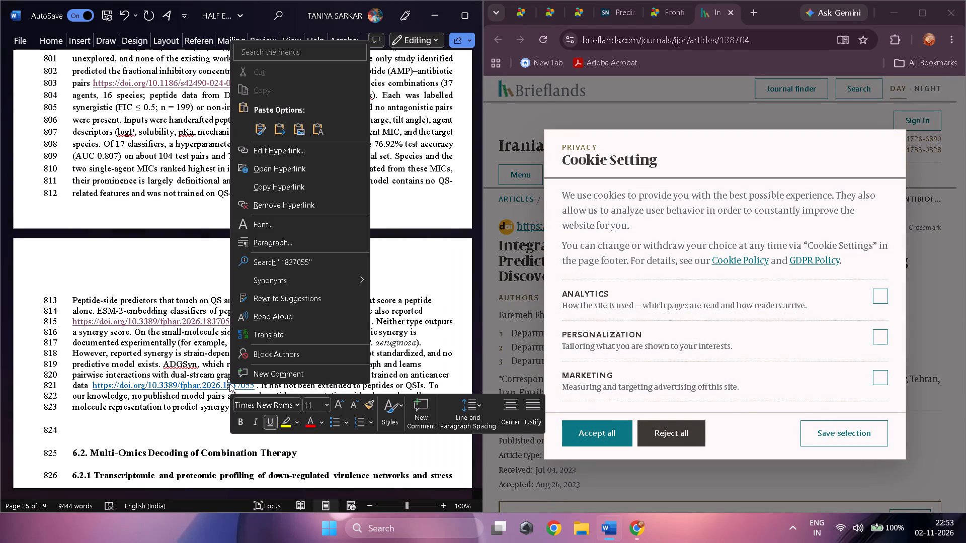
right_click(229, 384, "ctrl")
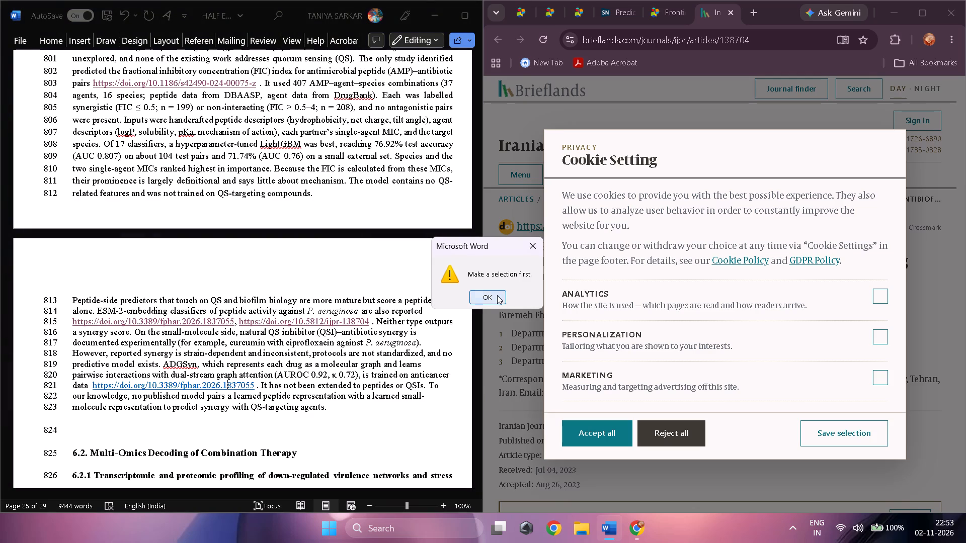
left_click(497, 295)
left_click(244, 385, "ctrl")
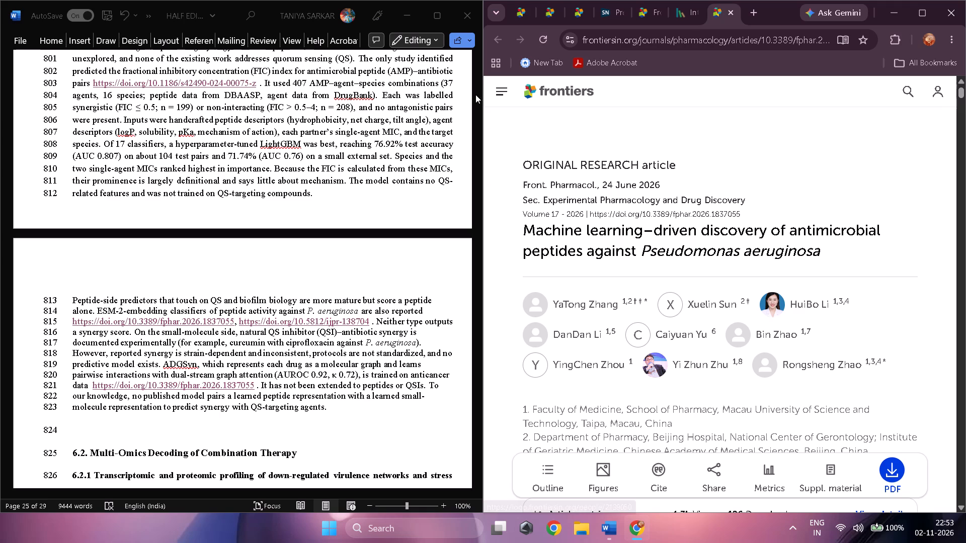
Close the Chrome window with the checked articles and maximize the Word manuscript.
left_click(475, 73)
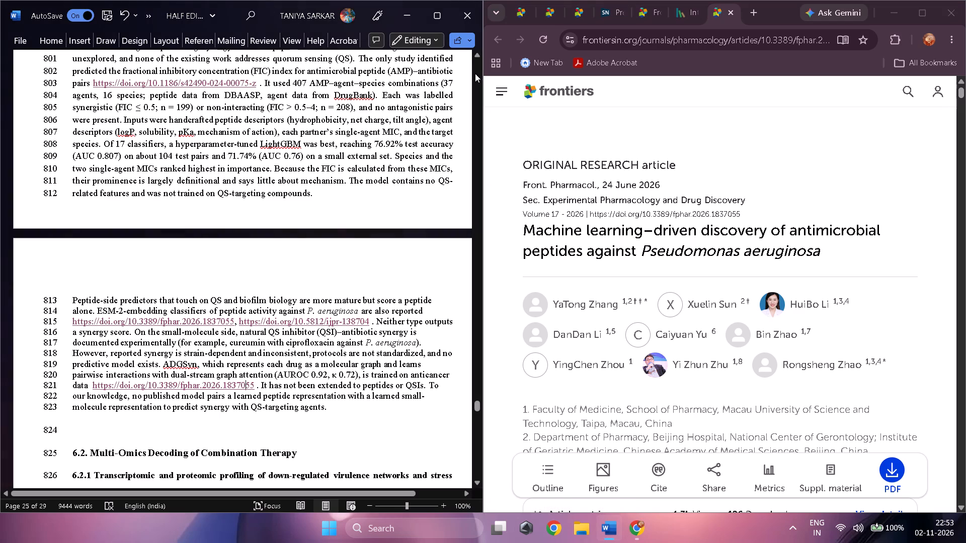
left_click(477, 53)
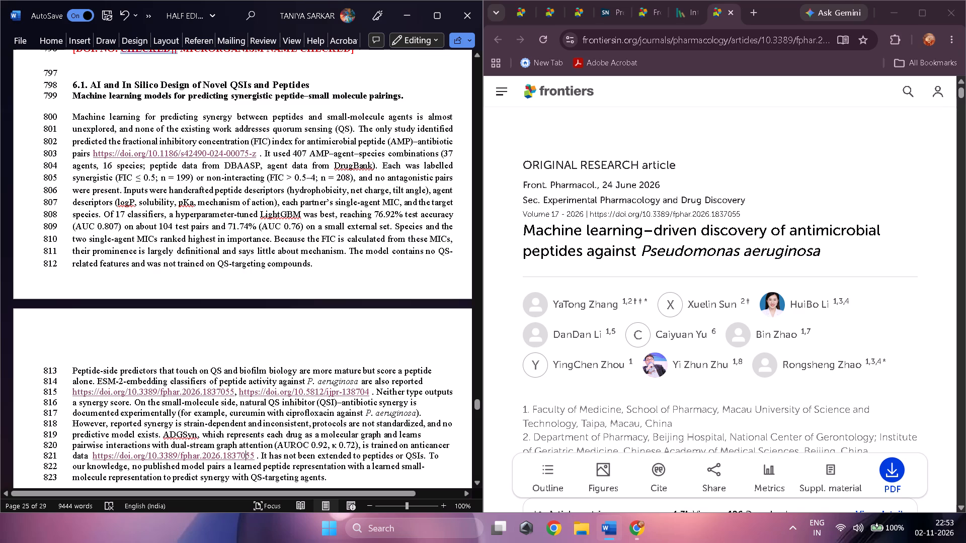
double_click(475, 483)
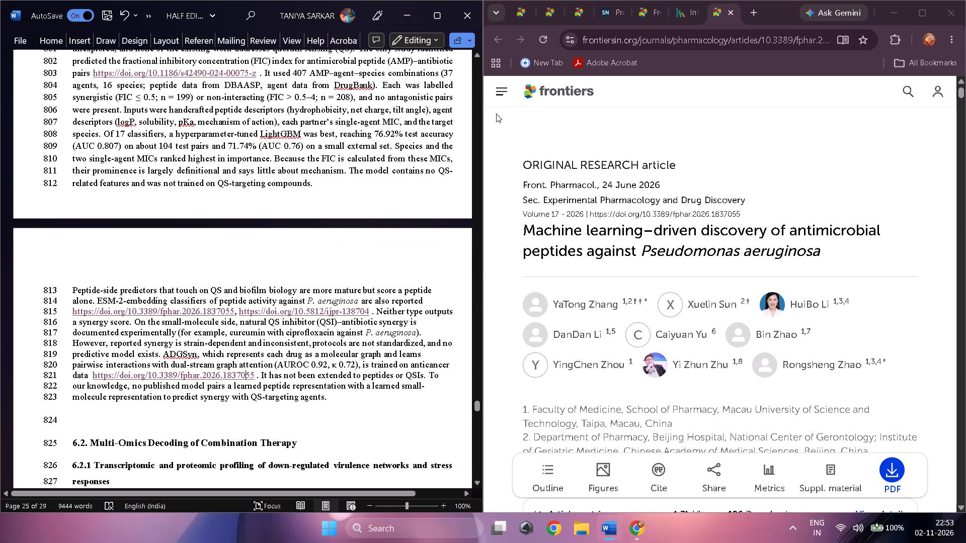
left_click(477, 54)
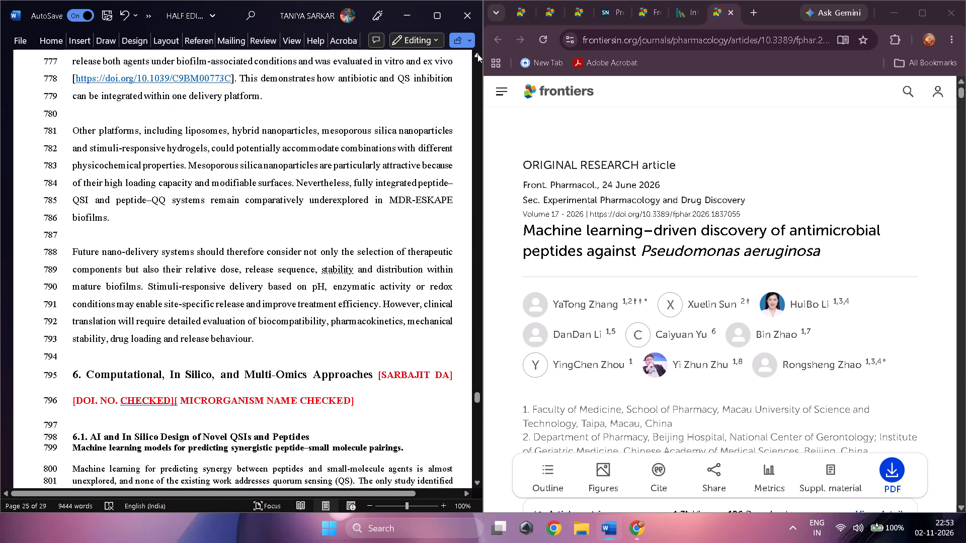
left_click(477, 54)
left_click(477, 54)
left_click_drag(477, 54, 817, 83)
left_click(954, 7)
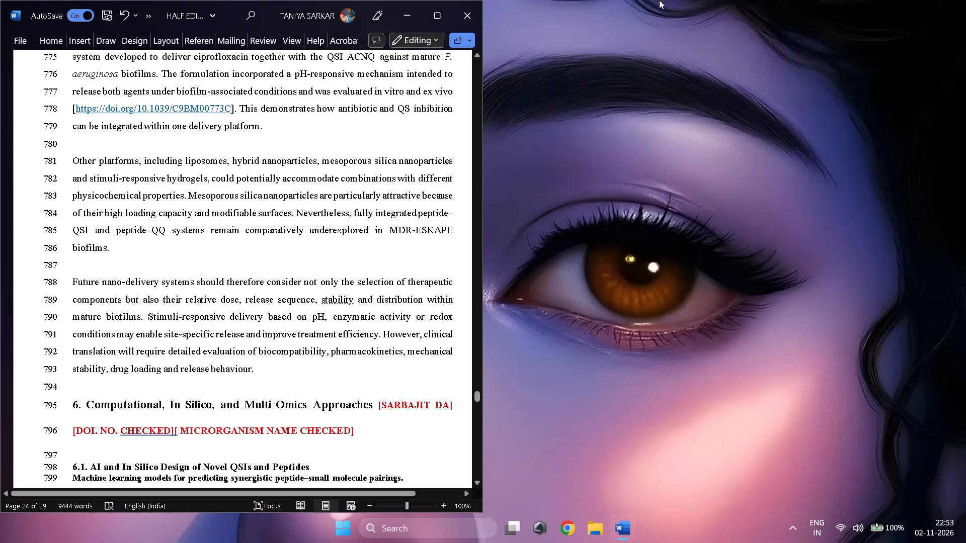
left_click(440, 19)
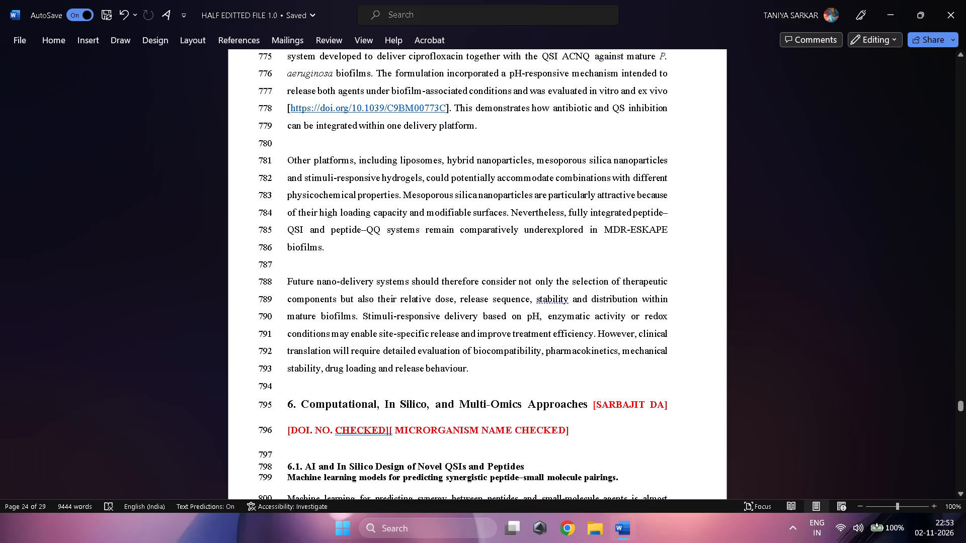
Add the note "[DOI NO.?]" after "two therapeutic components." at the end of section 5.3's first paragraph.
double_click(960, 55)
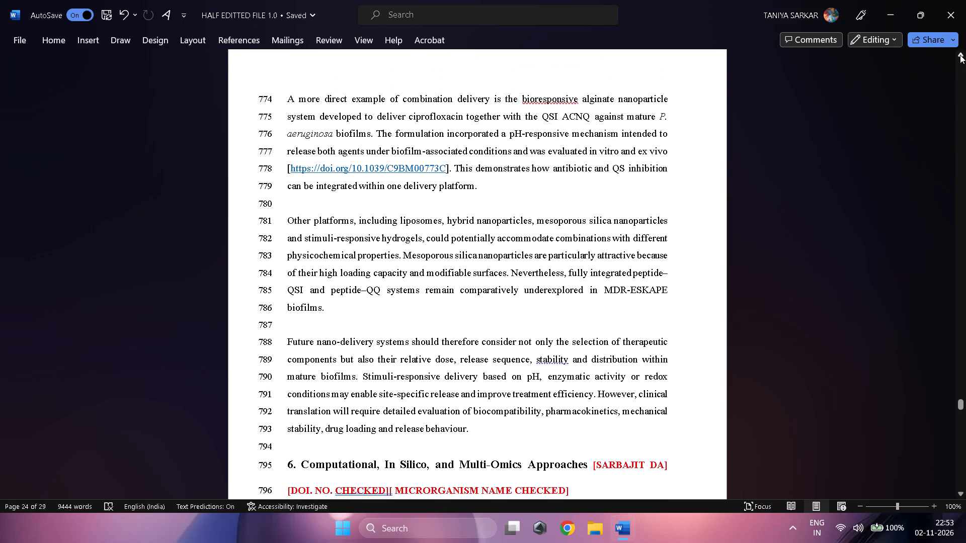
triple_click(960, 55)
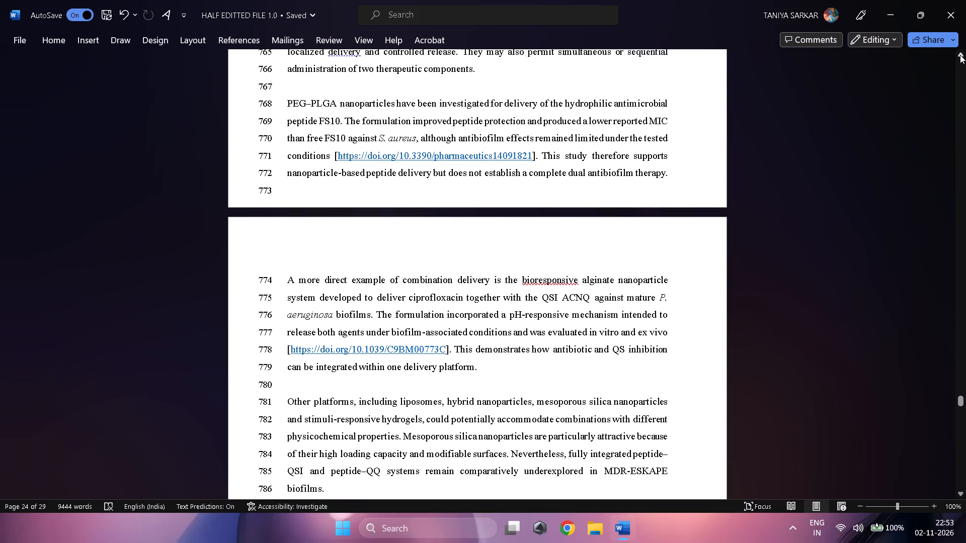
triple_click(960, 55)
double_click(960, 55)
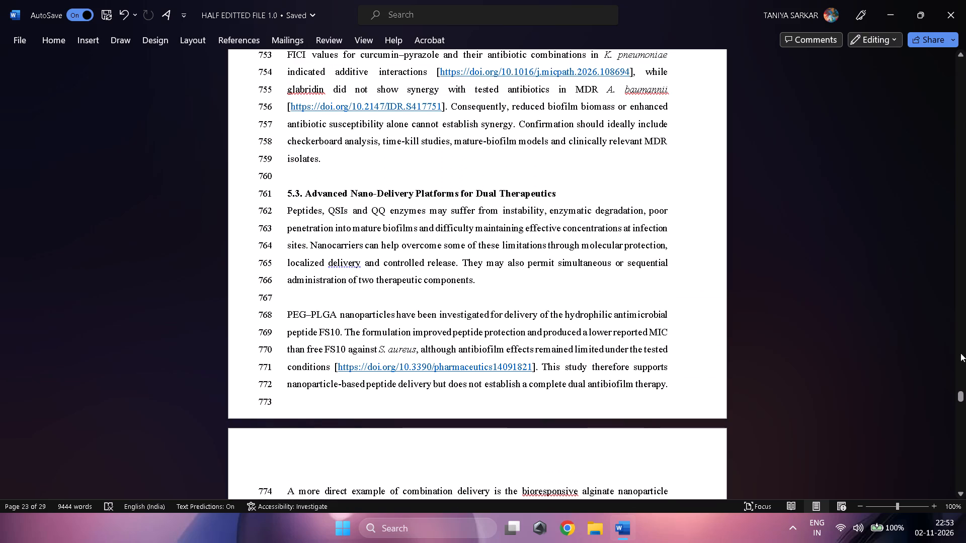
triple_click(958, 491)
double_click(958, 491)
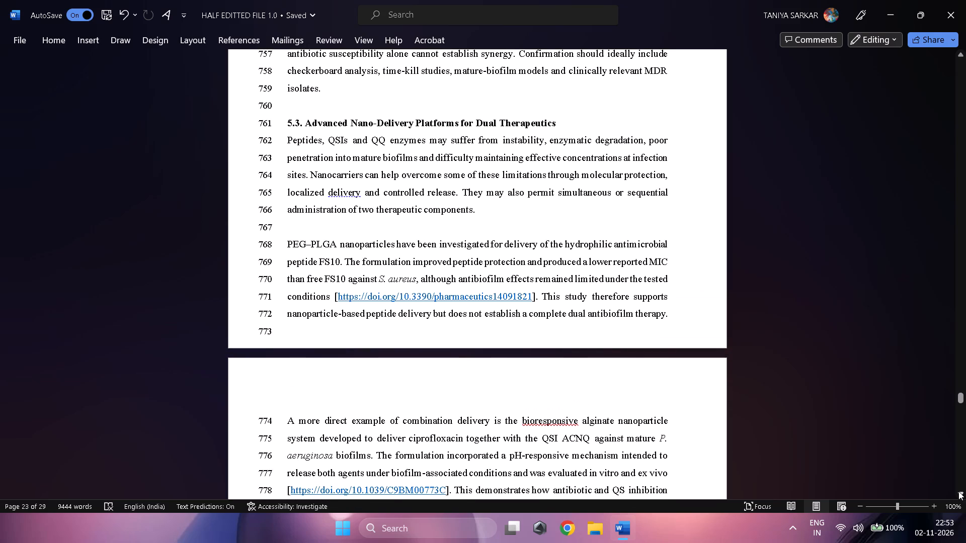
left_click(958, 491)
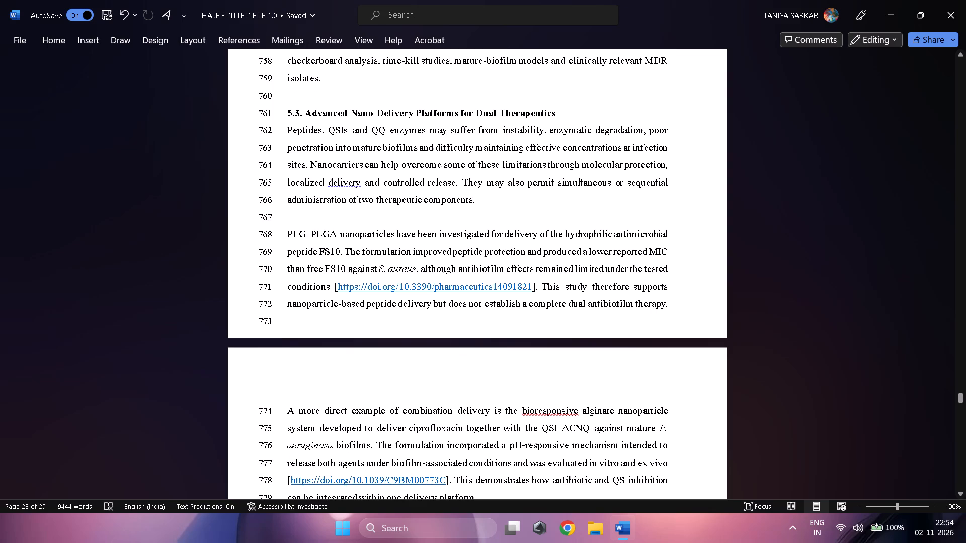
left_click(499, 201)
key("space")
type("[")
type("DOI NO.")
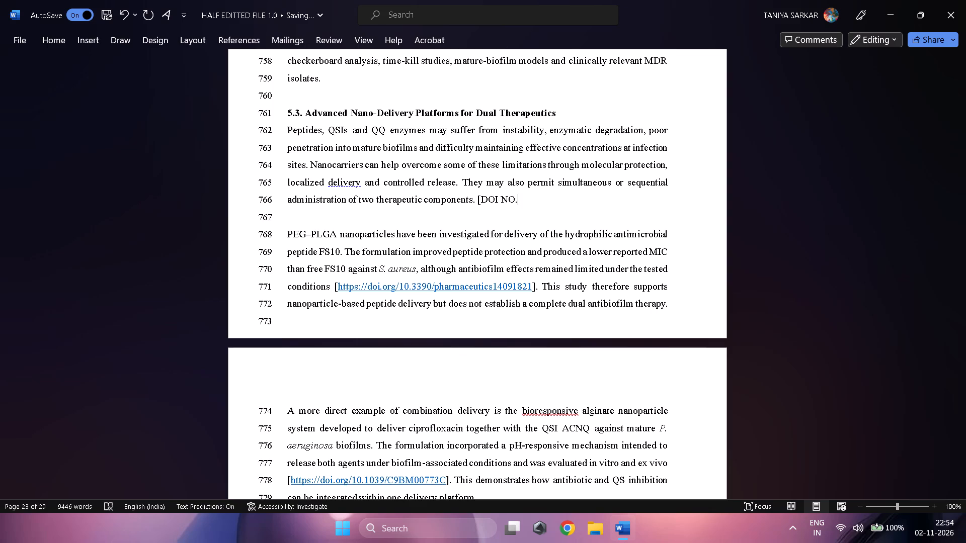
key("shift+question")
key("bracketright")
Format the "[DOI NO.?]" note in section 5.3 with yellow highlighting, red font colour and bold.
left_click_drag(530, 199, 475, 201)
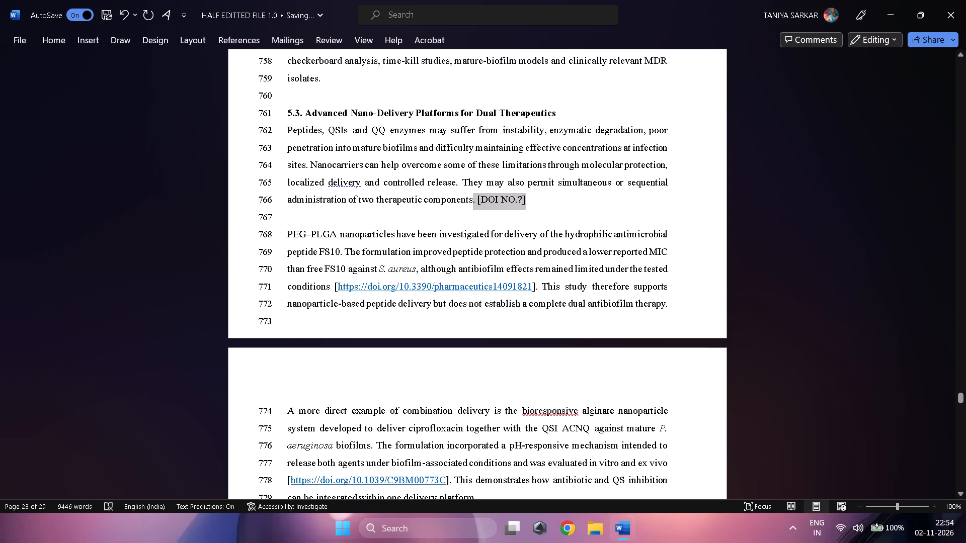
left_click_drag(475, 201, 478, 201)
left_click(543, 178)
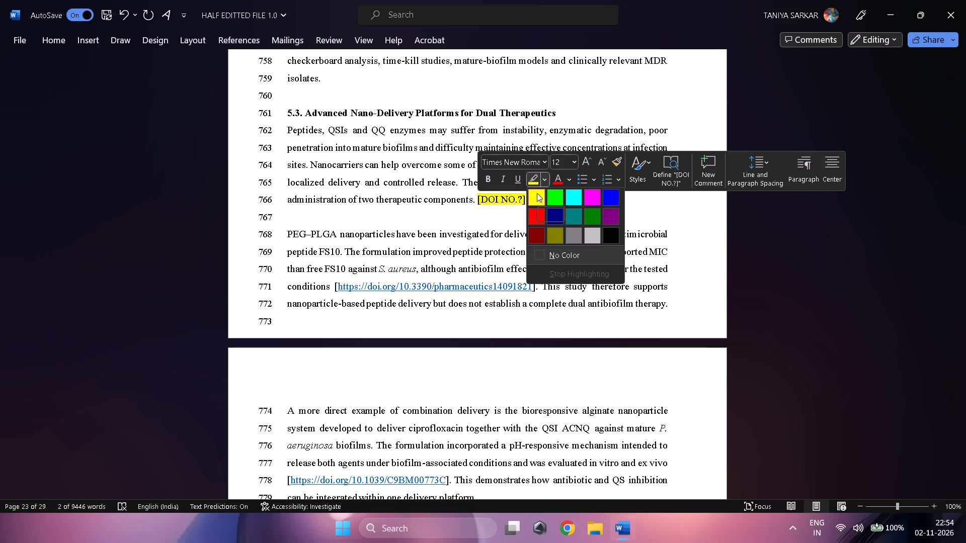
left_click(537, 192)
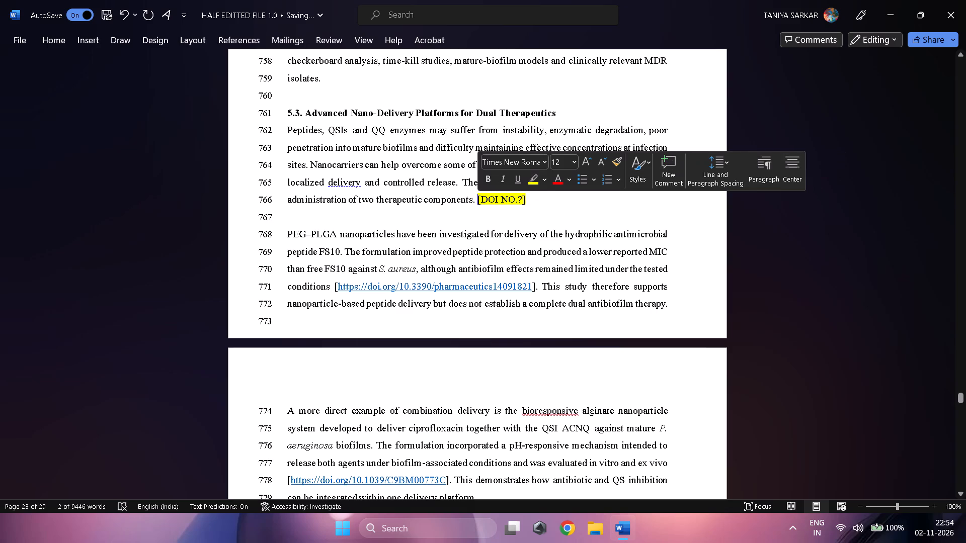
left_click_drag(531, 201, 476, 203)
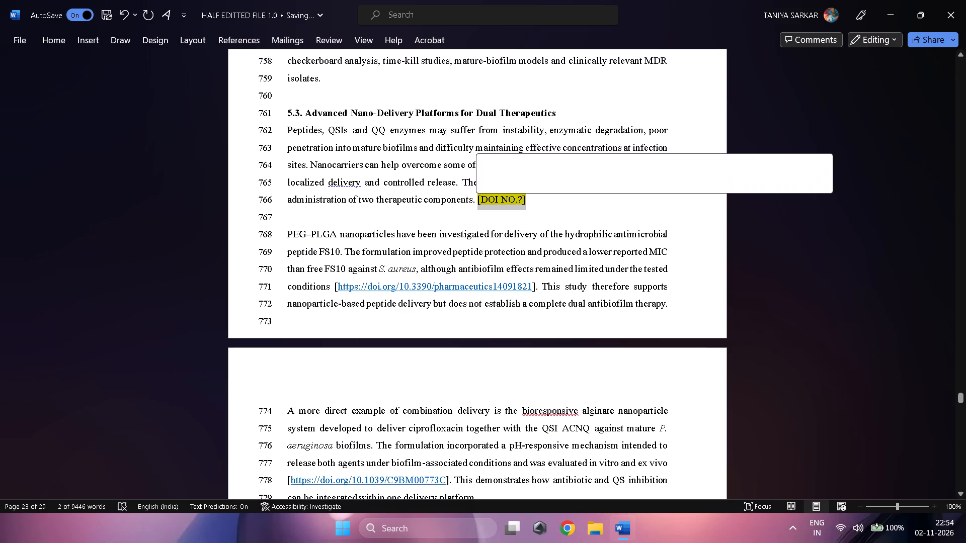
left_click(559, 178)
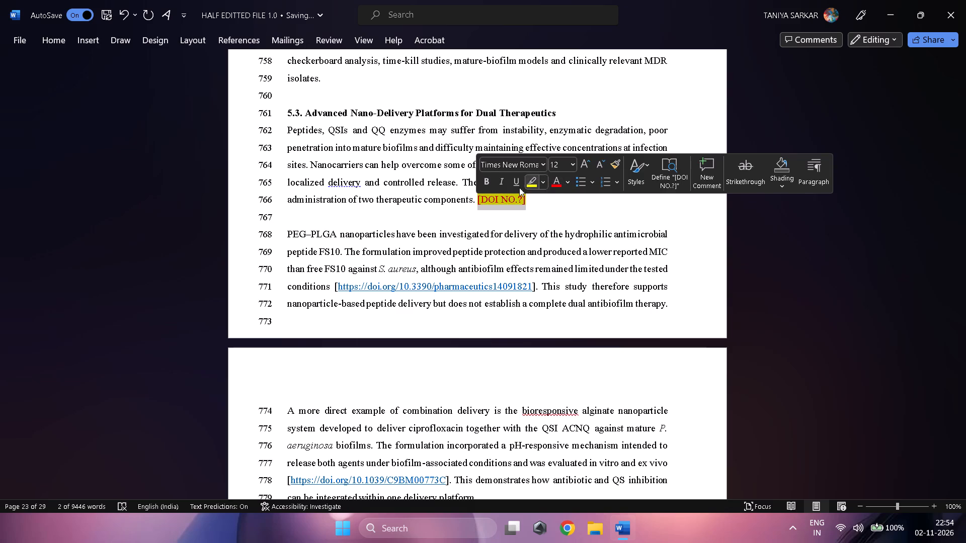
left_click(486, 184)
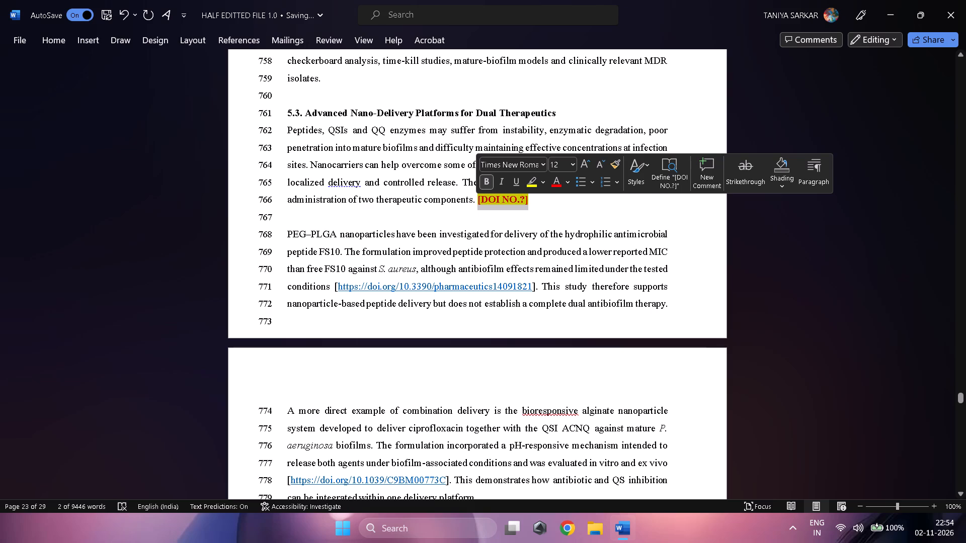
left_click(539, 204)
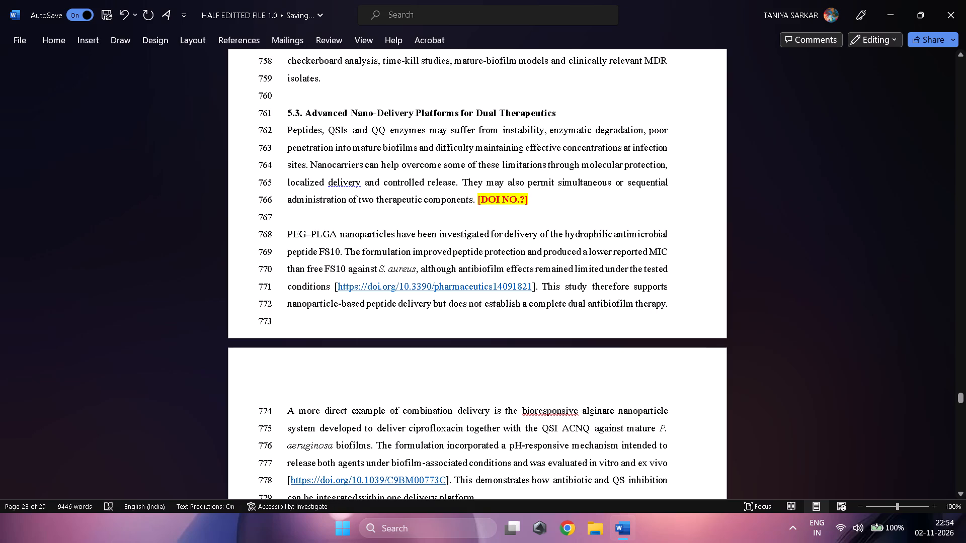
left_click(515, 288, "ctrl")
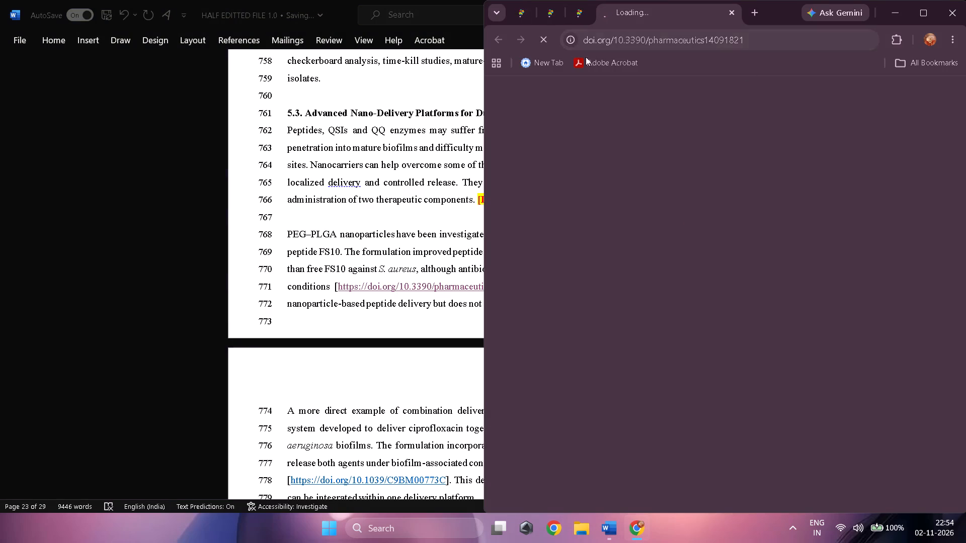
left_click(351, 74)
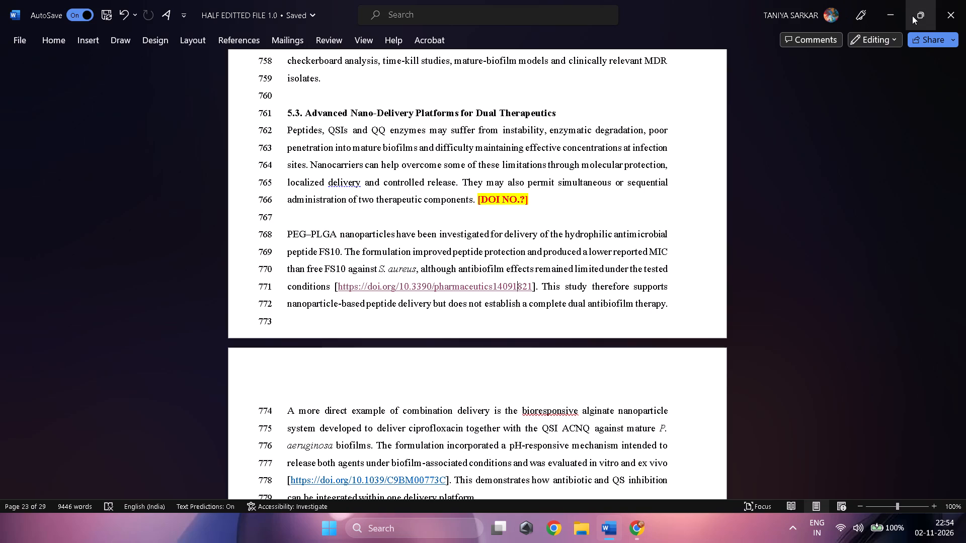
left_click(840, 42)
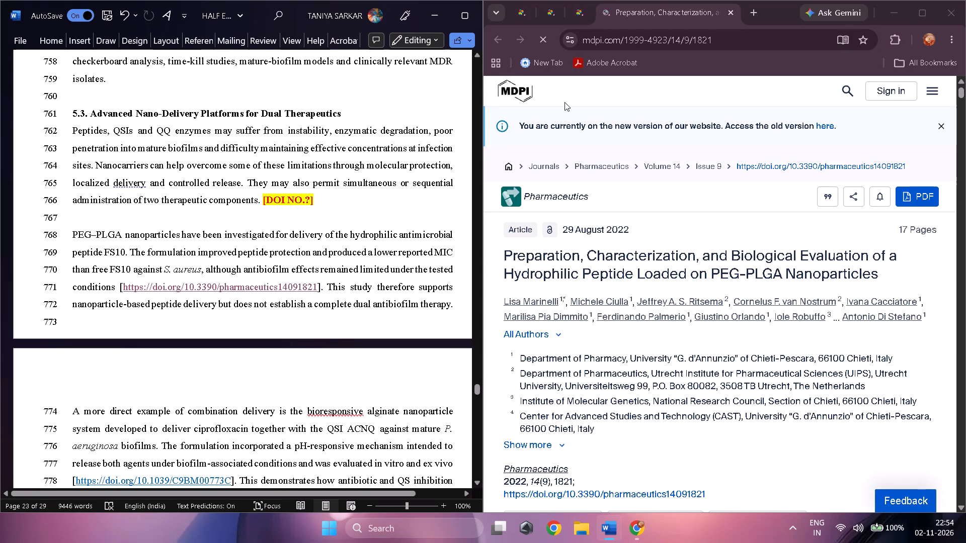
left_click(319, 288)
key("BackSpace")
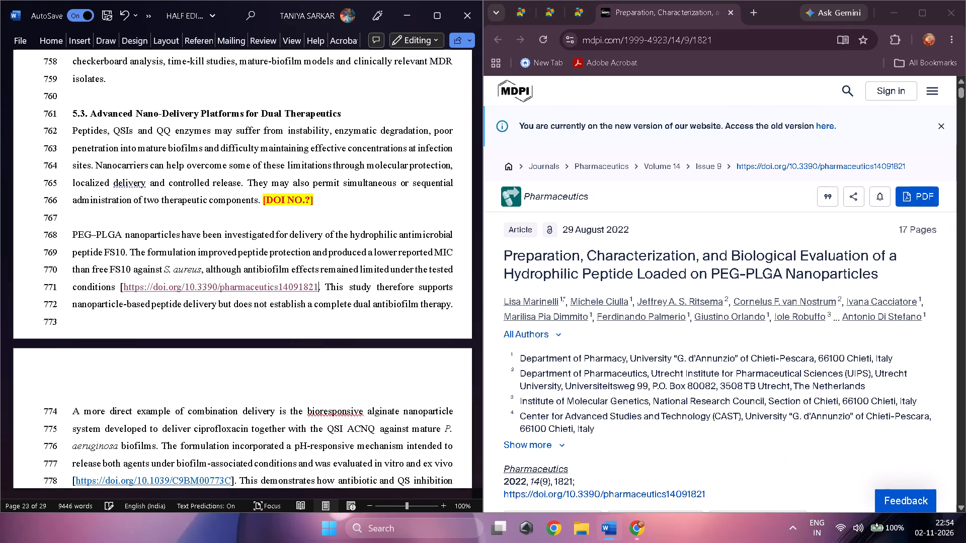
left_click(122, 288)
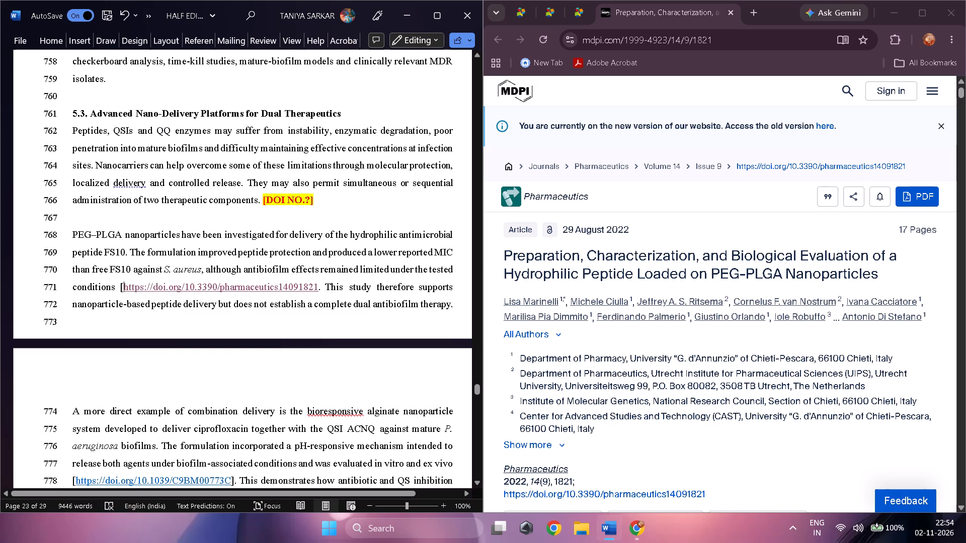
key("BackSpace")
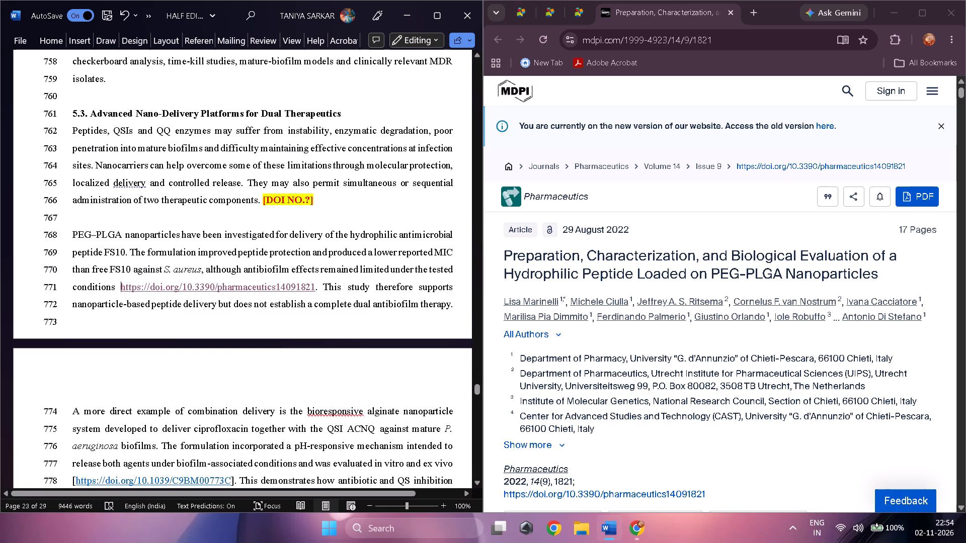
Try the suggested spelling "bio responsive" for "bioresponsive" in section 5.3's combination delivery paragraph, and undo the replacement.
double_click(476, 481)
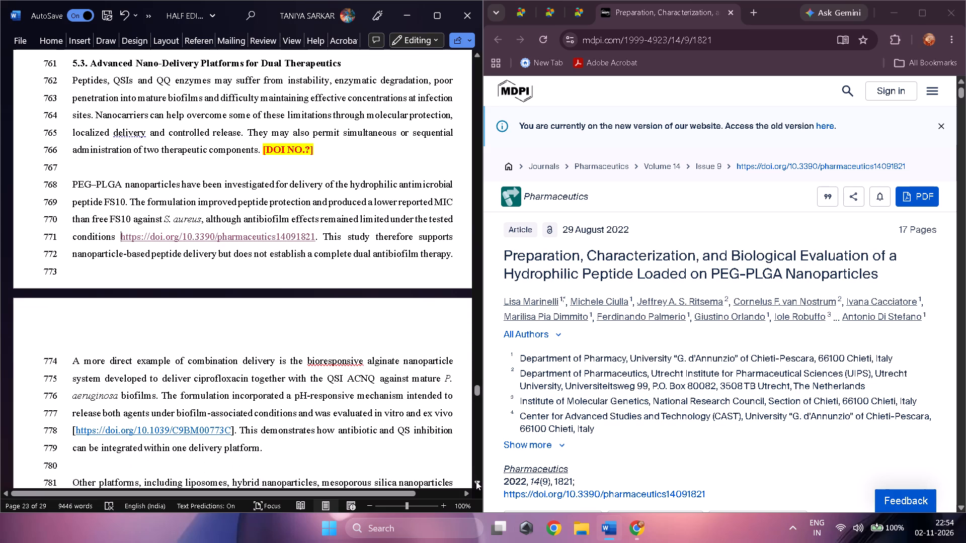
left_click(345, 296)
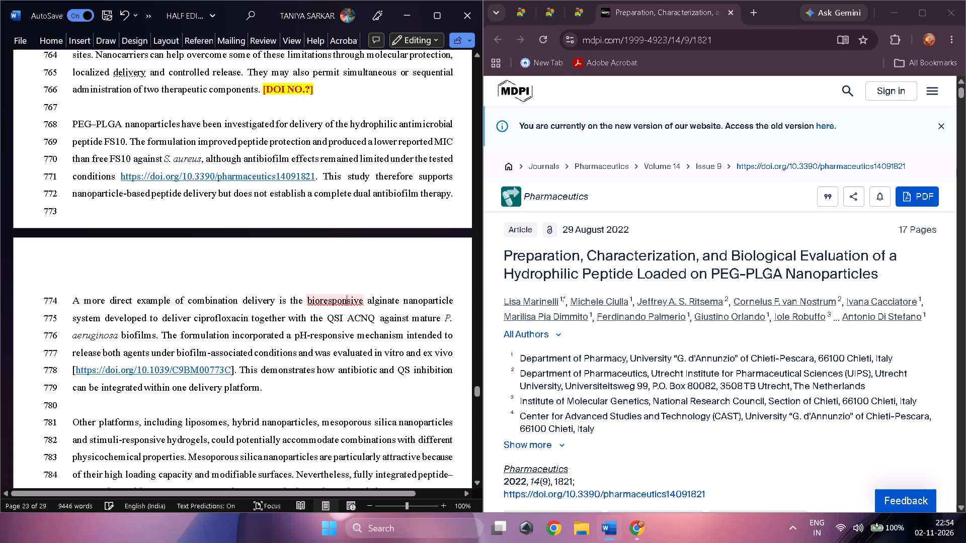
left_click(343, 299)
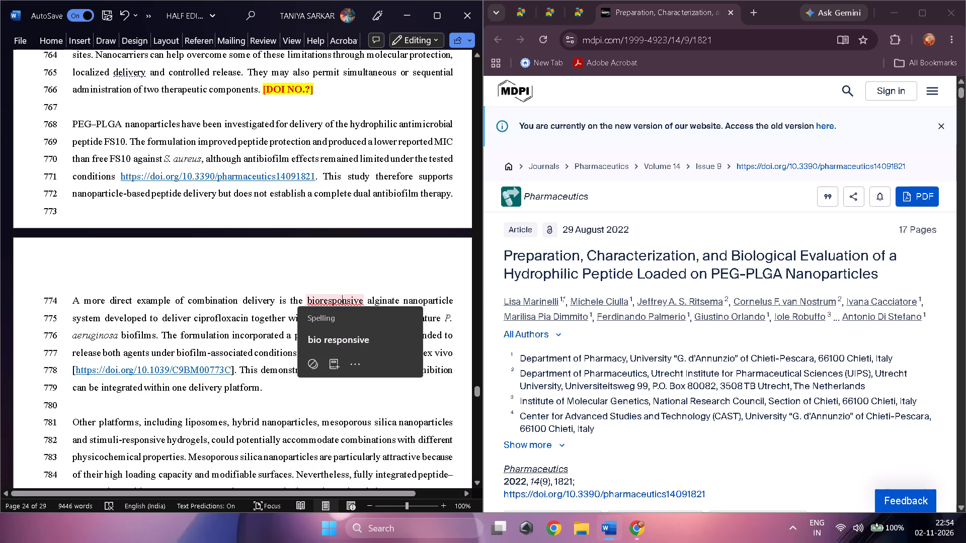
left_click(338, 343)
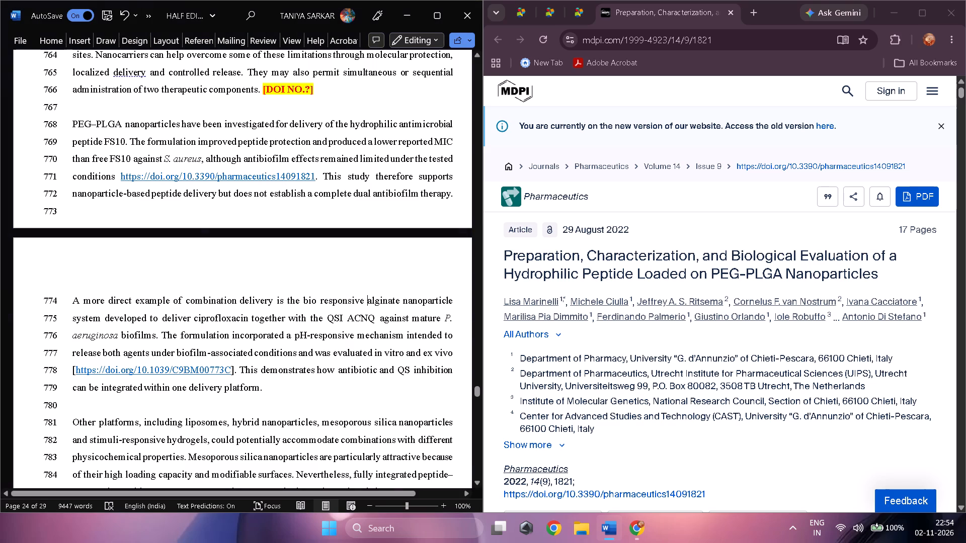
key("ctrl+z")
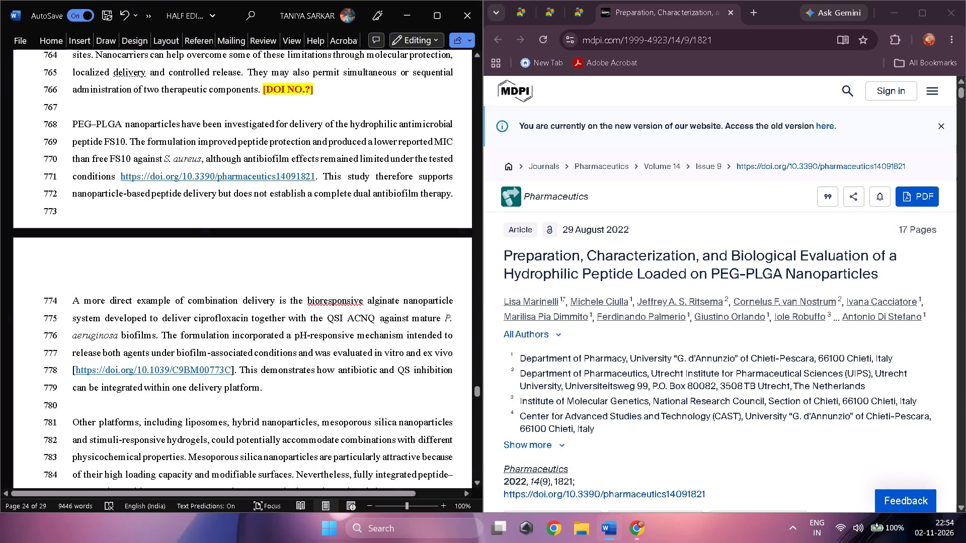
left_click(235, 370)
key("BackSpace")
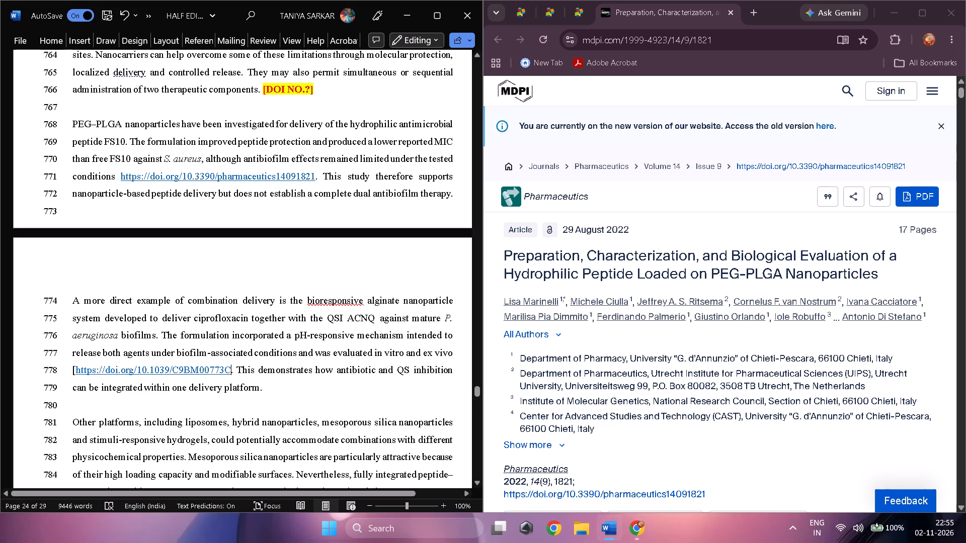
left_click(76, 371)
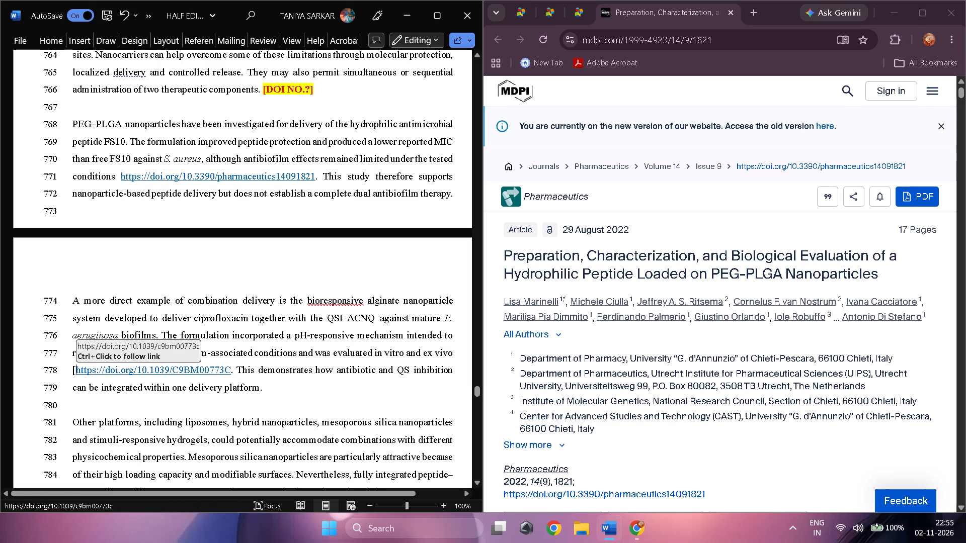
key("BackSpace")
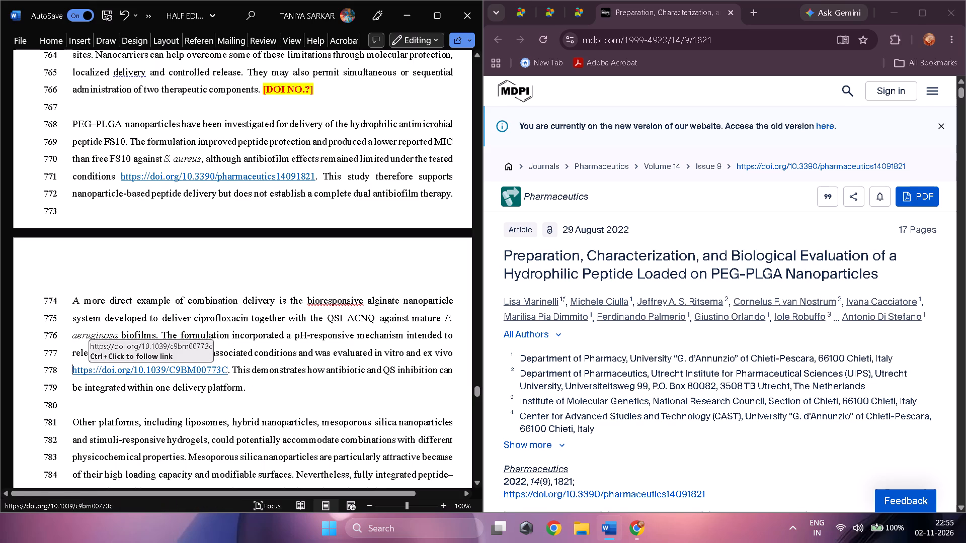
left_click(100, 370, "ctrl")
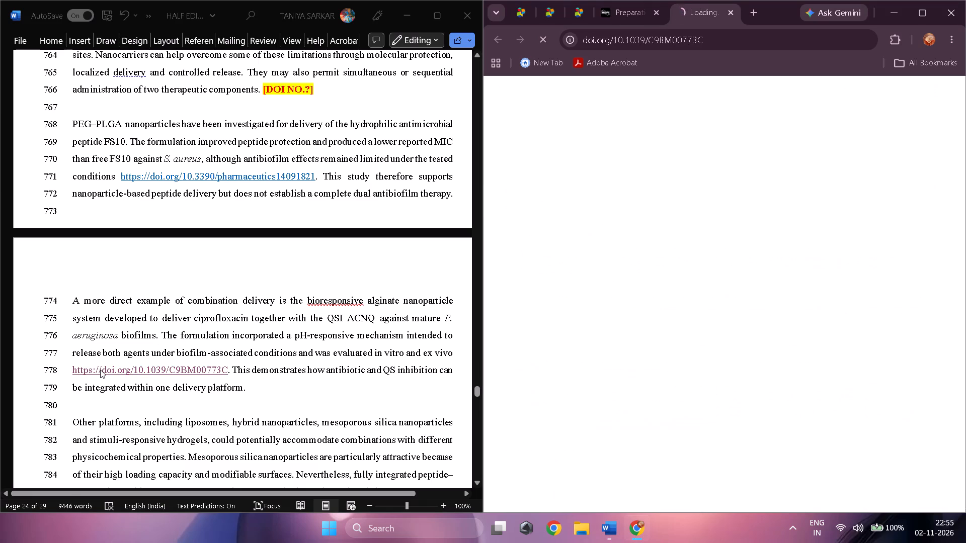
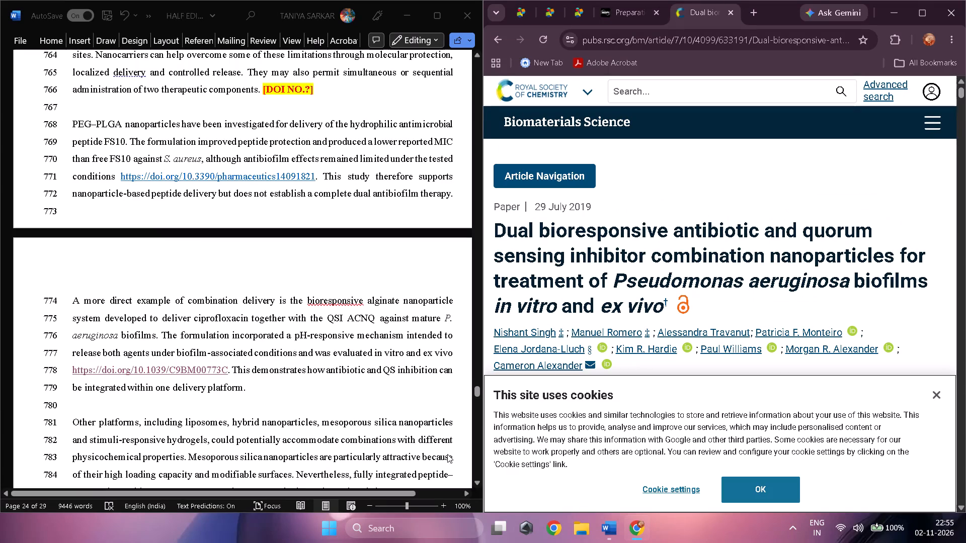
Dismiss the cookie notice on the Biomaterials Science article page in Chrome and examine the article's DOI details.
left_click(938, 399)
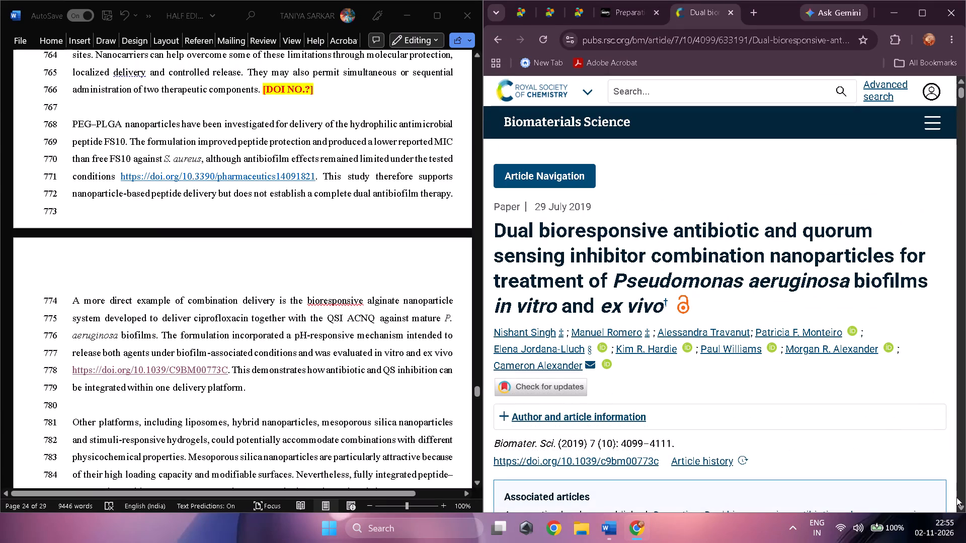
triple_click(959, 504)
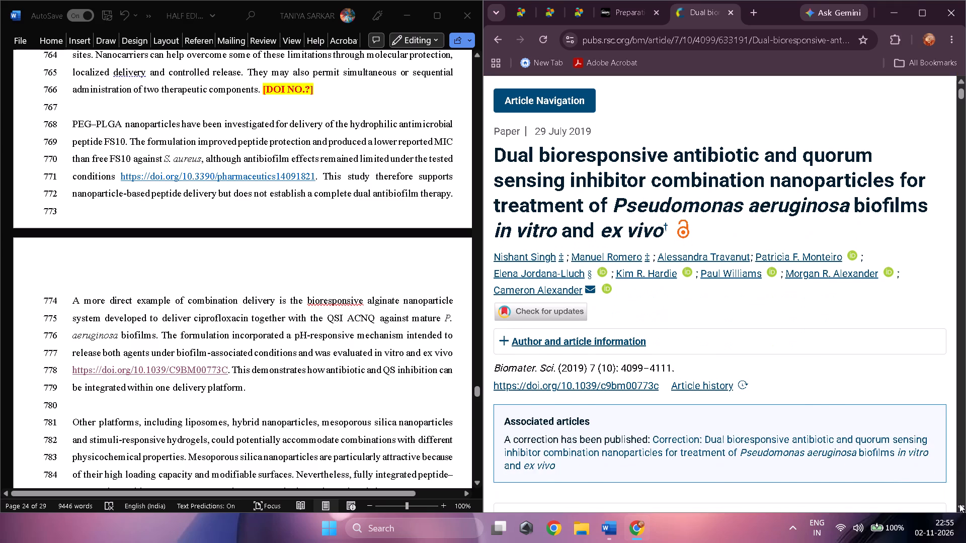
Delete the dash after "peptide" in "peptide–QSI" in section 5.3's paragraph on other platforms in Word.
double_click(472, 479)
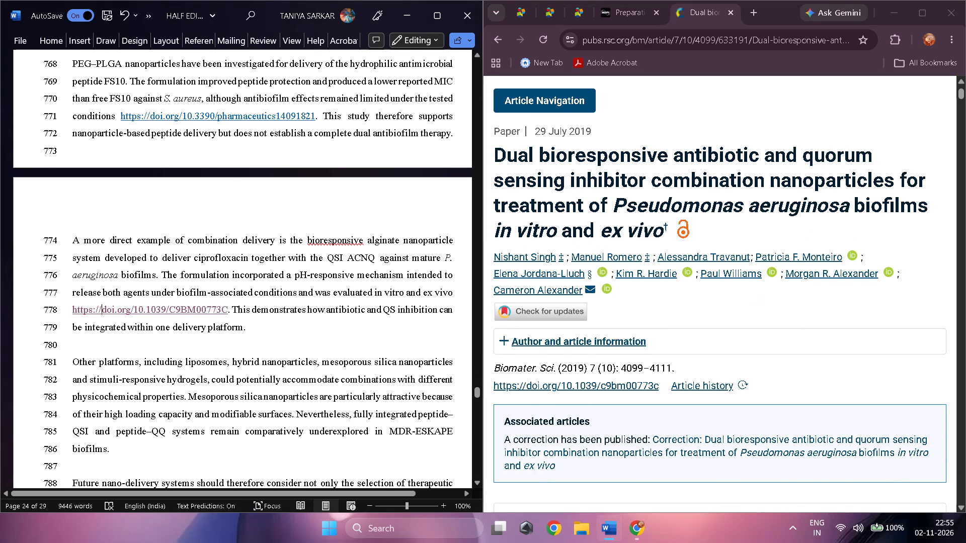
left_click(453, 417)
key("BackSpace")
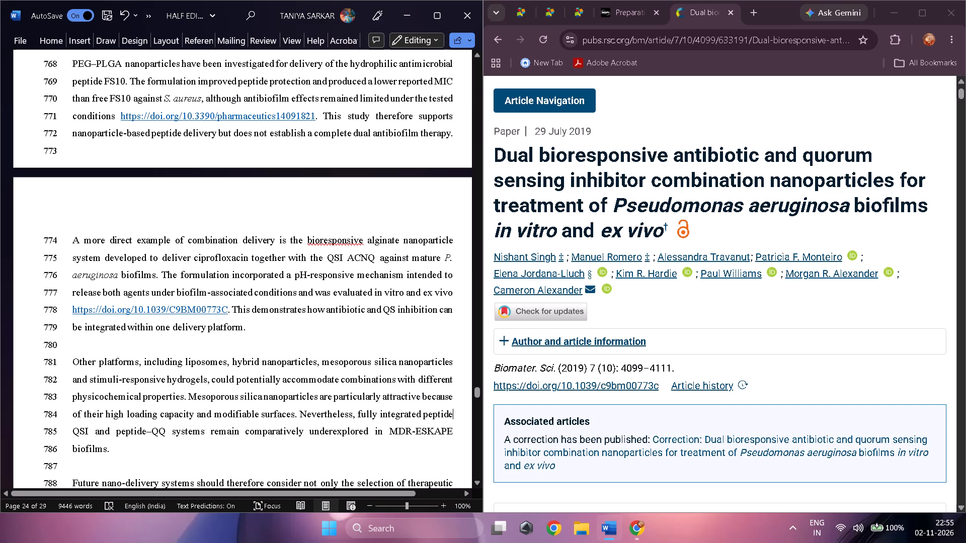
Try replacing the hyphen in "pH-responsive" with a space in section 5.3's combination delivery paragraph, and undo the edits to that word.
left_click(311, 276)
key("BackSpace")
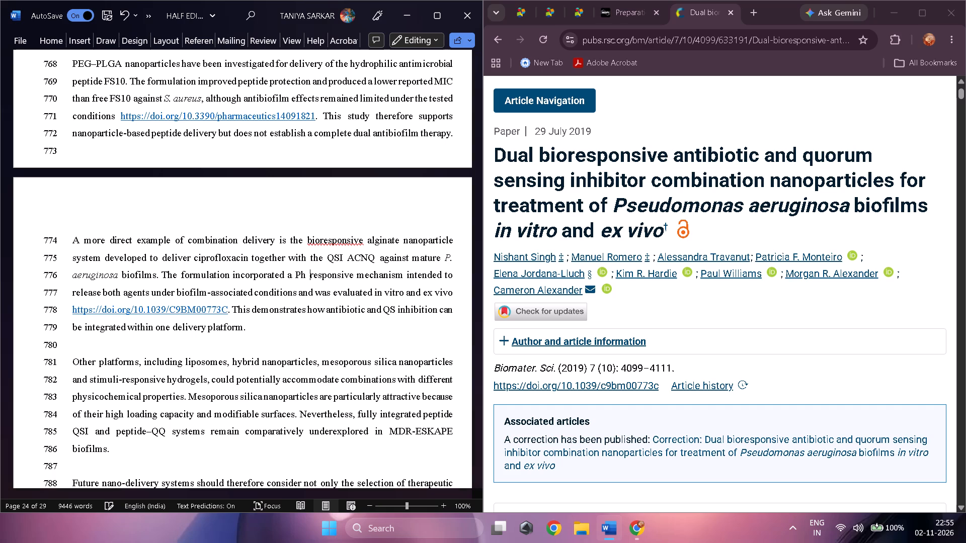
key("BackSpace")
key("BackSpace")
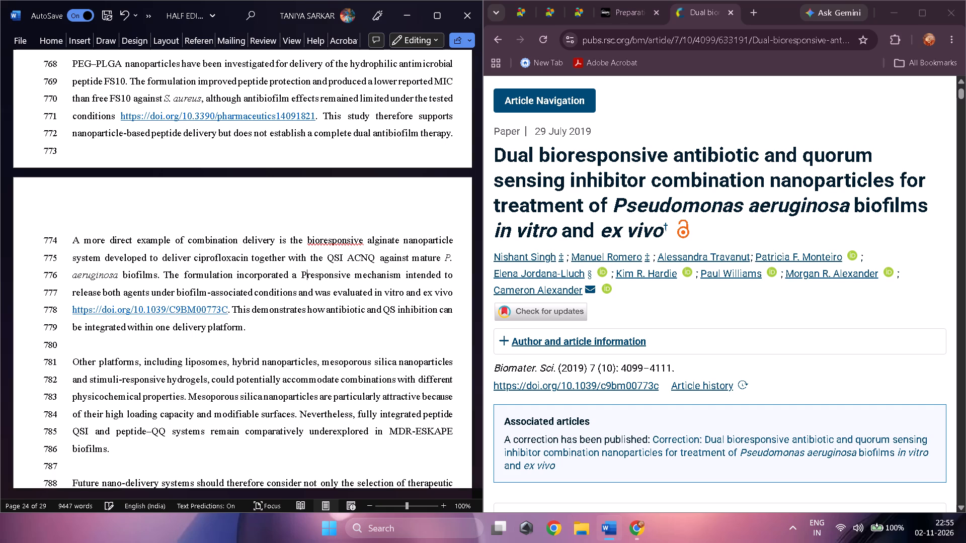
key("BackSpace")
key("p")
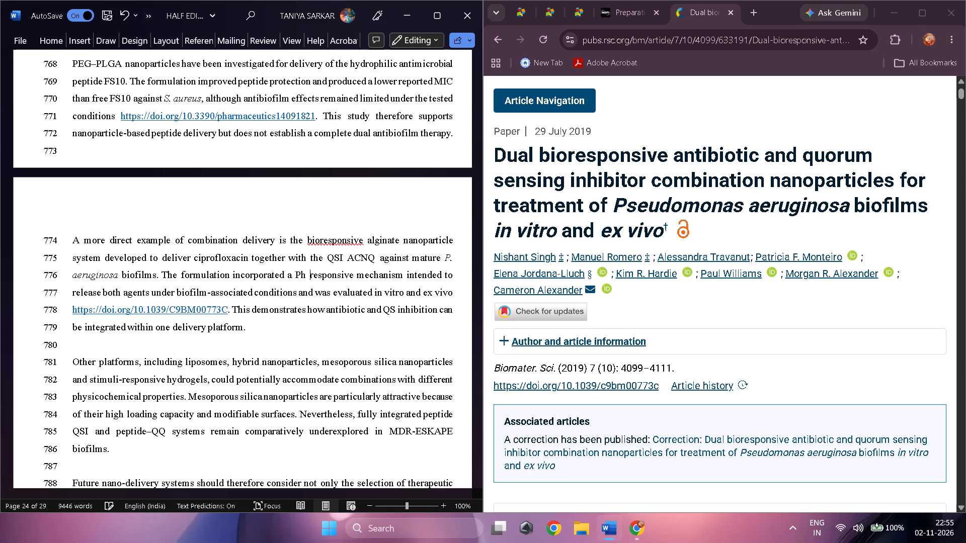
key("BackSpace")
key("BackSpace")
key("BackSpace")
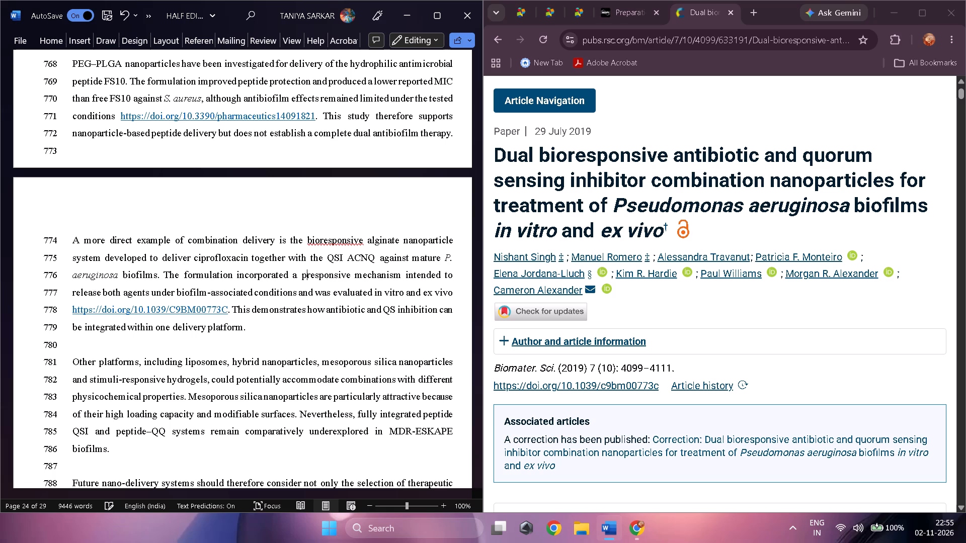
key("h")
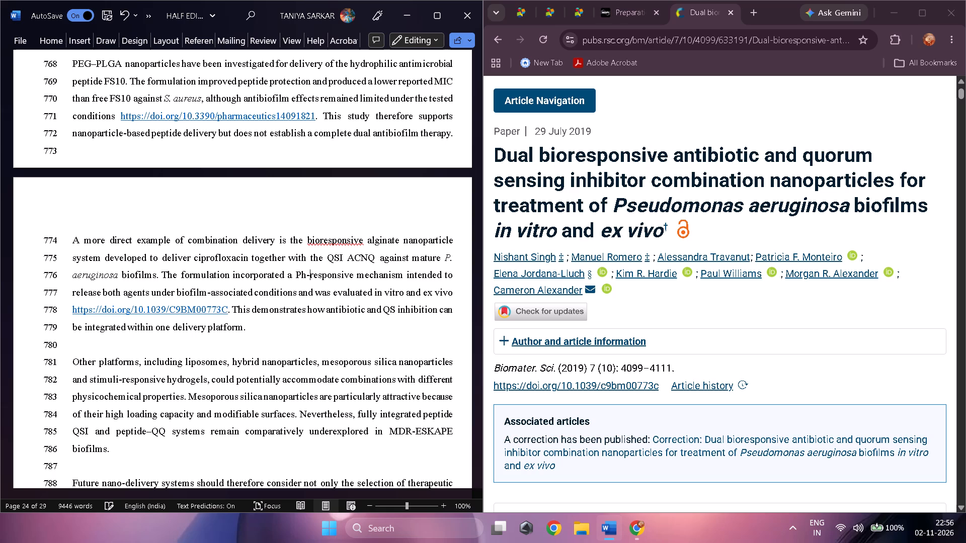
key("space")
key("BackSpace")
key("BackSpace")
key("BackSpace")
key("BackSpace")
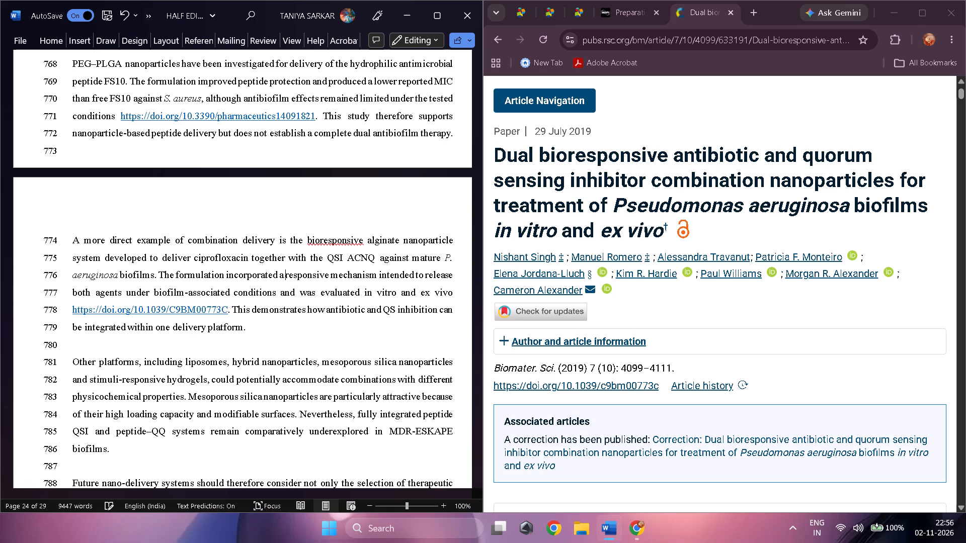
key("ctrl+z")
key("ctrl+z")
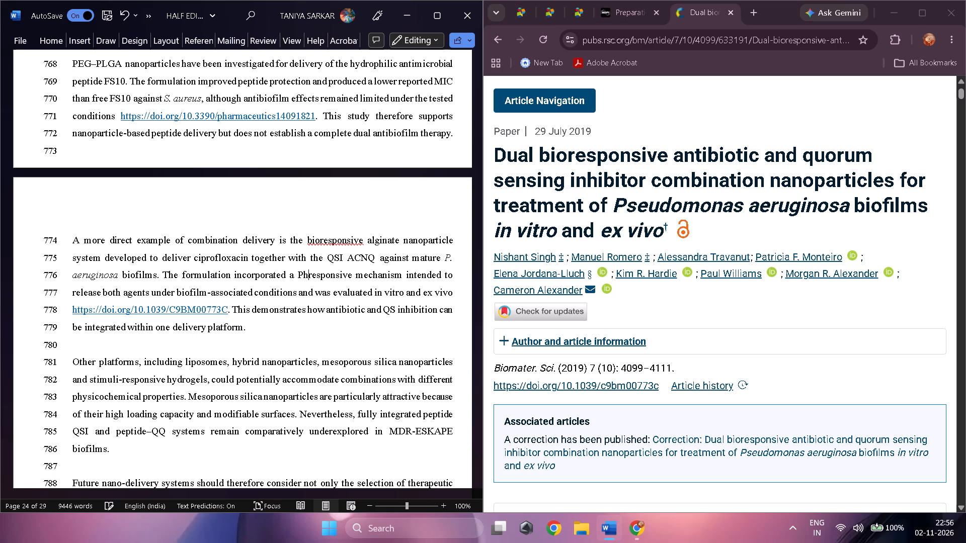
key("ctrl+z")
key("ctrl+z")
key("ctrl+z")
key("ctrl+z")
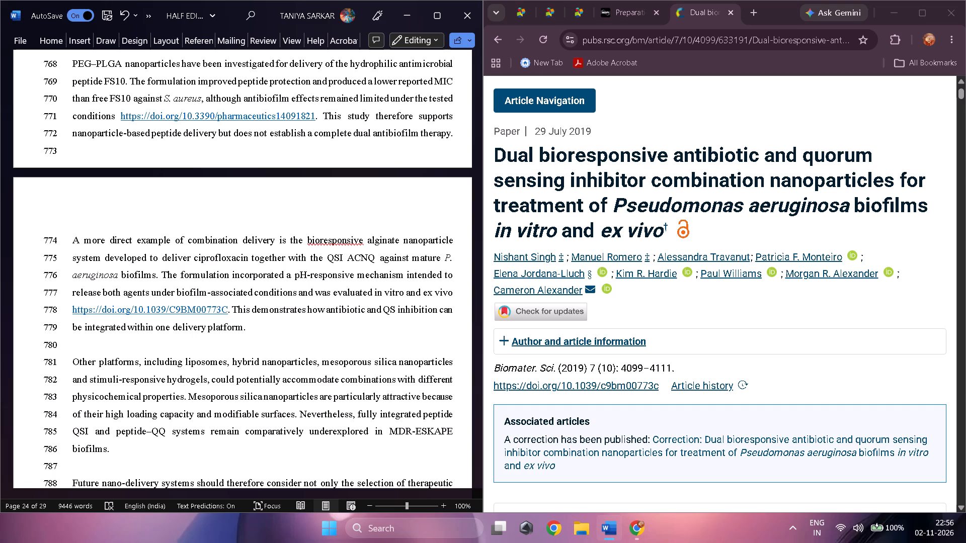
left_click(210, 312, "ctrl")
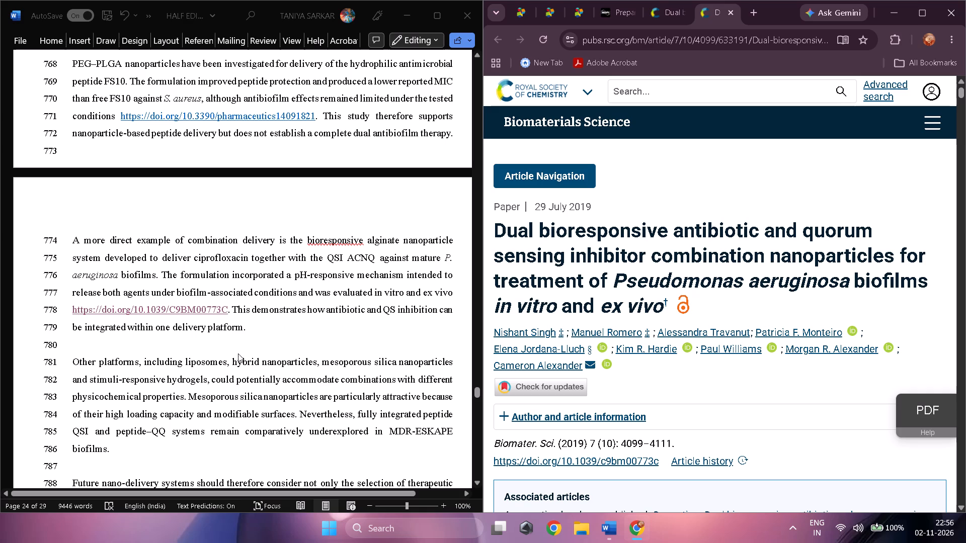
Add the bold red flag "[DOI. NO ?]" at the end of section 5.3's paragraph on other platforms in Word.
left_click(128, 450)
left_click(128, 450)
key("space")
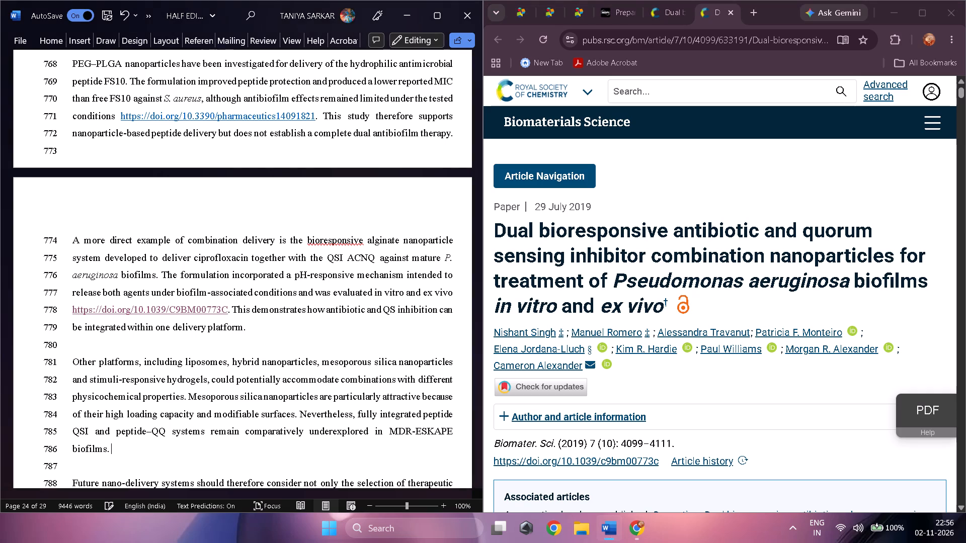
key("bracketleft")
type("doi")
key("BackSpace")
key("BackSpace")
key("BackSpace")
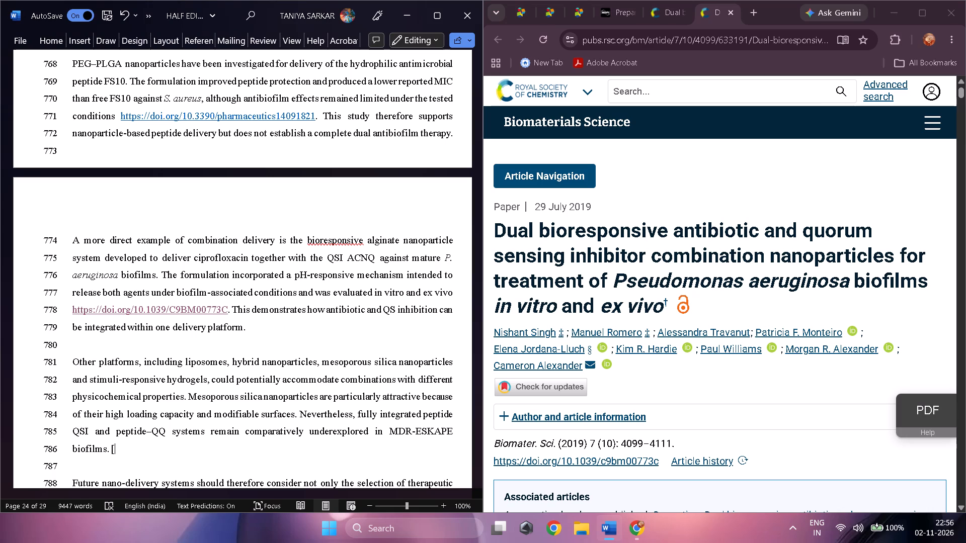
type("DOI")
type(". NO ?")
key("bracketright")
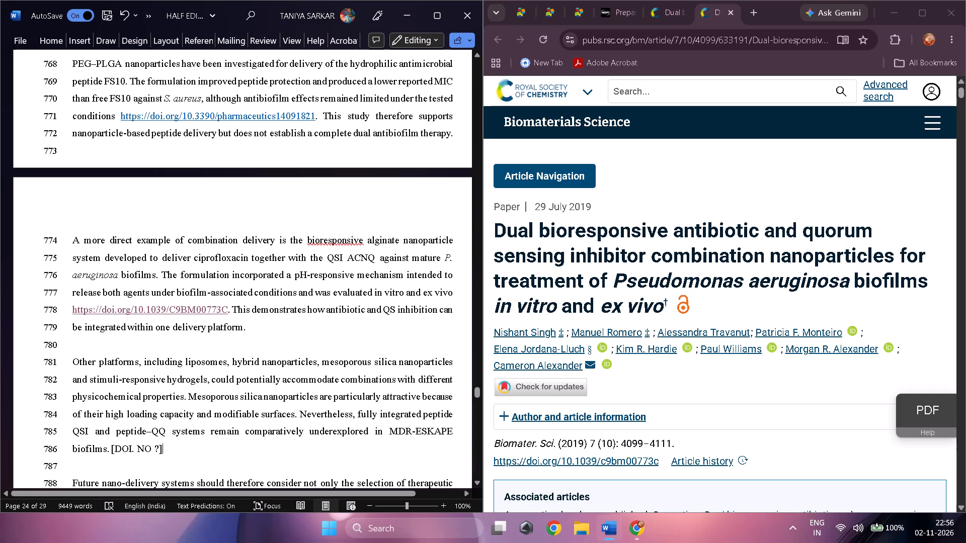
left_click_drag(165, 450, 111, 447)
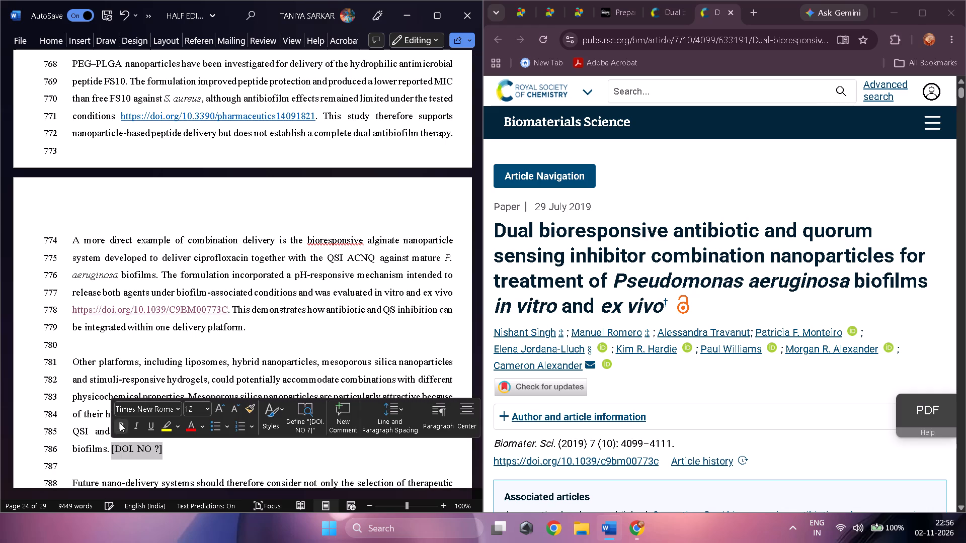
left_click(120, 423)
left_click(190, 430)
left_click(253, 467)
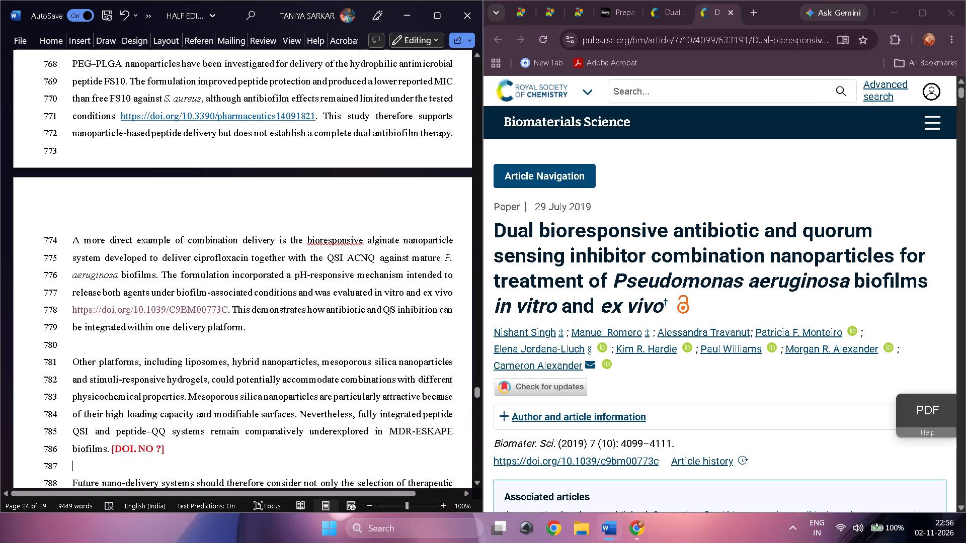
Add the bold red flag "[DOI.NO?]" at the end of section 5.3's paragraph on future nano-delivery systems.
left_click(473, 482)
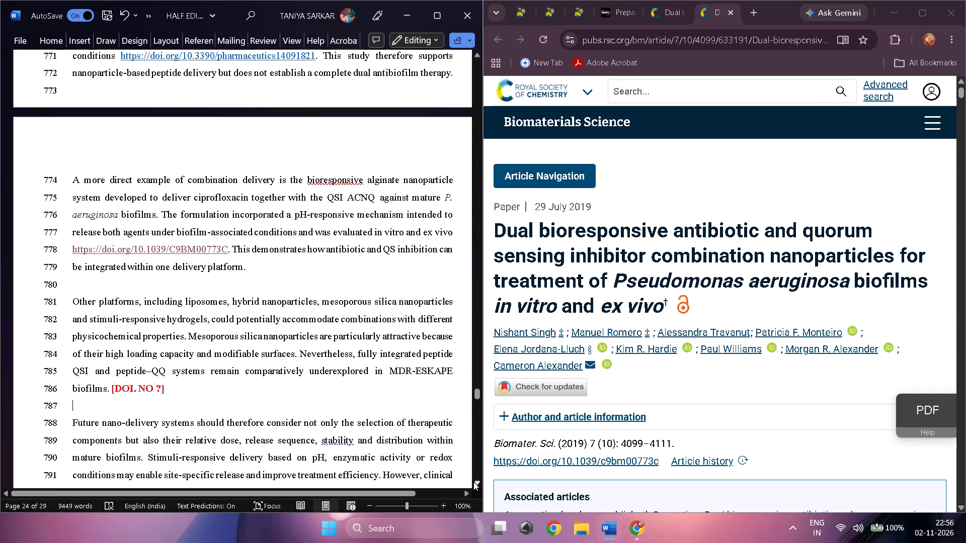
left_click(312, 396)
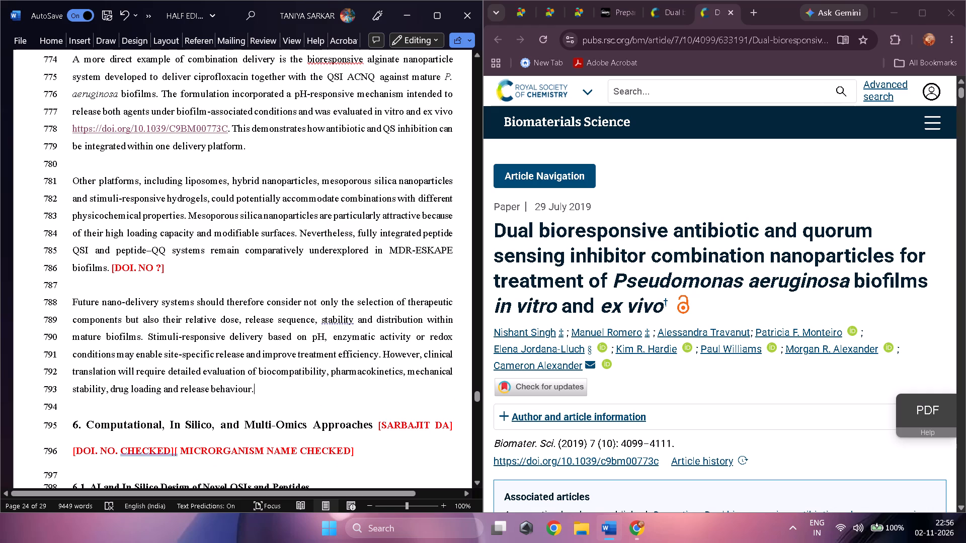
key("space")
key("bracketleft")
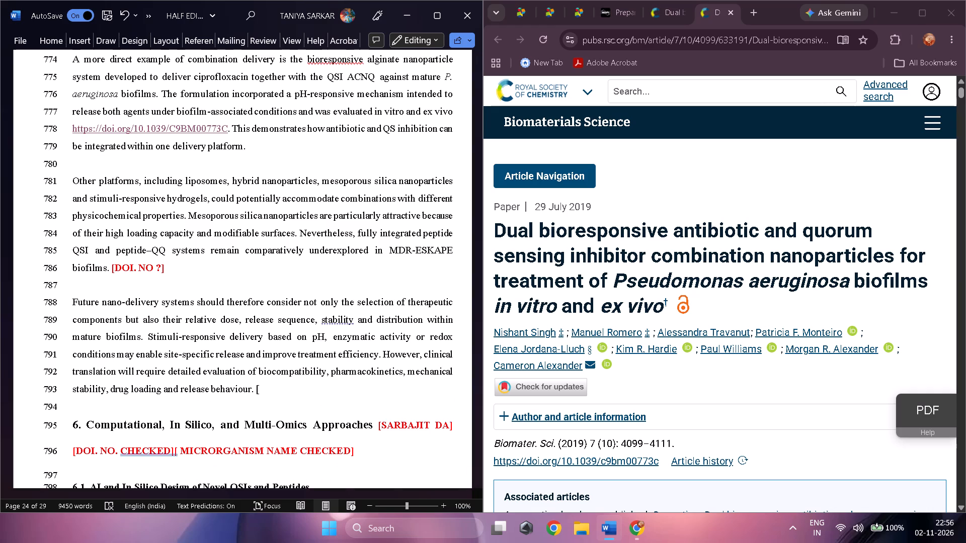
key("d")
type("OI.")
type("NO?")
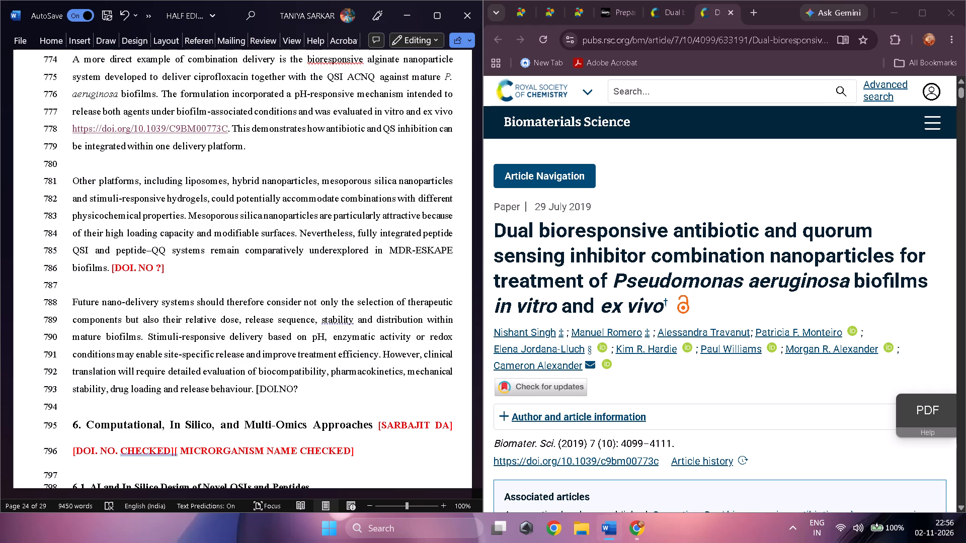
key("bracketright")
left_click_drag(309, 393, 268, 388)
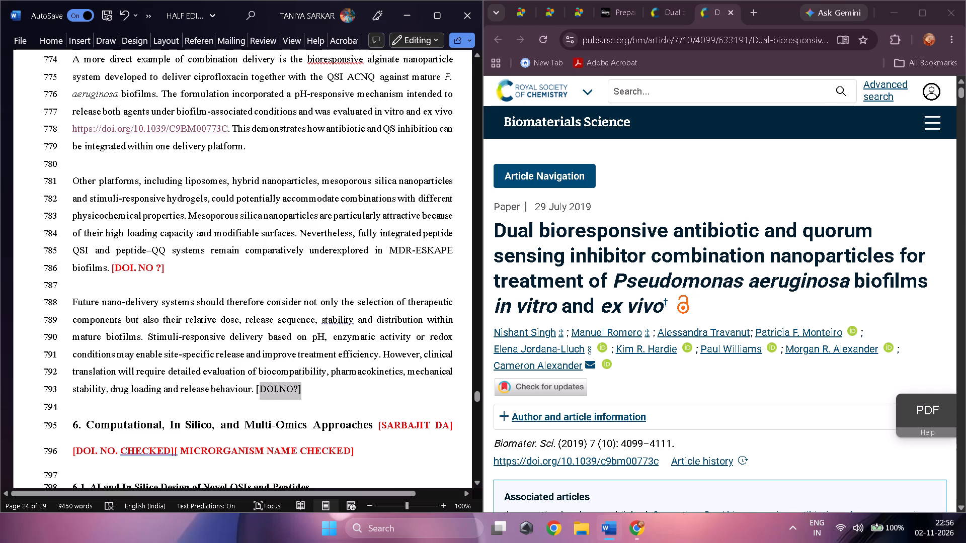
left_click_drag(268, 388, 258, 391)
left_click(267, 374)
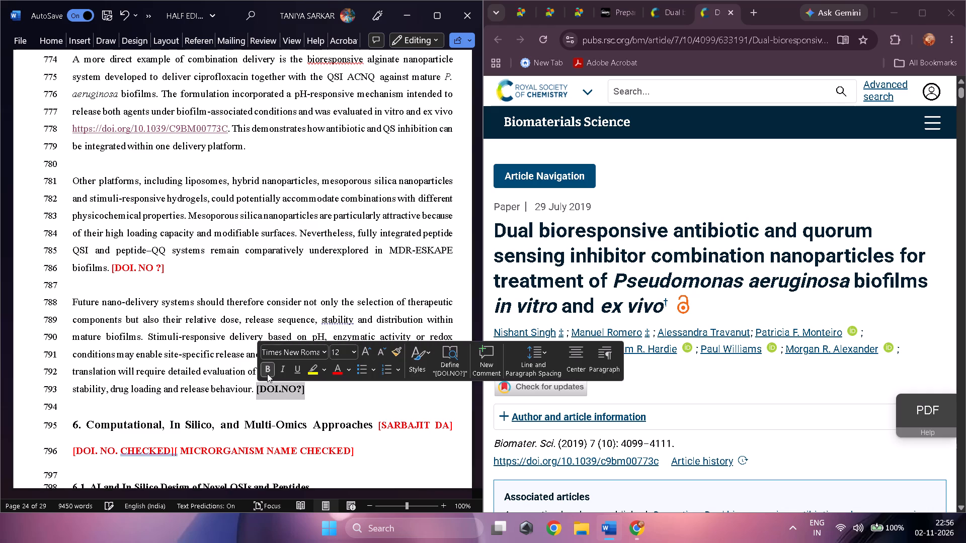
left_click(336, 370)
left_click(303, 389)
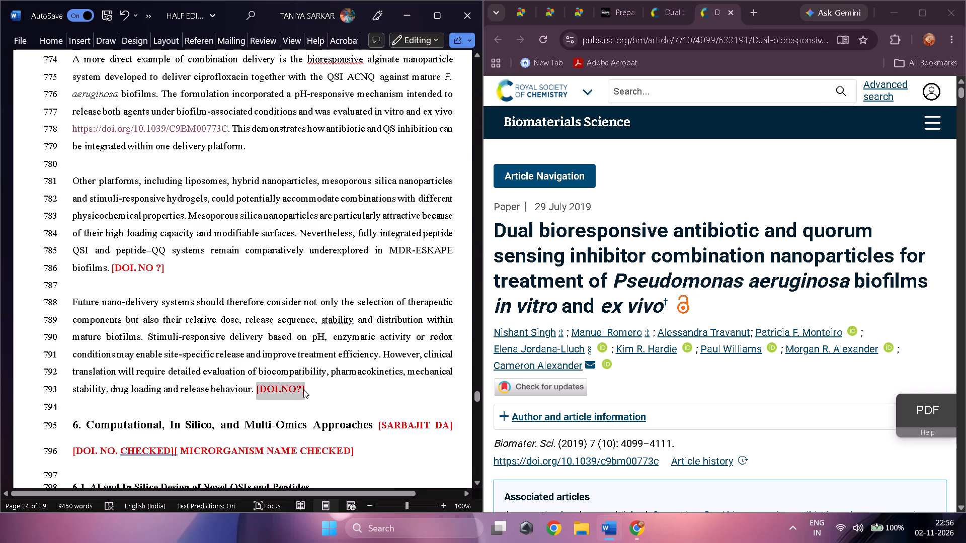
Copy the "[DOI.NO?]" flag to the end of section 5.3's combination delivery paragraph, after "one delivery platform.".
left_click_drag(306, 389, 257, 391)
right_click(257, 391)
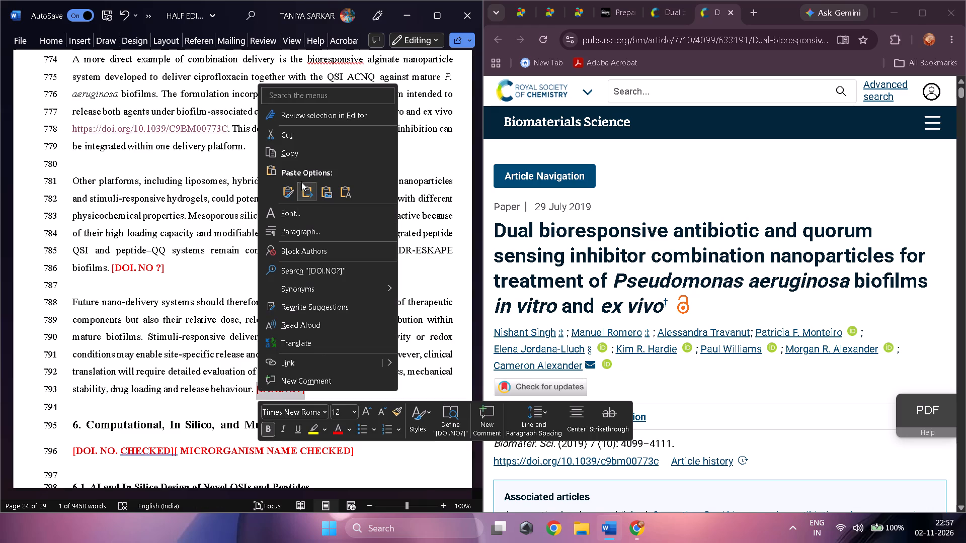
left_click(296, 155)
left_click(264, 146)
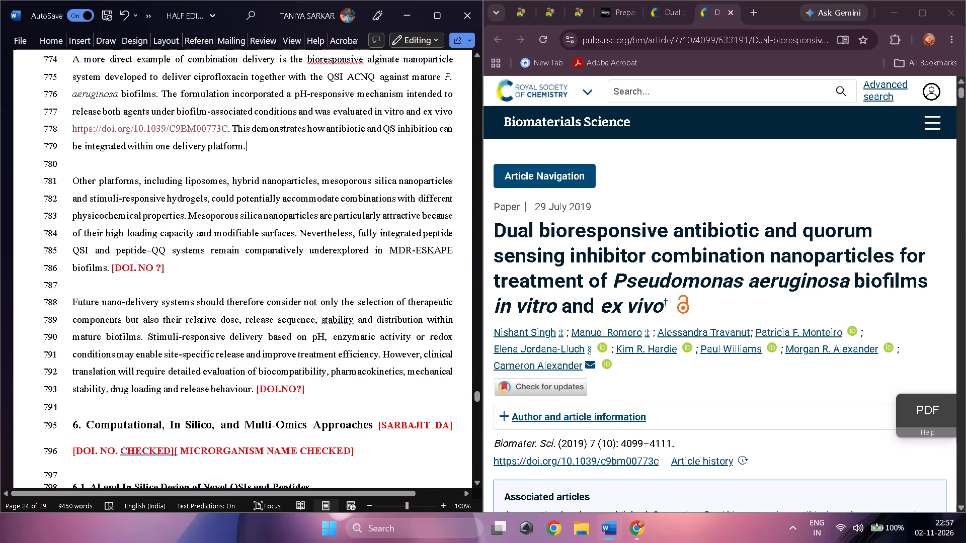
key("ctrl+v")
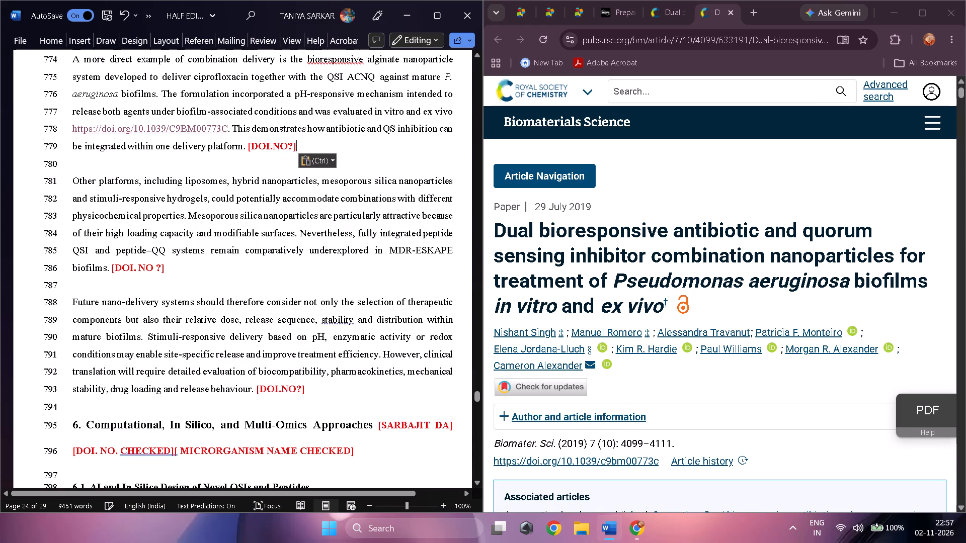
left_click(477, 56)
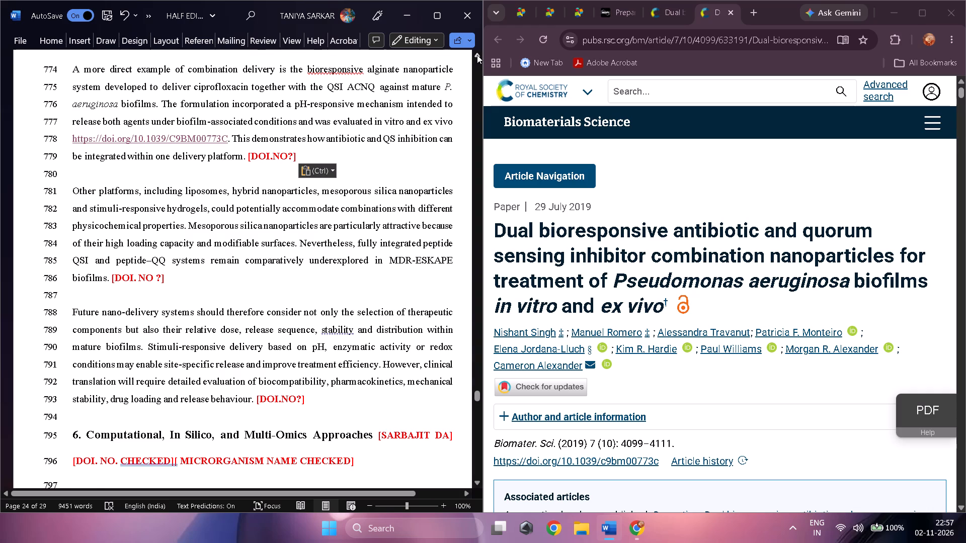
double_click(477, 55)
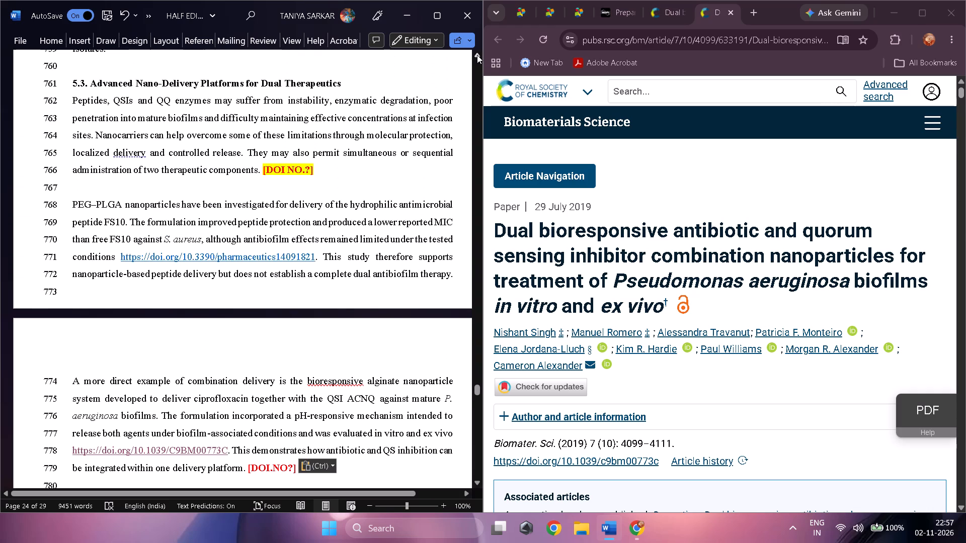
left_click(477, 55)
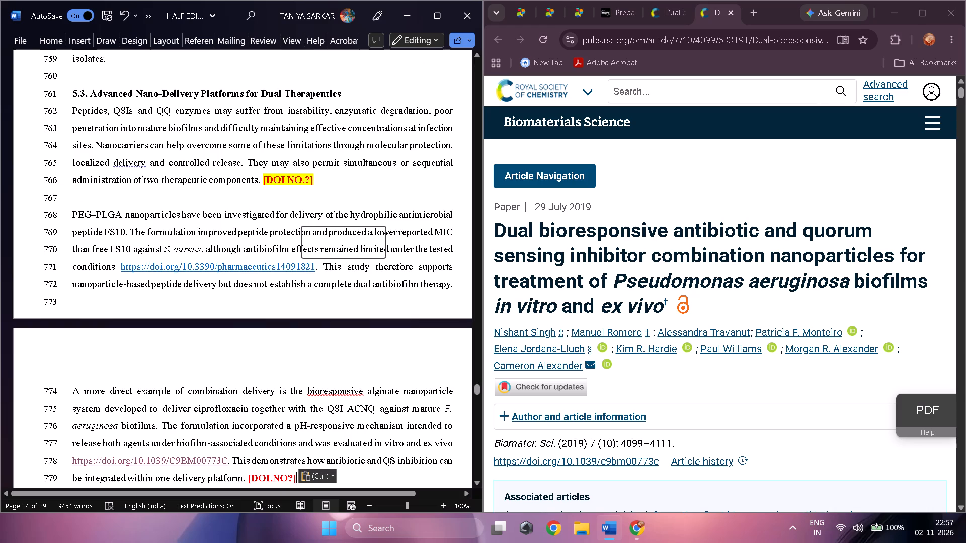
left_click(296, 266, "ctrl")
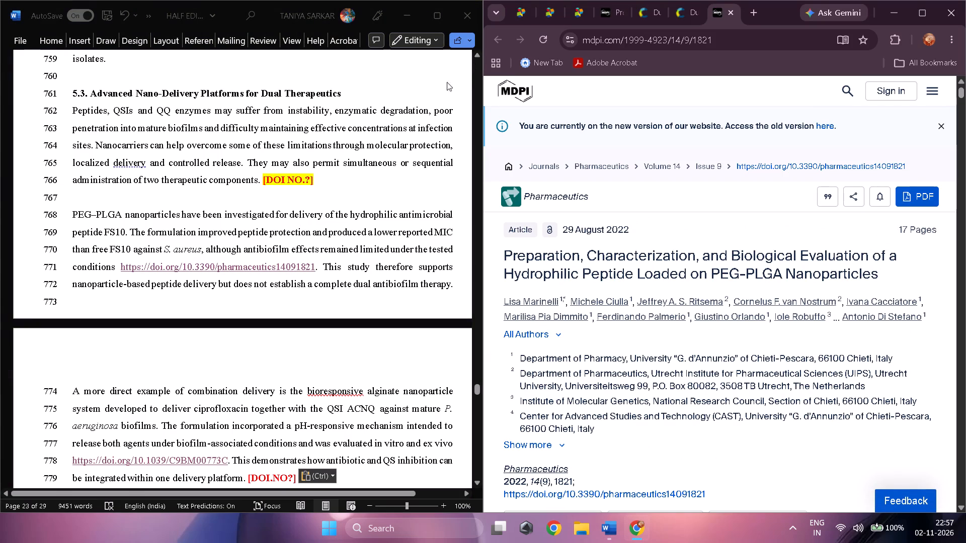
In Word, append the note "[ MICRORGANISMS NAMES CHECKED, DOI NO.MISSING ]" to the section 5.3 heading.
left_click(353, 90)
left_click(351, 93)
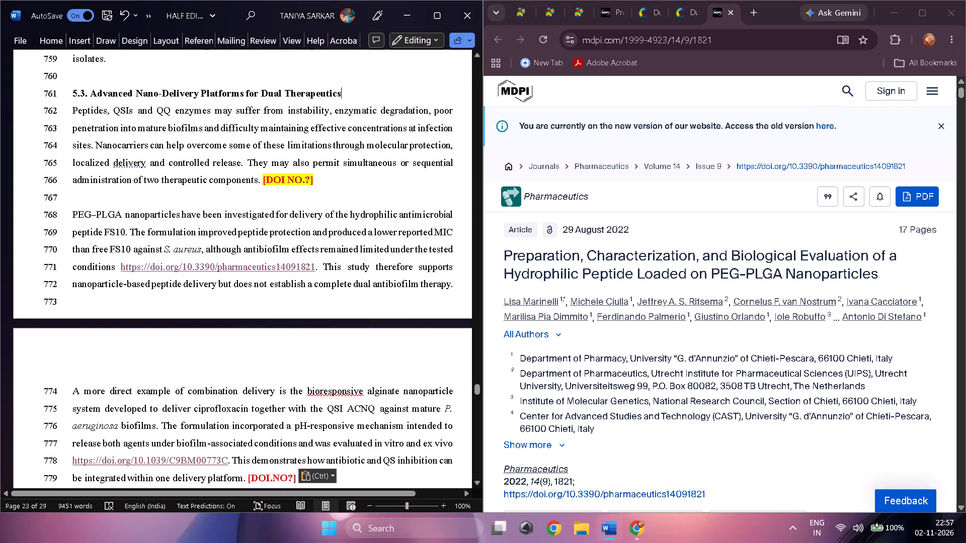
key("space")
type("[")
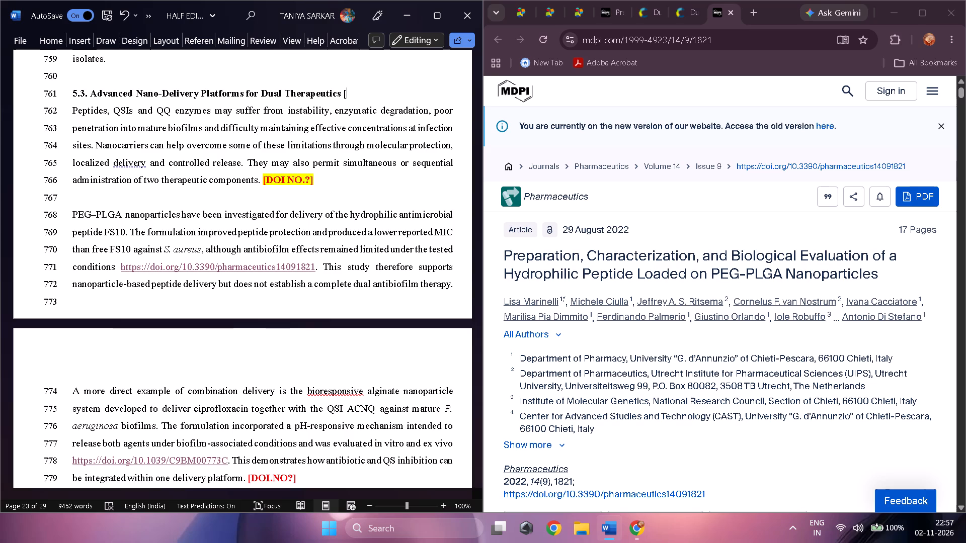
key("space")
type("MICRO")
type("RGANISM")
type("S NAME")
key("space")
key("c")
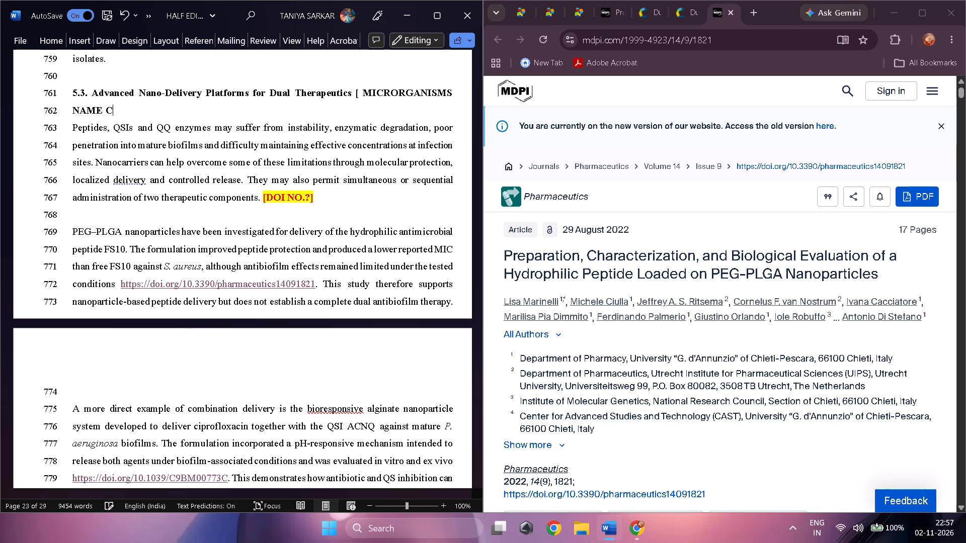
key("BackSpace")
key("BackSpace")
type("S CHECK")
type("ED, DOI NO.MISSING")
key("space")
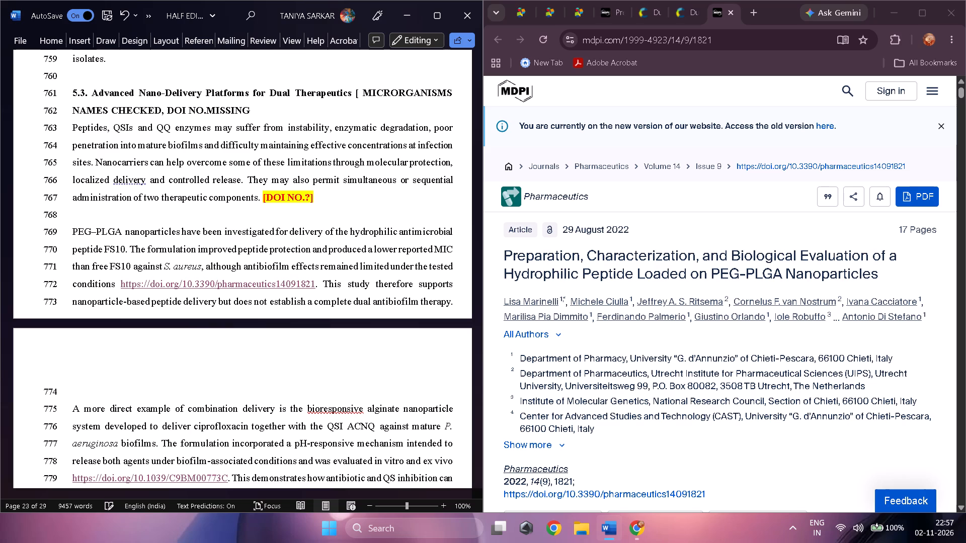
key("bracketright")
Colour the bracketed note at the end of the section 5.3 heading red, keeping it bold.
left_click_drag(352, 92, 357, 95)
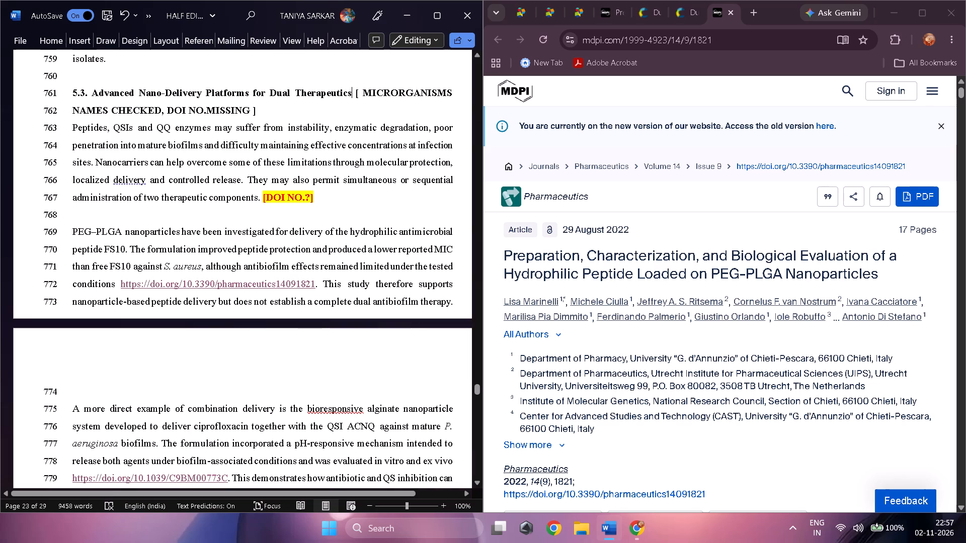
left_click_drag(357, 95, 360, 95)
left_click(361, 98)
left_click_drag(356, 92, 361, 98)
left_click_drag(361, 98, 368, 107)
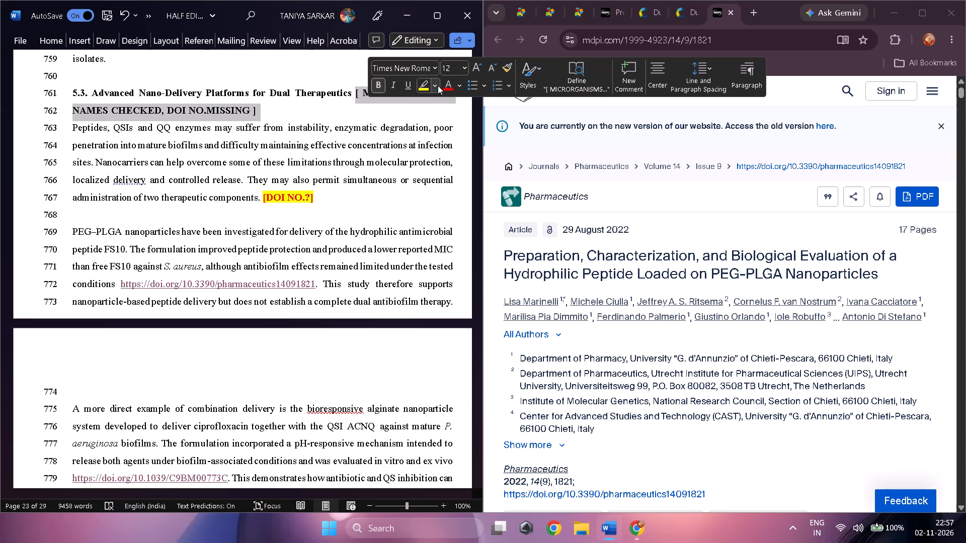
left_click(374, 86)
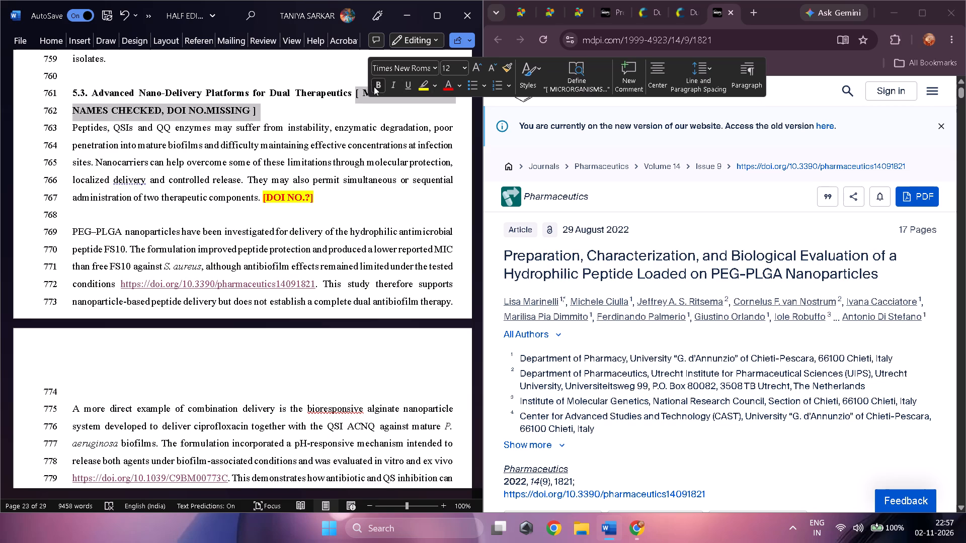
left_click(374, 86)
left_click(456, 87)
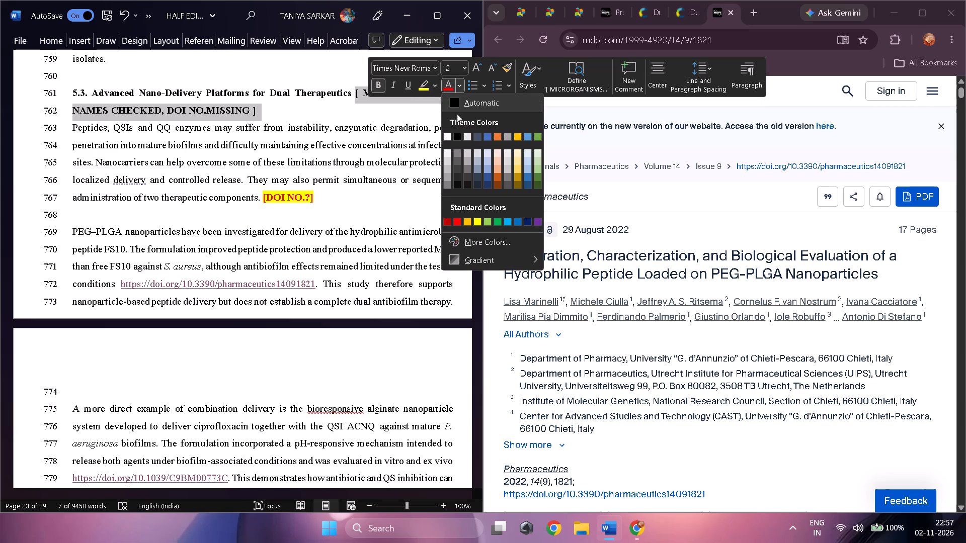
left_click(449, 89)
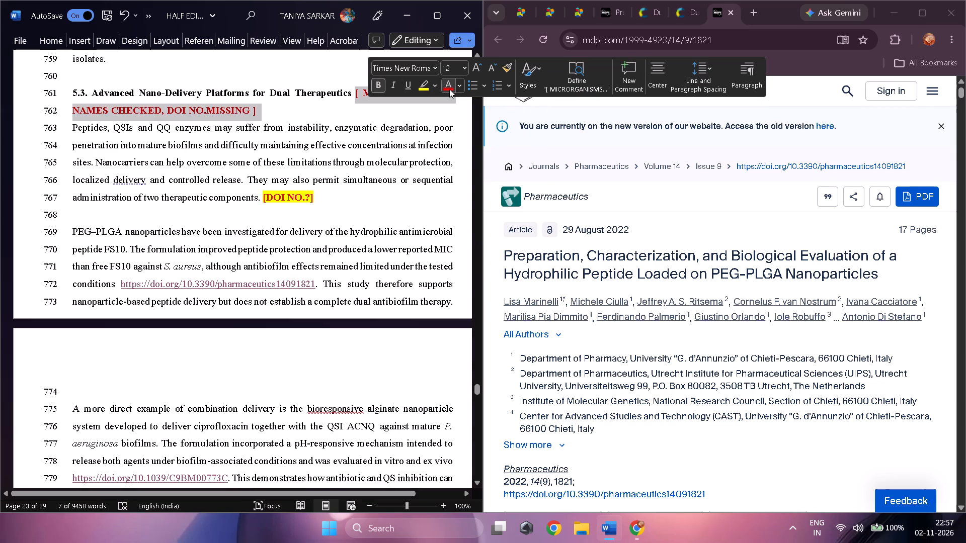
left_click(419, 111)
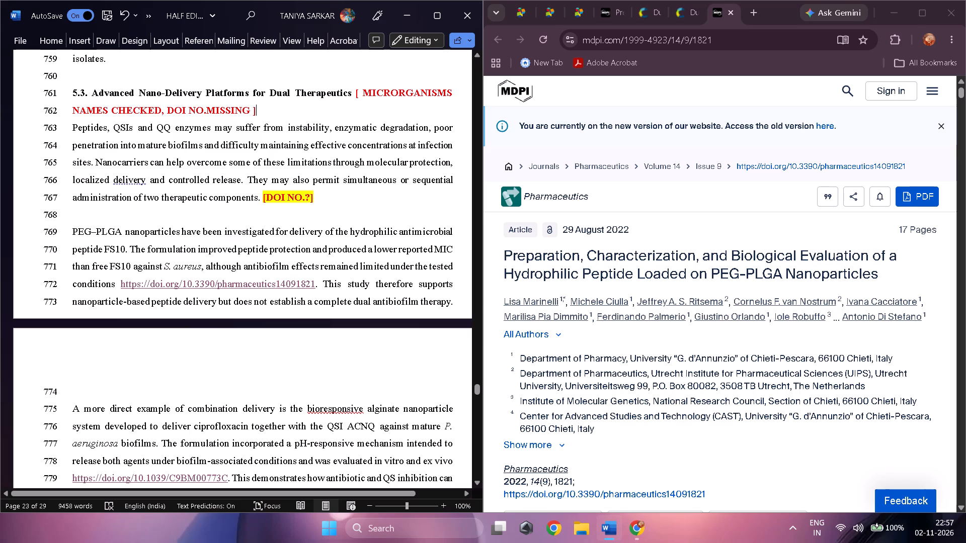
Remove the yellow highlight from the "[DOI NO.?]" flag at the end of section 5.3's first paragraph.
left_click_drag(319, 195, 264, 198)
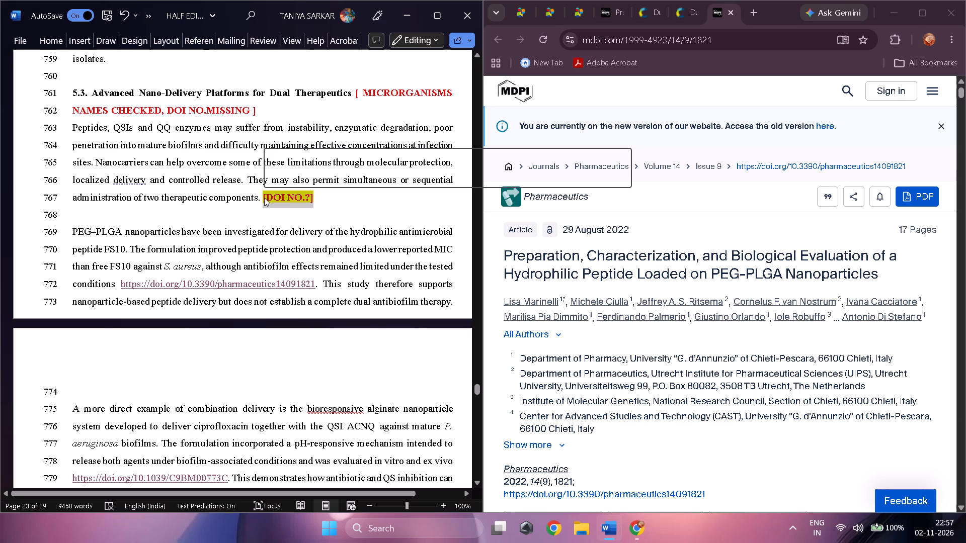
left_click(319, 177)
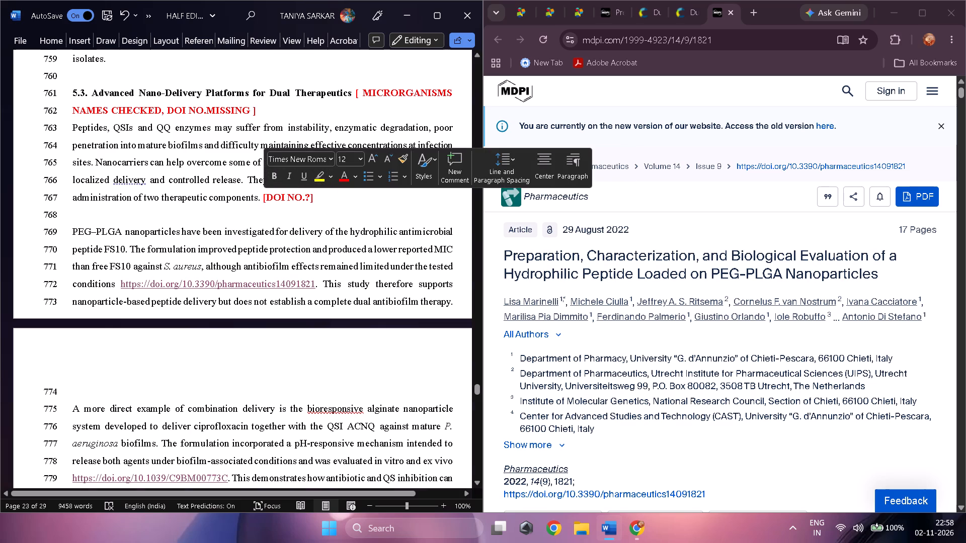
double_click(477, 482)
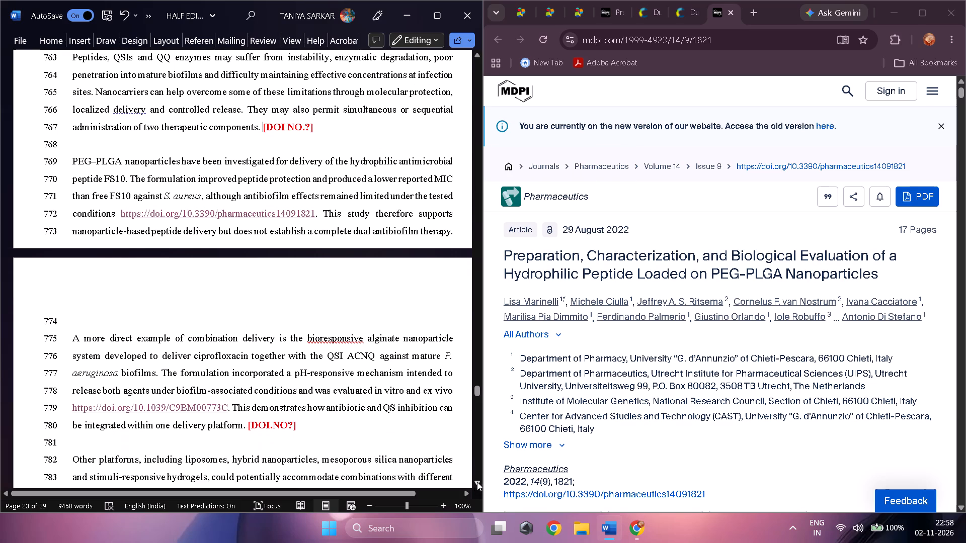
left_click(476, 59)
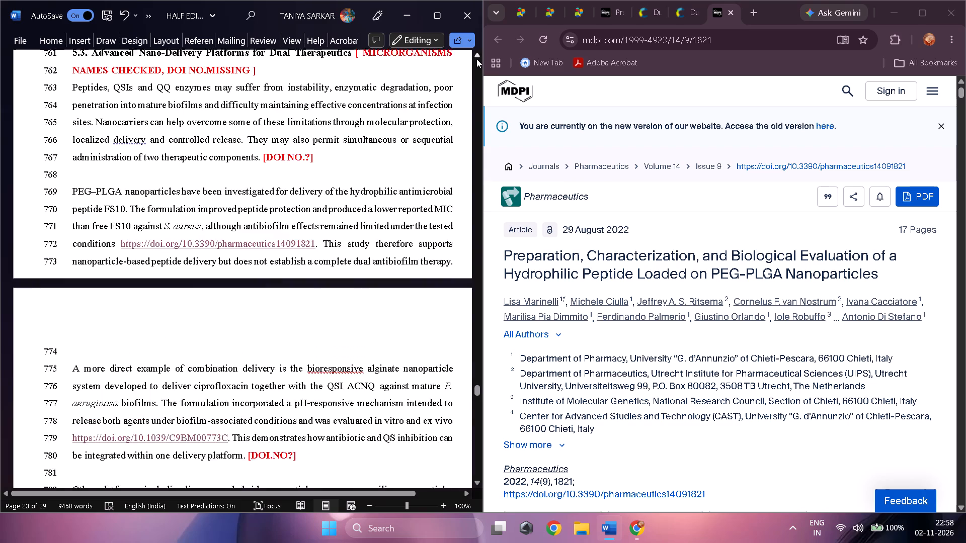
left_click(476, 59)
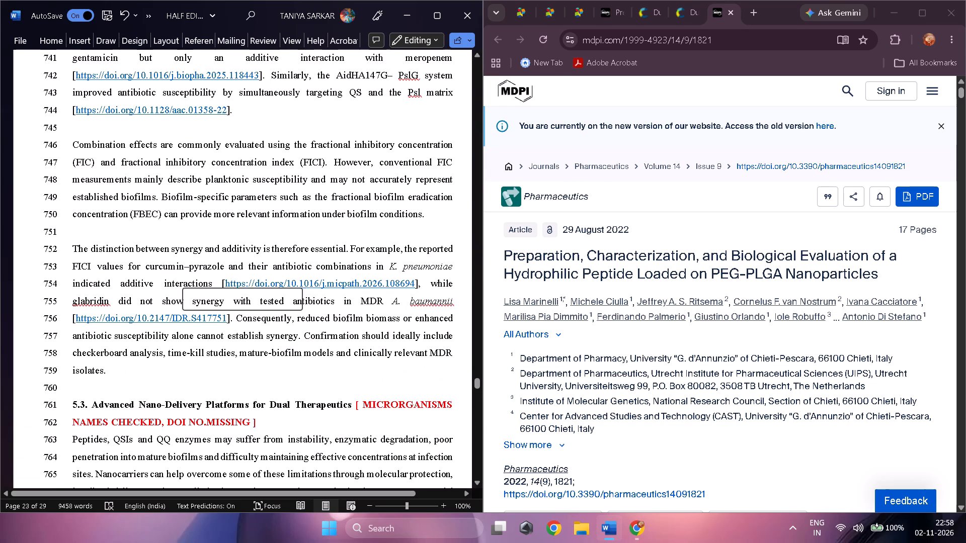
left_click(189, 317, "ctrl")
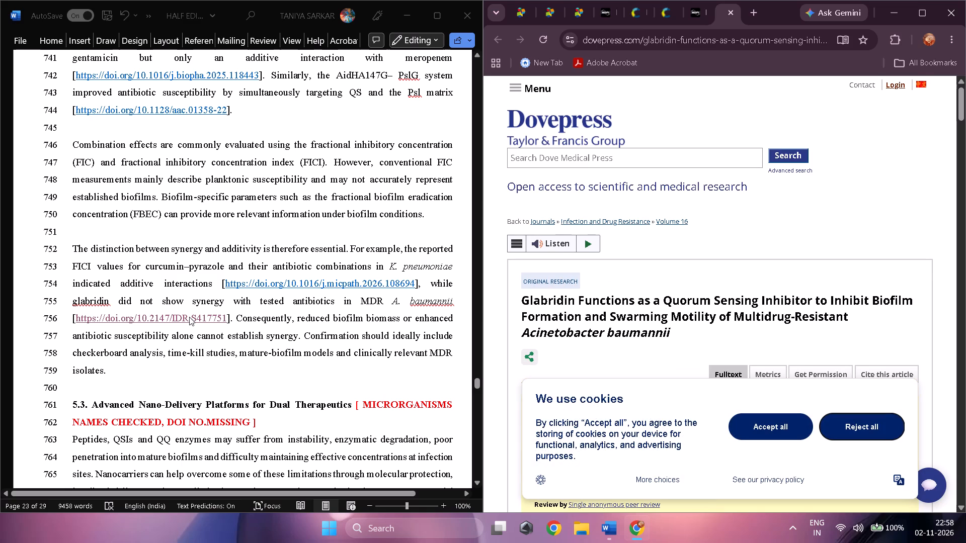
left_click(317, 282, "ctrl")
left_click(317, 282, "ctrl")
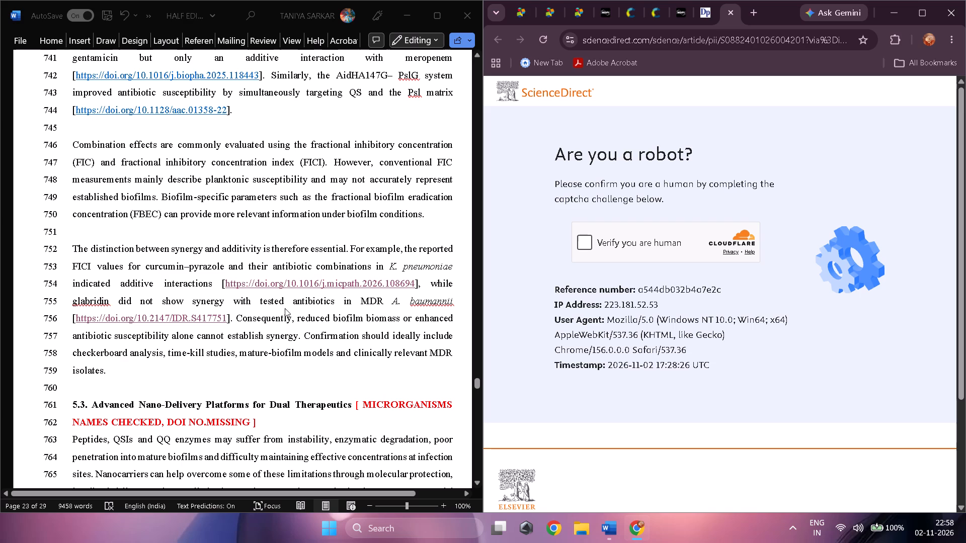
In Word, highlight in red the uncited text from "Consequently, reduced biofilm biomass" to "isolates." in the synergy and additivity paragraph.
left_click(237, 317)
left_click_drag(237, 317, 263, 349)
left_click(263, 358)
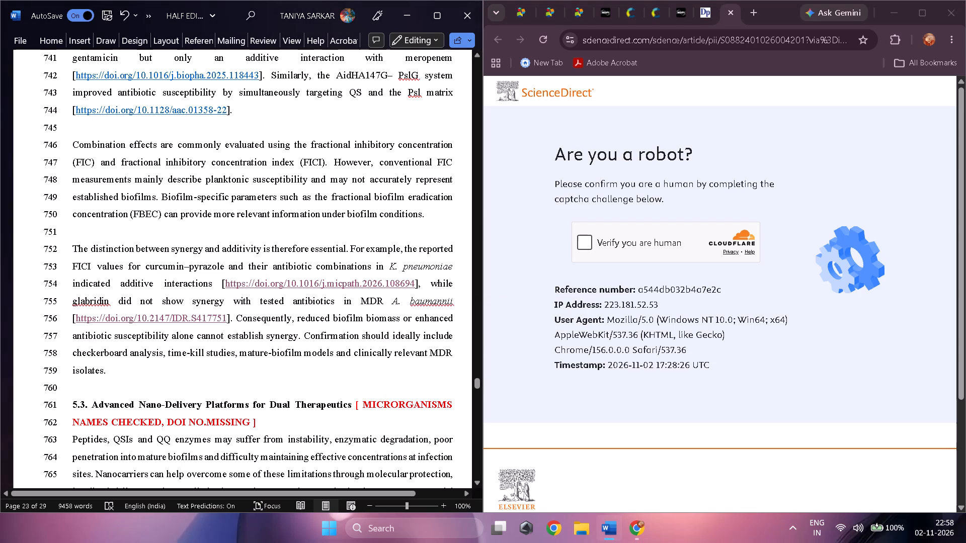
left_click_drag(236, 320, 264, 367)
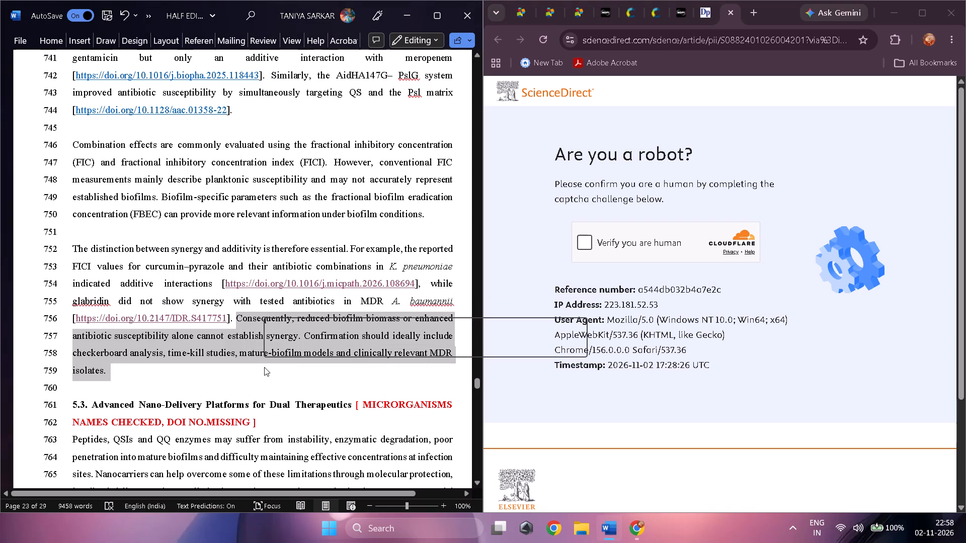
left_click(335, 347)
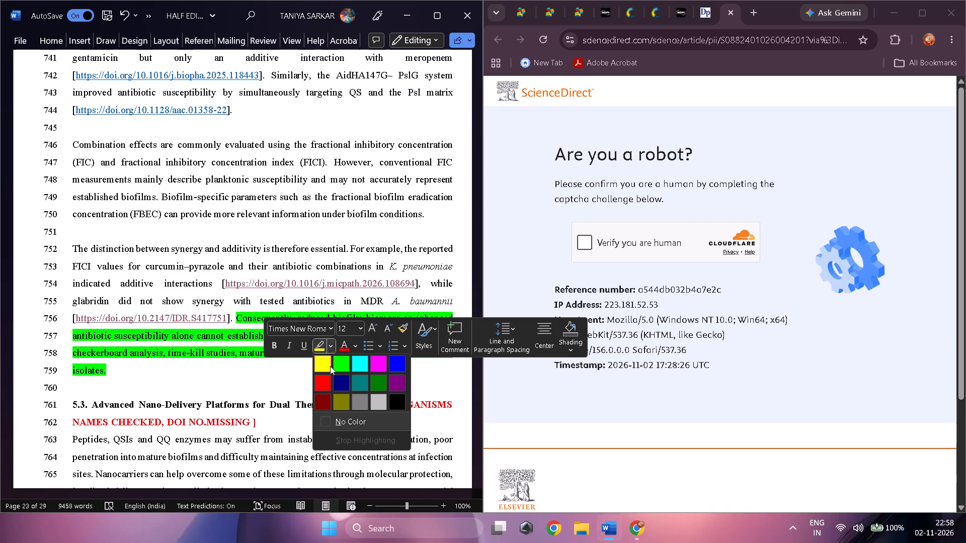
left_click(325, 381)
Add the flag "[DOI NO.?]" after "isolates." at the end of the synergy and additivity paragraph.
left_click(237, 373)
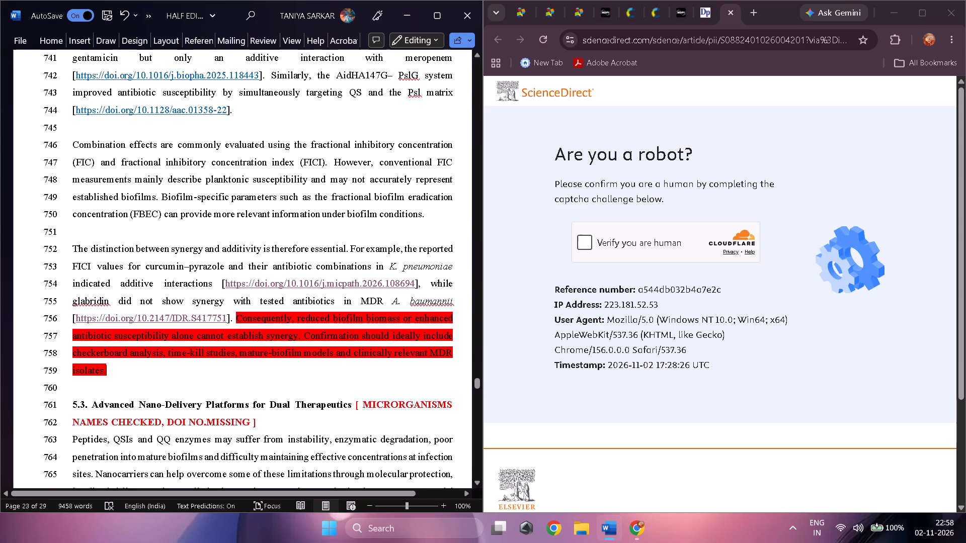
key("space")
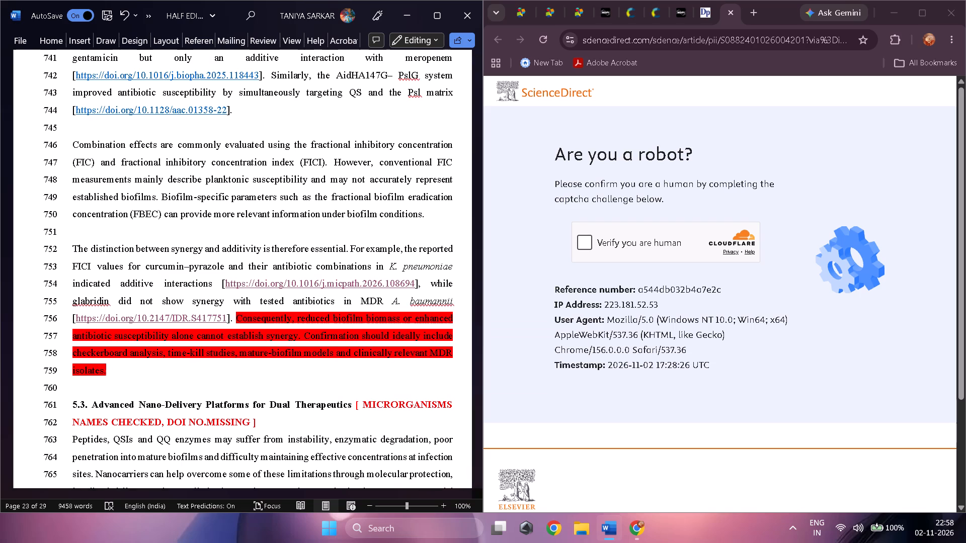
key("bracketleft")
type("DOI")
key("space")
type("NO.")
key("shift+question")
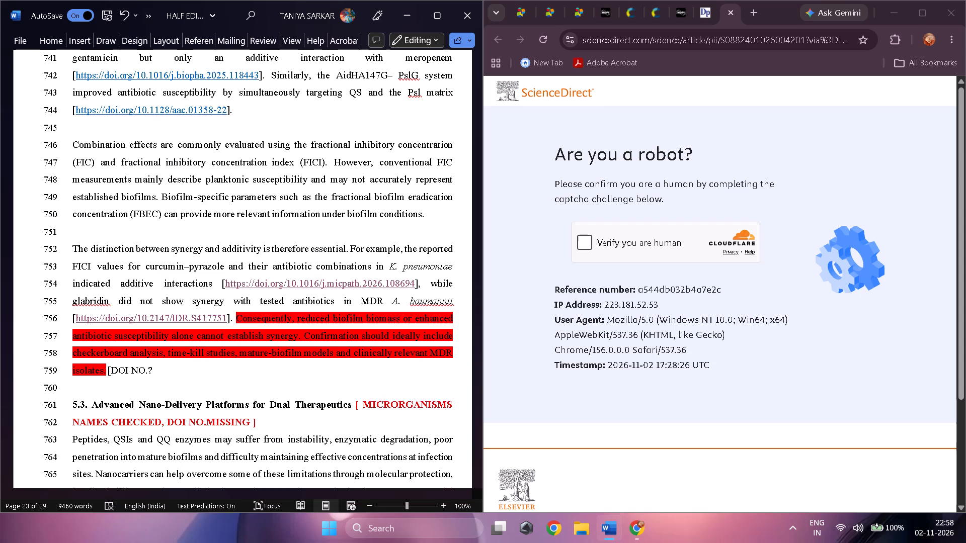
key("bracketright")
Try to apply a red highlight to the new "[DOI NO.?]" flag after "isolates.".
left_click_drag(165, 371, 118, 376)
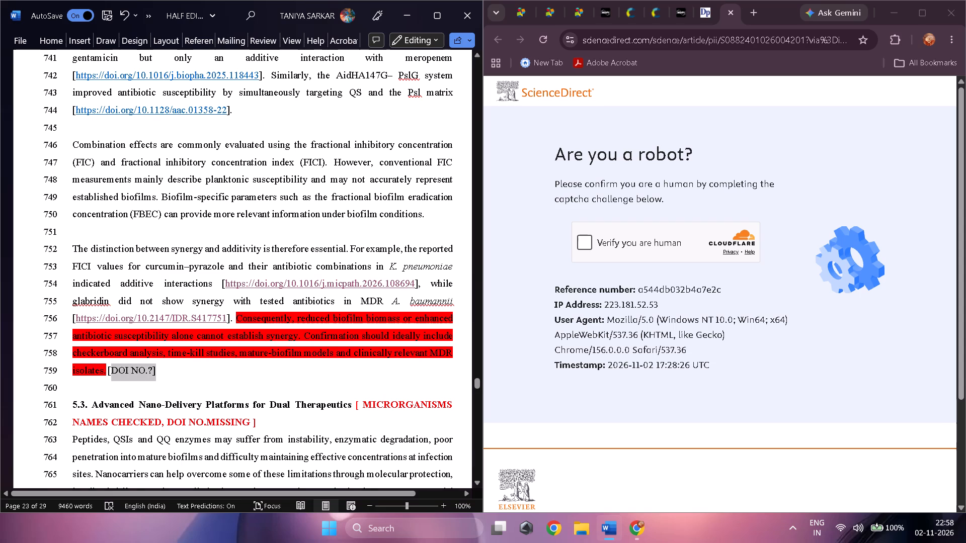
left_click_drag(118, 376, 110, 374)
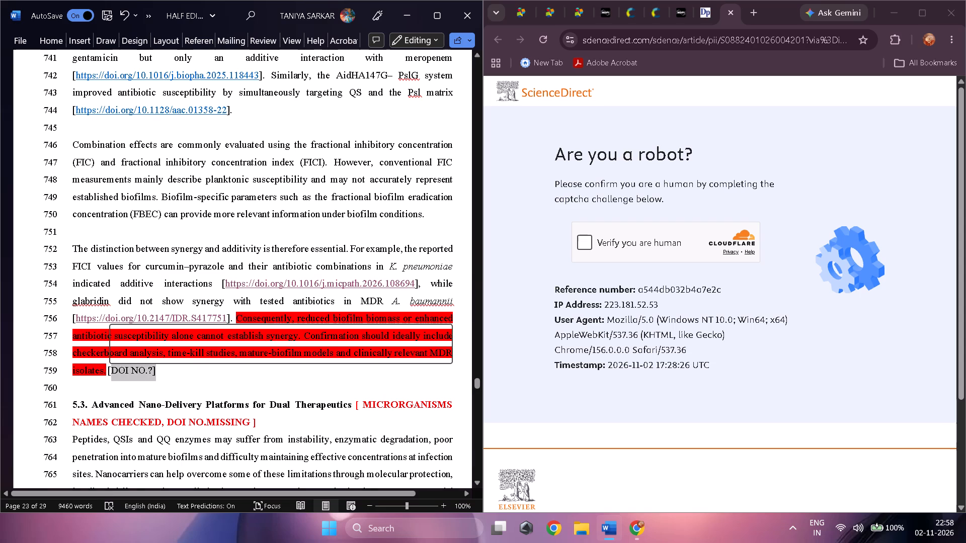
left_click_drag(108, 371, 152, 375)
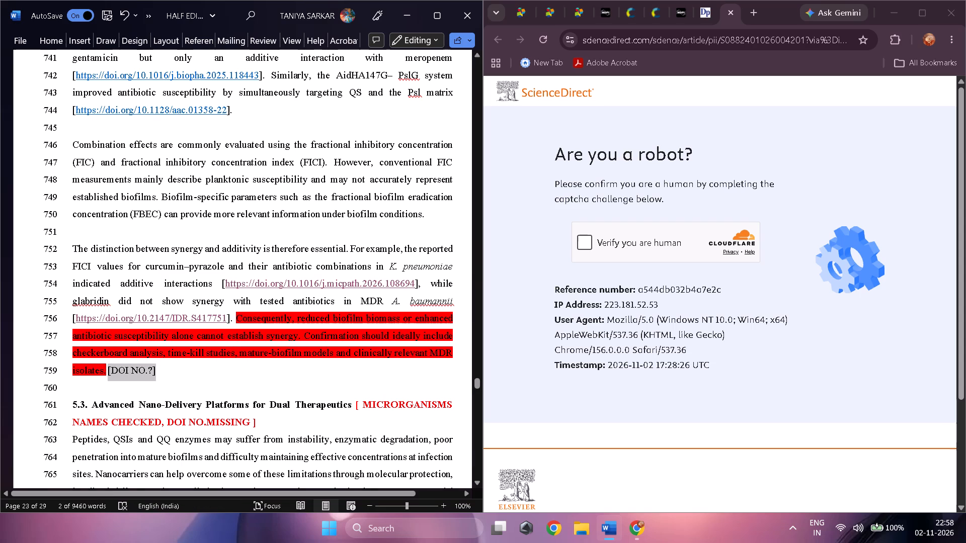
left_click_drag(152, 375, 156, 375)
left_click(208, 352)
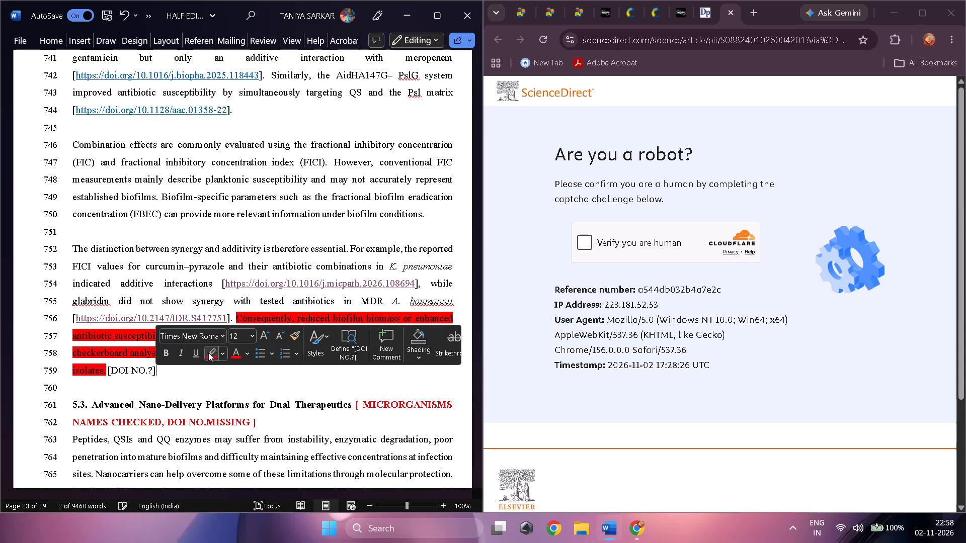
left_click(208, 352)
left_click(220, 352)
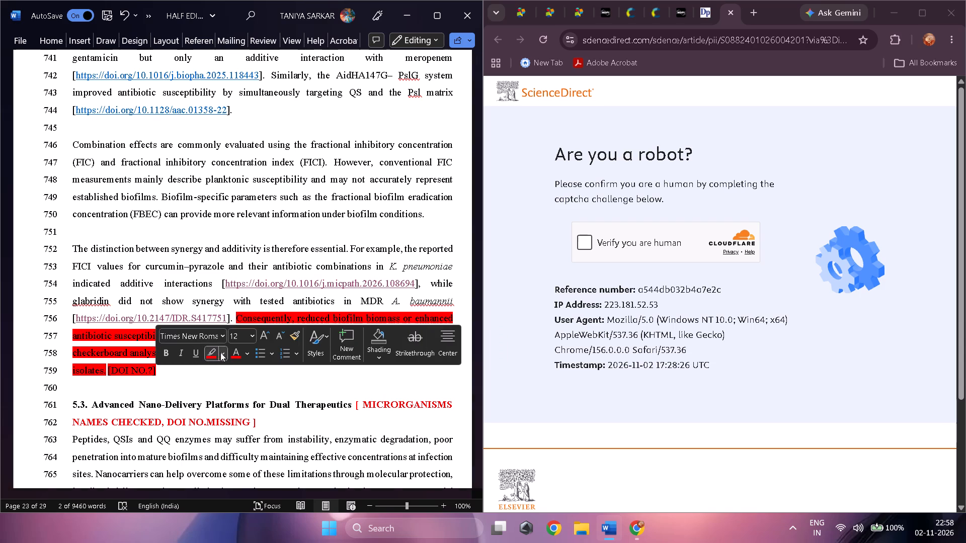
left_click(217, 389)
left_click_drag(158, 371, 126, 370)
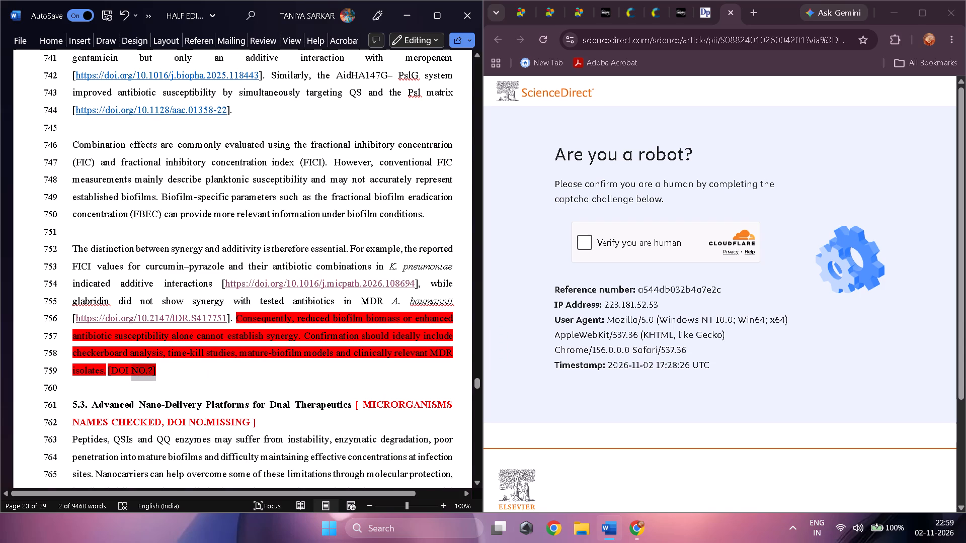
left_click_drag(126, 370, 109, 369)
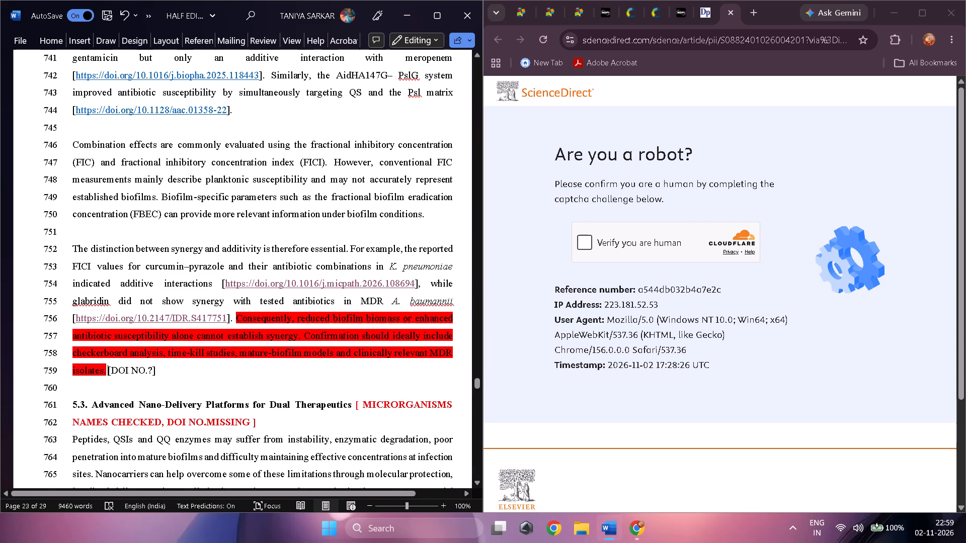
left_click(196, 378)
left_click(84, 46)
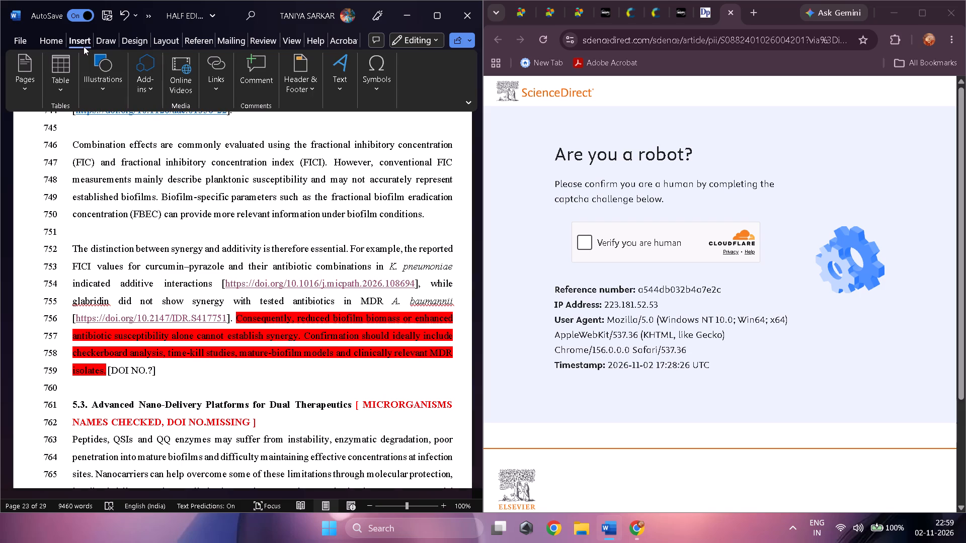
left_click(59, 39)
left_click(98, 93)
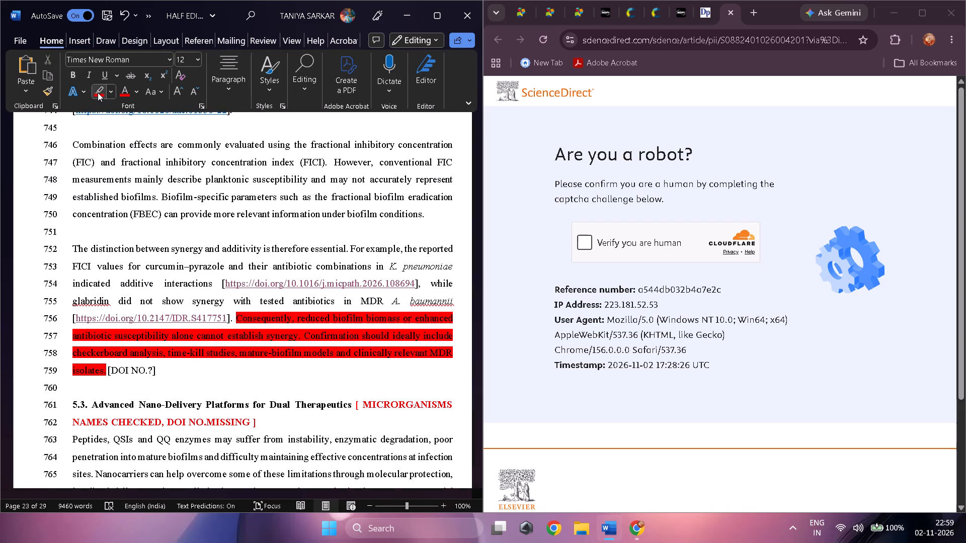
Format the "[DOI NO.?]" flag after "isolates." in the synergy and additivity paragraph as bold red text.
left_click(156, 366)
left_click_drag(156, 366, 121, 369)
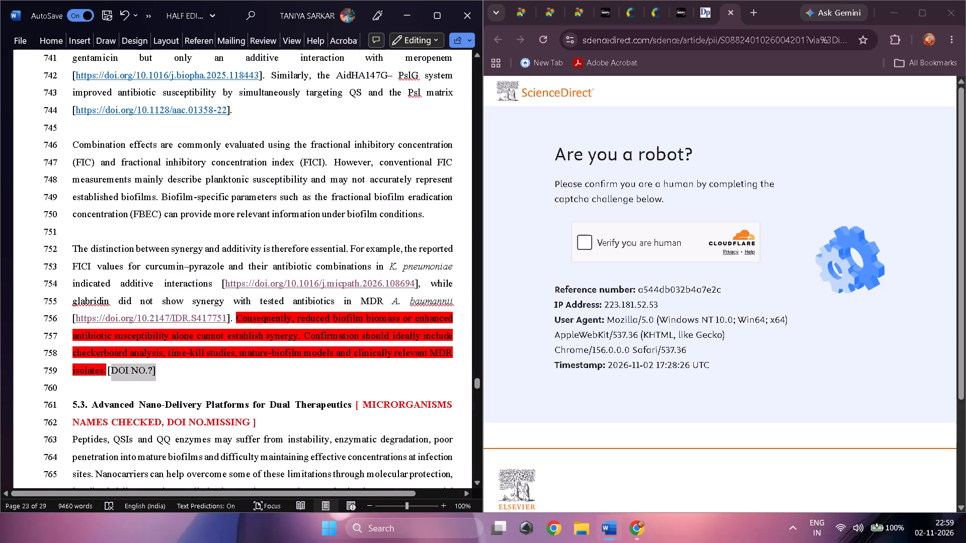
left_click_drag(121, 369, 108, 368)
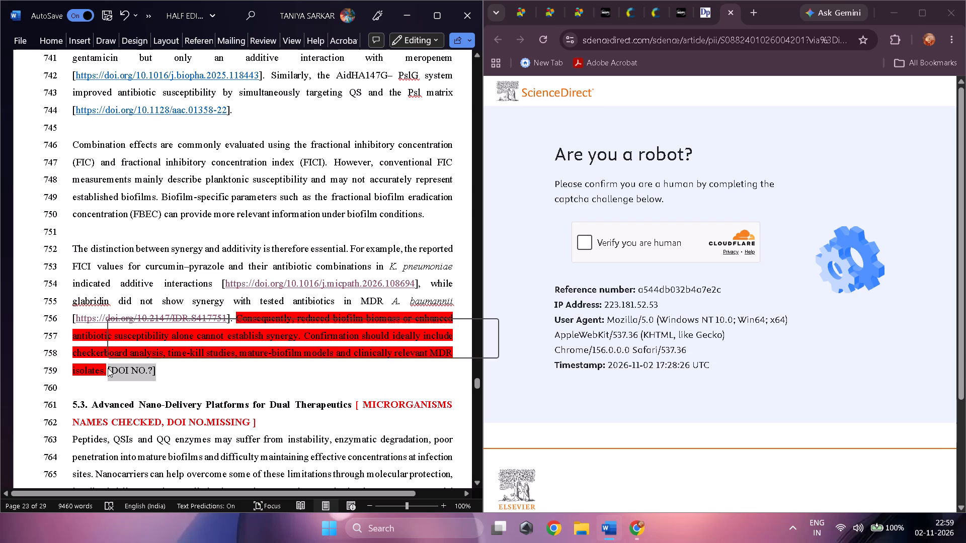
left_click(187, 346)
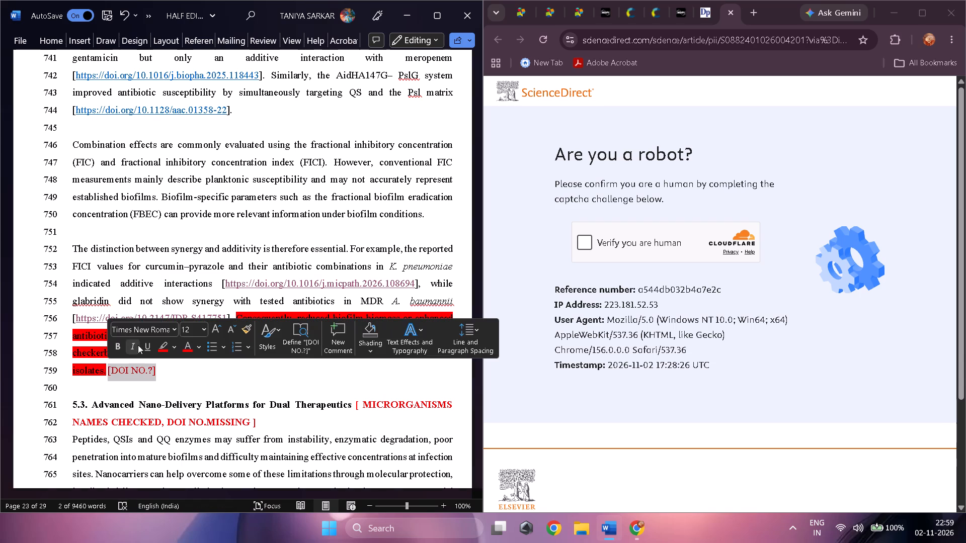
left_click(122, 345)
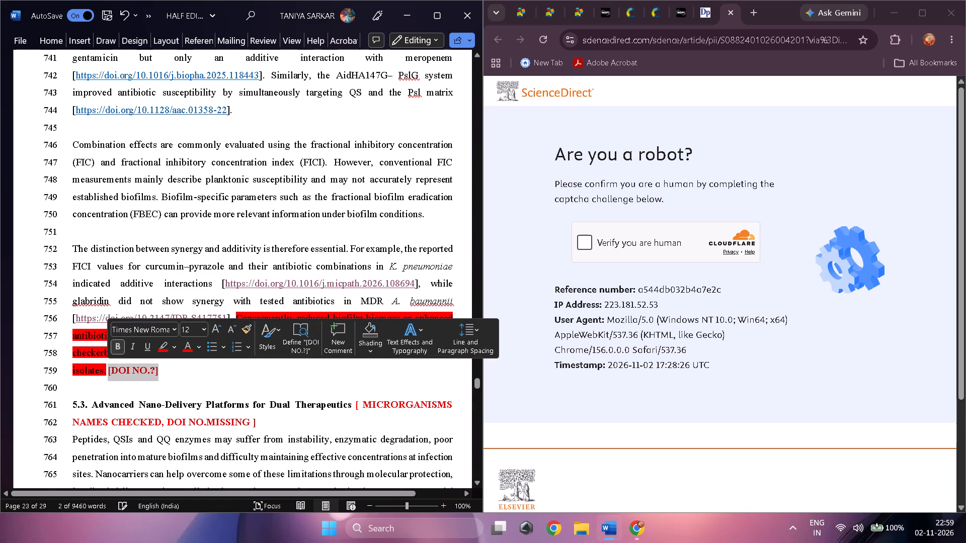
Copy the formatted "[DOI NO.?]" flag at the end of the synergy and additivity paragraph.
left_click_drag(160, 374, 135, 372)
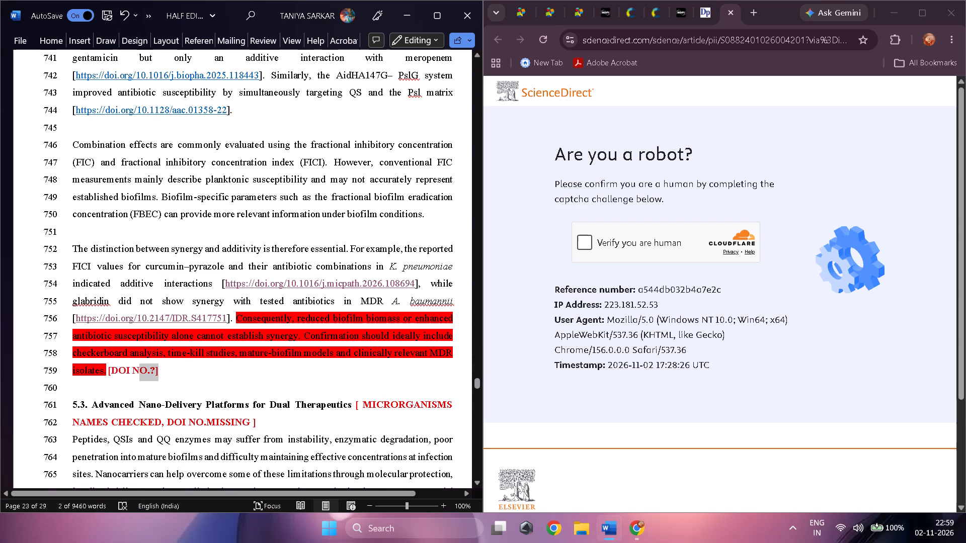
left_click_drag(135, 372, 113, 373)
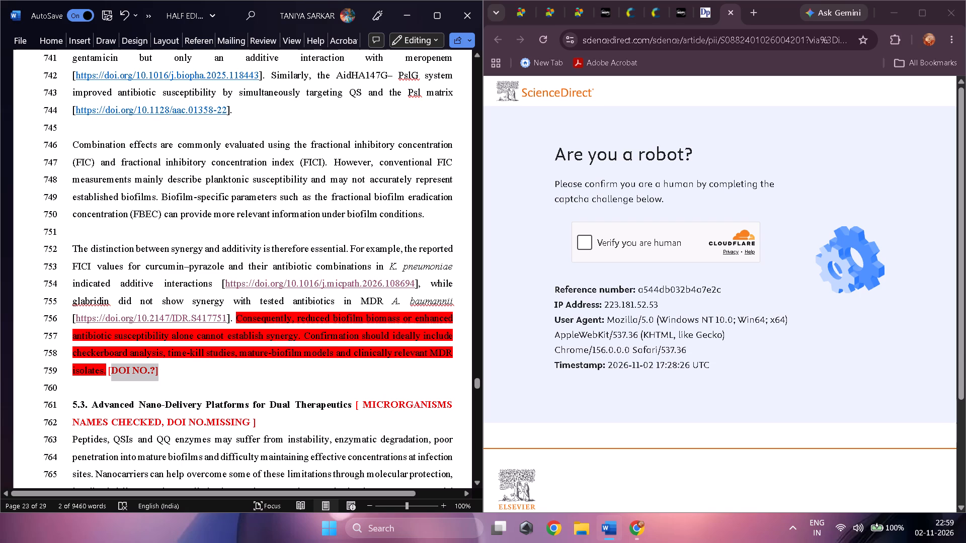
left_click_drag(113, 373, 109, 370)
key("ctrl+c")
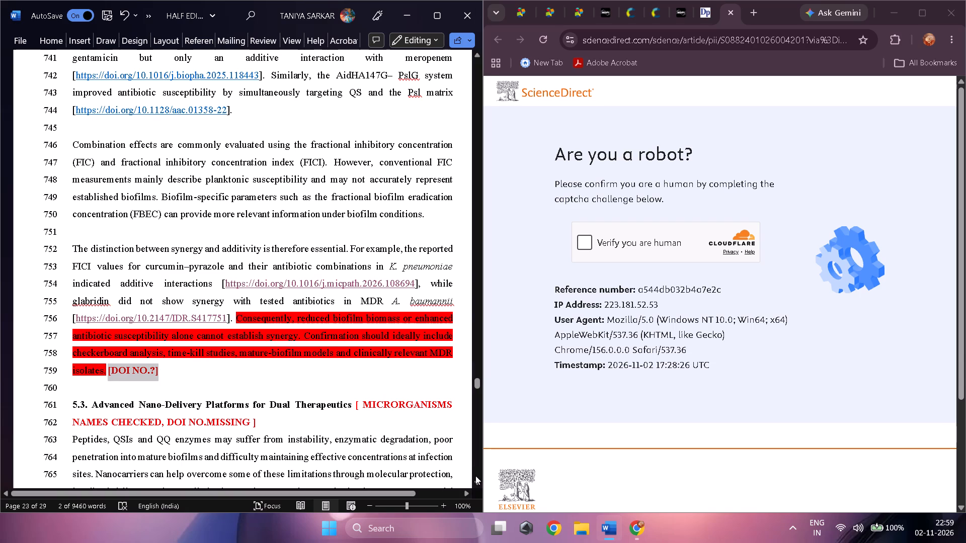
Highlight in red the opening paragraph of section 5.3, from "Peptides, QSIs and QQ enzymes" to "therapeutic components".
left_click(475, 481)
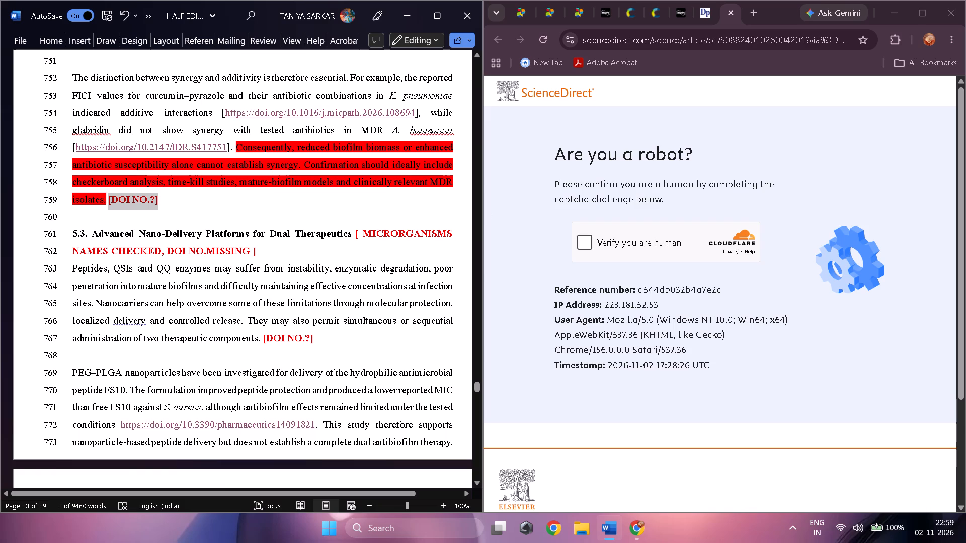
left_click_drag(72, 268, 246, 340)
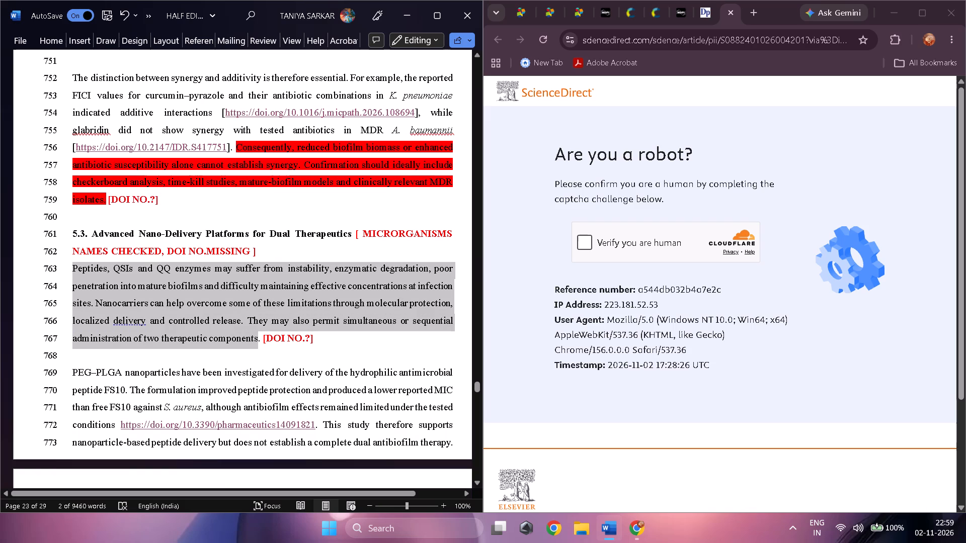
left_click_drag(246, 340, 252, 337)
left_click(305, 314)
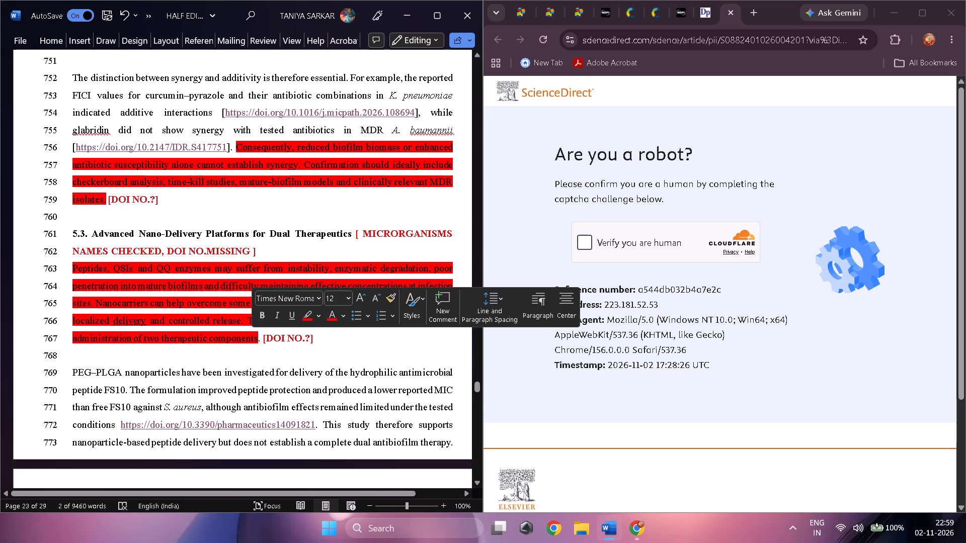
Highlight in red the sentence "This demonstrates how antibiotic and QS inhibition can be integrated within one delivery platform" in section 5.3.
left_click(477, 454)
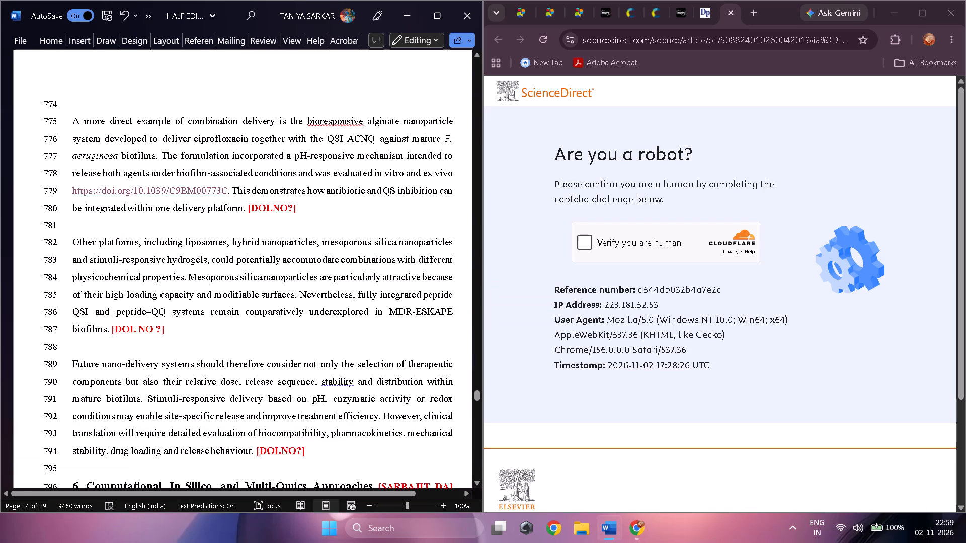
left_click_drag(234, 192, 245, 209)
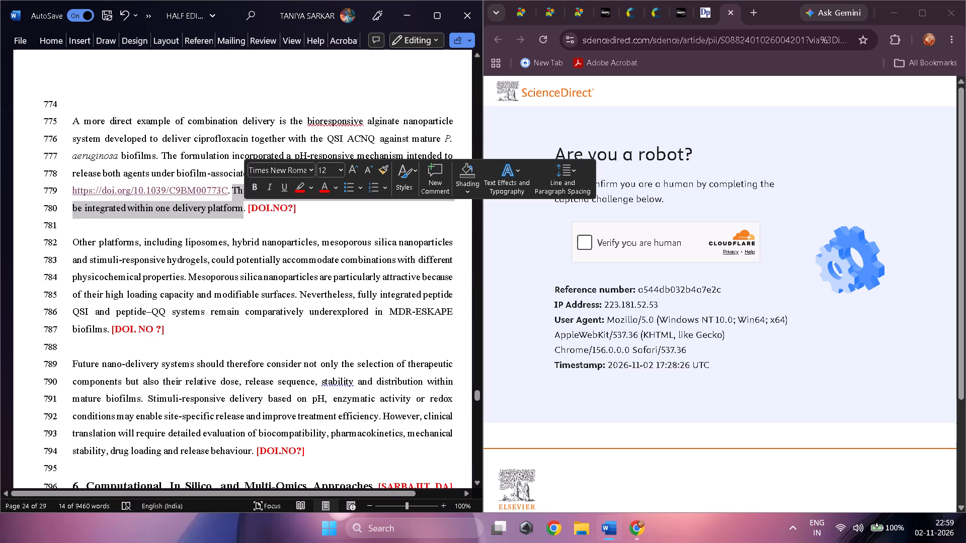
left_click(296, 190)
Highlight in red the "Other platforms" and "Future nano-delivery systems" paragraphs before section 6, leaving their DOI flags unhighlighted.
left_click_drag(75, 243, 132, 309)
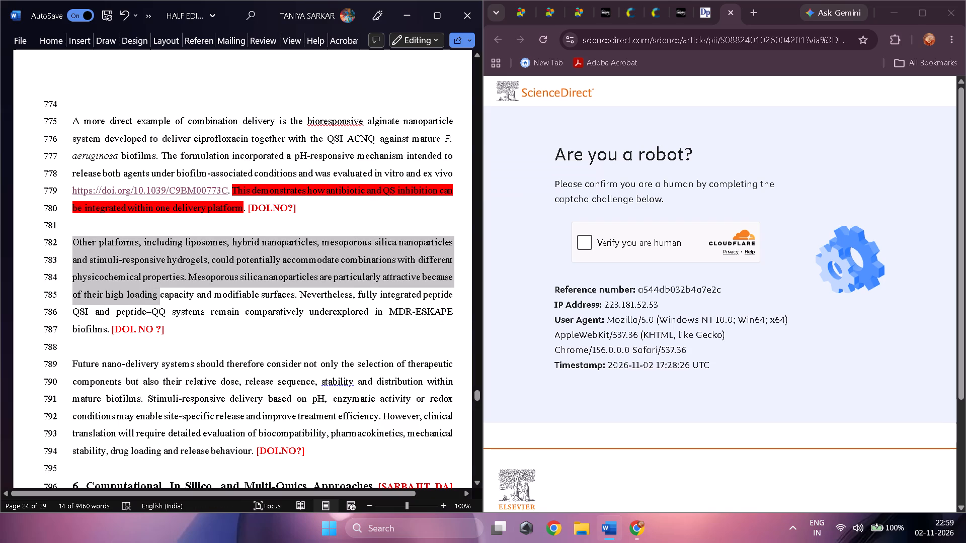
left_click_drag(132, 309, 113, 329)
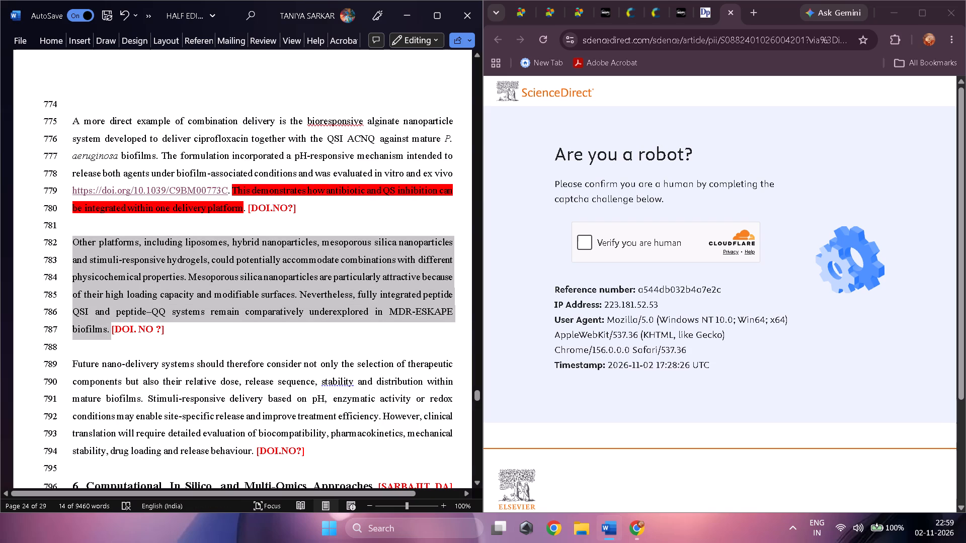
left_click_drag(113, 329, 113, 328)
left_click(168, 307)
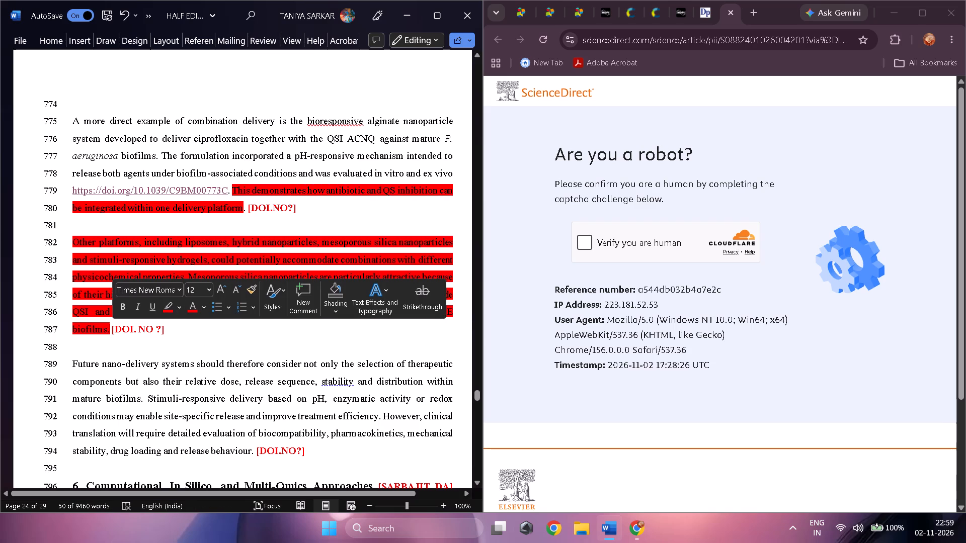
left_click_drag(74, 362, 246, 447)
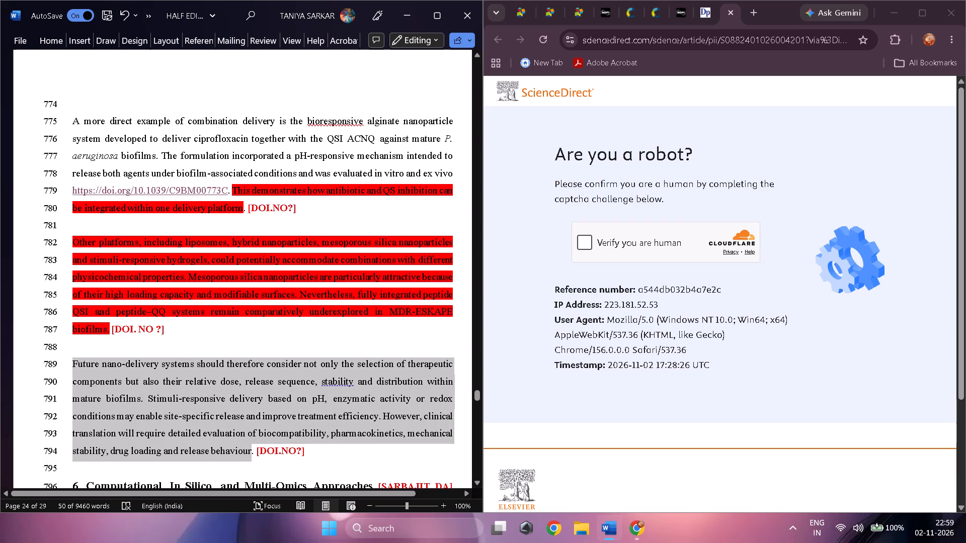
left_click_drag(246, 447, 254, 451)
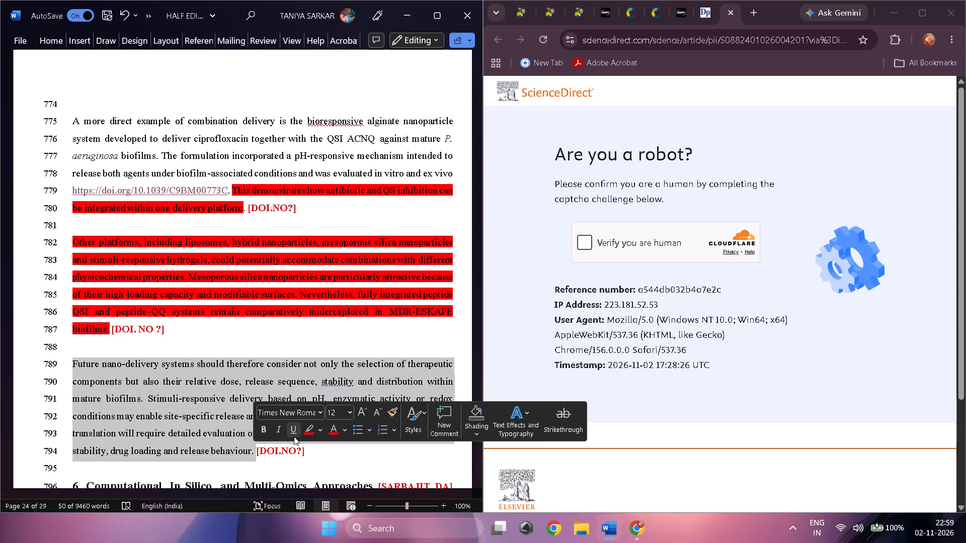
left_click(302, 429)
left_click(410, 215)
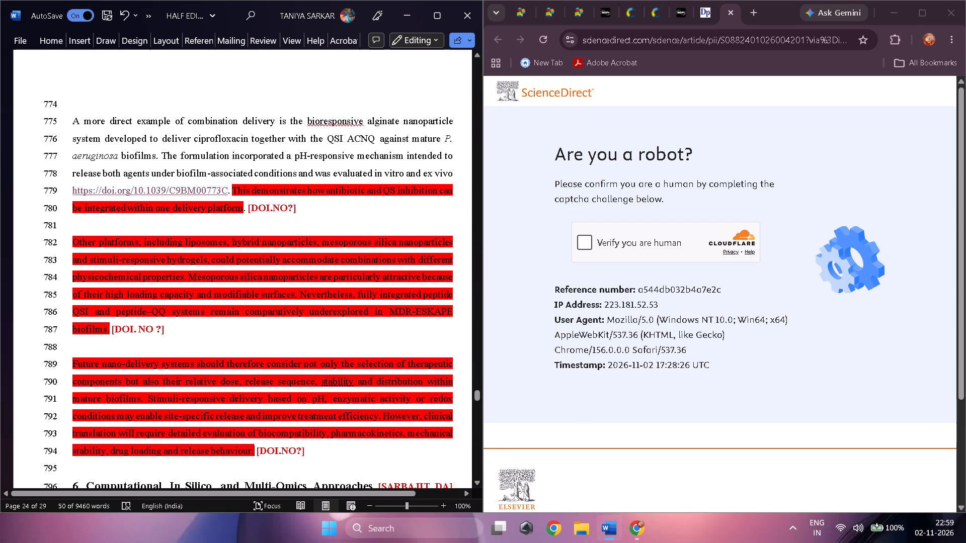
Highlight in red the whole paragraph from "Combination effects are commonly evaluated" to "under biofilm conditions." before the synergy and additivity paragraph.
left_click(475, 56)
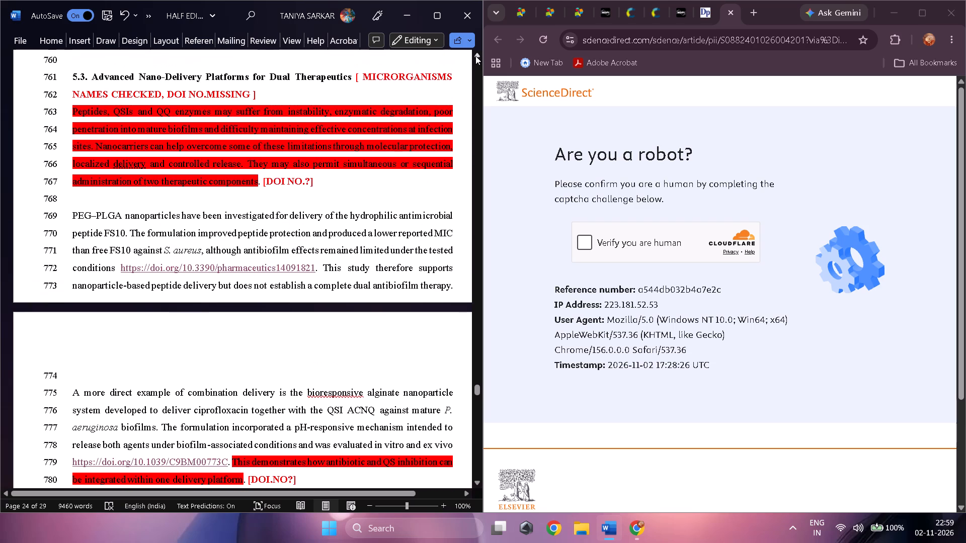
left_click(475, 56)
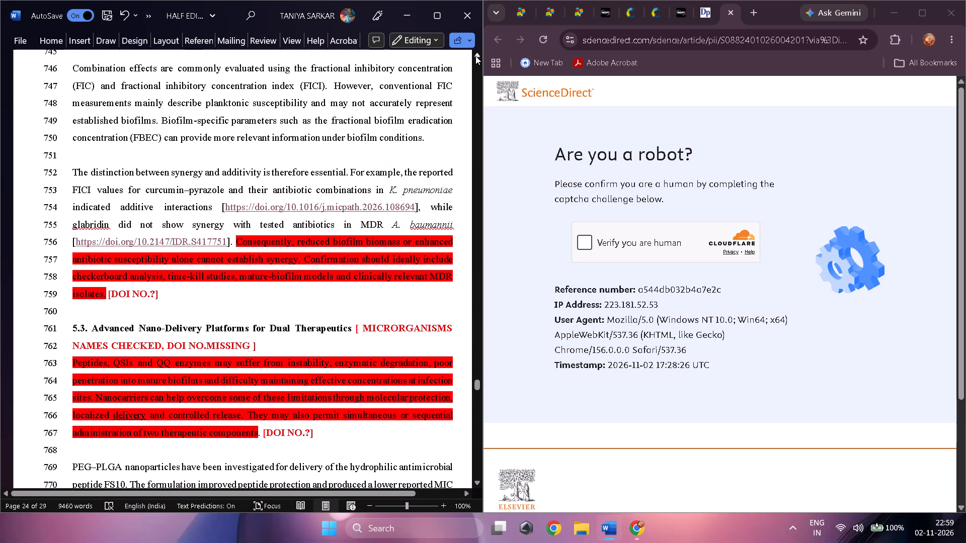
left_click(475, 56)
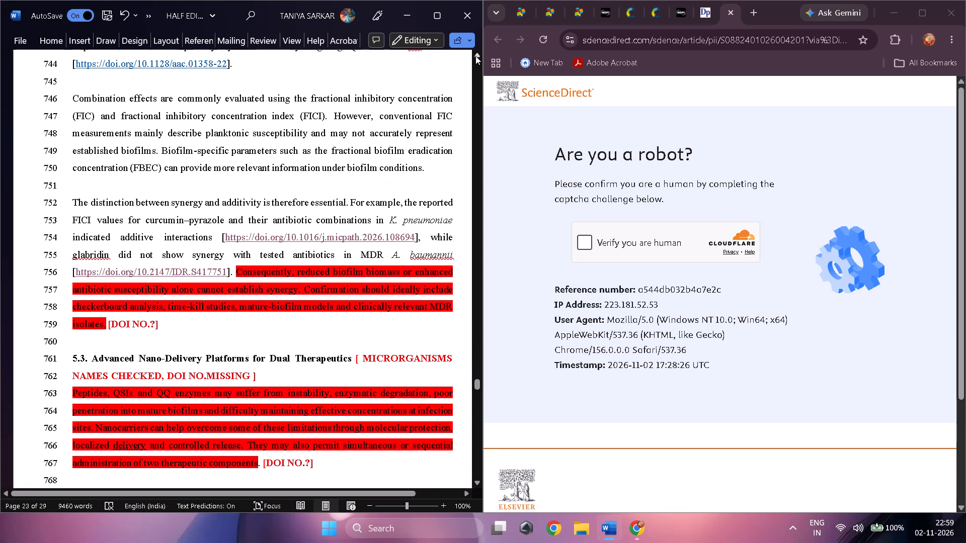
left_click(475, 56)
triple_click(475, 56)
left_click_drag(475, 56, 428, 239)
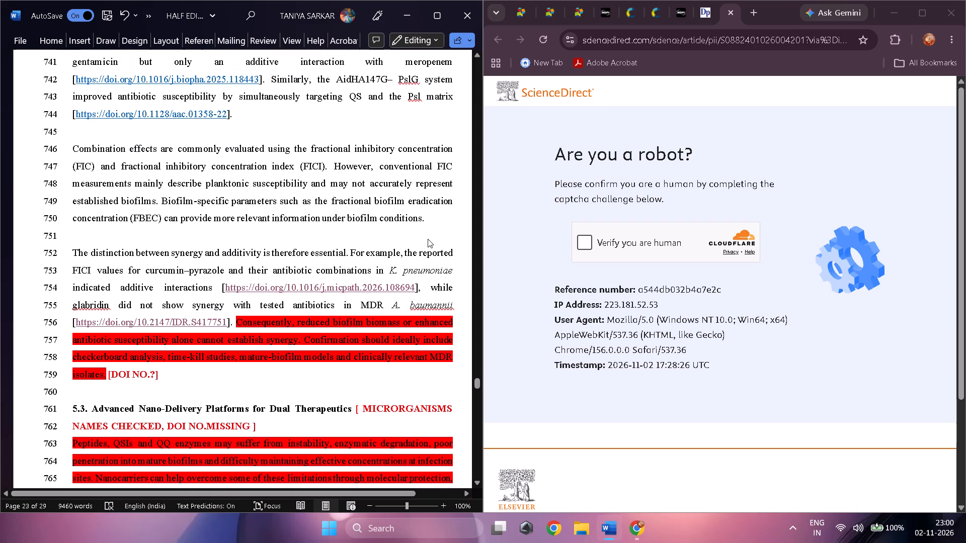
left_click_drag(428, 239, 424, 220)
left_click_drag(74, 147, 84, 151)
left_click_drag(84, 151, 423, 222)
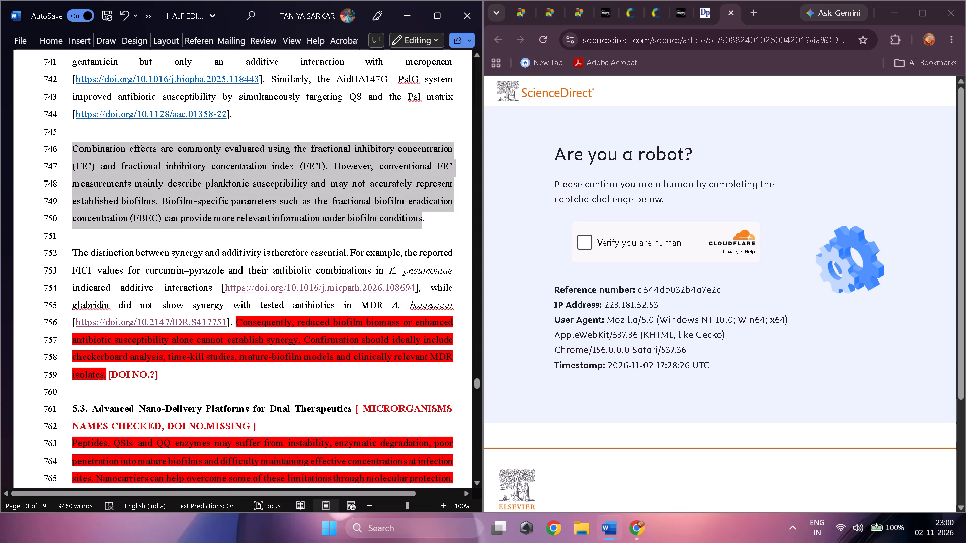
left_click_drag(423, 222, 431, 224)
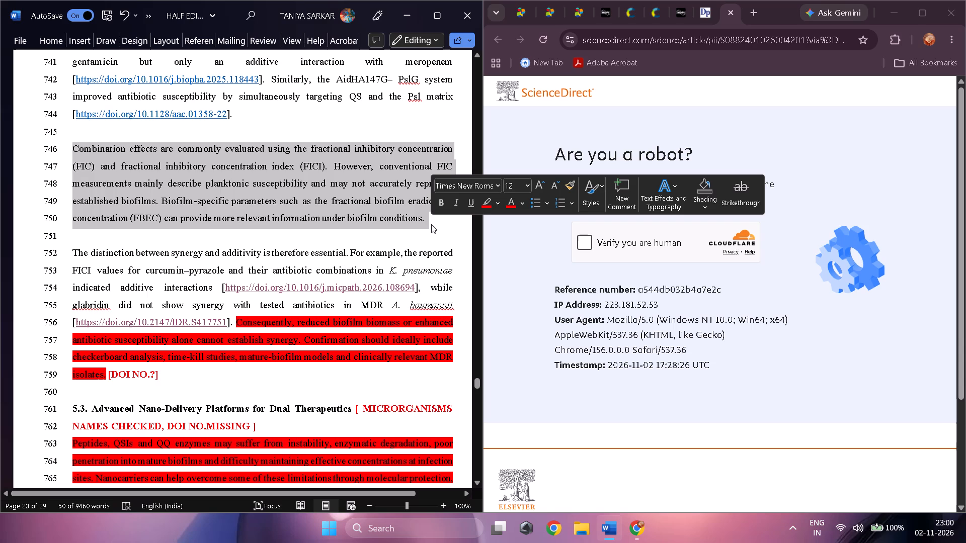
left_click(484, 205)
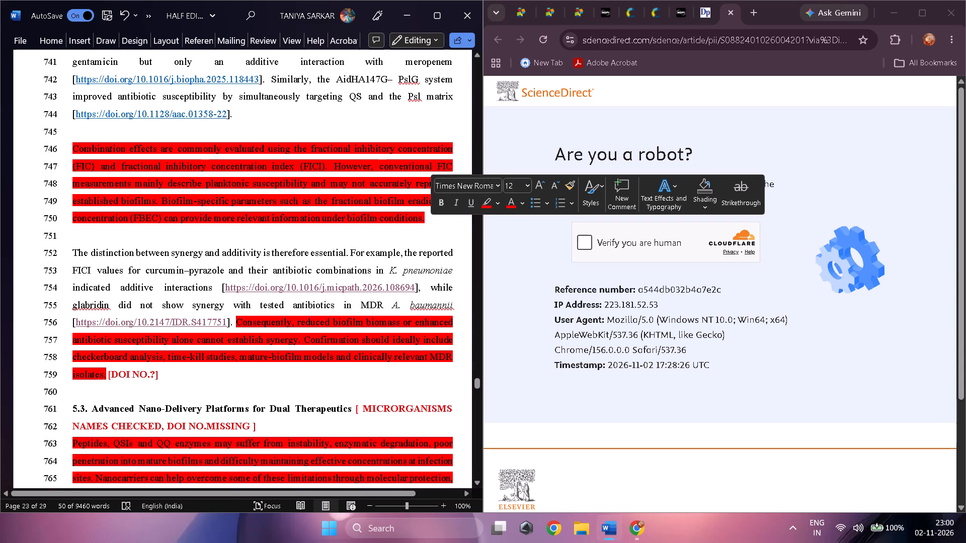
Add the flag "[DOI. NO?]" in bold red after "under biofilm conditions." at the end of the combination effects paragraph.
left_click(429, 221)
key("space")
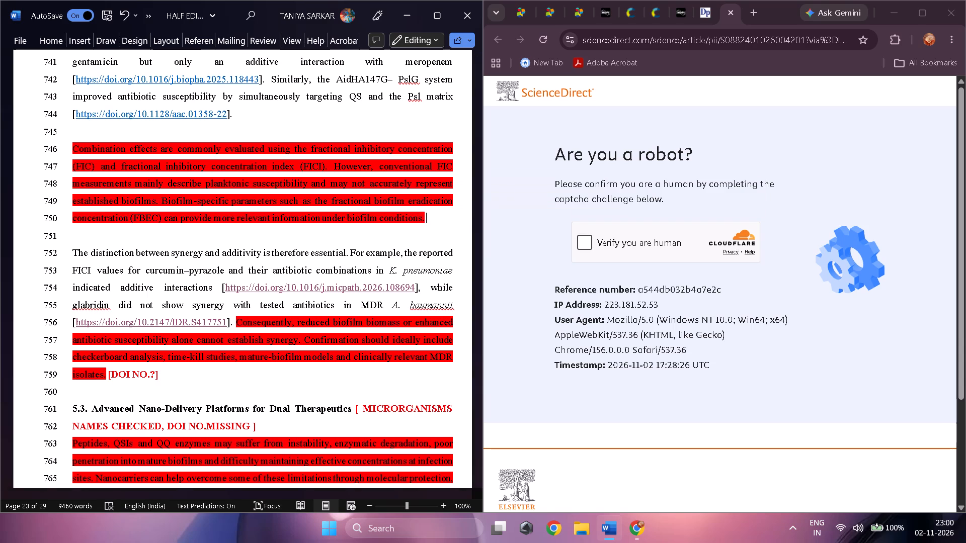
key("bracketleft")
type("DOI")
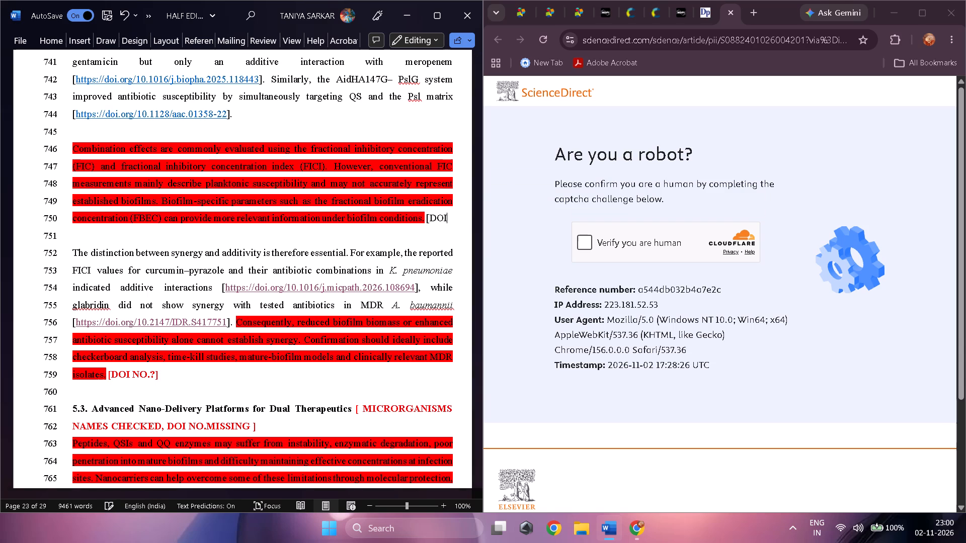
type(". NO?")
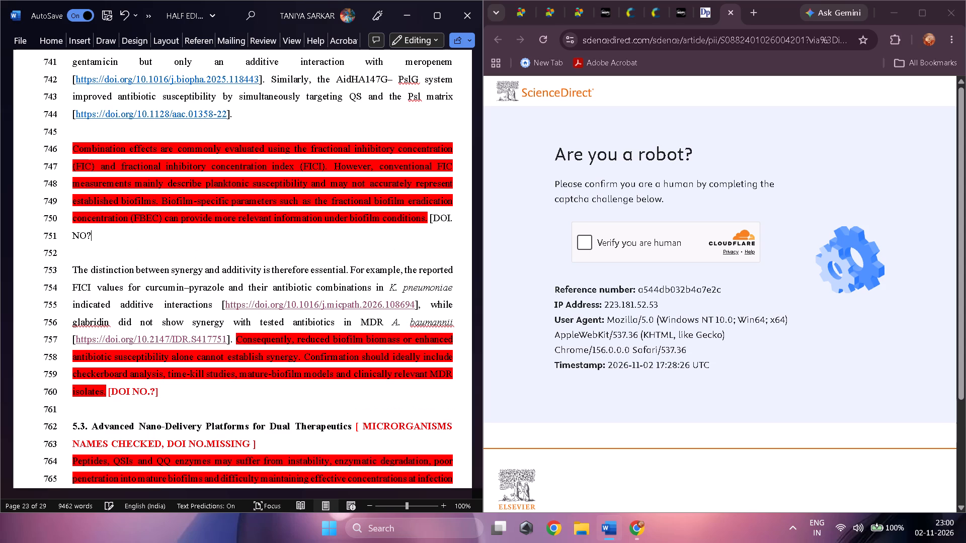
key("bracketright")
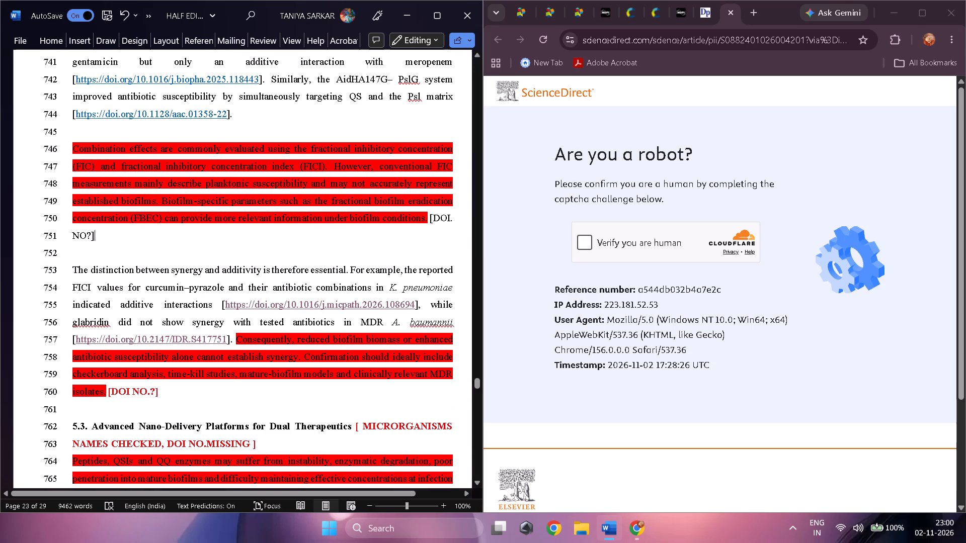
left_click_drag(429, 217, 447, 236)
left_click(459, 213)
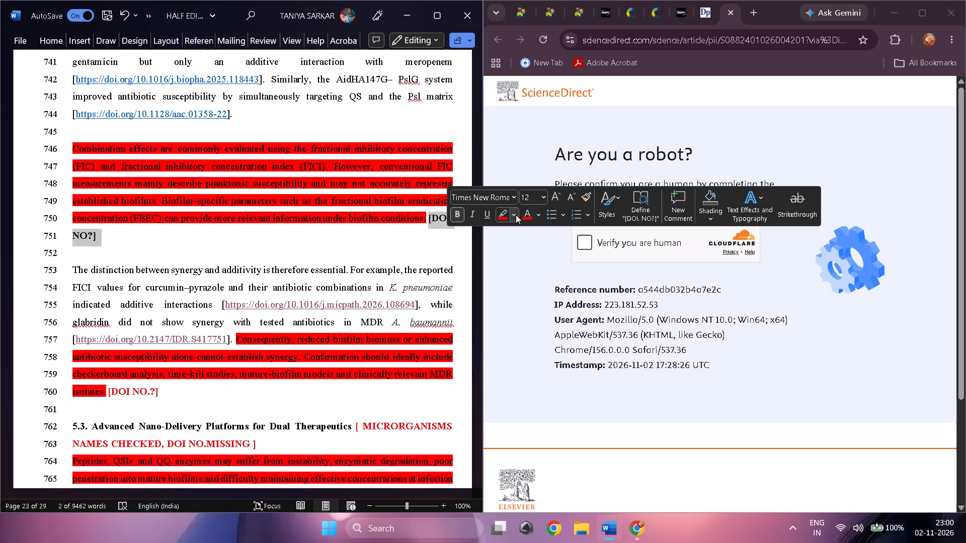
left_click(526, 216)
Insert a period after "NO" in the combination effects paragraph's flag, making it "[DOI. NO.?]".
left_click(88, 234)
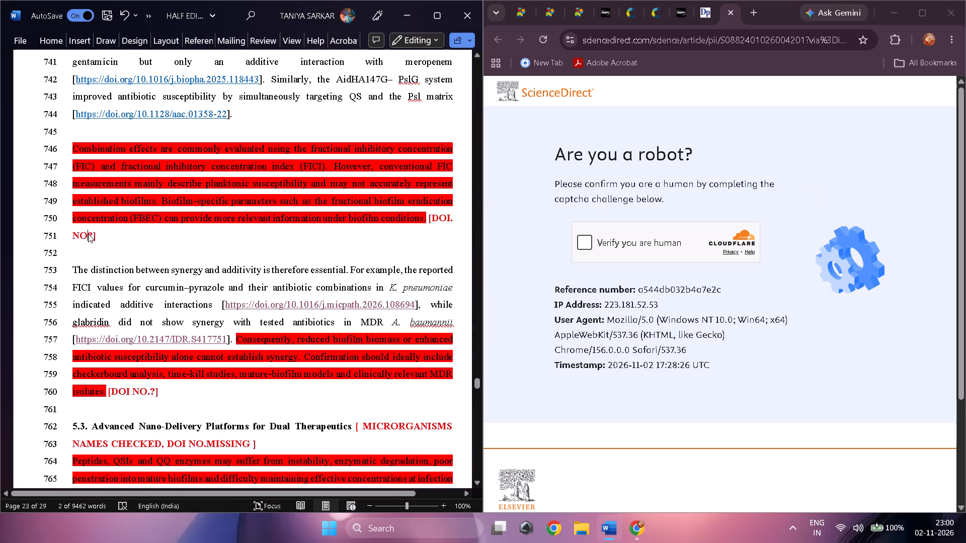
key("comma")
key("BackSpace")
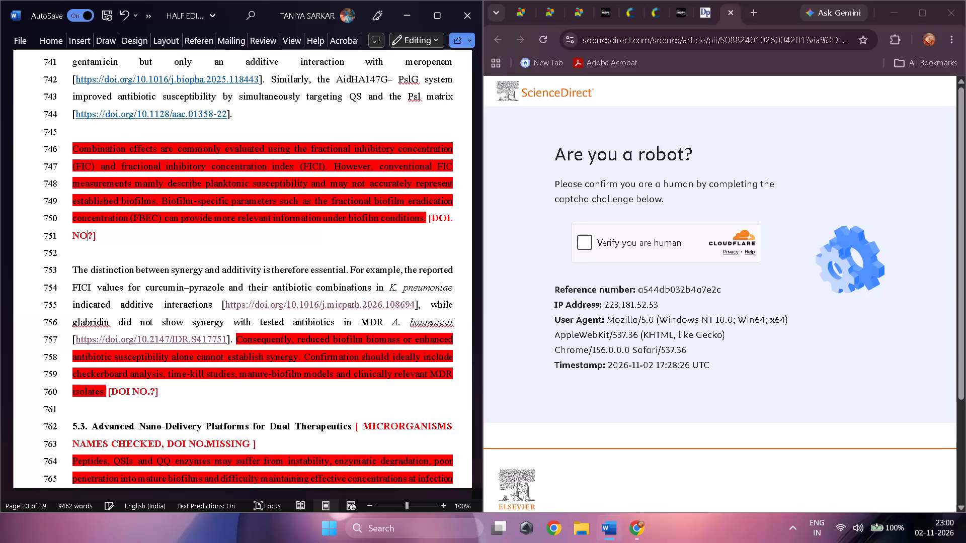
key("period")
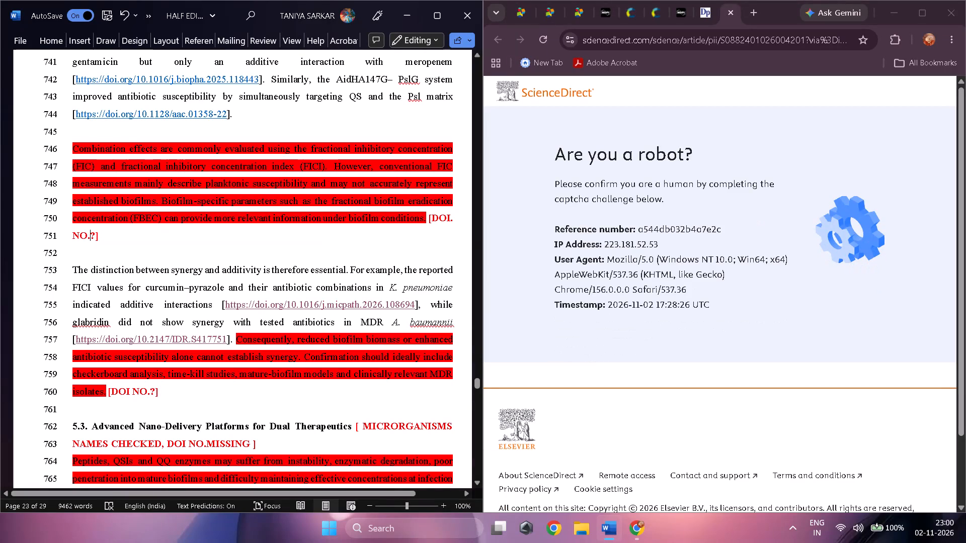
Check the 10.1128/aac.01358-22 and 10.1016/j.biopha.2025.118443 links cited in section 5.2's MDR P. aeruginosa paragraph, completing the human verification.
left_click(183, 240)
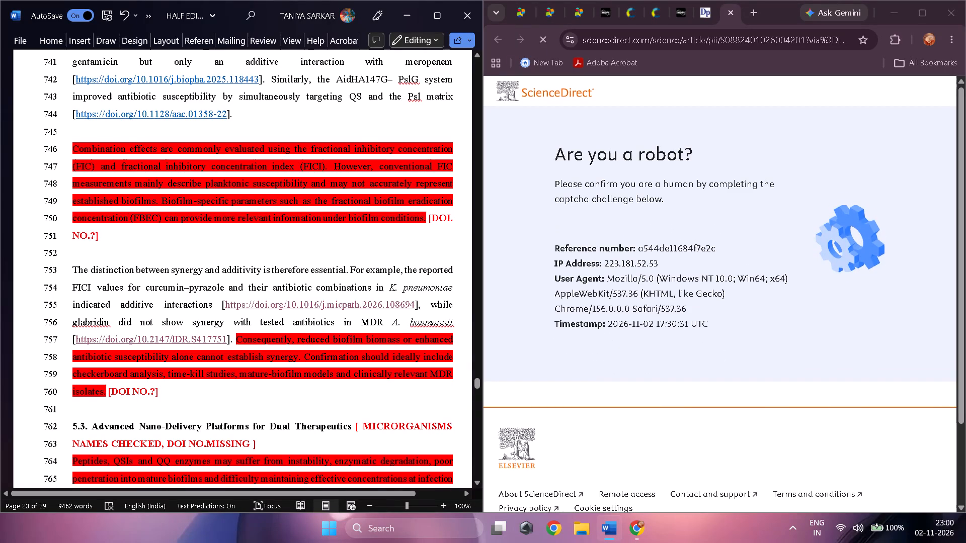
double_click(478, 53)
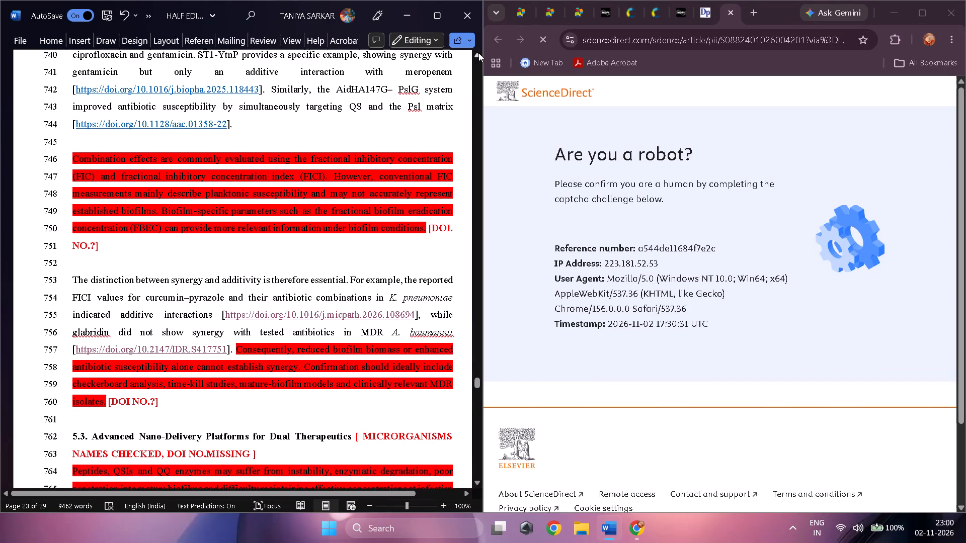
left_click(478, 53)
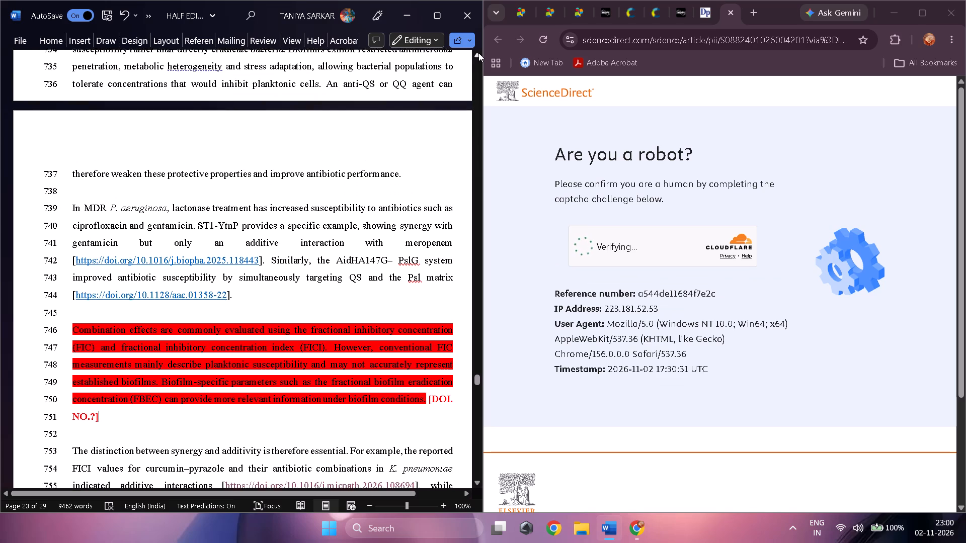
triple_click(478, 53)
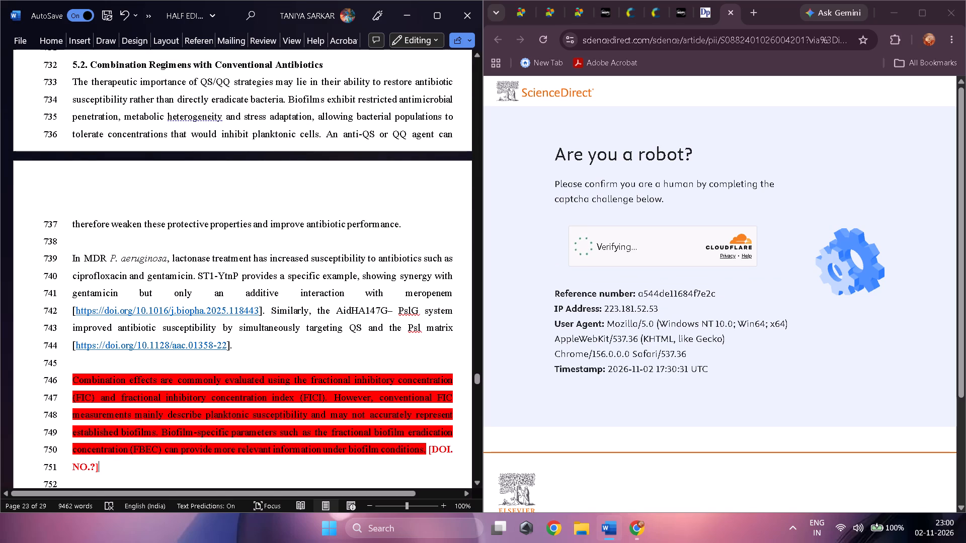
left_click(209, 343, "ctrl")
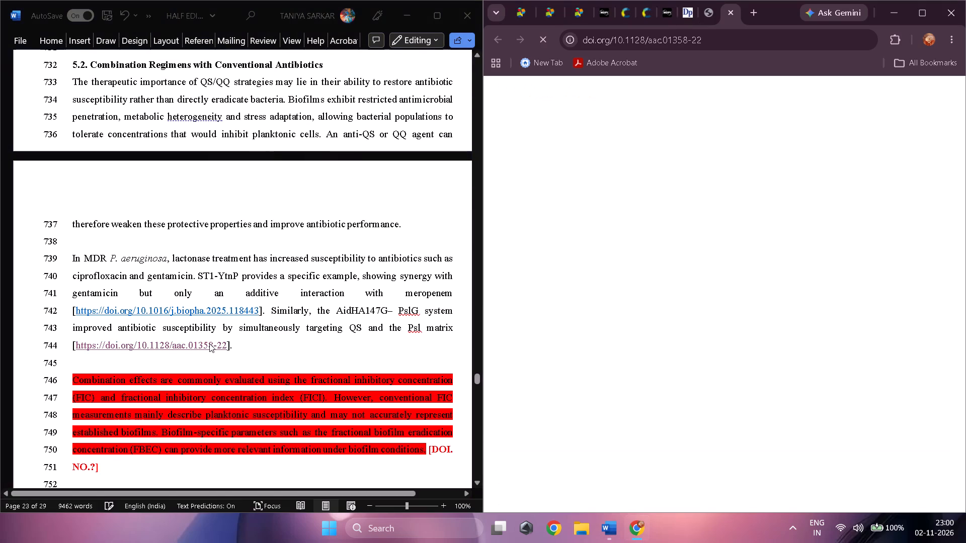
left_click(245, 310)
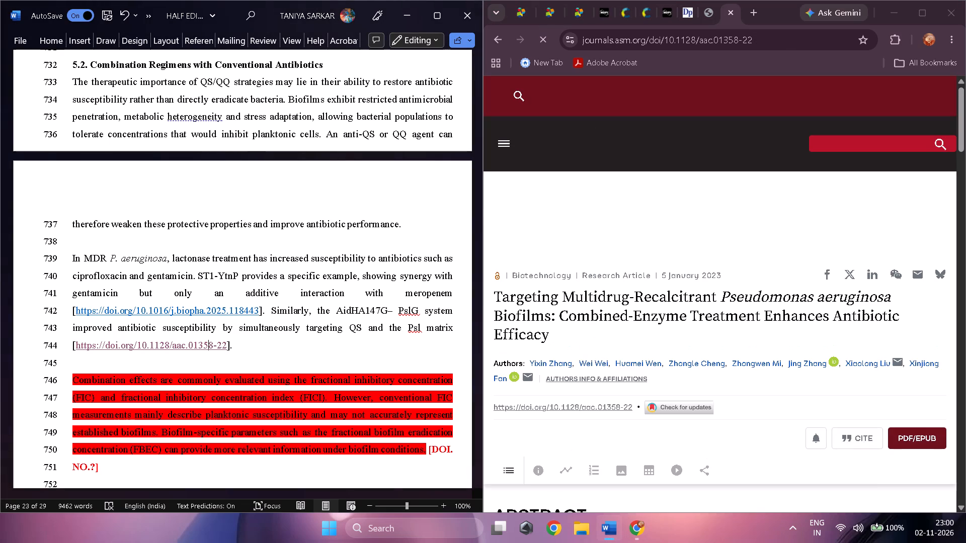
left_click(245, 310, "ctrl")
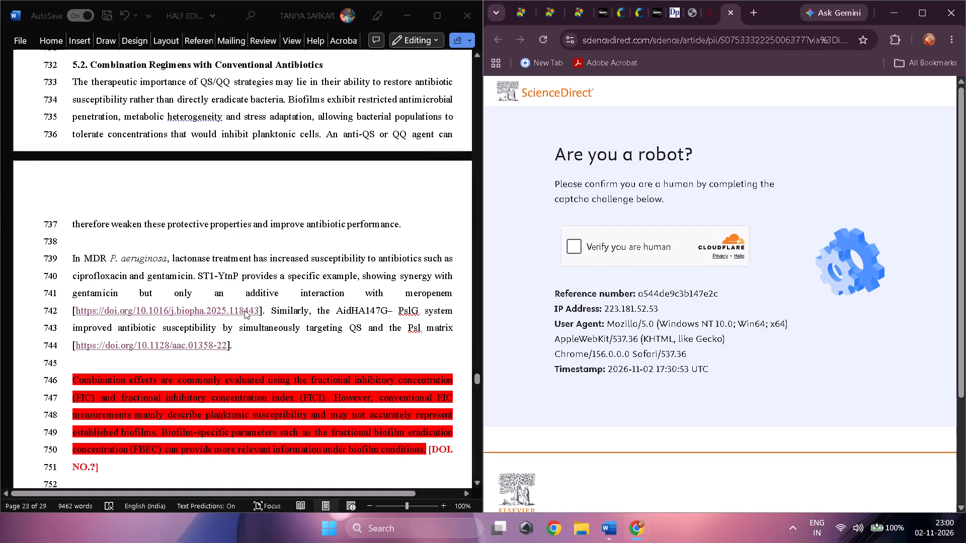
left_click(581, 246)
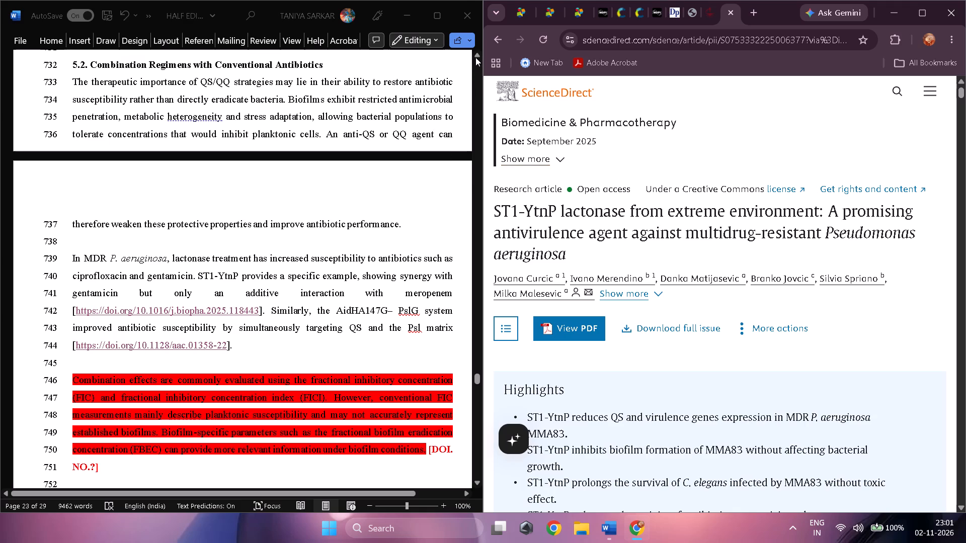
Highlight in red section 5.2's opening paragraph, from "The therapeutic importance of QS/QQ strategies" to "improve antibiotic performance.".
left_click(475, 52)
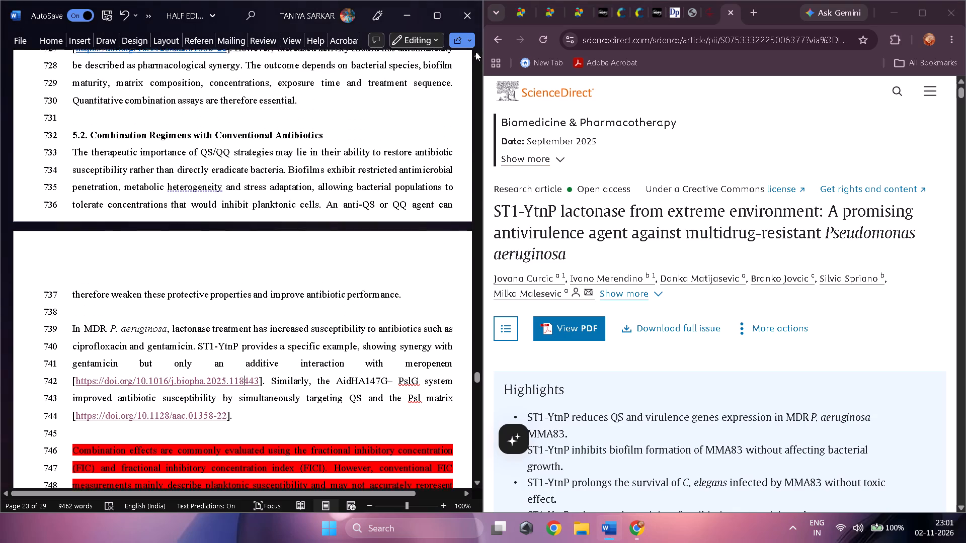
left_click_drag(75, 160, 260, 230)
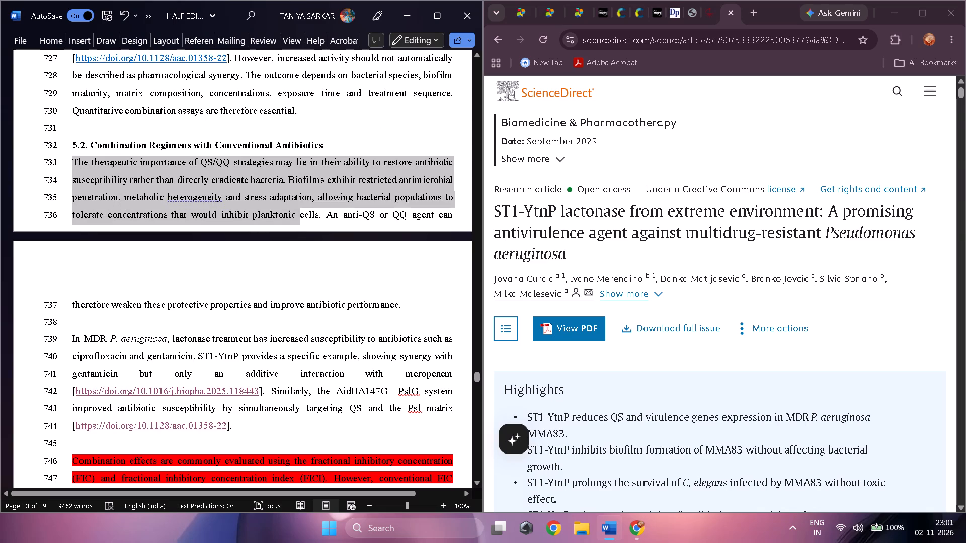
left_click_drag(260, 230, 405, 301)
left_click(460, 281)
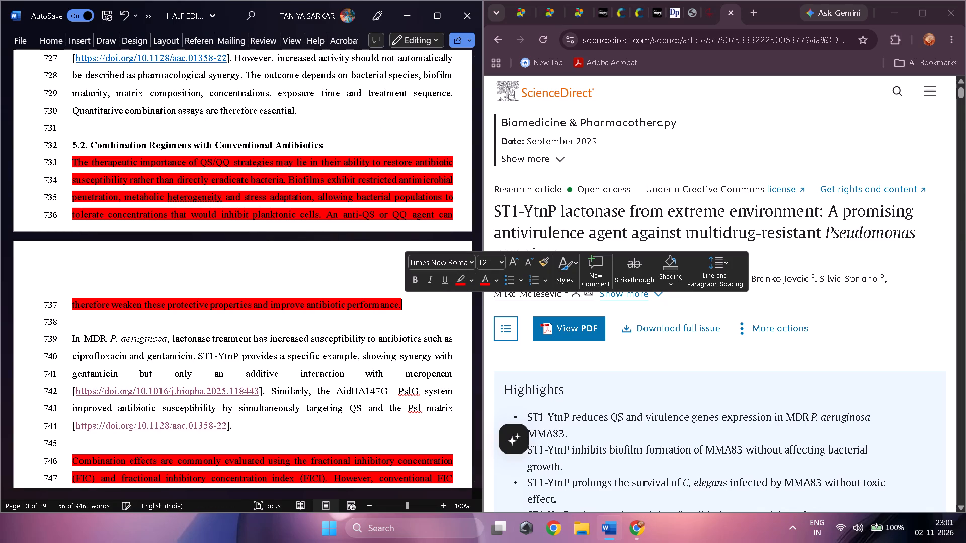
Add the flag "[DOI. NO.?]" in bold red after "improve antibiotic performance." at the end of section 5.2's opening paragraph.
left_click(405, 303)
key("space")
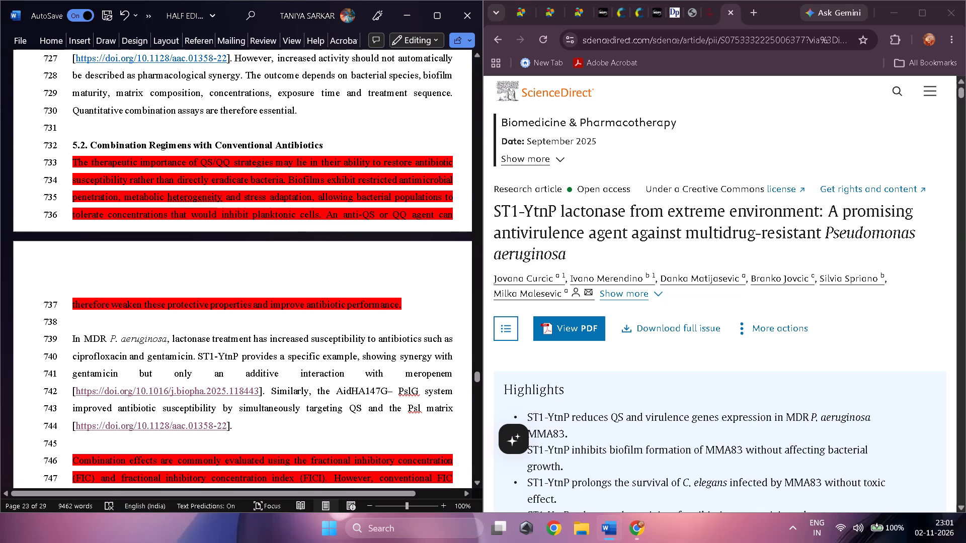
key("bracketleft")
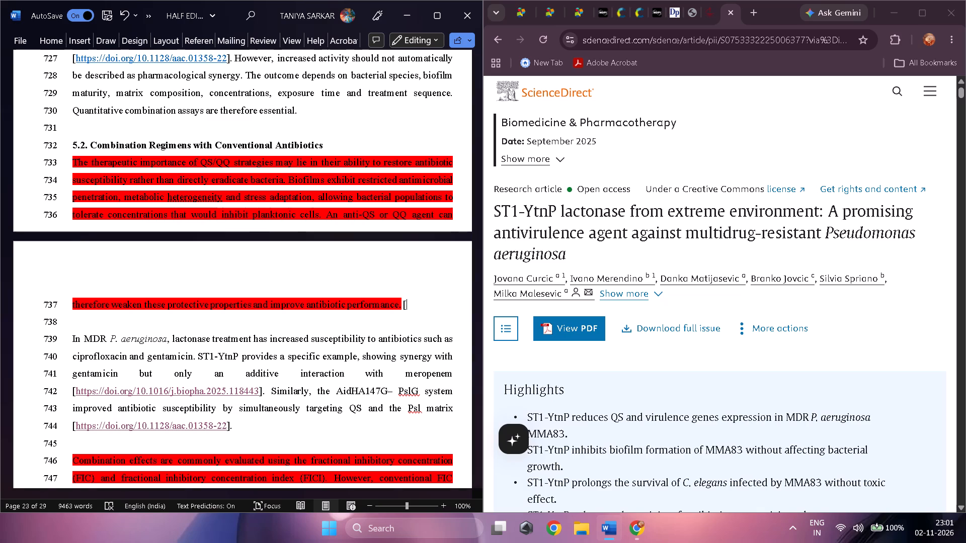
type("DOI. NO")
key("period")
key("shift+question")
key("bracketright")
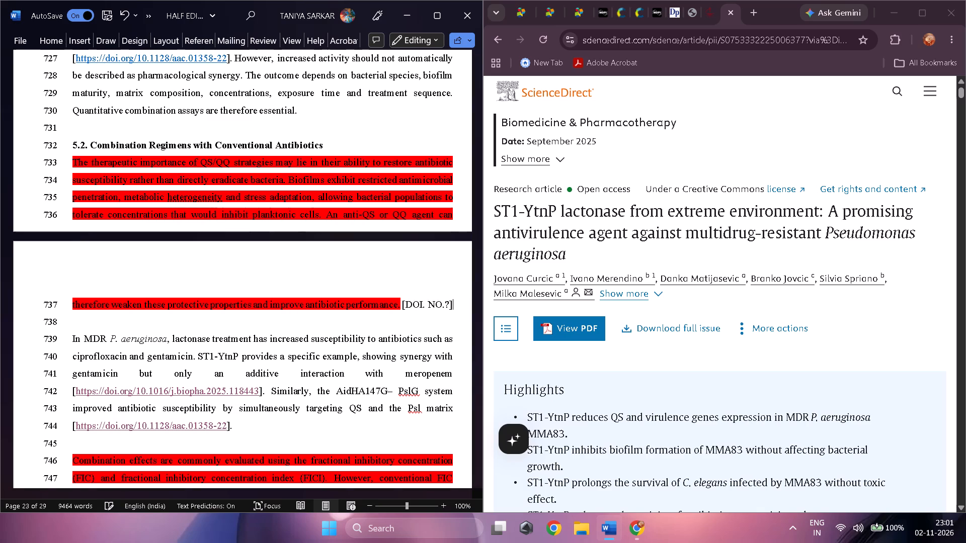
left_click_drag(456, 306, 396, 304)
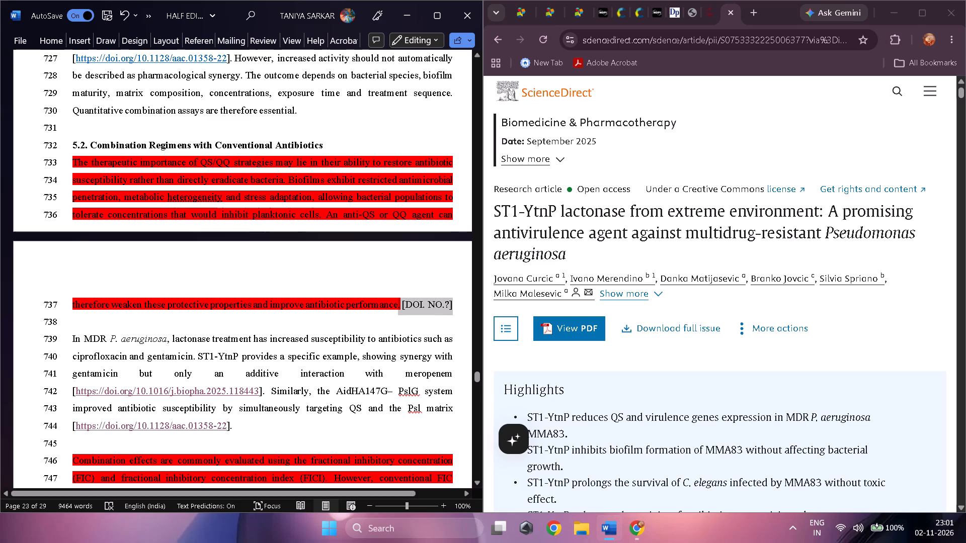
left_click_drag(396, 304, 401, 304)
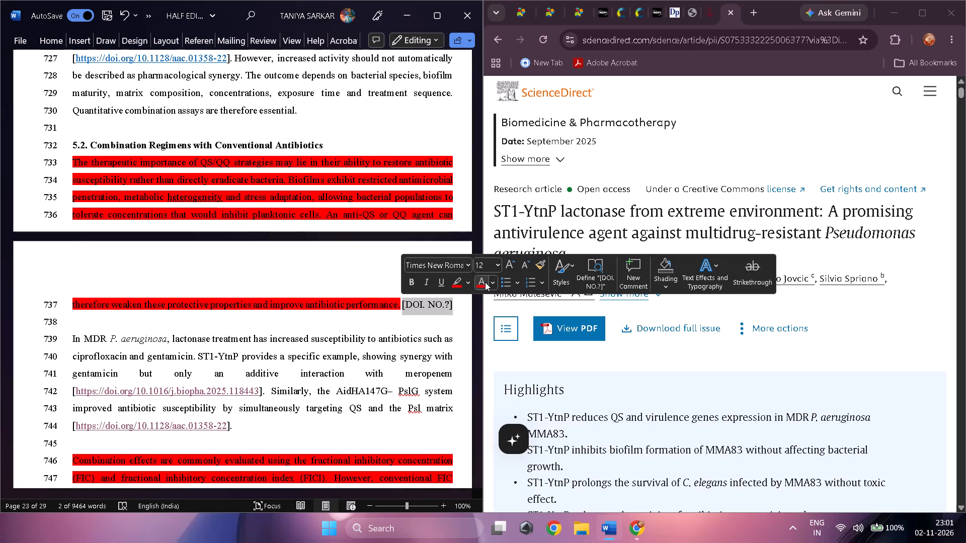
left_click(481, 283)
left_click(408, 283)
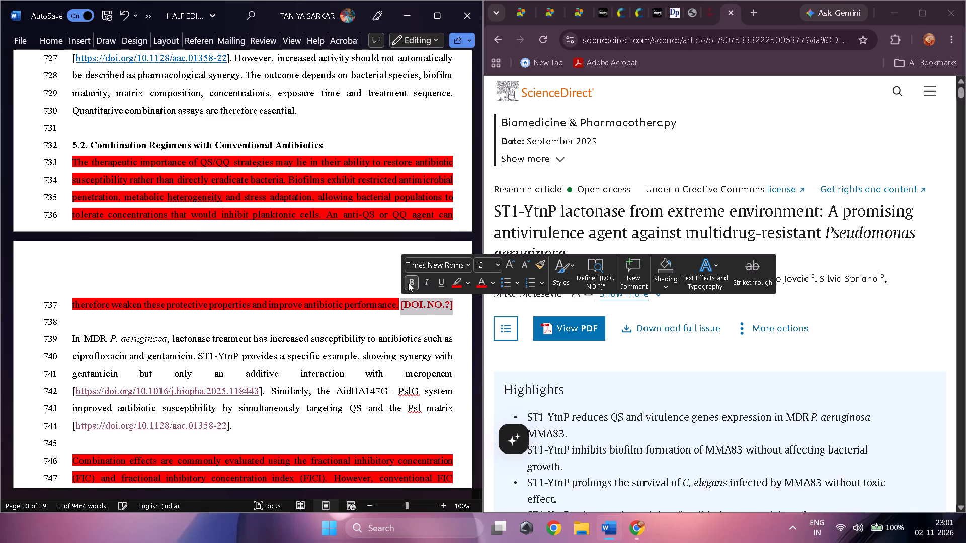
left_click(464, 226)
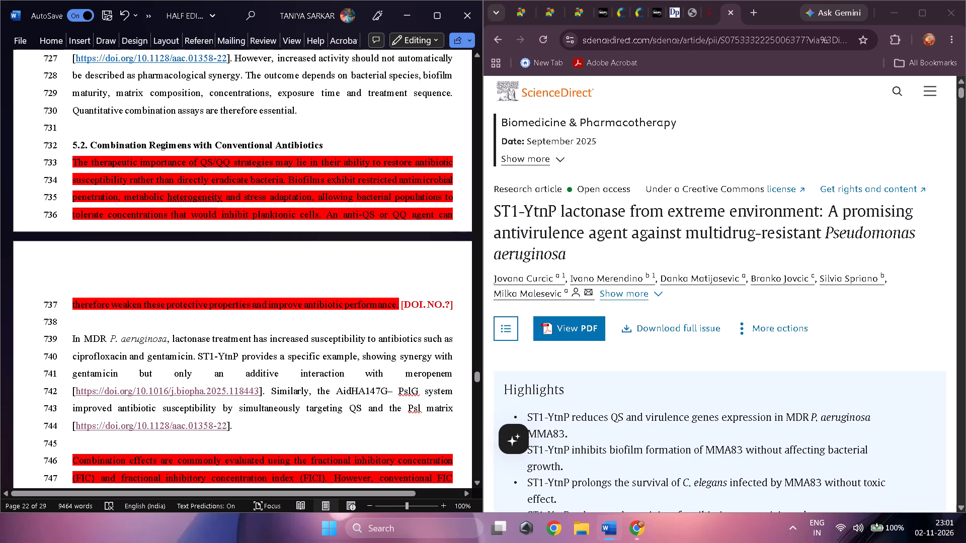
Copy the bold red "[DOI. NO.?]" flag to after "Quantitative combination assays are therefore essential." just before section 5.2.
left_click_drag(402, 303, 440, 306)
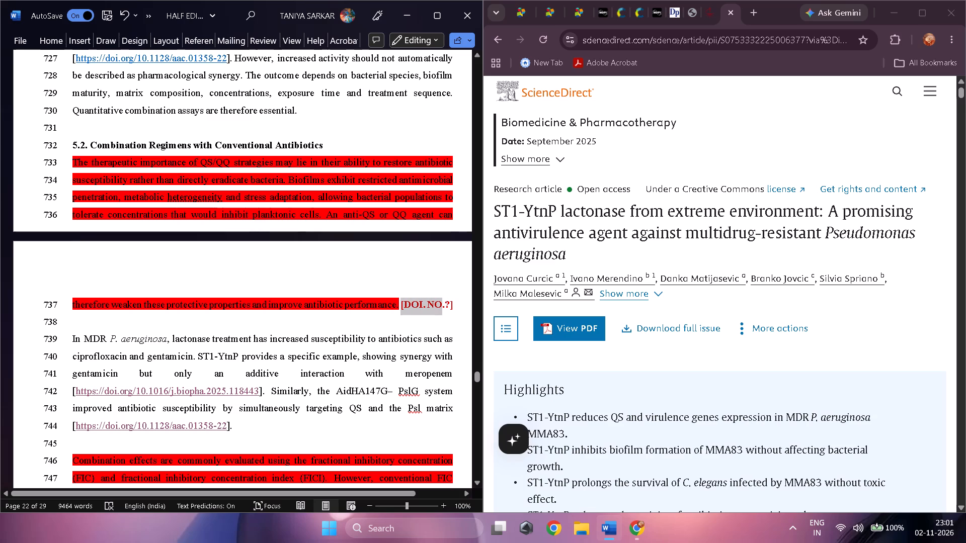
left_click_drag(440, 306, 453, 306)
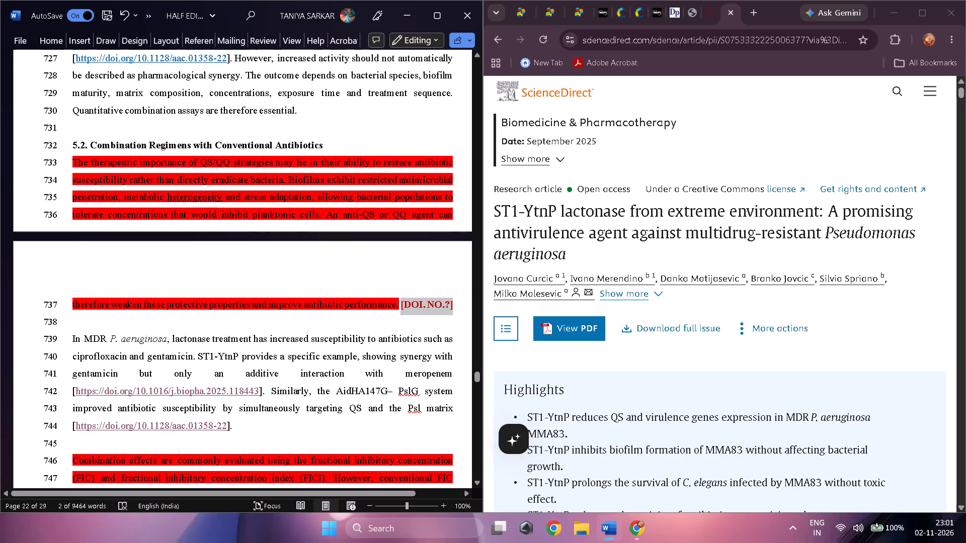
key("ctrl+c")
left_click(325, 113)
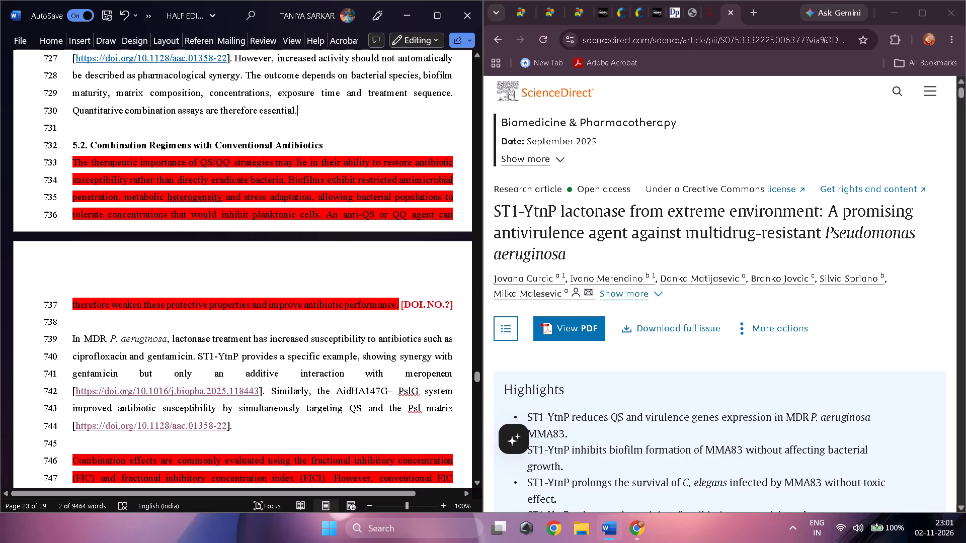
key("ctrl+v")
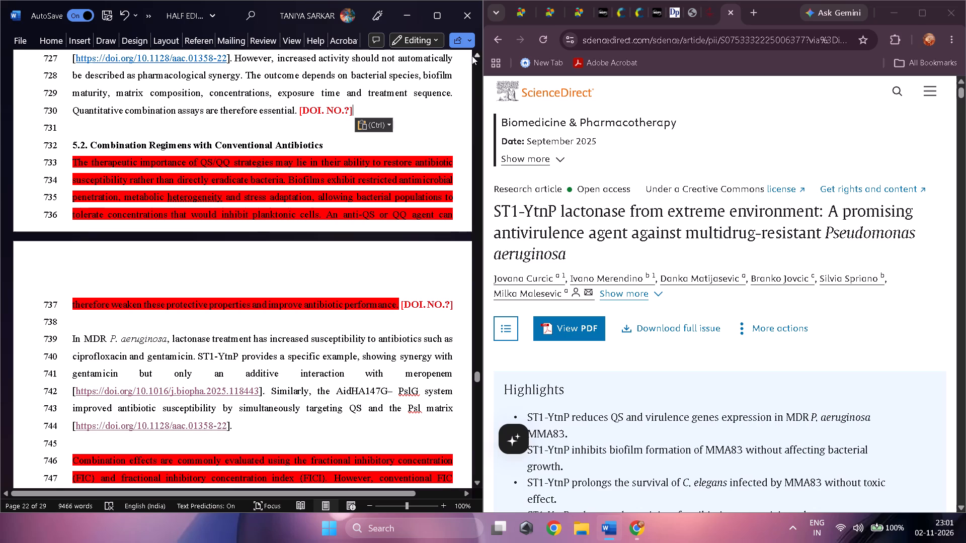
Paste the same "[DOI. NO.?]" flag after "strong inhibition of planktonic growth." at the end of the small-molecule QS inhibitors paragraph.
double_click(477, 54)
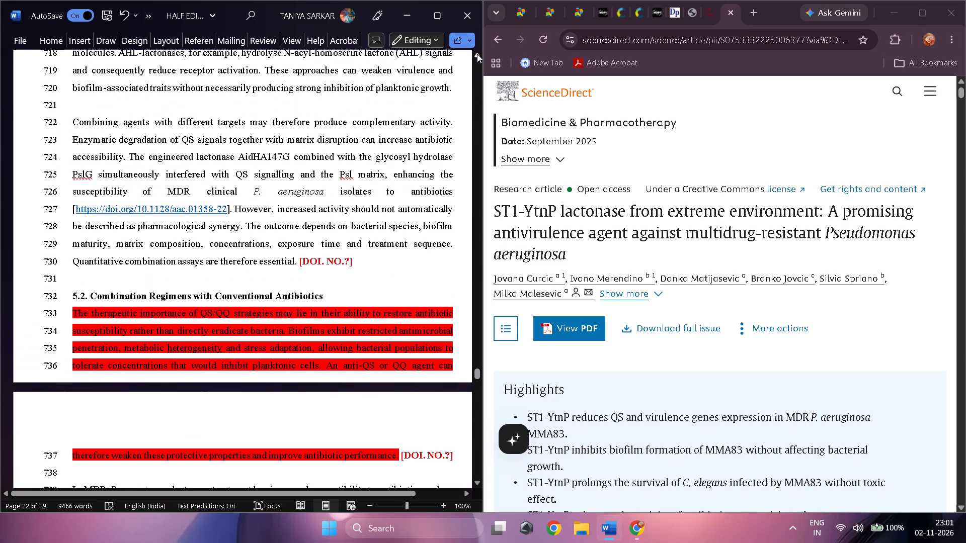
left_click(477, 54)
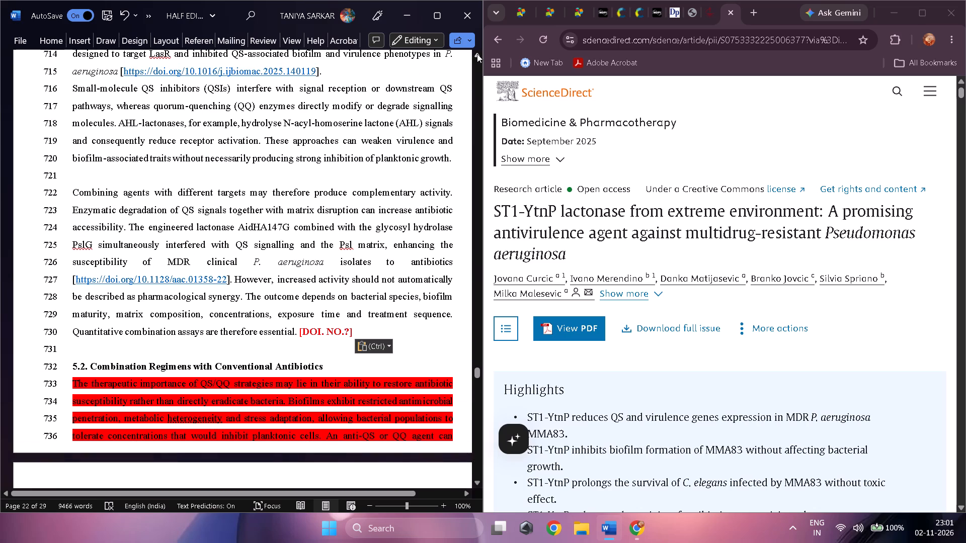
left_click(454, 155)
key("ctrl+v")
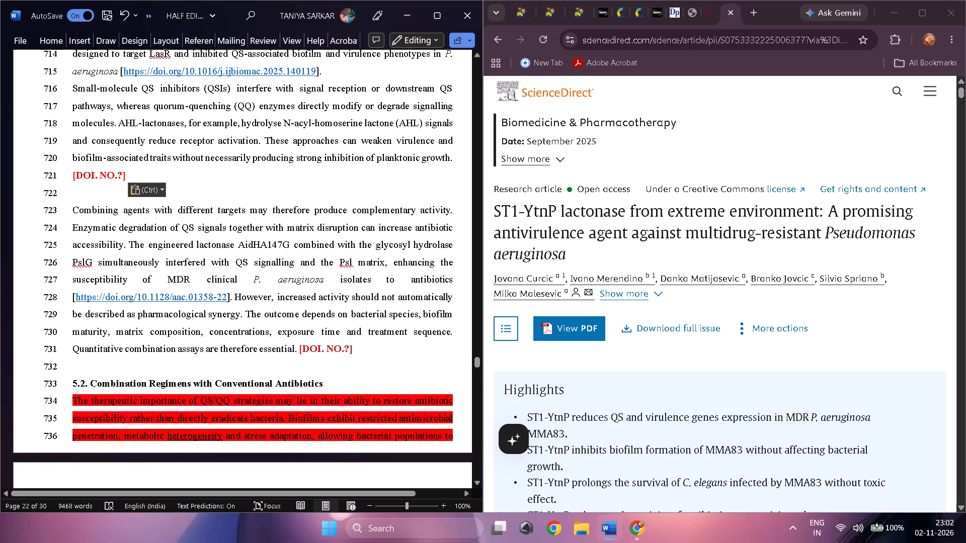
Highlight in red the text before section 5.2, from "However, increased activity should not automatically" to "Quantitative combination assays are therefore essential.", keeping its font black and non-bold.
left_click_drag(237, 297, 296, 410)
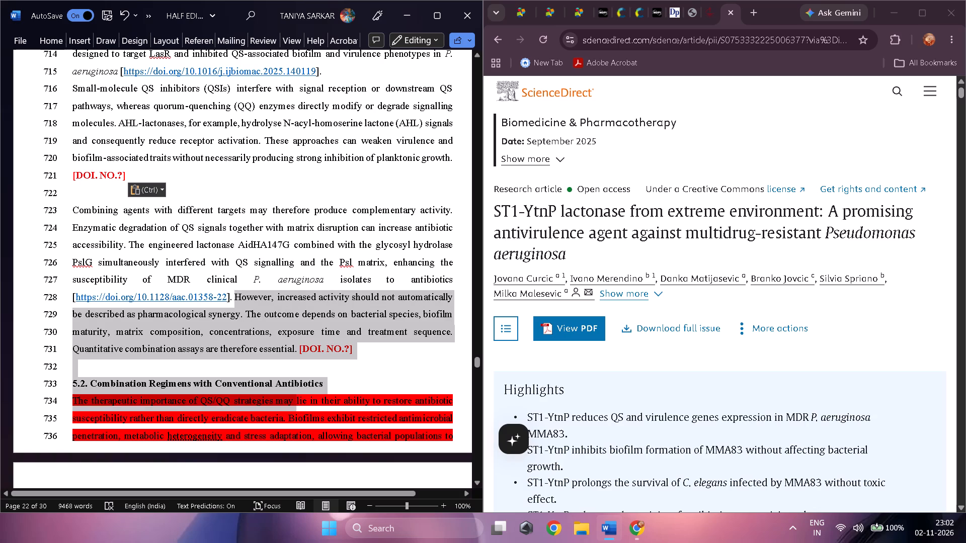
left_click_drag(296, 410, 296, 349)
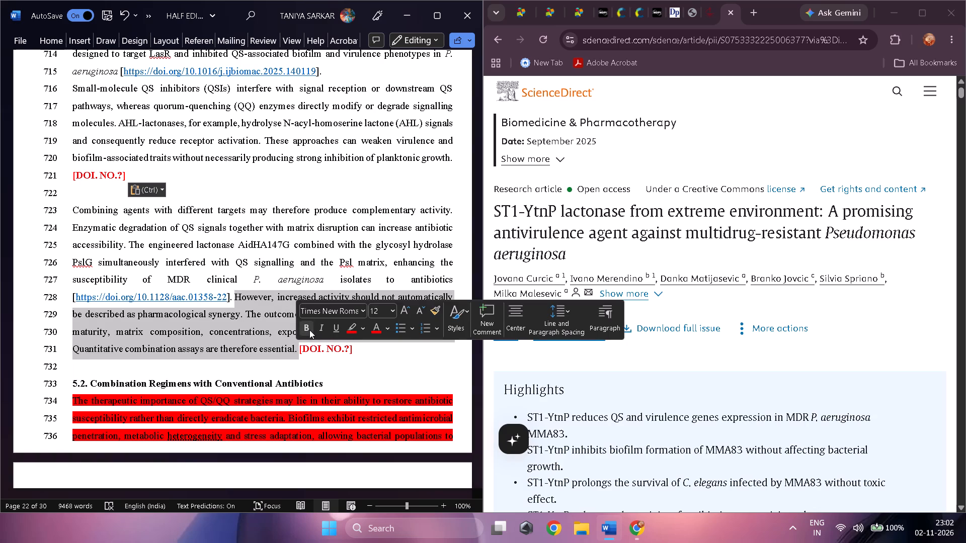
left_click(309, 330)
key("ctrl+z")
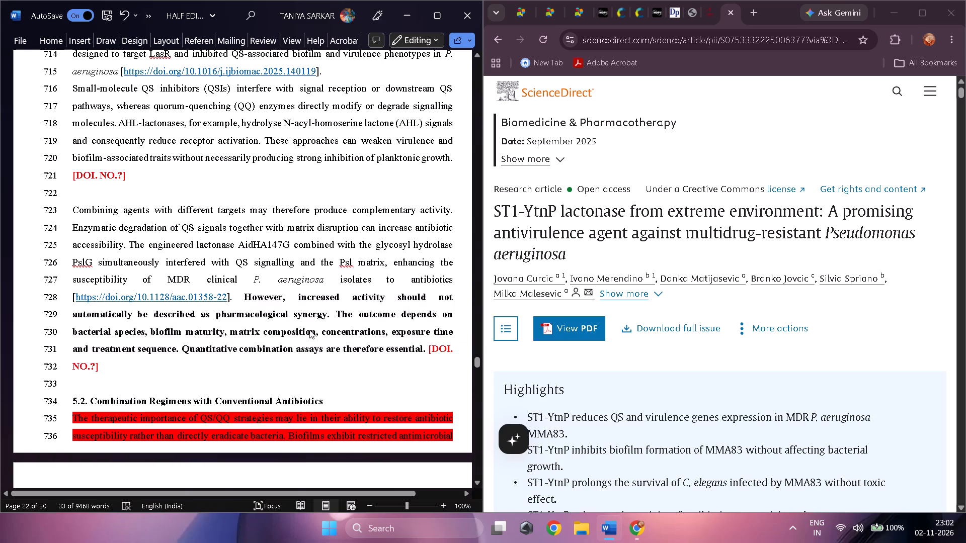
right_click(309, 330)
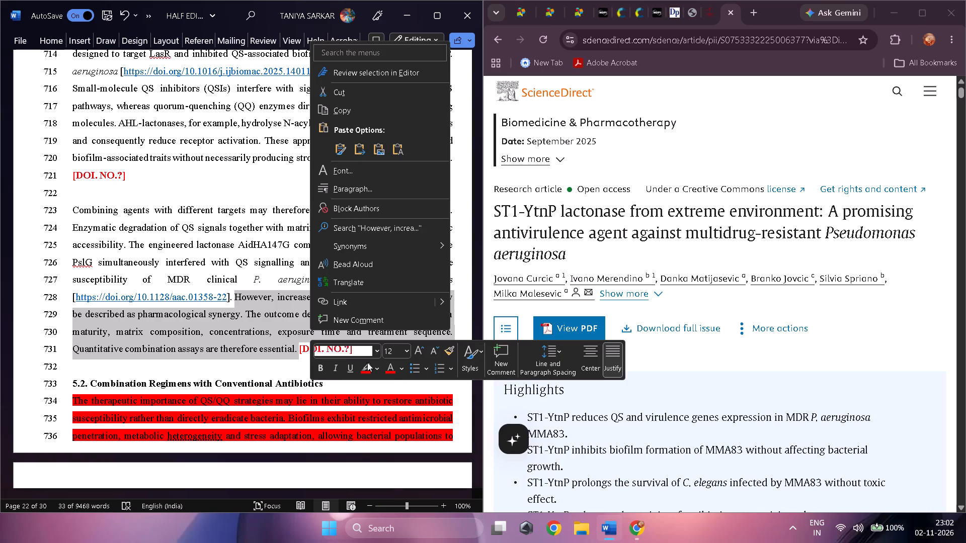
left_click(394, 370)
right_click(394, 370)
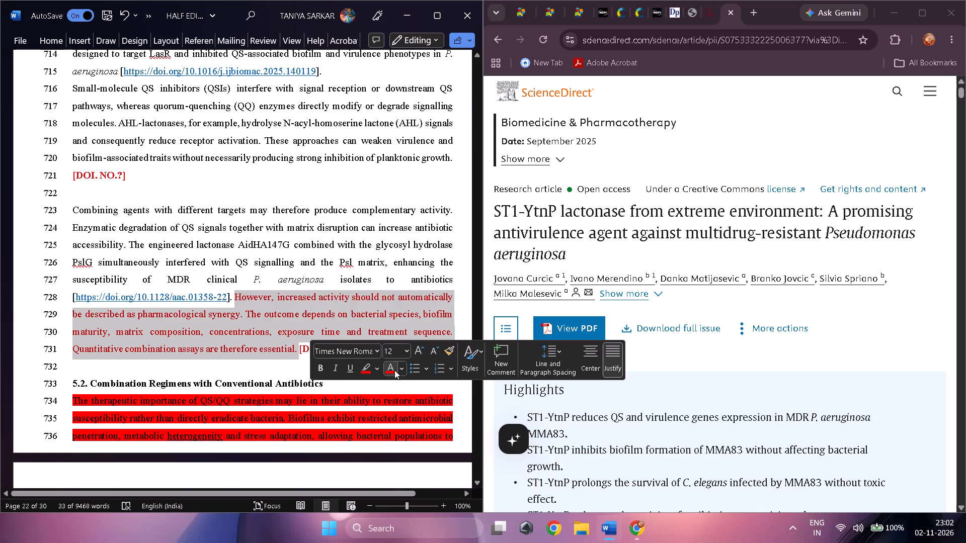
right_click(400, 368)
left_click(400, 368)
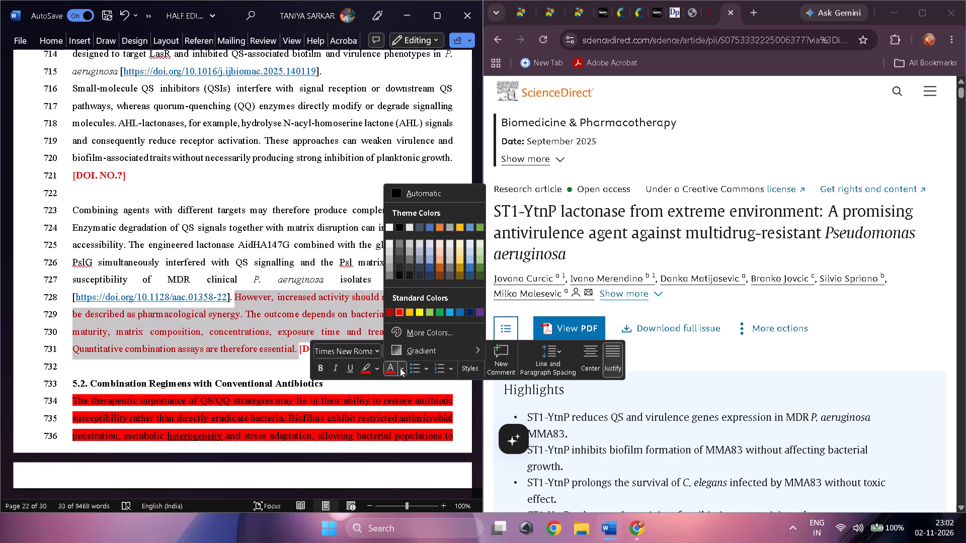
left_click(399, 229)
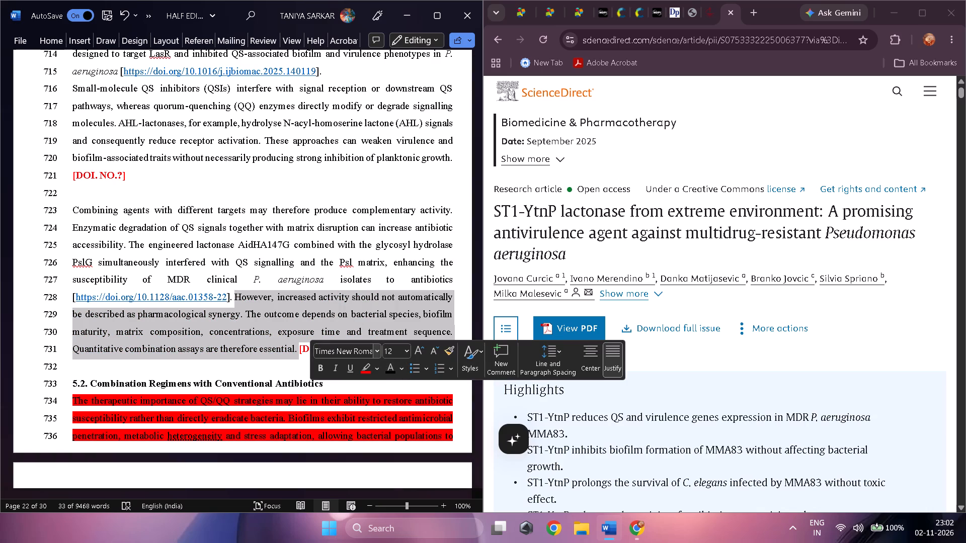
left_click(365, 370)
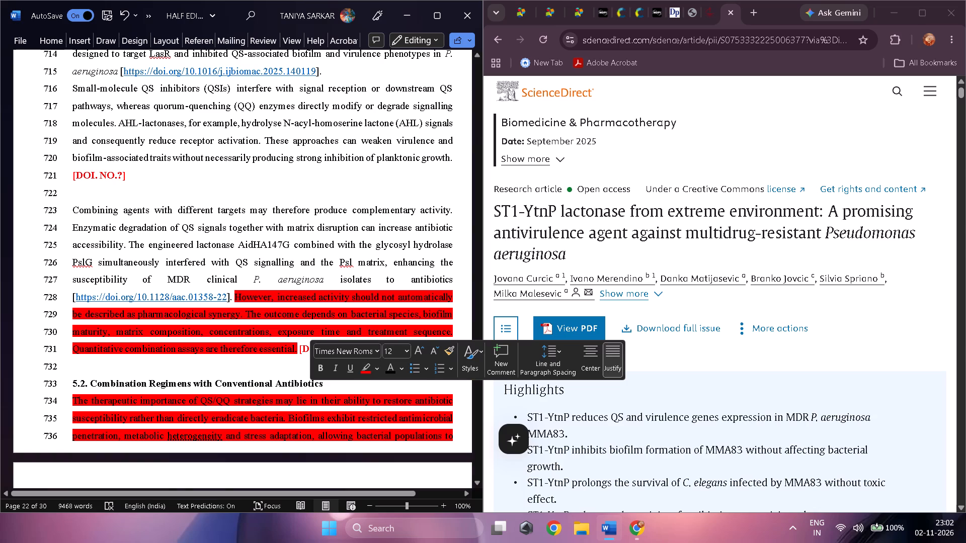
left_click(294, 371)
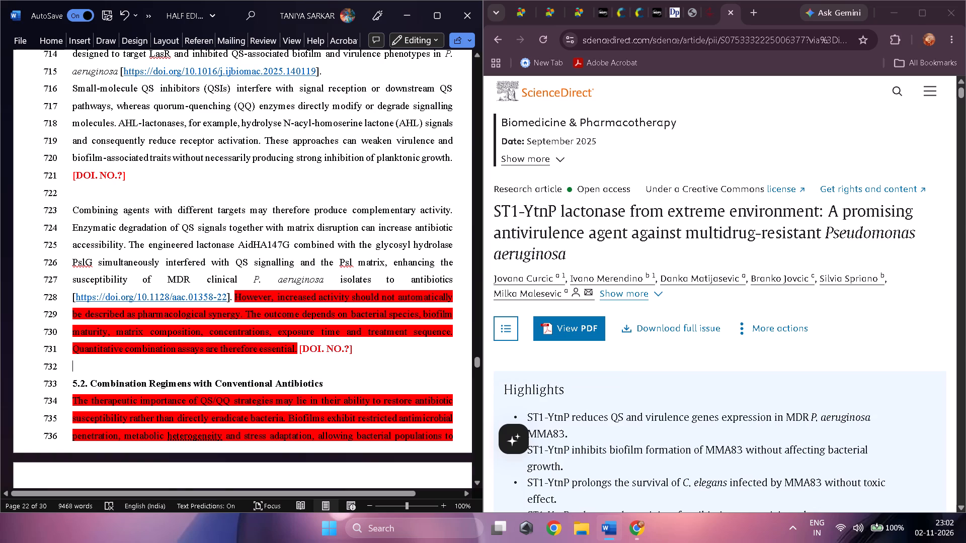
Highlight in red the small-molecule QS inhibitors paragraph, from "Small-molecule QS inhibitors (QSIs)" to "strong inhibition of planktonic growth.".
left_click_drag(71, 88, 438, 152)
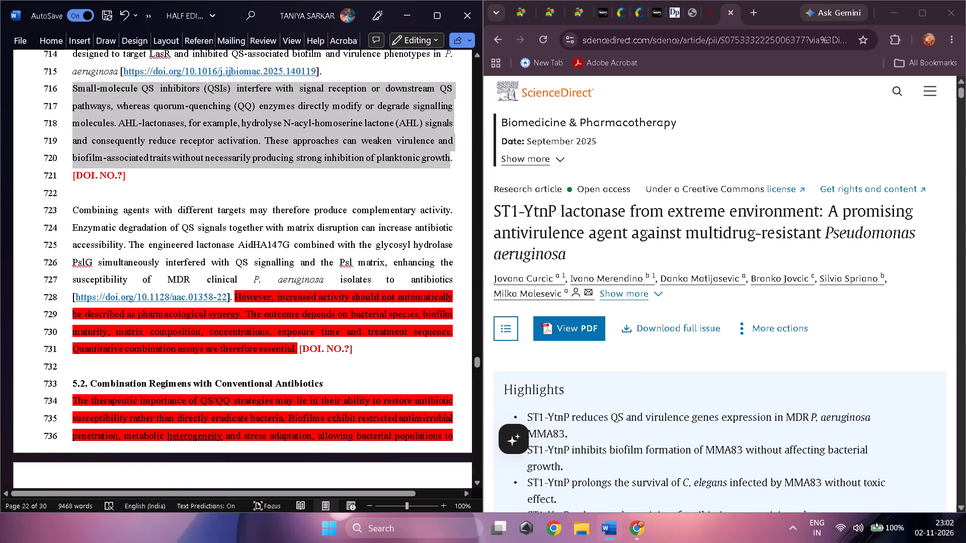
left_click_drag(438, 152, 507, 153)
left_click(562, 135)
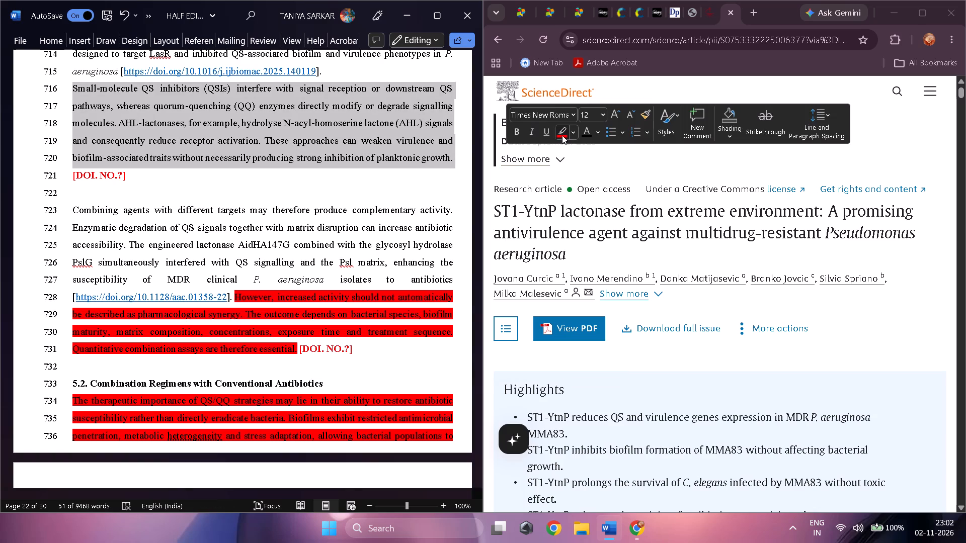
left_click(427, 382)
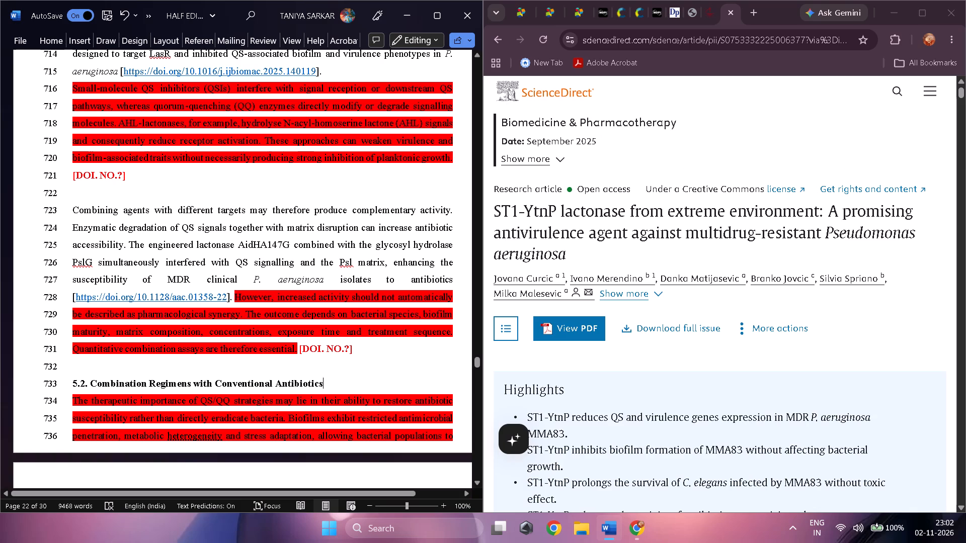
left_click(217, 298, "ctrl")
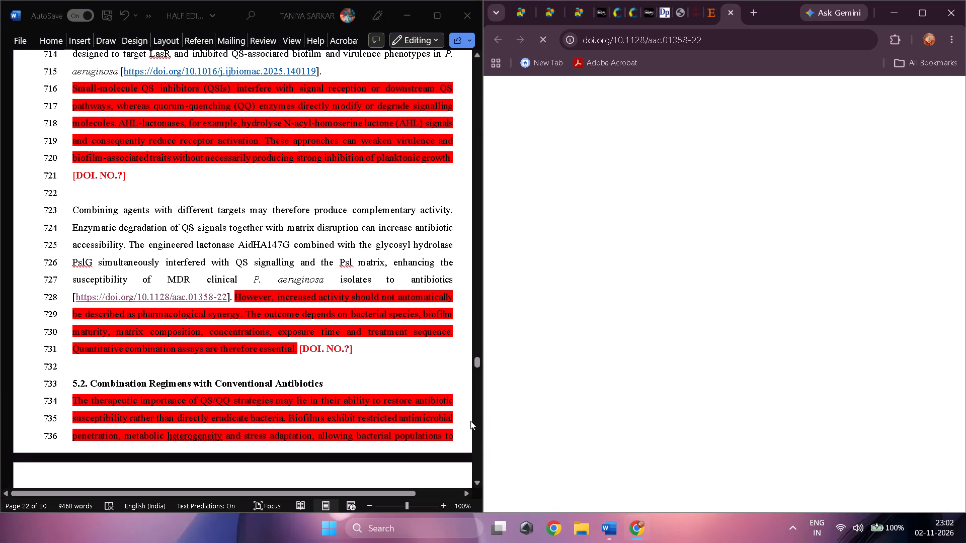
double_click(477, 478)
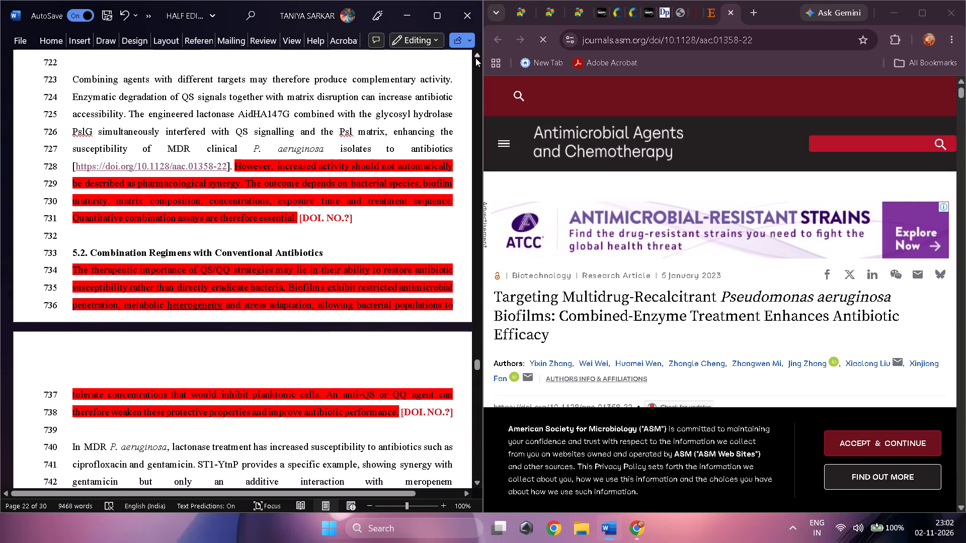
left_click(475, 58)
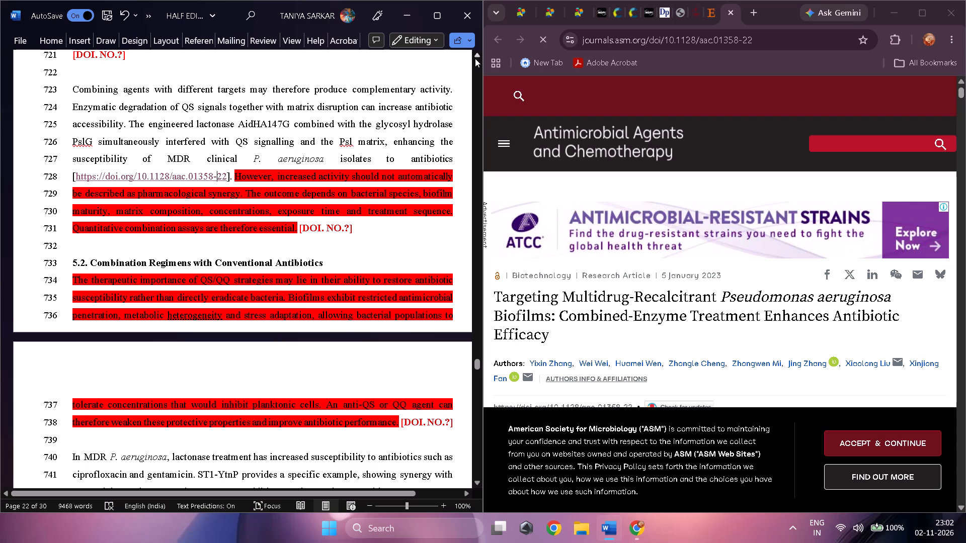
left_click(478, 480)
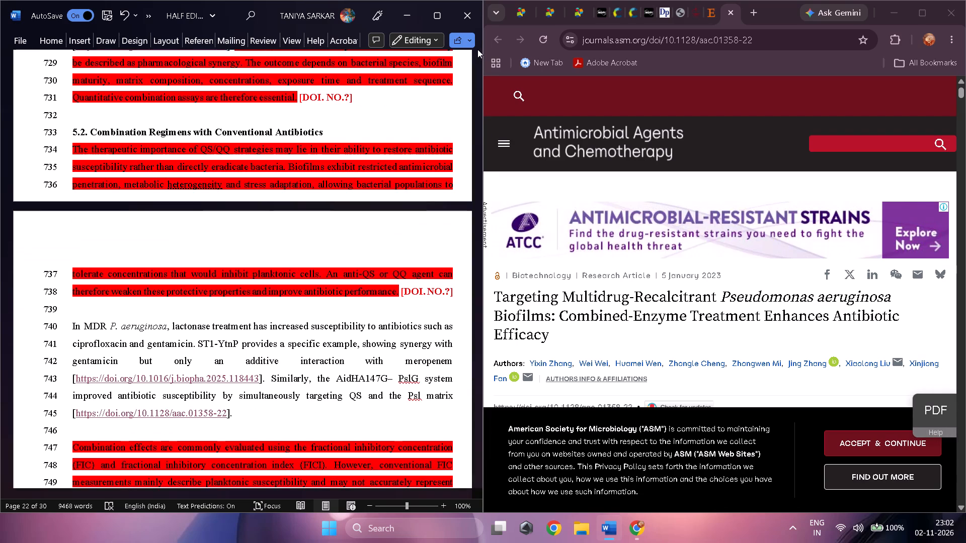
left_click(475, 54)
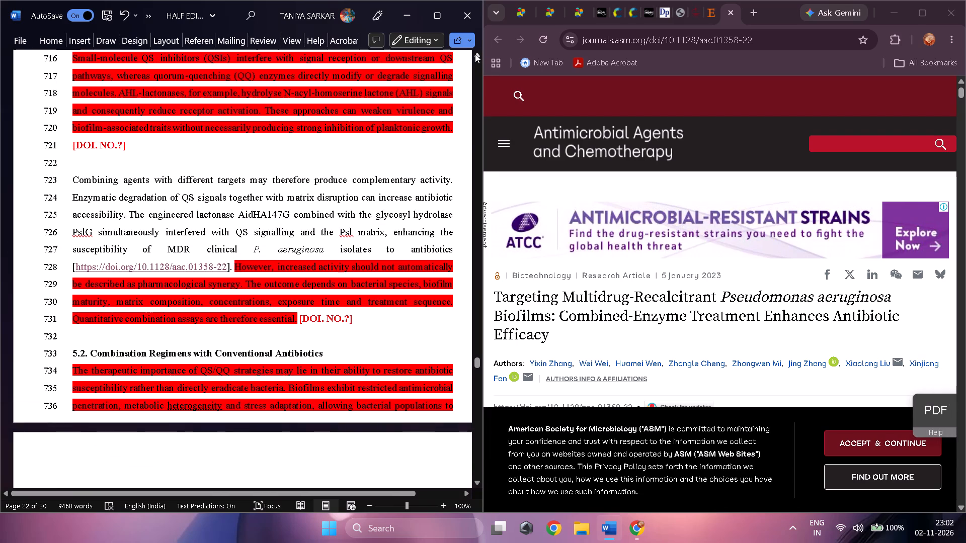
left_click(475, 54)
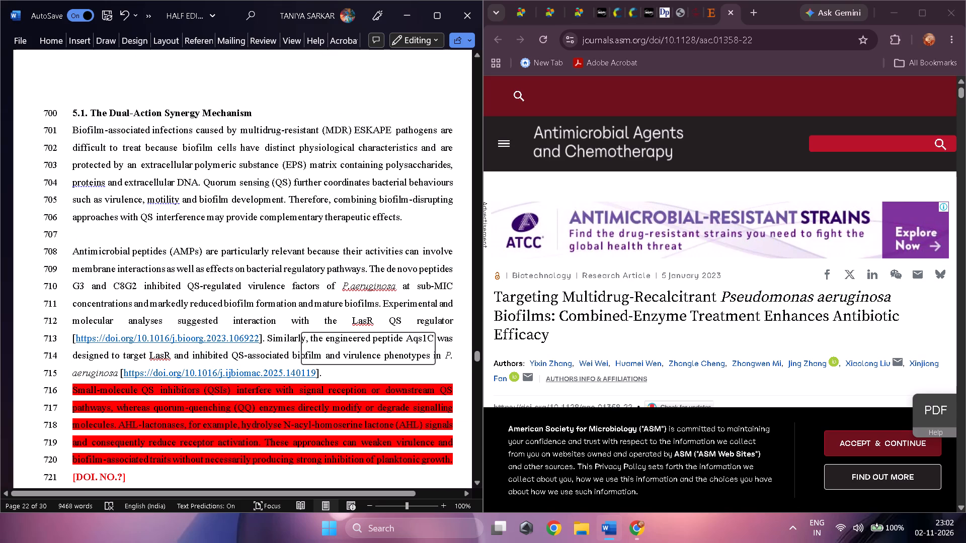
left_click(299, 375, "ctrl")
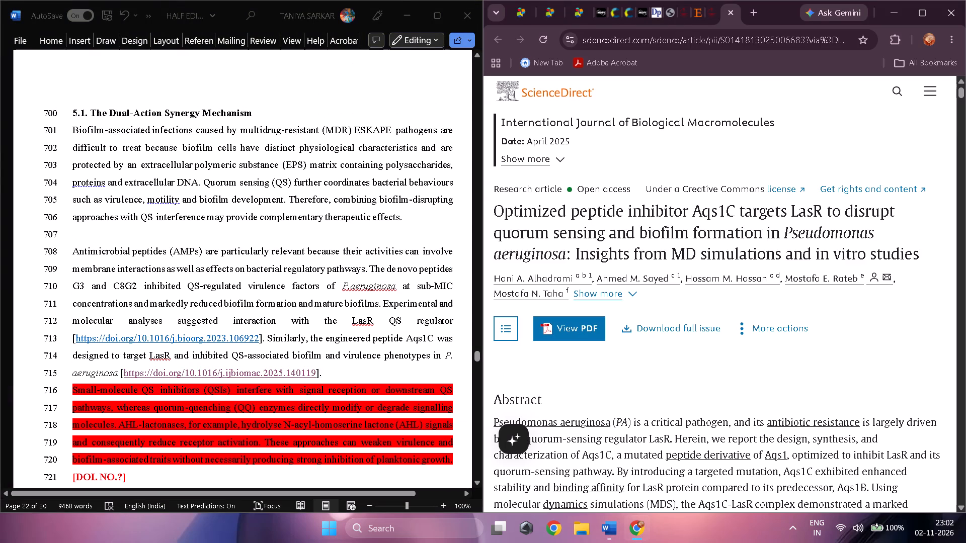
Remove the square brackets around the two DOI links, ijbiomac.2025.140119 and bioorg.2023.106922, in section 5.1's antimicrobial peptides paragraph.
left_click(321, 369)
left_click(322, 372)
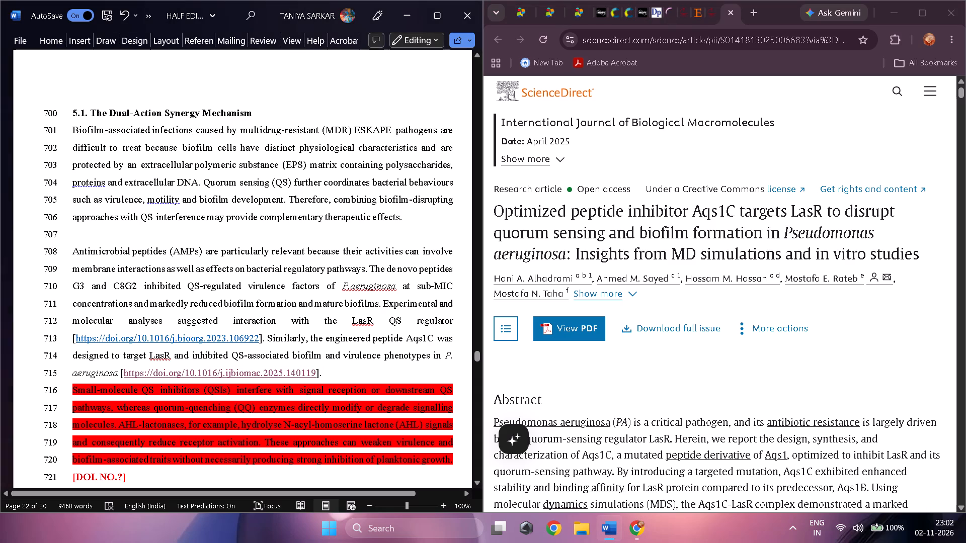
left_click(319, 373)
key("BackSpace")
left_click(125, 372)
key("BackSpace")
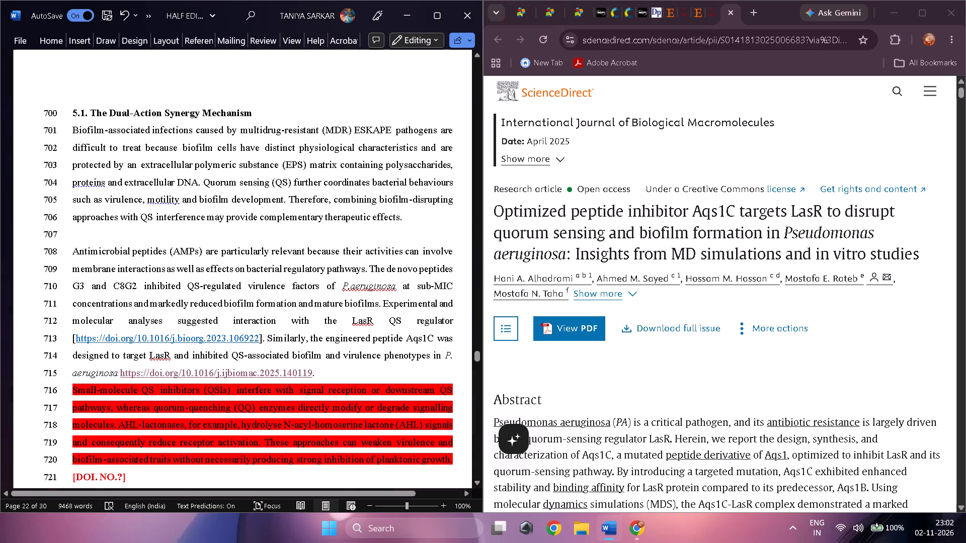
left_click(262, 340)
key("BackSpace")
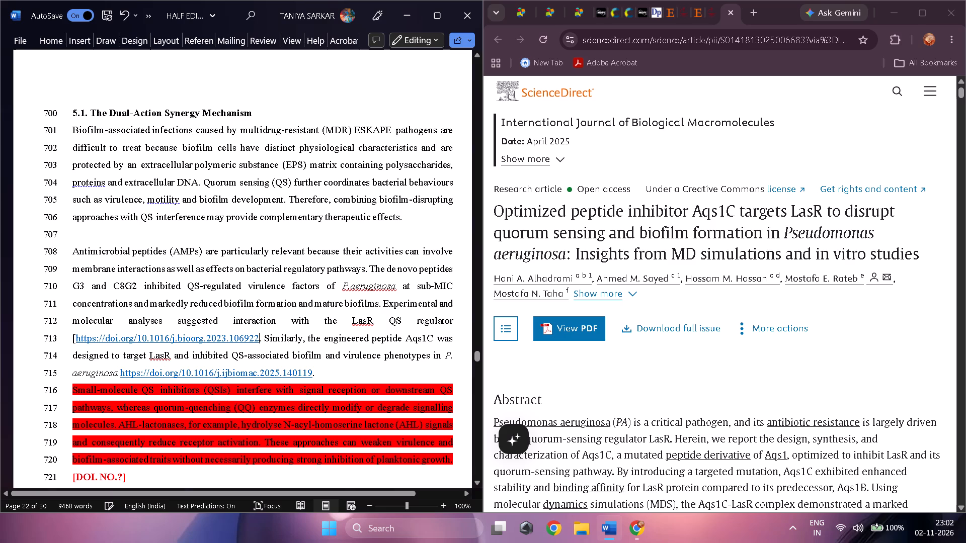
left_click(76, 338)
key("BackSpace")
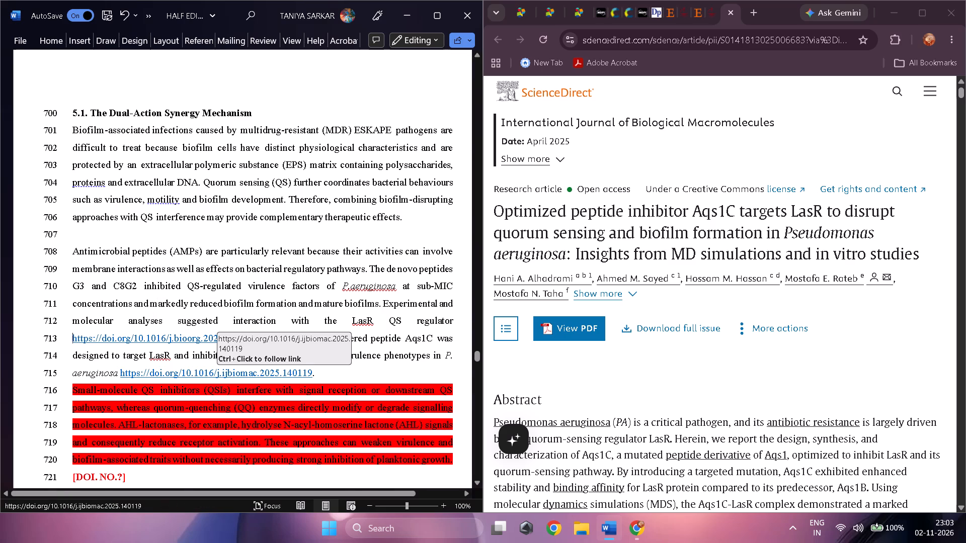
Open the ijbiomac.2025.140119 and bioorg.2023.106922 links in section 5.1 to check their articles, and close the browser.
left_click(224, 369, "ctrl")
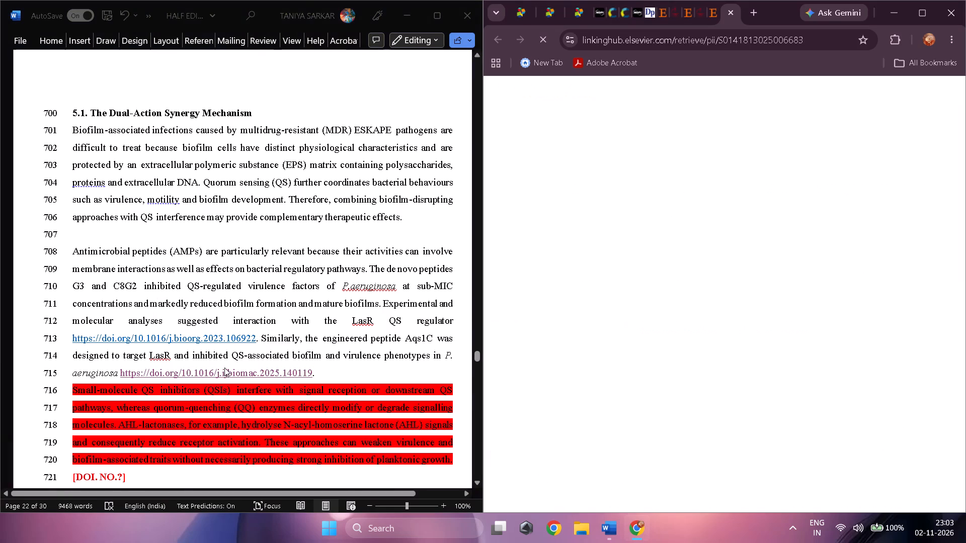
left_click(202, 338, "ctrl")
left_click(202, 338, "ctrl")
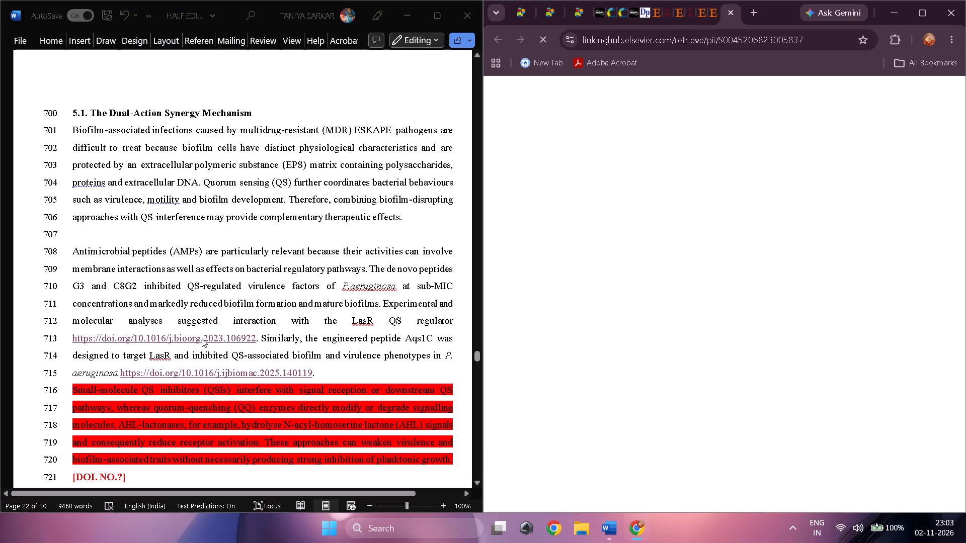
left_click(946, 13)
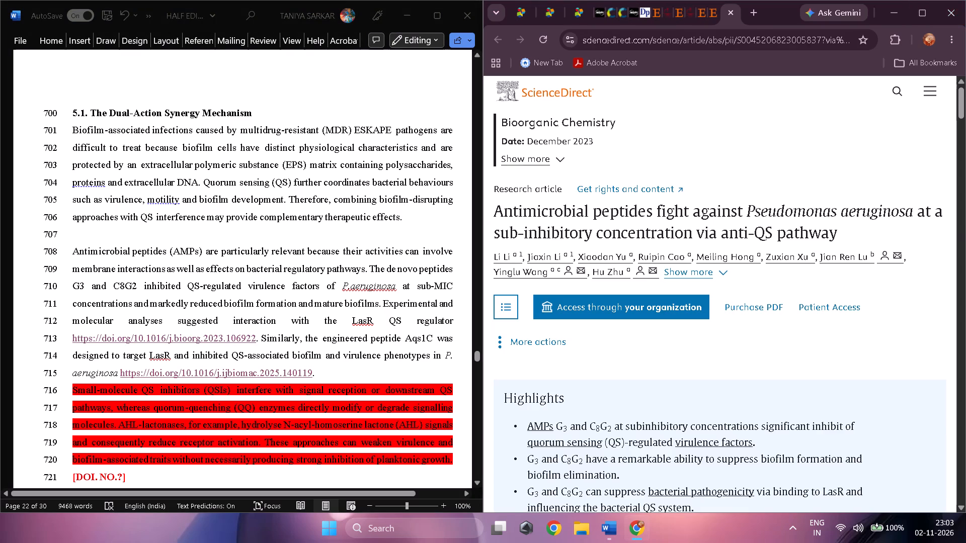
Add the flag "[DOI. NO?]" in bold with red highlighting after "complementary therapeutic effects." at the end of section 5.1's opening paragraph.
left_click(426, 217)
key("space")
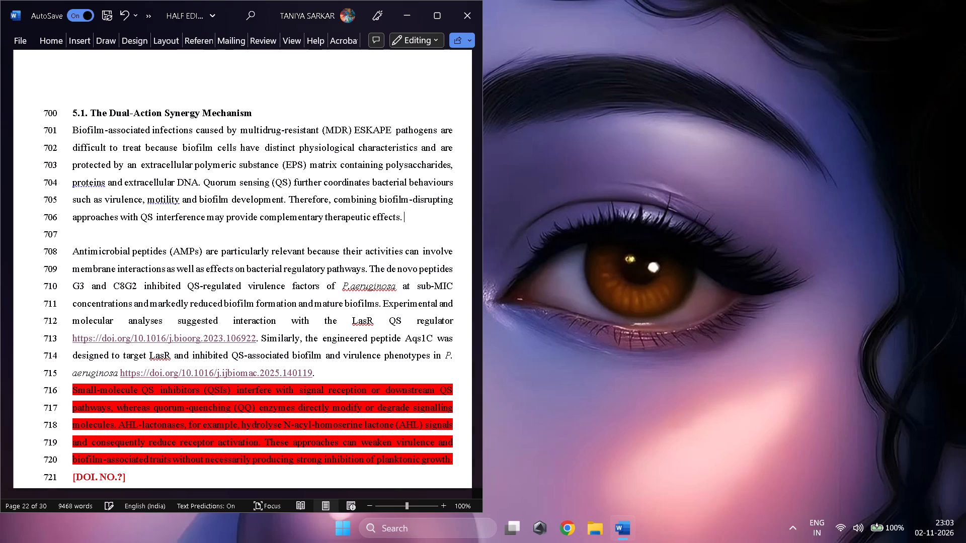
type("[")
type("DOI. NO")
key("shift+question")
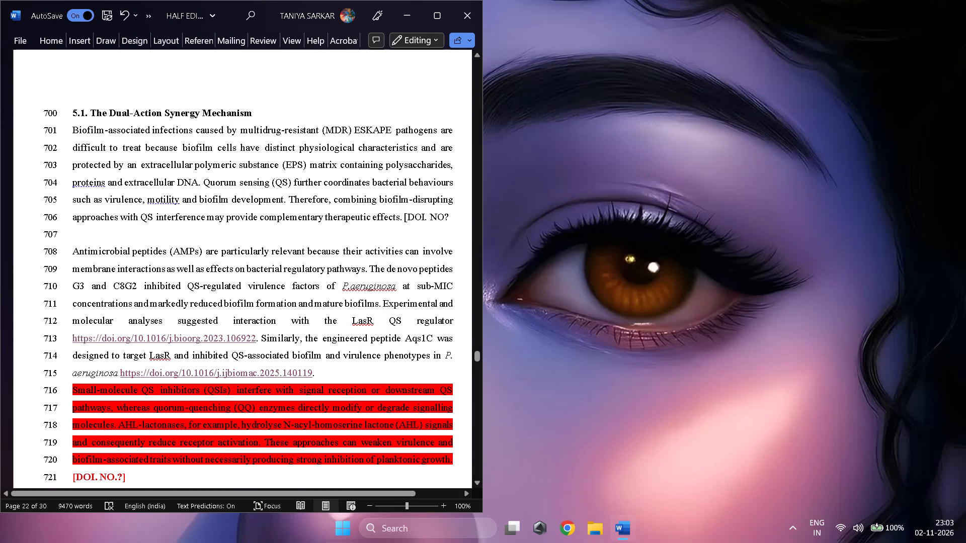
key("bracketright")
left_click_drag(456, 217, 428, 217)
left_click_drag(428, 217, 404, 217)
left_click(411, 197)
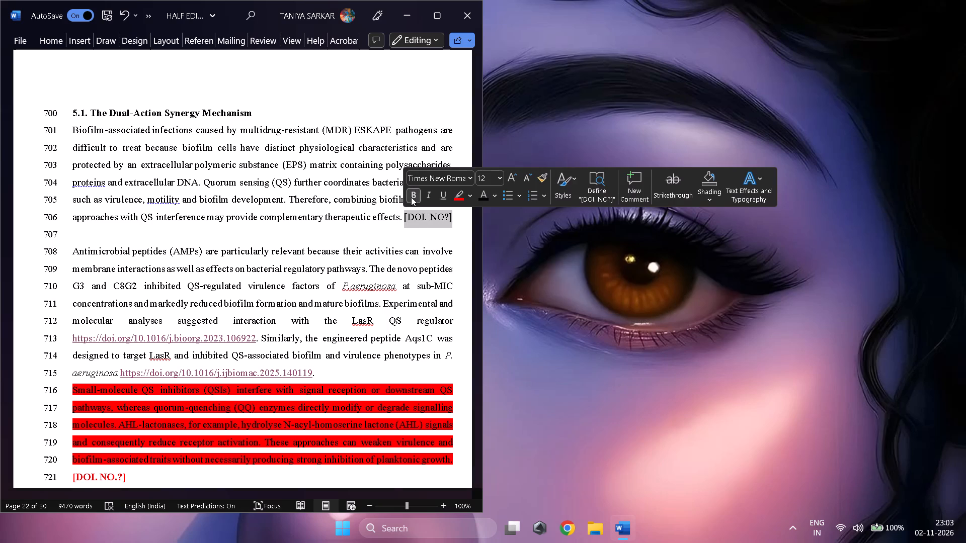
left_click(458, 199)
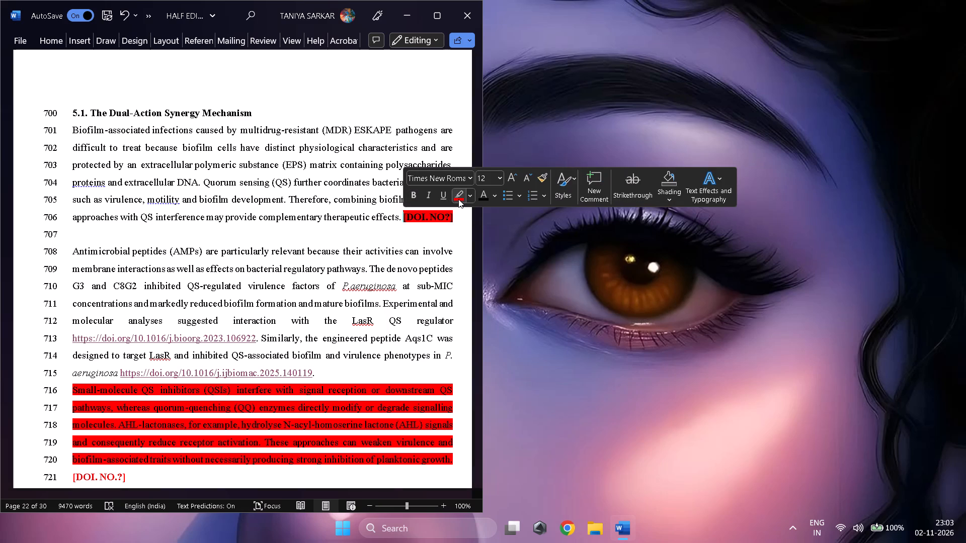
Undo the red highlighting on the "[DOI. NO?]" flag at the end of section 5.1's opening paragraph.
key("ctrl+z")
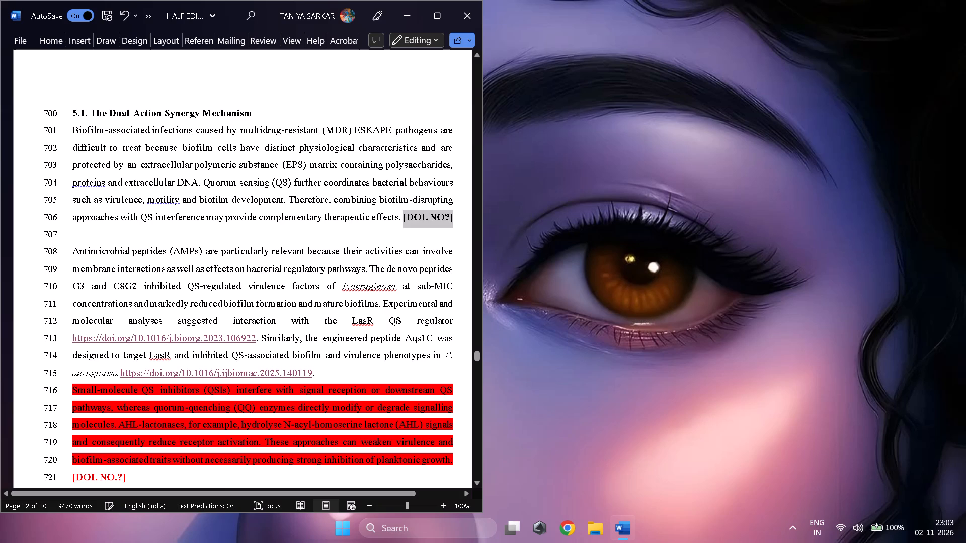
left_click_drag(457, 217, 403, 217)
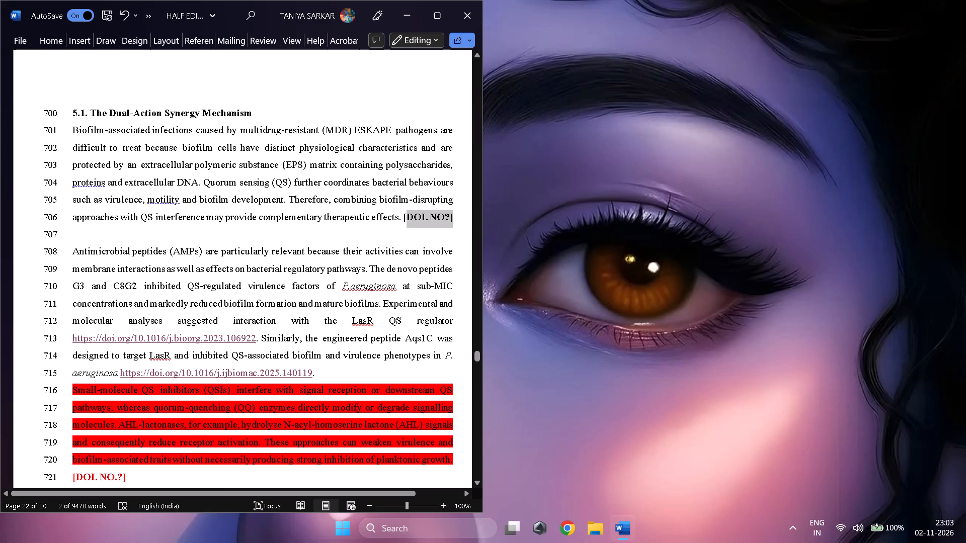
left_click_drag(403, 217, 404, 217)
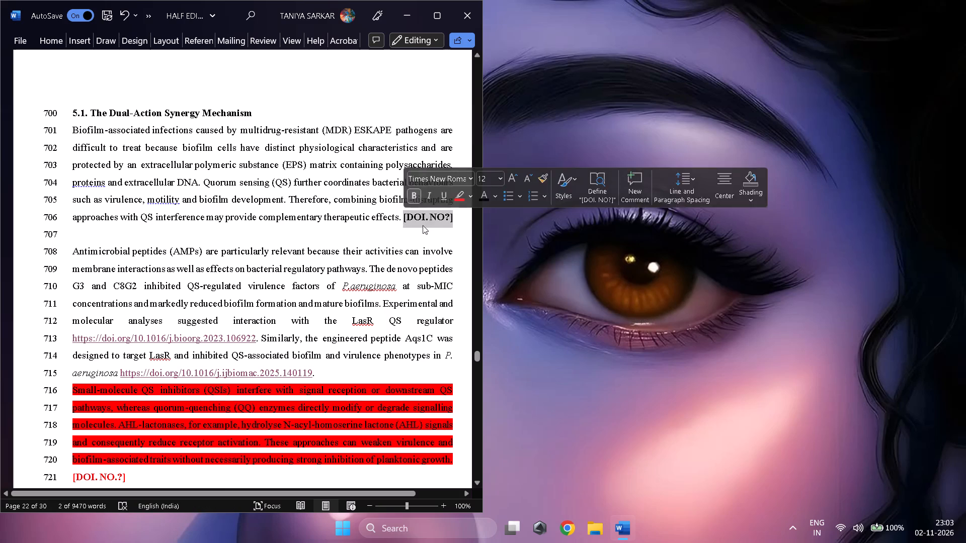
left_click(423, 225)
Highlight section 5.1's opening paragraph in red, from "Biofilm-associated infections" through "complementary therapeutic effects.".
left_click_drag(404, 220, 62, 121)
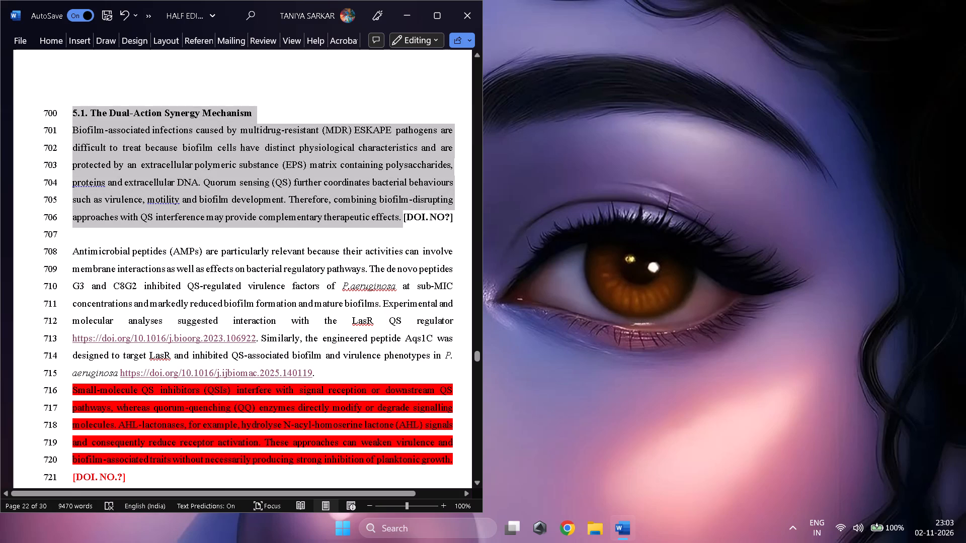
left_click_drag(62, 121, 68, 128)
left_click(123, 111)
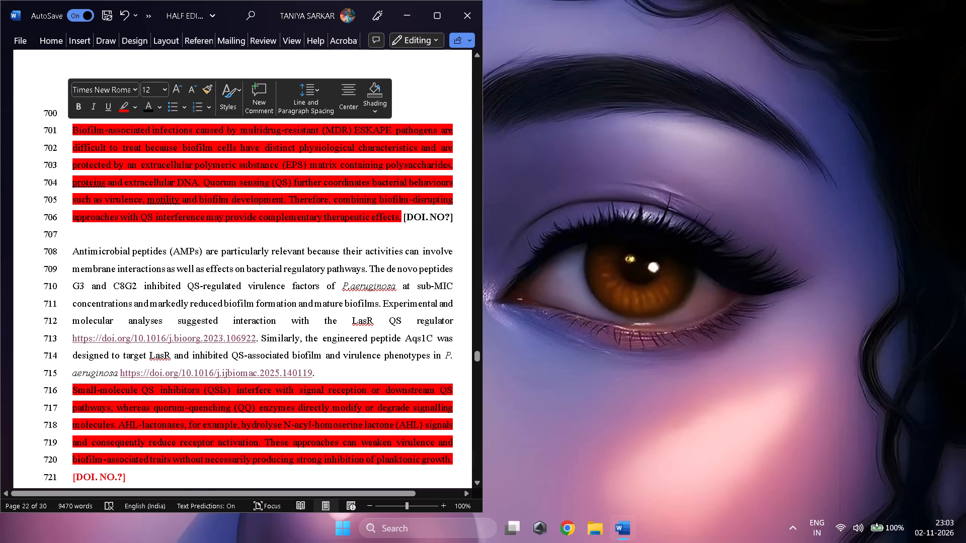
Copy the red note "[ MICRORGANISMS NAMES CHECKED, DOI NO.MISSING ]" from the 5.3 heading and paste it after the 5.2 heading.
left_click(477, 480)
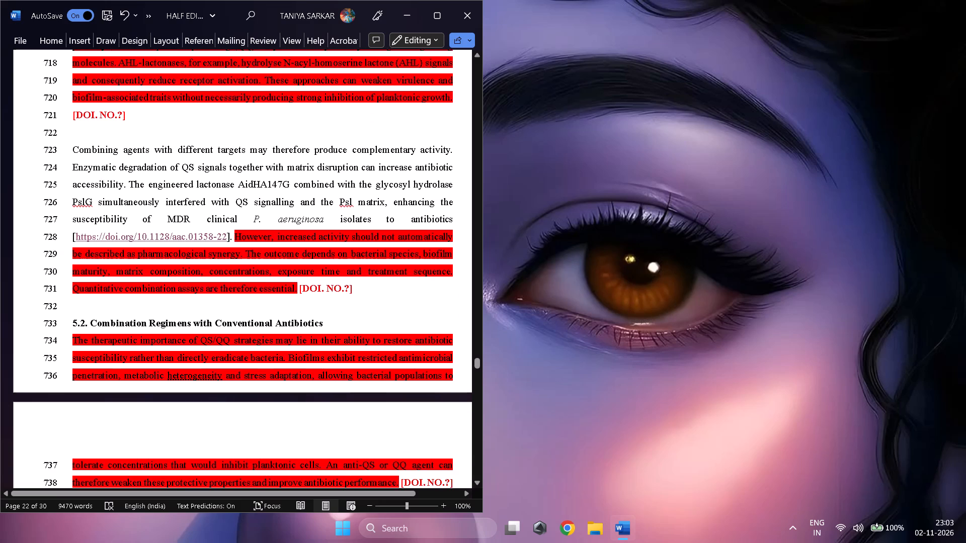
left_click(474, 480)
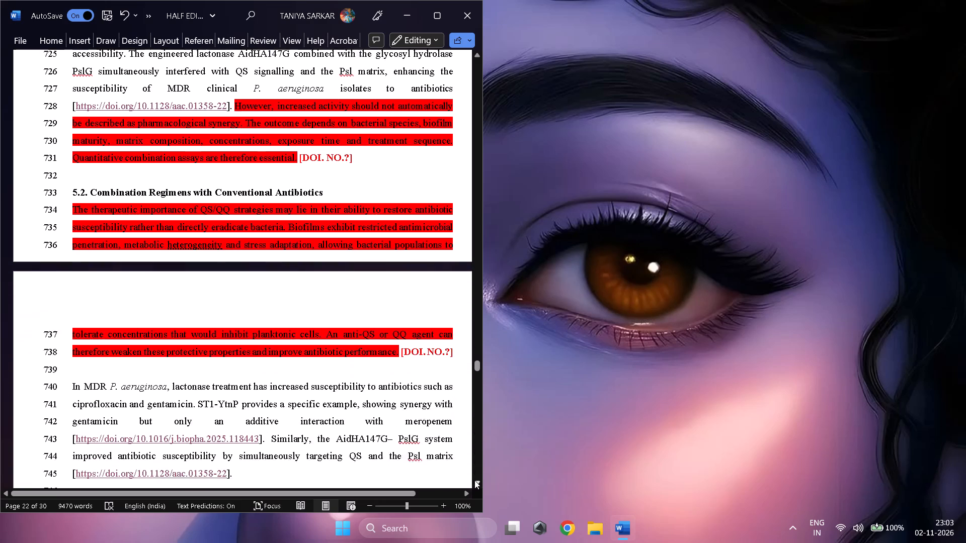
left_click(474, 480)
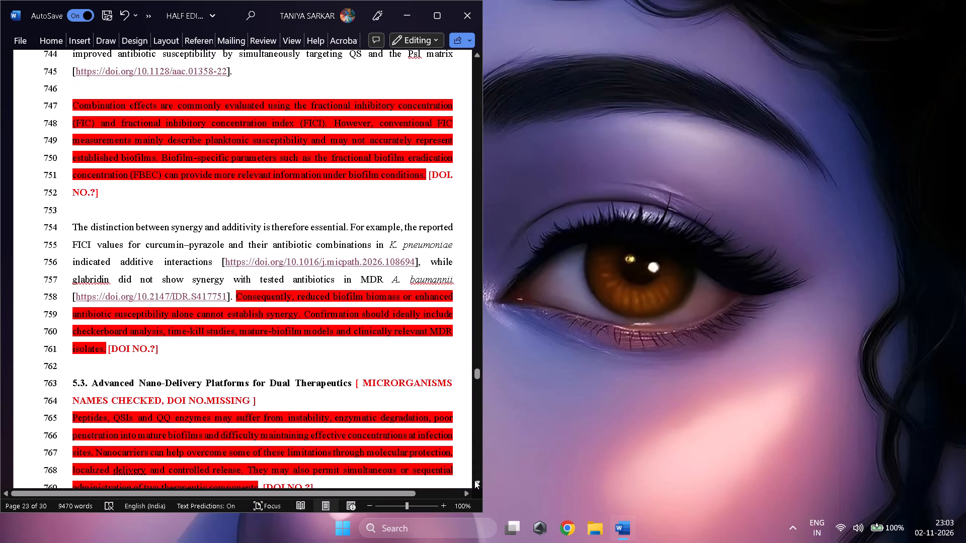
left_click_drag(356, 383, 370, 400)
key("ctrl+c")
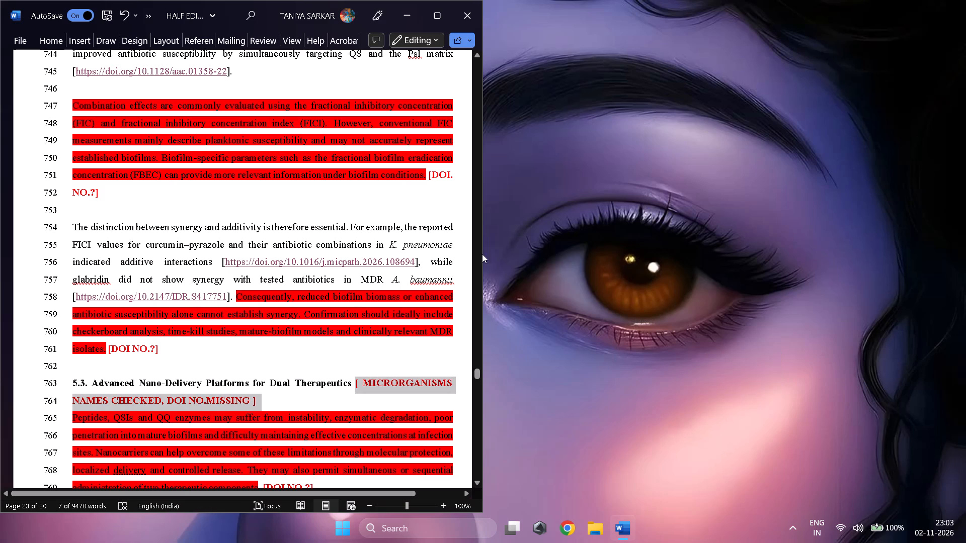
right_click(475, 54)
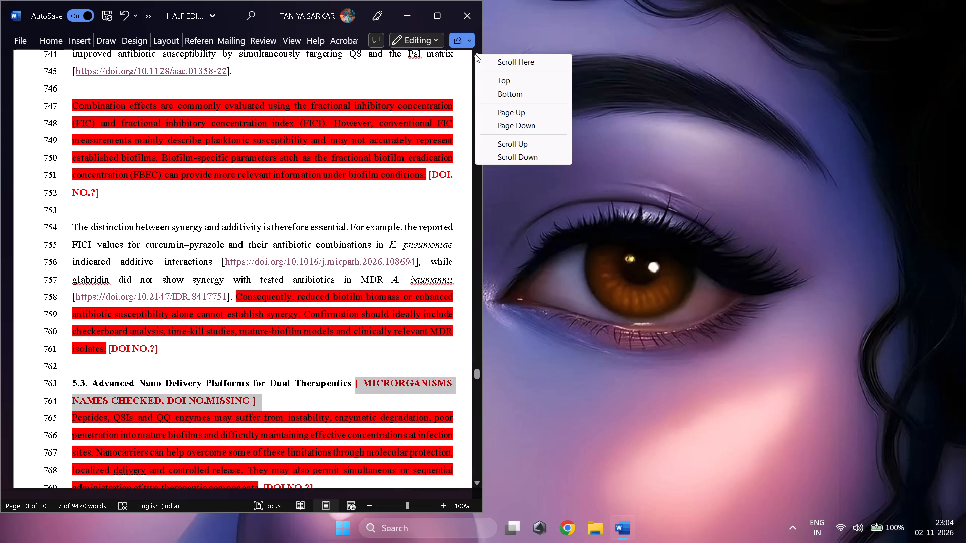
right_click(475, 54)
left_click(541, 25)
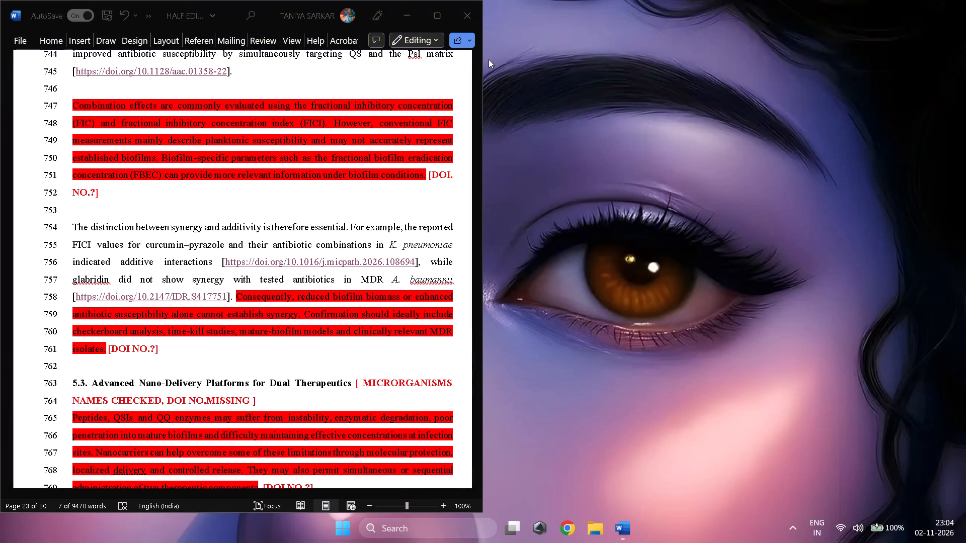
left_click(475, 55)
double_click(475, 55)
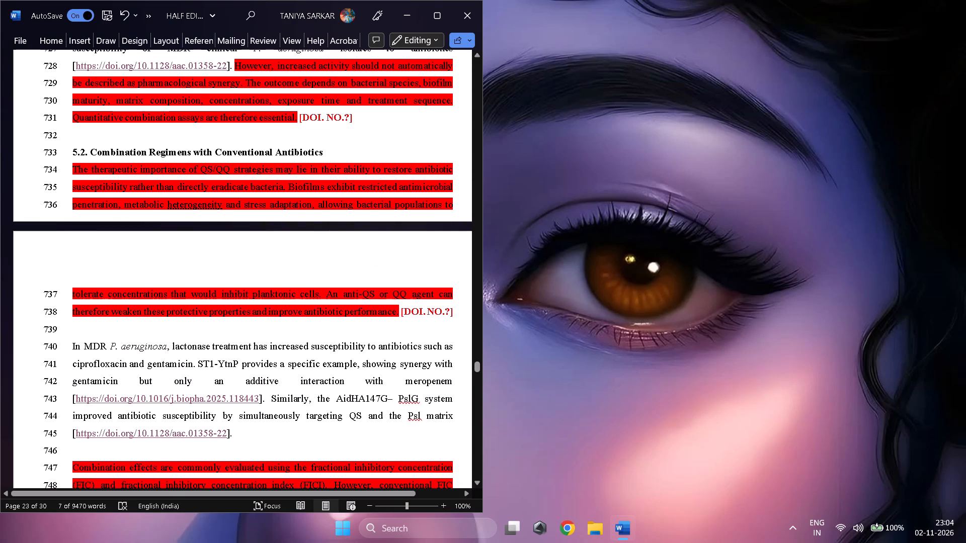
left_click(371, 150)
key("space")
key("ctrl+v")
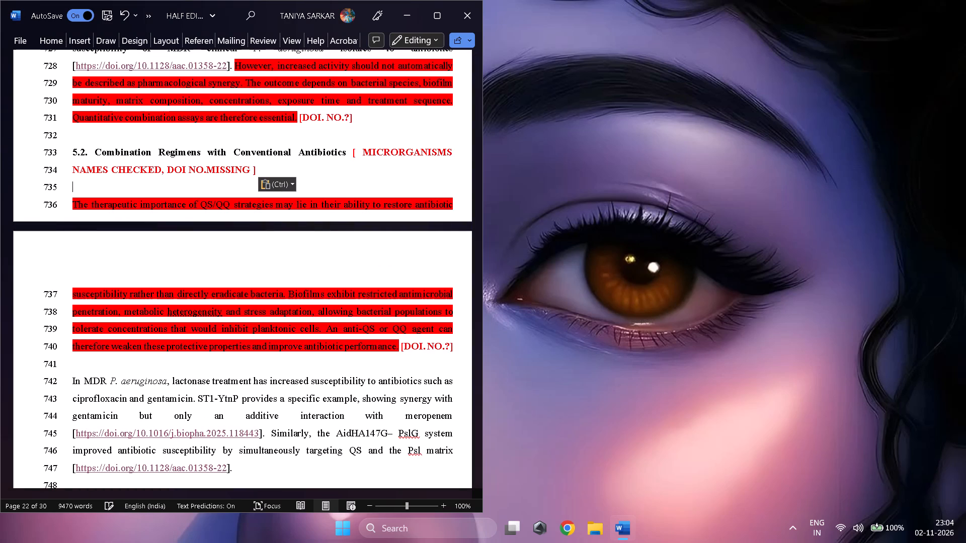
Paste the same "[ MICRORGANISMS NAMES CHECKED, DOI NO.MISSING ]" note after the heading "5.1. The Dual-Action Synergy Mechanism".
left_click(477, 53)
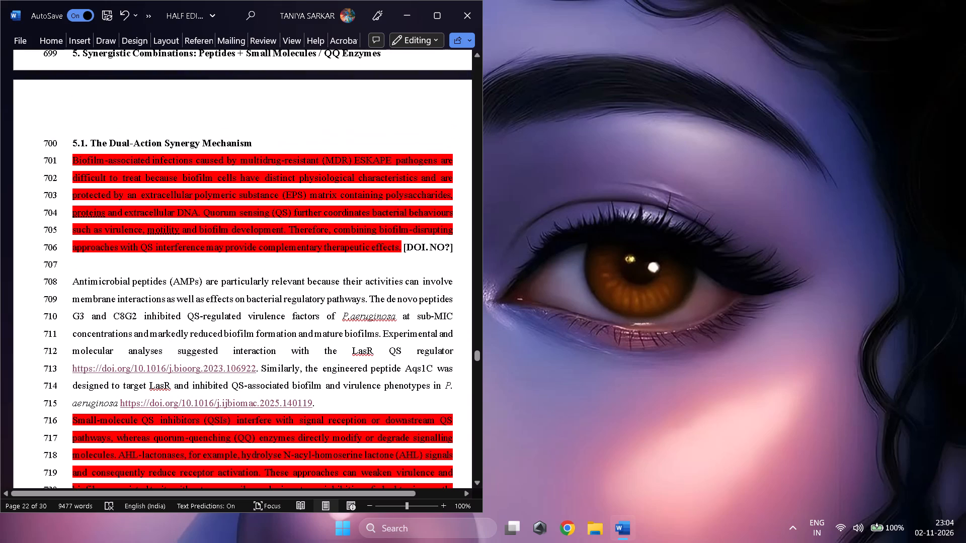
left_click(294, 143)
key("space")
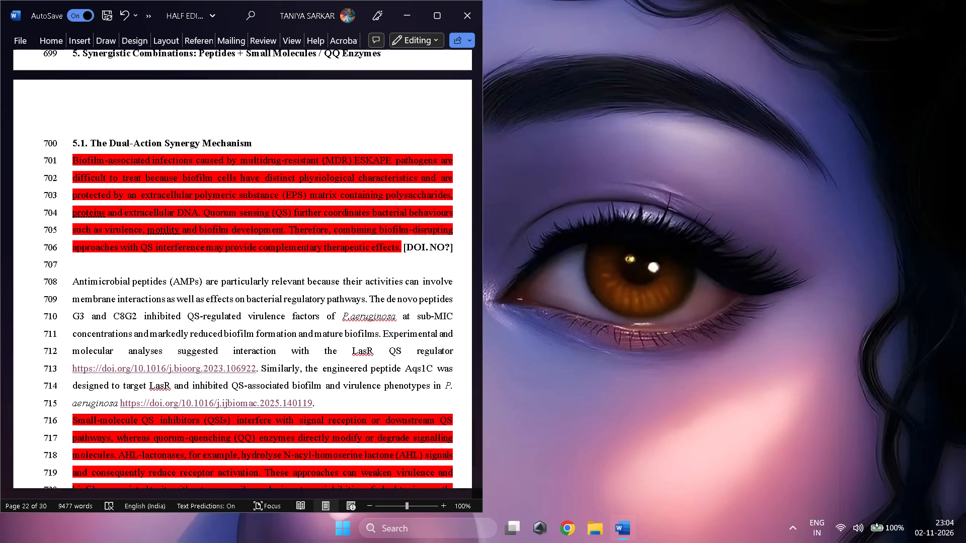
key("ctrl+v")
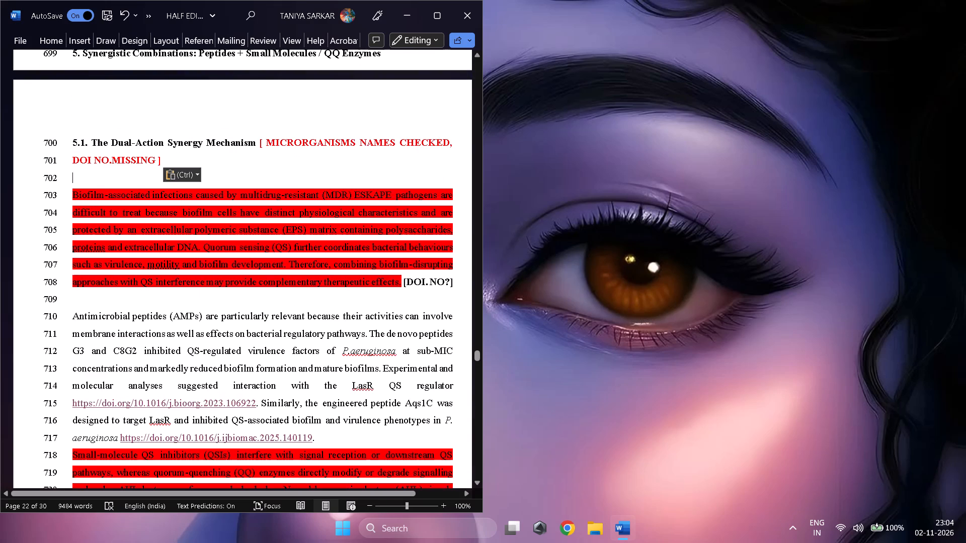
Change the font colour of the "[DOI. NO?]" flag ending section 5.1's opening paragraph to standard red.
left_click_drag(404, 281, 455, 284)
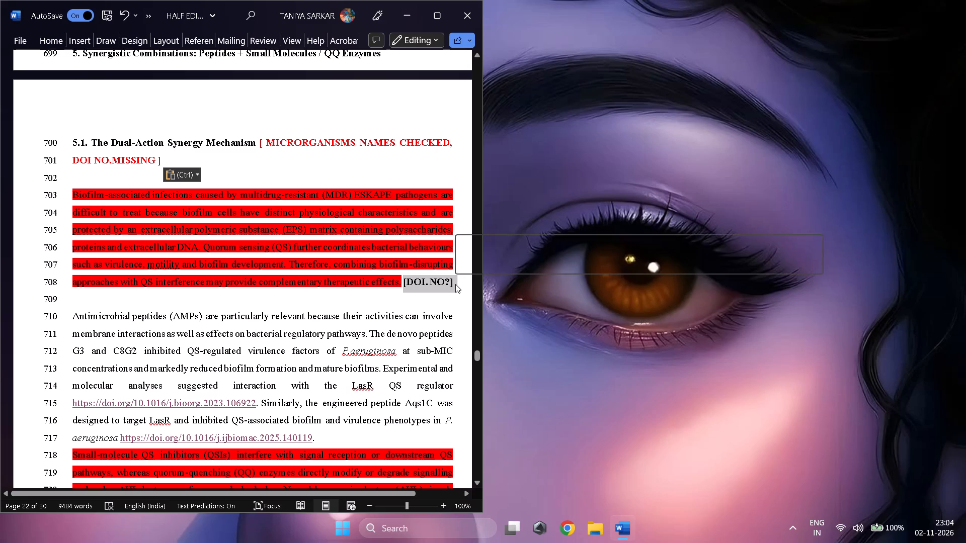
left_click(543, 264)
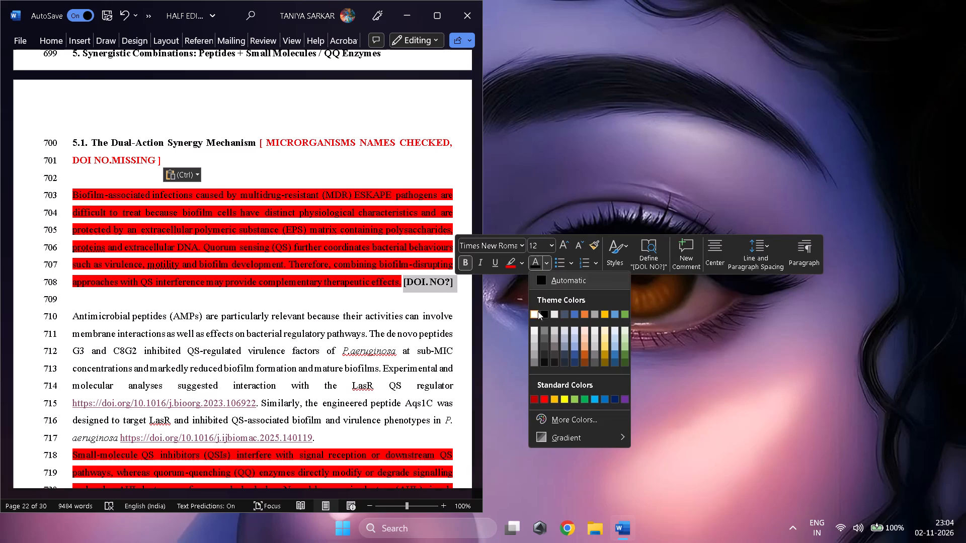
left_click(544, 399)
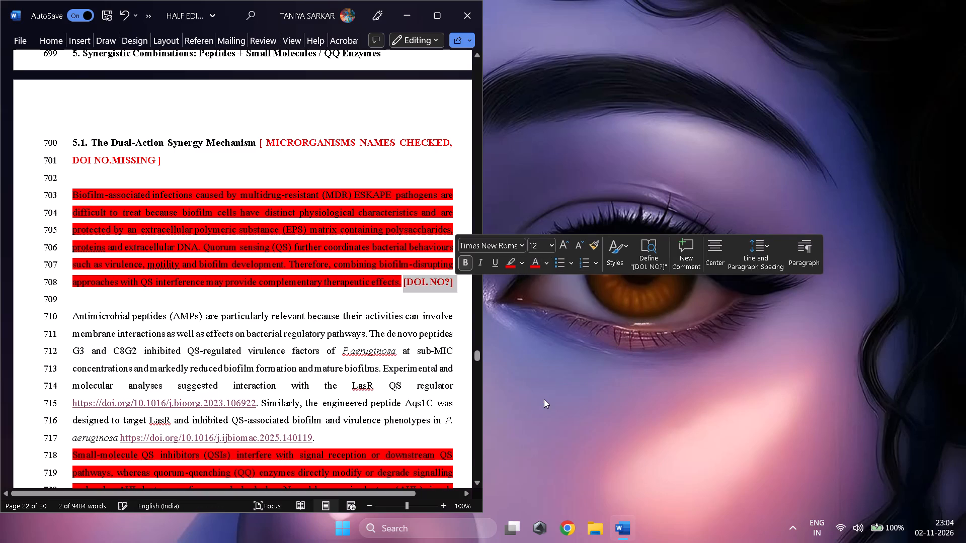
left_click(548, 347)
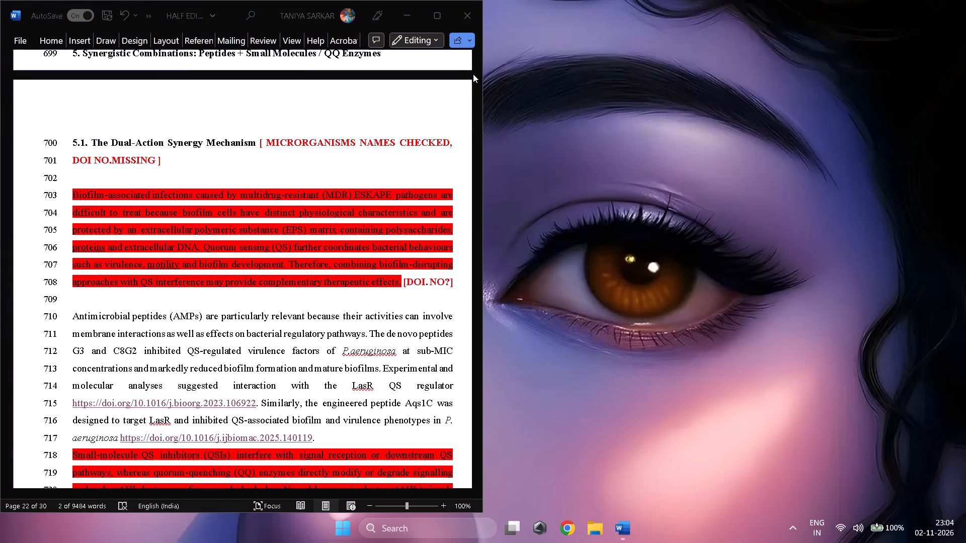
Change the turquoise highlighting of section 4.3 to red, covering both its heading and its paragraph.
left_click(481, 60)
left_click(477, 55)
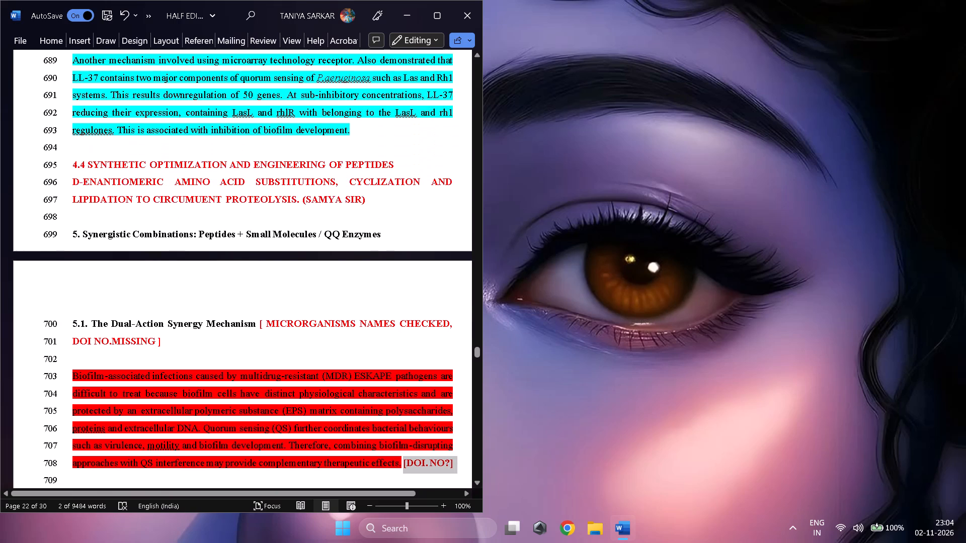
left_click(478, 54)
left_click(478, 54)
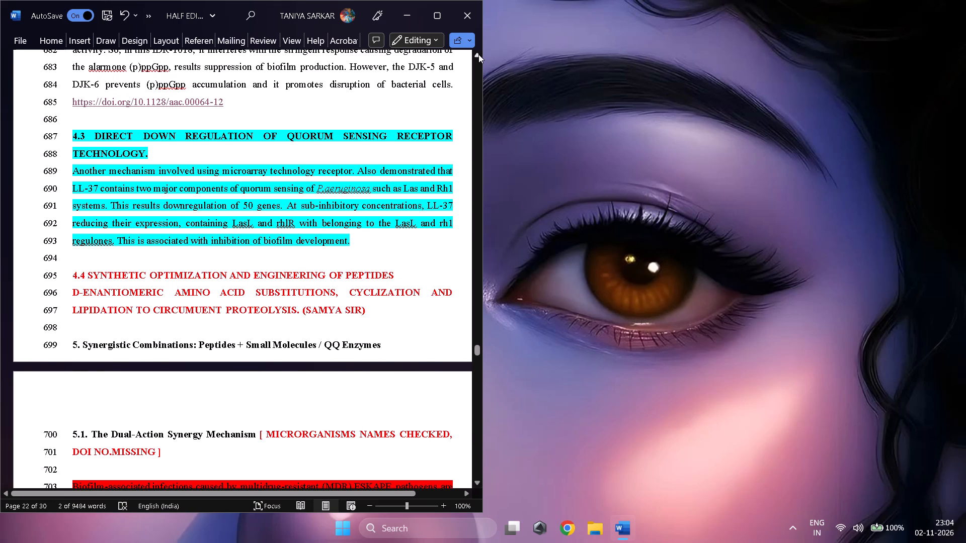
left_click_drag(350, 308, 349, 308)
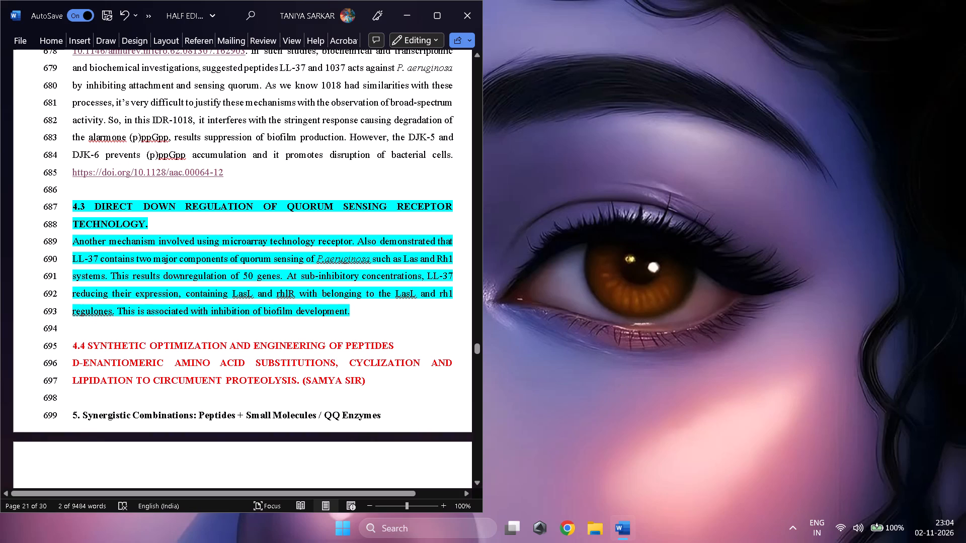
left_click_drag(349, 308, 71, 211)
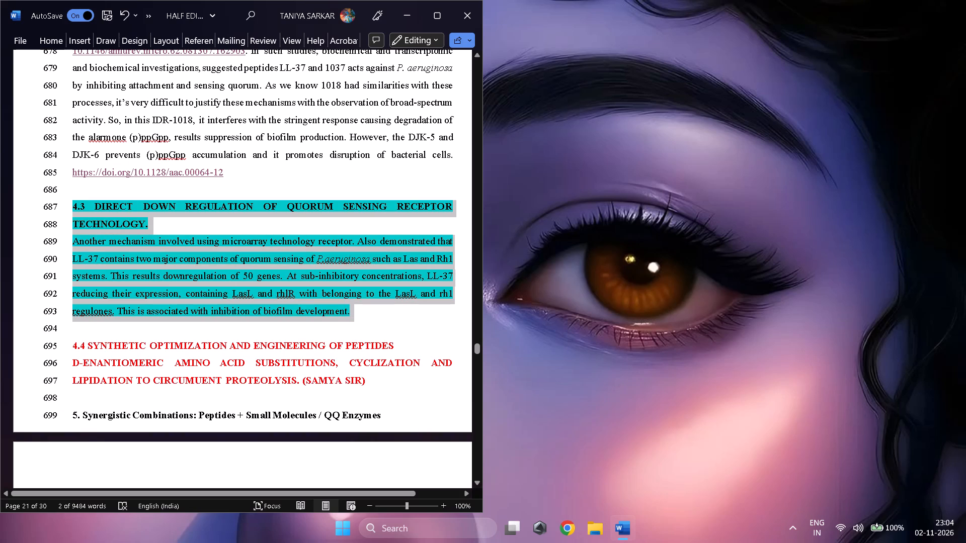
left_click_drag(71, 211, 70, 211)
left_click(123, 193)
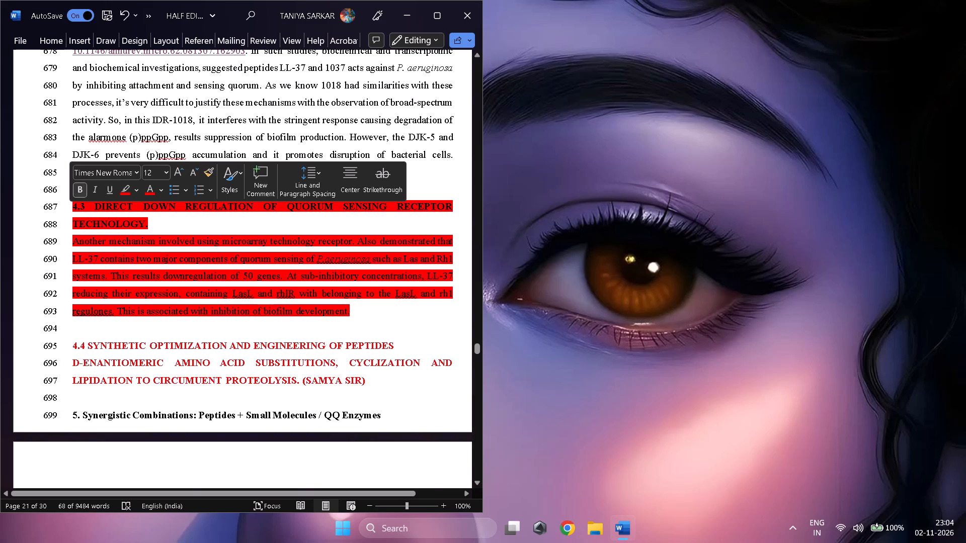
Add the flag "[DOI. NO.?]" after "inhibition of biofilm development." in section 4.3, with no space before the question mark.
left_click(360, 314)
key("space")
key("space")
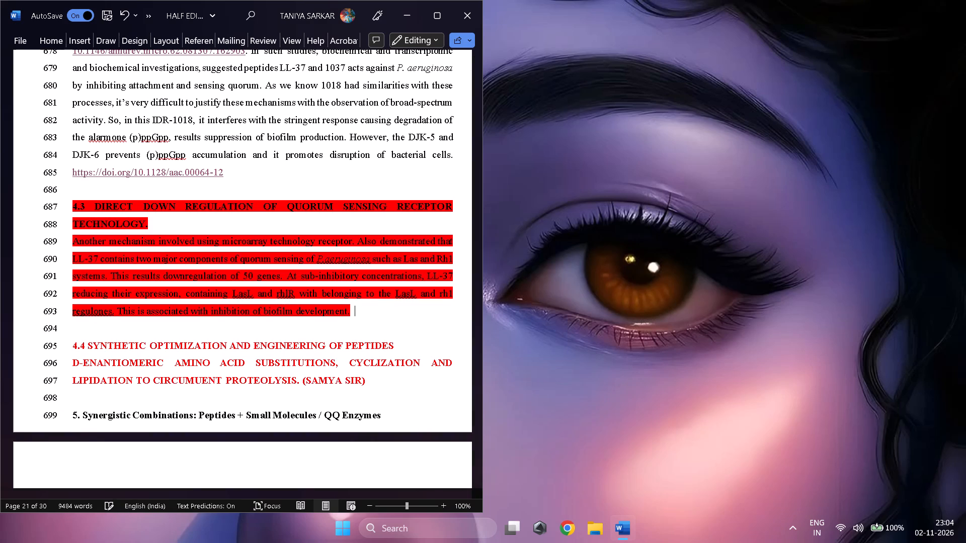
key("bracketleft")
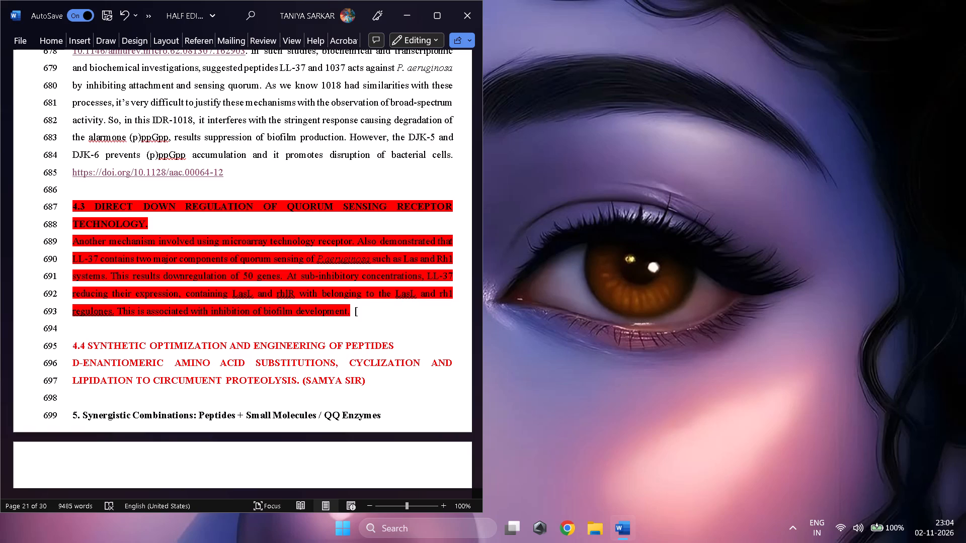
type("DO")
type("I . NP")
key("BackSpace")
key("BackSpace")
key("BackSpace")
key("BackSpace")
key("BackSpace")
type(". NO.")
key("space")
key("shift+question")
key("bracketright")
left_click(391, 313)
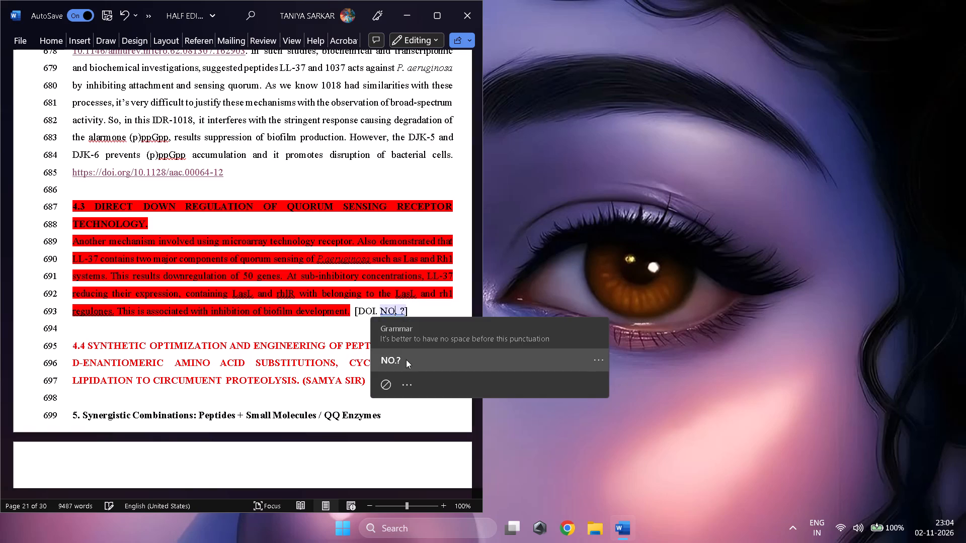
left_click(406, 361)
Format the "[DOI. NO.?]" flag at the end of section 4.3 in bold with red font colour.
left_click_drag(406, 314, 361, 316)
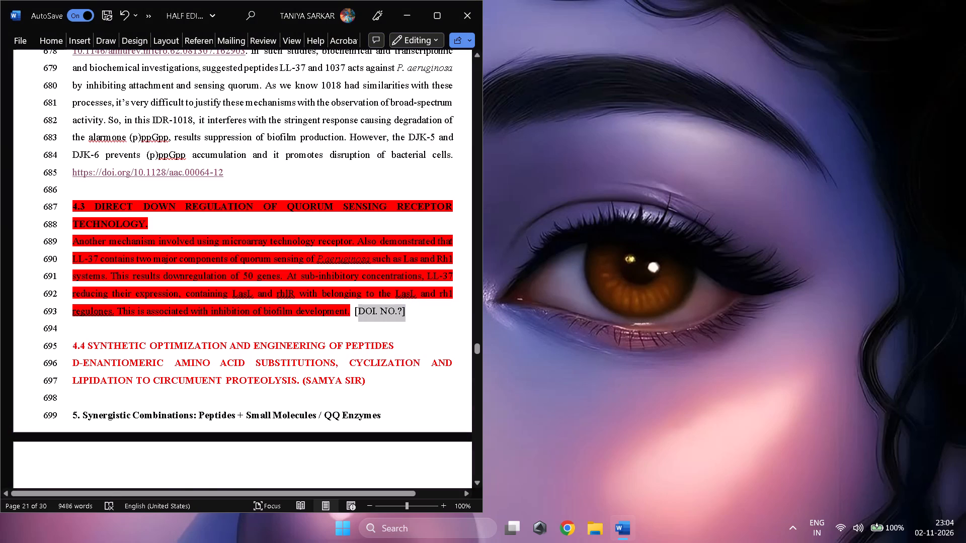
left_click_drag(361, 316, 355, 316)
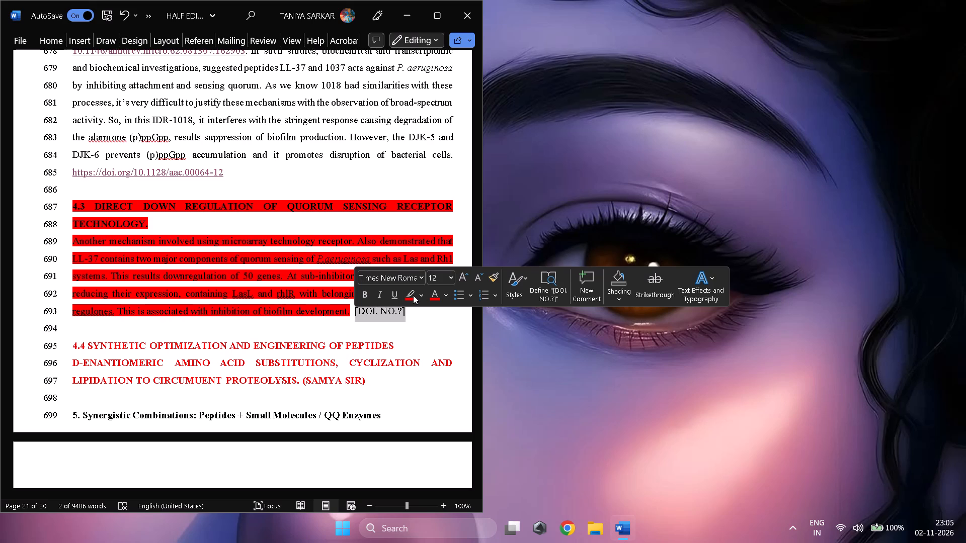
left_click(441, 294)
left_click(366, 294)
left_click(434, 338)
Remove the red highlighting from the section 4.3 heading, leaving its paragraph highlighted.
left_click_drag(212, 224, 97, 215)
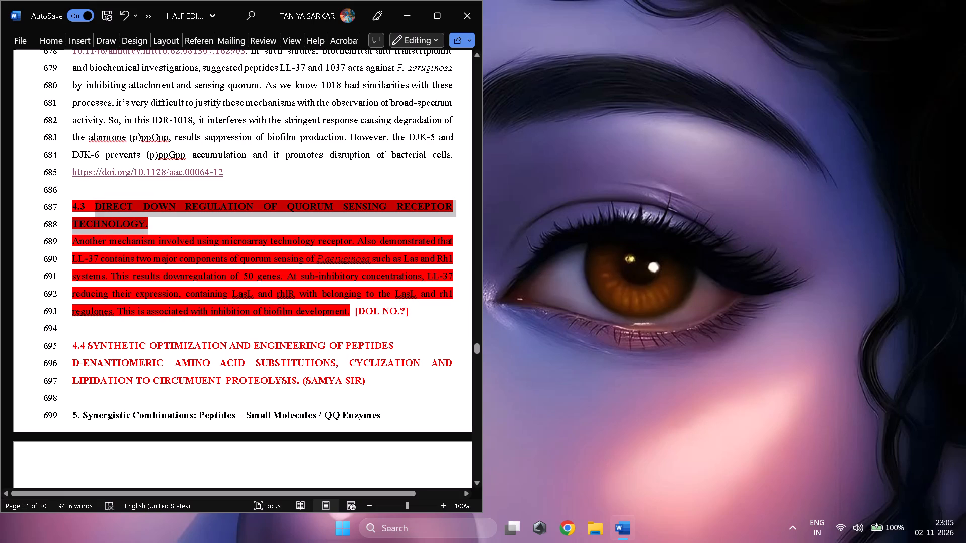
left_click_drag(97, 215, 71, 210)
left_click(128, 183)
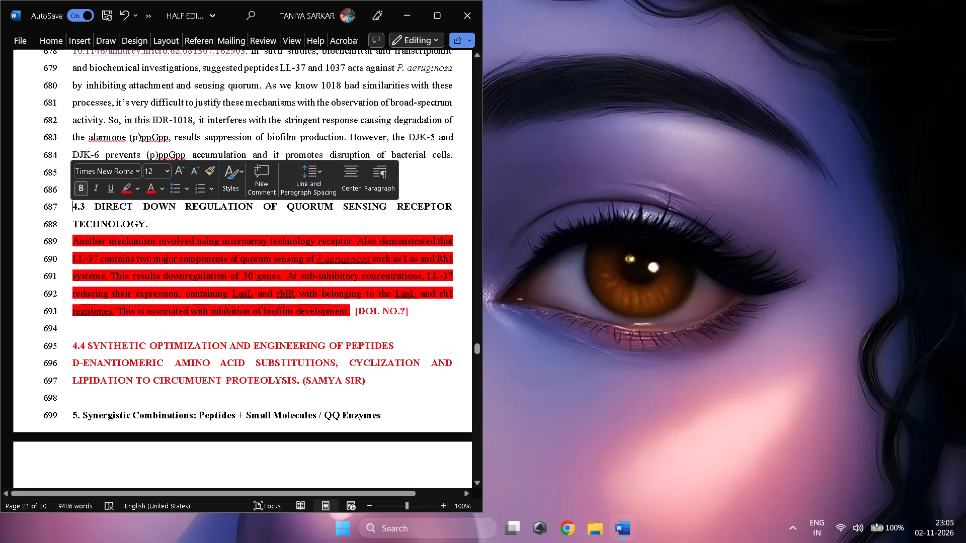
Copy the red note "[ MICRORGANISMS NAMES CHECKED, DOI NO.MISSING ]" from the 5.1 heading to the end of the 4.3 heading, without an extra blank line.
left_click(168, 227)
key("space")
right_click(168, 227)
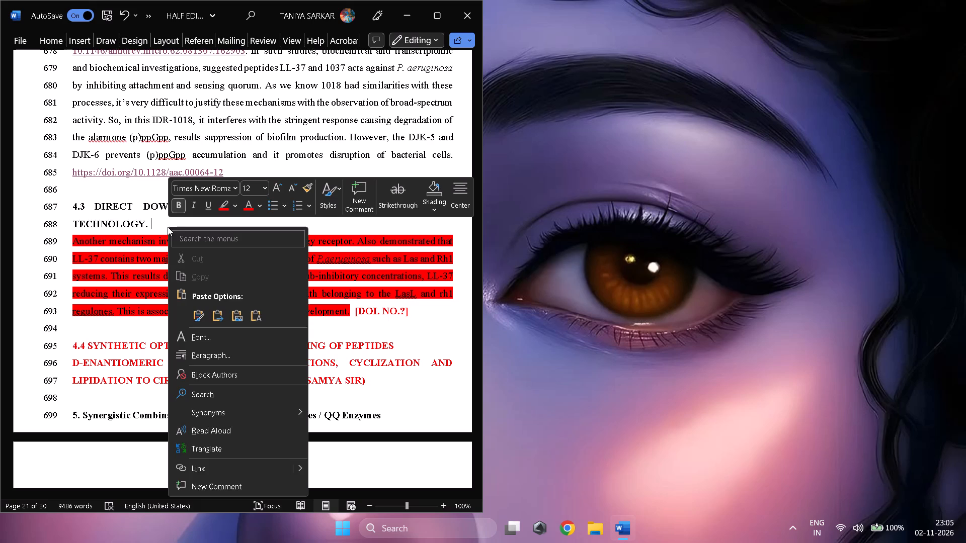
left_click(355, 357)
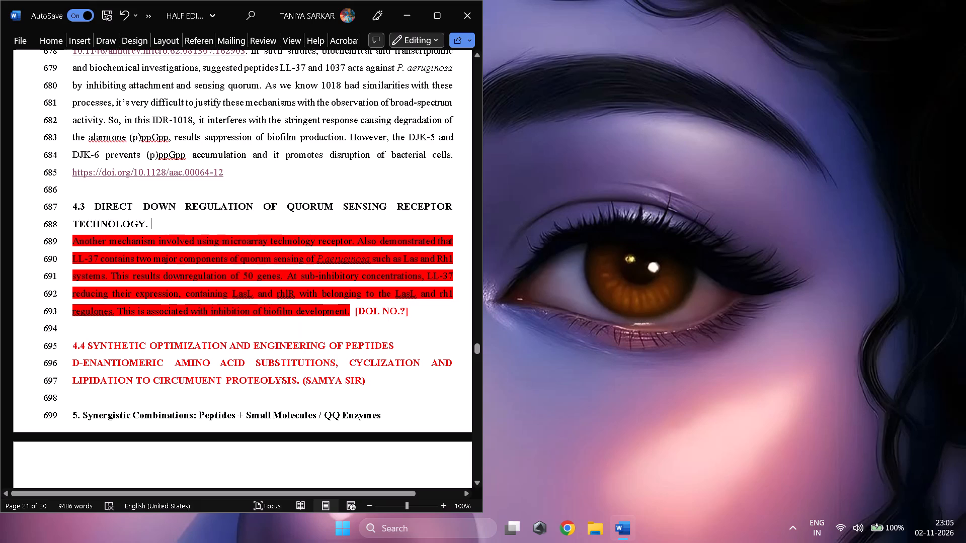
left_click(475, 481)
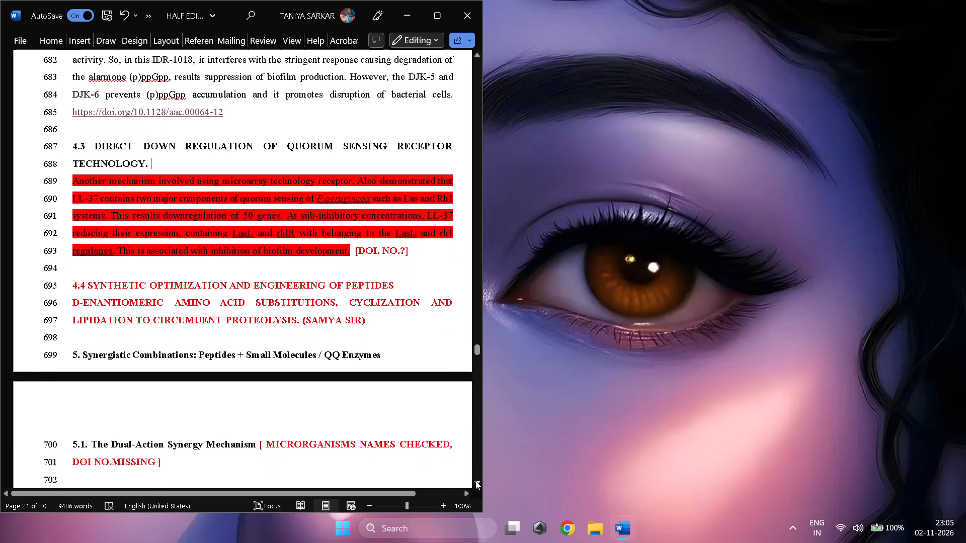
left_click_drag(261, 434, 278, 445)
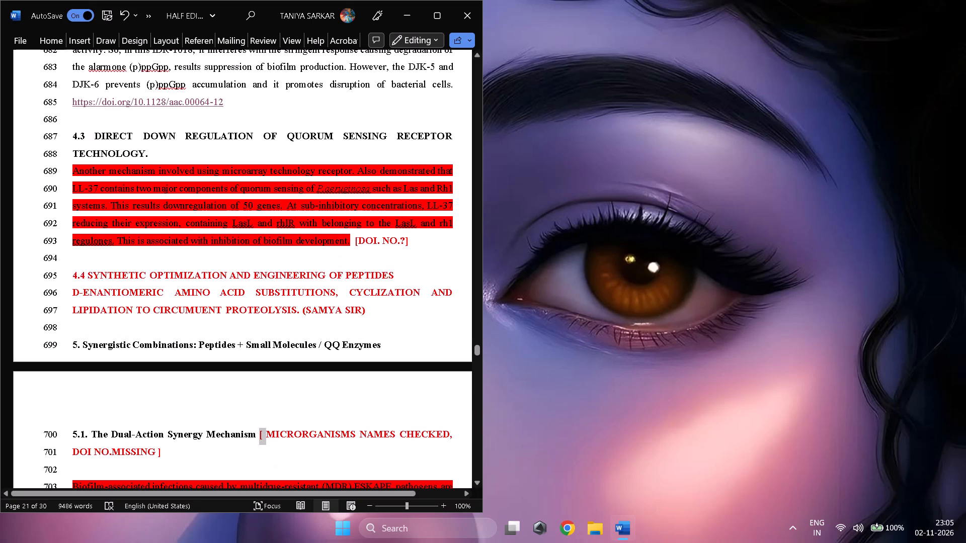
left_click_drag(278, 445, 281, 447)
key("ctrl+c")
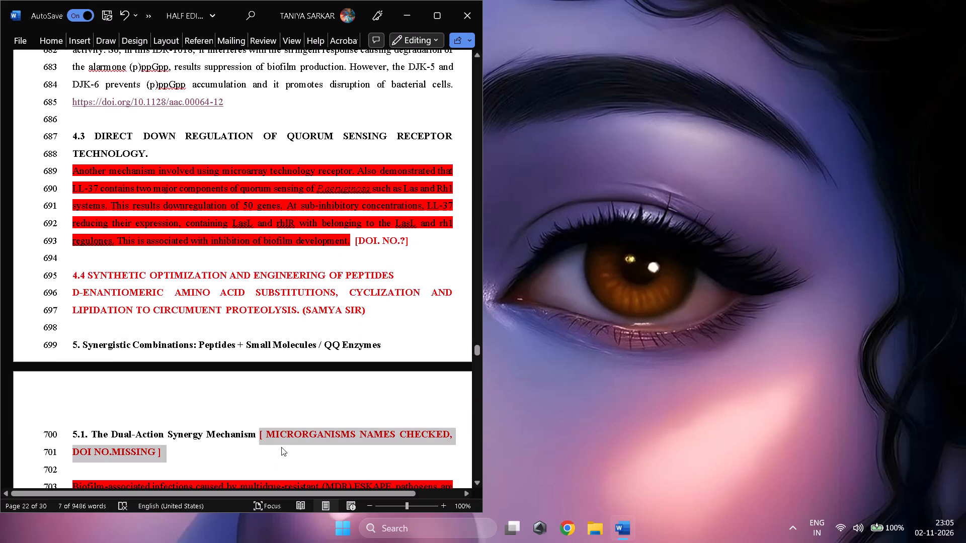
left_click(179, 154)
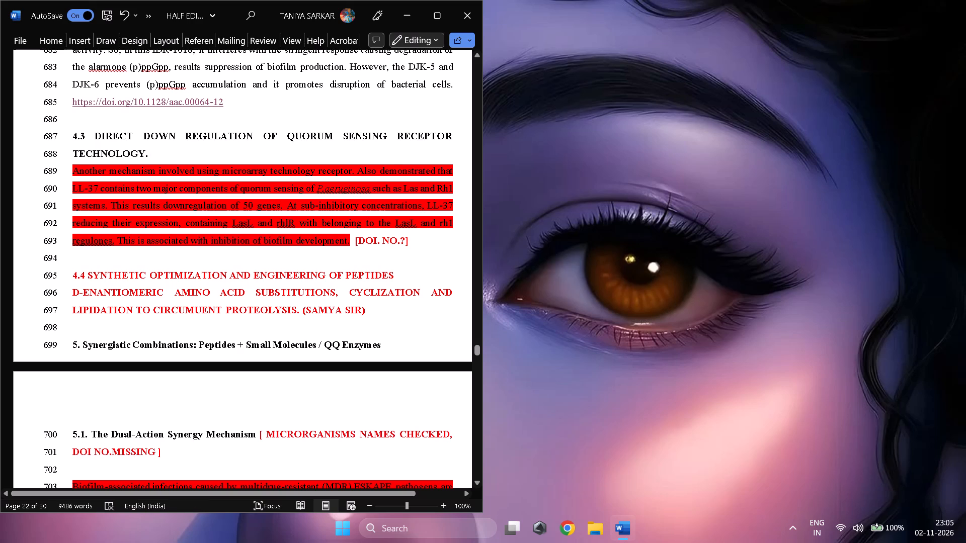
key("ctrl+v")
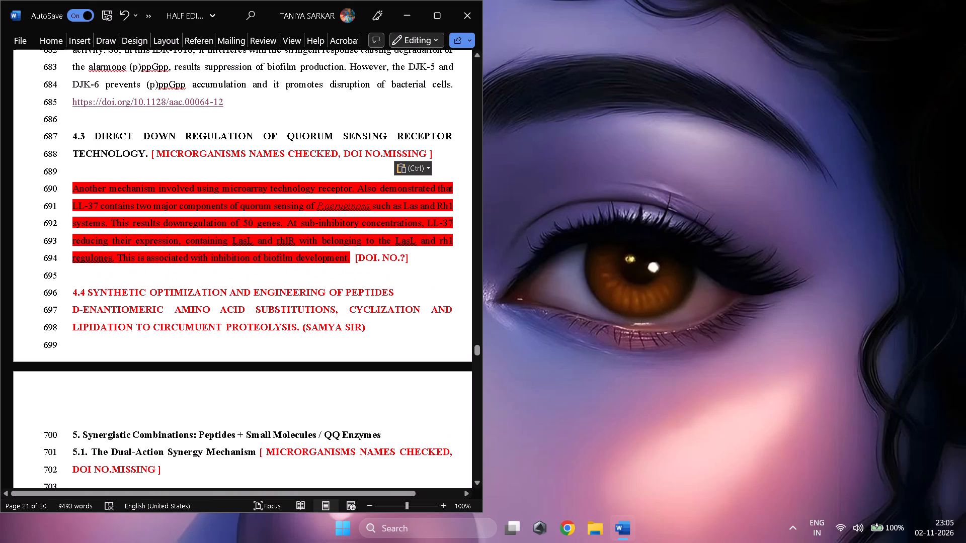
key("BackSpace")
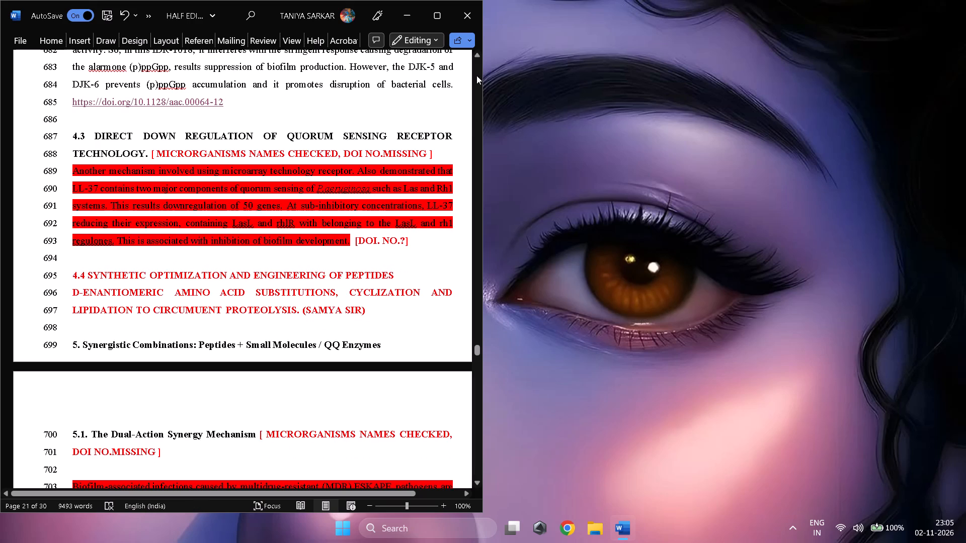
Open section 4.2's two cited links, 10.1128/aac.00064-12 and 10.1146/annurev.micro.62.081307.162903, to check them.
left_click(479, 55)
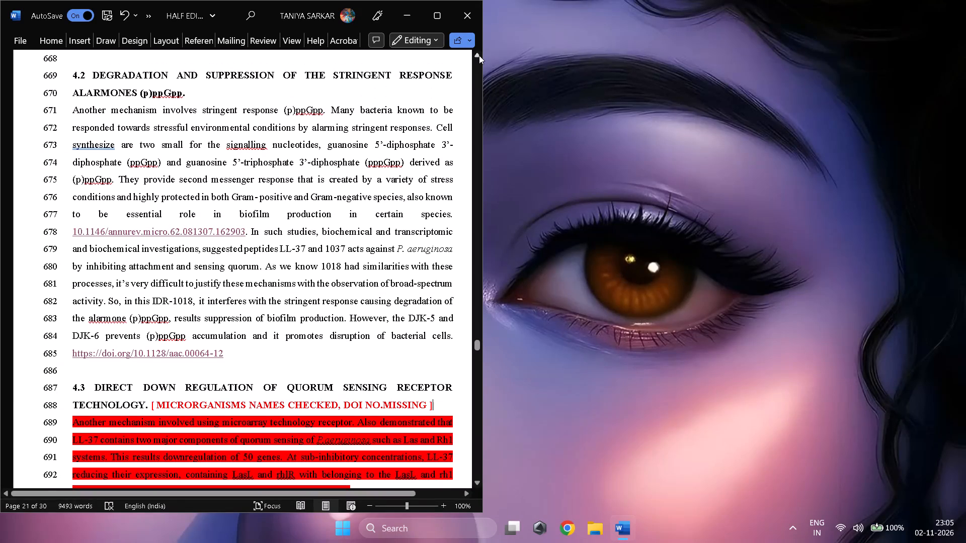
left_click(479, 55)
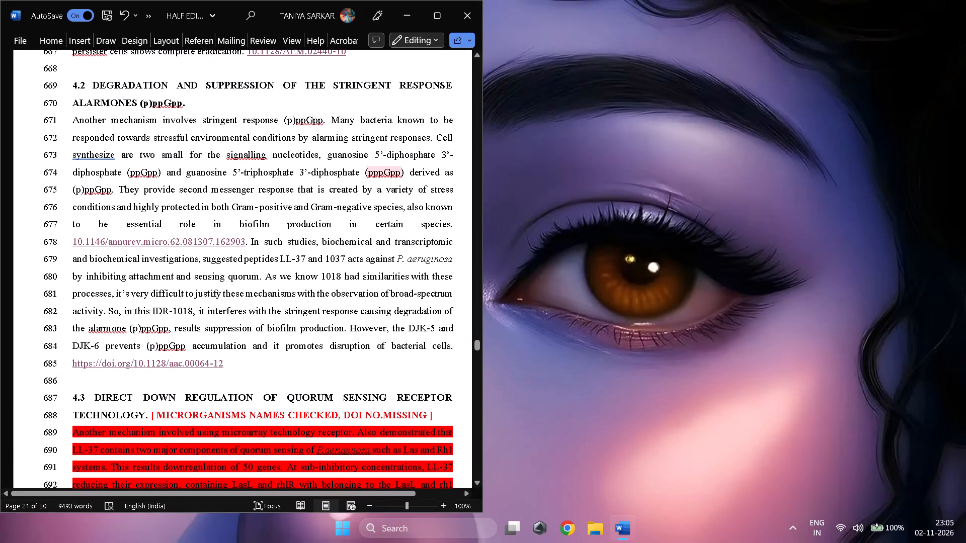
left_click(215, 365, "ctrl")
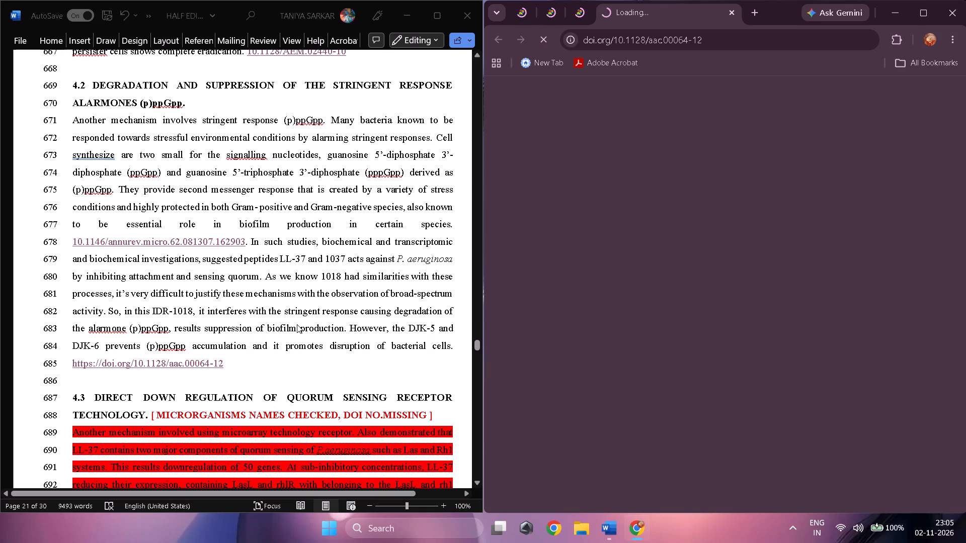
triple_click(474, 57)
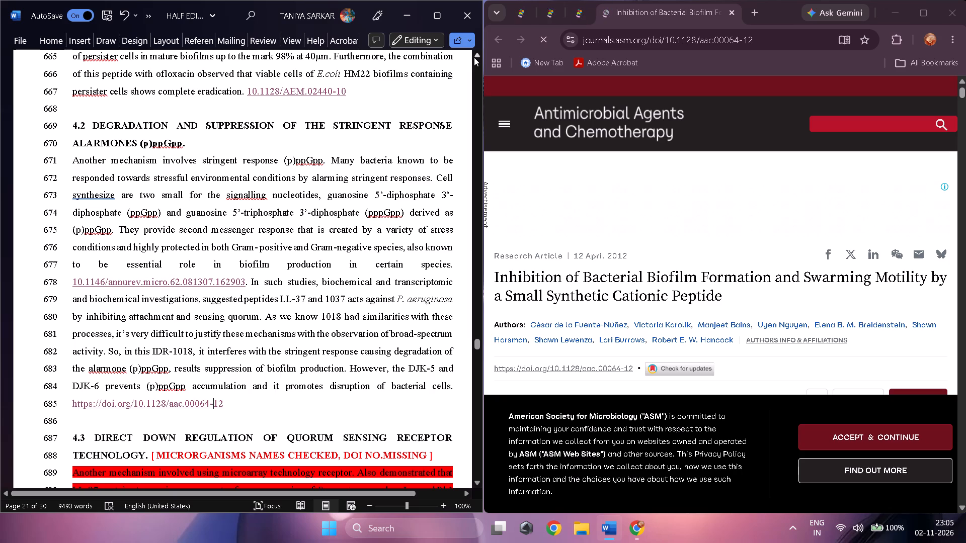
left_click(232, 282, "ctrl")
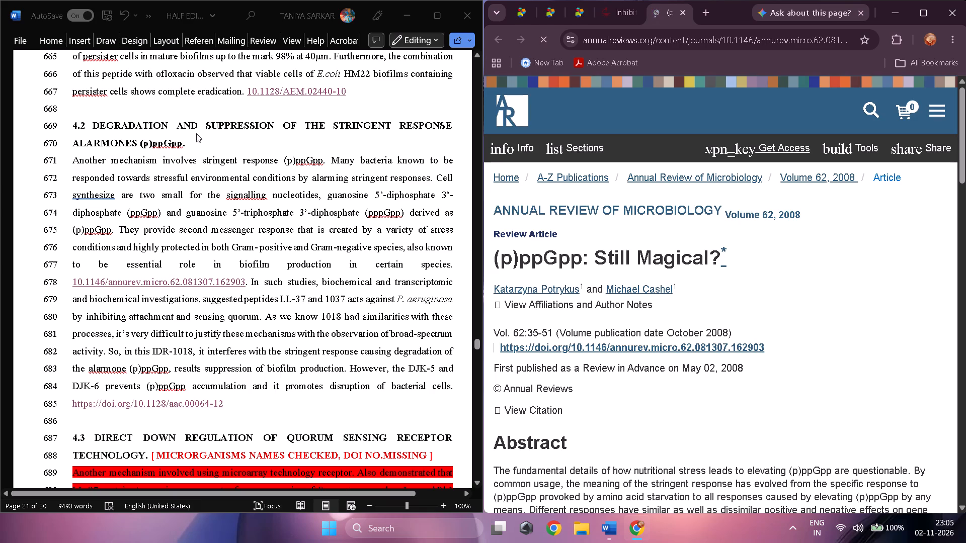
Paste the copied red note "[ MICRORGANISMS NAMES CHECKED, DOI NO.MISSING ]" at the end of the section 4.2 heading, without an extra blank line.
left_click(201, 143)
left_click(201, 143)
left_click(201, 143)
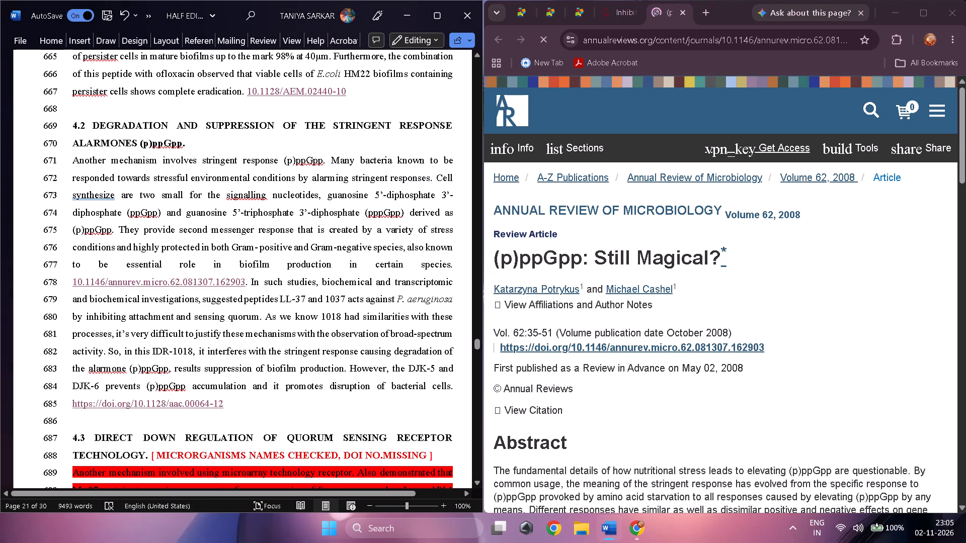
key("space")
key("ctrl+v")
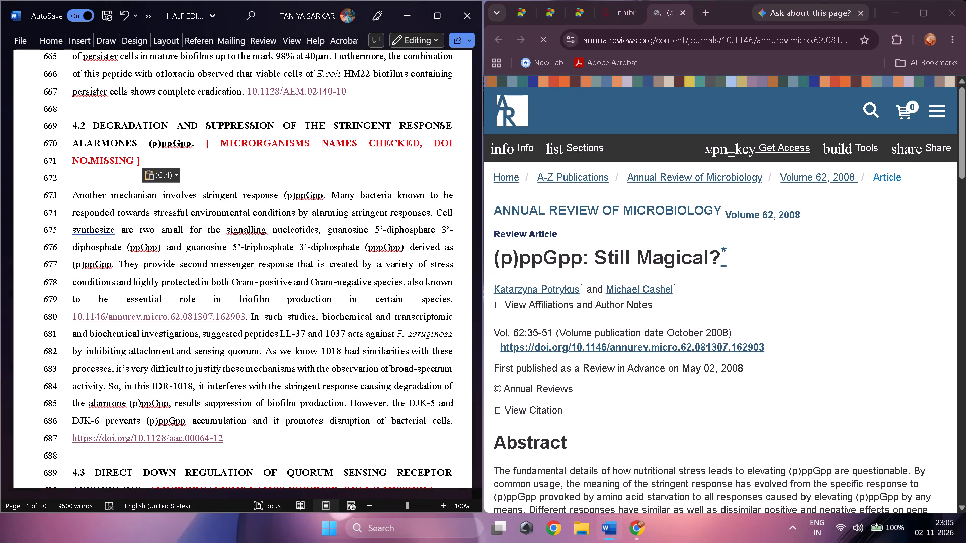
key("BackSpace")
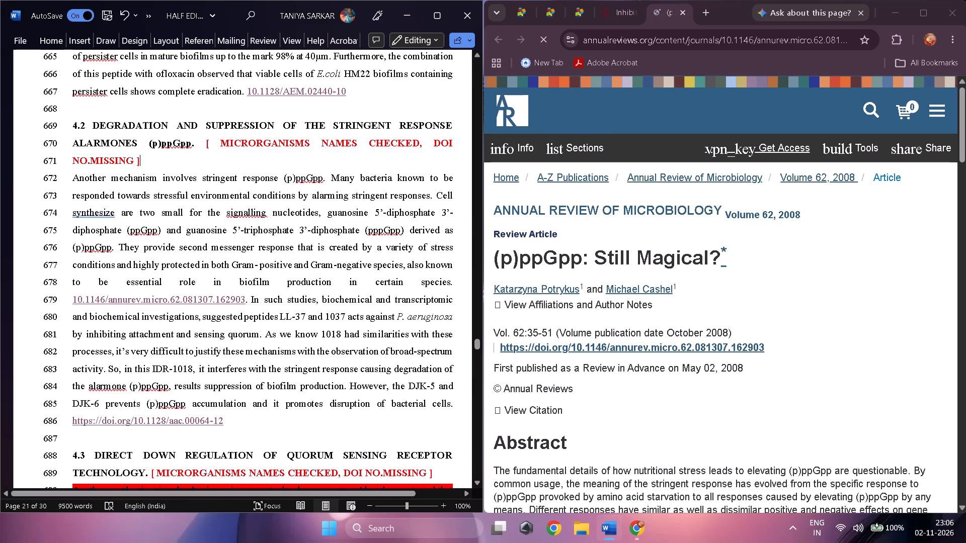
Reword the section 4.2 heading's note to "[ MICRORGANISMS NAMES CHECKED, DOI. NO. CHECKED]".
left_click_drag(433, 143, 203, 164)
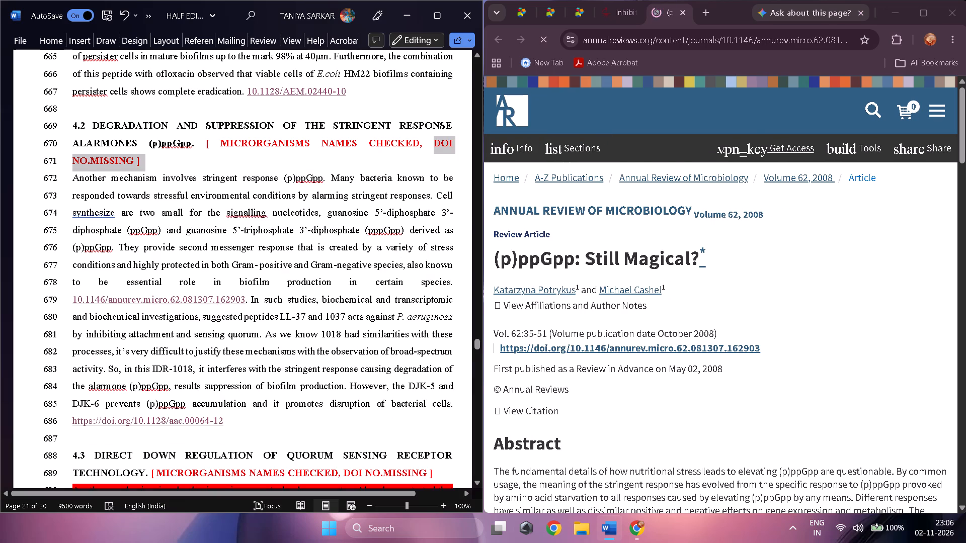
left_click_drag(203, 164, 135, 161)
key("BackSpace")
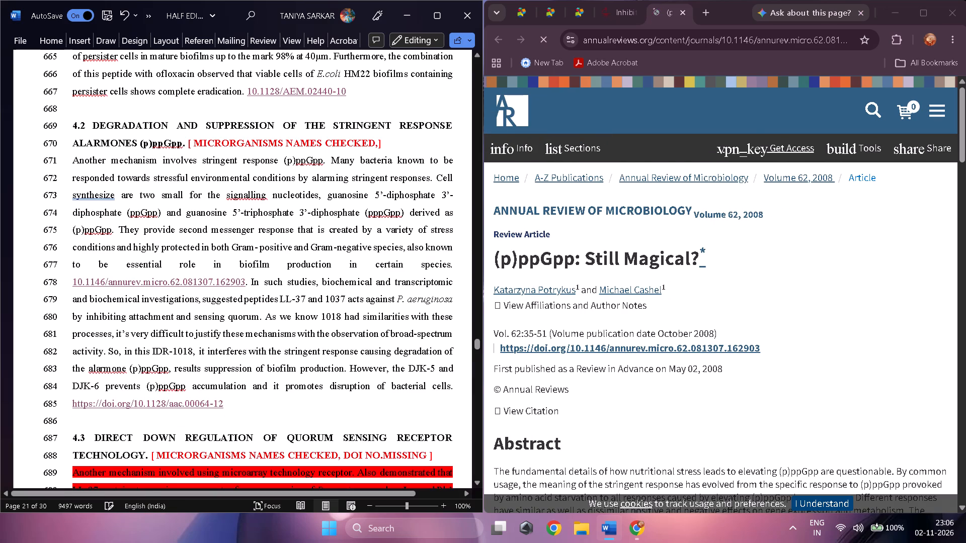
key("BackSpace")
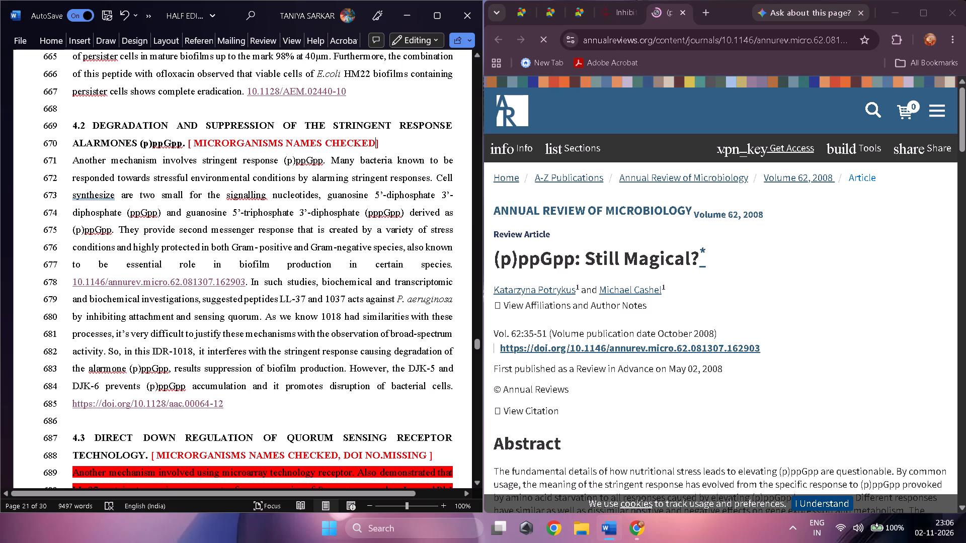
type(",")
key("space")
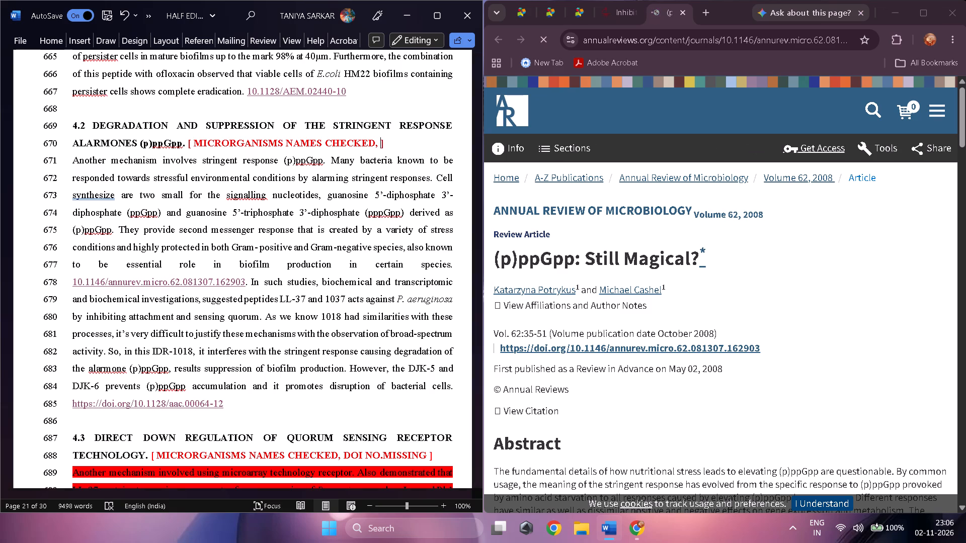
type("DOI")
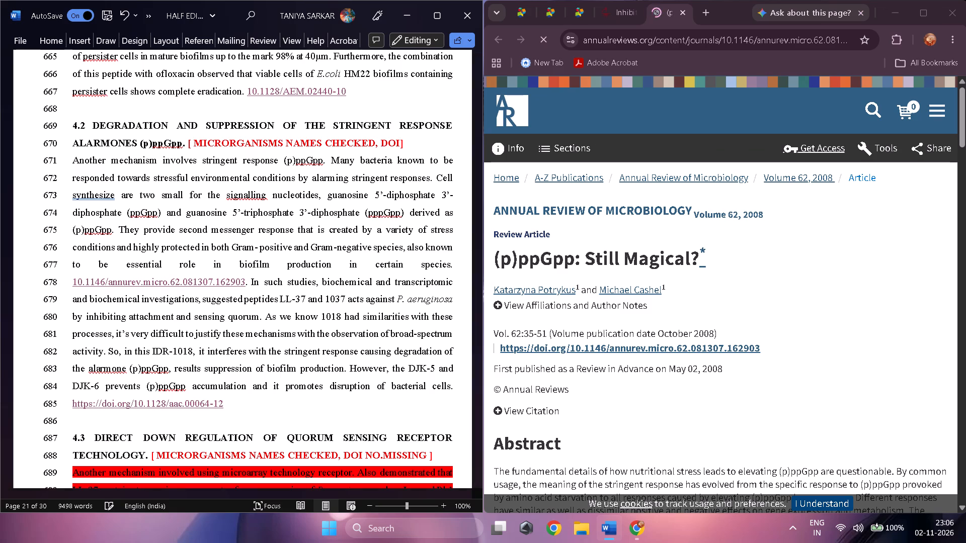
type(". N")
type("O,")
key("BackSpace")
type(". CHECHE")
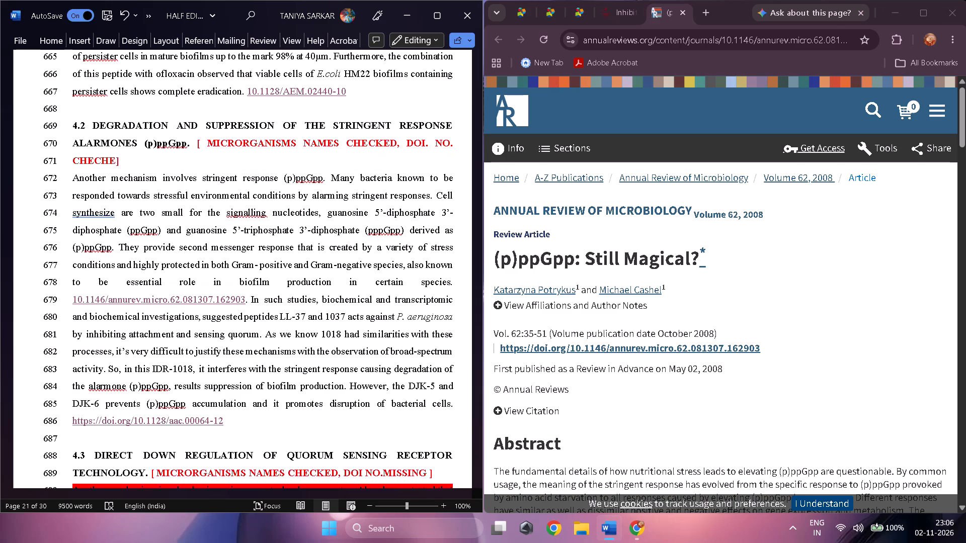
key("BackSpace")
key("BackSpace")
key("BackSpace")
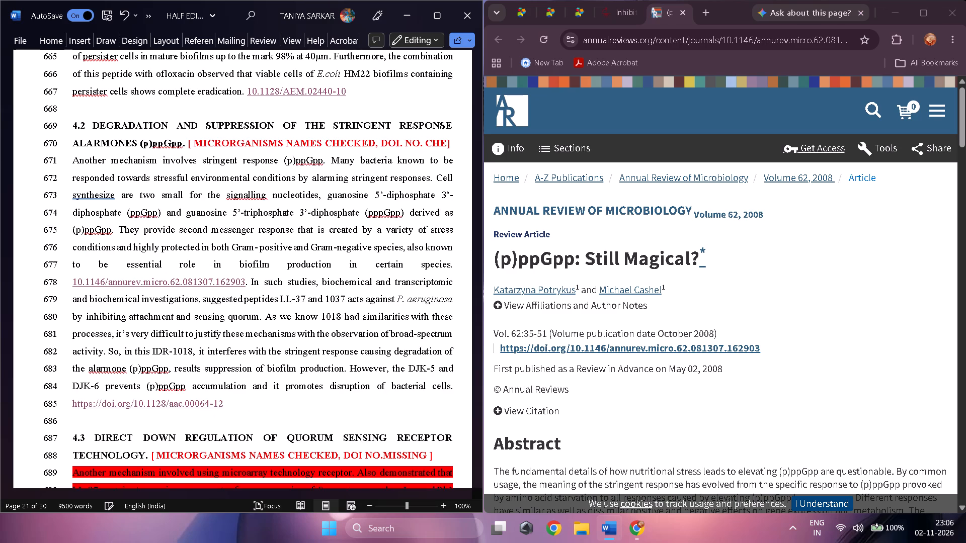
type("CK")
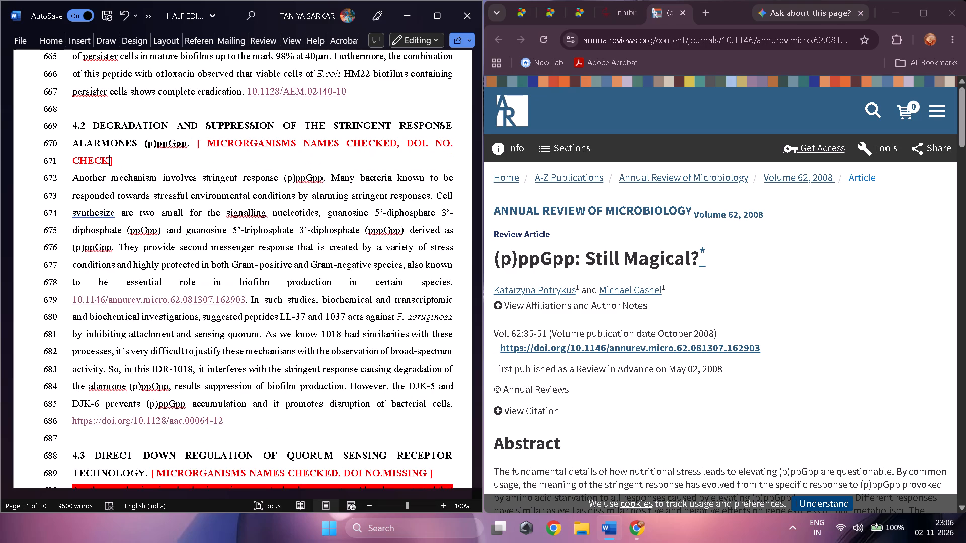
type("ED")
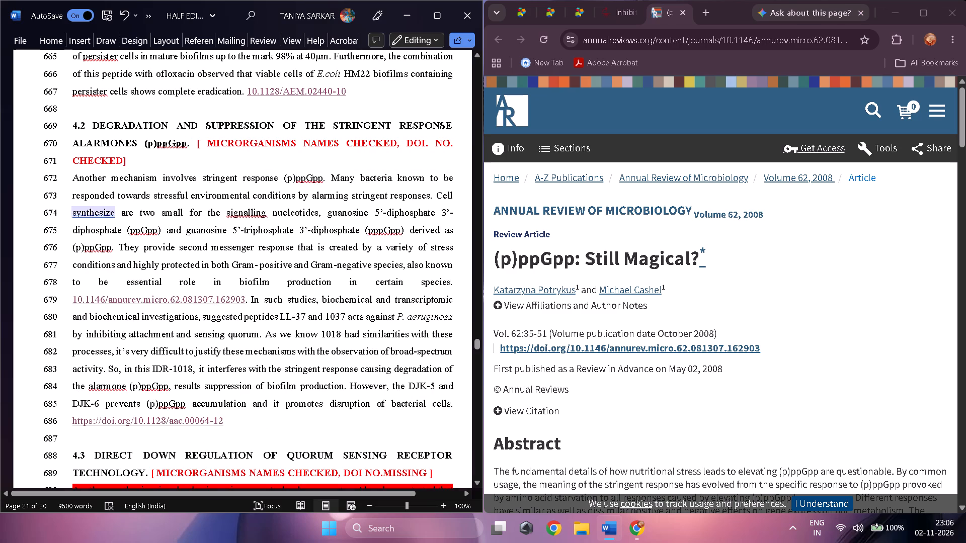
Correct the flagged word "synthesize" to "synthesizes" in the section 4.2 paragraph.
left_click(106, 213)
left_click(123, 260)
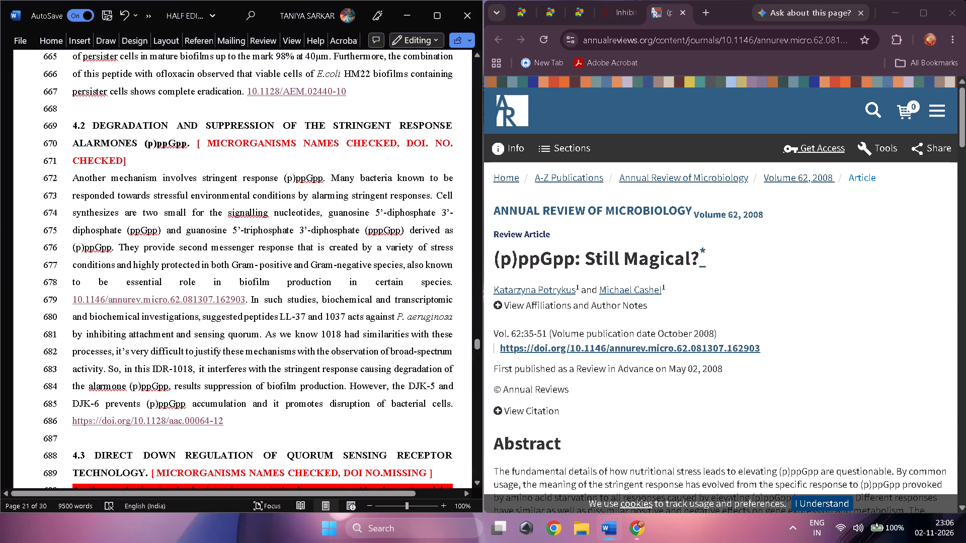
left_click(475, 55)
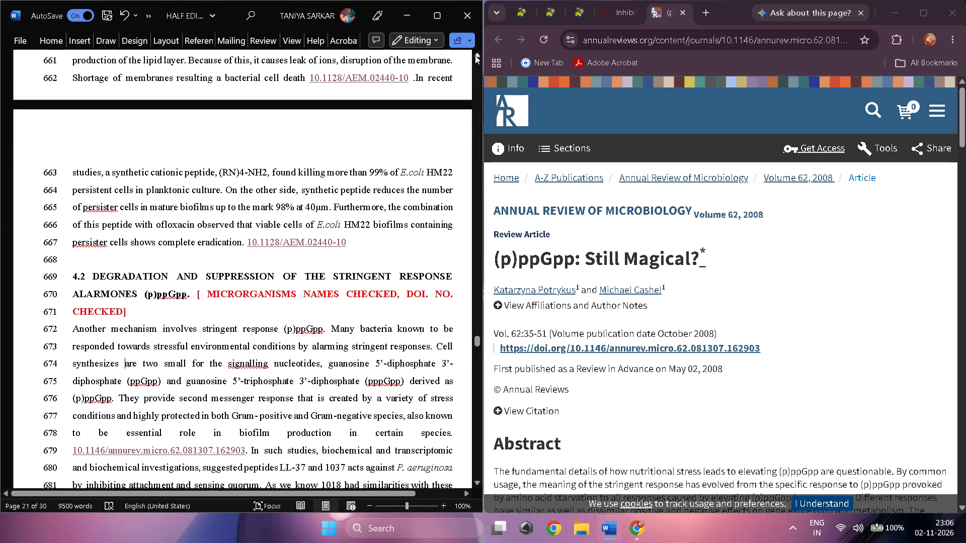
triple_click(474, 56)
left_click(474, 56)
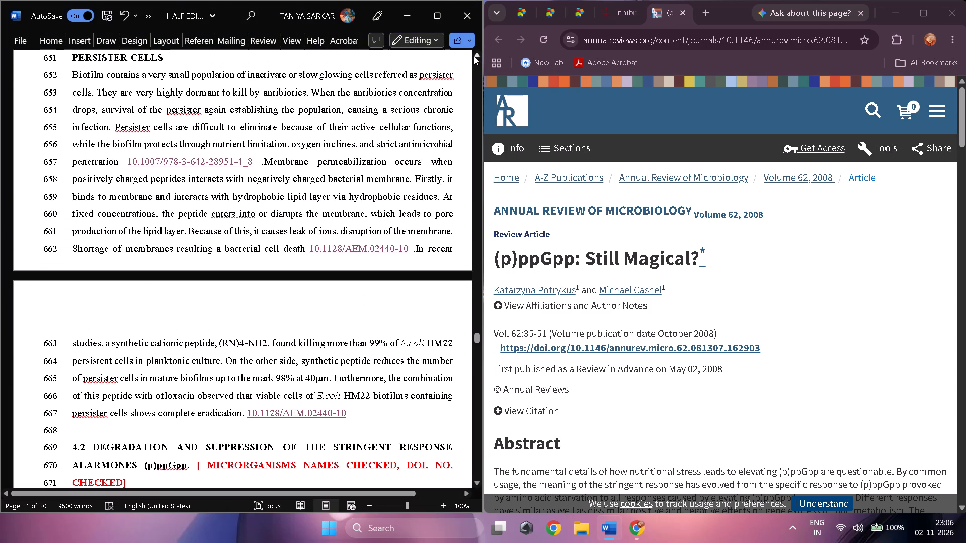
left_click(336, 414, "ctrl")
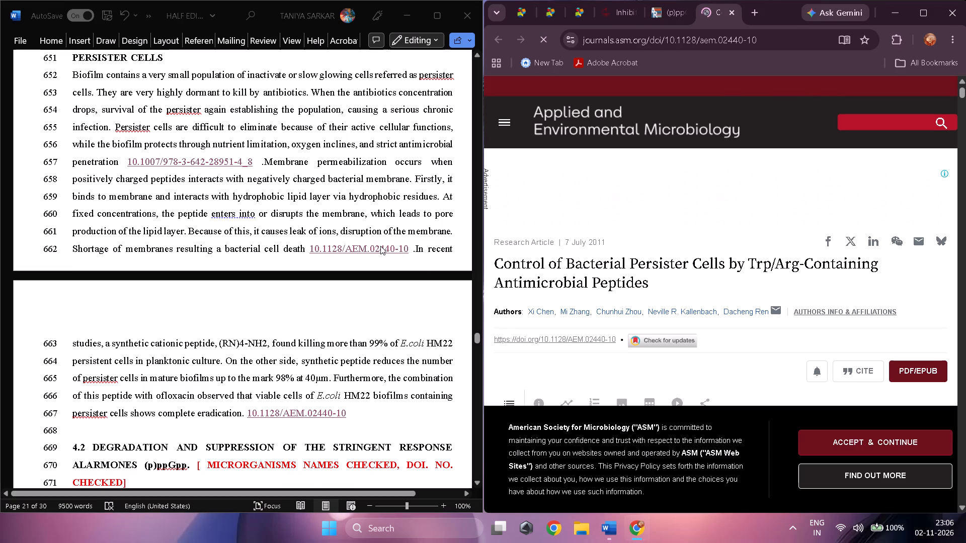
left_click(380, 246, "ctrl")
left_click(380, 246, "ctrl")
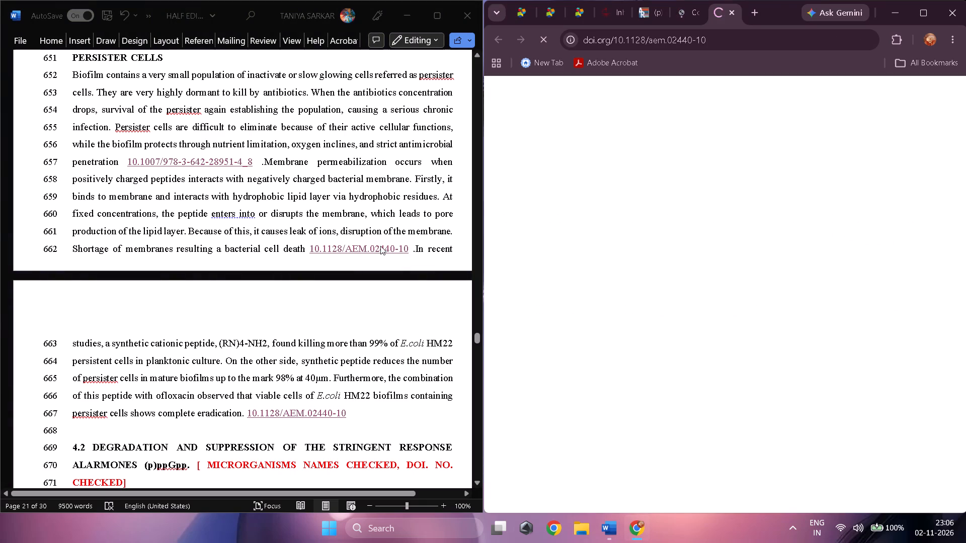
right_click(475, 57)
right_click(475, 57)
right_click(475, 57)
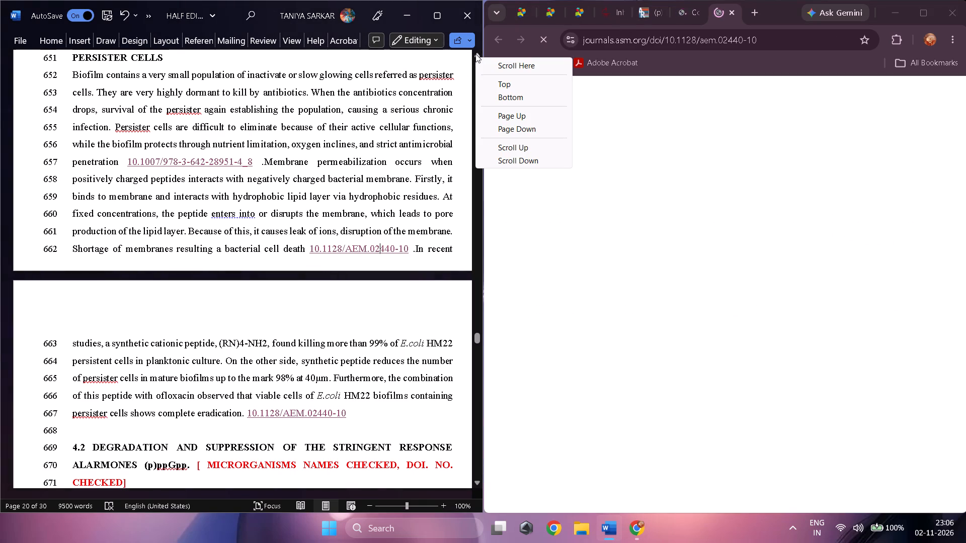
left_click(475, 53)
left_click(475, 53)
left_click(475, 53)
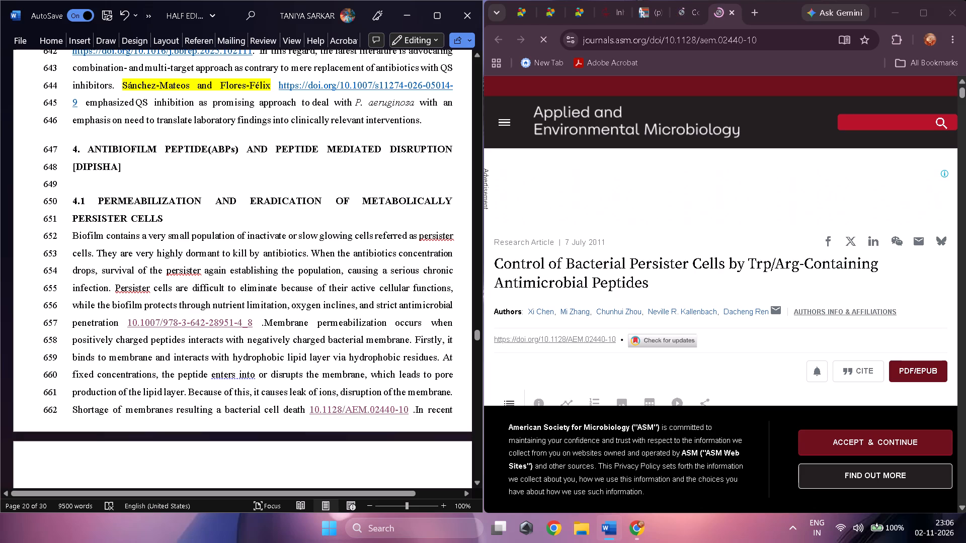
left_click(202, 324, "ctrl")
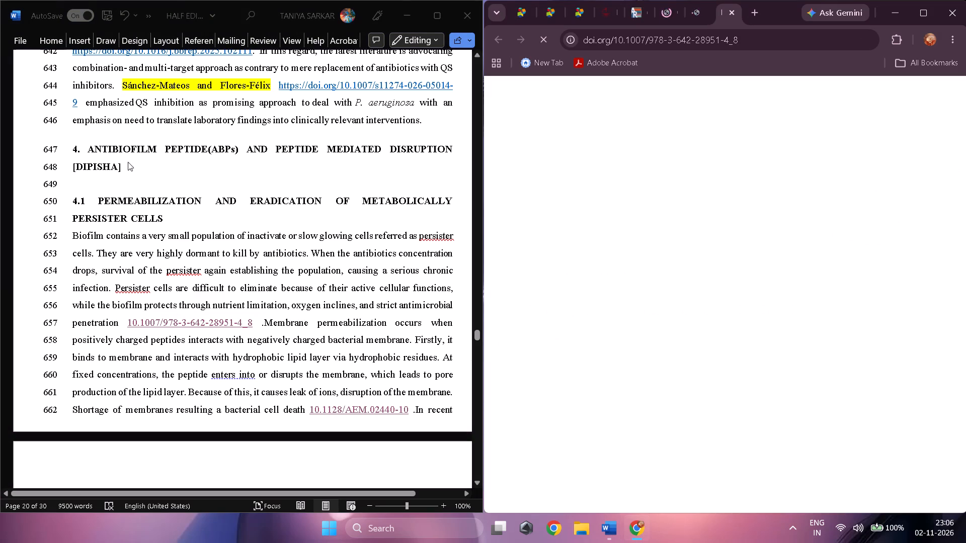
Colour the bracketed "[DIPISHA]" tag in the section 4 heading red.
left_click(124, 162)
left_click_drag(122, 167, 72, 166)
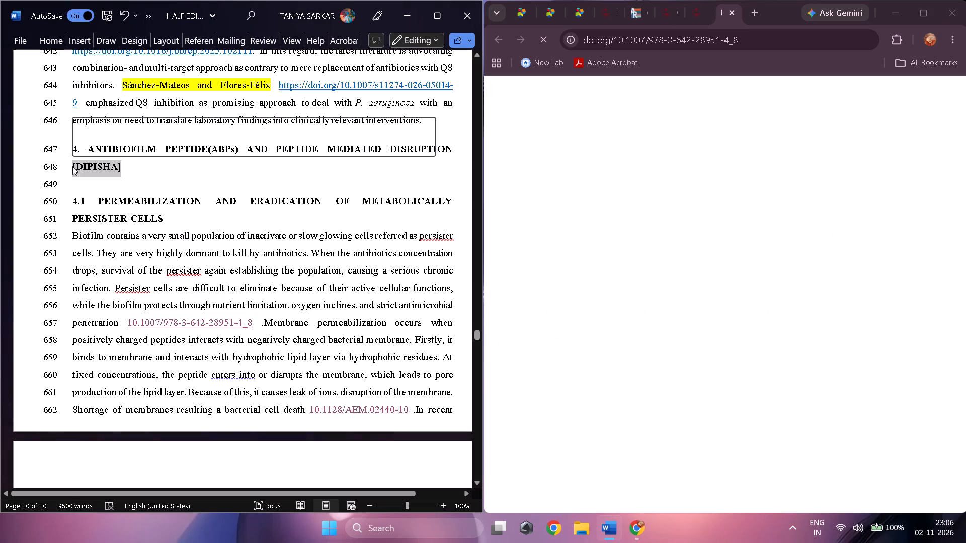
left_click(153, 146)
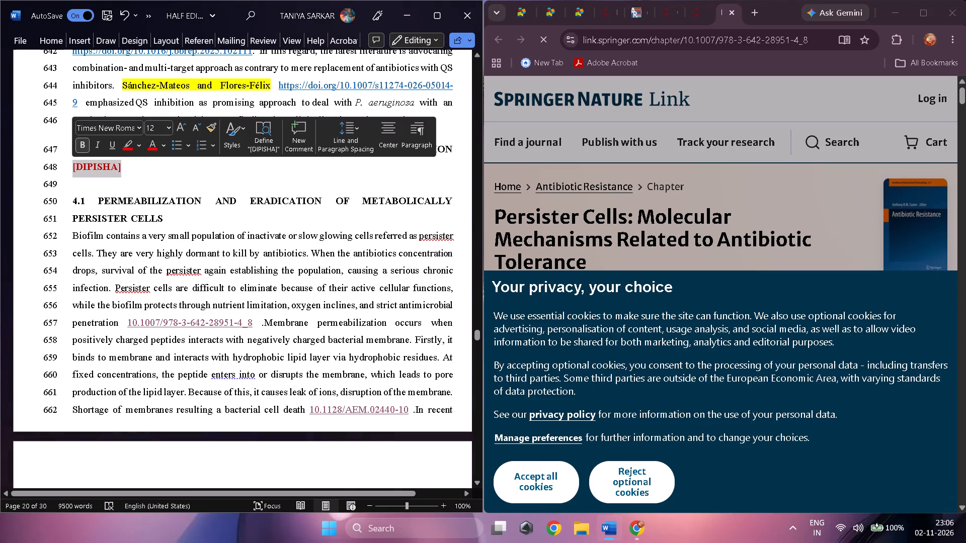
Paste the copied note after "[DIPISHA]" in the section 4 heading and reword it to "[ MICRORGANISMS NAMES CHECKED, DOI. NO. CHECKED ]".
left_click(147, 181)
left_click(146, 172)
key("space")
key("ctrl+v")
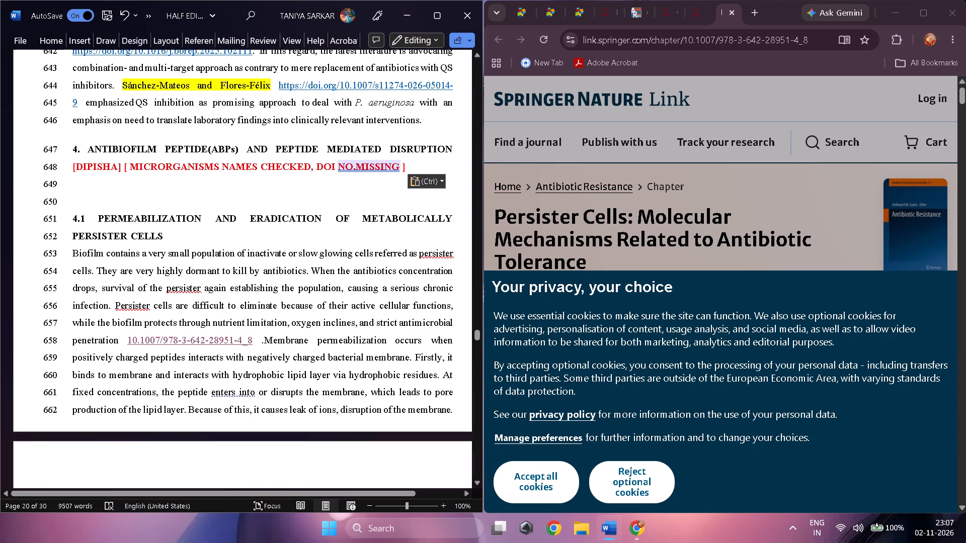
left_click_drag(398, 166, 358, 170)
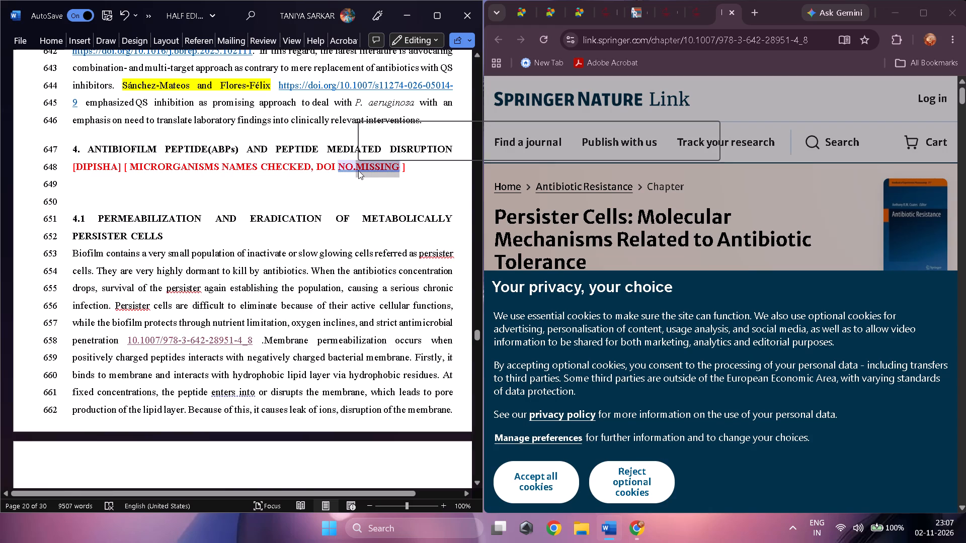
key("BackSpace")
key("BackSpace")
key("BackSpace")
key("BackSpace")
key("BackSpace")
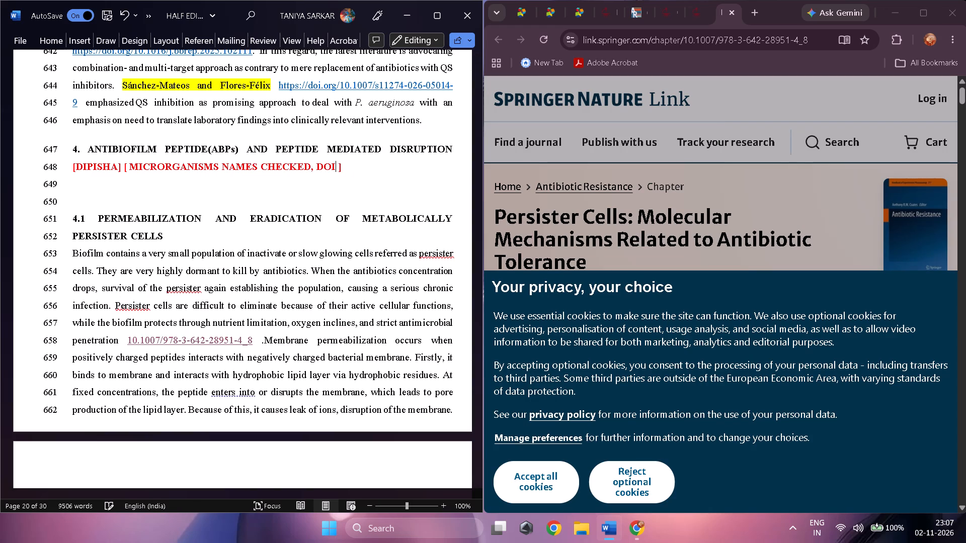
type(". NO. CHECKED")
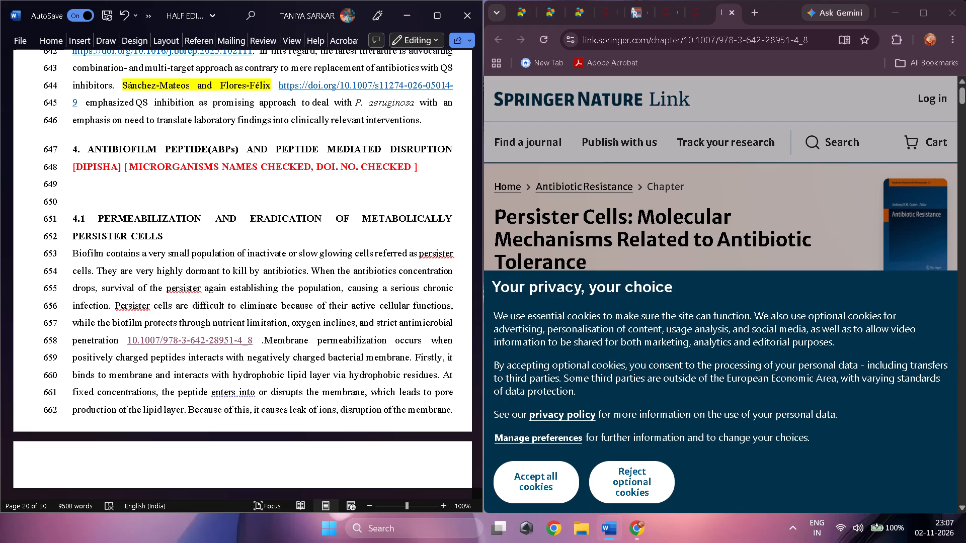
Move the red note "[ MICRORGANISMS NAMES CHECKED, DOI. NO. CHECKED ]" from the section 4 heading to the end of the section 4.1 heading.
left_click_drag(124, 165, 407, 166)
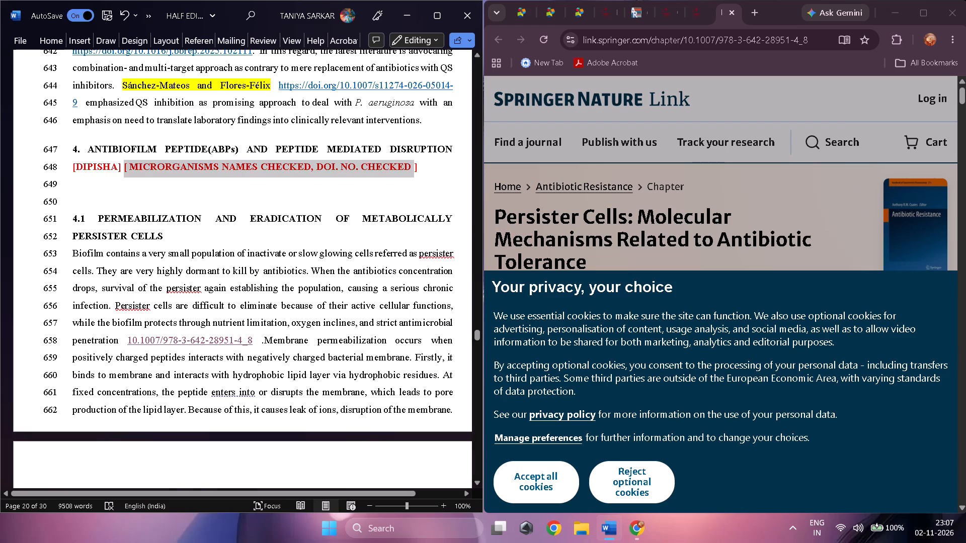
left_click_drag(407, 166, 419, 165)
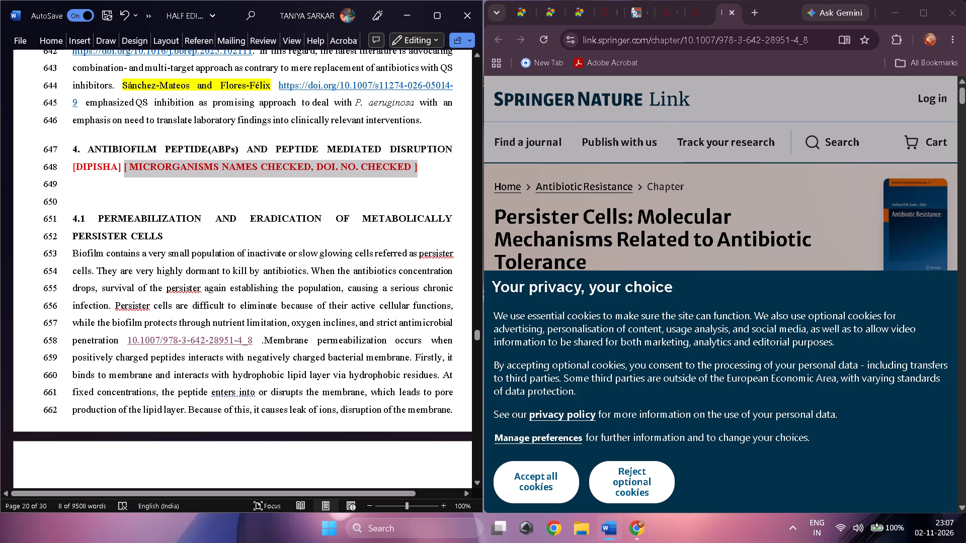
right_click(399, 163)
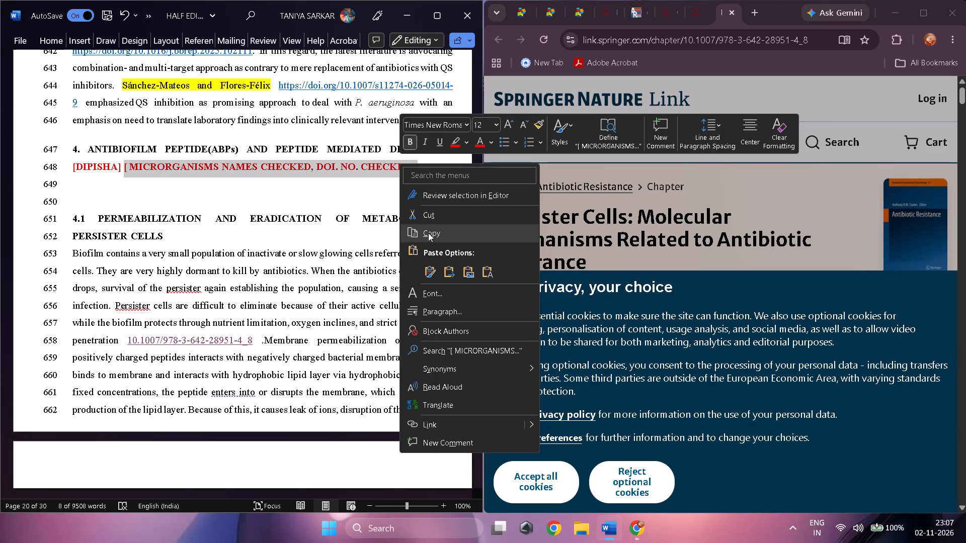
left_click(426, 213)
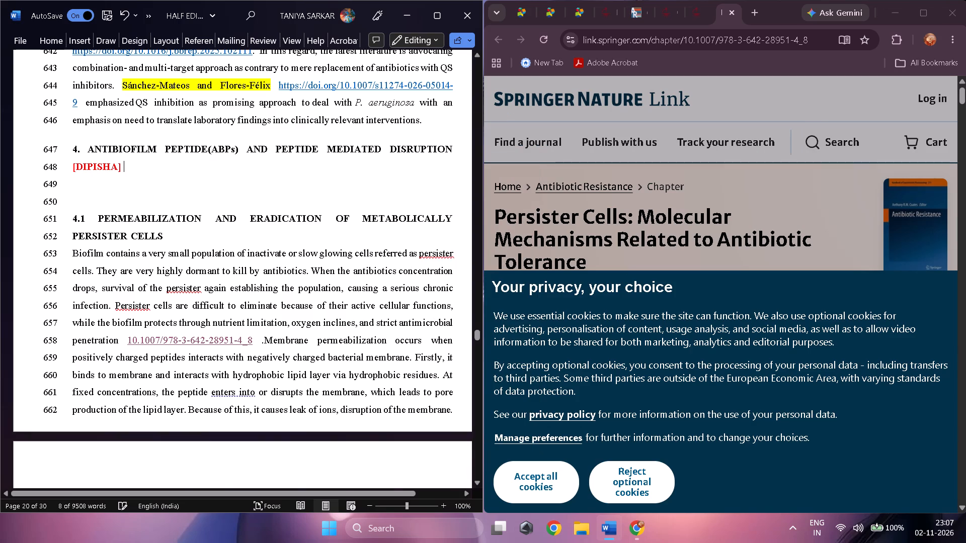
left_click(297, 241)
key("space")
key("ctrl+v")
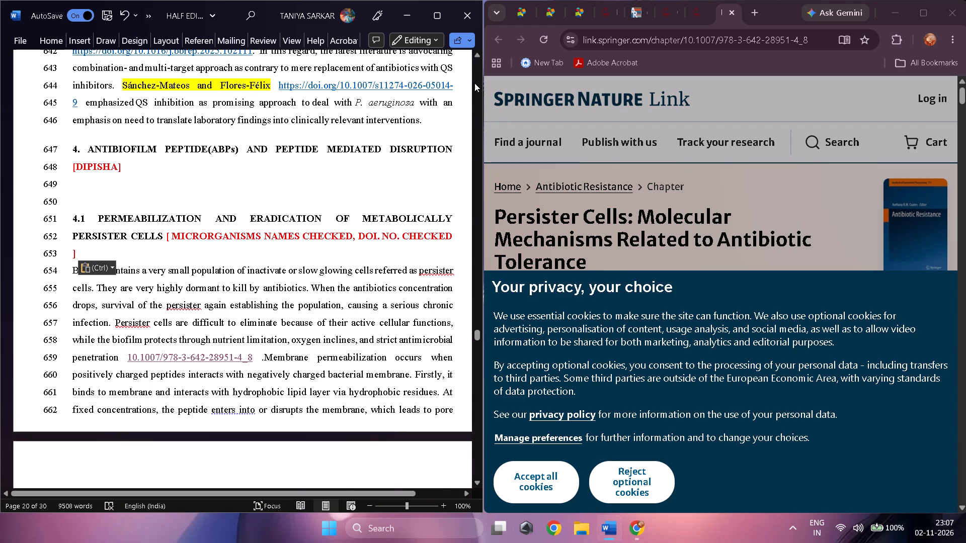
left_click(476, 53)
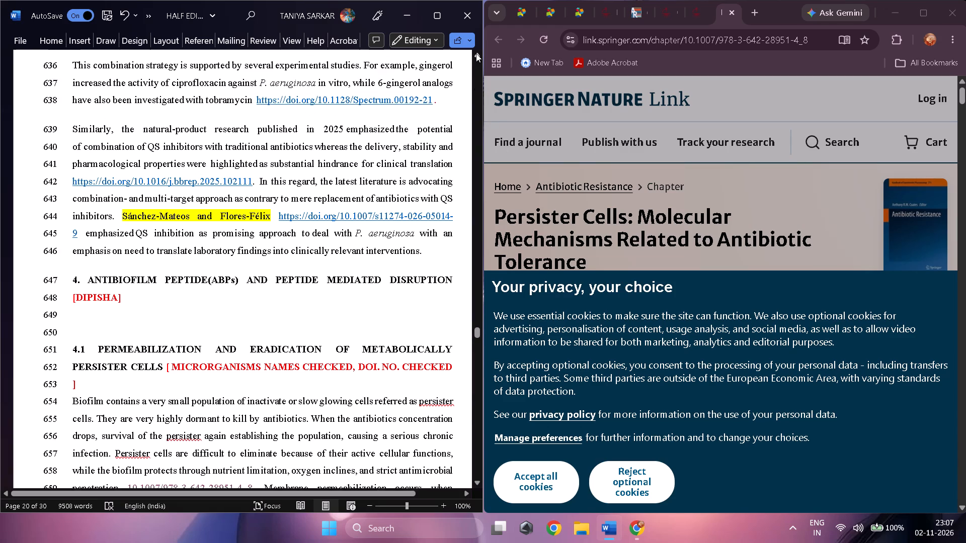
left_click(476, 53)
triple_click(476, 53)
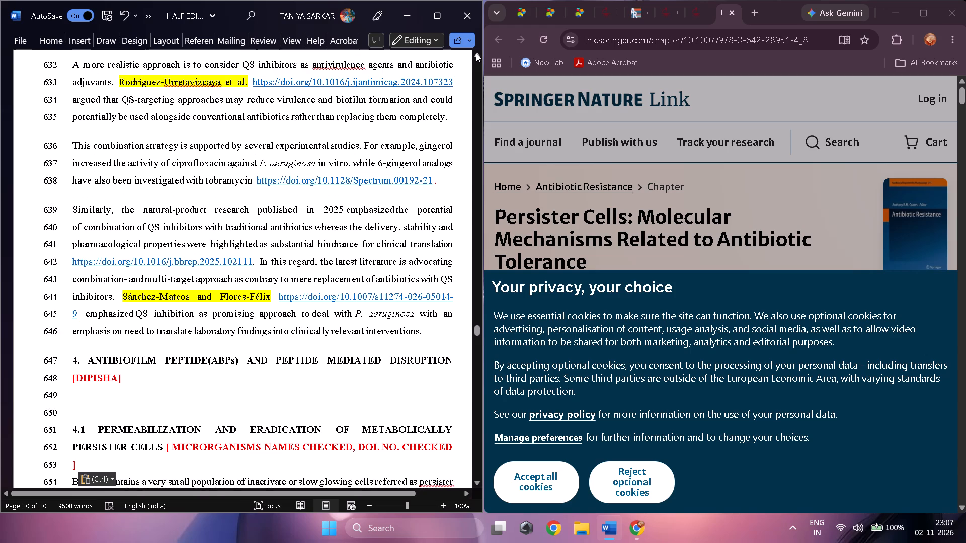
left_click(476, 53)
left_click(476, 53)
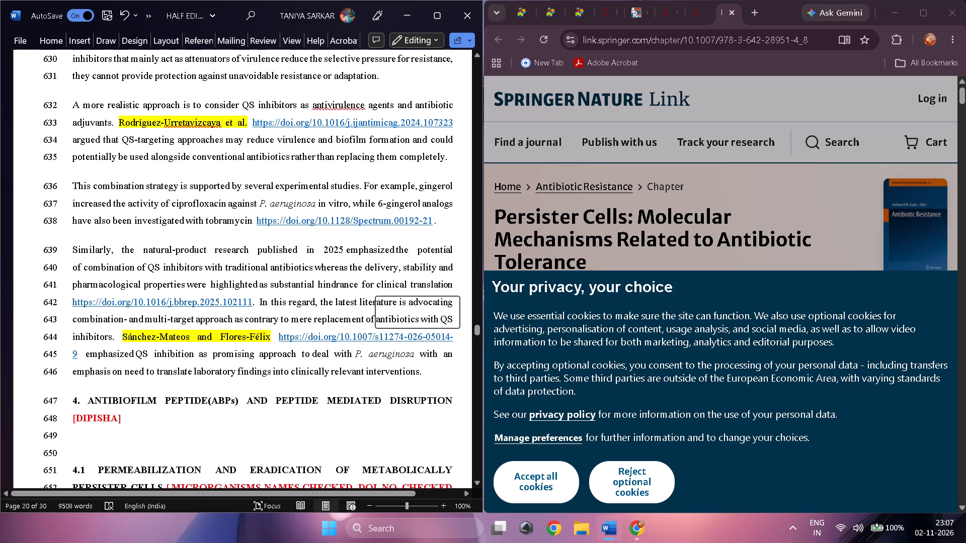
right_click(376, 336, "ctrl")
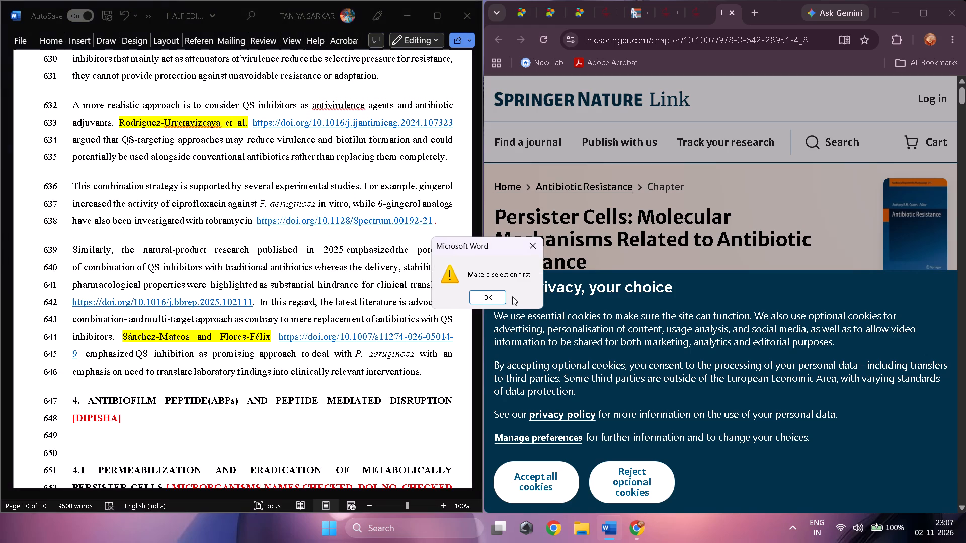
left_click(499, 300)
left_click(958, 12)
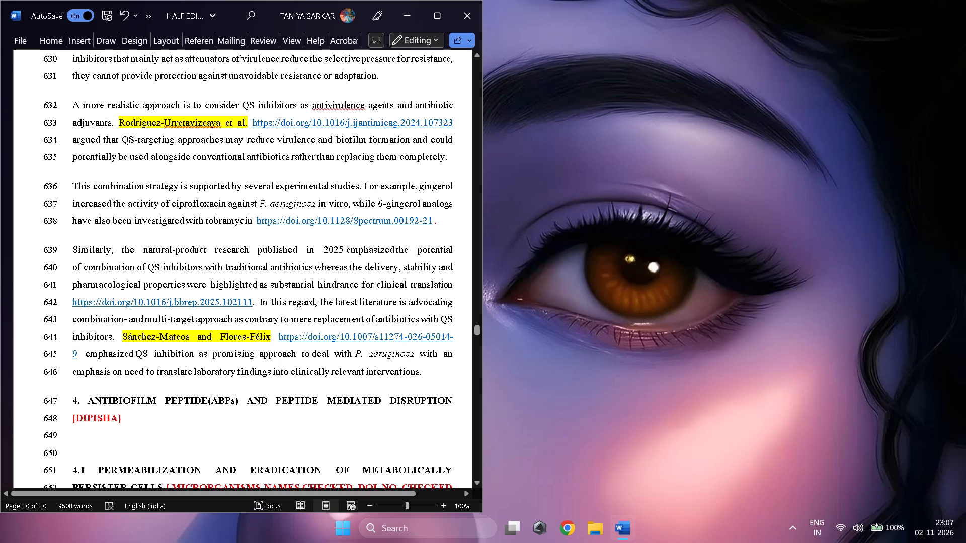
left_click(410, 338, "ctrl")
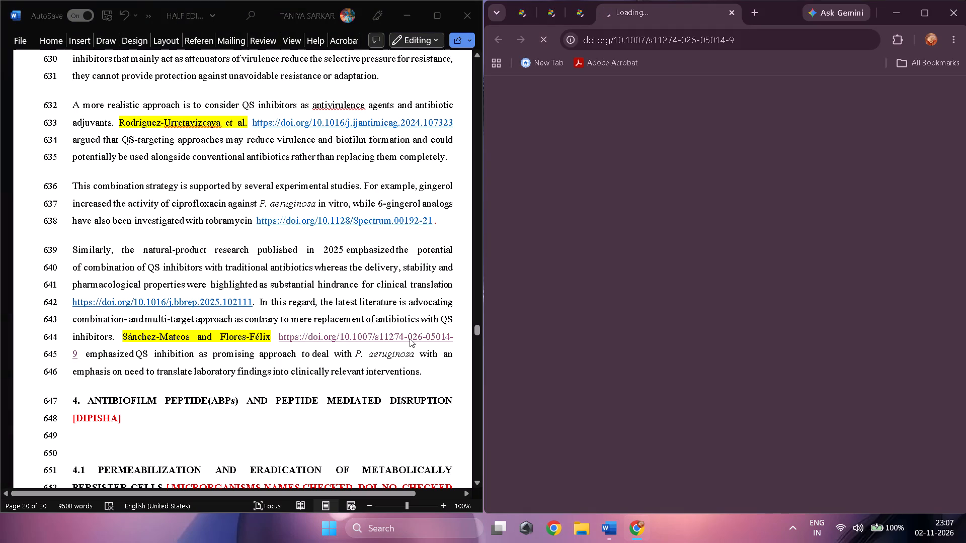
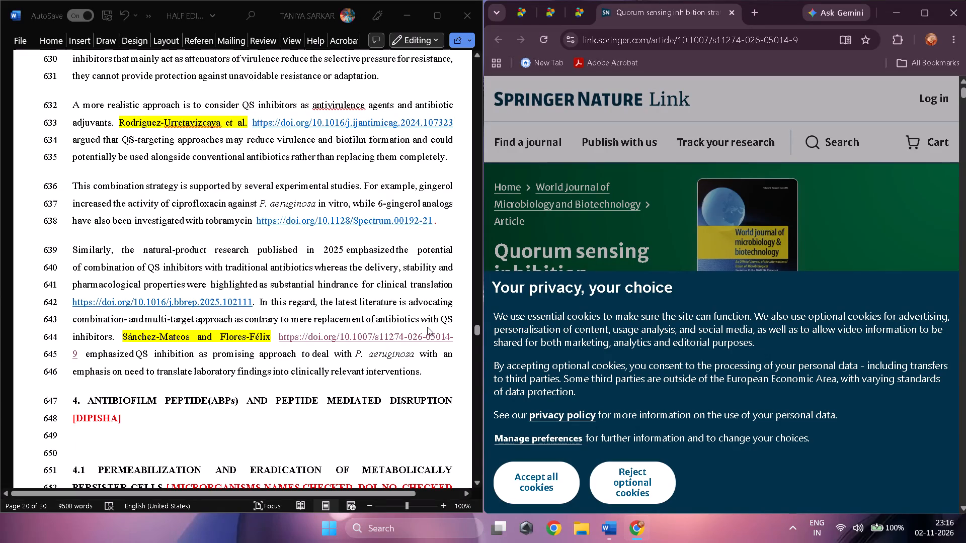
Check the DOI links of the 2025 natural-product study, the gingerol–tobramycin study and Rodríguez-Urretavizcaya et al. by opening their article pages.
left_click(242, 304)
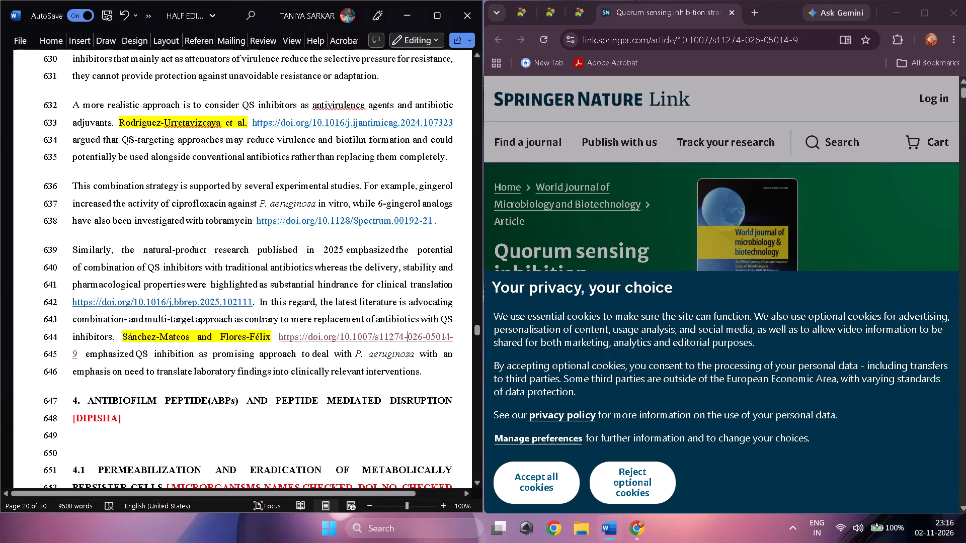
left_click(242, 304, "ctrl")
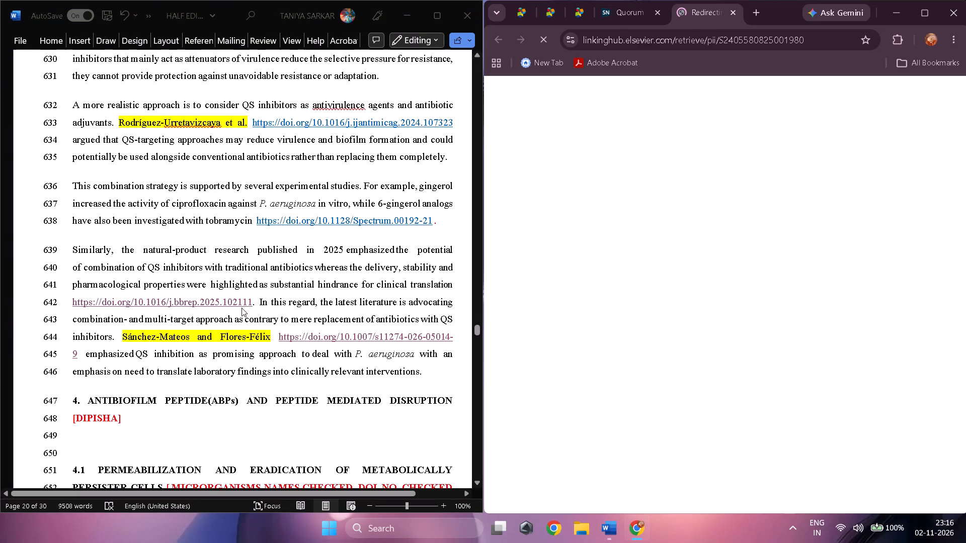
triple_click(477, 56)
double_click(477, 56)
left_click(477, 56)
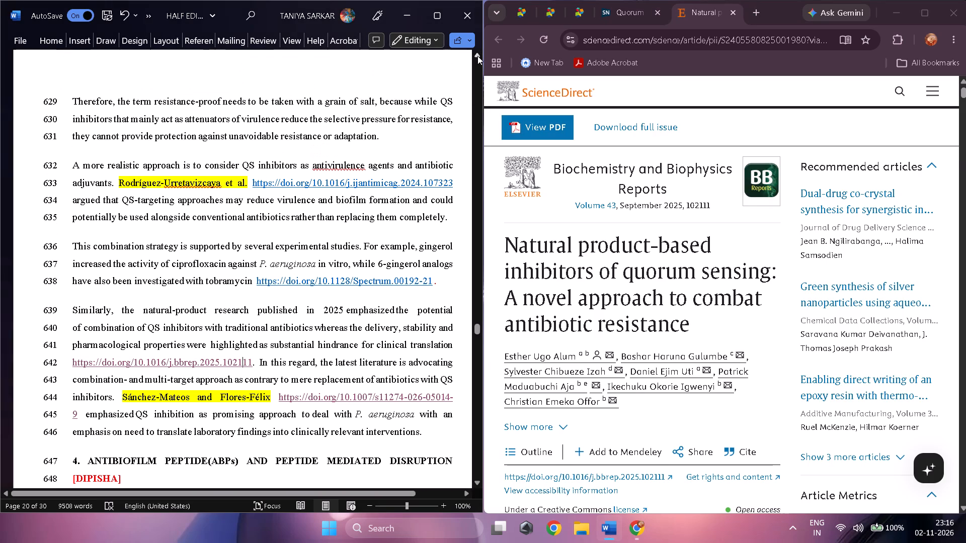
left_click(407, 284, "ctrl")
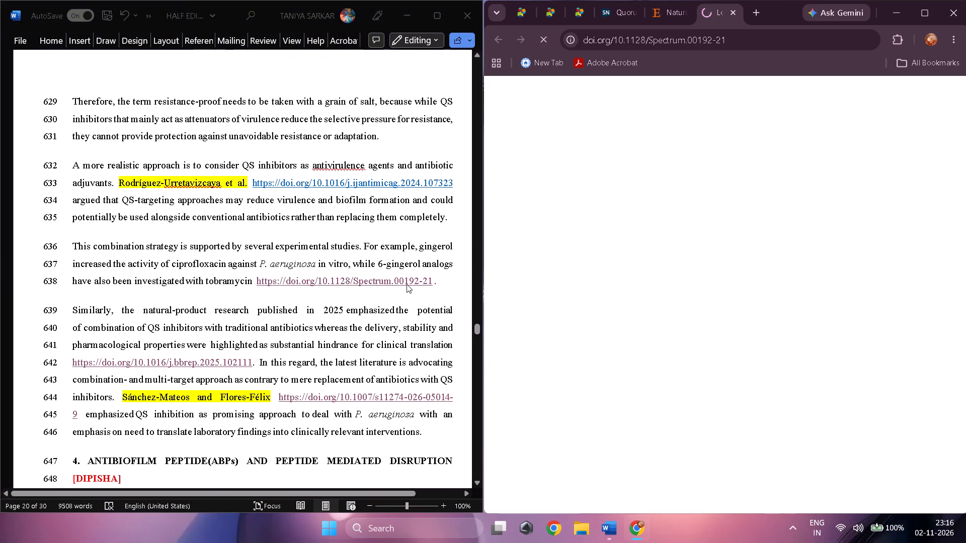
left_click(421, 189)
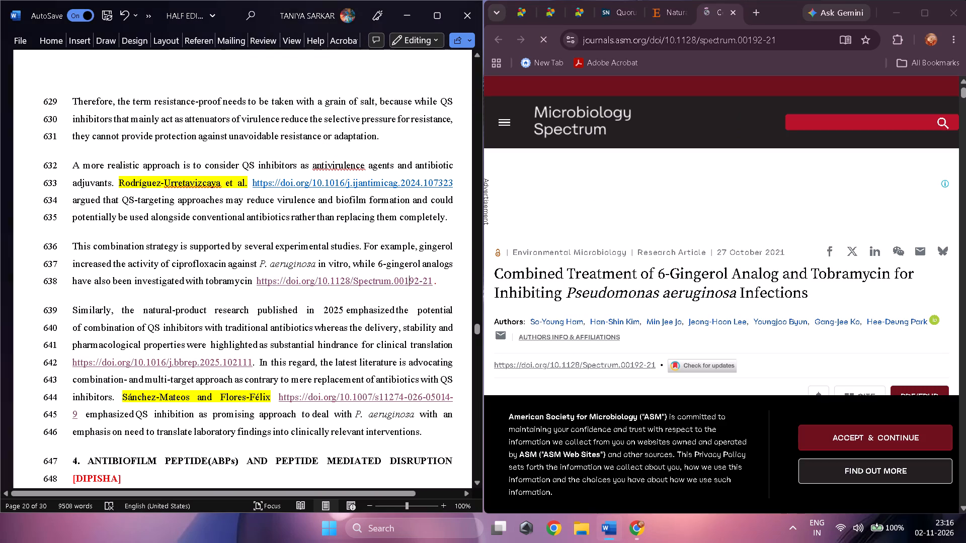
left_click(420, 188, "ctrl")
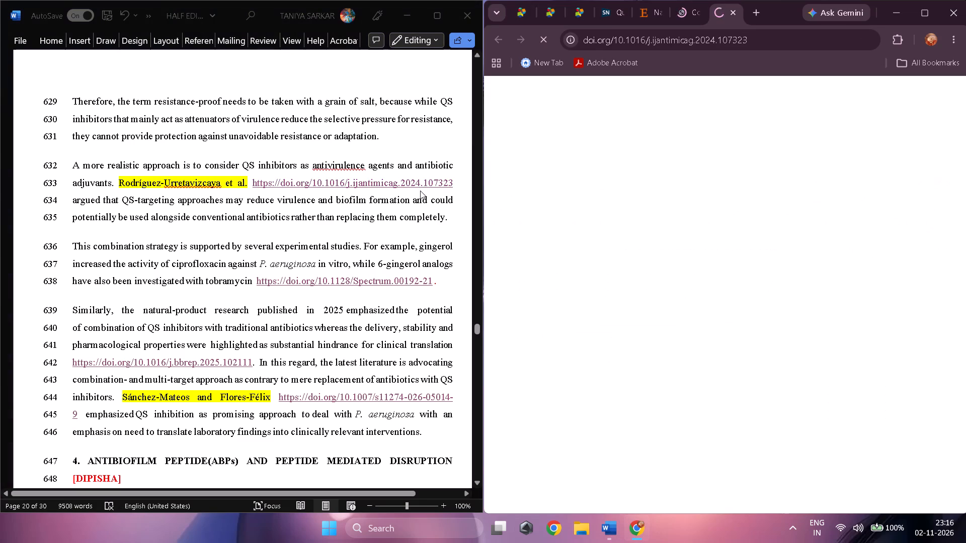
Open the DOI link cited for Siryaporn et al. and look back at the ScienceDirect and Microbiology Spectrum article pages.
double_click(478, 57)
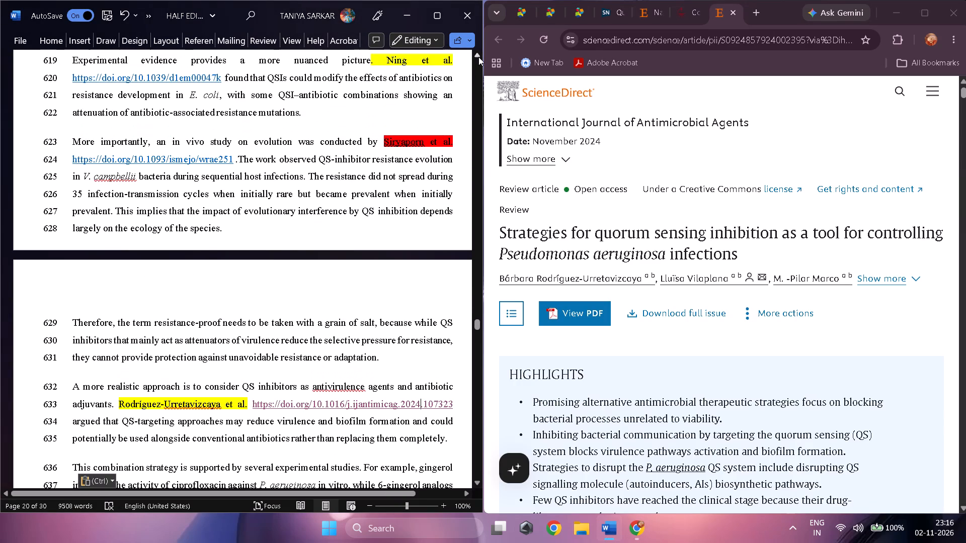
left_click(218, 160, "ctrl")
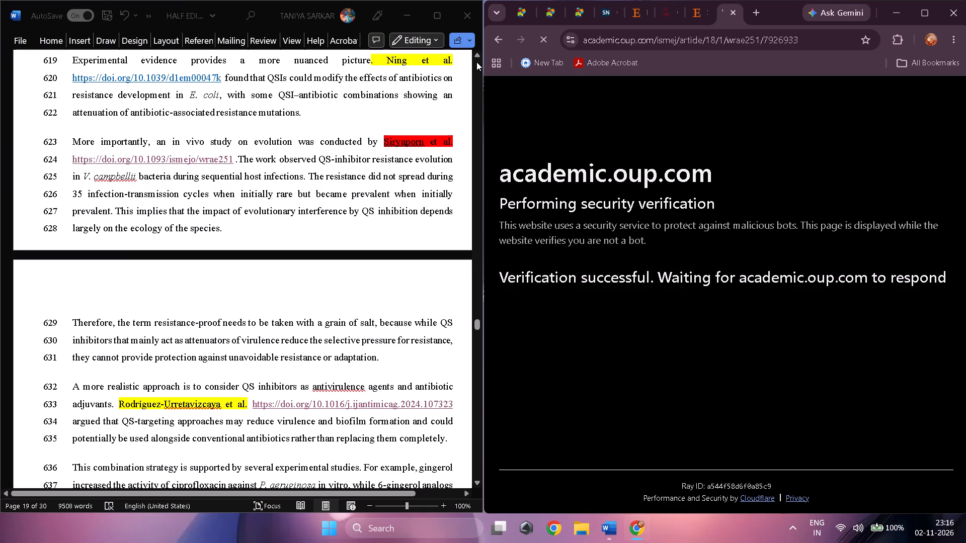
left_click(700, 15)
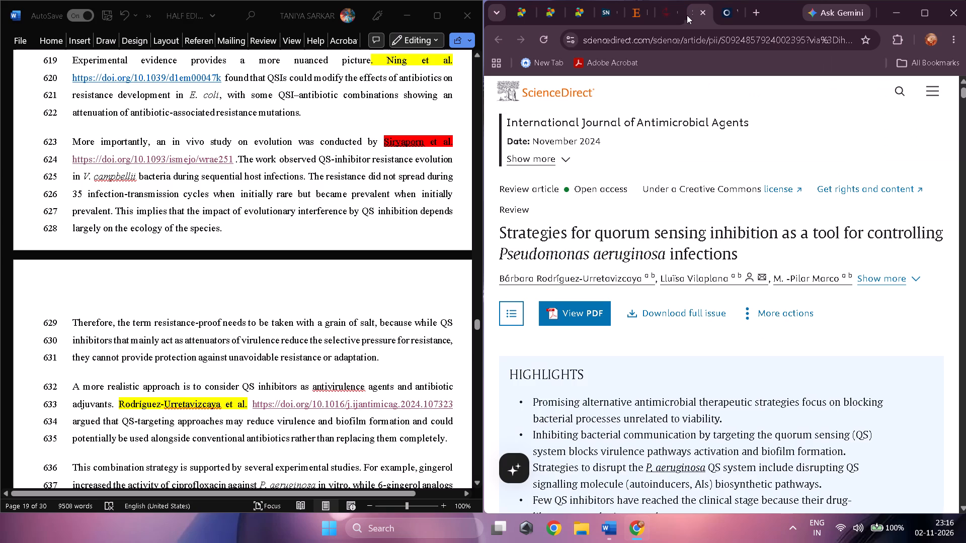
left_click(669, 16)
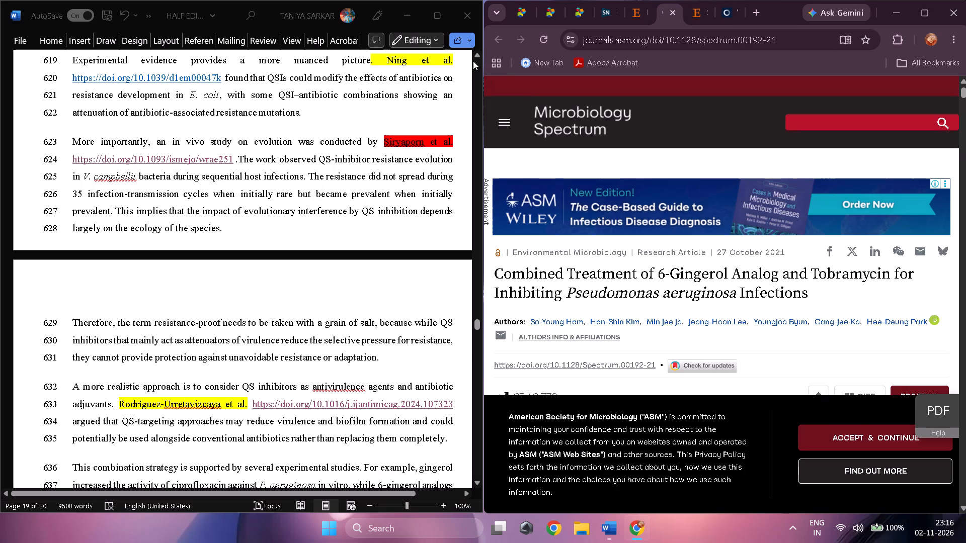
Check the DOI links cited for Ning et al., Patel et al. and Majik et al. by opening their article pages.
double_click(478, 53)
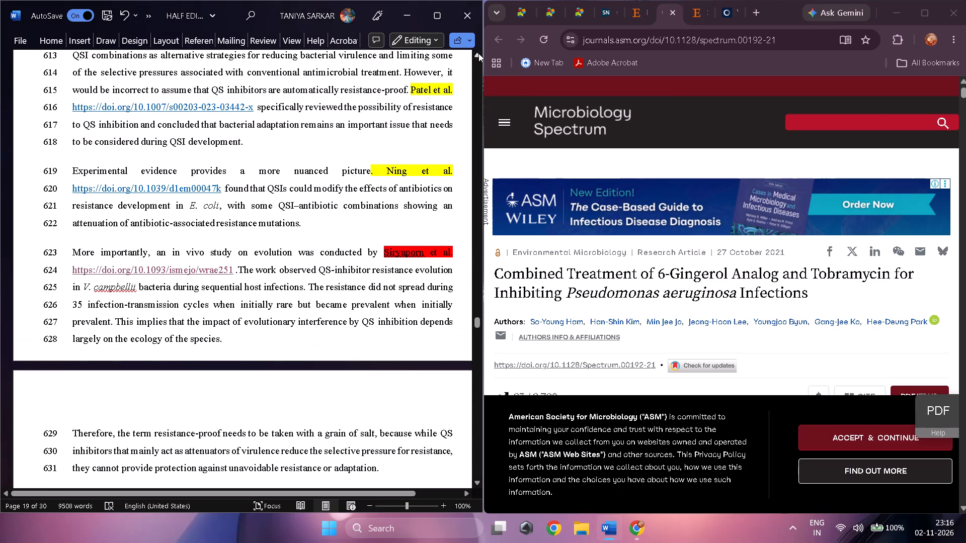
left_click(214, 188)
left_click(214, 188, "ctrl")
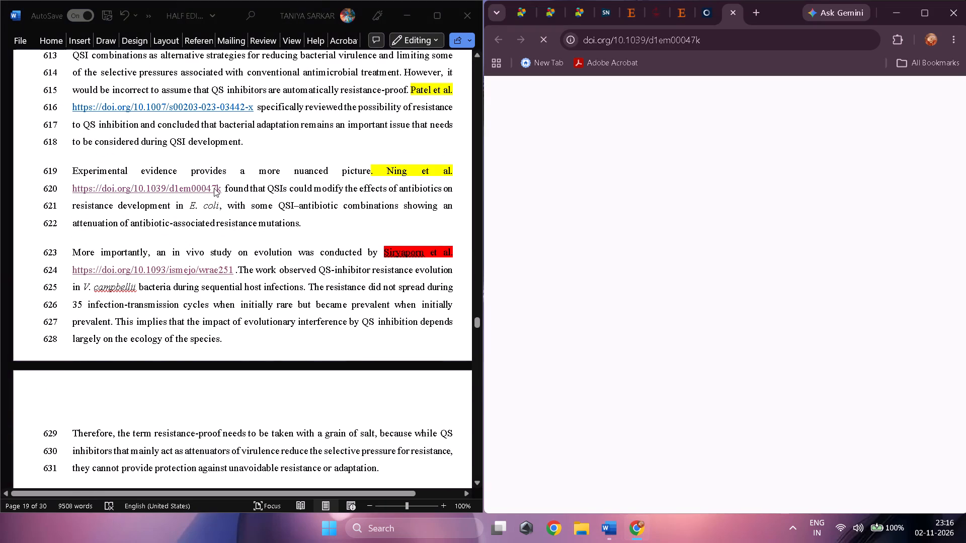
double_click(478, 60)
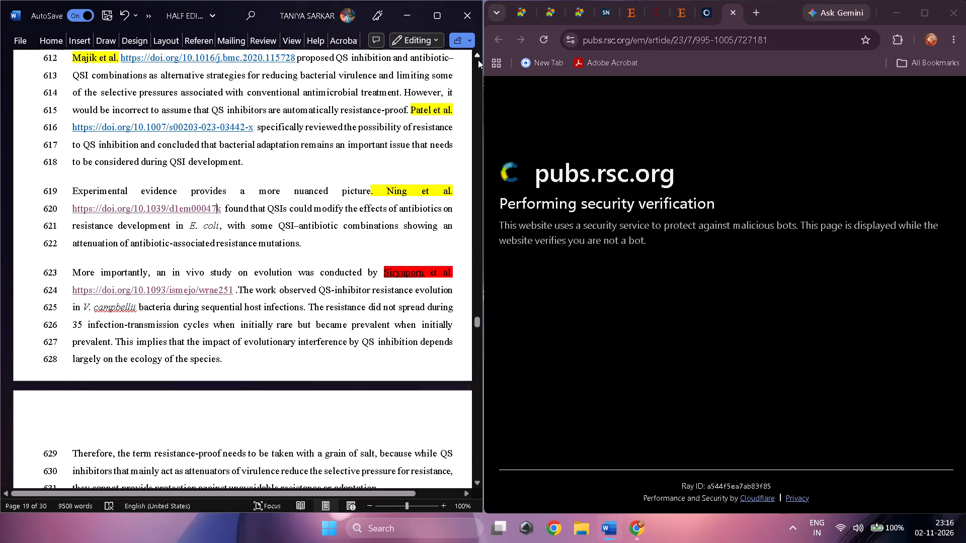
left_click(241, 260)
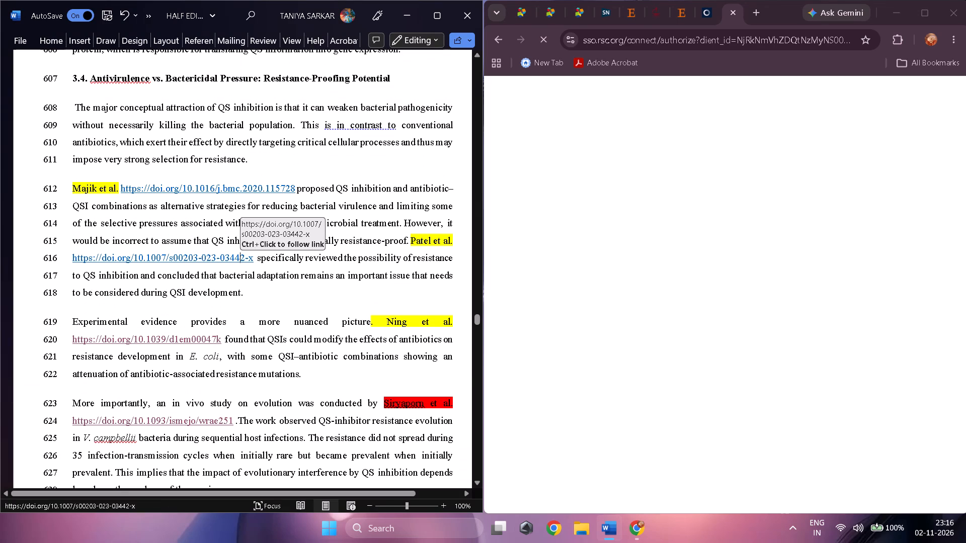
left_click(241, 260)
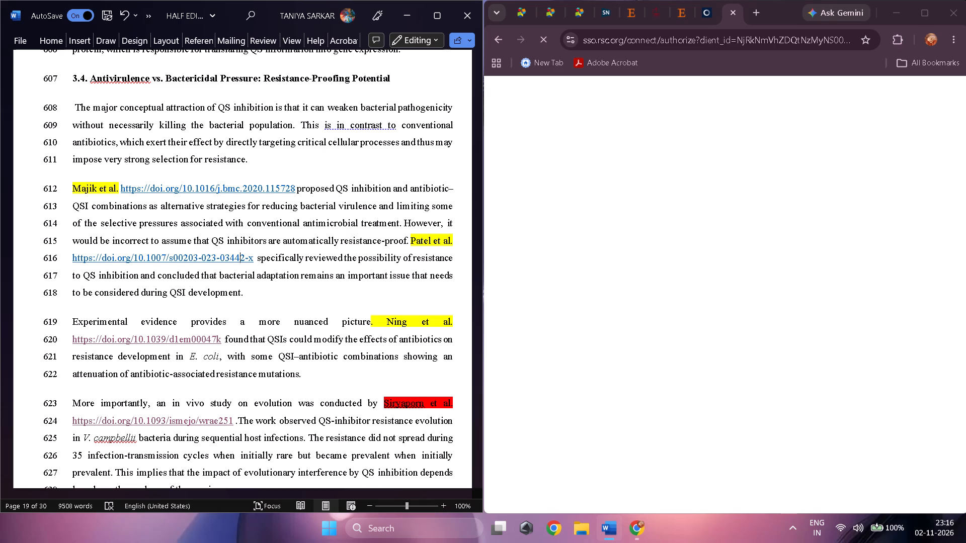
left_click(241, 260, "ctrl")
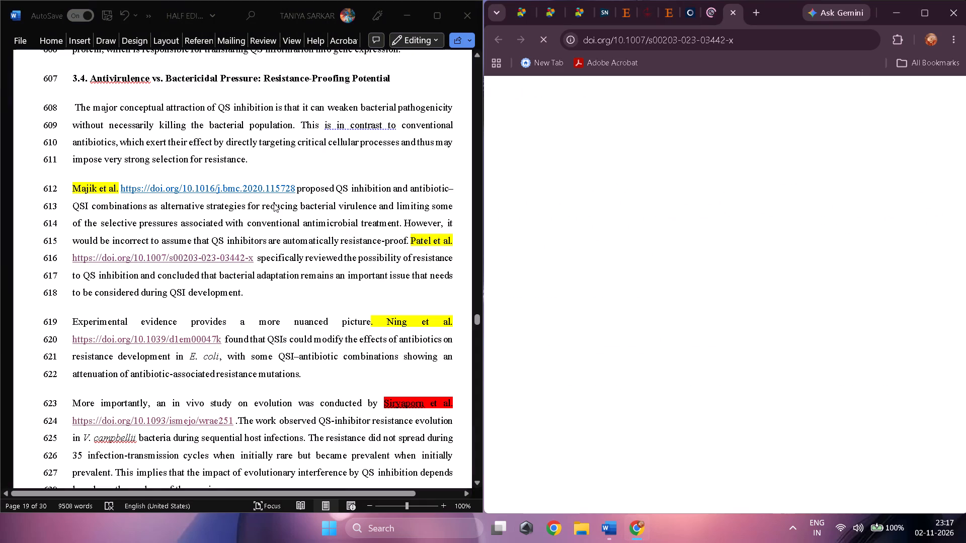
left_click(276, 192)
left_click(277, 187)
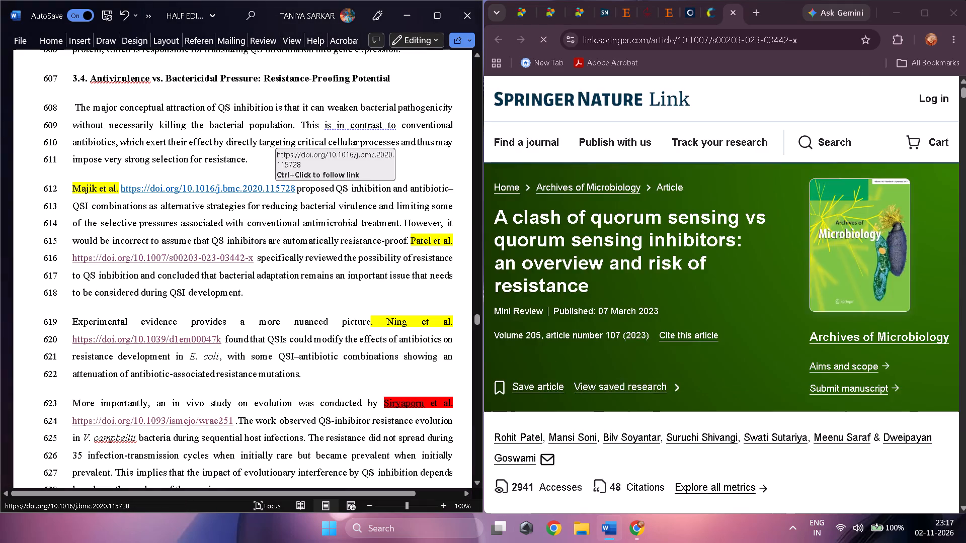
left_click(277, 187)
left_click(279, 187, "ctrl")
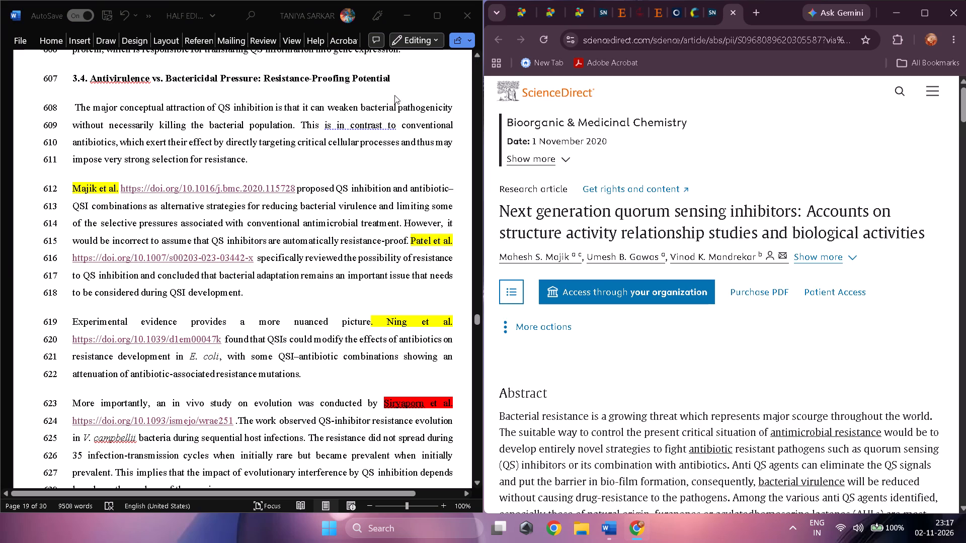
Paste the red note "[ MICRORGANISMS NAMES CHECKED, DOI. NO. CHECKED ]" after the section 3.4 heading.
left_click(400, 77)
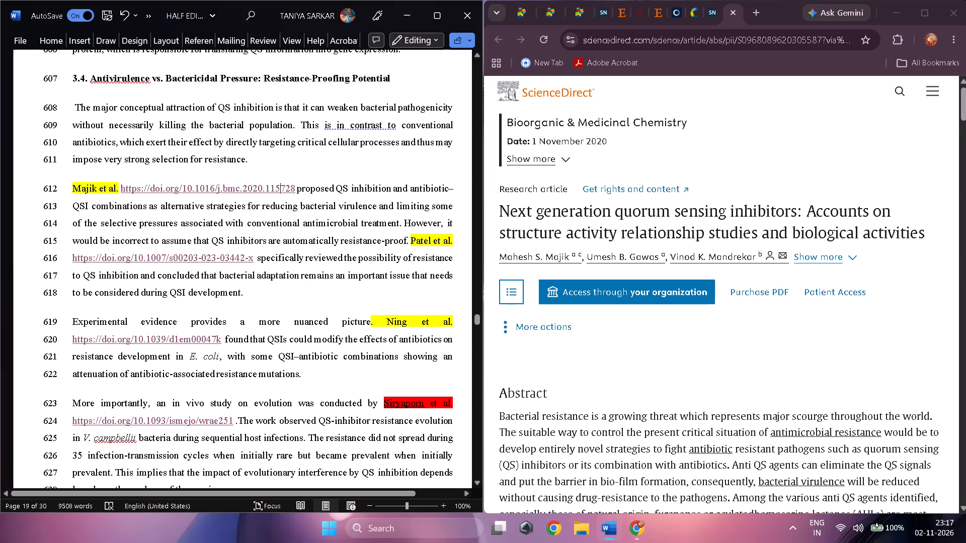
left_click(399, 78)
key("space")
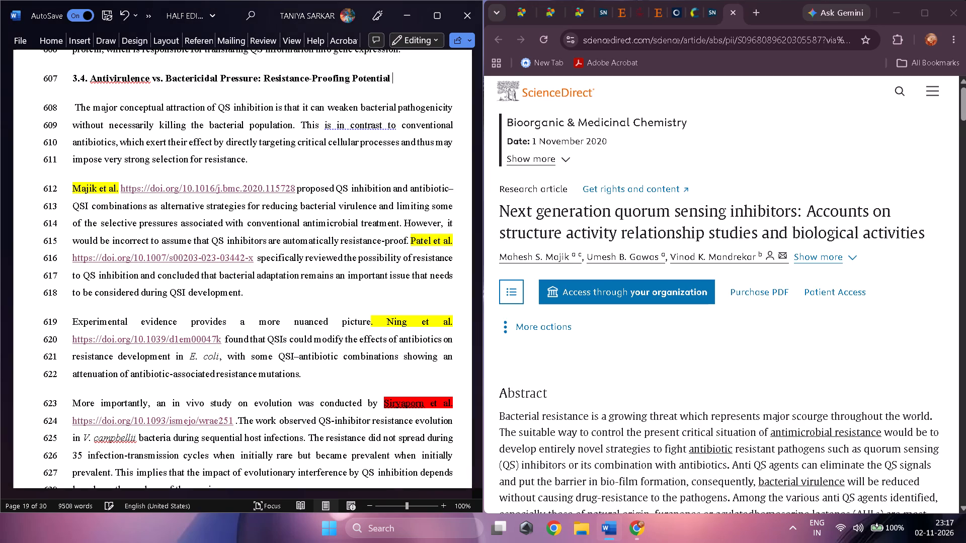
key("ctrl+v")
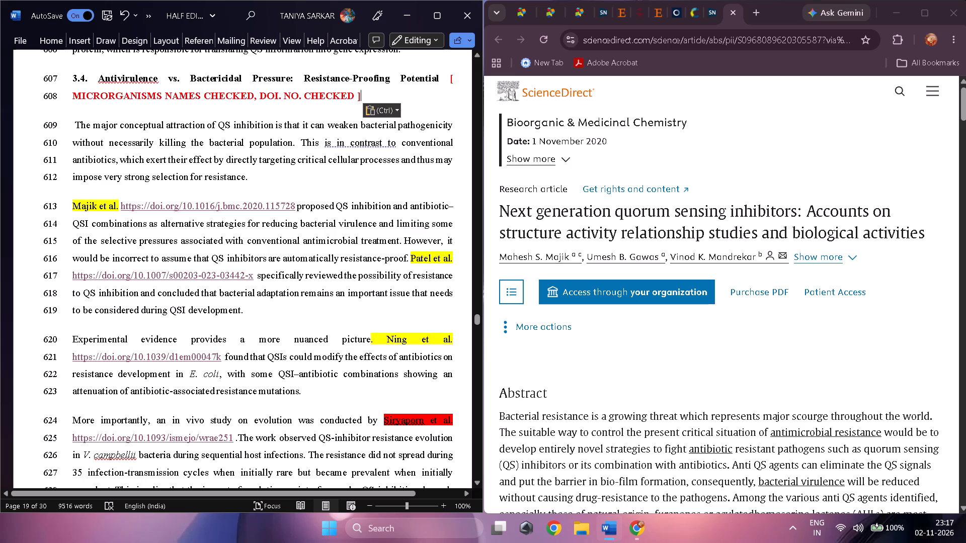
Highlight the organism name "V. campbellii" in red in the paragraph on the in vivo evolution study.
double_click(476, 486)
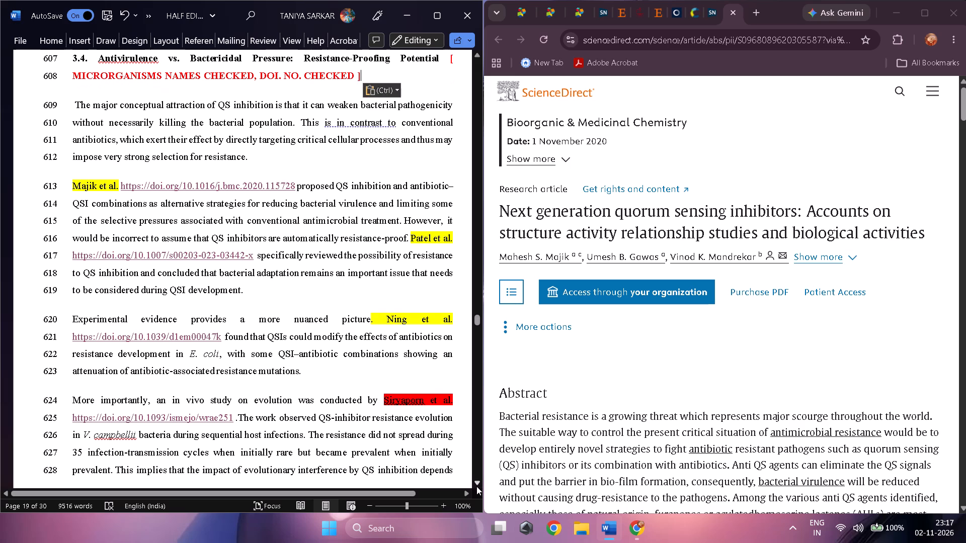
left_click(476, 486)
left_click(476, 486)
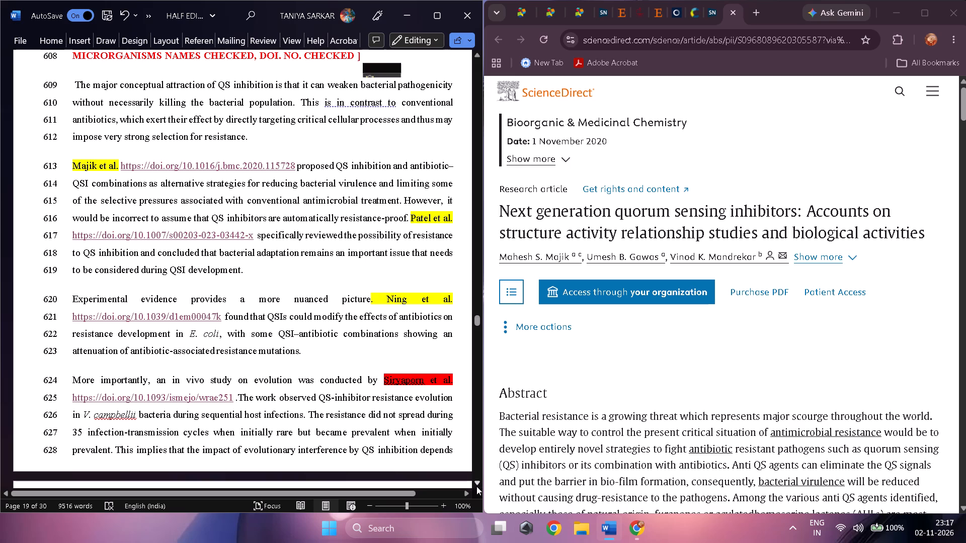
left_click(476, 486)
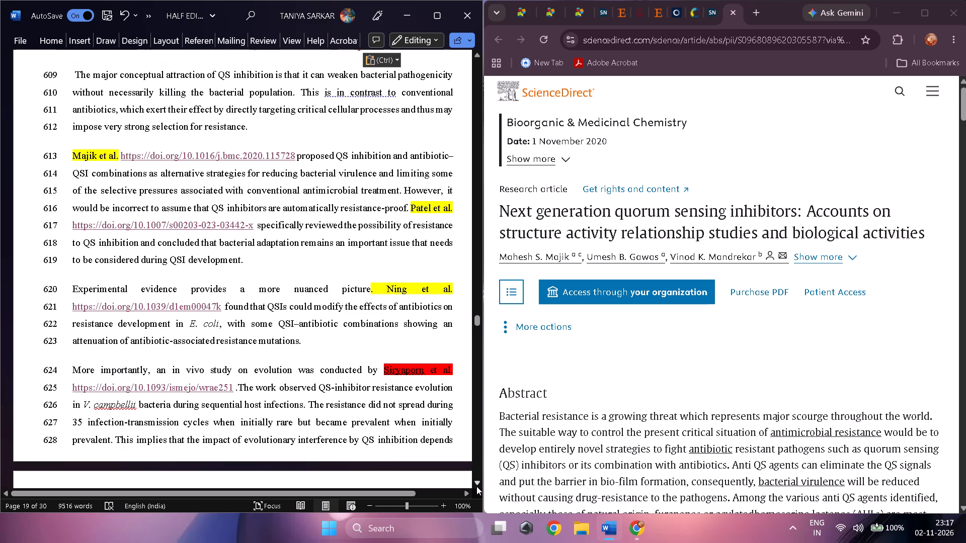
double_click(476, 486)
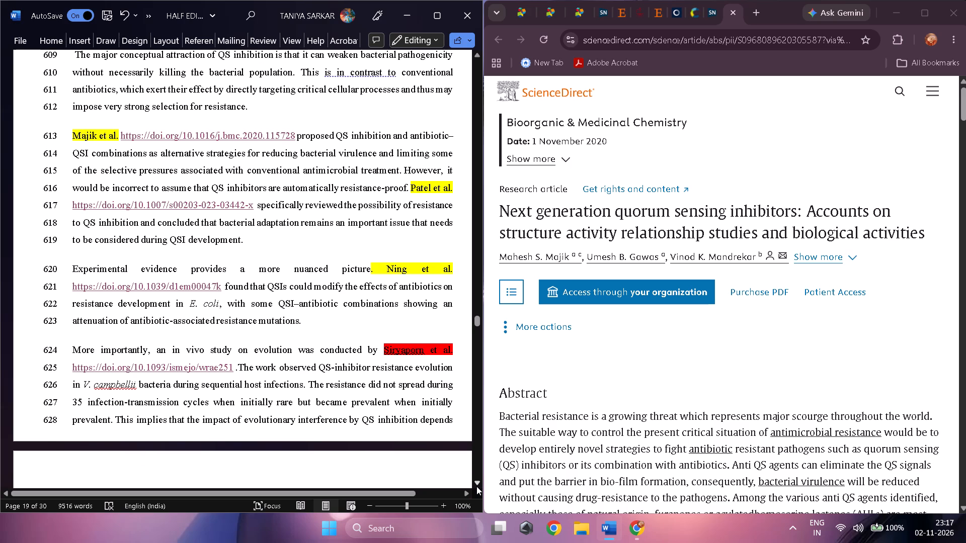
left_click(476, 486)
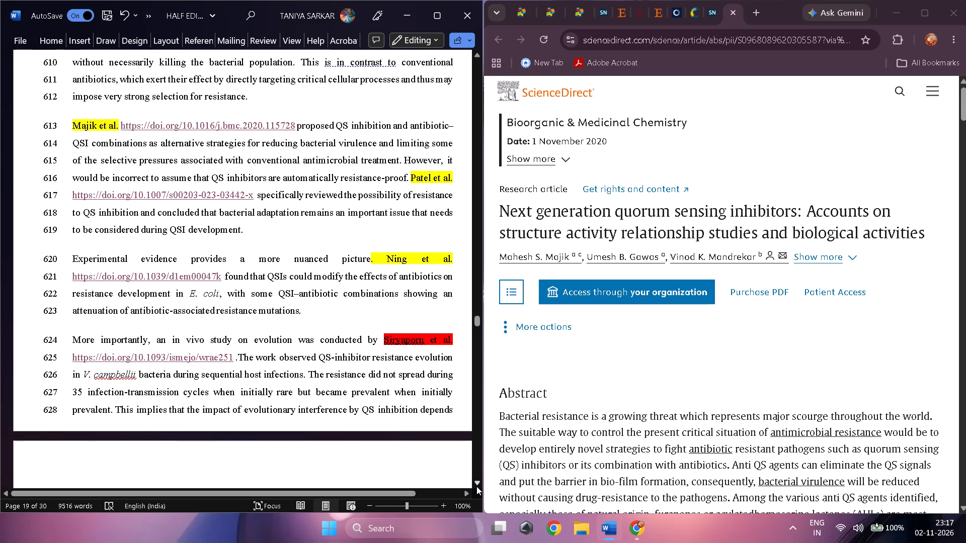
double_click(476, 486)
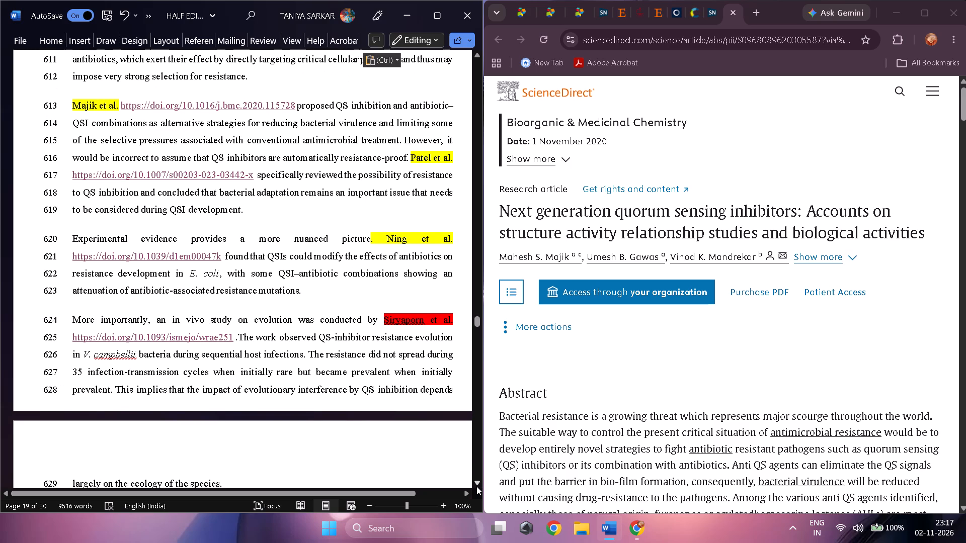
left_click(476, 486)
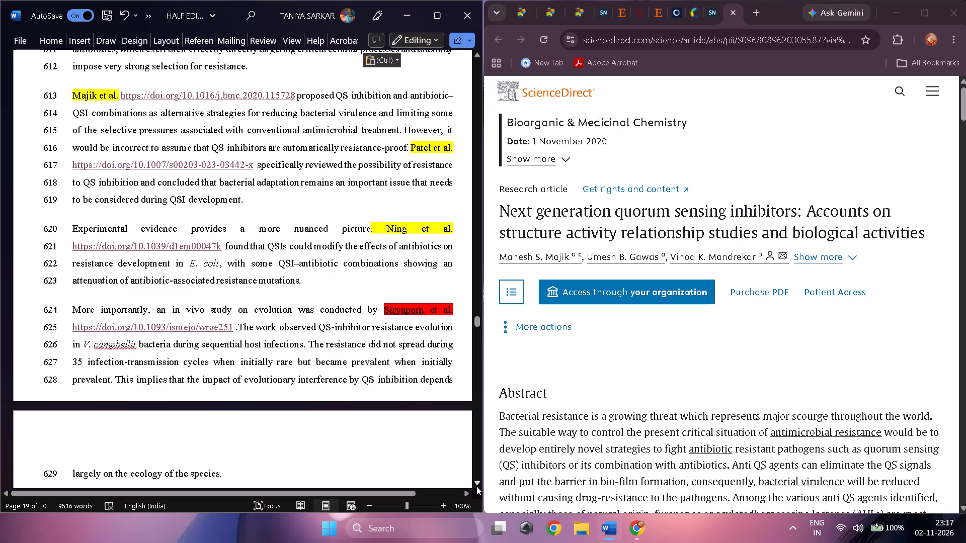
left_click(476, 486)
left_click(476, 486)
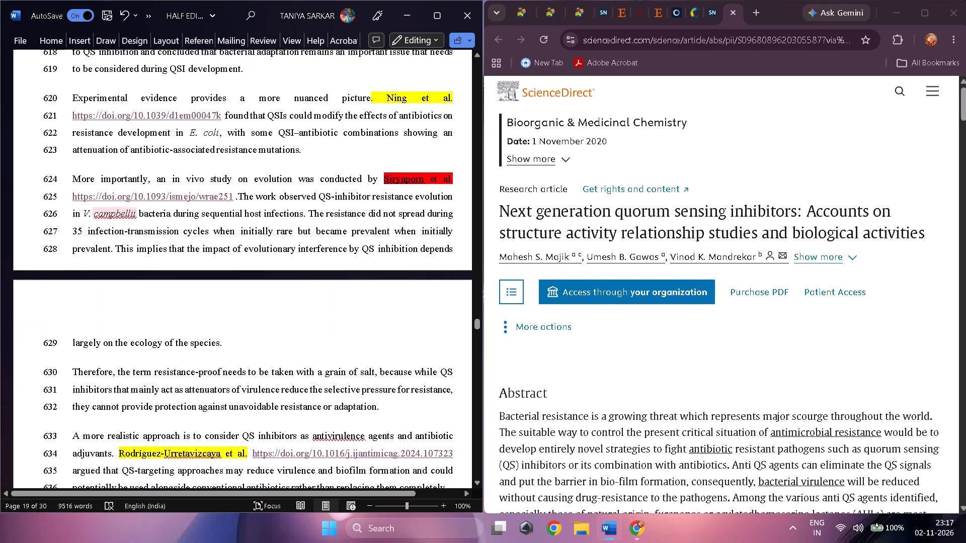
left_click_drag(135, 213, 82, 217)
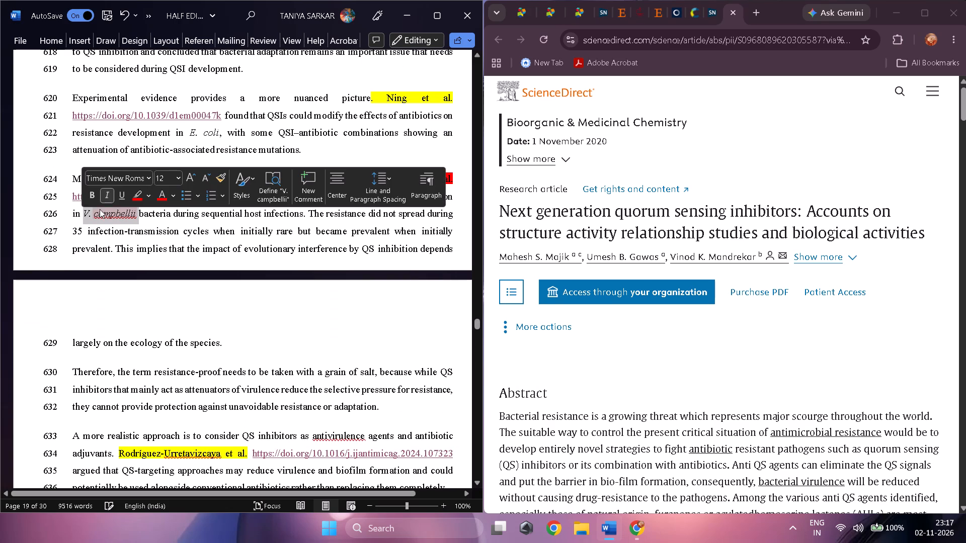
left_click(140, 196)
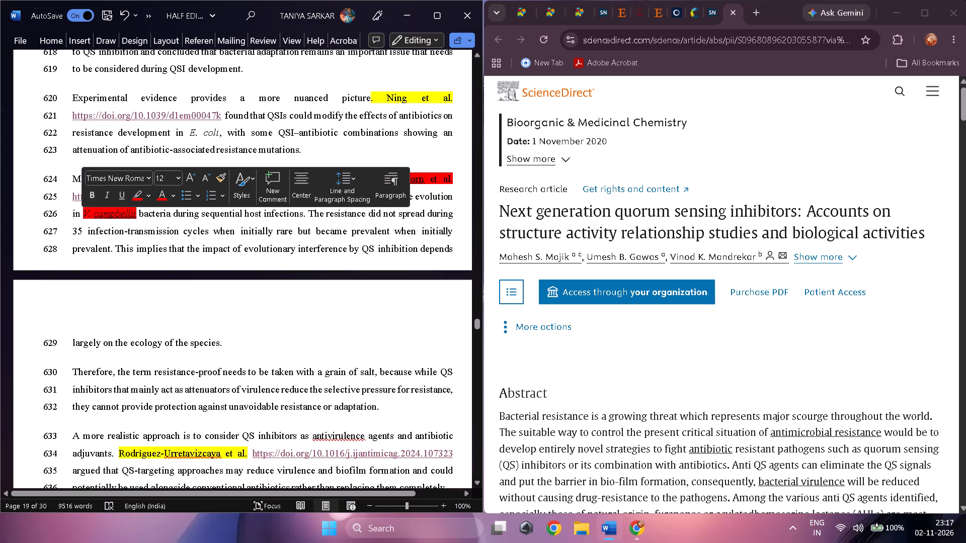
left_click(273, 283)
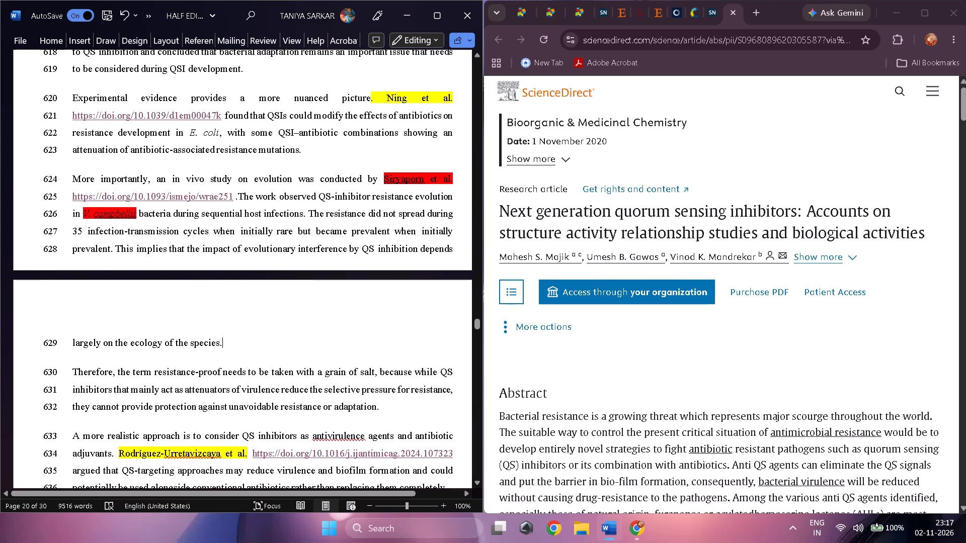
Add the note "[DOI.NO.?]" at the end of the paragraph that closes with "unavoidable resistance or adaptation.".
left_click(392, 409)
key("space")
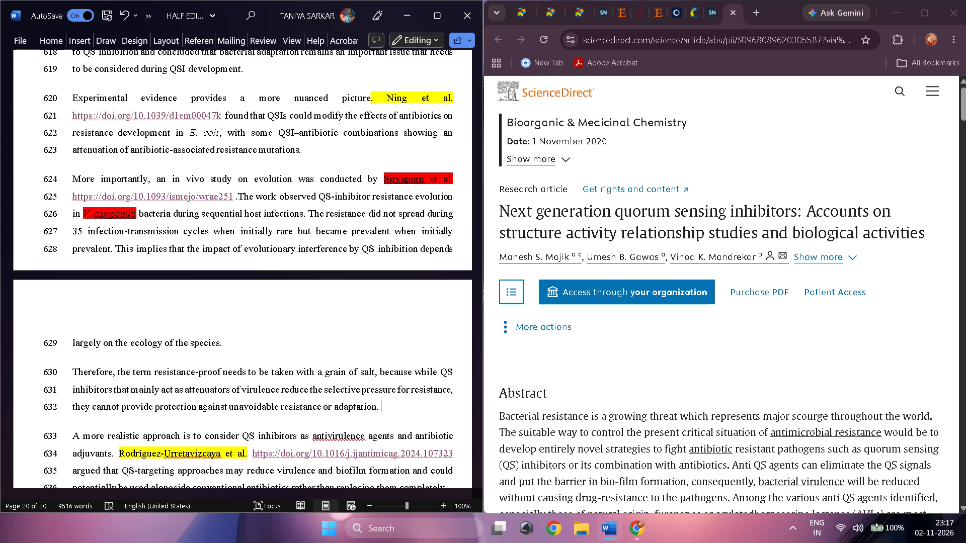
key("bracketleft")
type("DO")
type("I.NO")
type("/.")
key("BackSpace")
key("BackSpace")
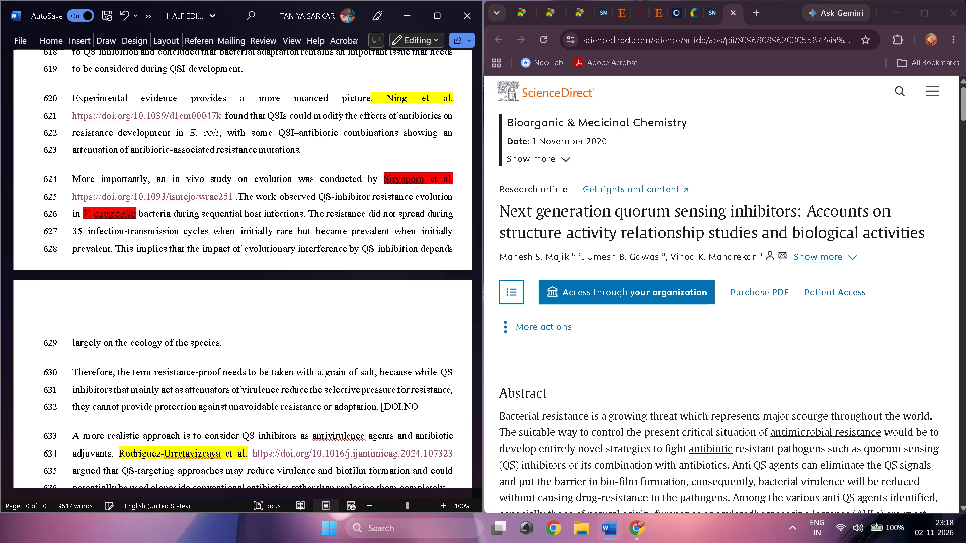
type(".?")
key("bracketright")
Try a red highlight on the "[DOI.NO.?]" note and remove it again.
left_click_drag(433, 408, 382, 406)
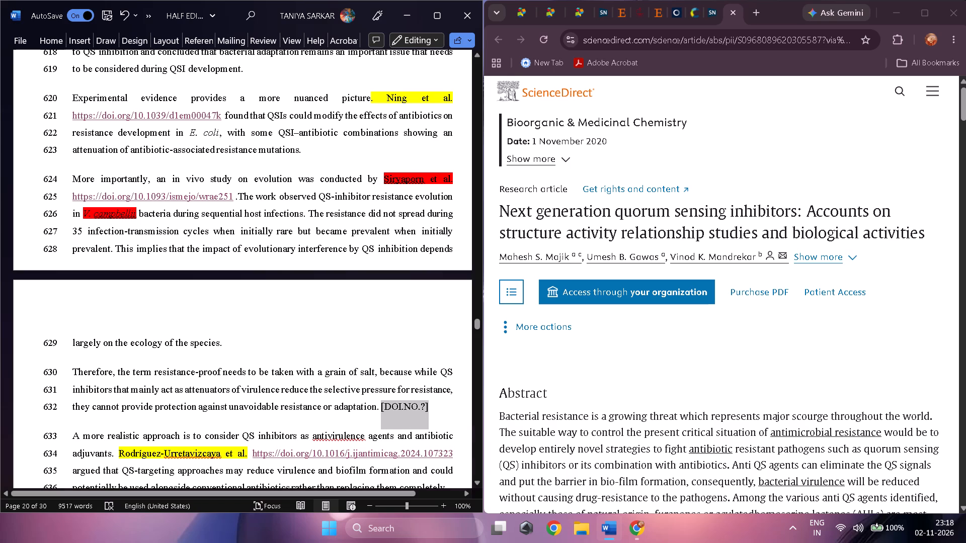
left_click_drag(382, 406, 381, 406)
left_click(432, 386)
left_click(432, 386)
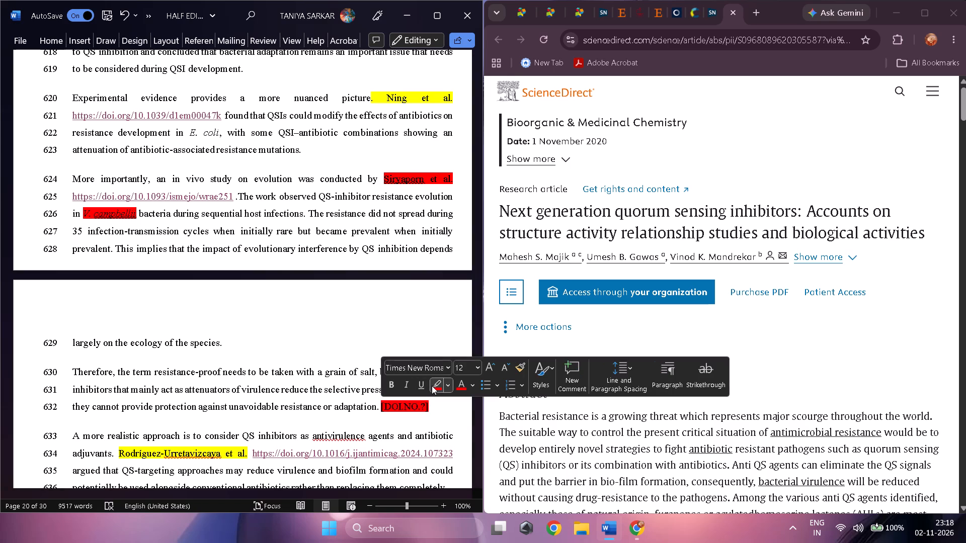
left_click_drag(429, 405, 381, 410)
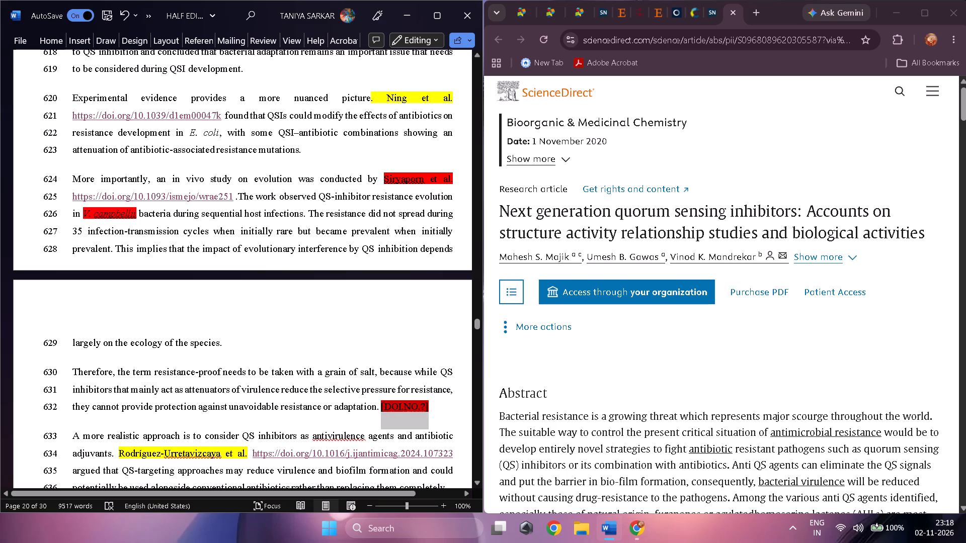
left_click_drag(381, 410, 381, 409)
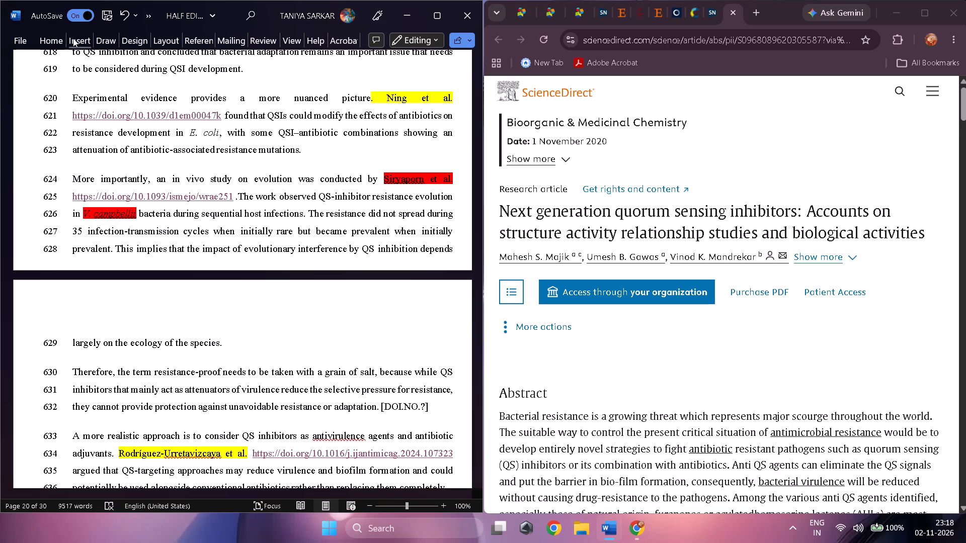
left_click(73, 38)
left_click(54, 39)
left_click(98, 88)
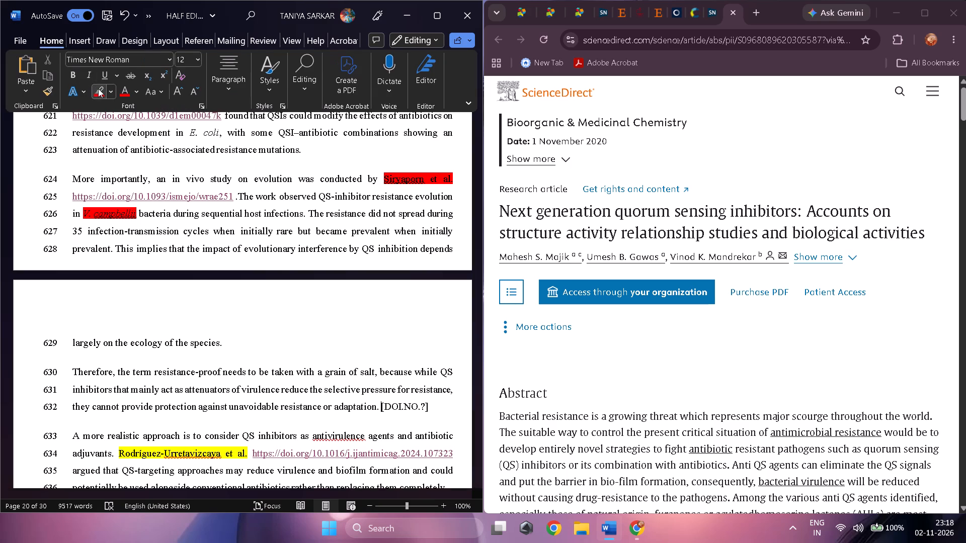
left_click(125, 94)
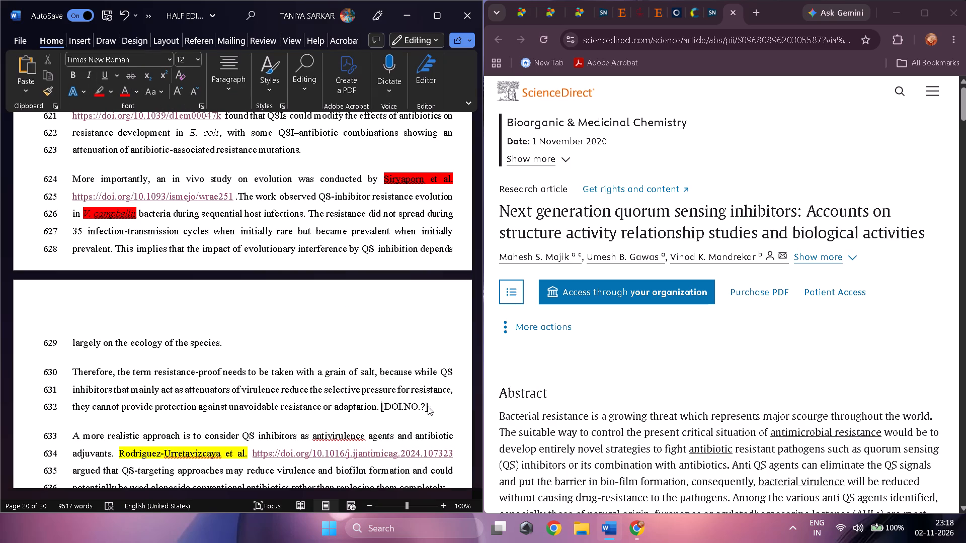
Format the "[DOI.NO.?]" note as bold text in red font colour.
left_click(431, 405)
left_click_drag(429, 406, 382, 403)
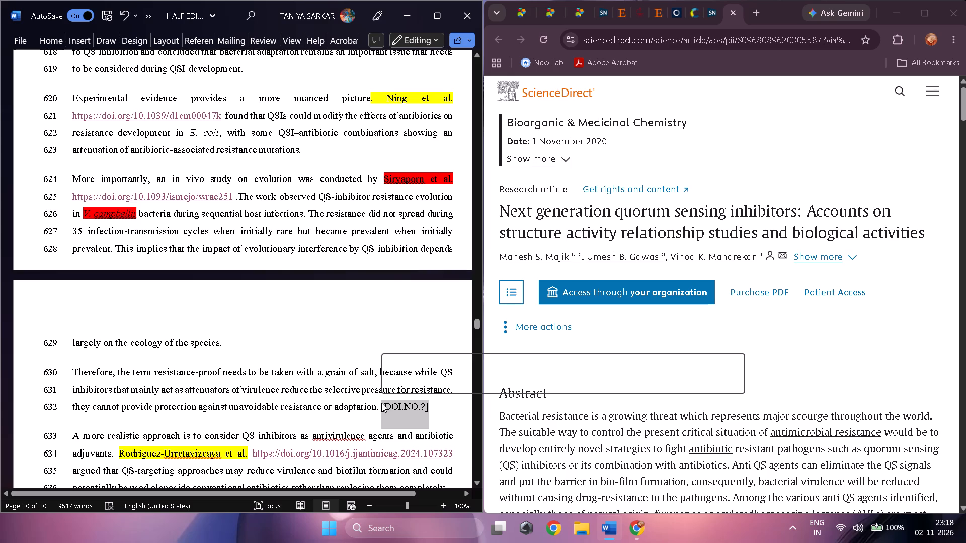
left_click(392, 387)
left_click(460, 385)
left_click(451, 410)
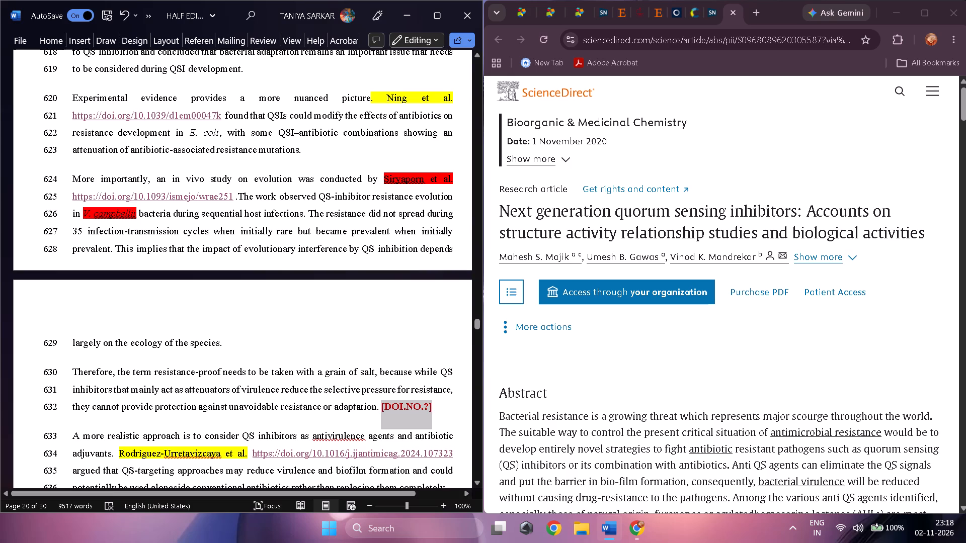
Read through the remaining paragraphs of the section up to the section 4 heading, checking their citations and organism names.
left_click(478, 480)
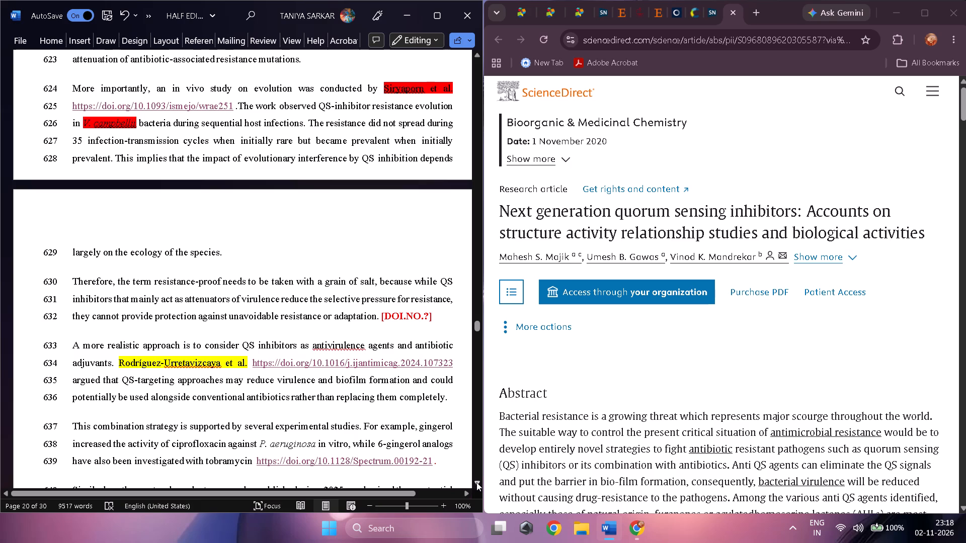
left_click(476, 482)
left_click(476, 482)
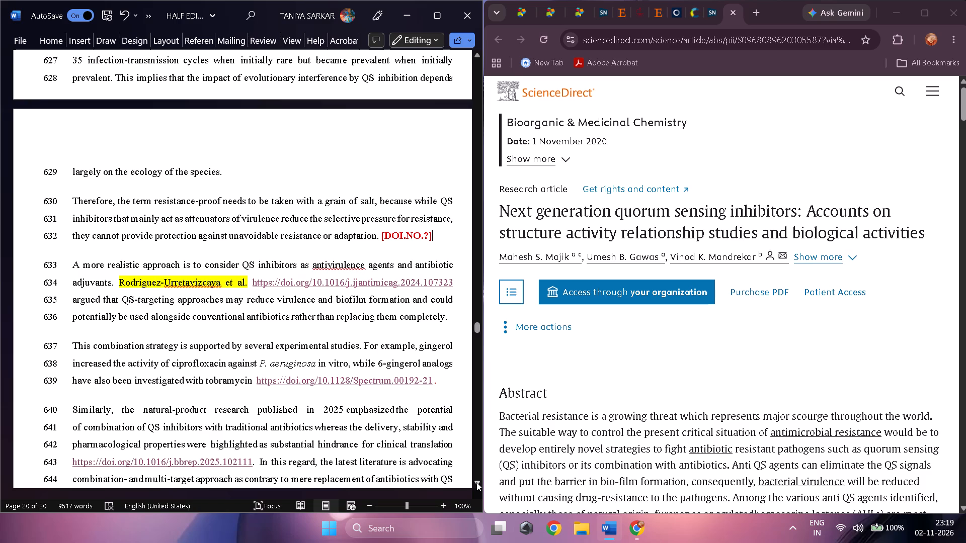
triple_click(476, 482)
double_click(476, 482)
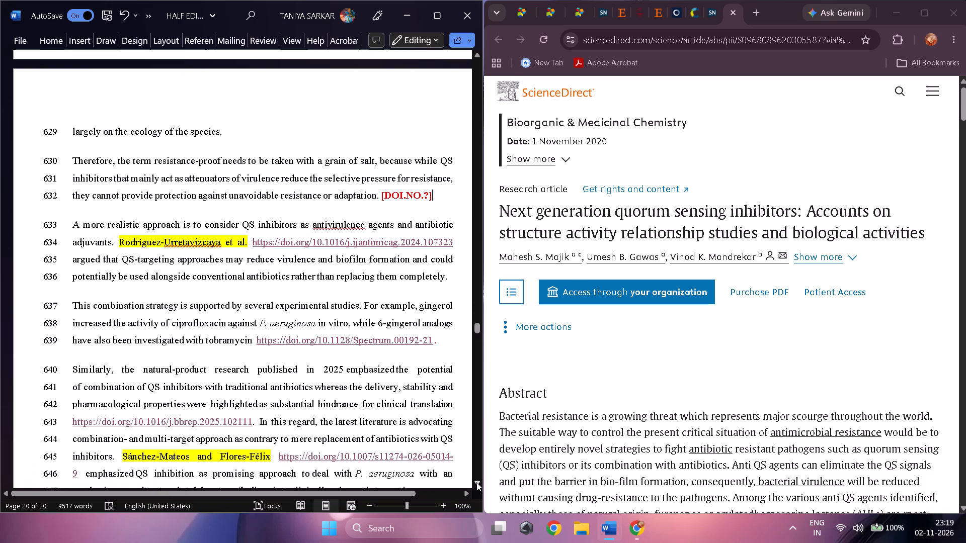
left_click(476, 482)
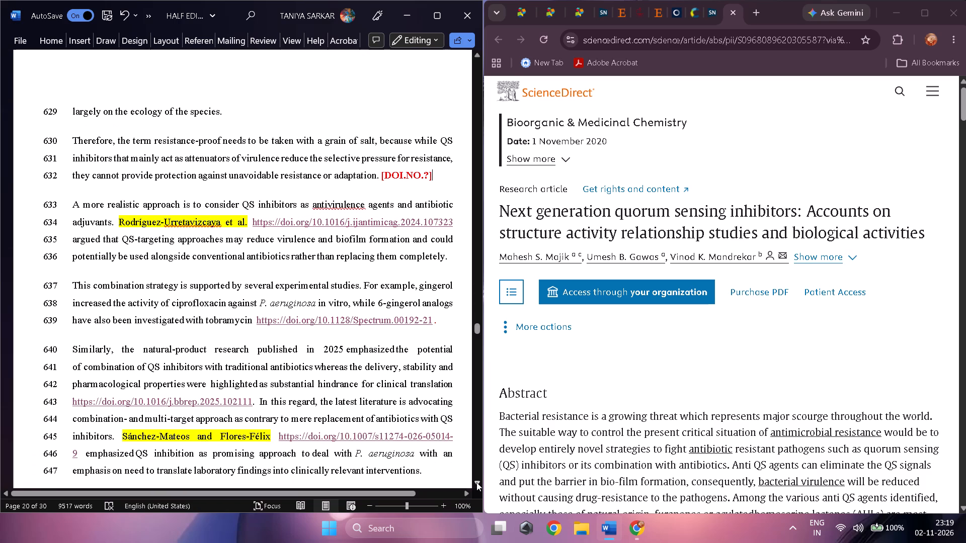
triple_click(476, 482)
left_click(476, 482)
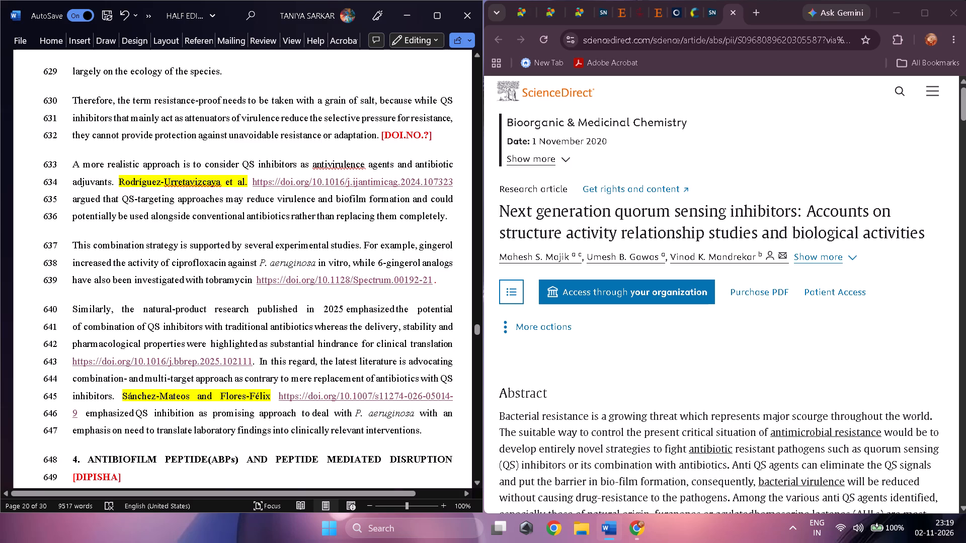
triple_click(476, 58)
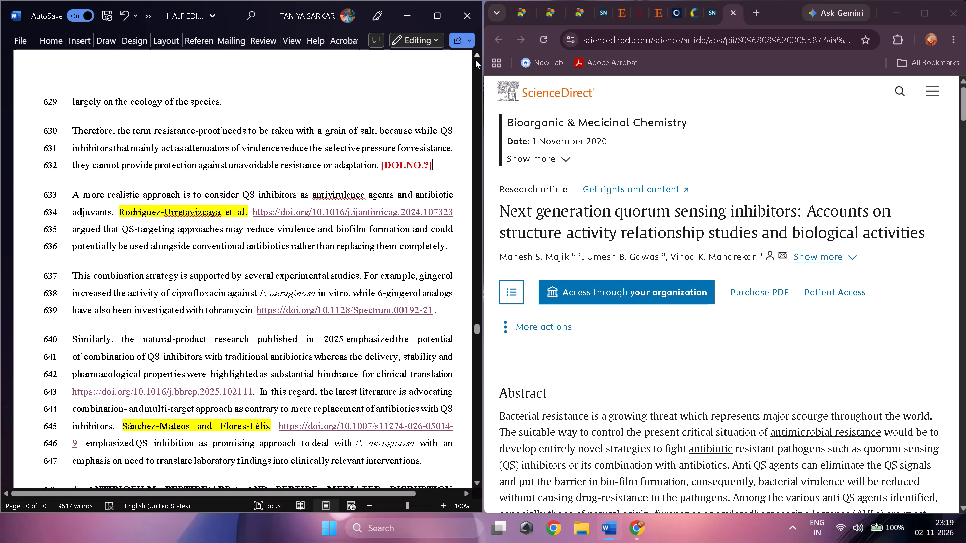
triple_click(475, 60)
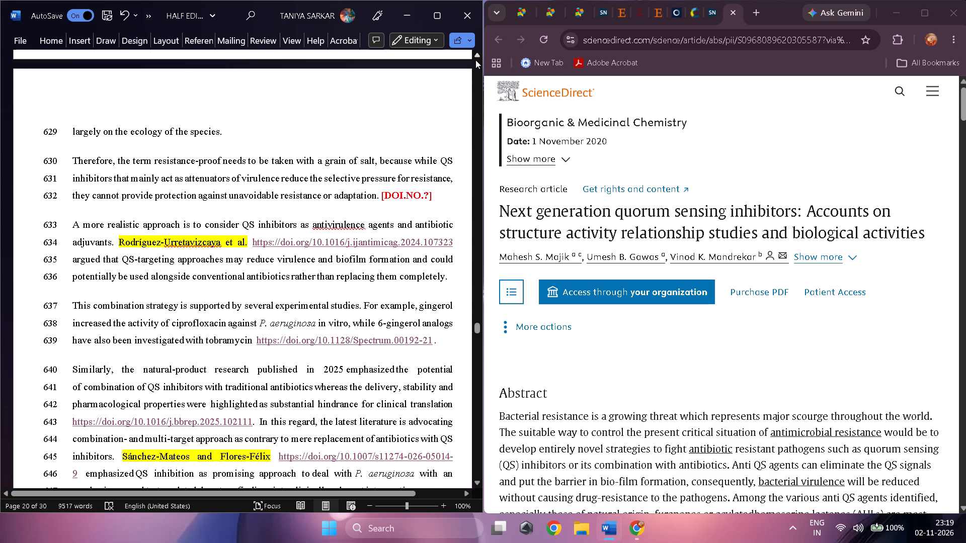
triple_click(475, 60)
triple_click(475, 60)
triple_click(475, 60)
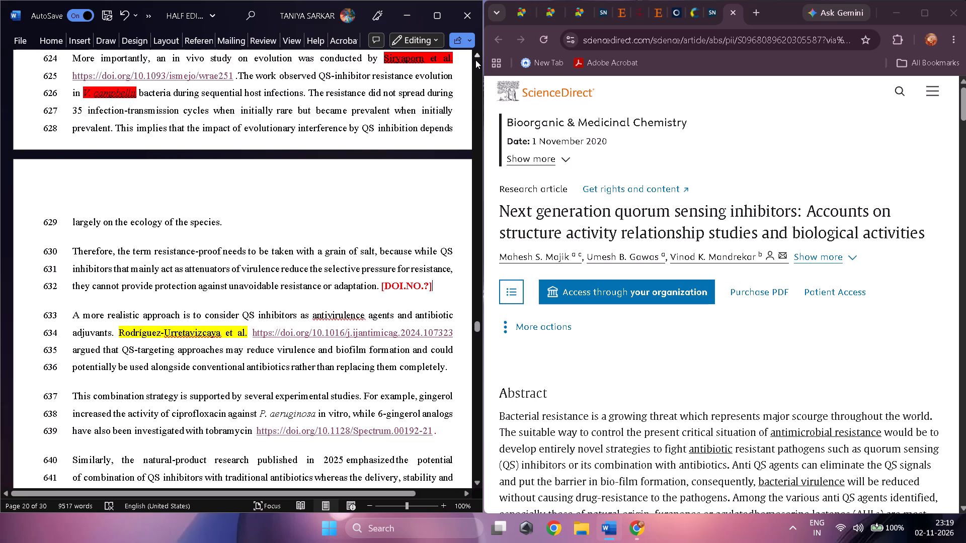
double_click(475, 60)
left_click_drag(475, 60, 415, 286)
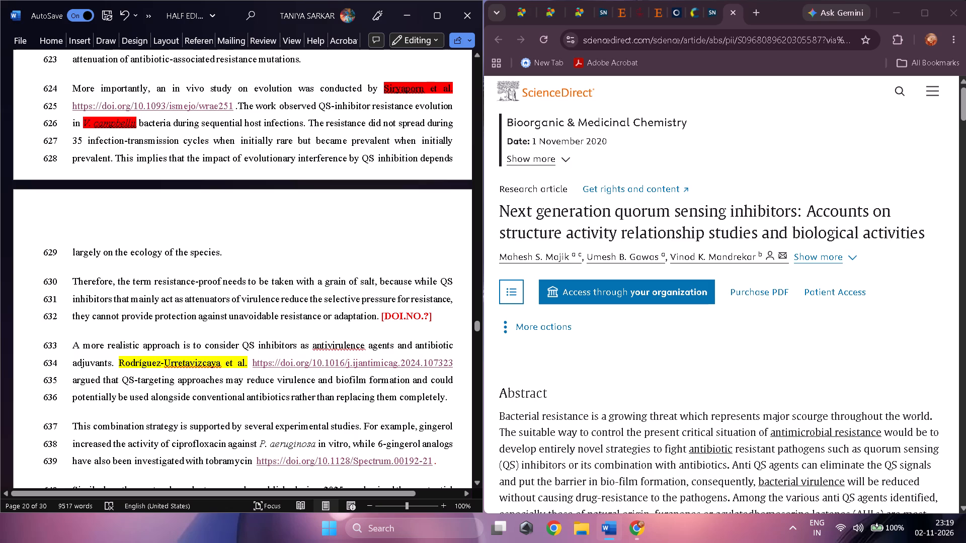
Copy the red "[DOI.NO.?]" note to the end of the preceding paragraph, after "largely on the ecology of the species.".
left_click(232, 253)
left_click_drag(437, 318, 386, 317)
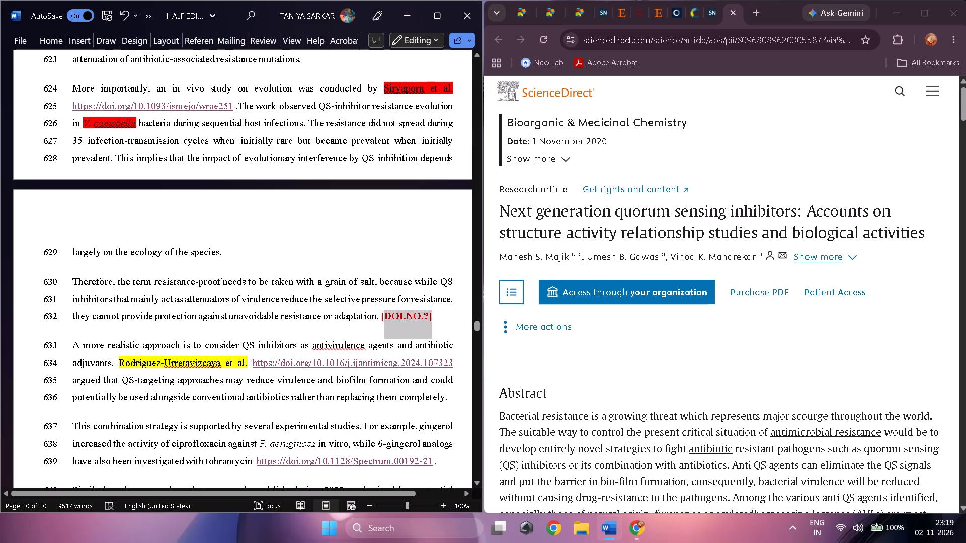
left_click_drag(386, 317, 381, 316)
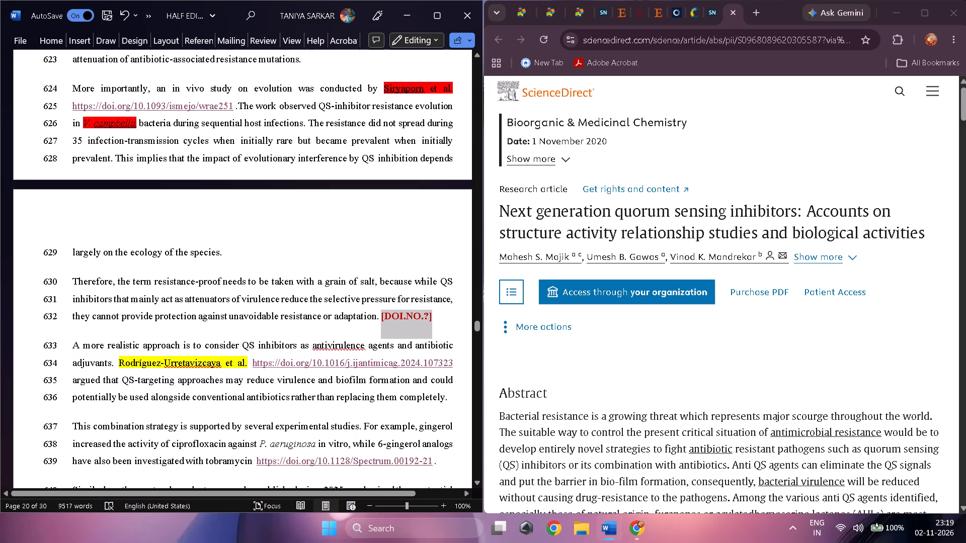
left_click_drag(381, 316, 382, 316)
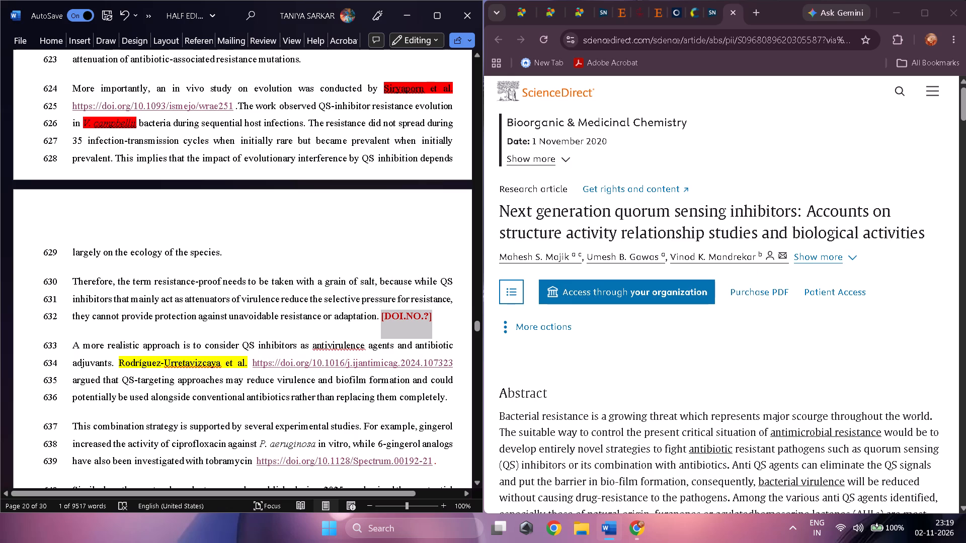
key("c")
key("BackSpace")
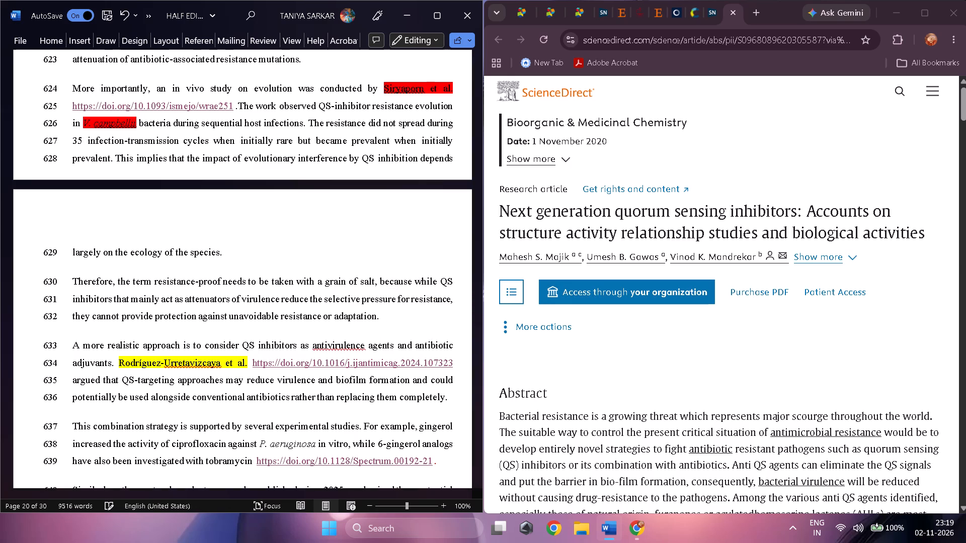
key("ctrl+z")
key("ctrl+z")
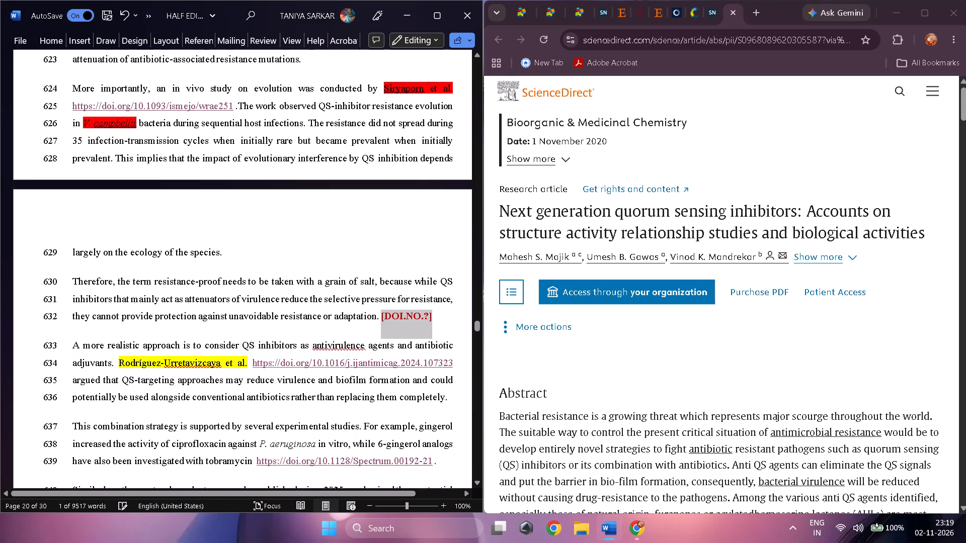
key("ctrl+v")
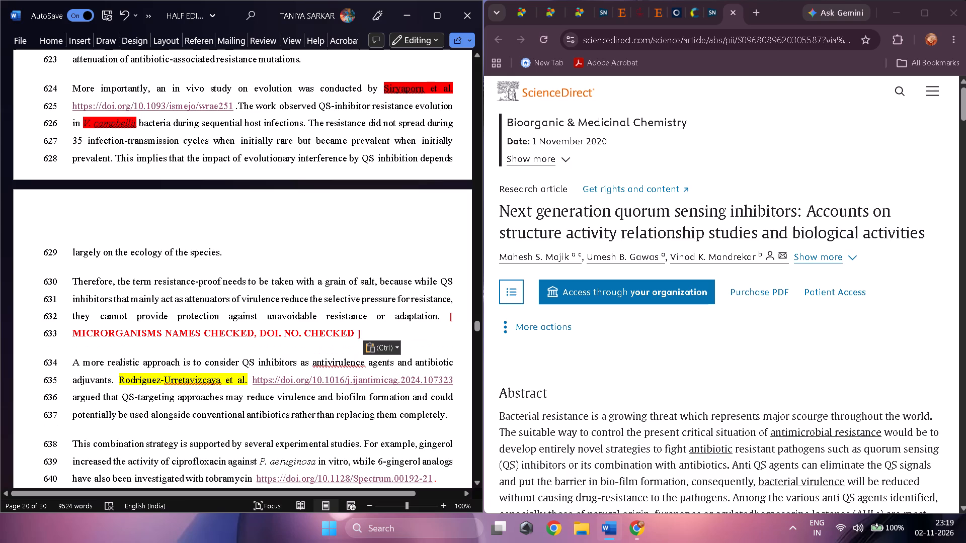
key("ctrl+z")
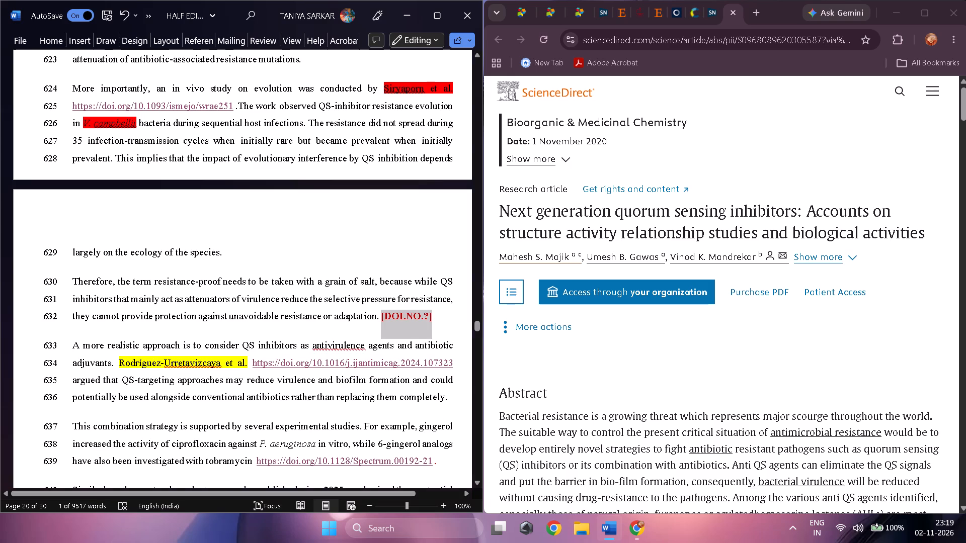
key("ctrl+c")
left_click(270, 251)
key("ctrl+v")
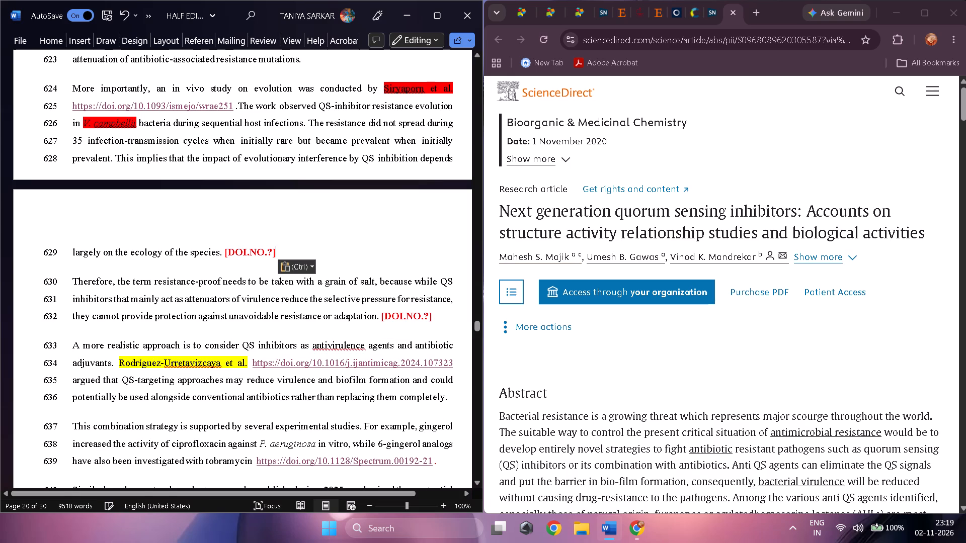
Paste the red "[DOI.NO.?]" note at the end of section 3.4's first paragraph, after "impose very strong selection for resistance.".
left_click(477, 54)
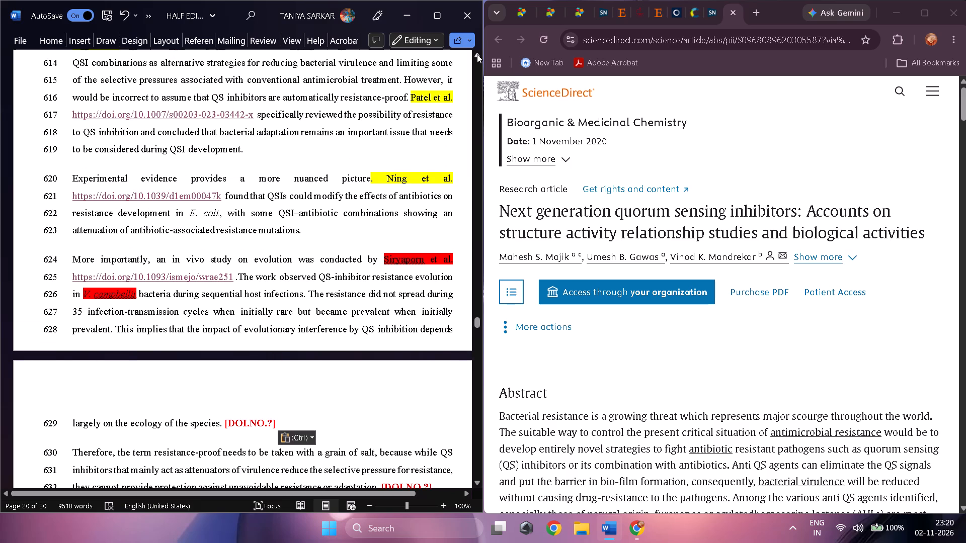
triple_click(477, 54)
triple_click(477, 54)
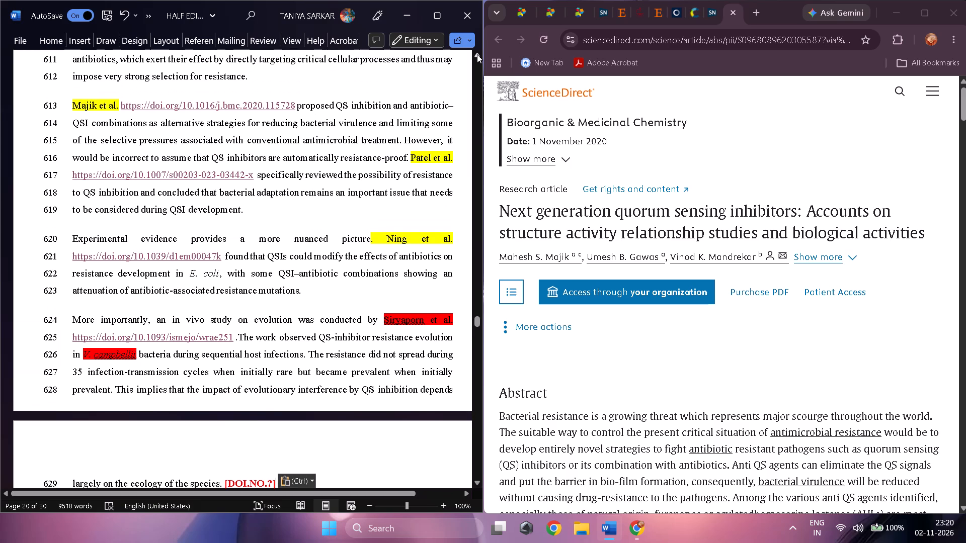
triple_click(477, 54)
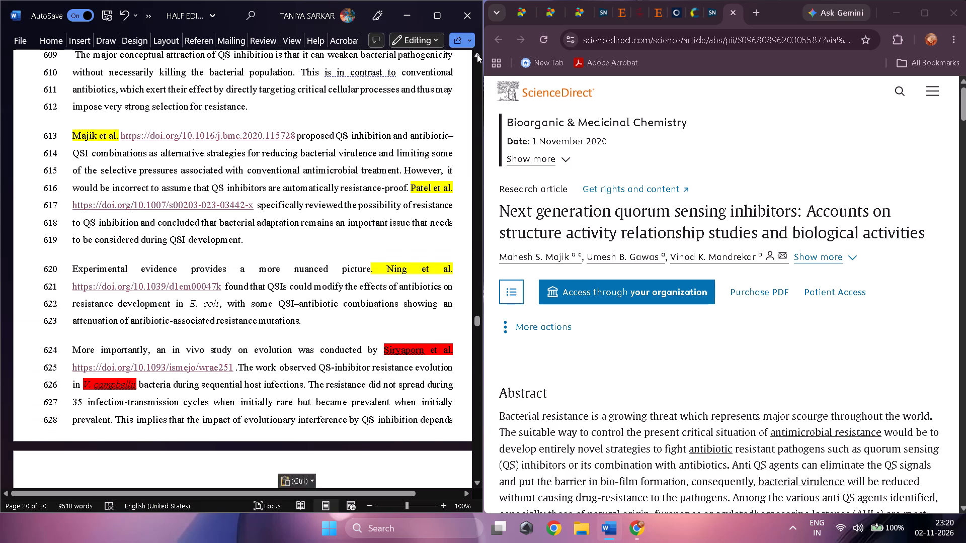
triple_click(477, 54)
triple_click(477, 54)
left_click_drag(477, 54, 294, 173)
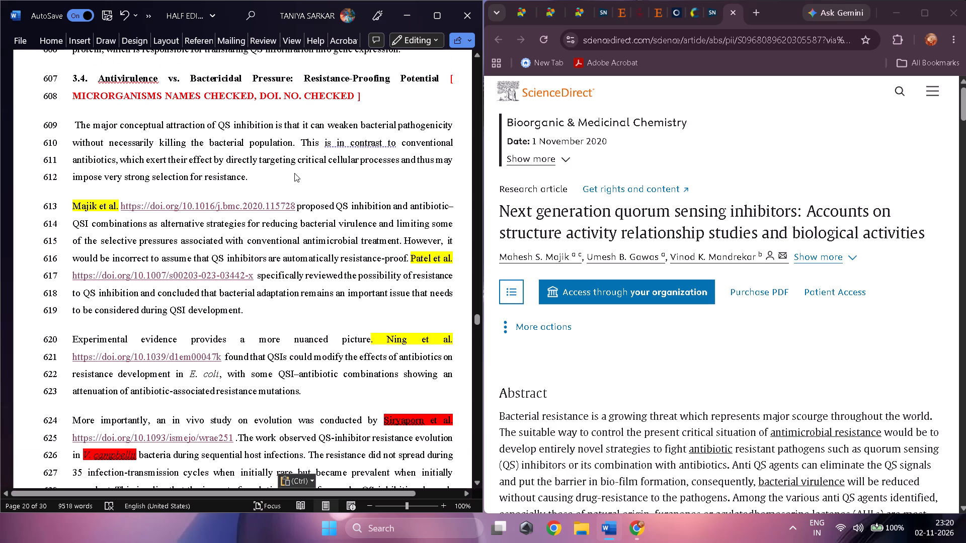
left_click_drag(294, 173, 258, 173)
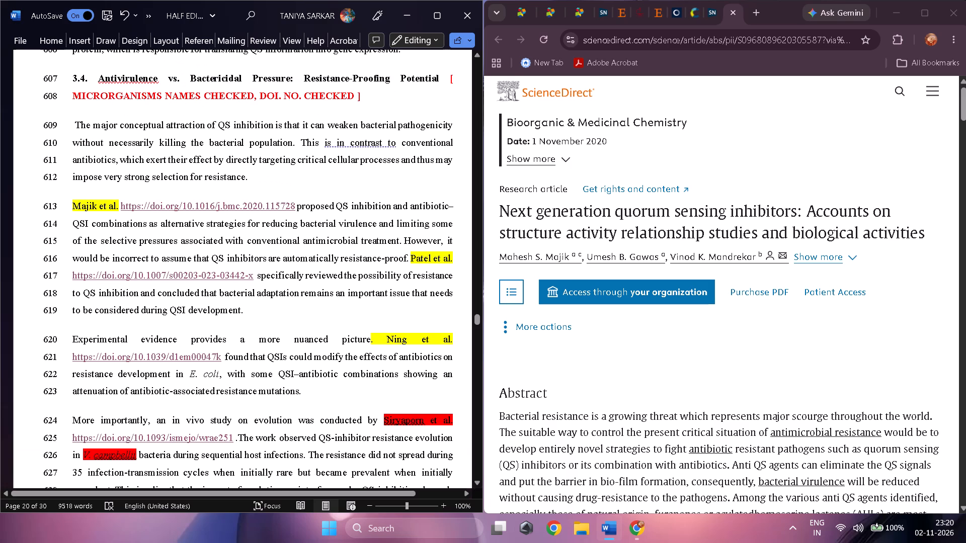
left_click(254, 176)
key("ctrl+v")
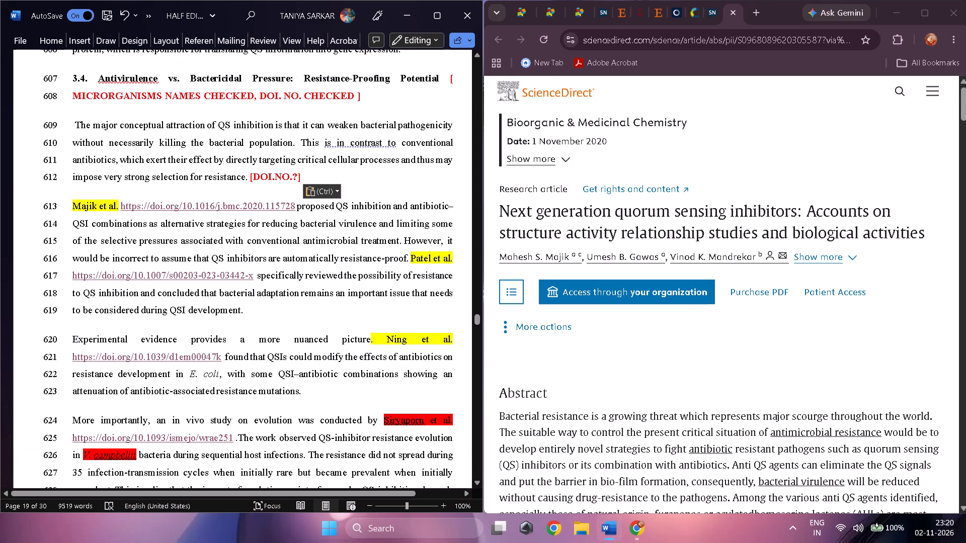
Add "2 DOI. NO MISSING" inside the red bracketed note of the section 3.4 heading, after "DOI. NO. CHECKED".
left_click(356, 98)
type("2")
key("space")
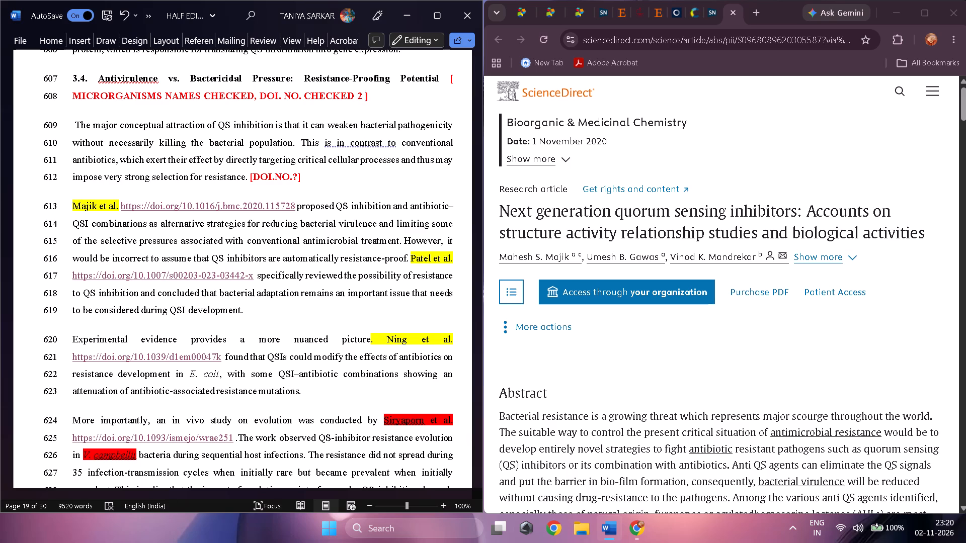
type("DOI. NO MISSING")
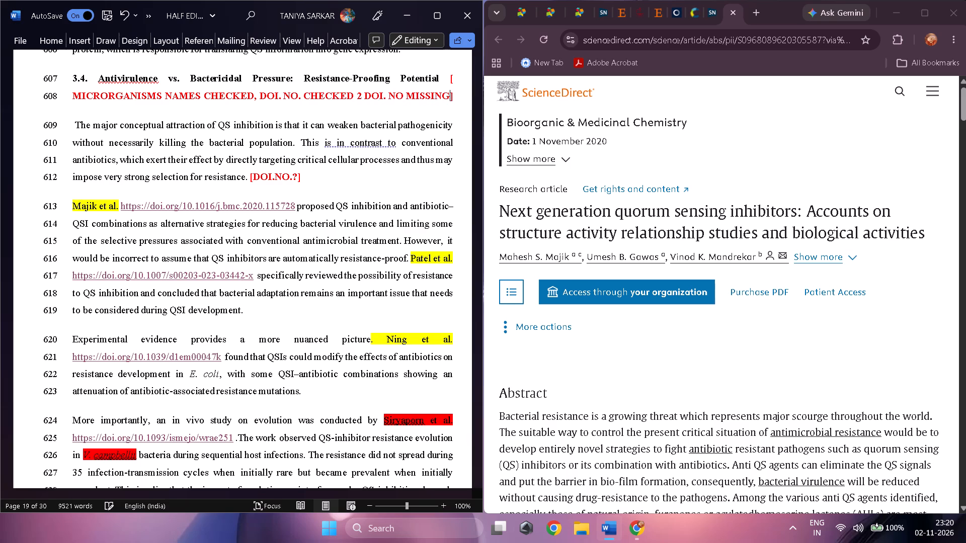
Paste the red "[DOI.NO.?]" note at the end of the paragraph before section 3.4, after "translating QS information into gene expression.".
left_click(477, 58)
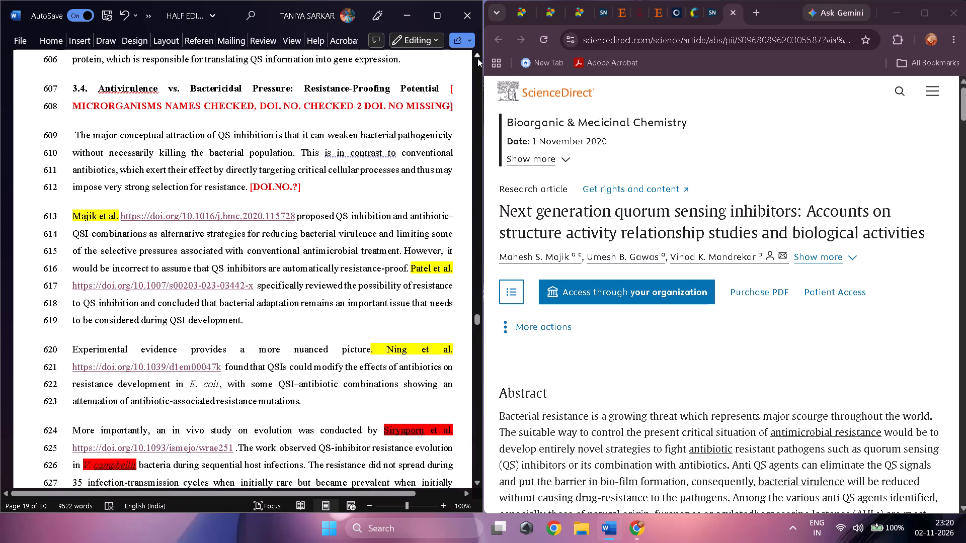
left_click(477, 58)
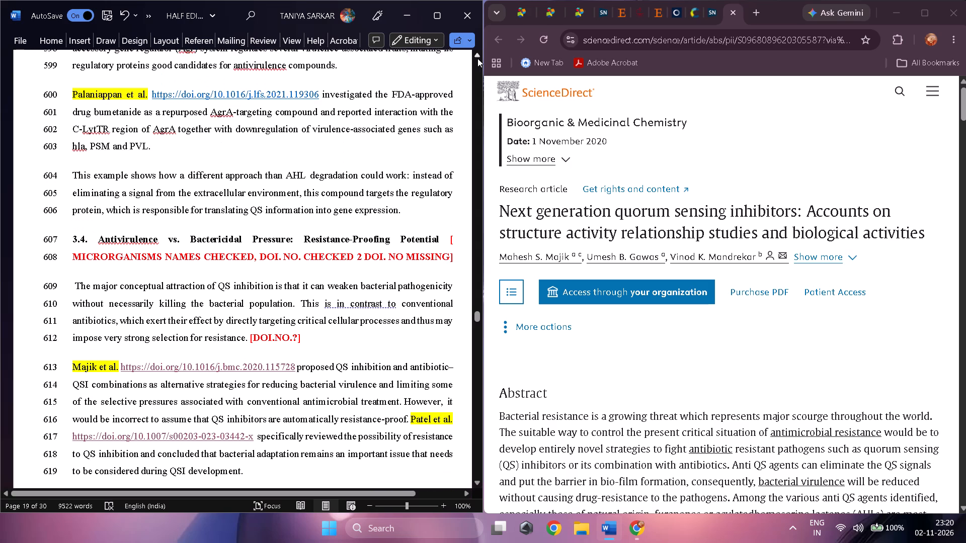
left_click(410, 251)
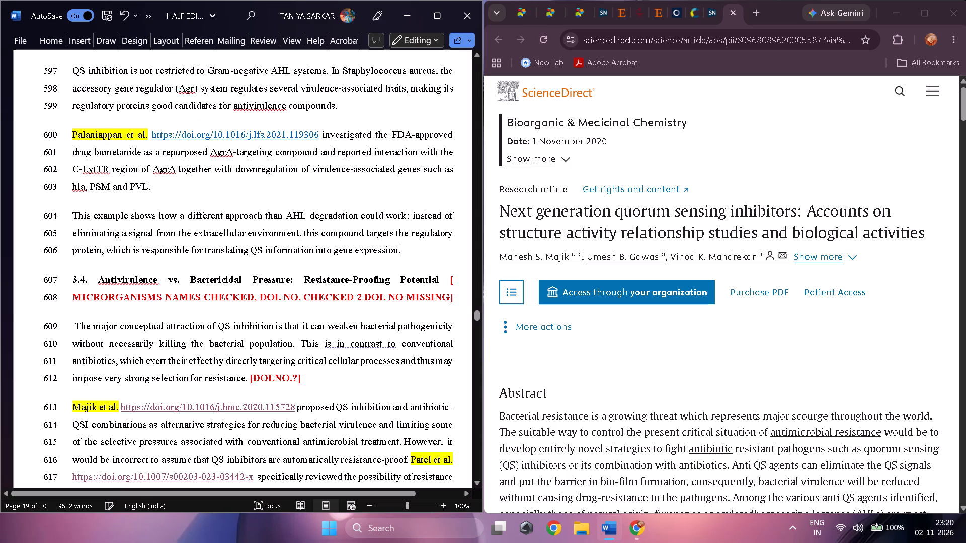
key("ctrl+v")
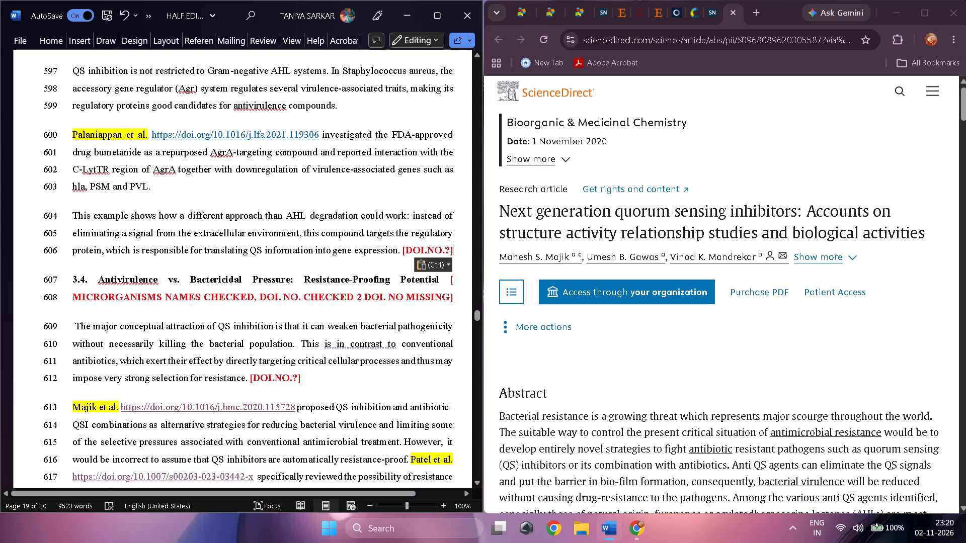
Open the DOI link cited for Palaniappan et al. to check that it matches the bumetanide AgrA study.
left_click(301, 134, "ctrl")
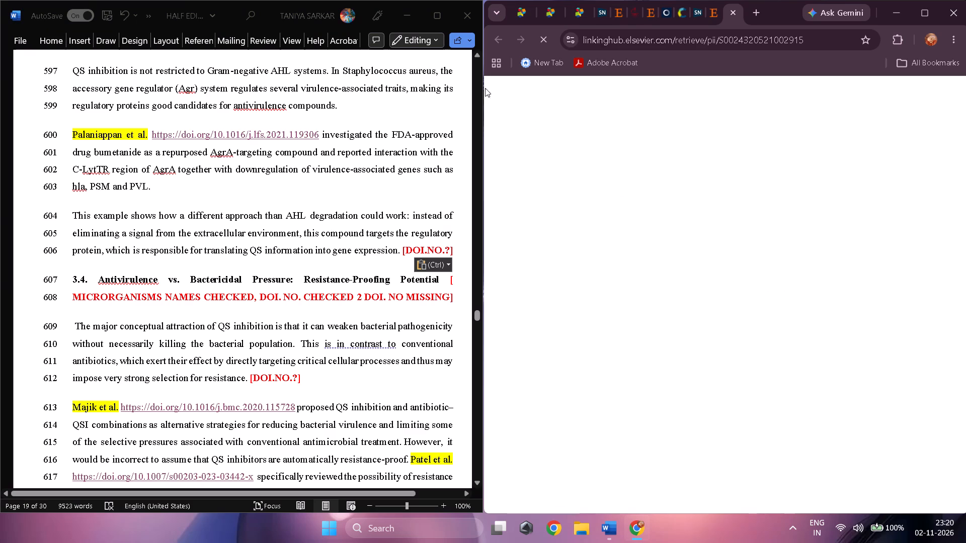
Paste the red "[DOI.NO.?]" note at the end of section 3.3.3's first paragraph, after "good candidates for antivirulence compounds.".
left_click(477, 58)
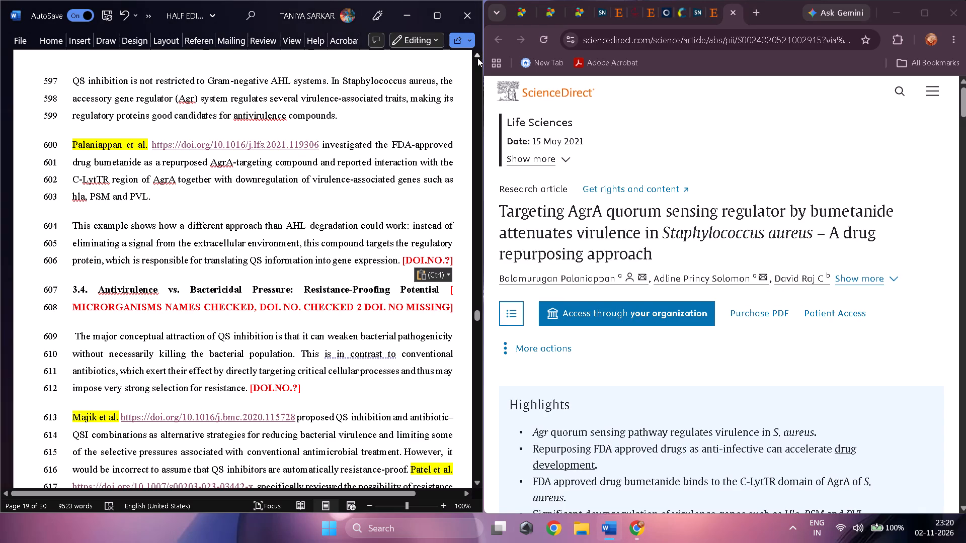
triple_click(477, 54)
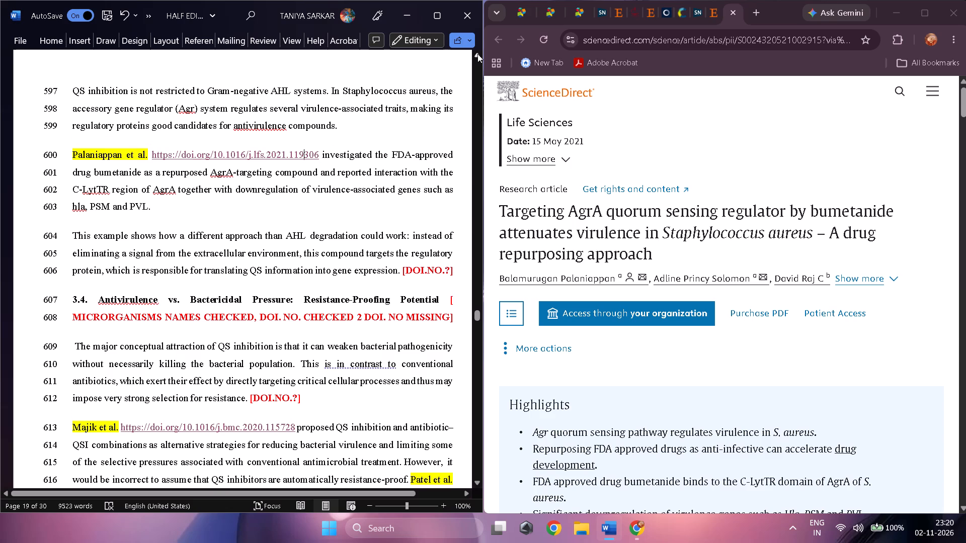
triple_click(477, 54)
double_click(477, 54)
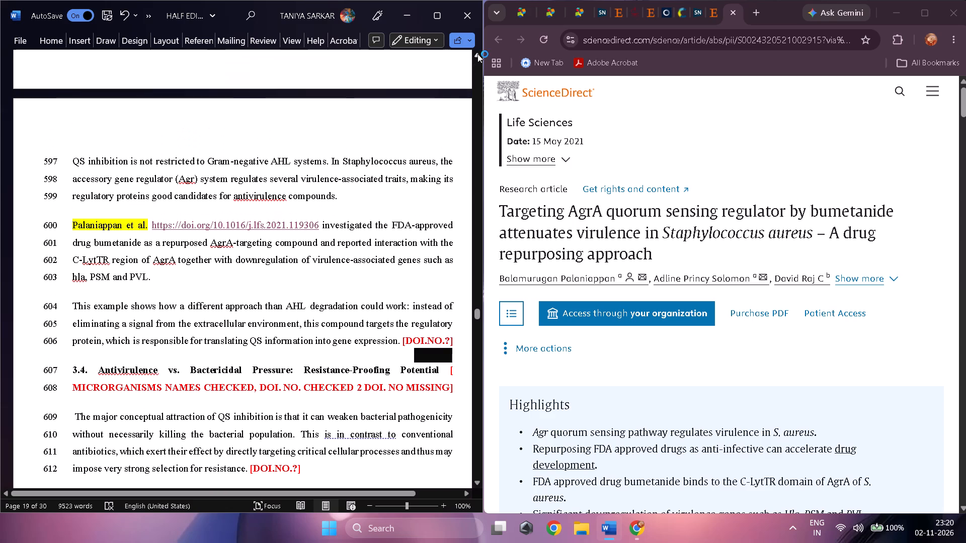
triple_click(477, 58)
double_click(477, 58)
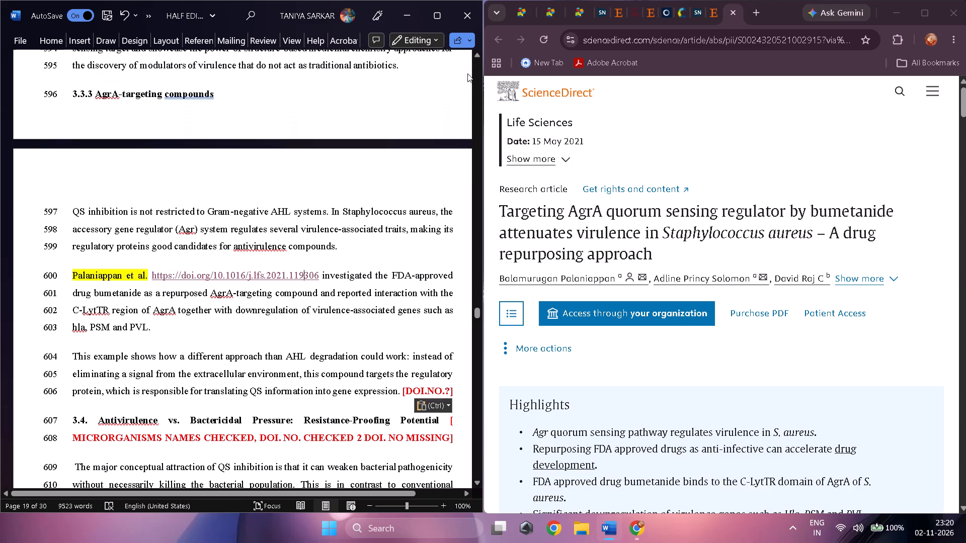
left_click(359, 253)
key("ctrl+v")
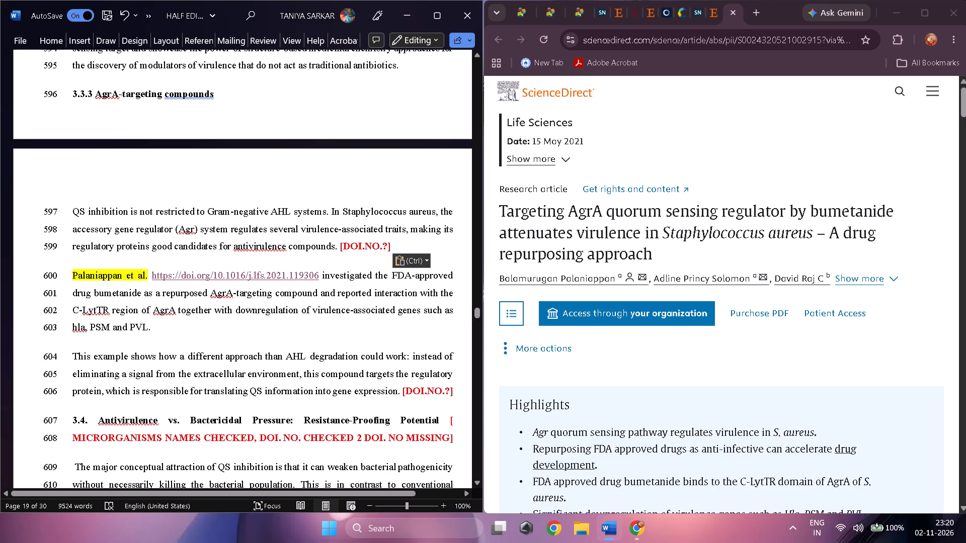
Paste the red "[DOI.NO.?]" note at the end of the paragraph before section 3.3.3, after "do not act as traditional antibiotics.".
left_click(474, 57)
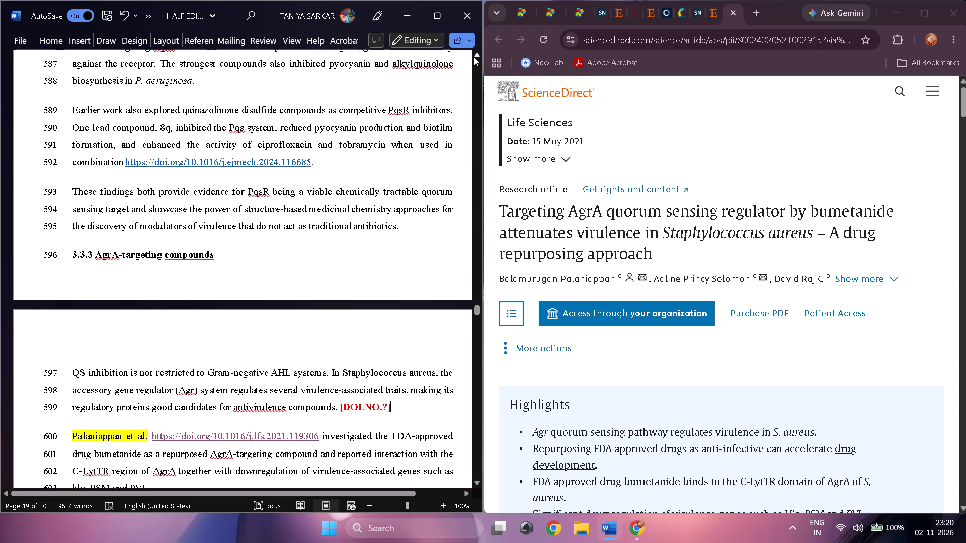
left_click(430, 250)
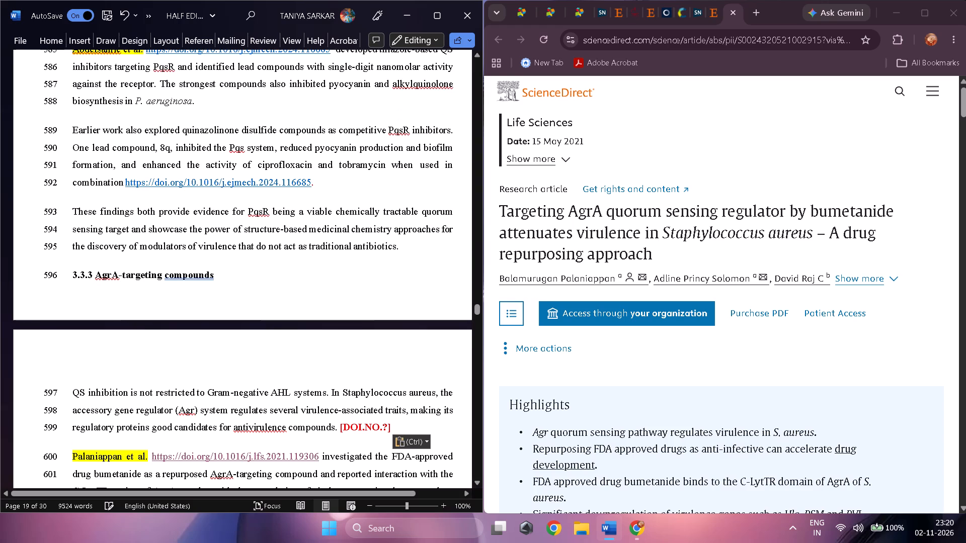
key("ctrl+v")
Open the DOI link 10.1016/j.ejmech.2024.116685 cited for the quinazolinone disulfide compounds.
left_click(292, 182, "ctrl")
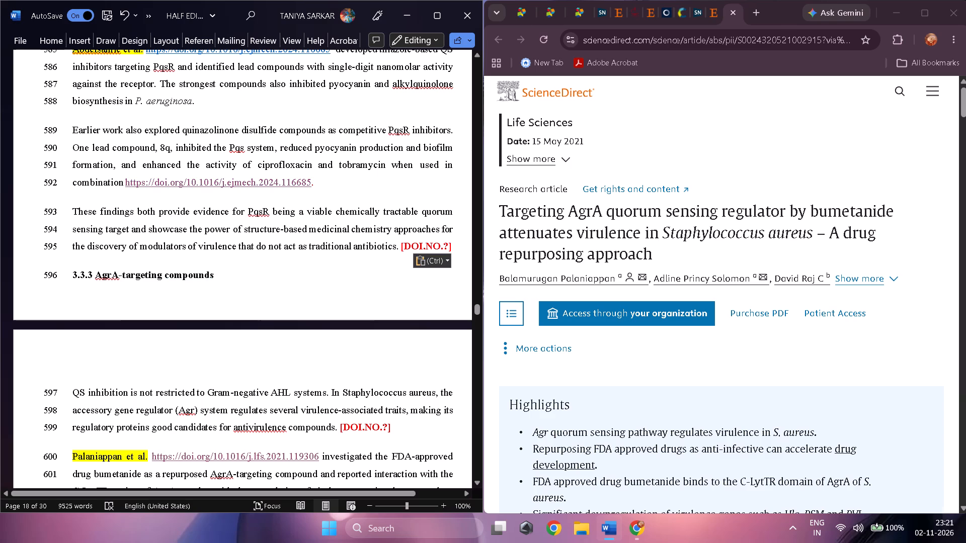
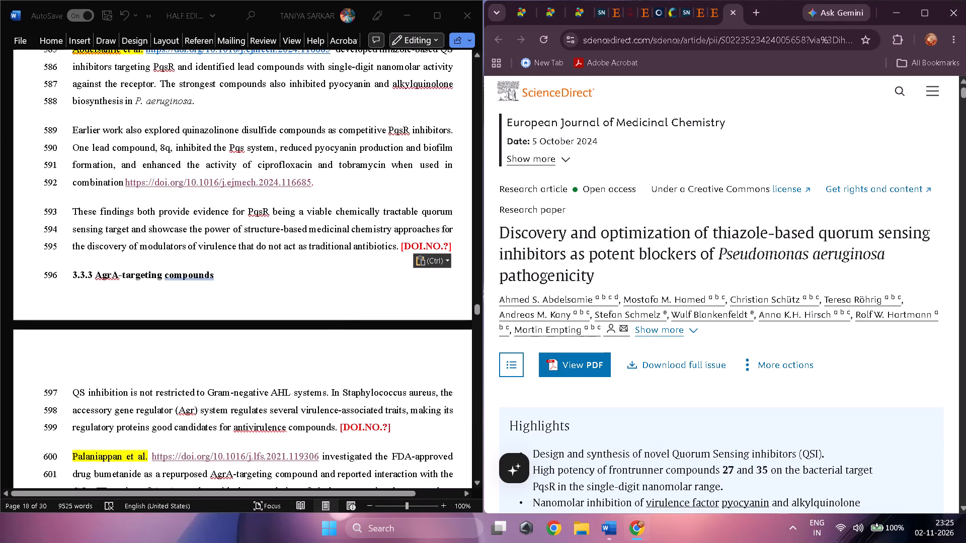
Display the DOI on the thiazole-based quorum sensing inhibitors article page to compare it with the manuscript's cited 10.1016/j.ejmech.2024.116685 link.
left_click(712, 12)
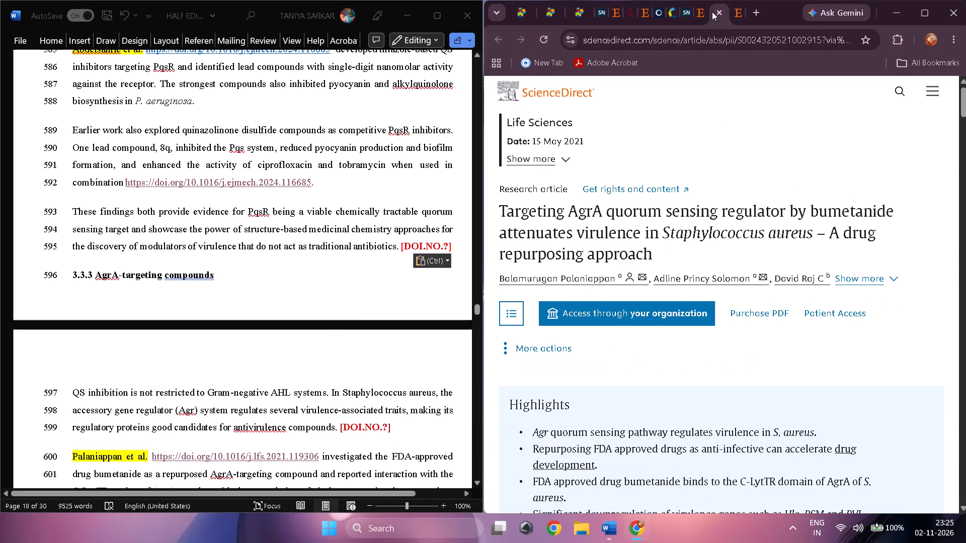
left_click(935, 92)
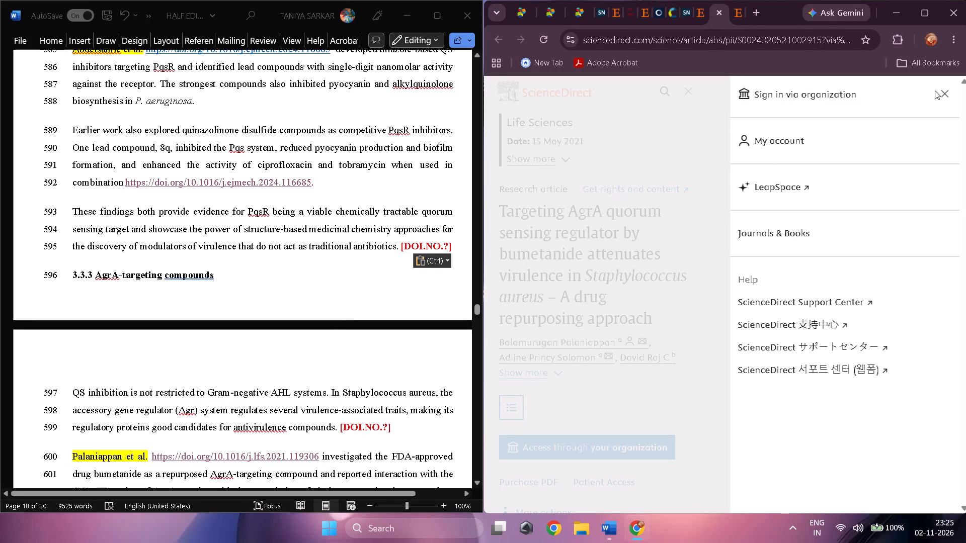
left_click(935, 90)
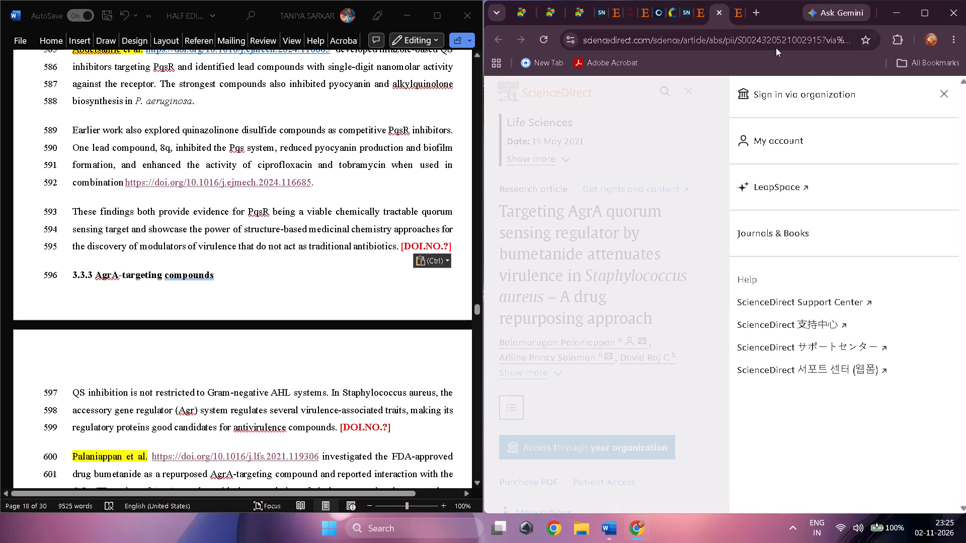
left_click(737, 22)
left_click(942, 102)
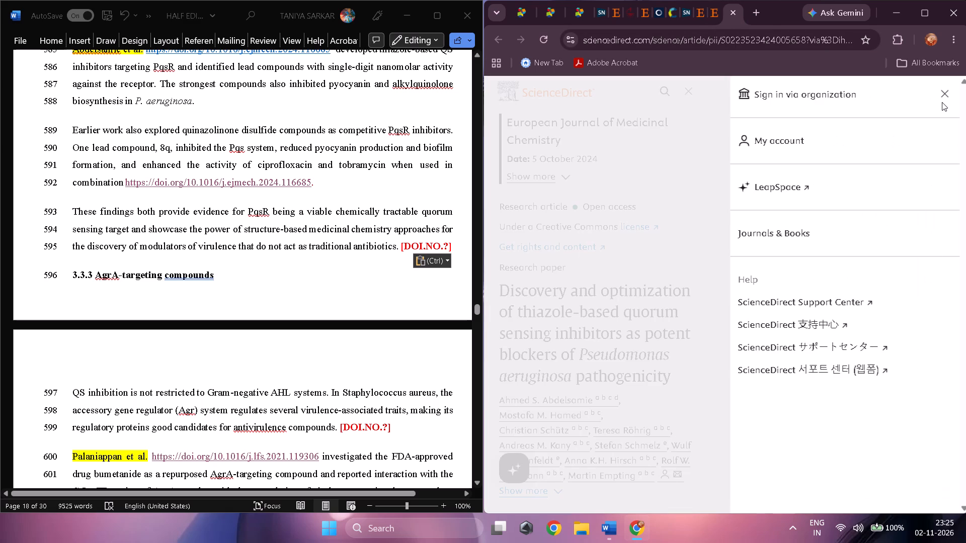
left_click(942, 102)
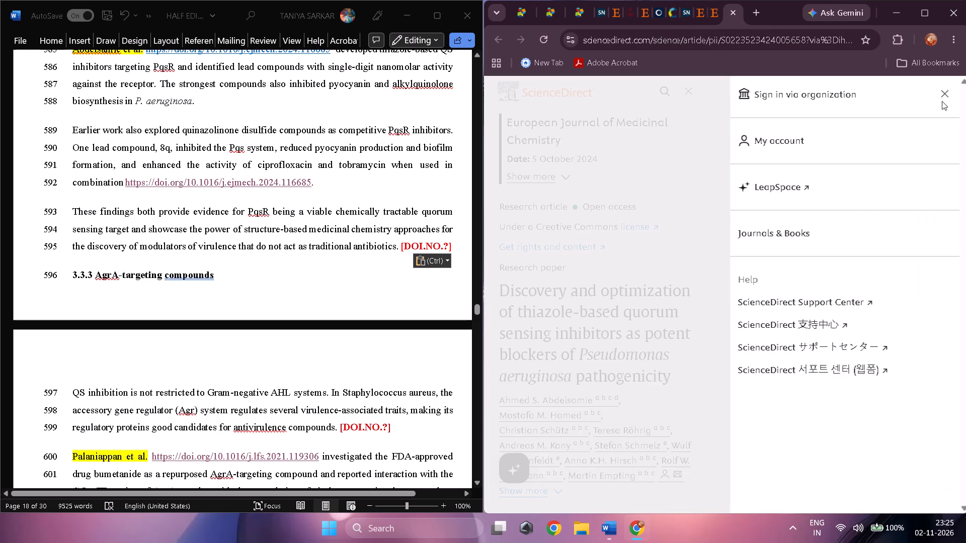
left_click(943, 97)
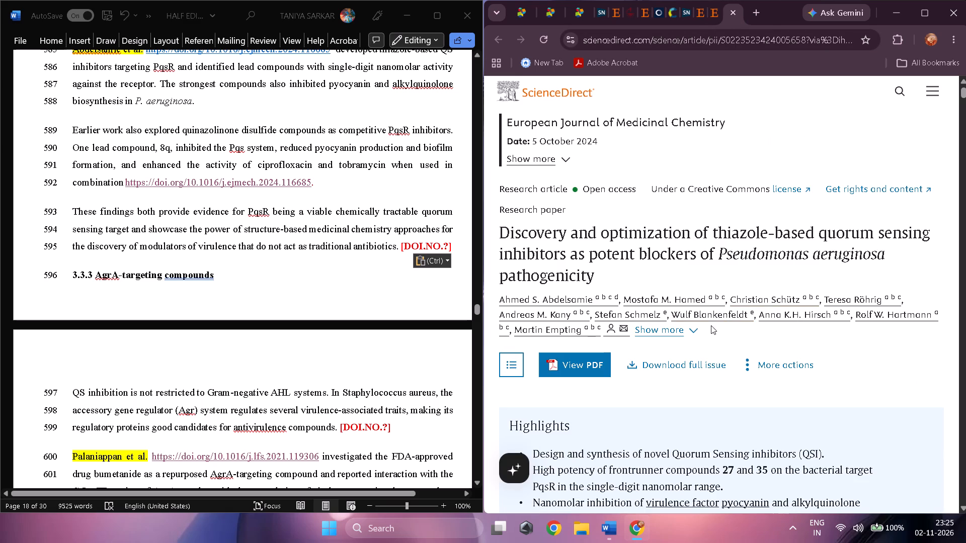
left_click(758, 371)
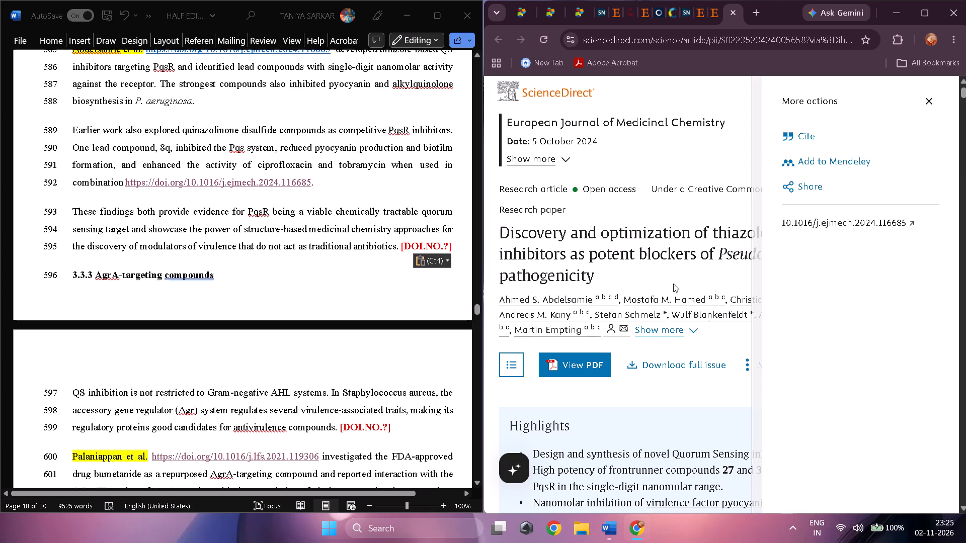
Remove the colon after "AHL degradation could work" in section 3.3.3's last paragraph, keeping one space before "instead of".
left_click(475, 480)
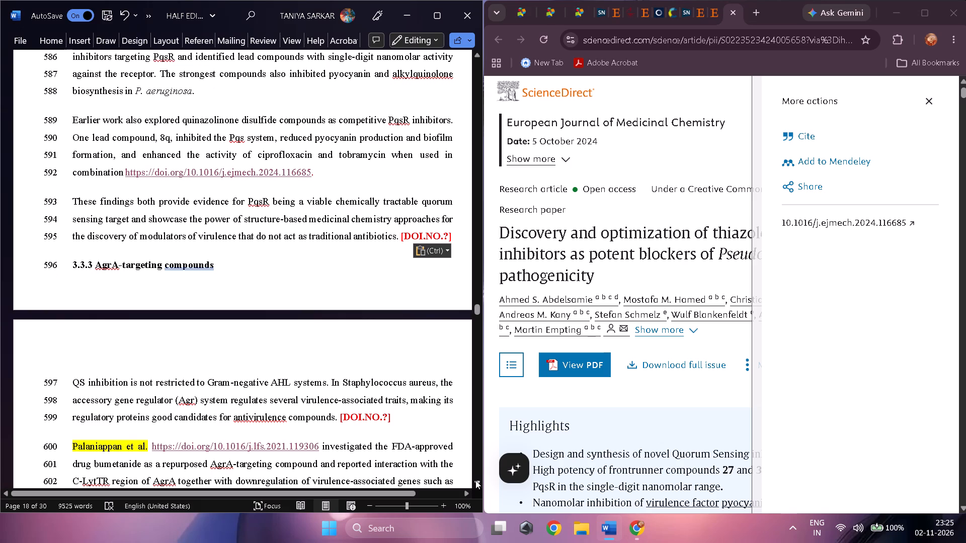
left_click(475, 480)
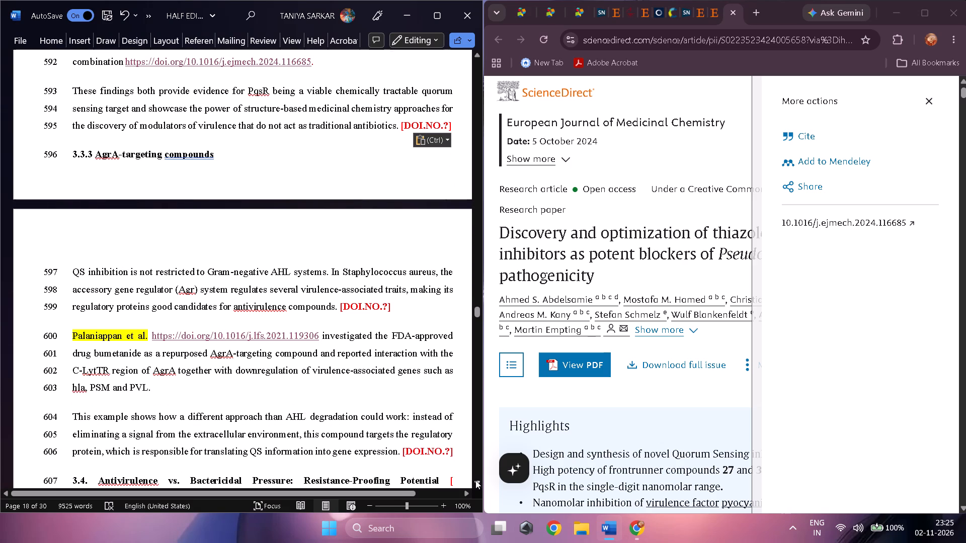
left_click(475, 480)
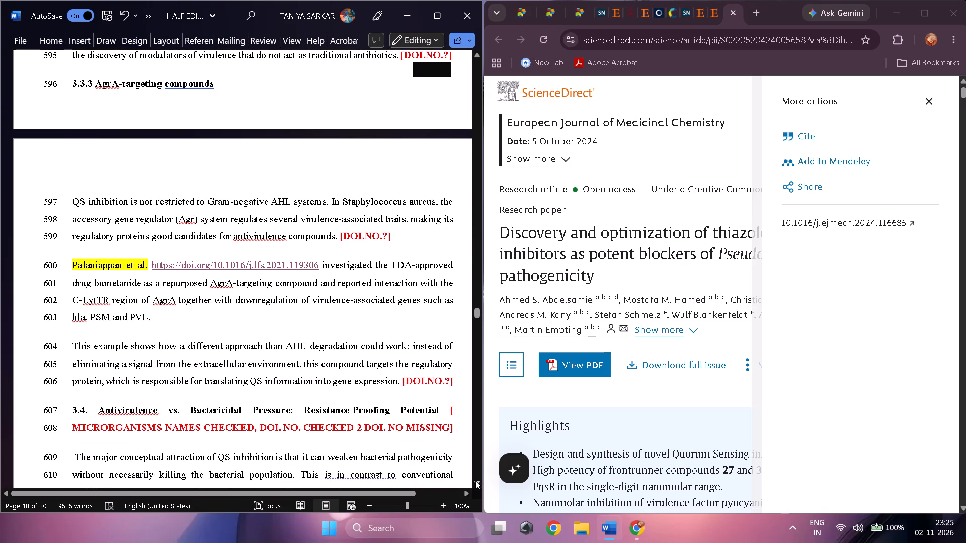
left_click(475, 480)
left_click(475, 480)
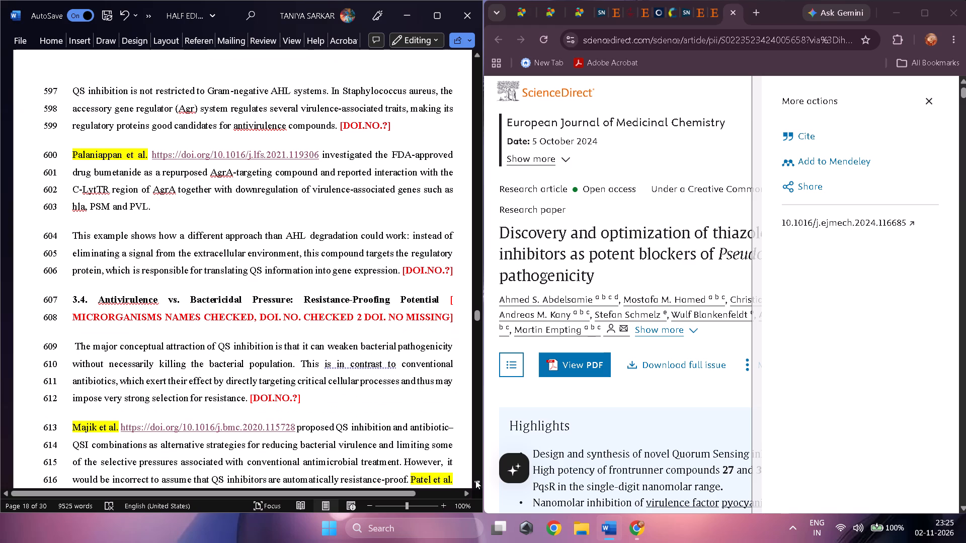
left_click(475, 480)
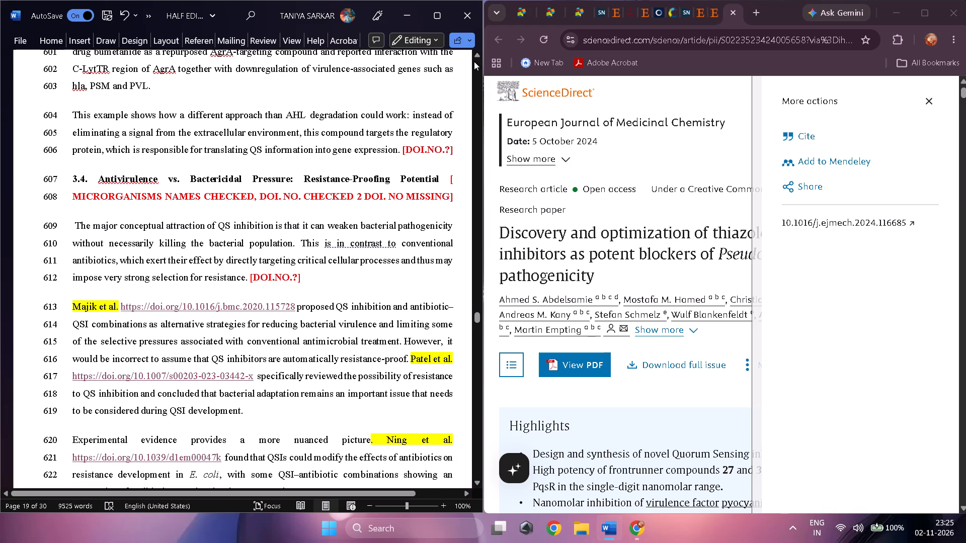
left_click(413, 115)
key("BackSpace")
key("BackSpace")
key("space")
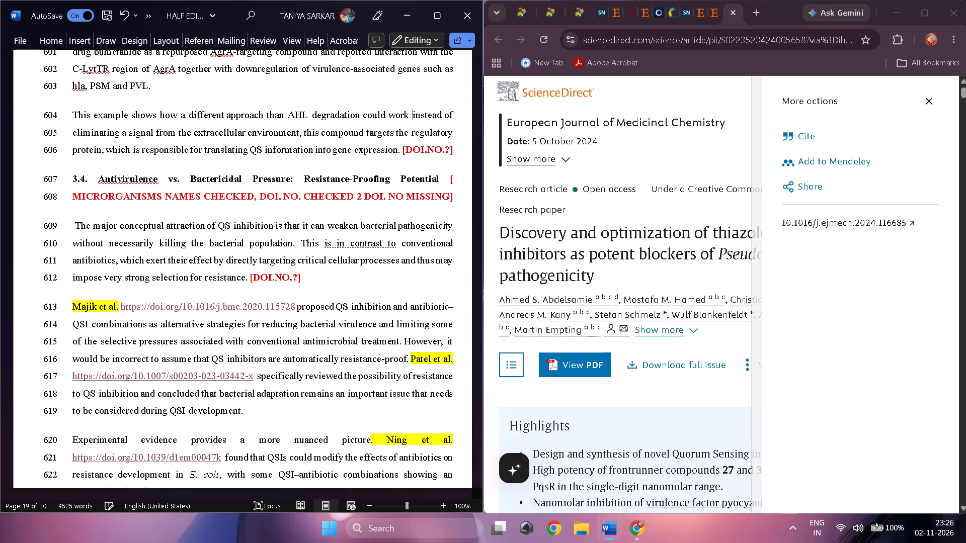
Read through section 3.4 to its end, examining its citations, DOI links, microorganism names and red missing-DOI notes.
left_click(476, 57)
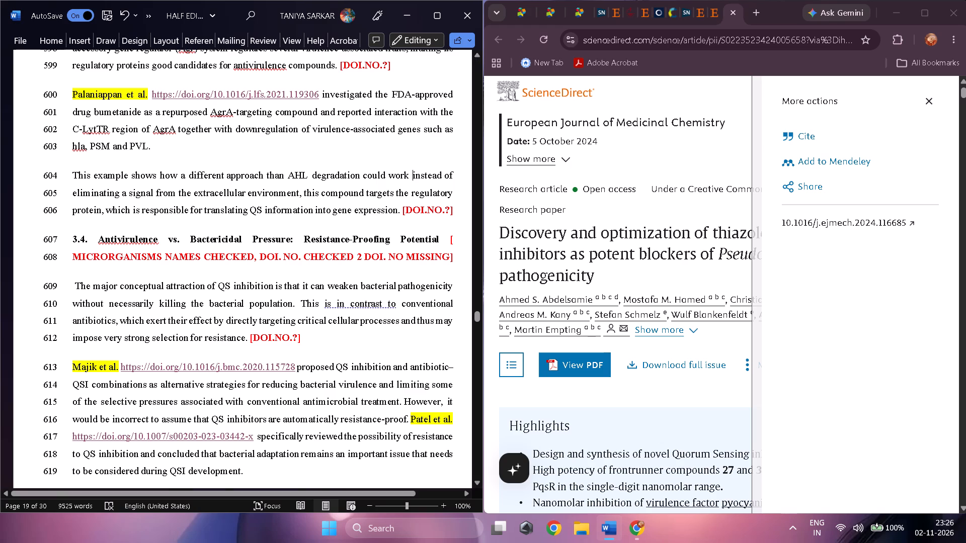
left_click(476, 483)
left_click(476, 483)
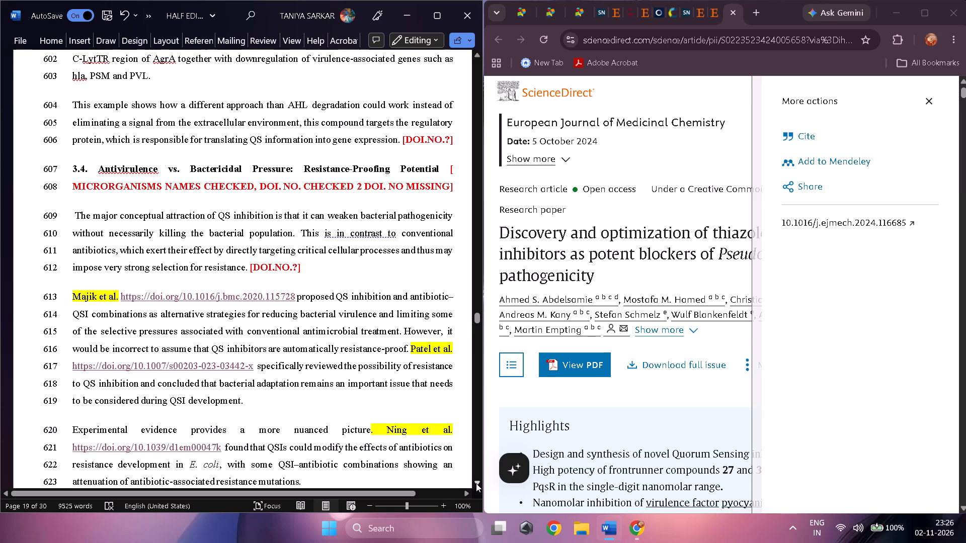
left_click(476, 483)
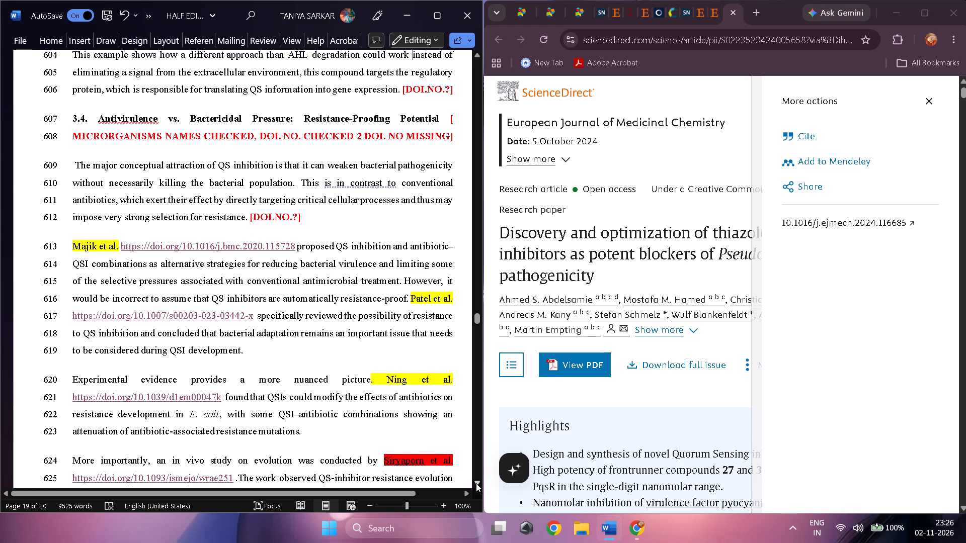
double_click(476, 483)
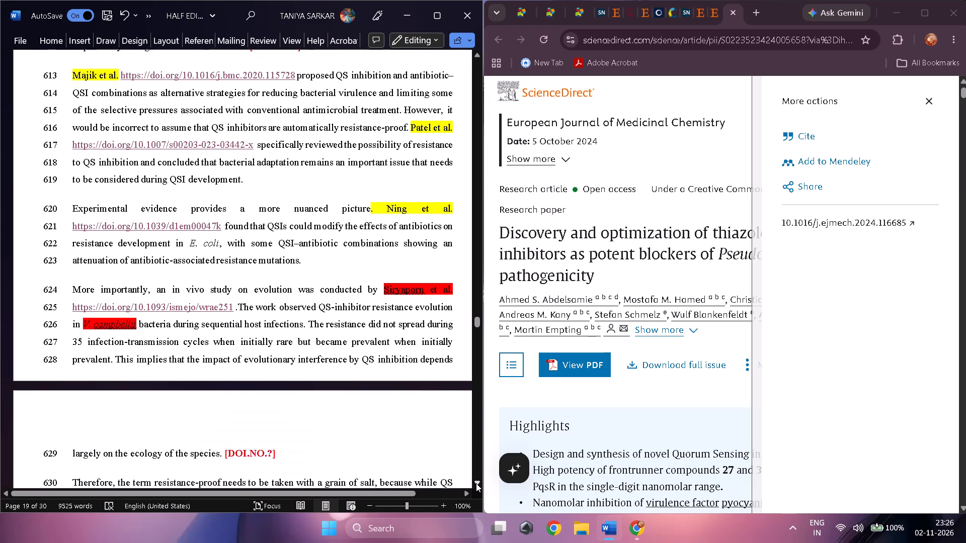
left_click(476, 483)
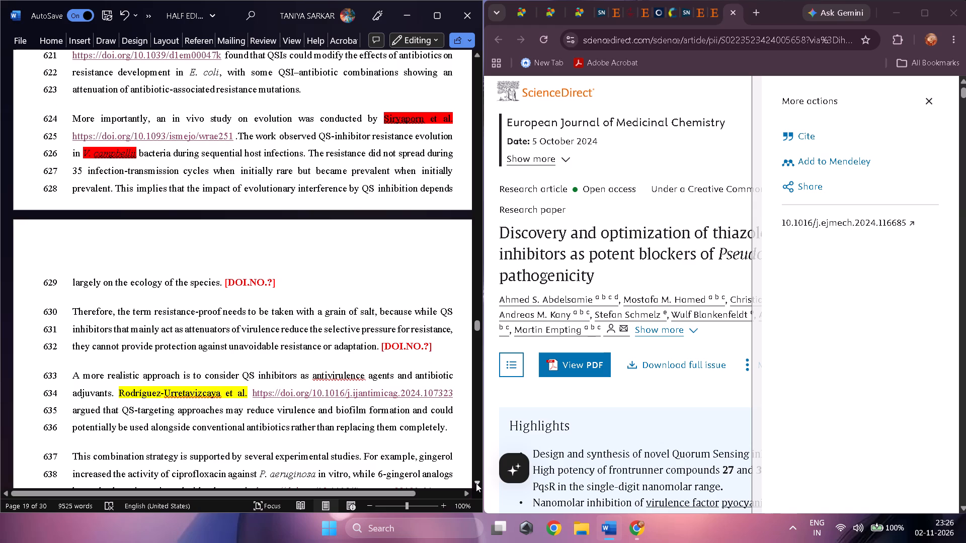
left_click(476, 483)
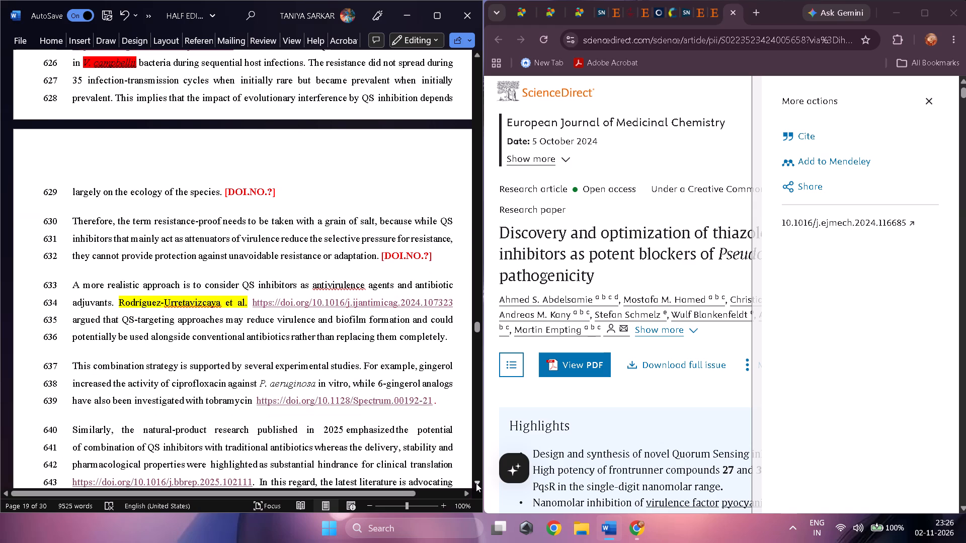
left_click(476, 483)
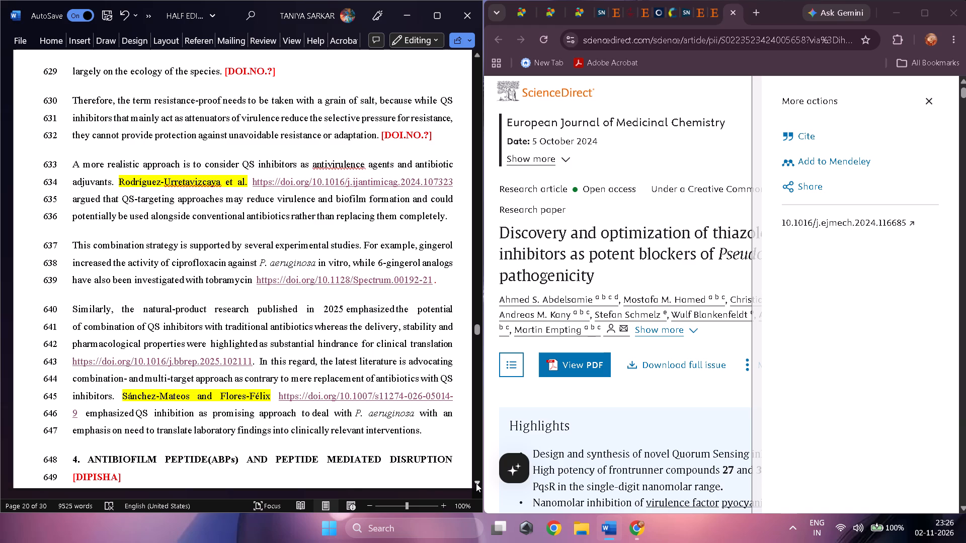
left_click(476, 483)
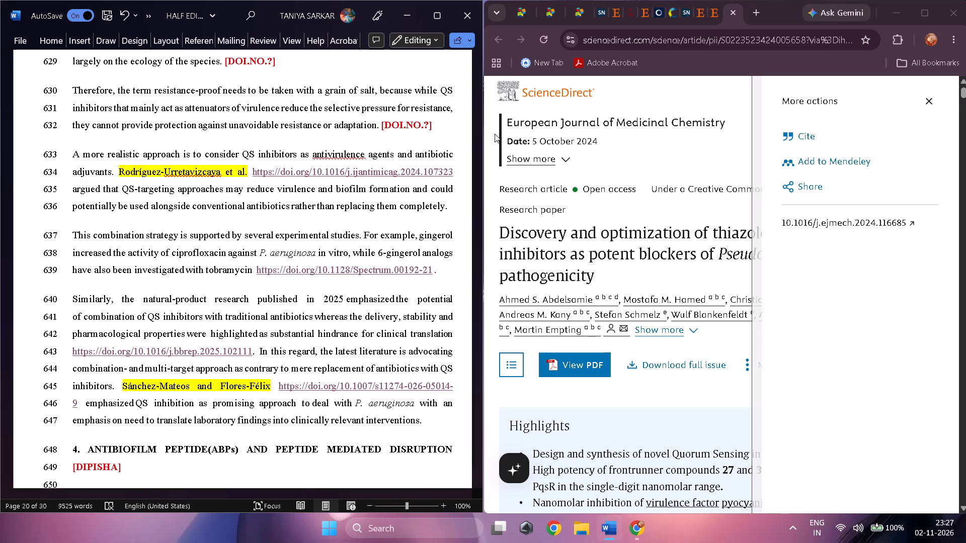
Delete the red "[DOI.NO.?]" note after "largely on the ecology of the species." in section 3.4.
left_click(477, 57)
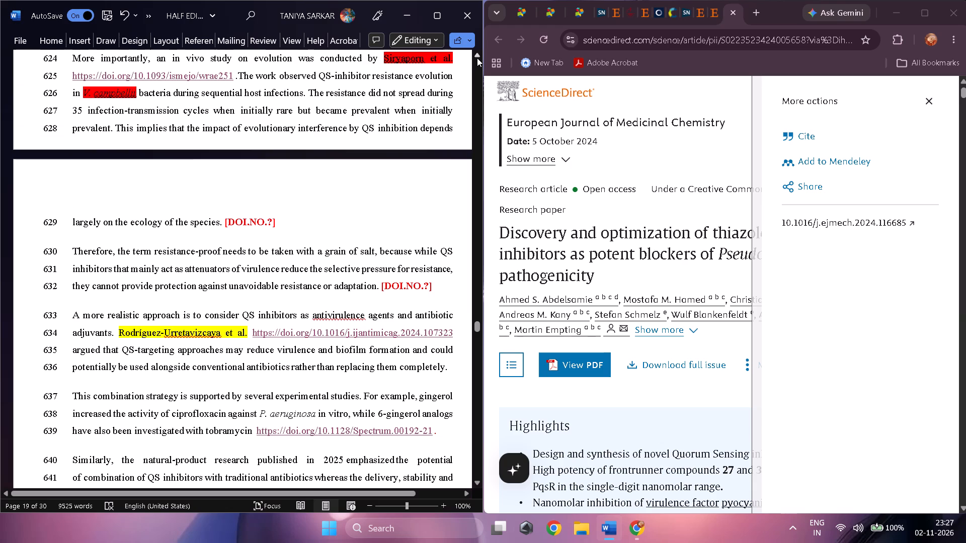
left_click(477, 58)
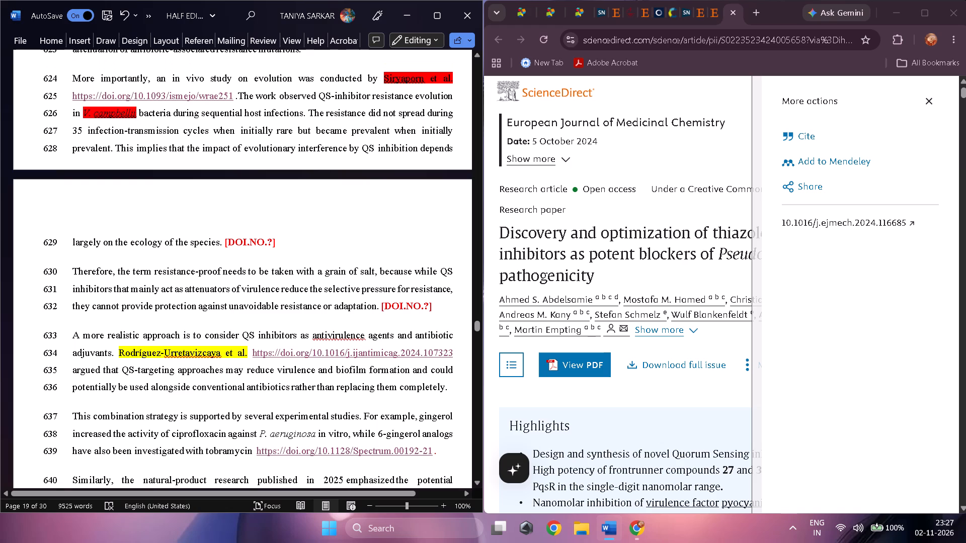
left_click(241, 94)
left_click_drag(281, 243, 225, 243)
key("BackSpace")
Add the red note "[DOI.NO MISSING, MICRORG. NAME CHECKED]" after the 3.3.3 AgrA-targeting compounds heading.
left_click(476, 57)
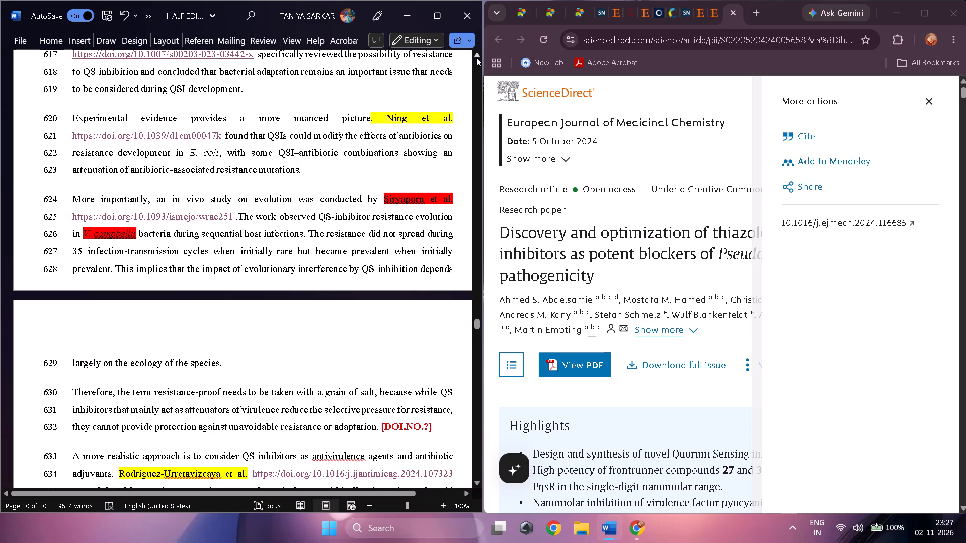
left_click(476, 57)
left_click(476, 57)
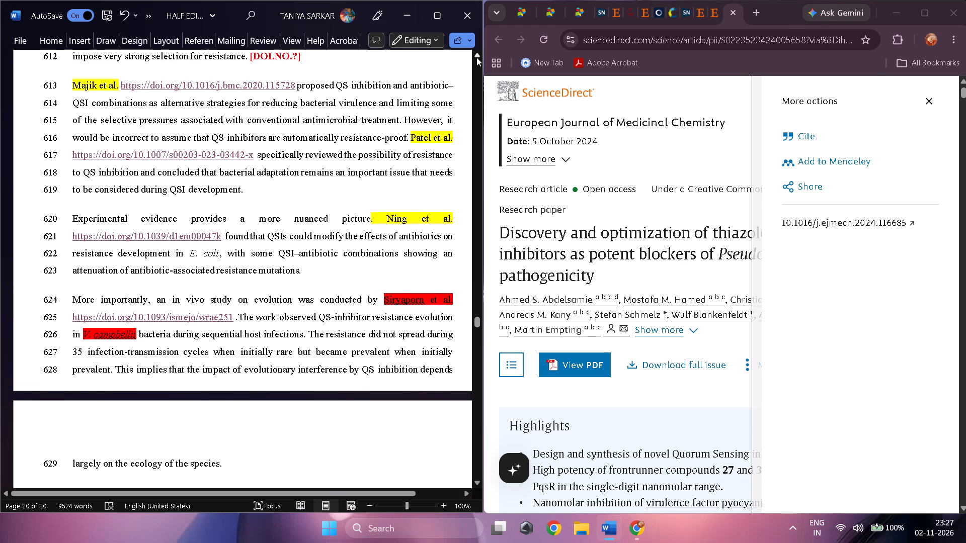
left_click(476, 57)
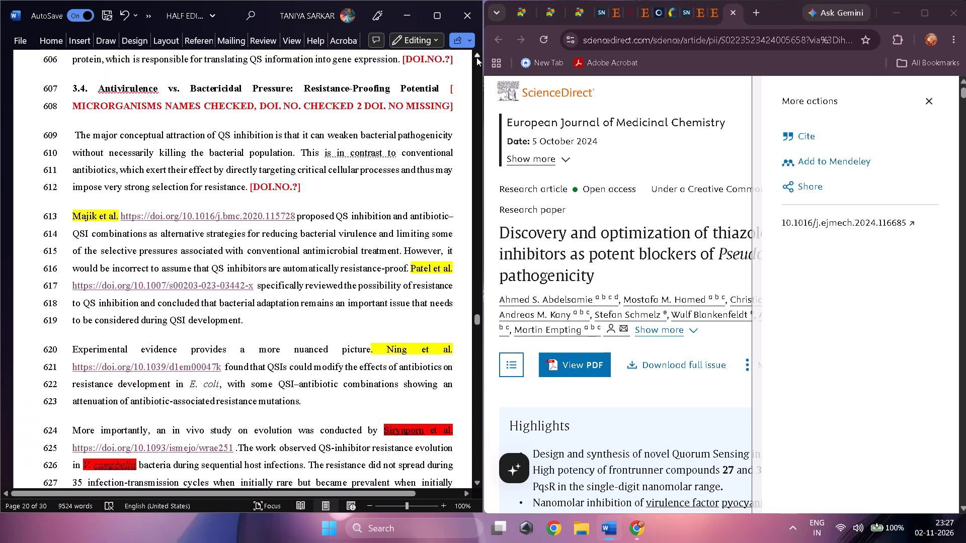
left_click(476, 57)
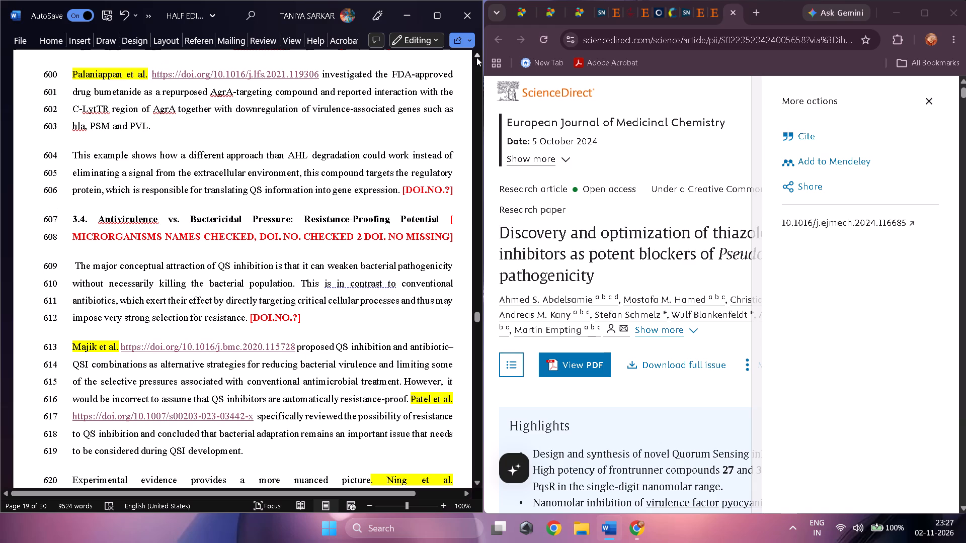
left_click(476, 57)
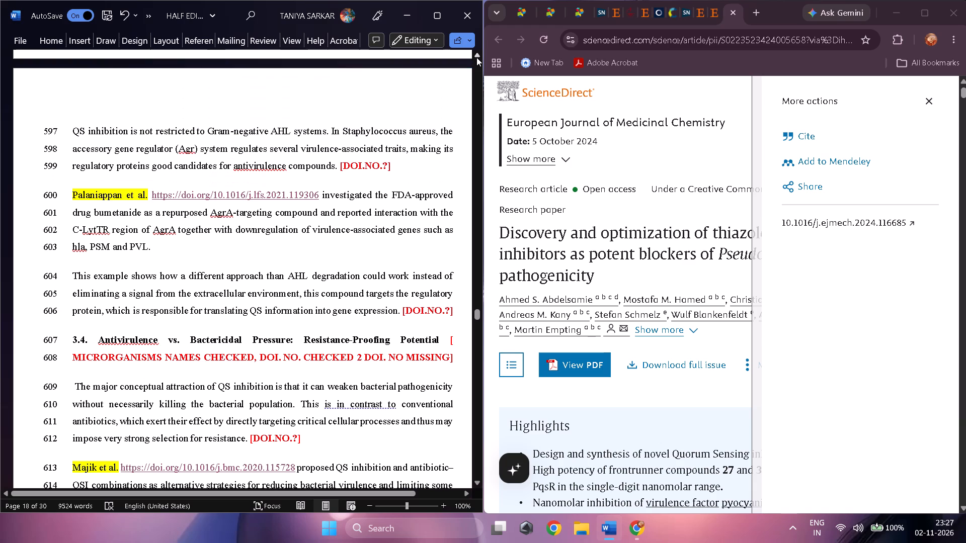
left_click(476, 57)
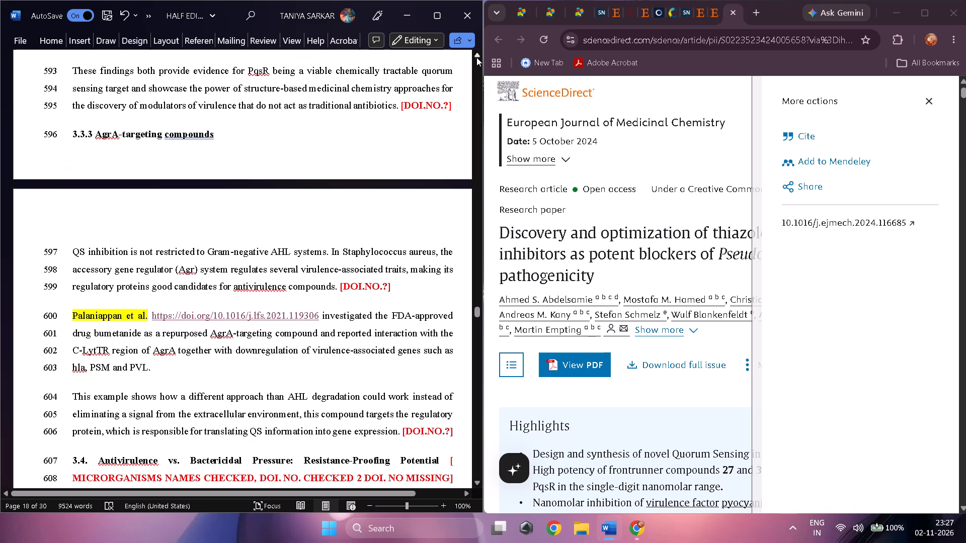
left_click(476, 57)
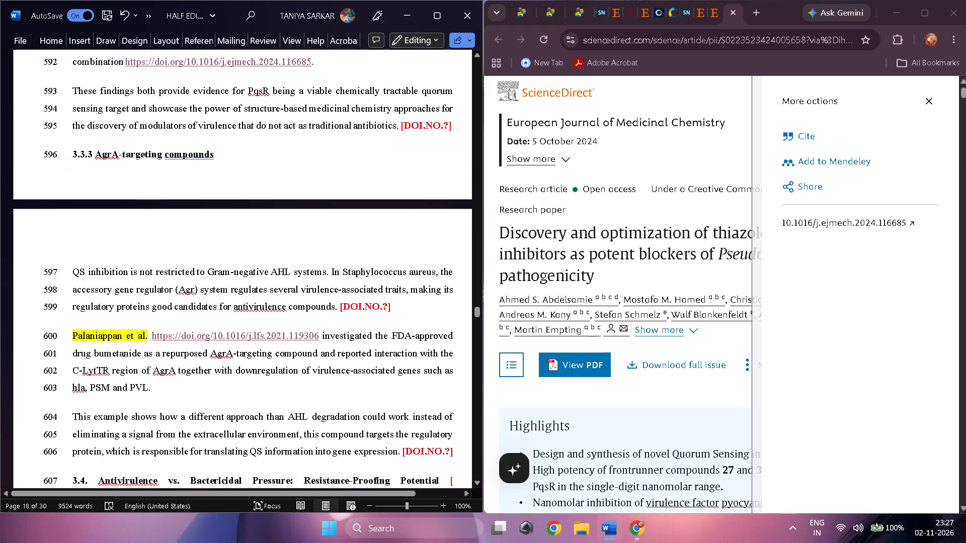
left_click(249, 159)
key("space")
key("ctrl+v")
key("BackSpace")
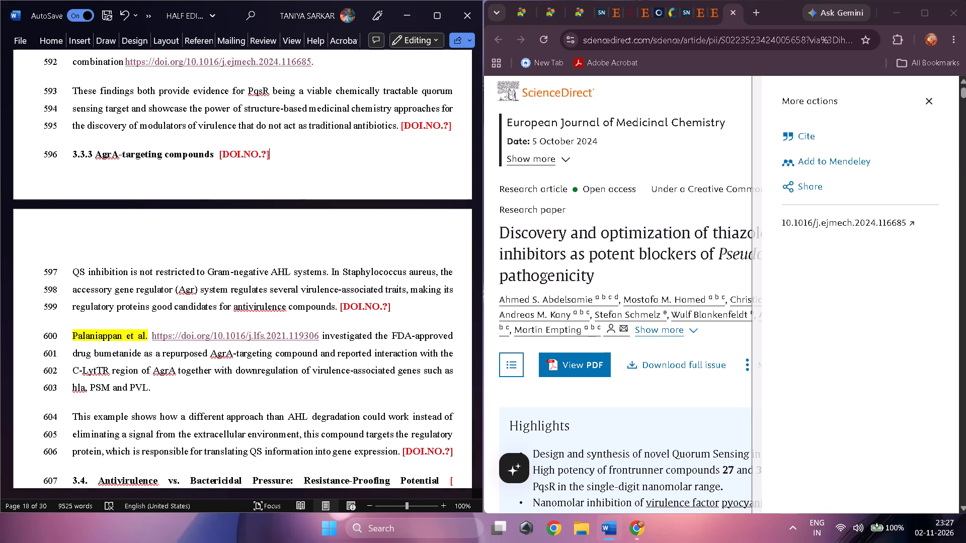
key("BackSpace")
key("BackSpace")
key("BackSpace")
key("BackSpace")
type("NO")
key("space")
type("MISSIN")
key("g")
type(", MICRO")
type("RG")
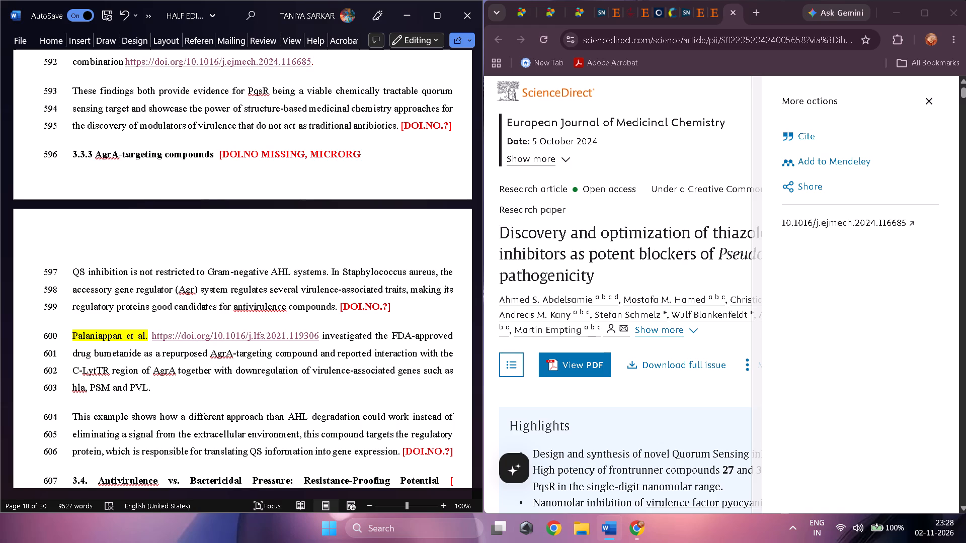
key("comma")
key("BackSpace")
type(". NAME CEC")
key("BackSpace")
key("BackSpace")
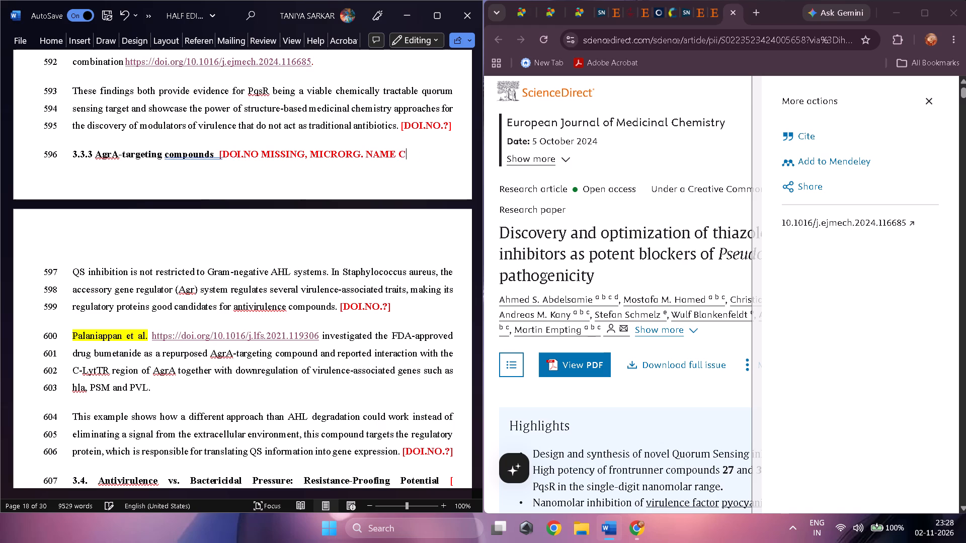
type("HECKED")
key("bracketright")
Fix the flagged double space between "compounds" and the red note in the 3.3.3 heading.
key("Up")
key("Up")
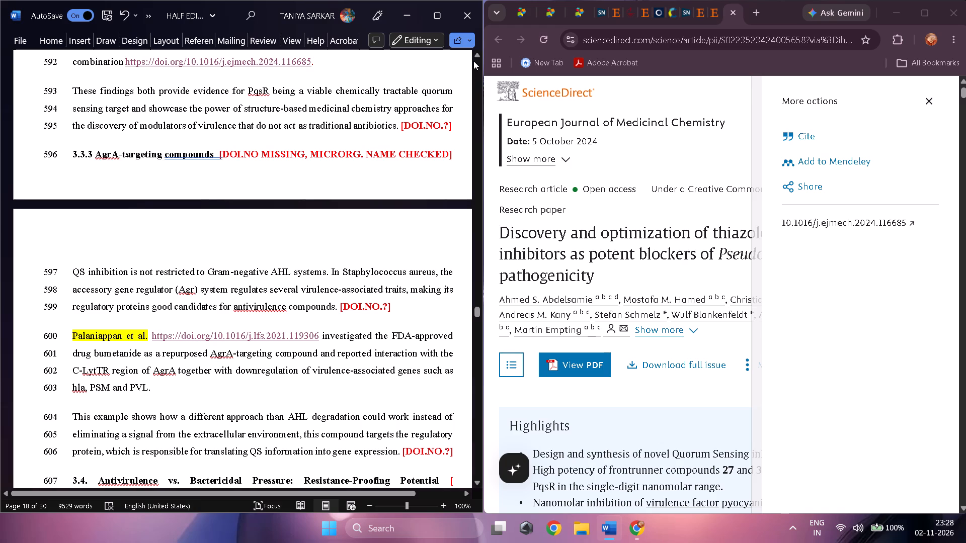
double_click(476, 53)
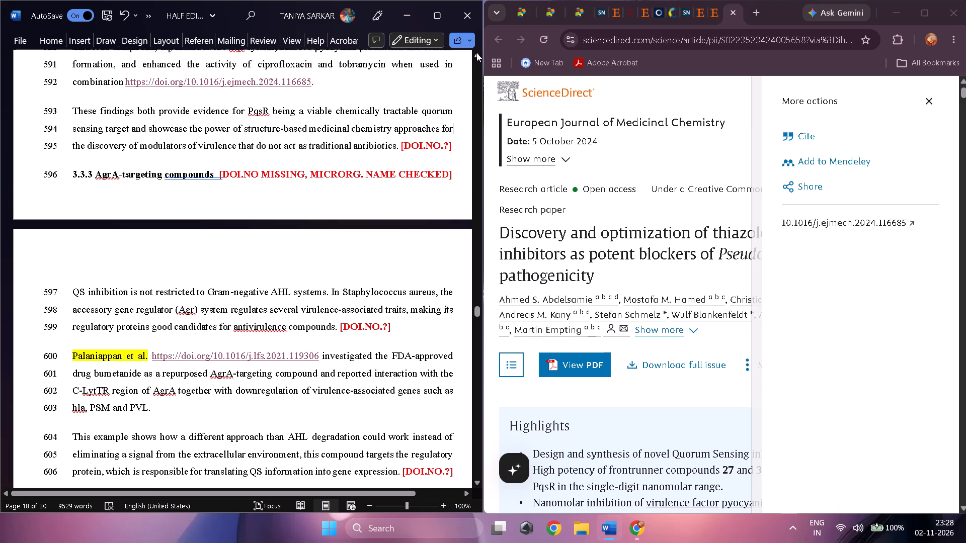
left_click(476, 53)
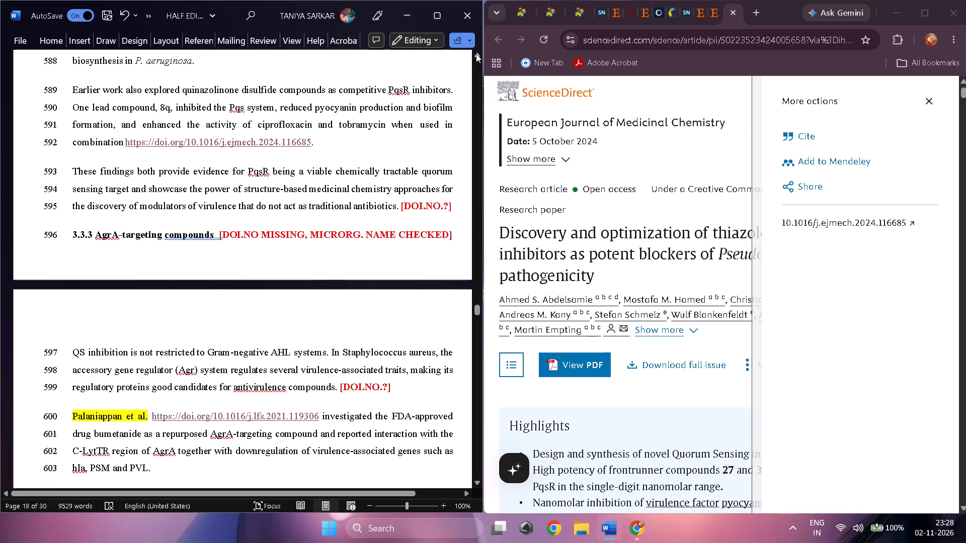
left_click(476, 55)
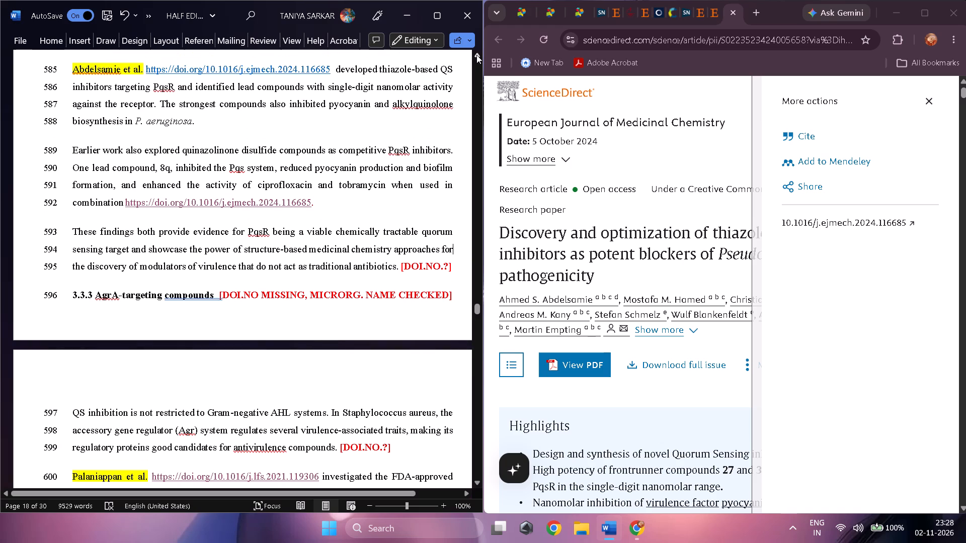
left_click(213, 295)
left_click(217, 341)
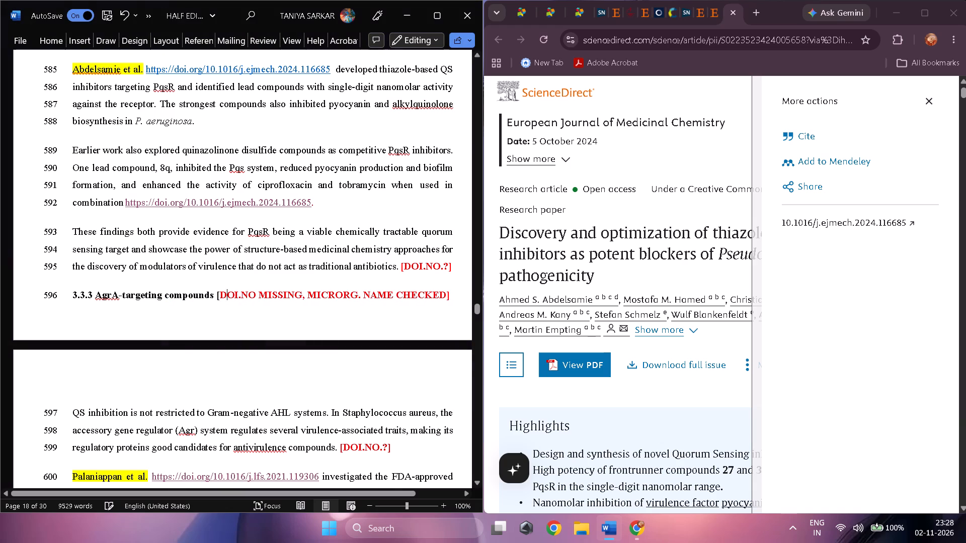
Apply the red font colour to the opening bracket of the note in the 3.3.3 heading.
left_click_drag(216, 295, 221, 295)
left_click(300, 273)
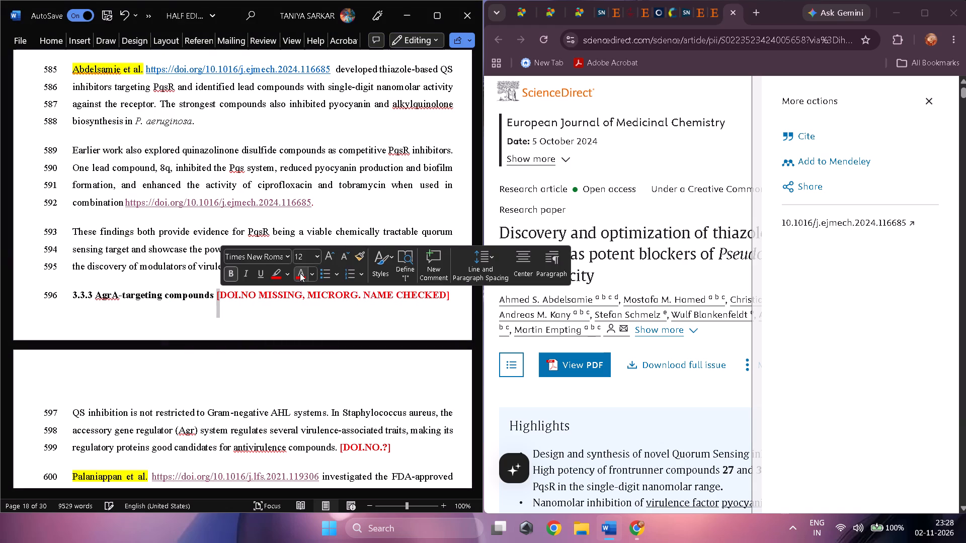
left_click(253, 310)
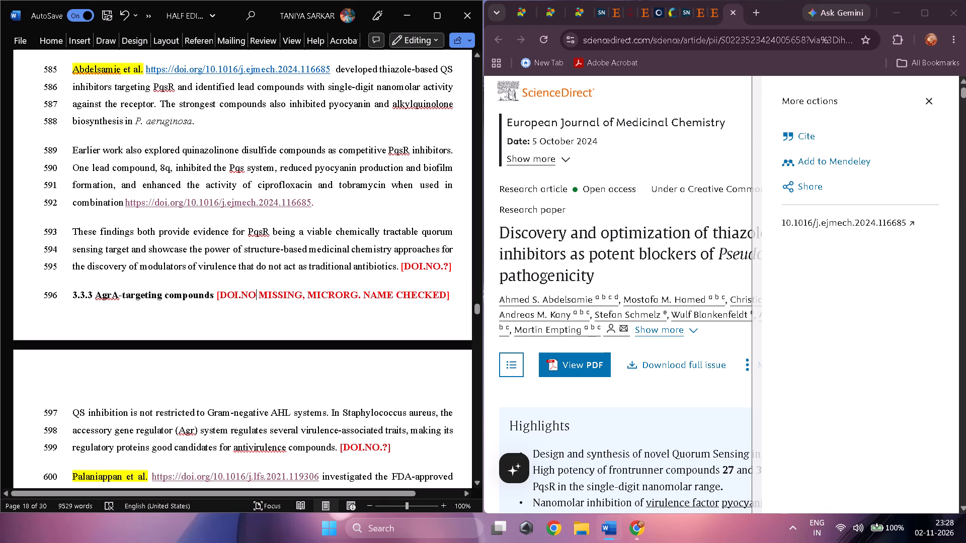
Highlight section 3.3.3's first paragraph, starting "QS inhibition is not restricted", in red, excluding its "[DOI.NO.?]" note.
left_click_drag(71, 411, 359, 451)
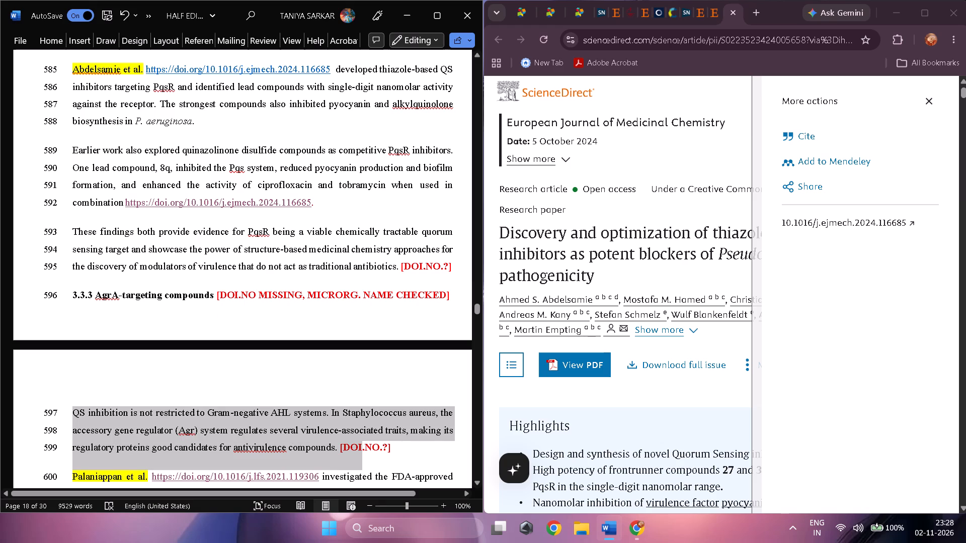
left_click_drag(359, 451, 339, 450)
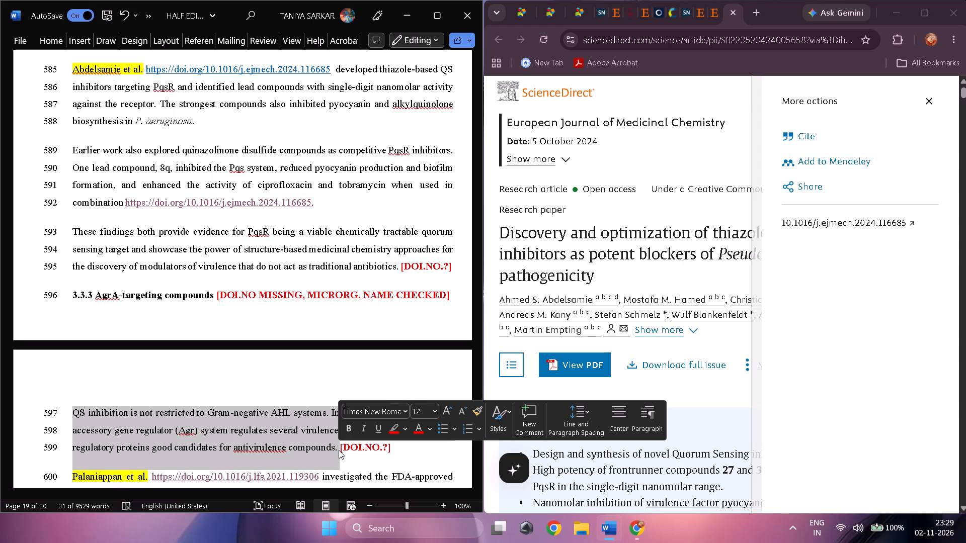
left_click(390, 428)
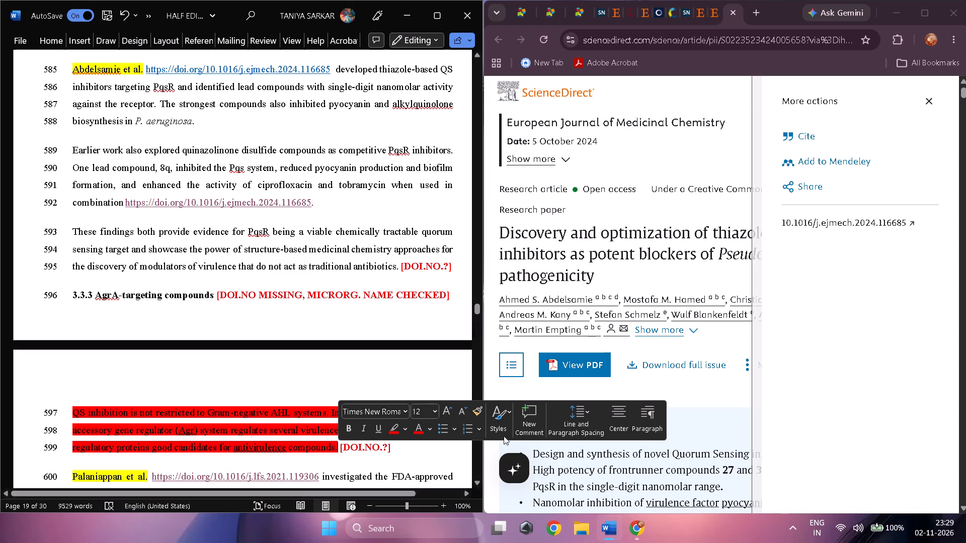
left_click(461, 478)
Highlight section 3.3.3's last paragraph, starting "This example shows how a different approach", in red, excluding its "[DOI.NO.?]" note.
left_click(474, 481)
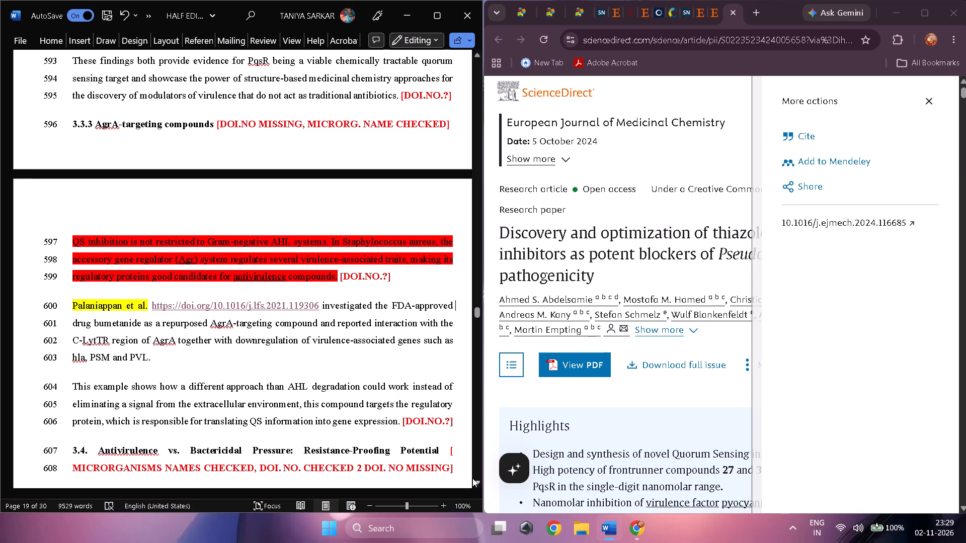
left_click(475, 480)
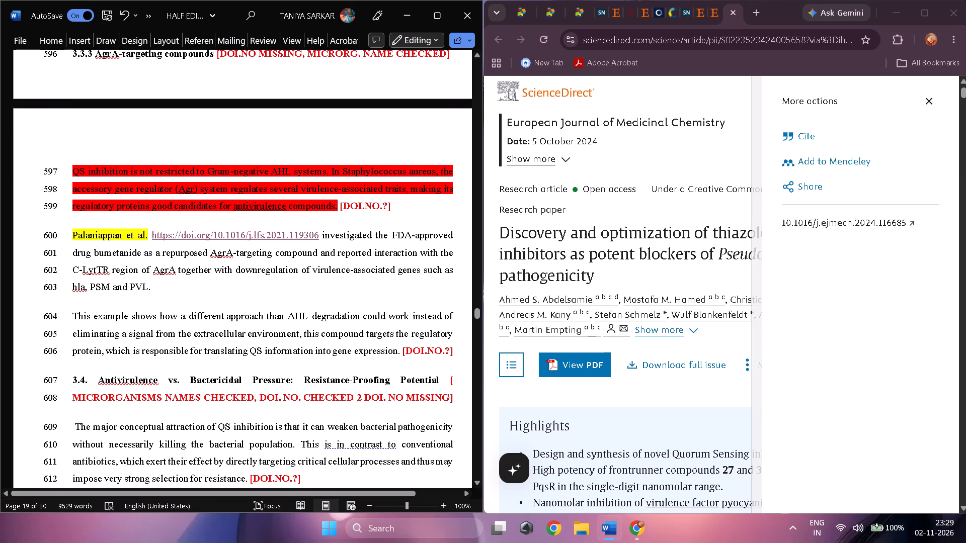
left_click_drag(75, 315, 383, 357)
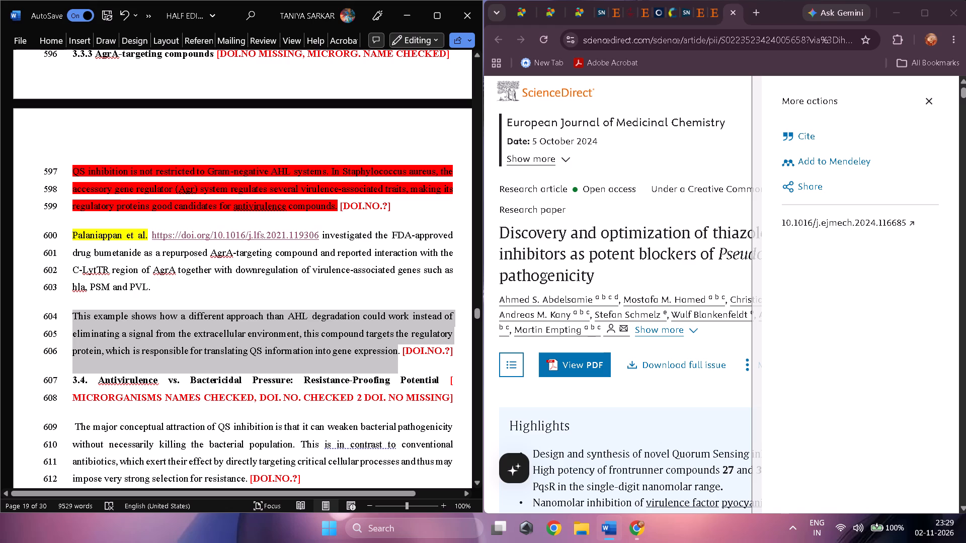
left_click_drag(383, 357, 399, 358)
left_click(454, 339)
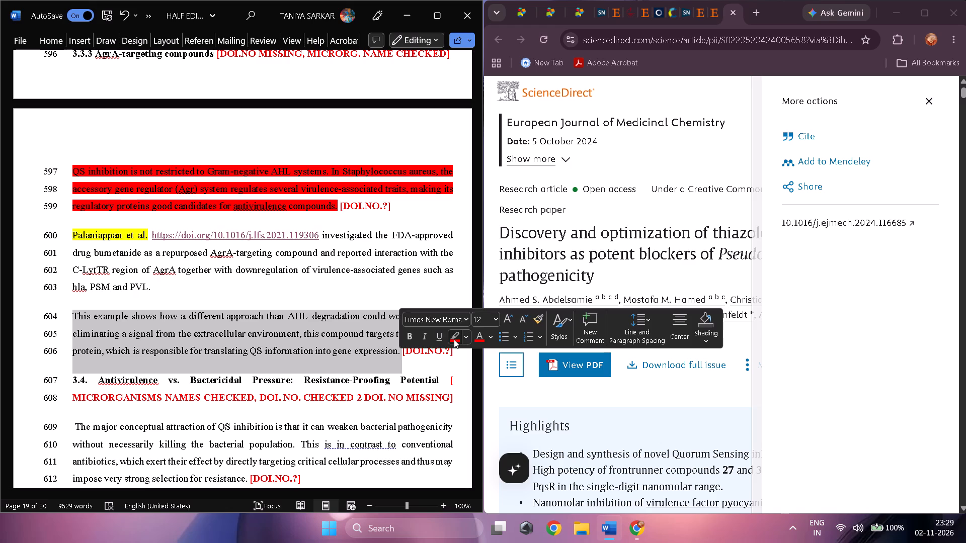
left_click(446, 365)
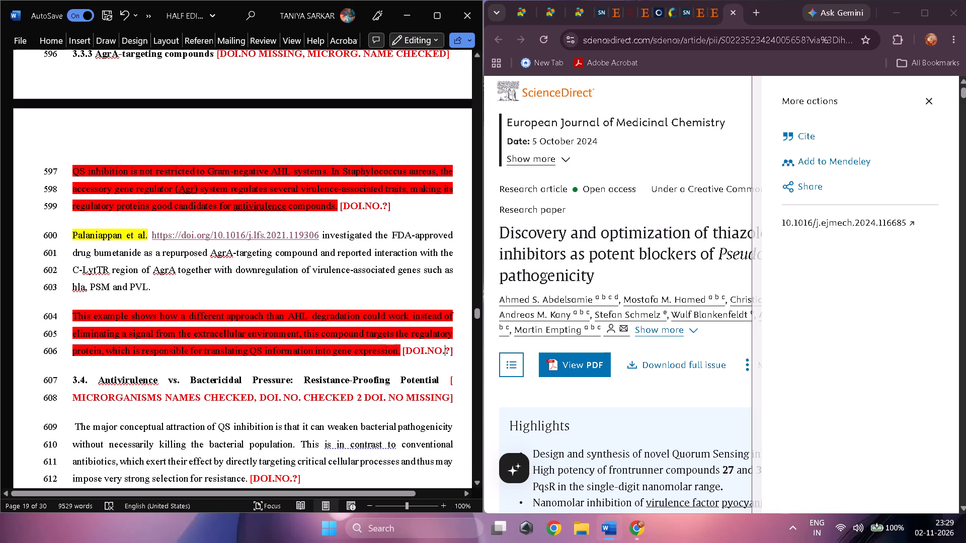
Highlight section 3.4's first paragraph, starting "The major conceptual attraction of QS inhibition", in red, excluding its "[DOI.NO.?]" note.
left_click(477, 482)
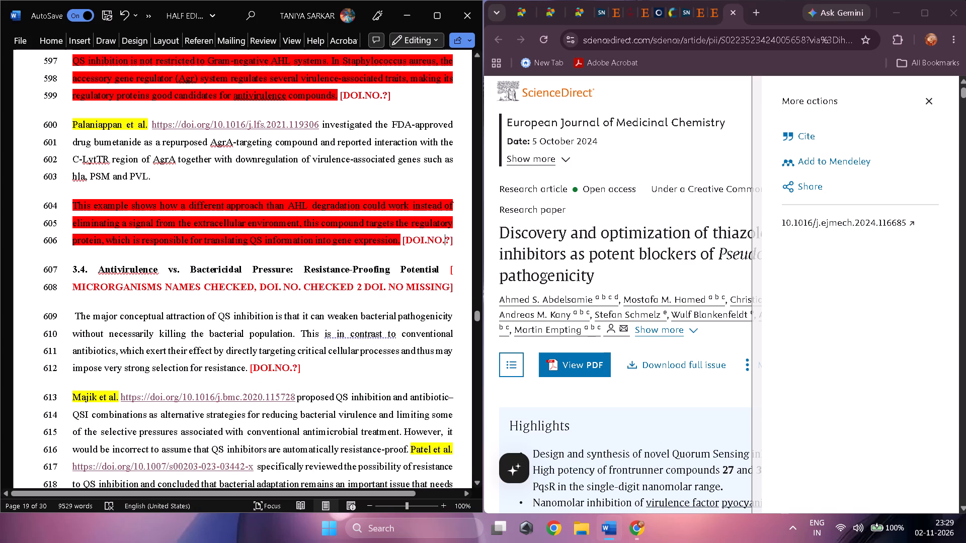
left_click_drag(76, 315, 248, 373)
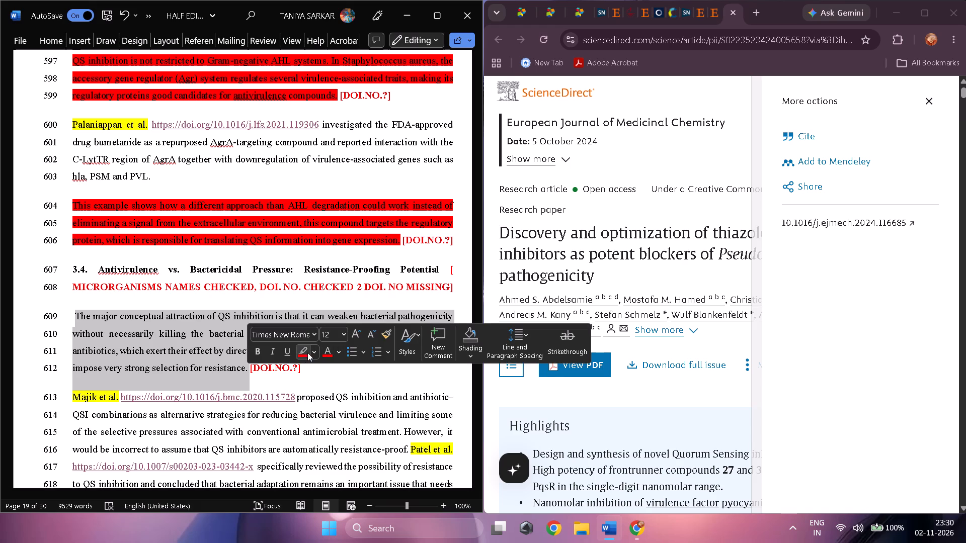
left_click(302, 352)
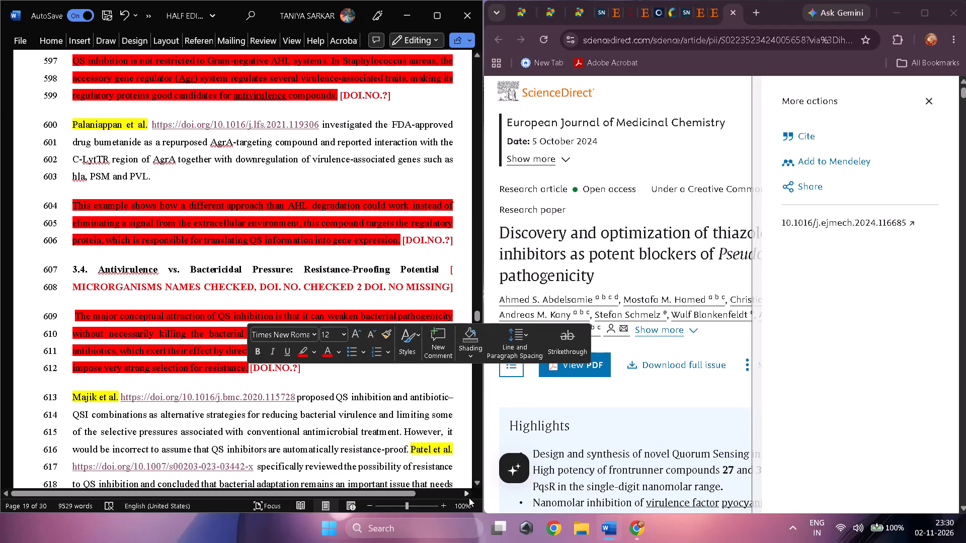
left_click(478, 482)
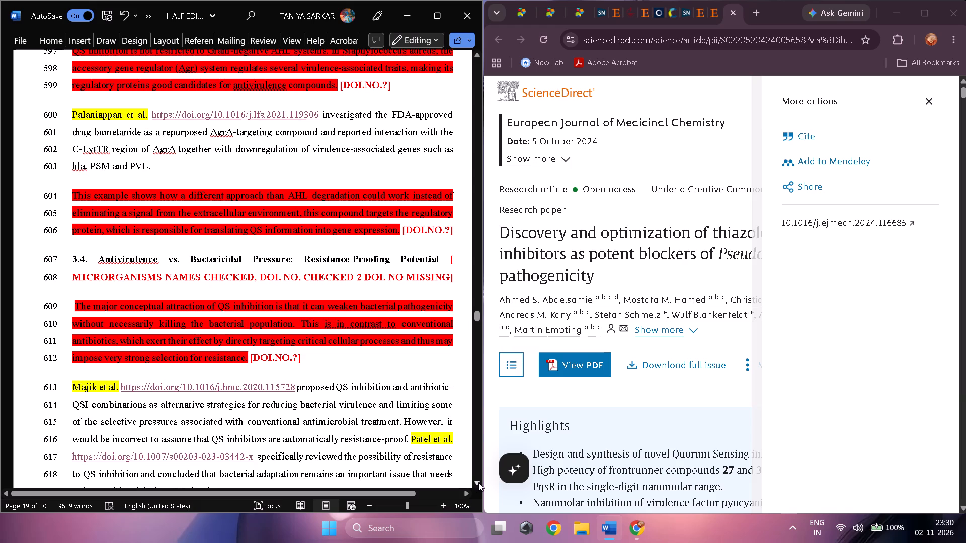
Highlight section 3.4's paragraph starting "Therefore, the term resistance-proof" in red, excluding its "[DOI.NO.?]" note.
left_click(478, 482)
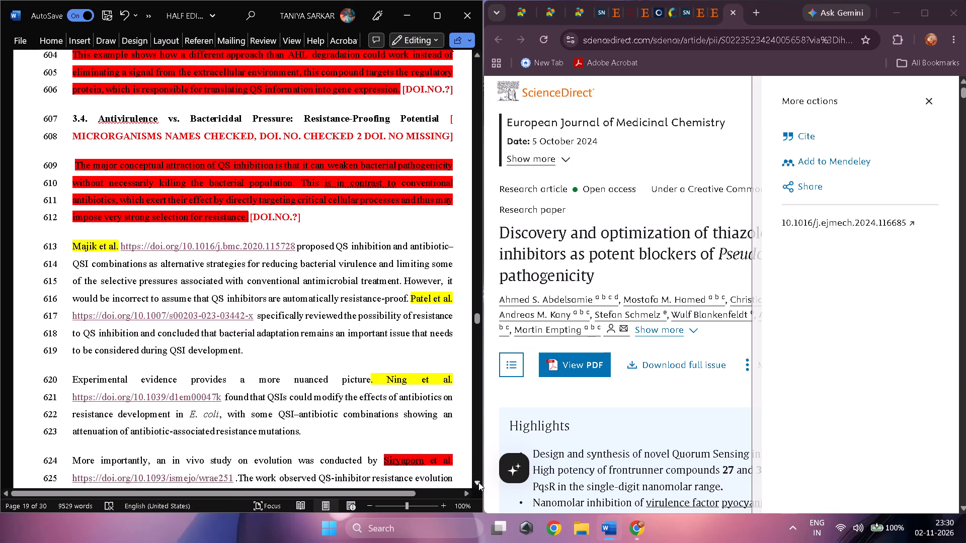
left_click(478, 482)
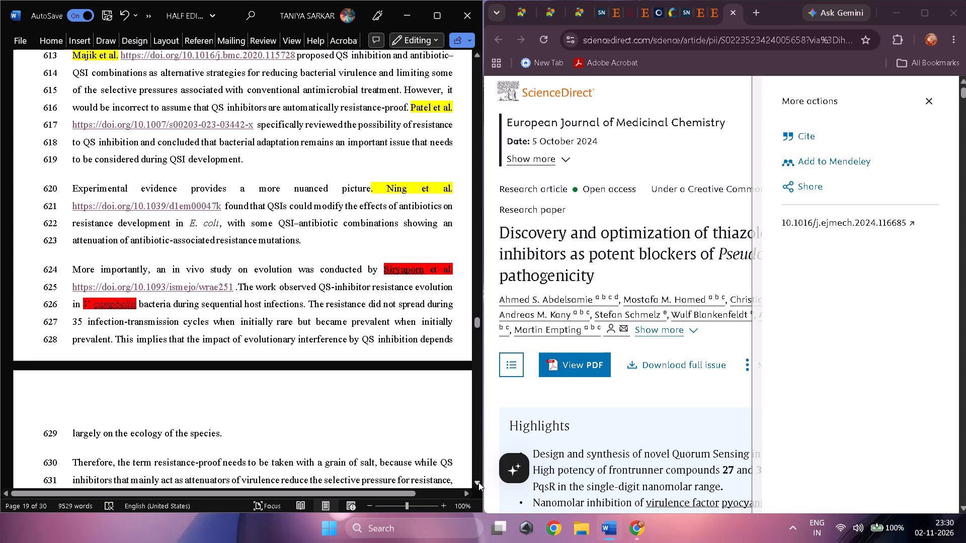
left_click(478, 482)
left_click(478, 482)
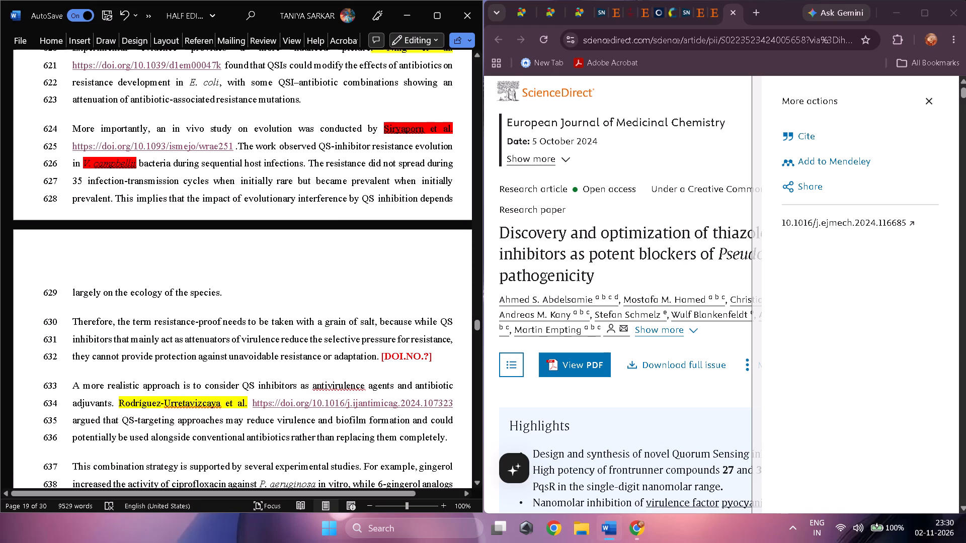
left_click_drag(73, 323, 373, 355)
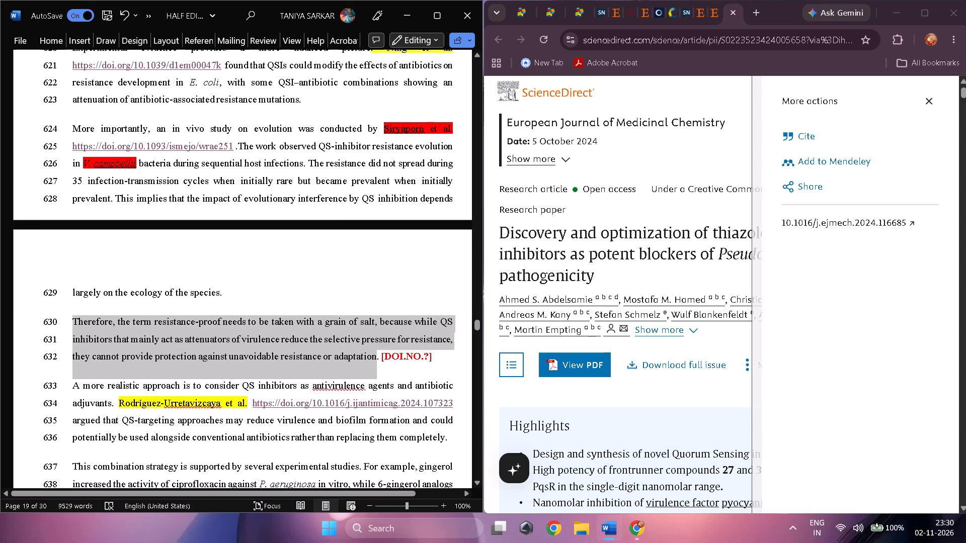
left_click_drag(373, 355, 381, 358)
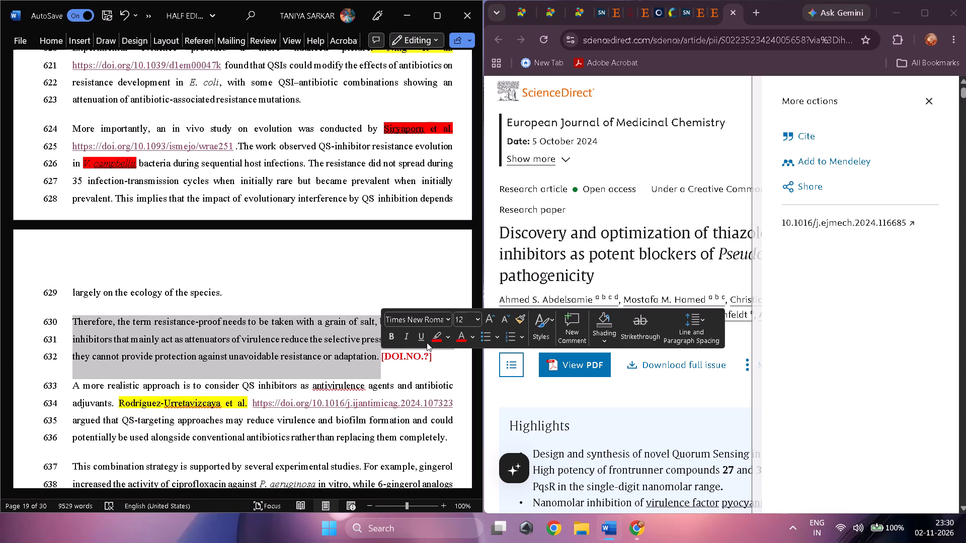
left_click(438, 337)
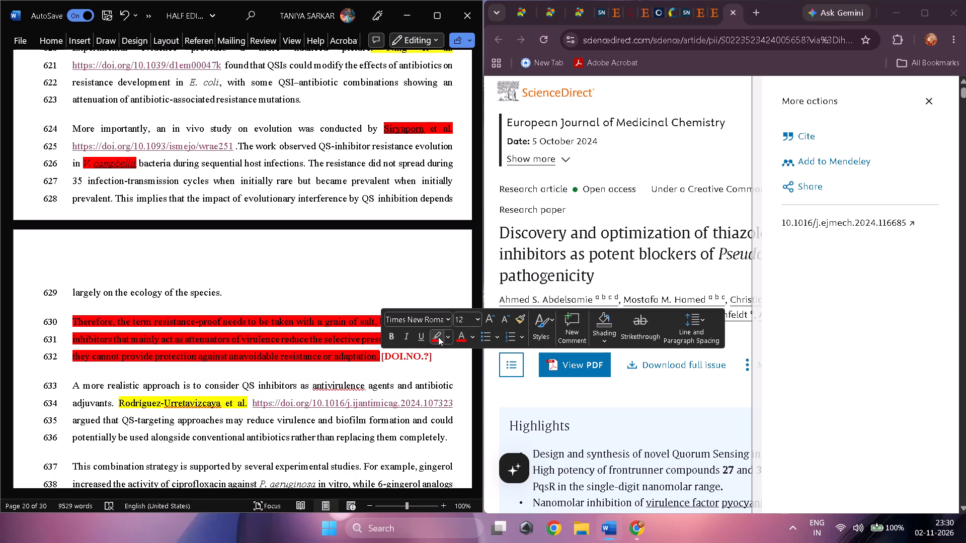
Review the rest of section 3.4, and look back through the preceding sections to 3.3.2 for unchecked DOIs and headings.
double_click(478, 489)
left_click(476, 485)
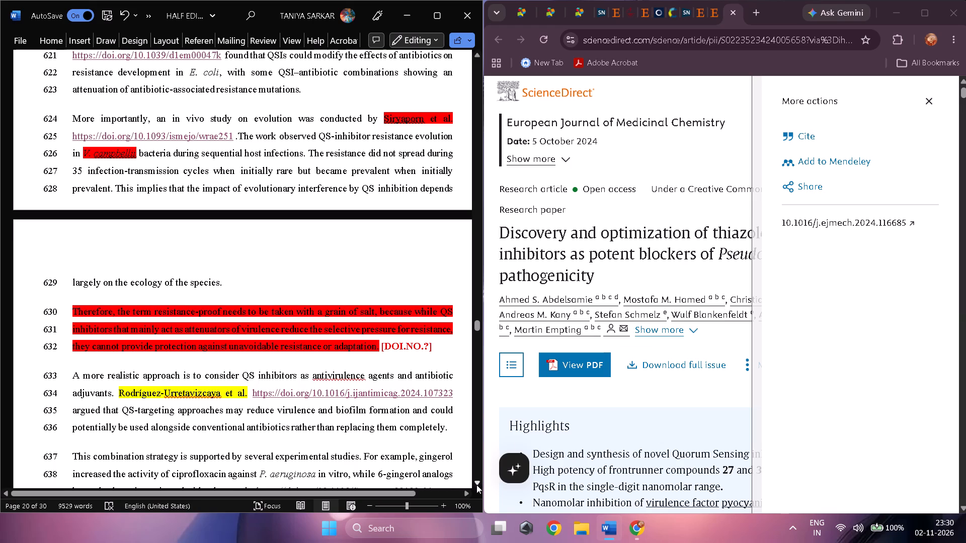
left_click(476, 485)
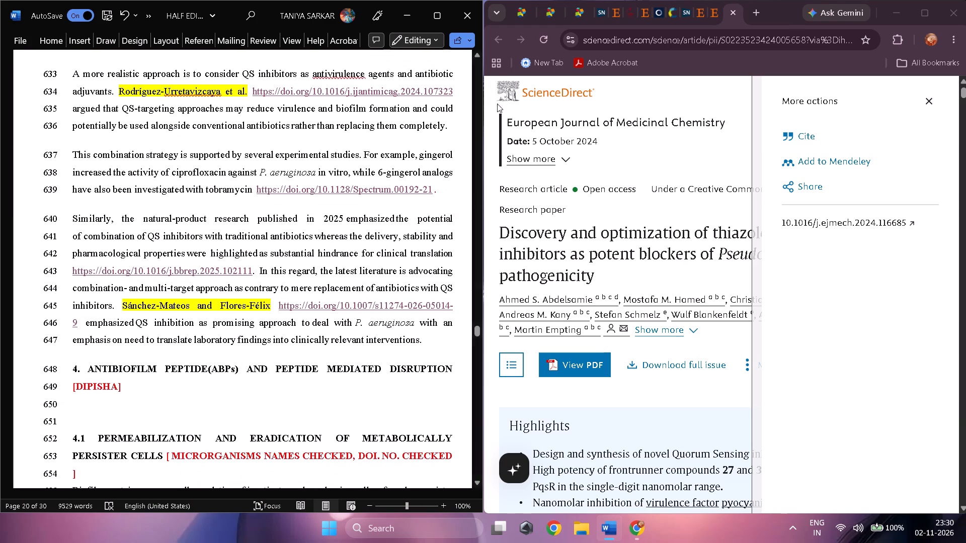
left_click(476, 54)
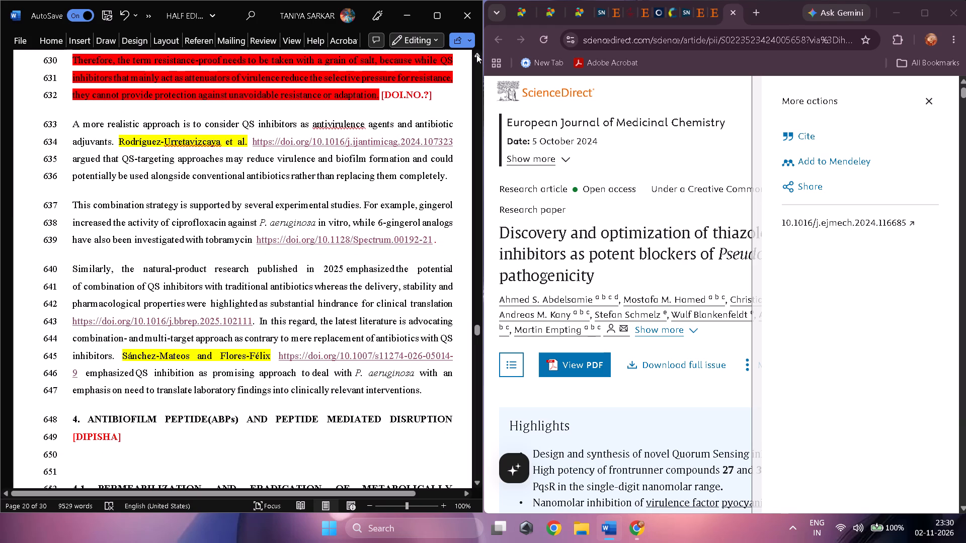
left_click(476, 54)
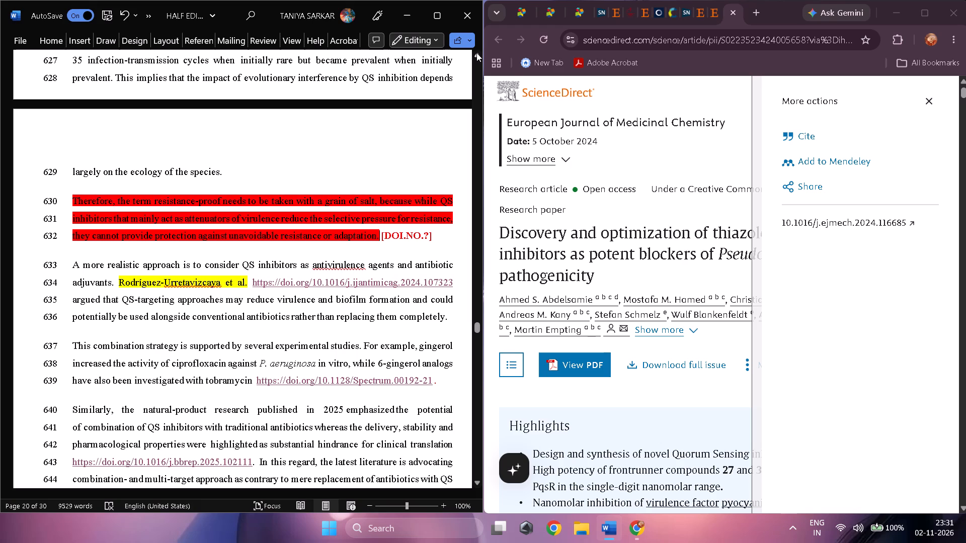
left_click(476, 53)
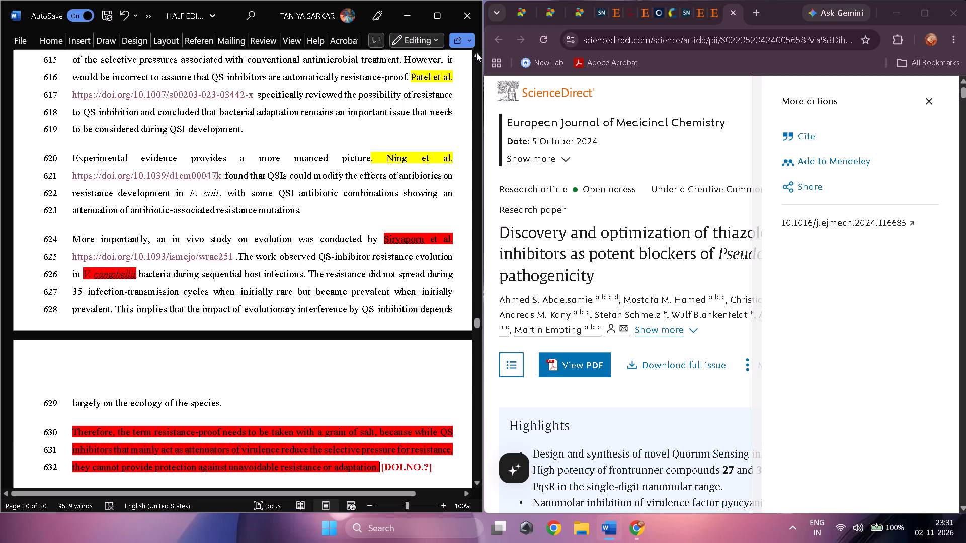
left_click(476, 53)
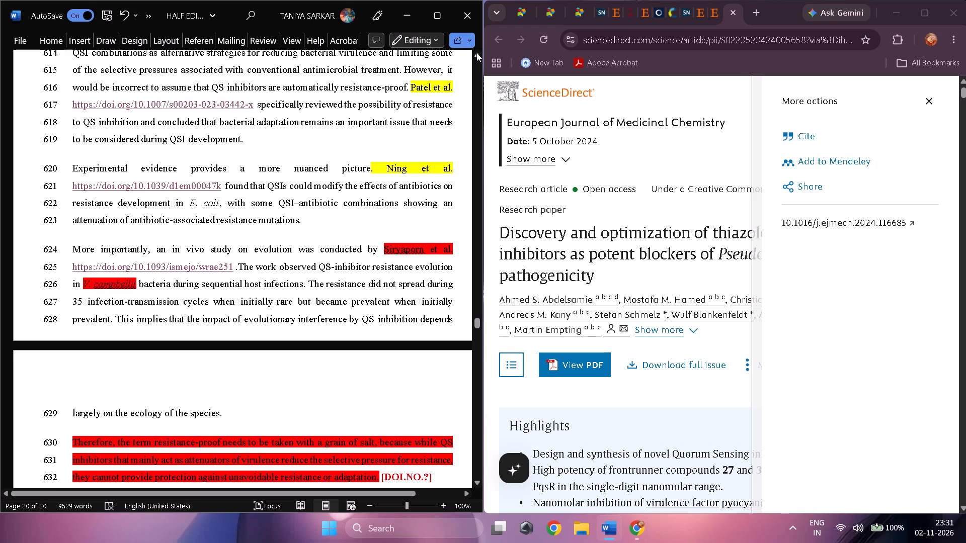
left_click(476, 53)
triple_click(476, 53)
triple_click(476, 53)
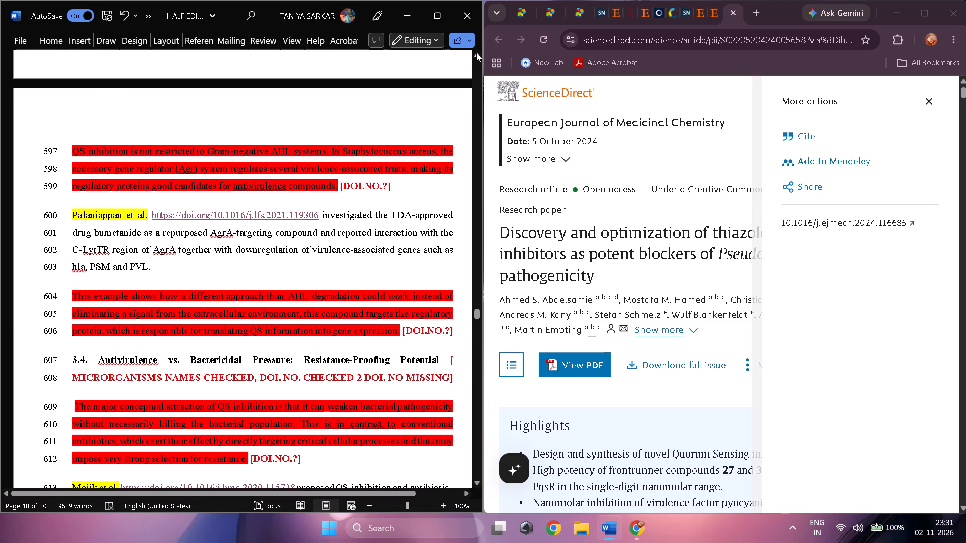
double_click(476, 53)
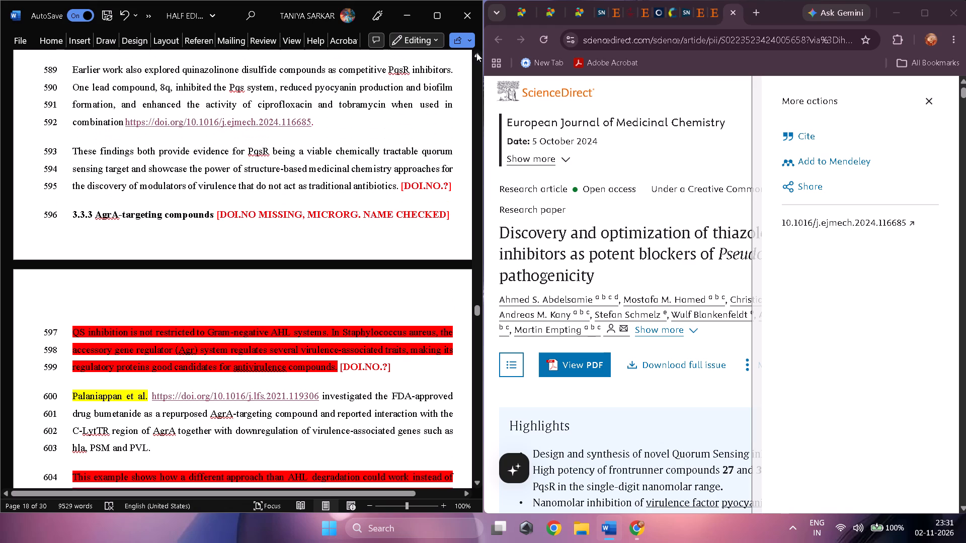
triple_click(476, 53)
triple_click(476, 53)
triple_click(476, 53)
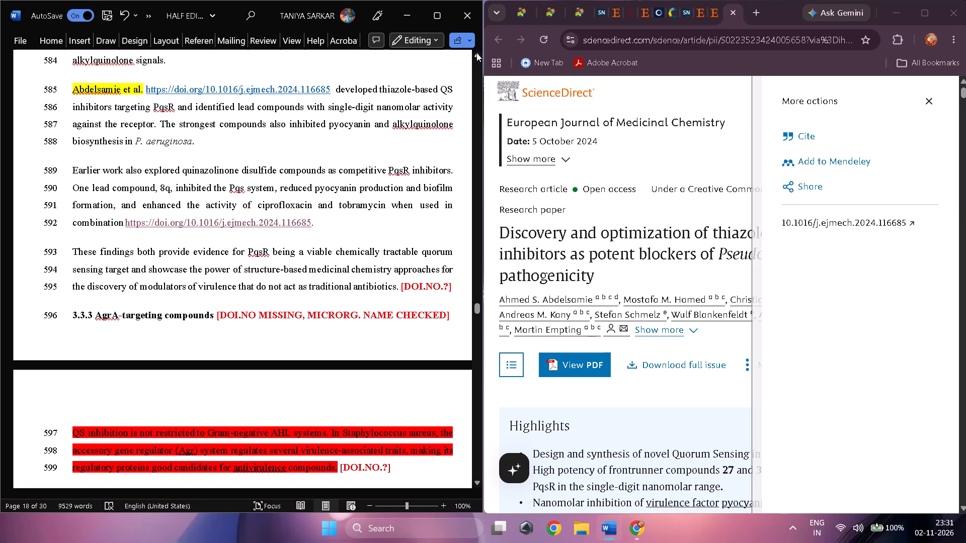
left_click(476, 53)
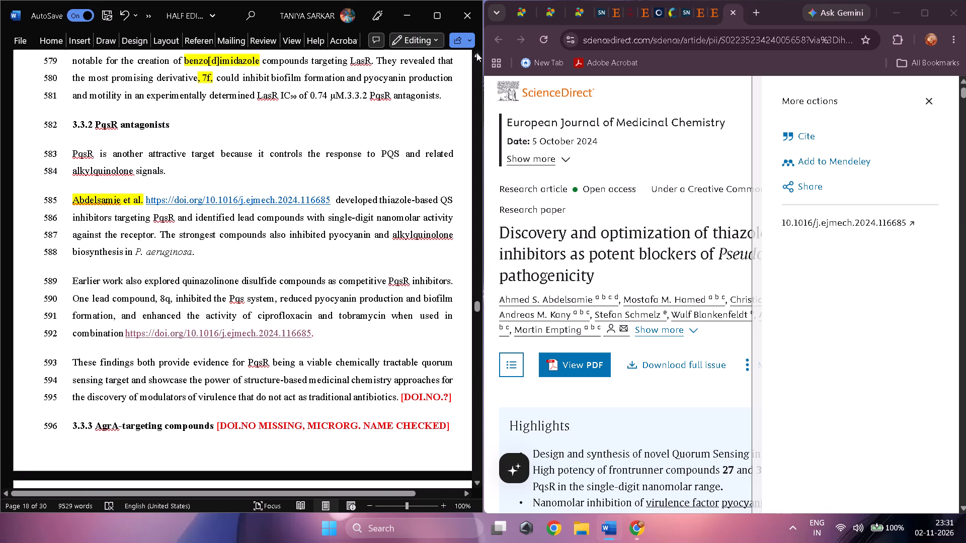
Open the DOI link cited for Abdelsamie et al. in section 3.3.2 to check its article.
left_click(244, 198, "ctrl")
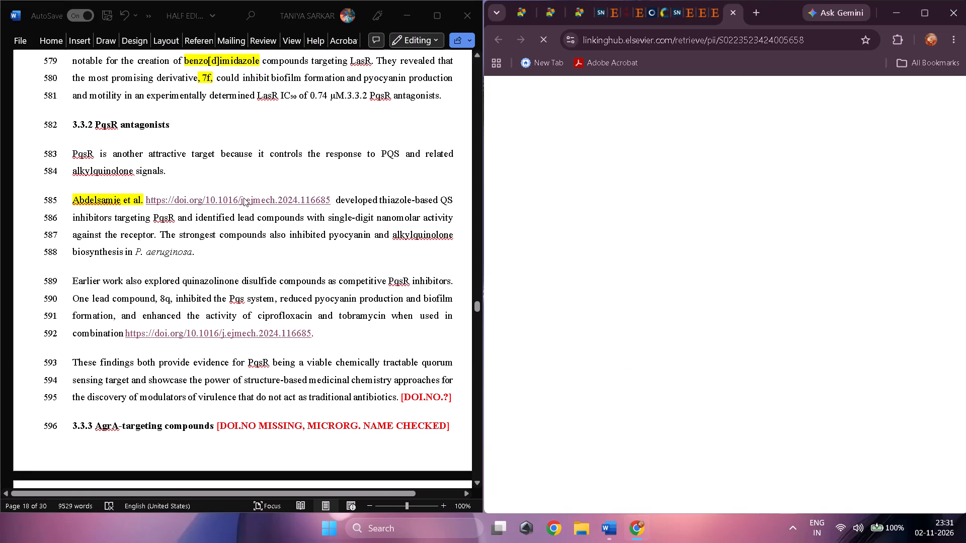
Add the copied "[DOI.NO.?]" note after "alkylquinolone signals." in section 3.3.2's first paragraph.
left_click(177, 167)
left_click(177, 167)
left_click(177, 167)
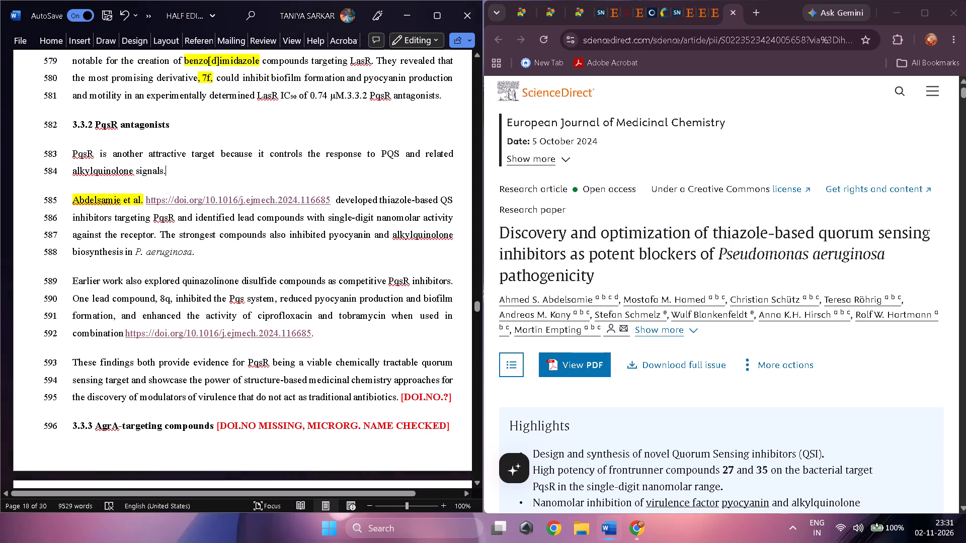
key("space")
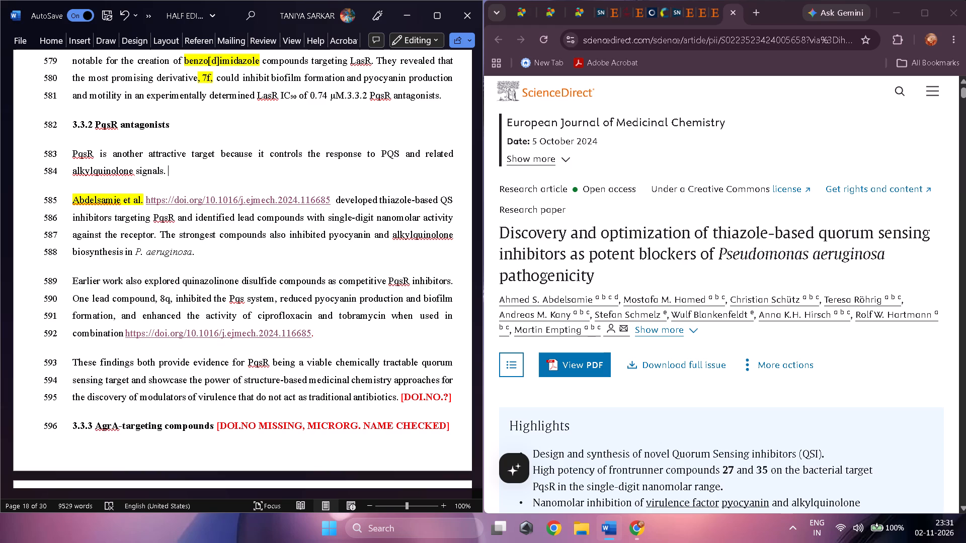
key("ctrl+v")
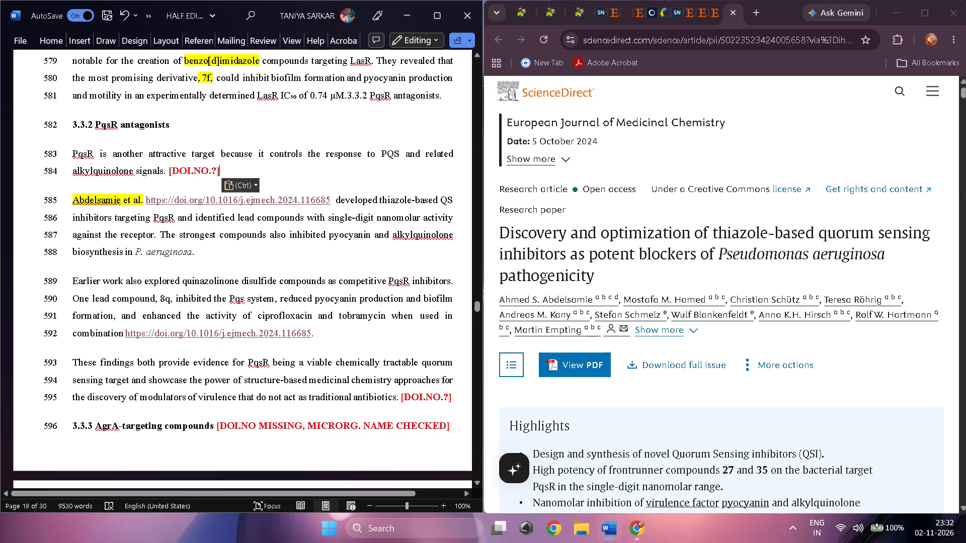
Copy the 3.3.3 heading's note onto the "3.3.2 PqsR antagonists" heading as "[DOI.NO MISSING, MICRORG. NAME CHECKED]", adding both brackets.
left_click_drag(221, 427, 432, 420)
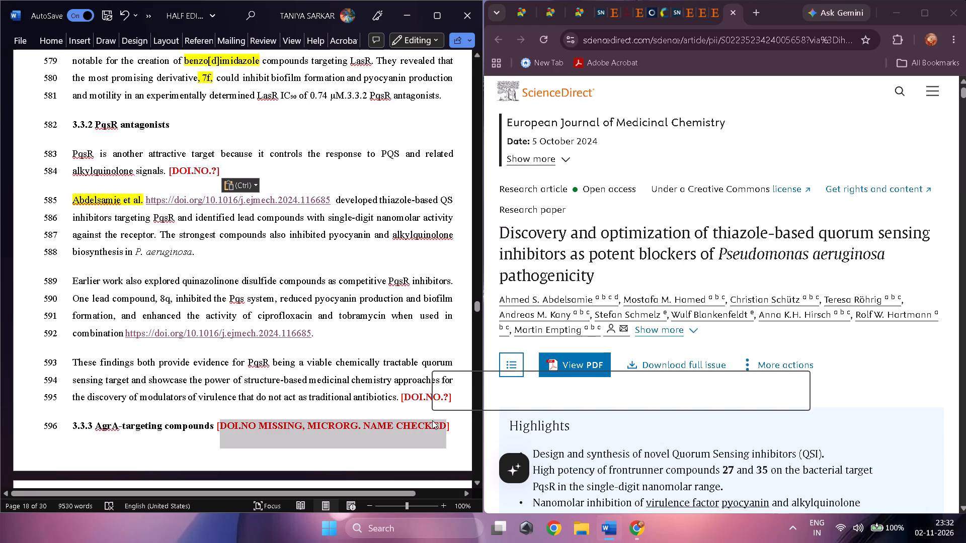
key("ctrl+c")
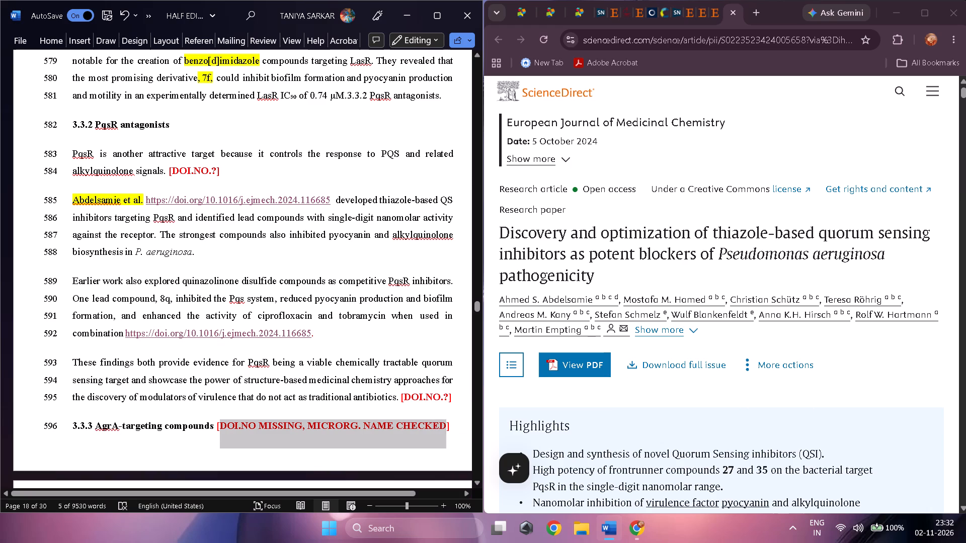
left_click(300, 126)
key("space")
key("ctrl+v")
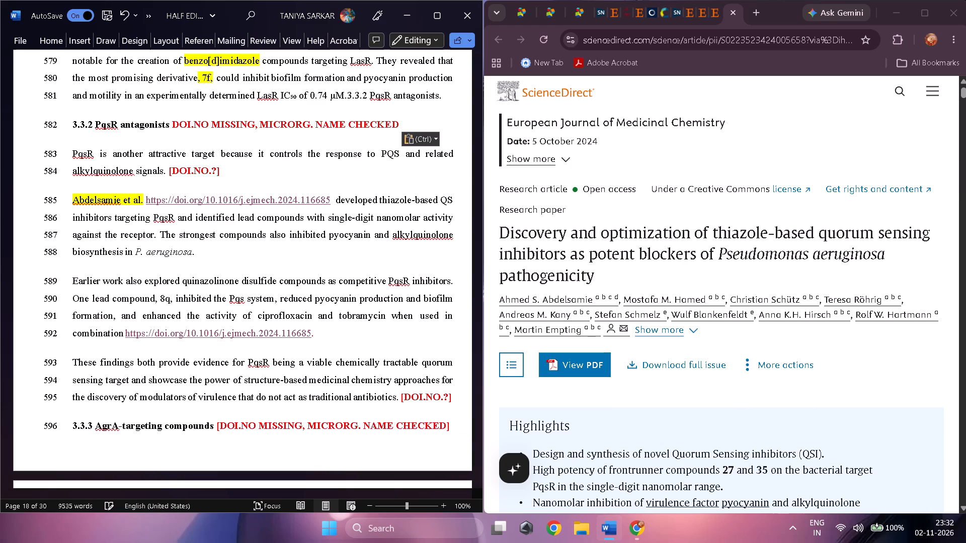
key("bracketright")
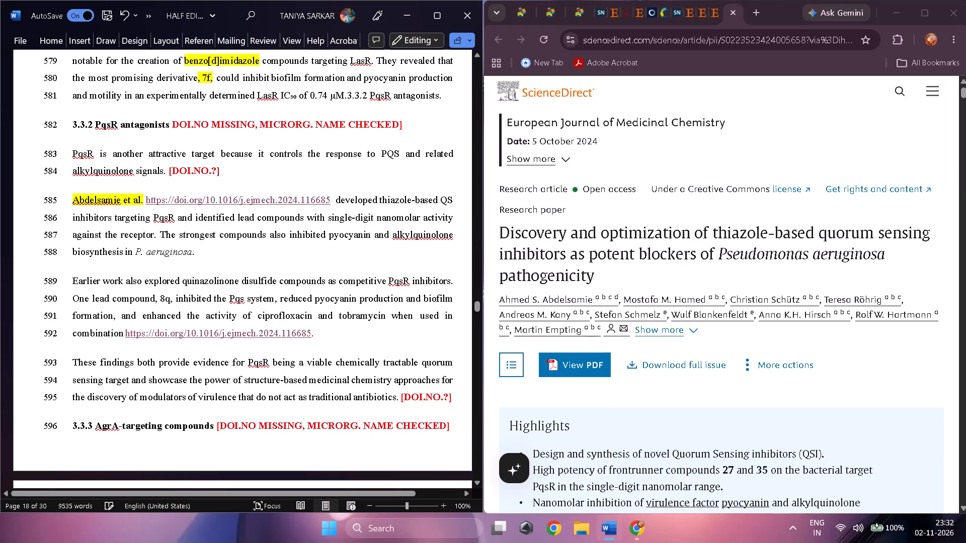
left_click(172, 124)
key("bracketleft")
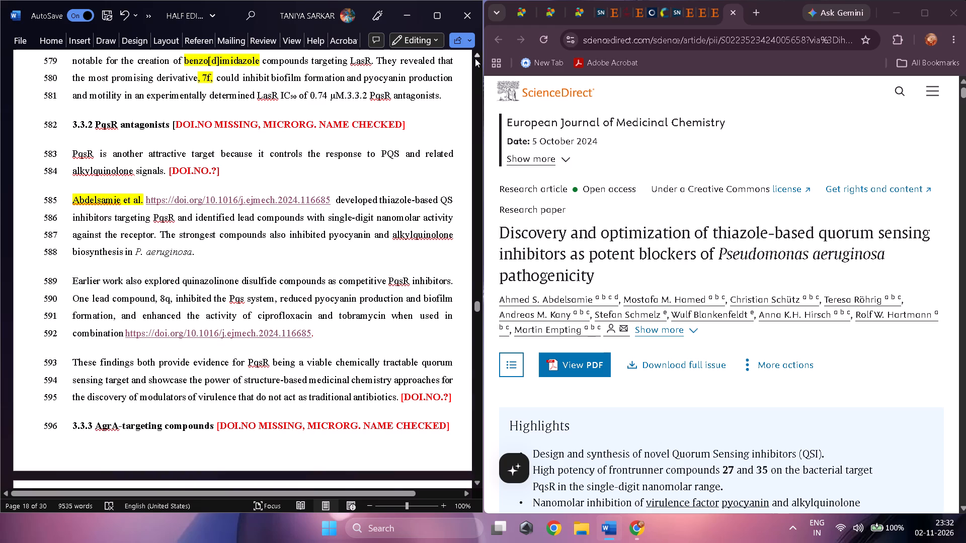
left_click(175, 124)
key("BackSpace")
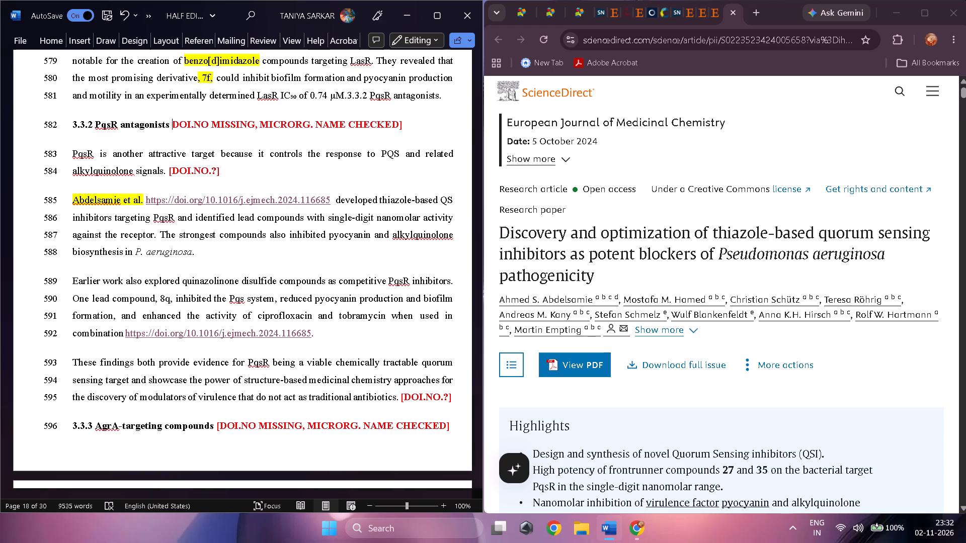
key("bracketleft")
key("BackSpace")
key("bracketleft")
Apply the red font colour to the opening bracket of the note in the 3.3.2 heading.
left_click_drag(179, 124, 174, 125)
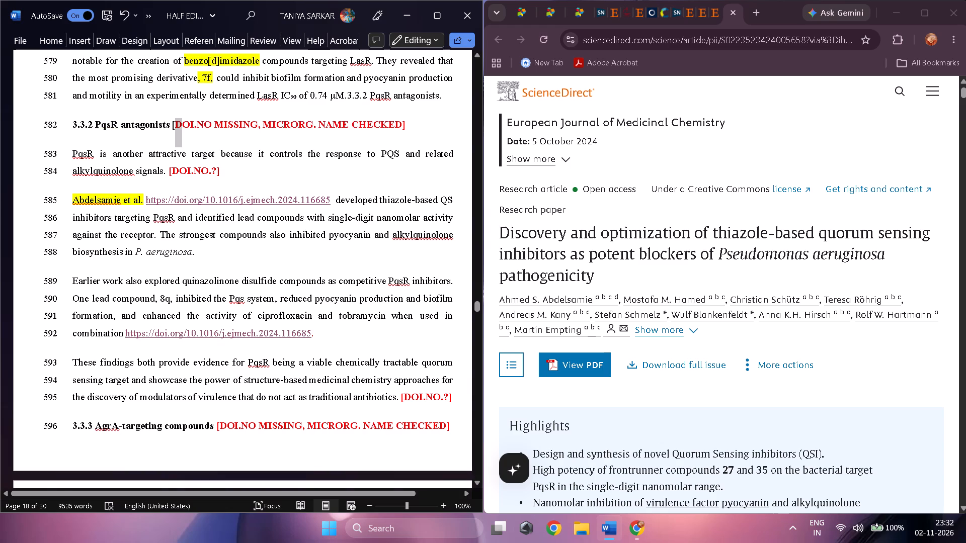
left_click_drag(174, 125, 172, 124)
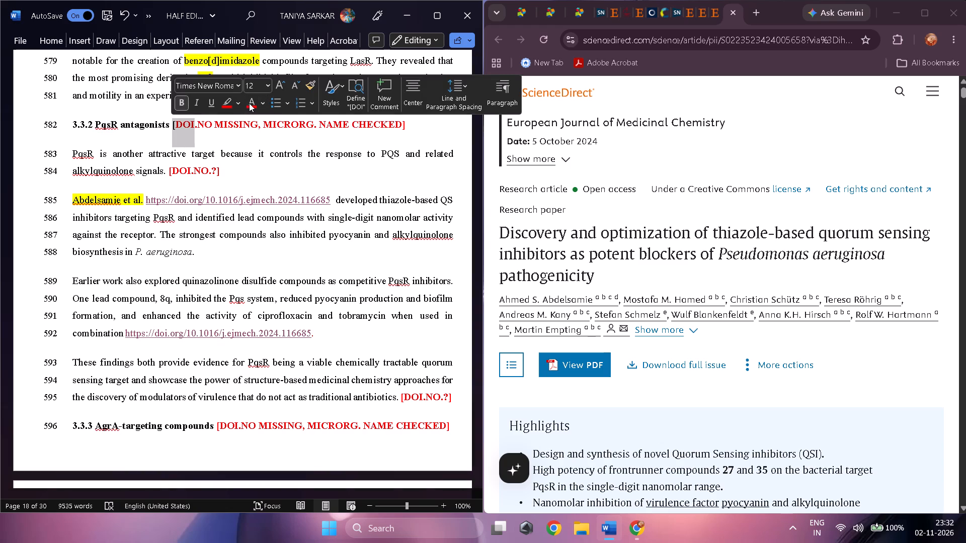
left_click(250, 103)
left_click(296, 144)
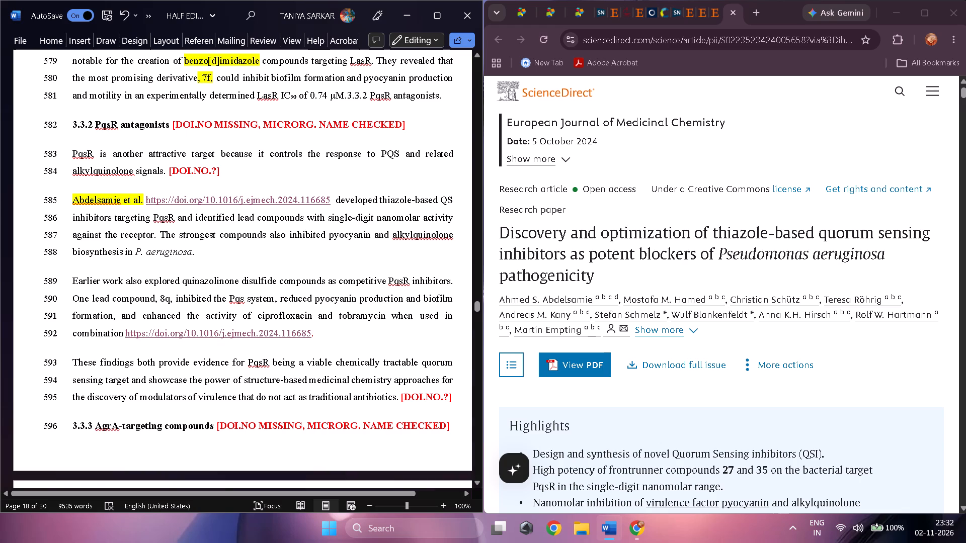
Open the DOI link cited for Mohammed et al. in the paragraph above section 3.3.2 to check its article.
left_click(476, 57)
left_click(476, 57)
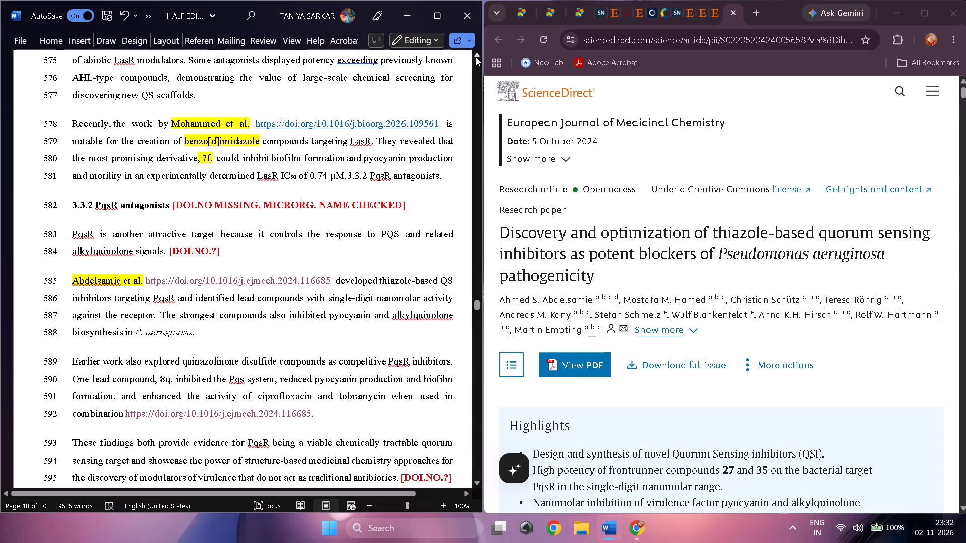
double_click(476, 57)
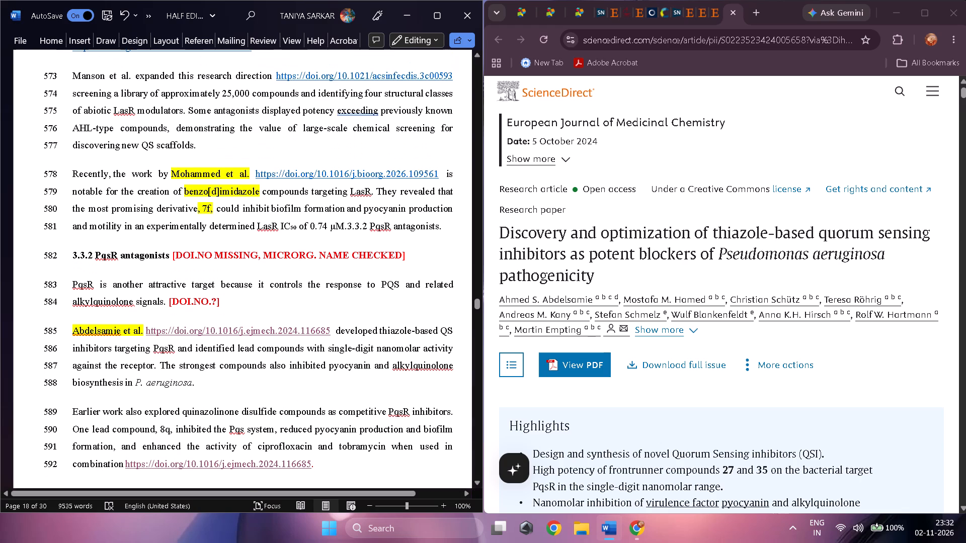
left_click(353, 170, "ctrl")
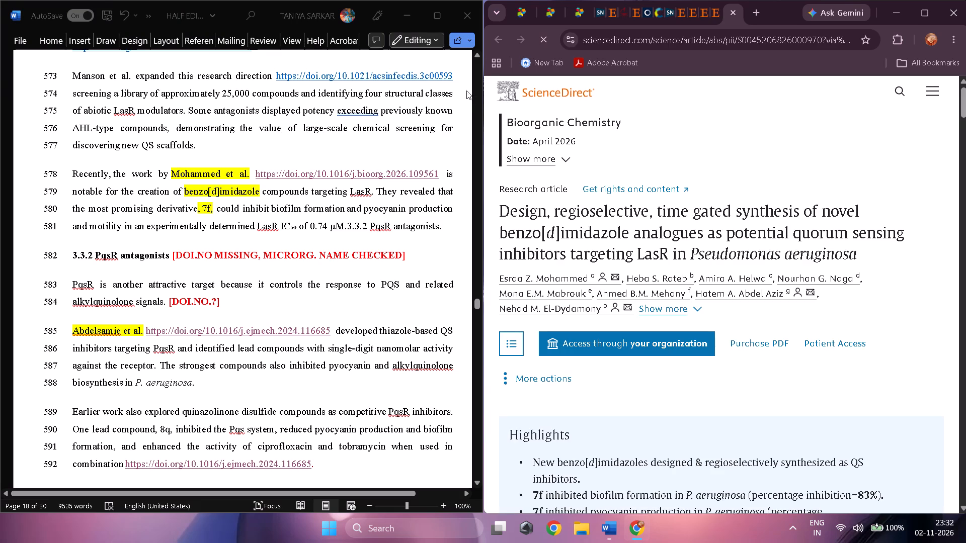
Open the DOI link cited for Manson et al., ending in acsinfecdis.3c00593, to check its article.
left_click(441, 76, "ctrl")
left_click(441, 76, "ctrl")
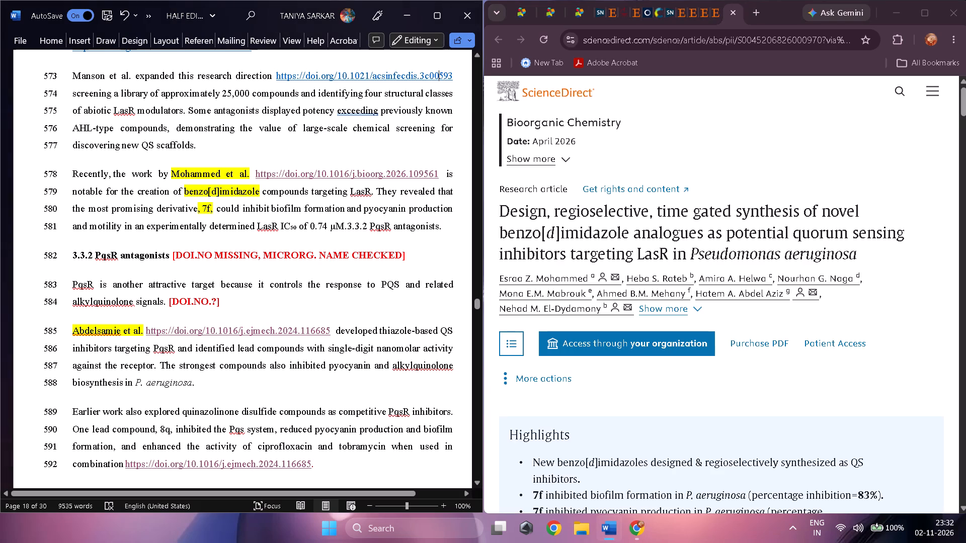
left_click(440, 76, "ctrl")
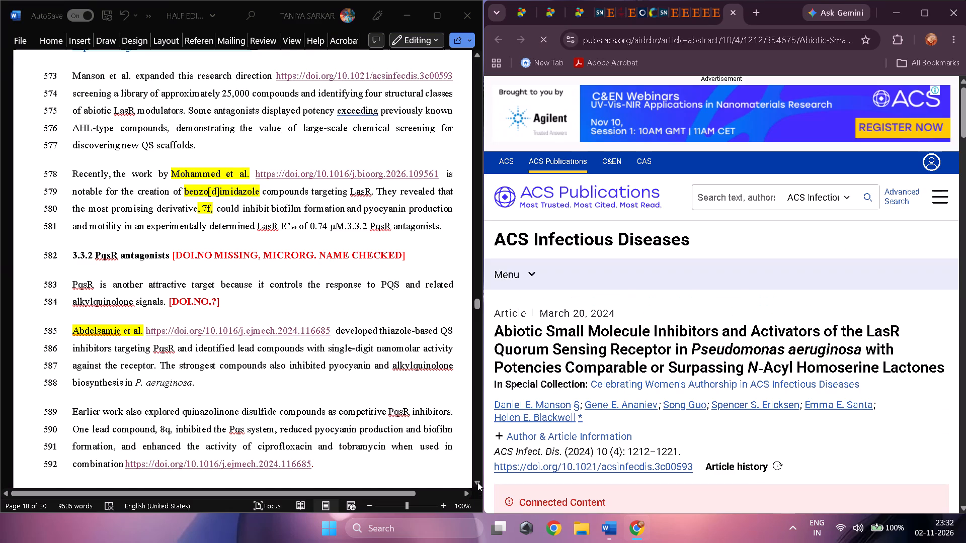
Highlight the citation "Manson et al." in yellow at the start of the paragraph citing acsinfecdis.3c00593.
left_click(477, 482)
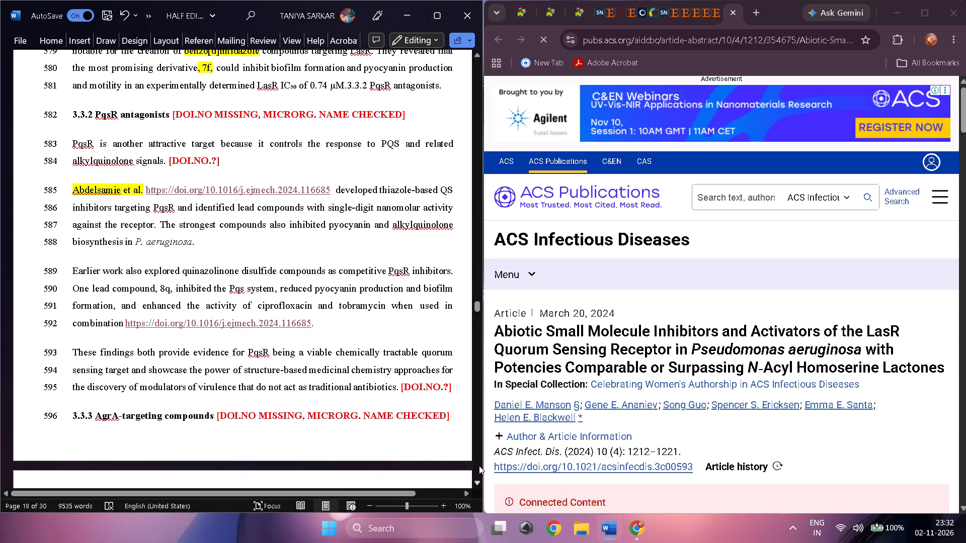
left_click(476, 58)
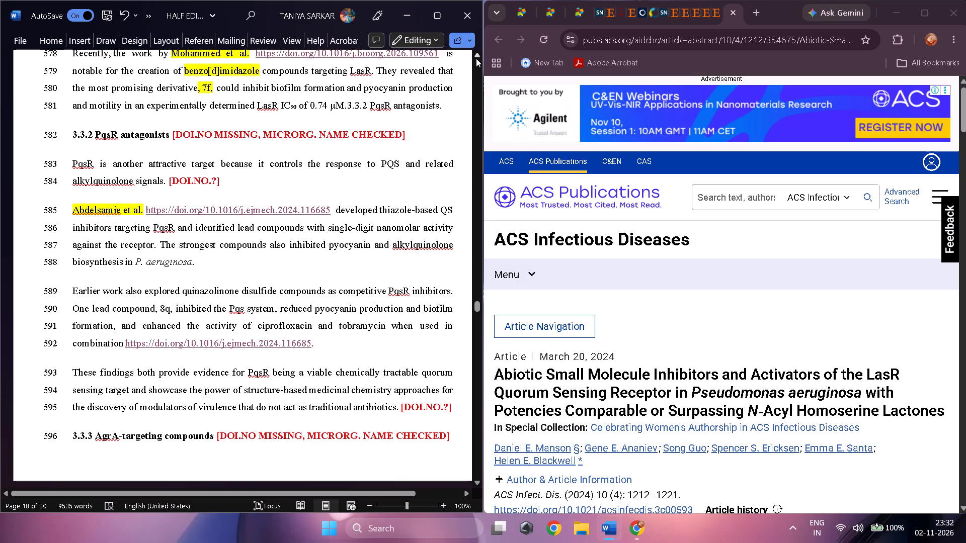
left_click(476, 58)
left_click(476, 58)
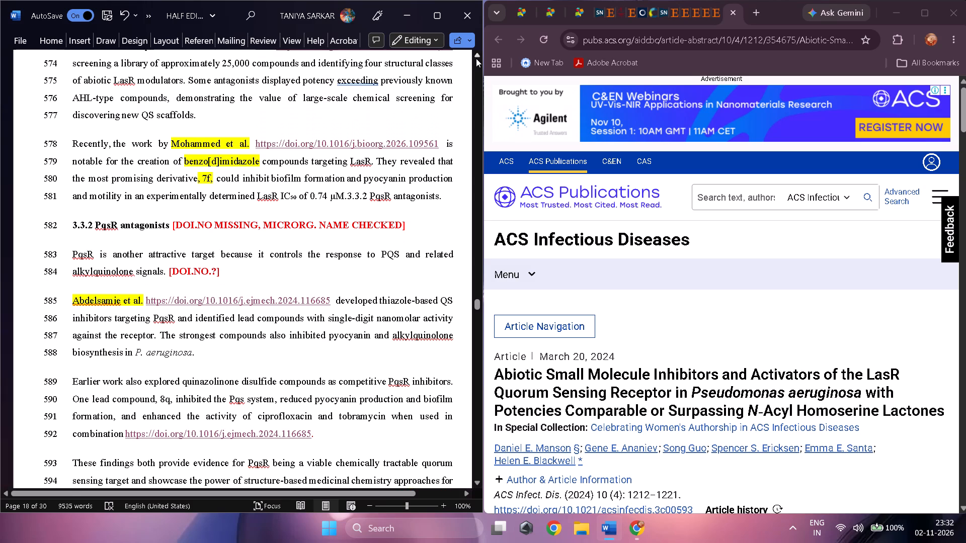
left_click(476, 58)
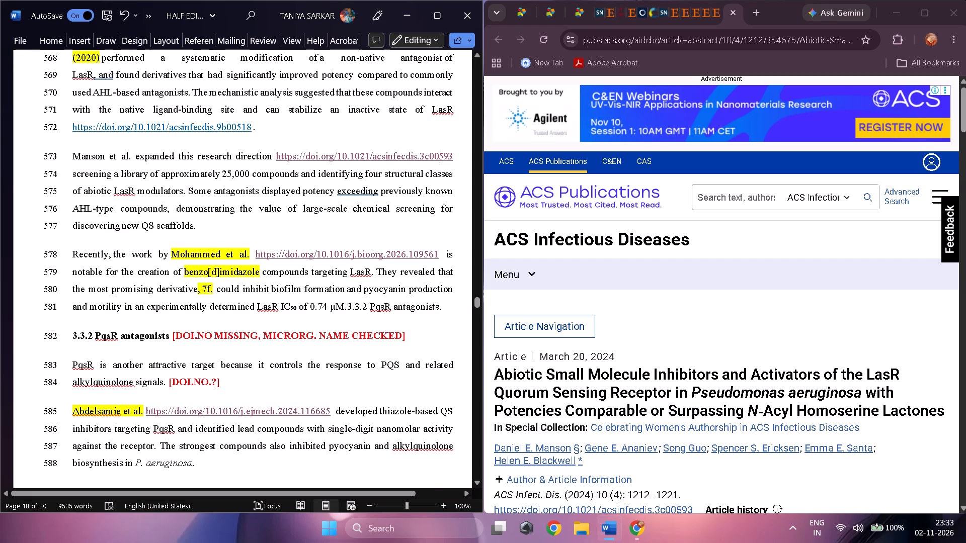
left_click_drag(73, 154, 130, 160)
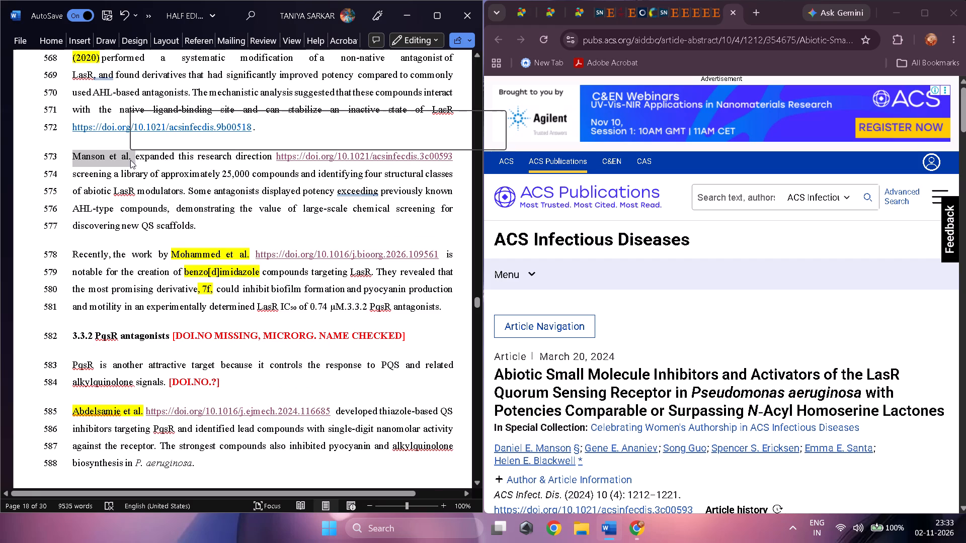
left_click(197, 139)
left_click(187, 155)
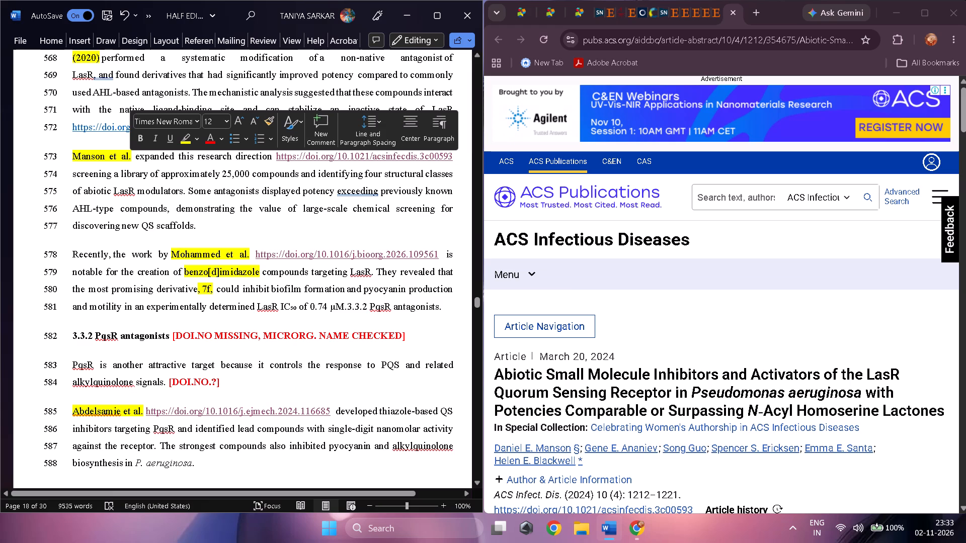
Recheck the articles behind the DOI links ending in bioorg.2026.109561 and acsinfecdis.3c00593, closing the browser window when done.
left_click(324, 251, "ctrl")
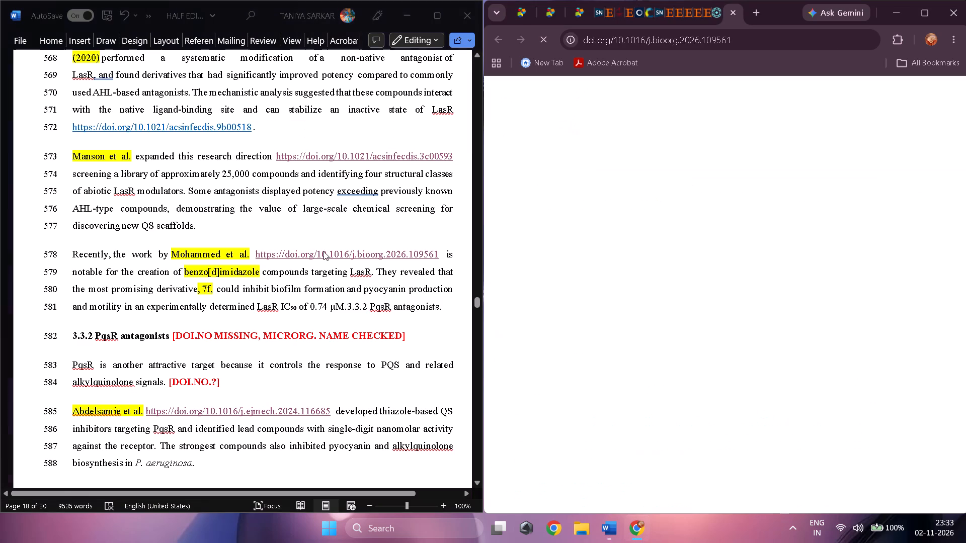
left_click(351, 158)
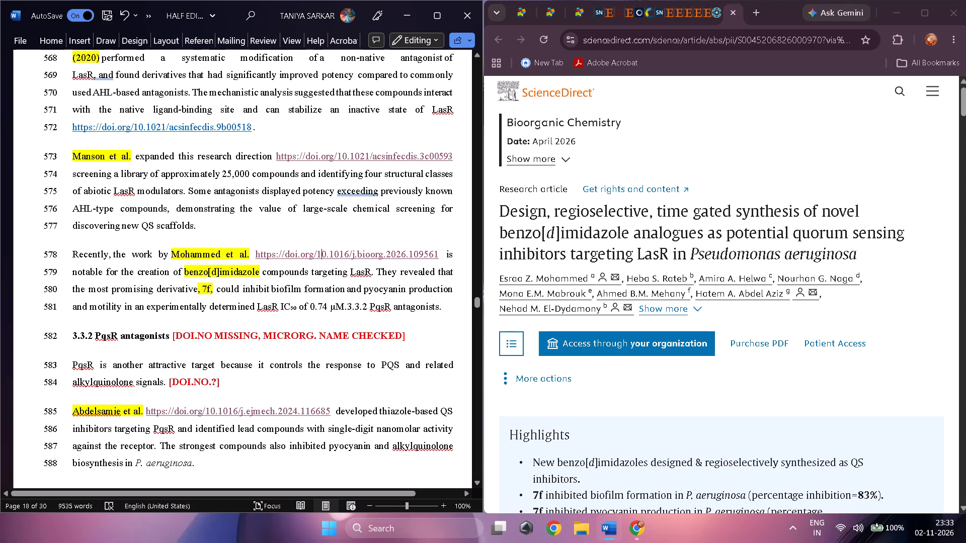
left_click(351, 158, "ctrl")
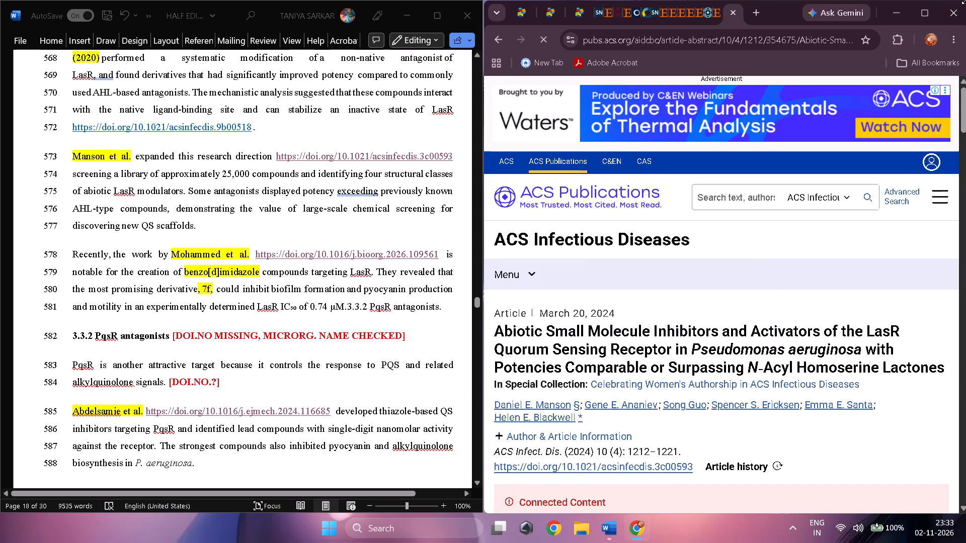
left_click(965, 0)
left_click(955, 12)
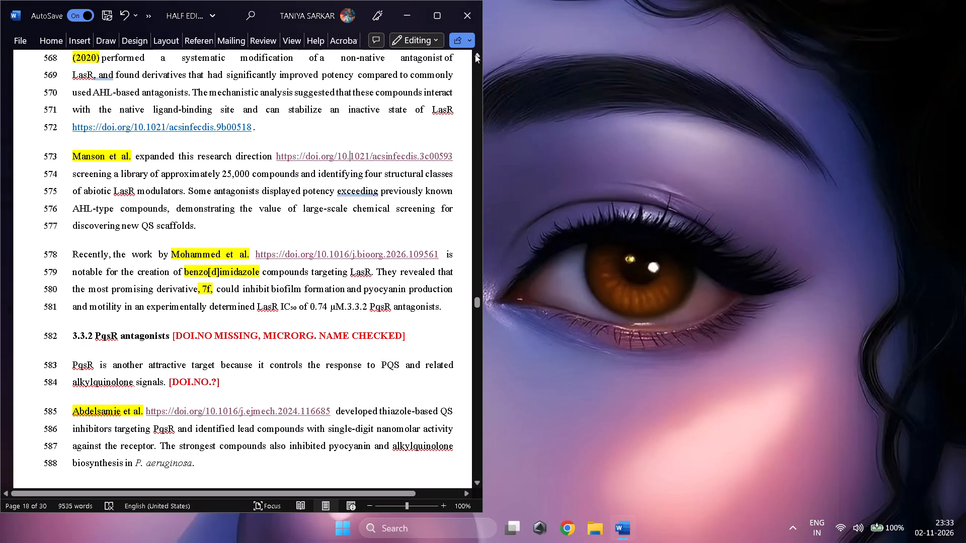
Open the DOI link cited for Manson et al. (2020), ending in acsinfecdis.9b00518, to check its article.
triple_click(477, 57)
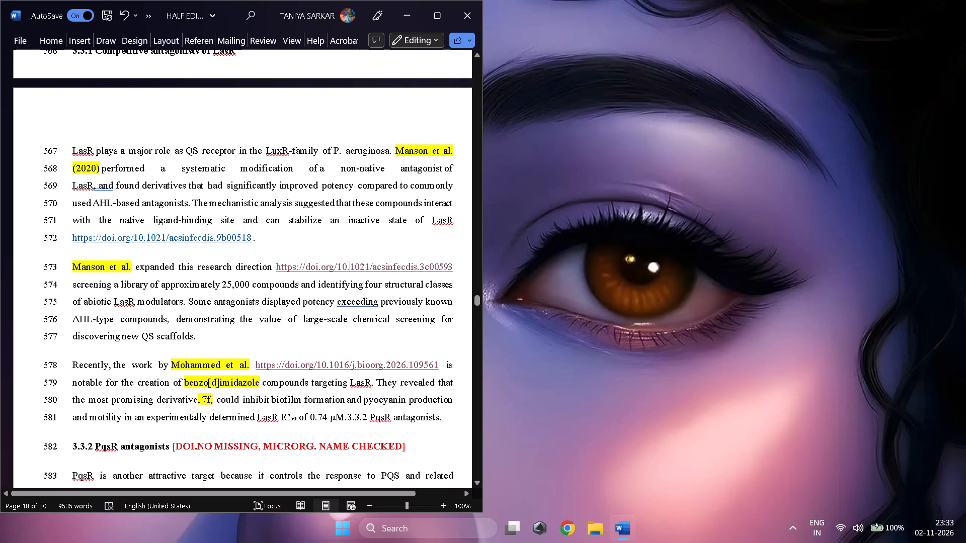
left_click(183, 235, "ctrl")
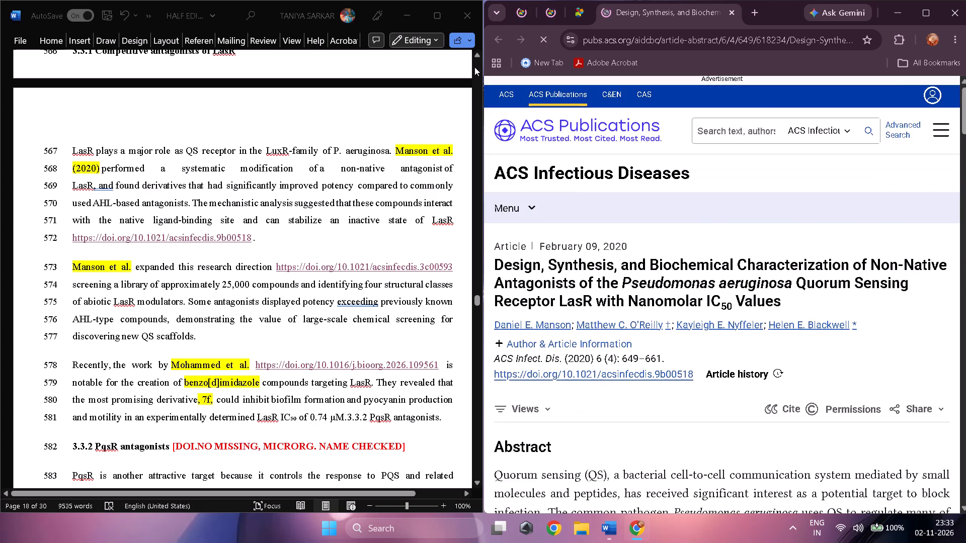
Paste the copied note after the "3.3.1 Competitive antagonists of LasR" heading as "[DOI.NO MISSING, MICRORG. NAME CHECKED]", adding both brackets.
double_click(474, 59)
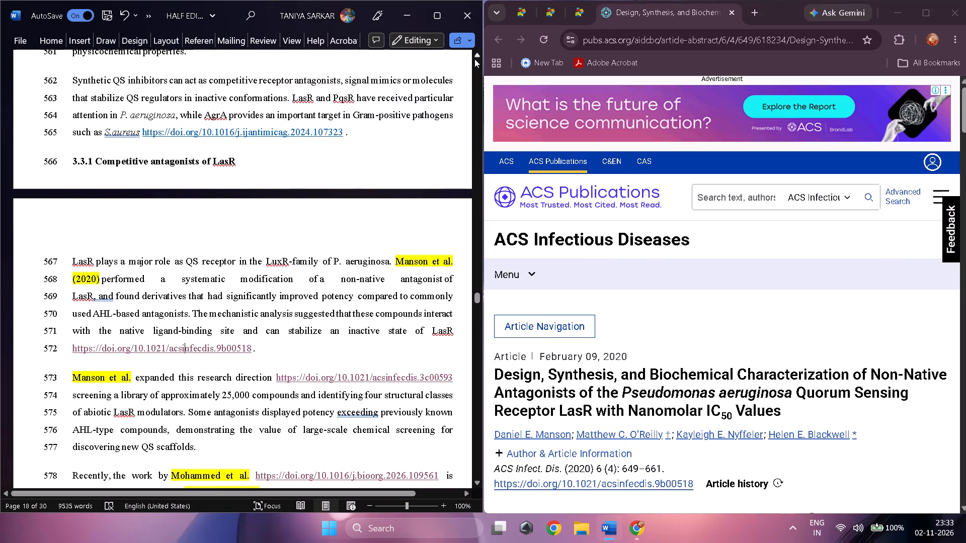
left_click(474, 59)
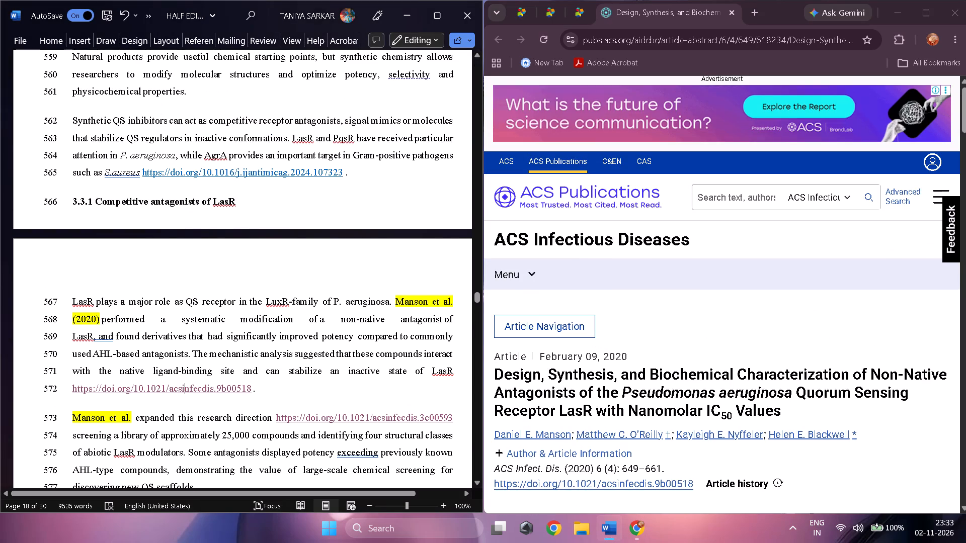
left_click(298, 199)
key("space")
key("ctrl+v")
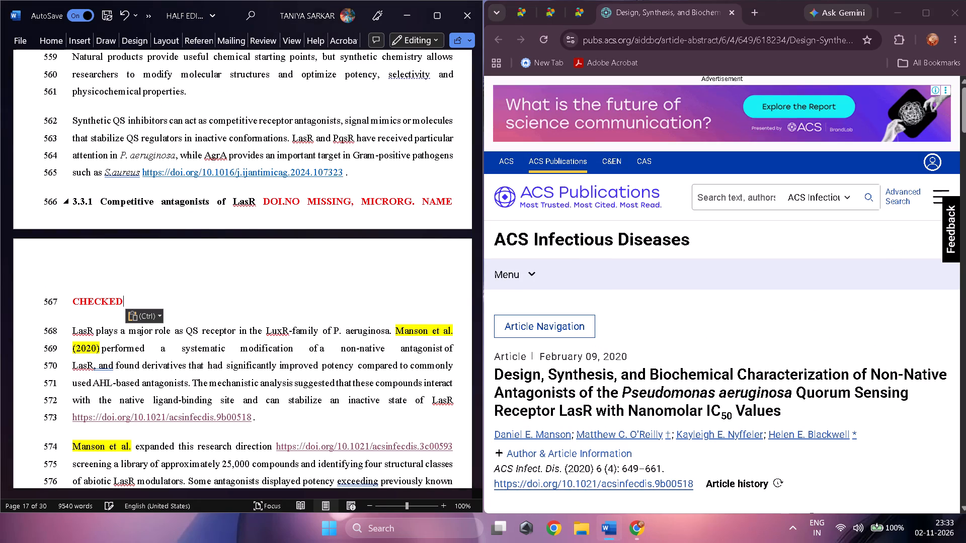
left_click(262, 202)
key("bracketleft")
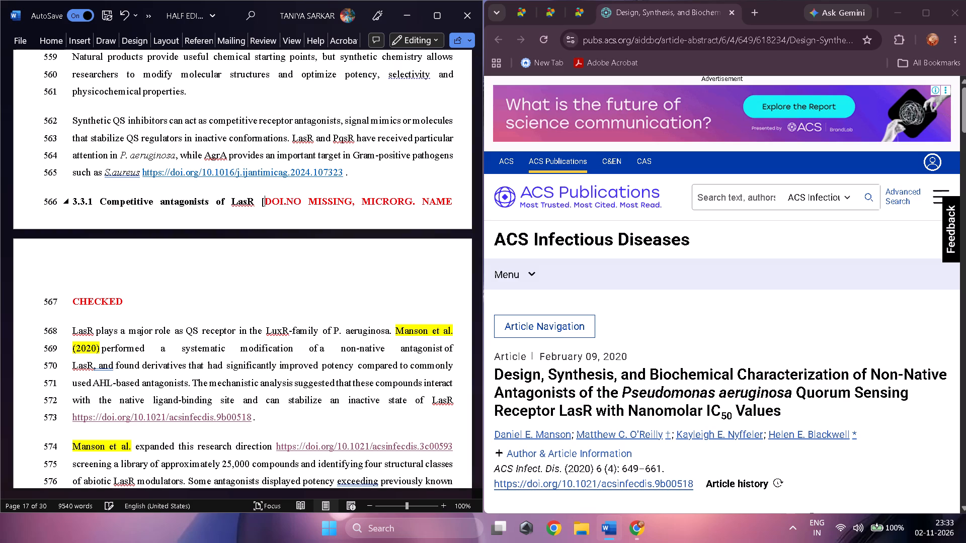
left_click(129, 303)
key("bracketright")
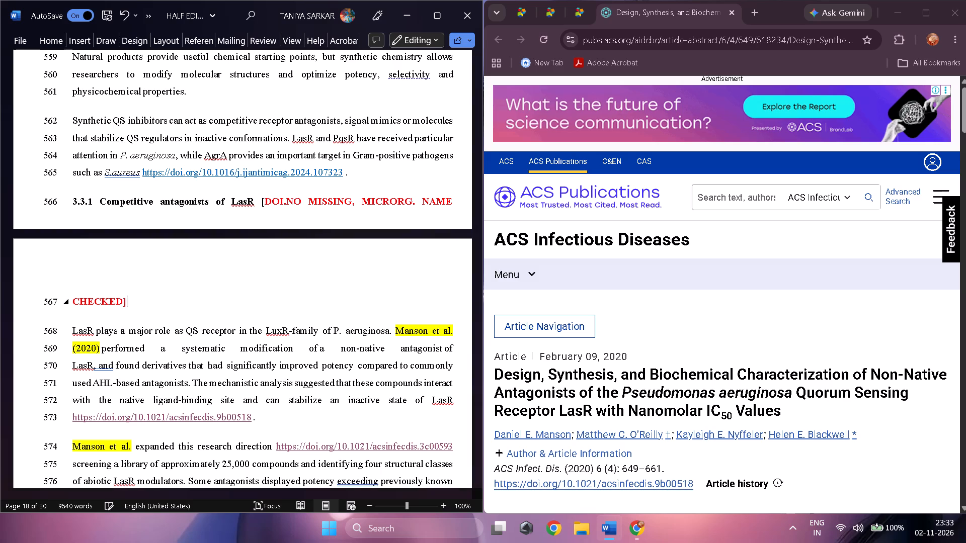
Replace "MISSING" in the 3.3.1 heading's note with "CHECKED" so its first part reads "DOI.NO.CHECKED".
left_click_drag(352, 202, 318, 203)
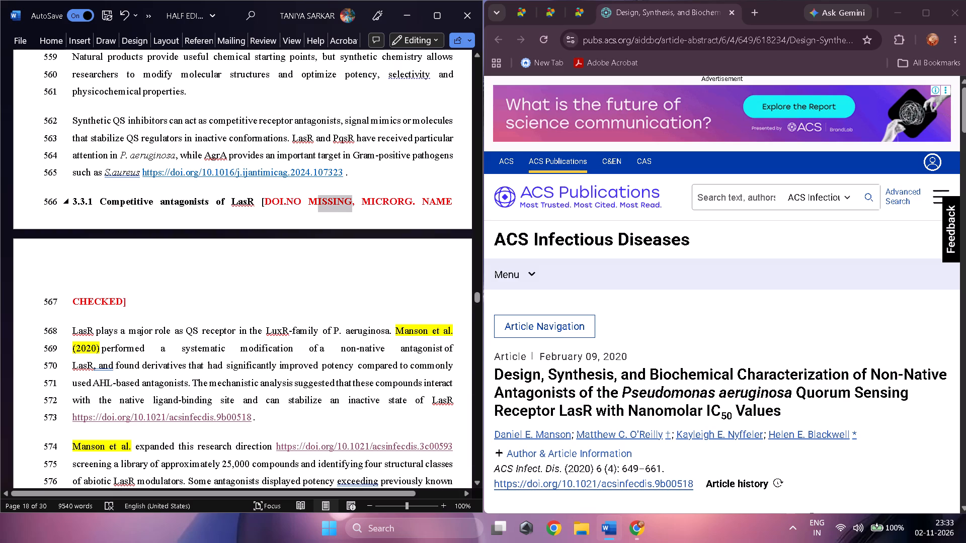
left_click_drag(318, 203, 306, 202)
key("BackSpace")
type("CHECKED")
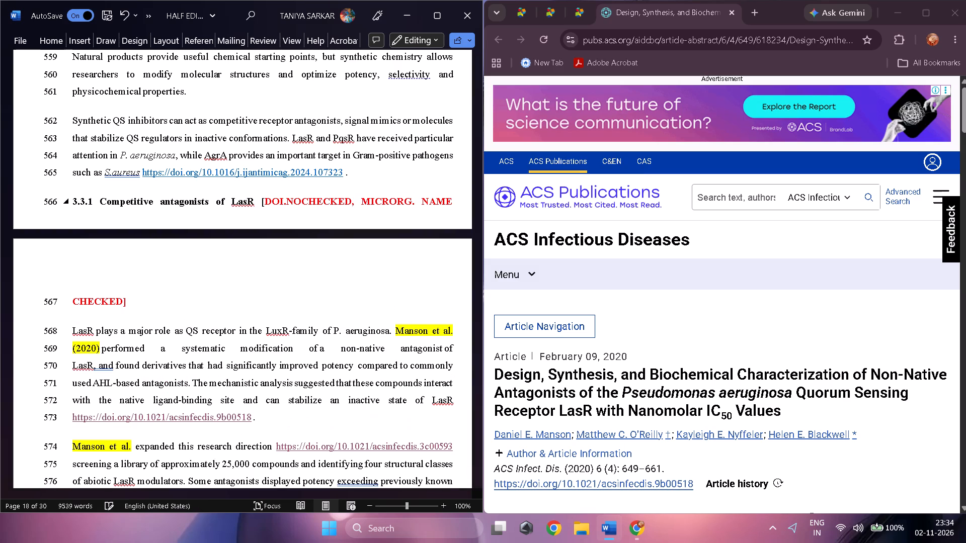
left_click(301, 200)
key("period")
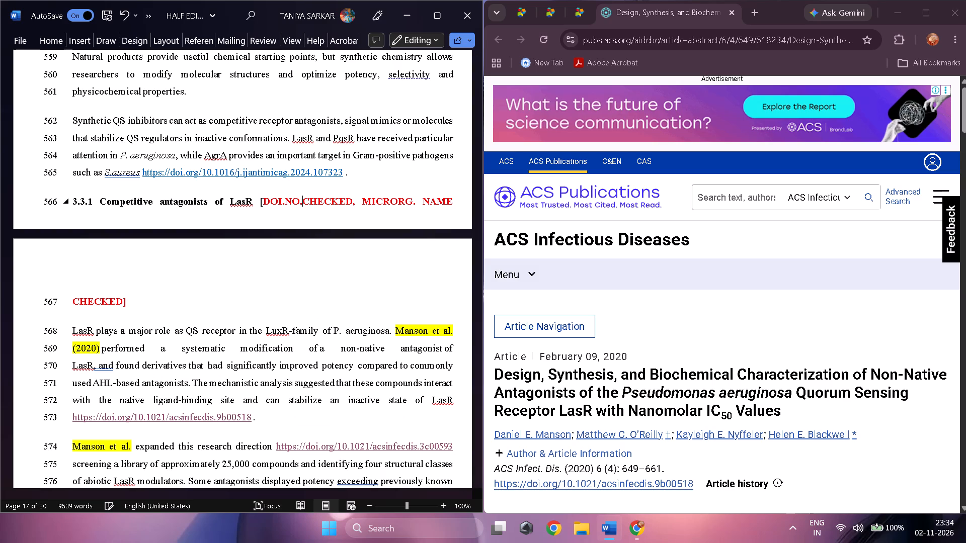
Open the DOI link ending in ijantimicag.2024.107323, cited in the paragraph above the 3.3.1 heading, to check its article.
left_click(479, 474)
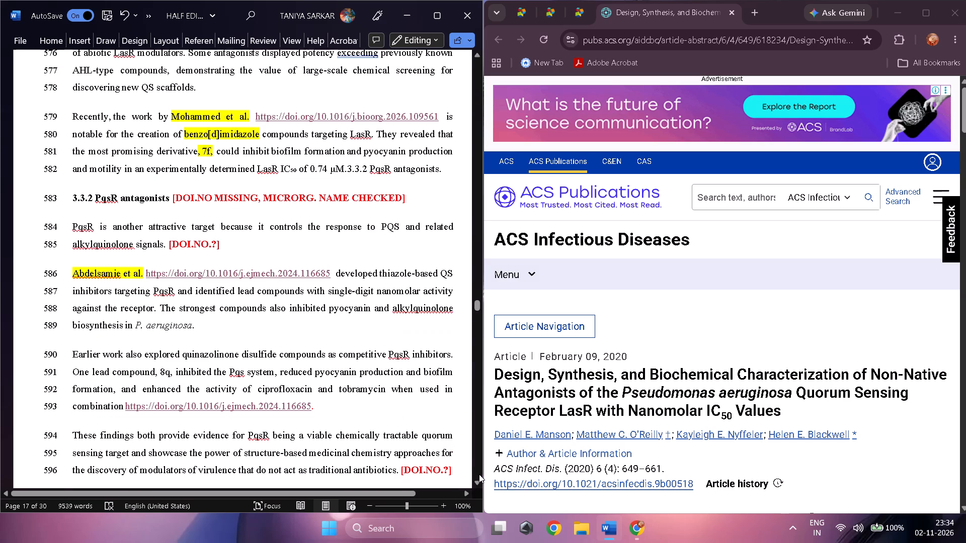
left_click(478, 479)
double_click(476, 481)
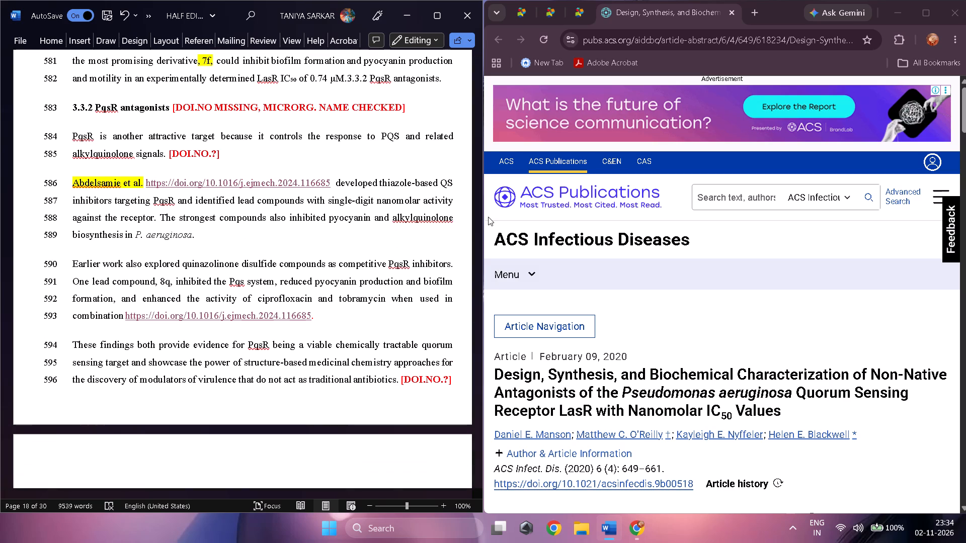
left_click(478, 53)
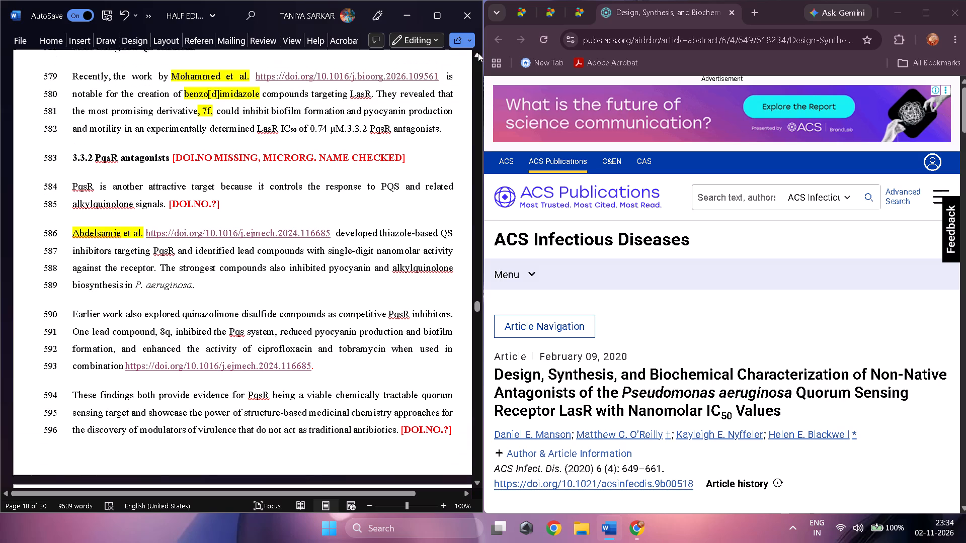
left_click(478, 53)
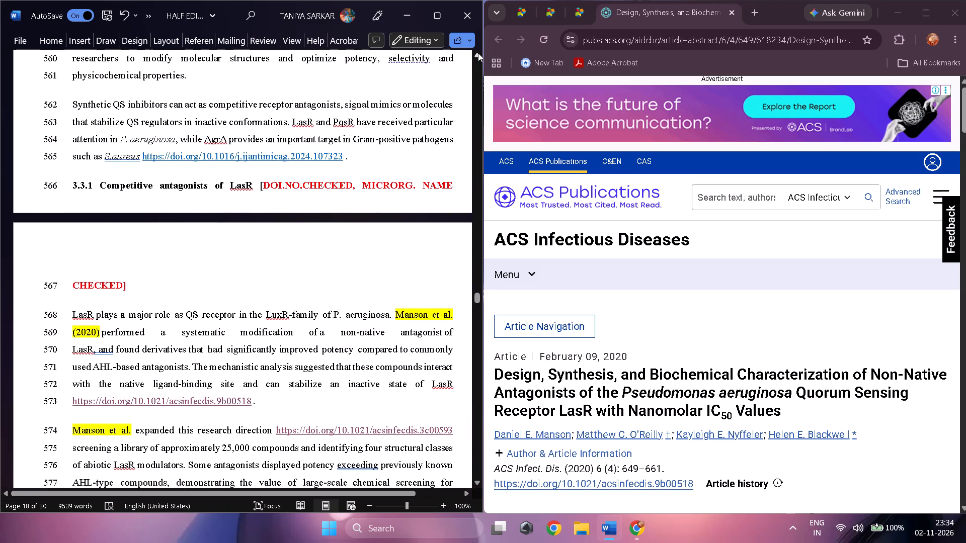
left_click(478, 53)
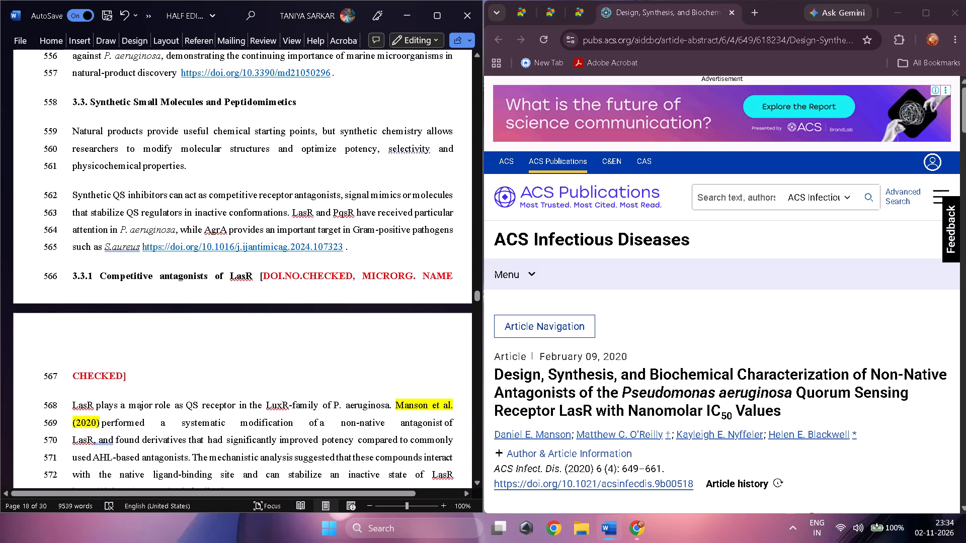
left_click(259, 242, "ctrl")
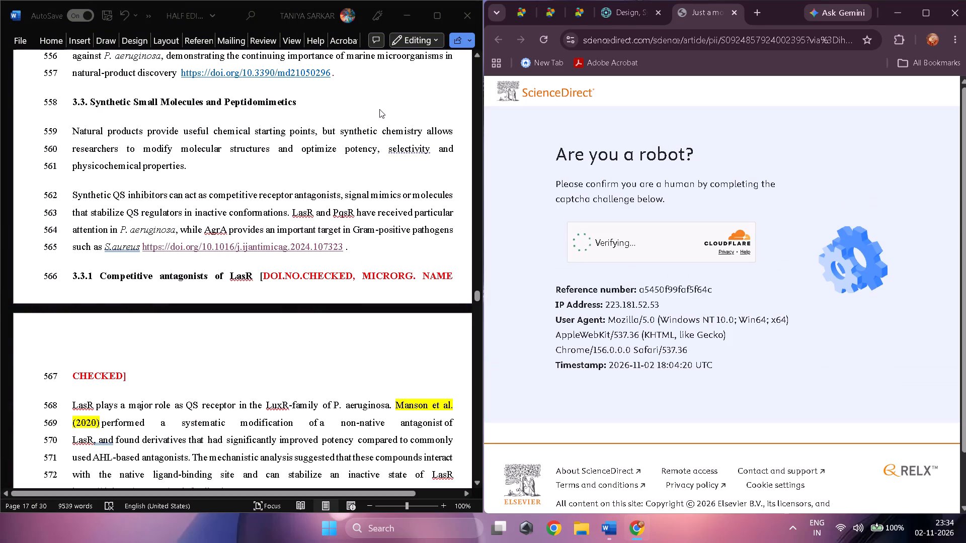
Copy the 3.3.1 note "[DOI.NO.CHECKED, MICRORG. NAME CHECKED]" onto the "3.3. Synthetic Small Molecules and Peptidomimetics" heading, with a space before it.
left_click(262, 273)
left_click_drag(260, 274, 275, 292)
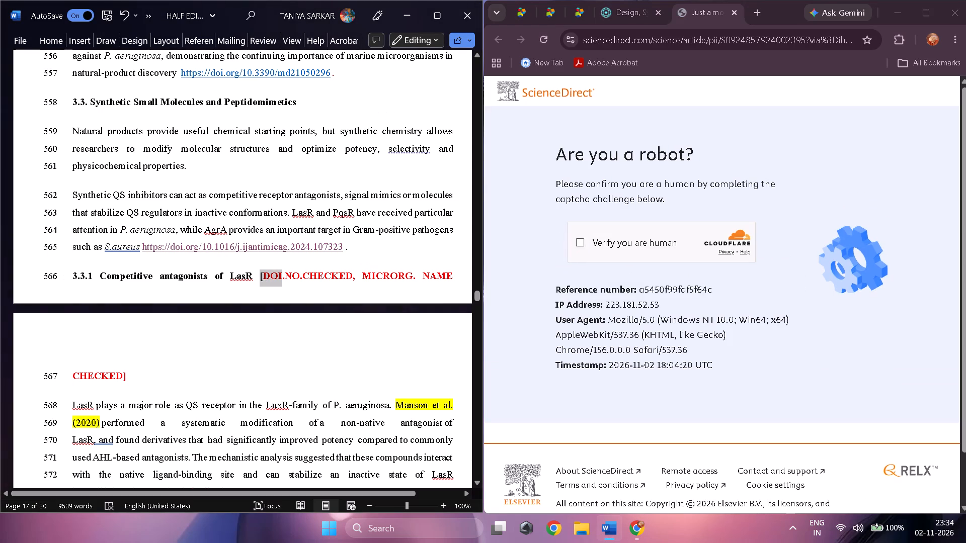
left_click_drag(275, 292, 274, 321)
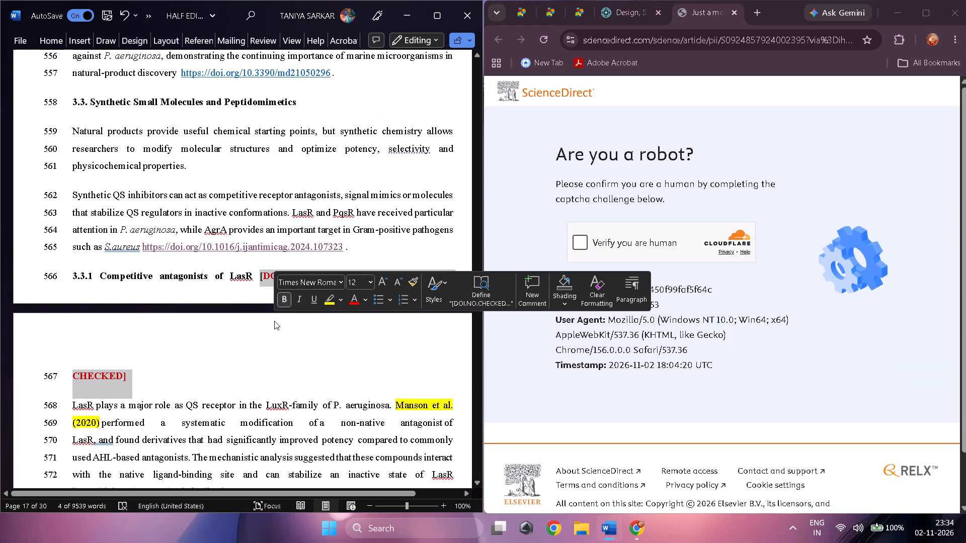
key("ctrl+c")
left_click(361, 109)
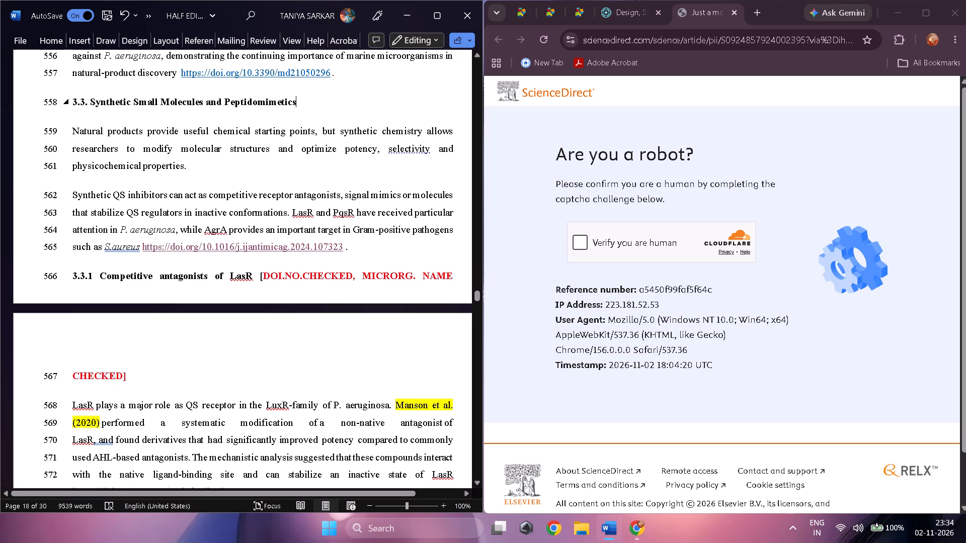
key("ctrl+space")
left_click(361, 109, "ctrl")
key("ctrl+v")
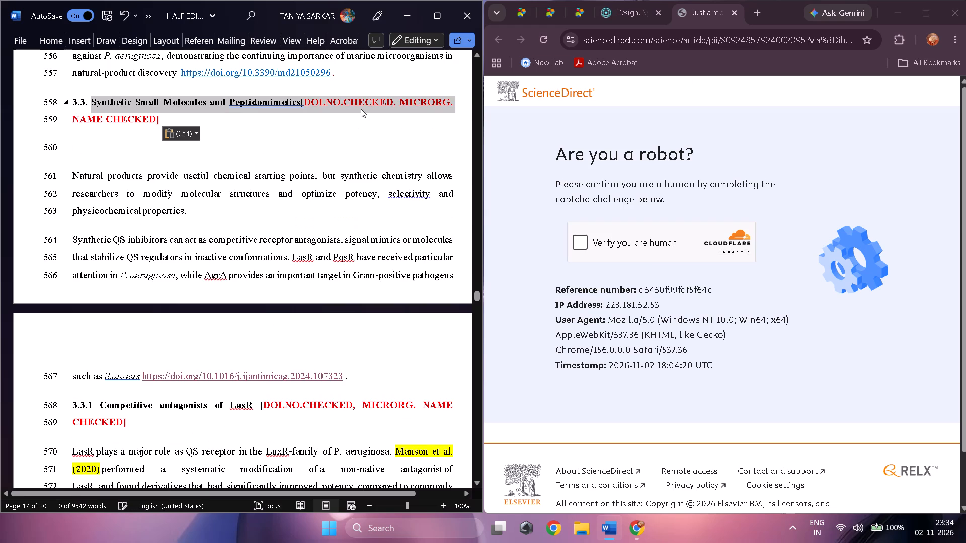
left_click(298, 100)
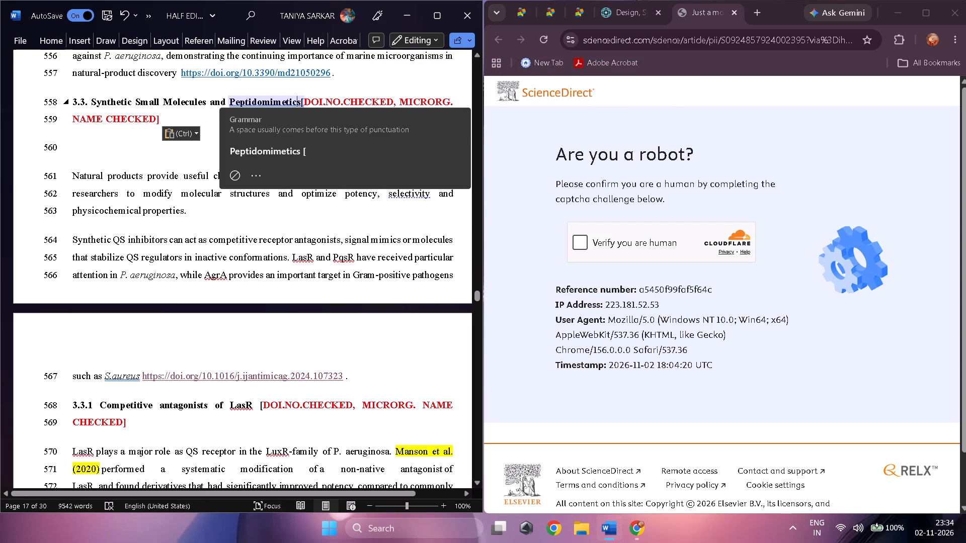
left_click(295, 151)
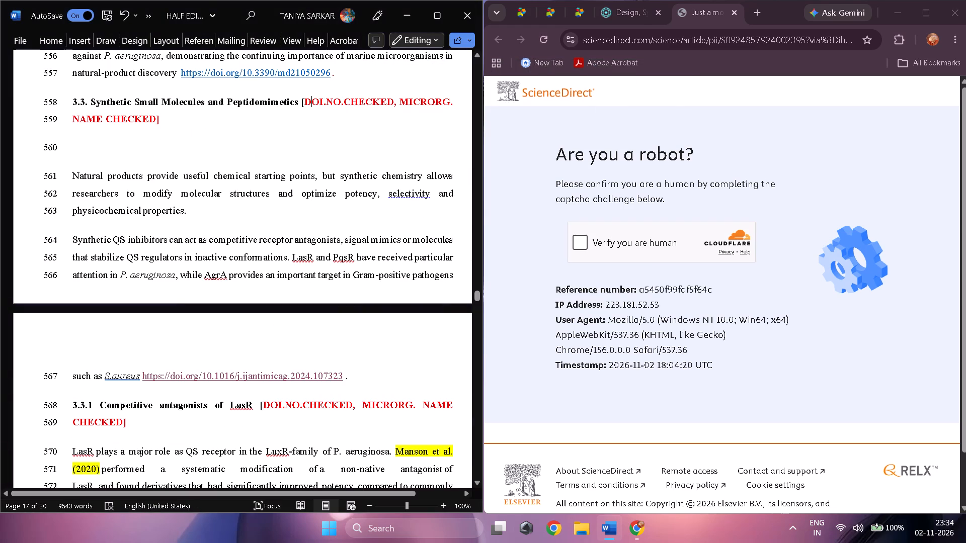
Add the note "[DOI. NO ?]" after "physicochemical properties." in section 3.3's first paragraph, with a space before it.
left_click(246, 214)
type("DO")
type("I. NO ?]")
key("Left")
key("Left")
key("Left")
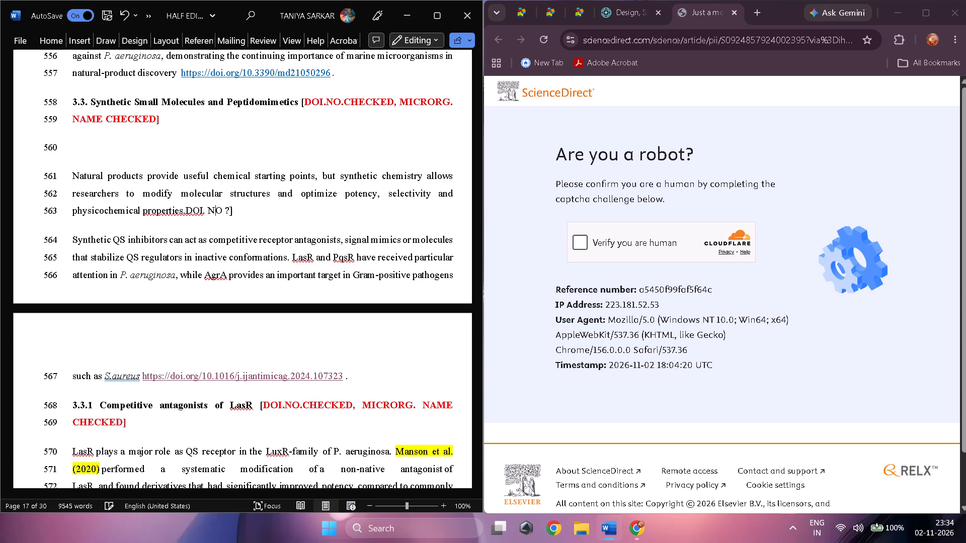
key("Left")
key("Left")
key("Left")
key("Left")
key("Left")
key("Left")
key("Left")
key("Left")
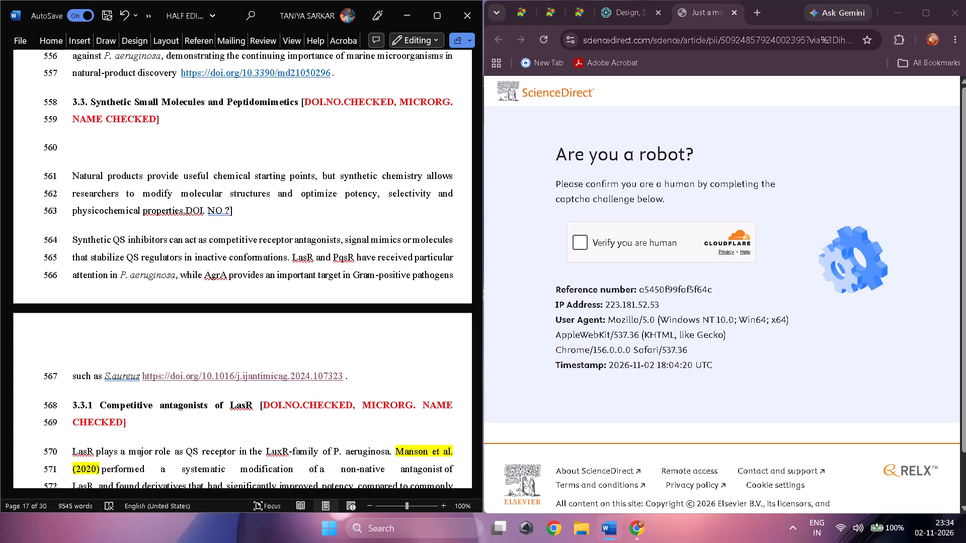
key("Right")
key("space")
key("bracketleft")
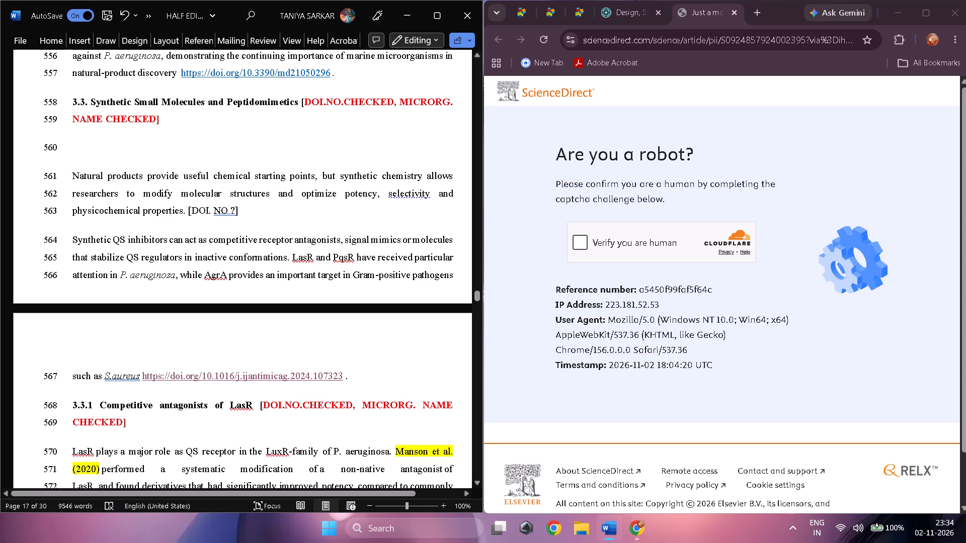
Format the "[DOI. NO ?]" note after "physicochemical properties." as bold red text.
left_click_drag(260, 212, 188, 212)
left_click(197, 192)
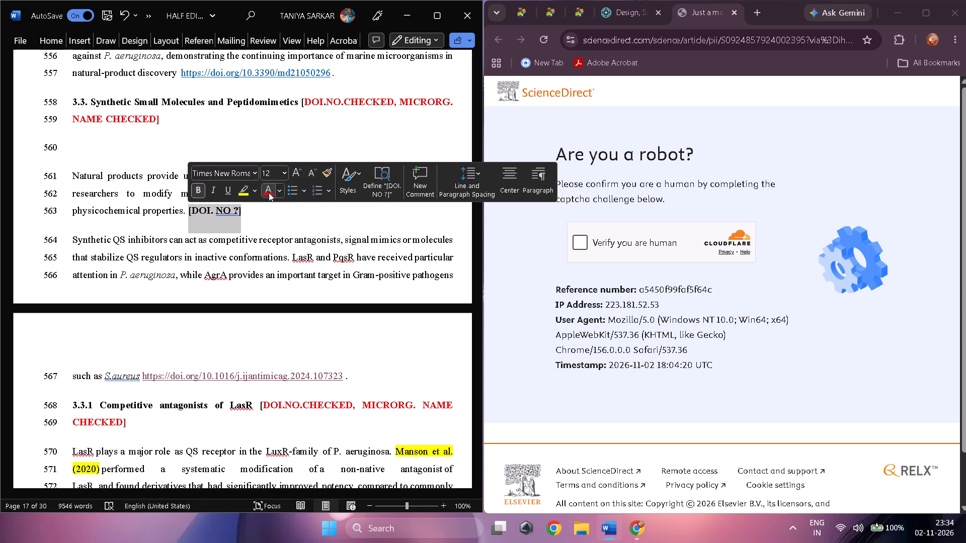
left_click(267, 192)
left_click(269, 213)
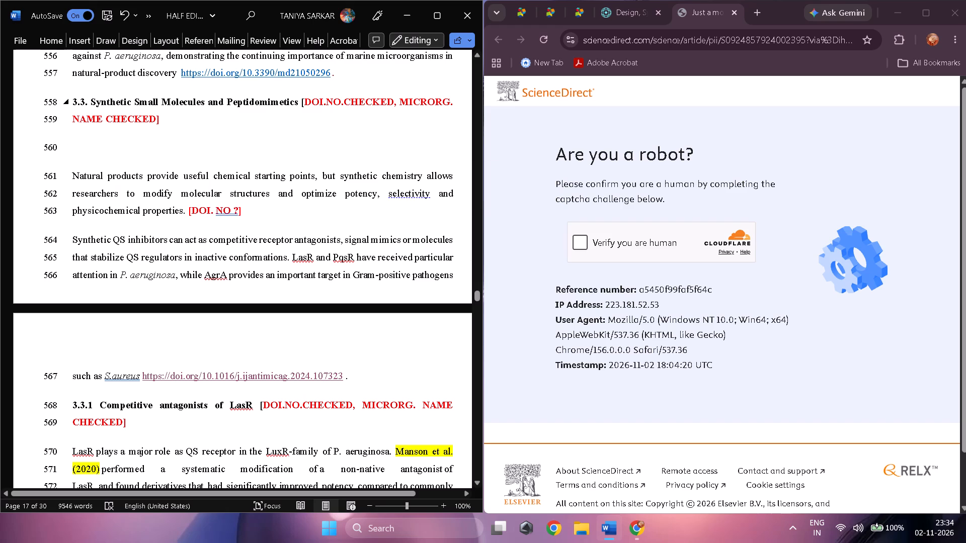
Replace the first "CHECKED" in the 3.3 heading's note with "?" so its first part reads "DOI.NO.?".
left_click_drag(393, 103, 346, 103)
key("BackSpace")
key("shift+question")
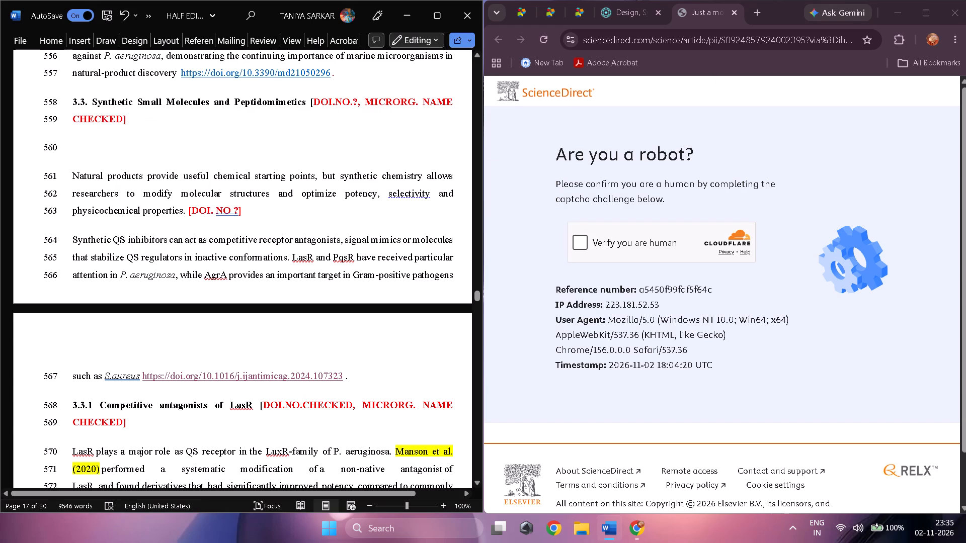
Open the DOI link ending in md21050296, cited in the citrinin paragraph above the 3.3 heading, to check its article.
left_click(468, 55)
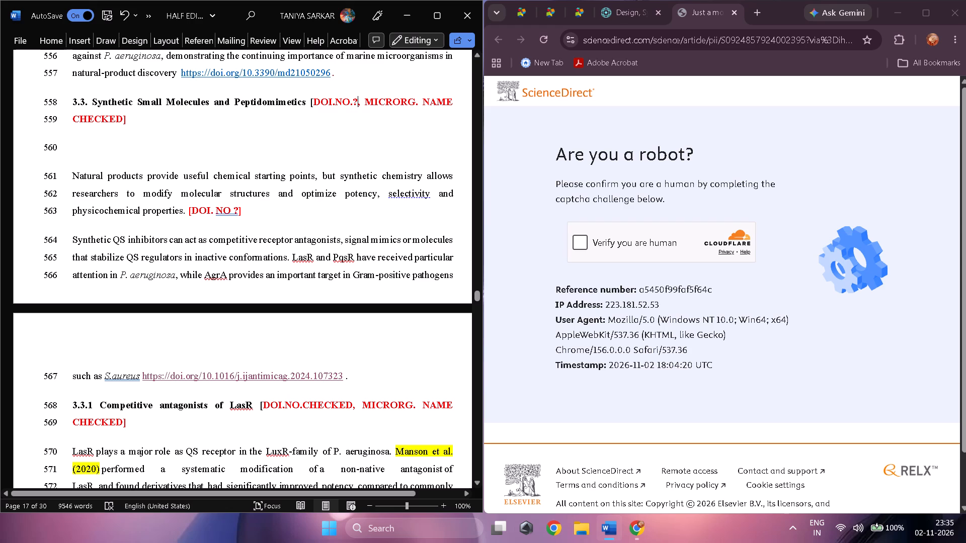
left_click(468, 55)
left_click(477, 55)
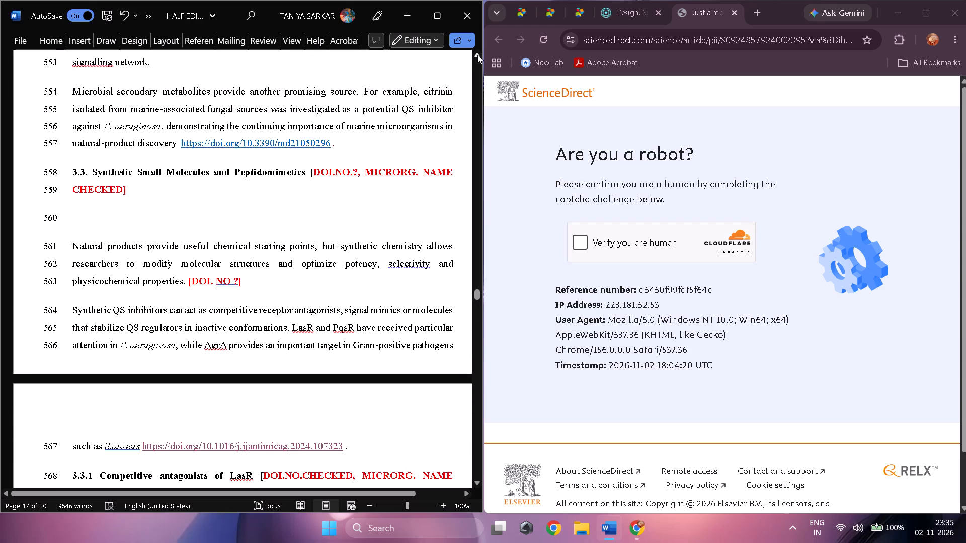
left_click(301, 283, "ctrl")
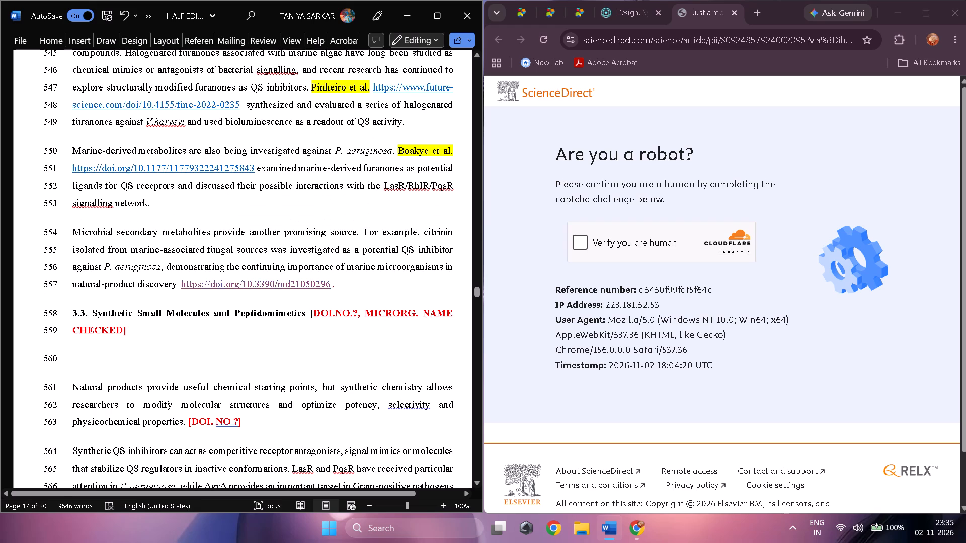
Remove the blank line between the 3.3 heading's note and the paragraph starting "Natural products provide".
left_click(235, 349)
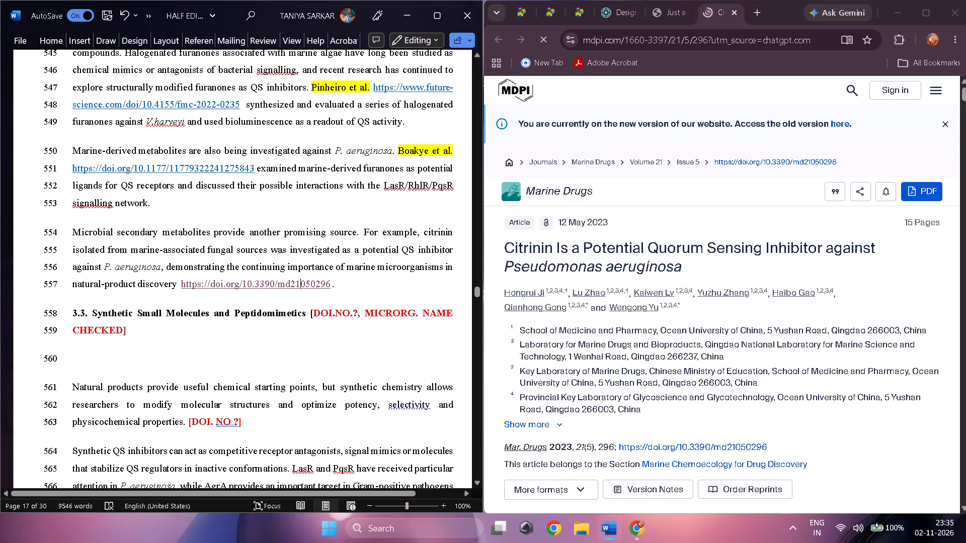
left_click(197, 360)
key("BackSpace")
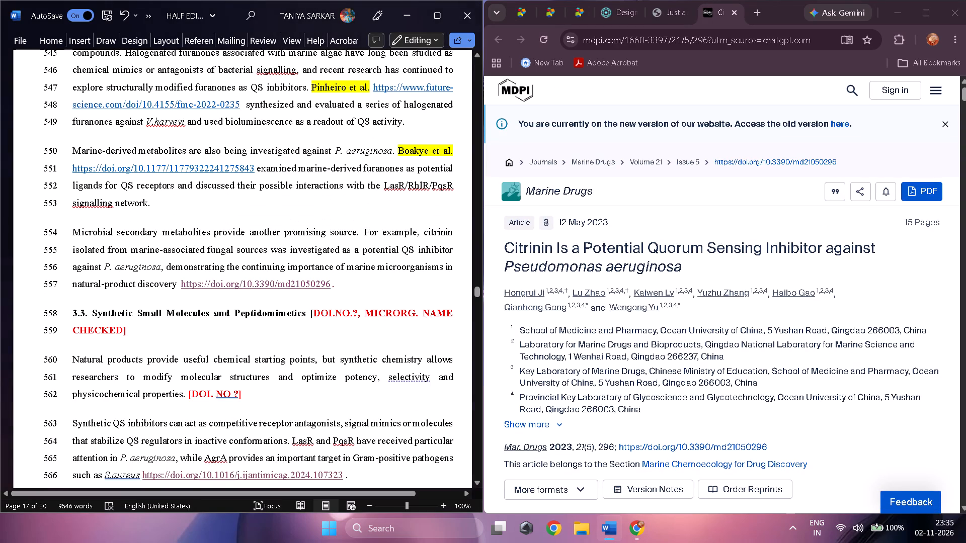
Open the links cited for Boakye et al. and Pinheiro et al. in section 3.2.4 to check their articles.
left_click(476, 53)
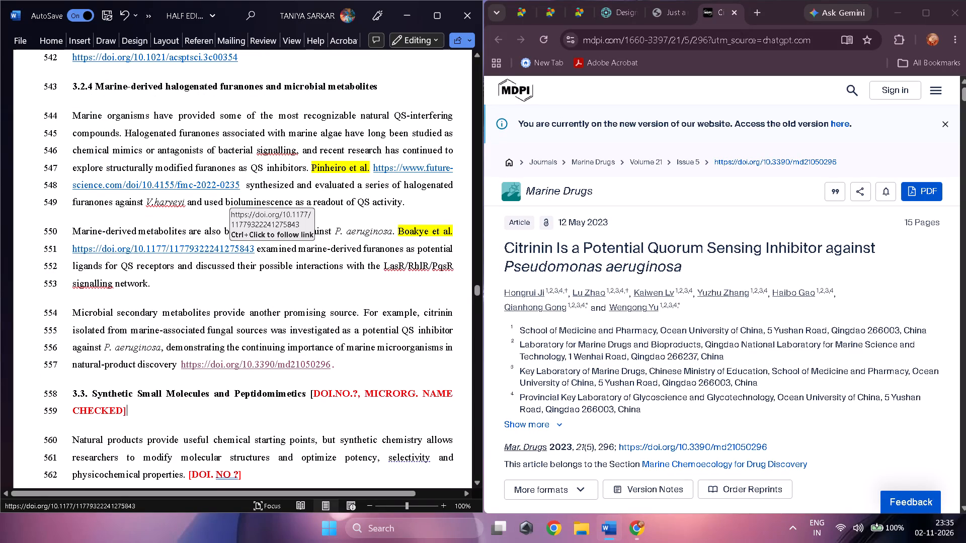
left_click(225, 246, "ctrl")
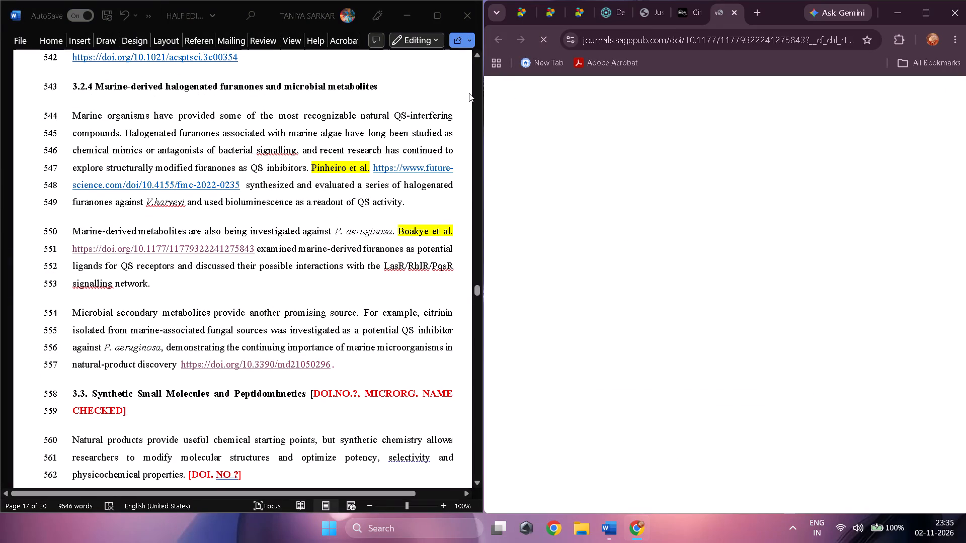
left_click(407, 166)
left_click(407, 166, "ctrl")
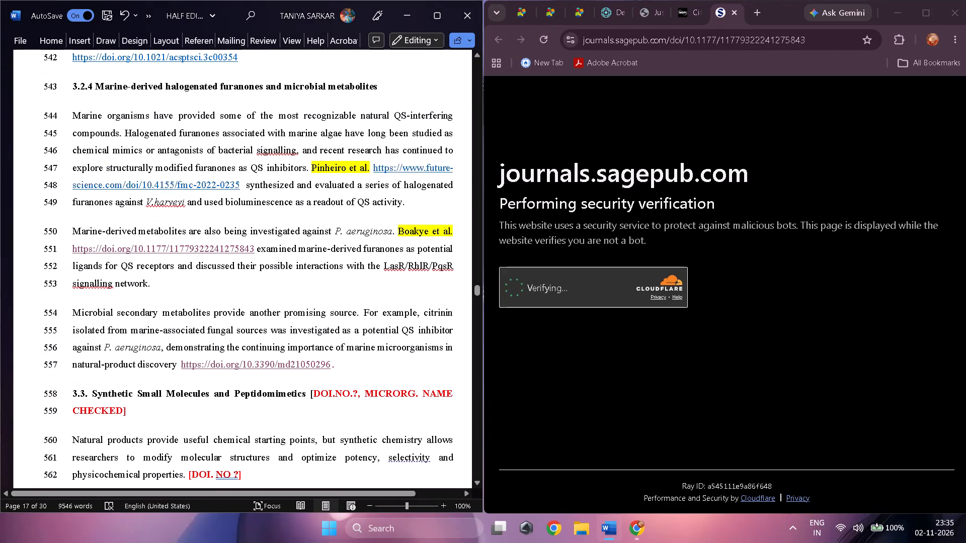
Paste "[DOI.NO.CHECKED, MICRORG. NAME CHECKED]" after the 3.2.4 heading with a space before it and no blank line below, and close the article browser window.
left_click(400, 86)
left_click(400, 86)
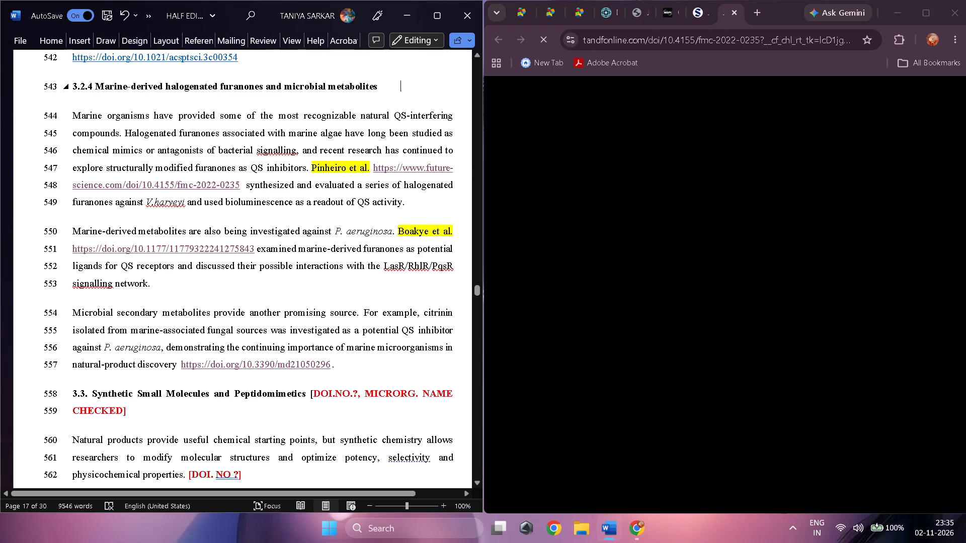
left_click(400, 86)
key("space")
key("ctrl+v")
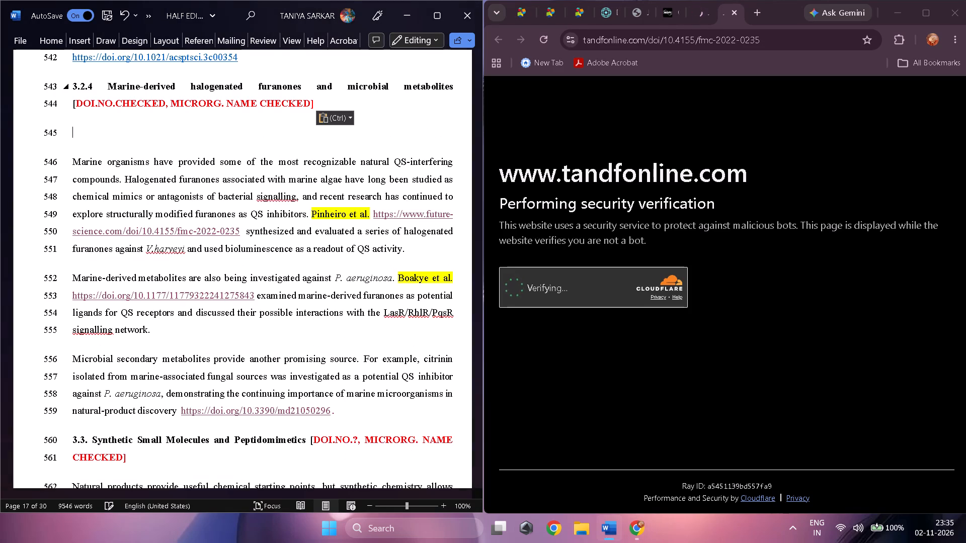
key("BackSpace")
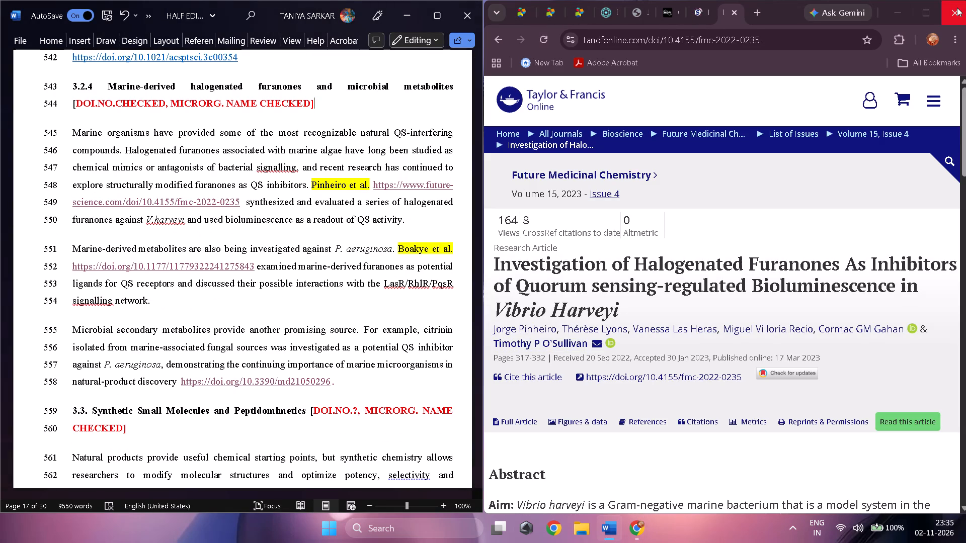
left_click(957, 8)
Open both DOI links ending in acsptsci.3c00354 in the juglone paragraph of section 3.2.3 to check their article.
left_click(477, 58)
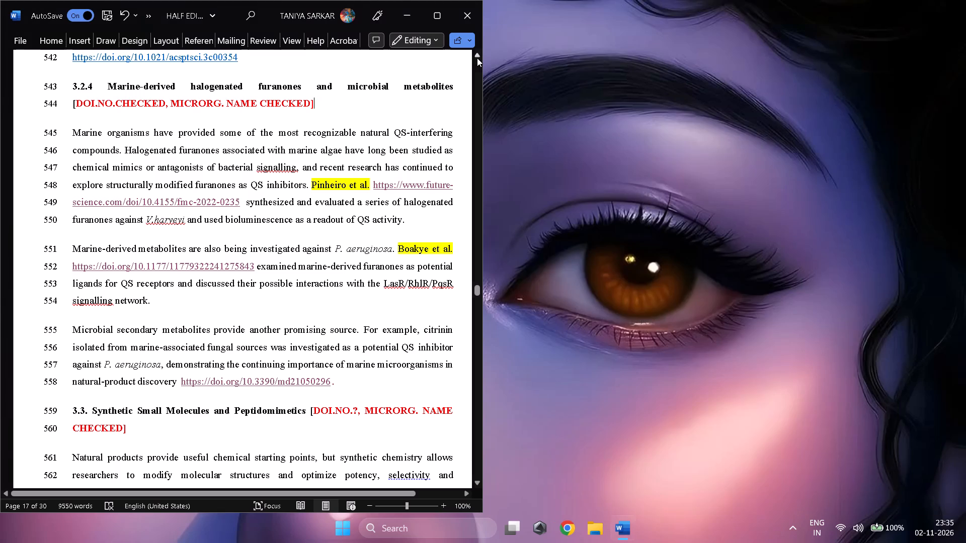
left_click(477, 54)
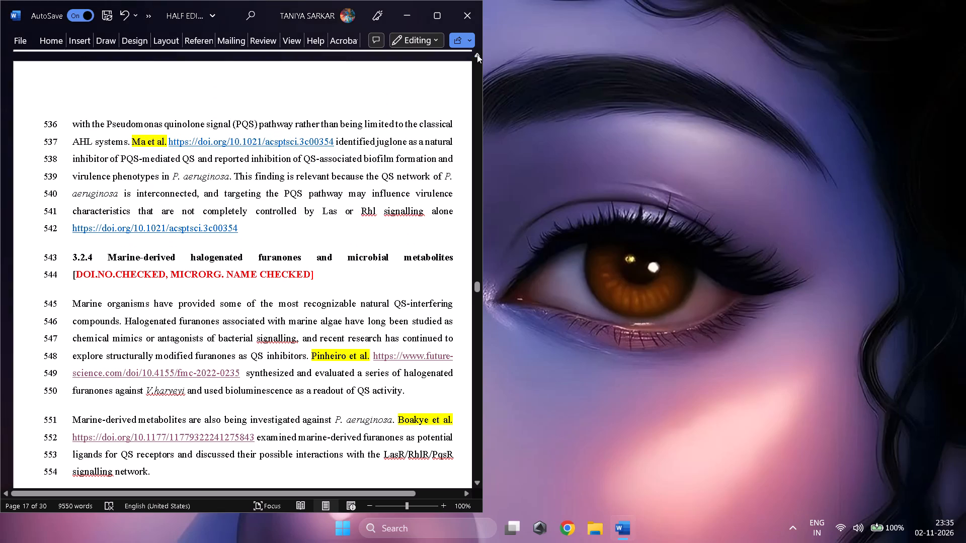
left_click(179, 294, "ctrl")
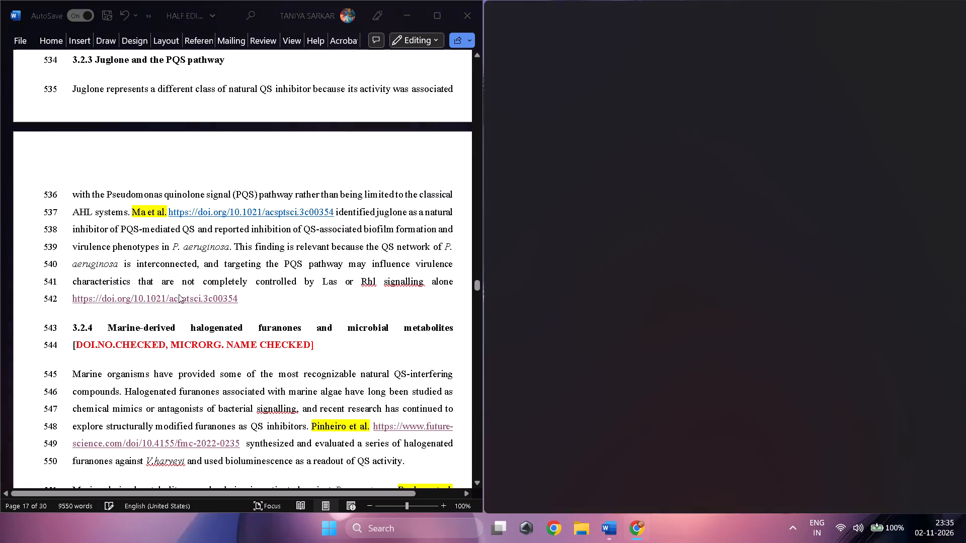
left_click(286, 209)
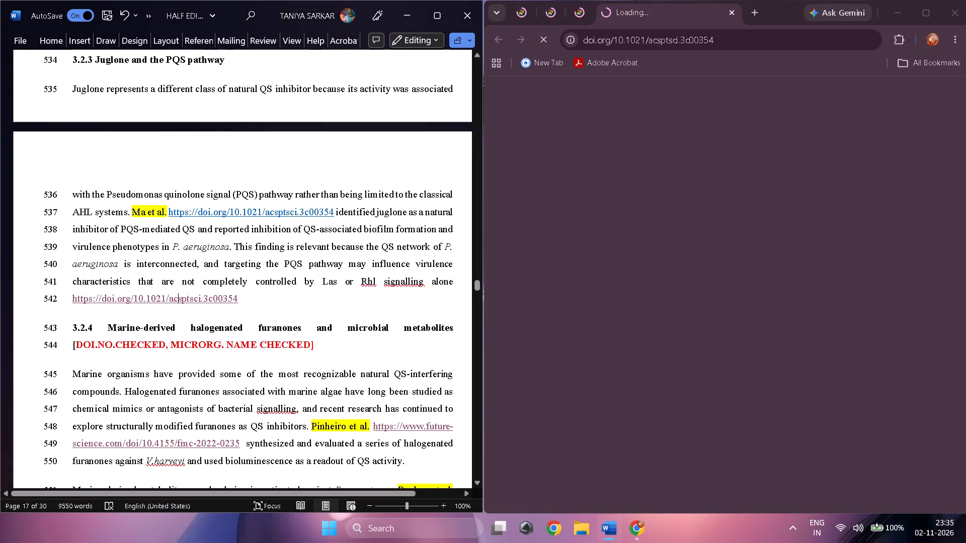
left_click(288, 215, "ctrl")
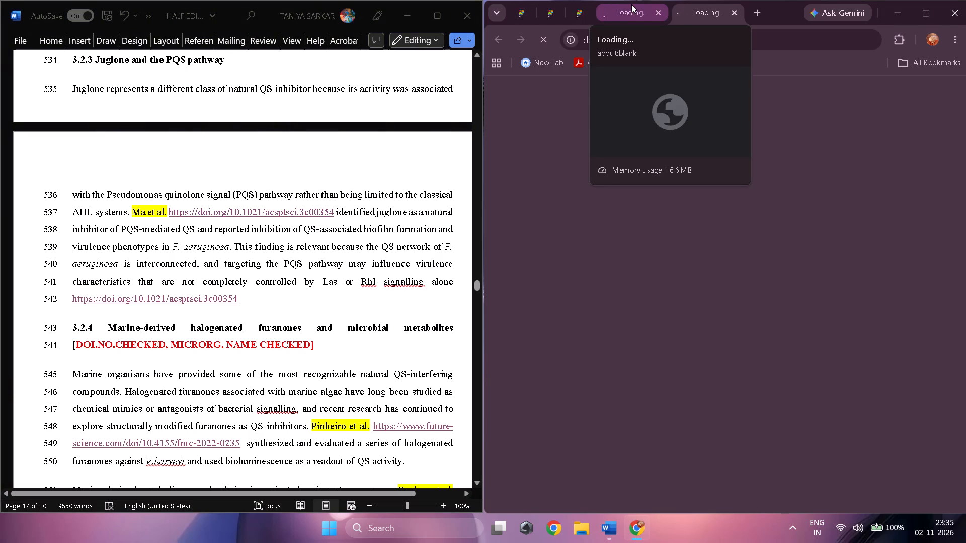
Paste "[DOI.NO.CHECKED, MICRORG. NAME CHECKED]" after the "3.2.3 Juglone and the PQS pathway" heading, with a space before it and no blank line below.
left_click(474, 58)
left_click(474, 58)
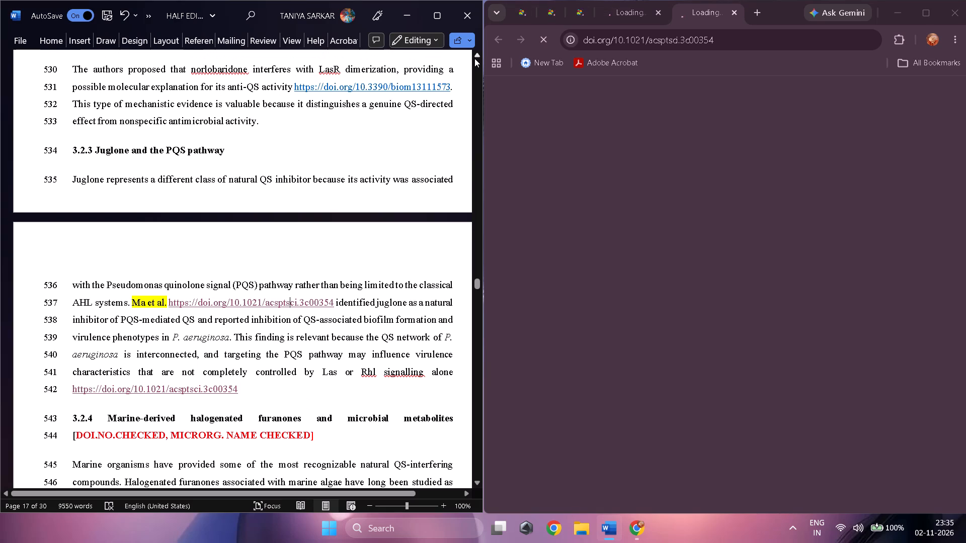
left_click(276, 158)
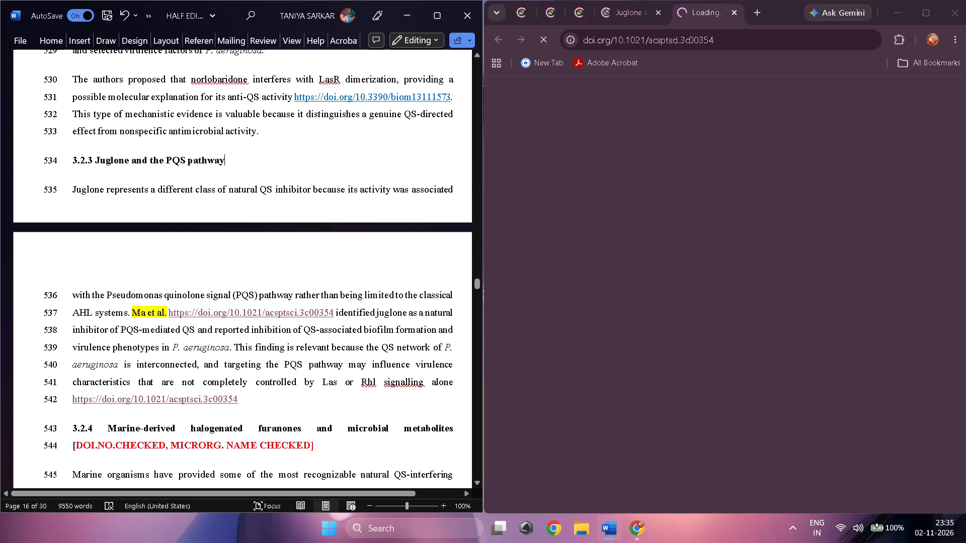
key("space")
key("ctrl+v")
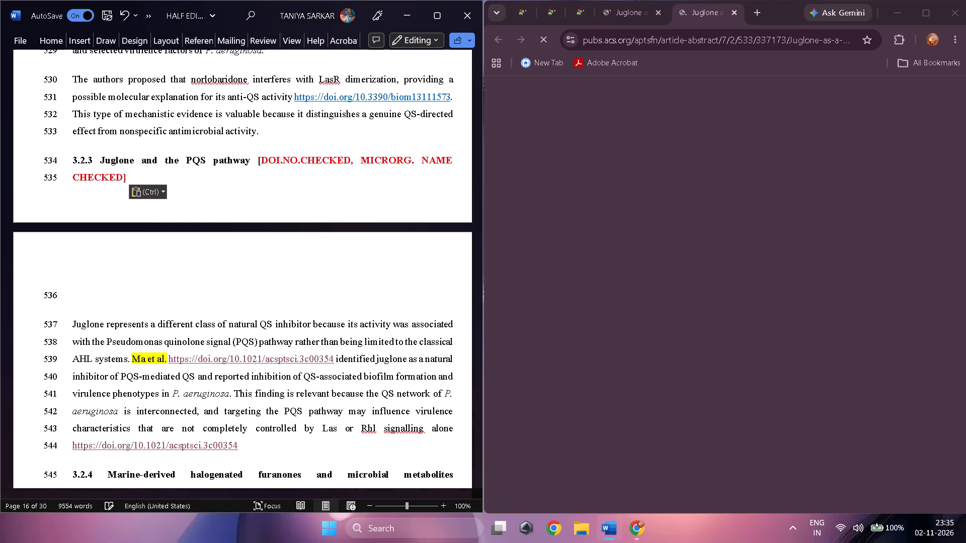
key("BackSpace")
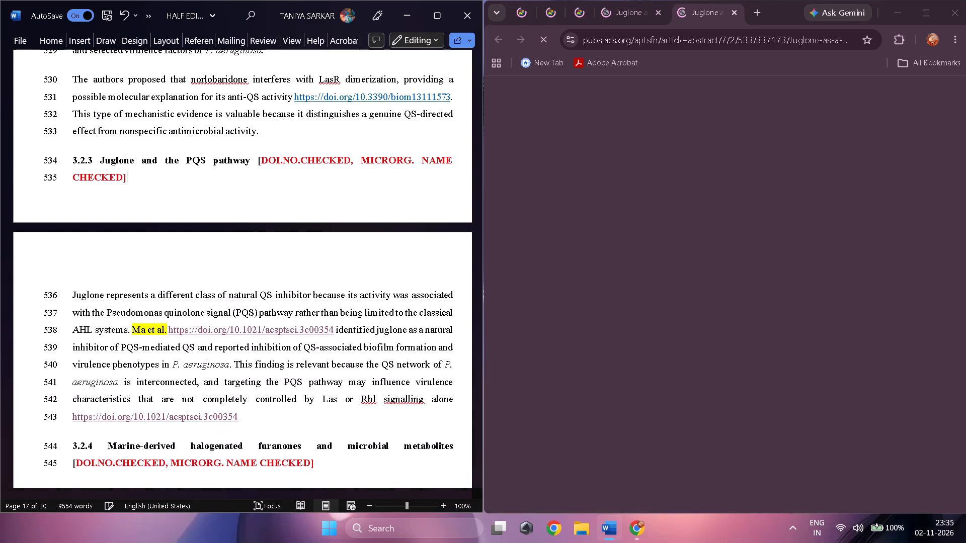
Compare the two opened juglone article pages against the section 3.2.3 citations, and close the browser window.
left_click(623, 11)
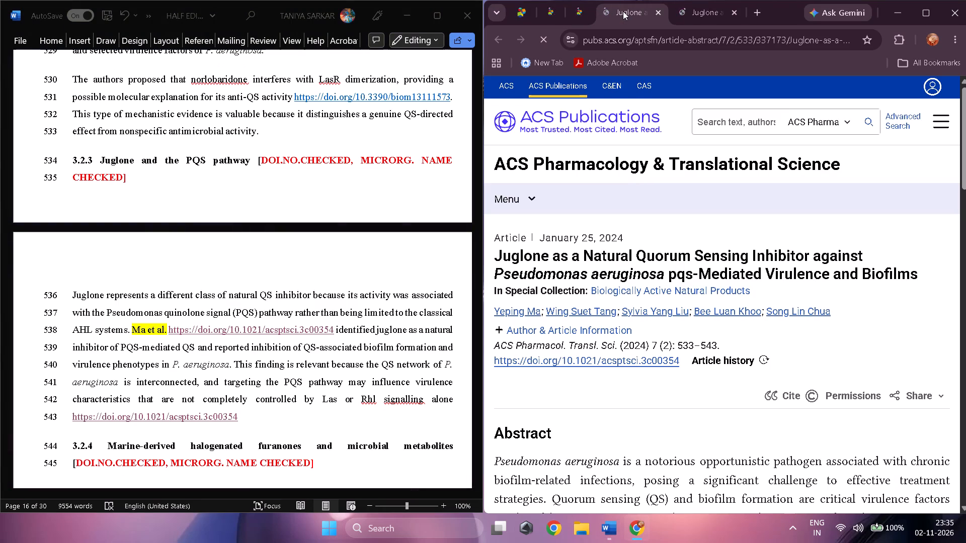
left_click(698, 10)
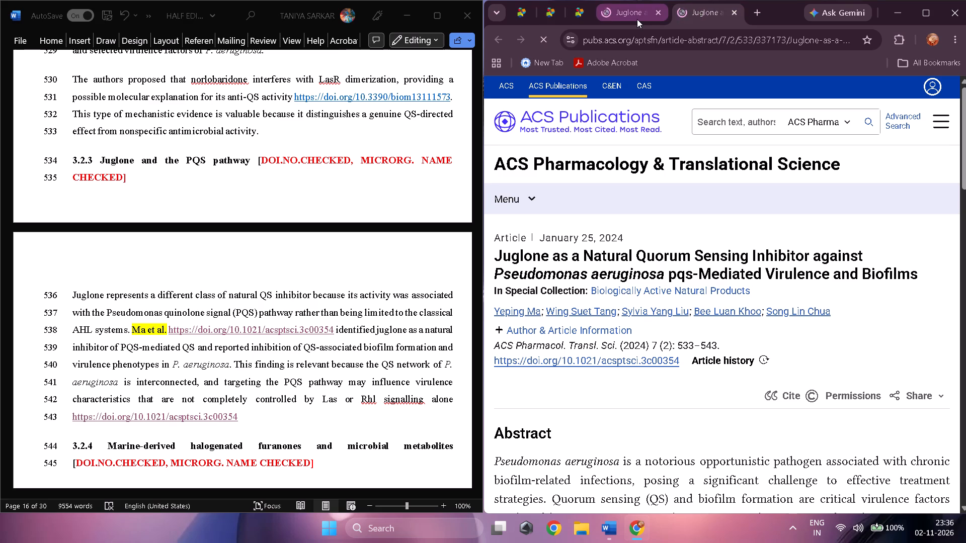
left_click(636, 19)
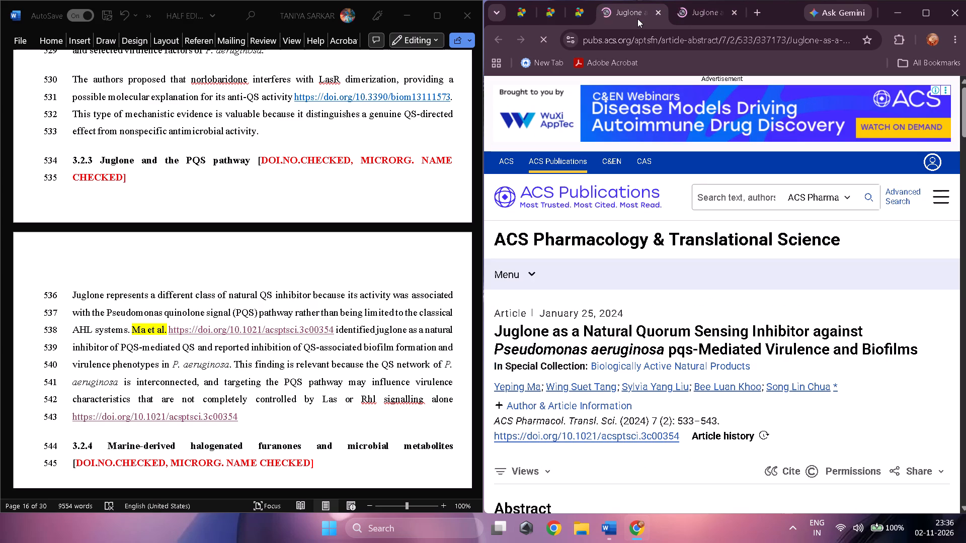
left_click(959, 16)
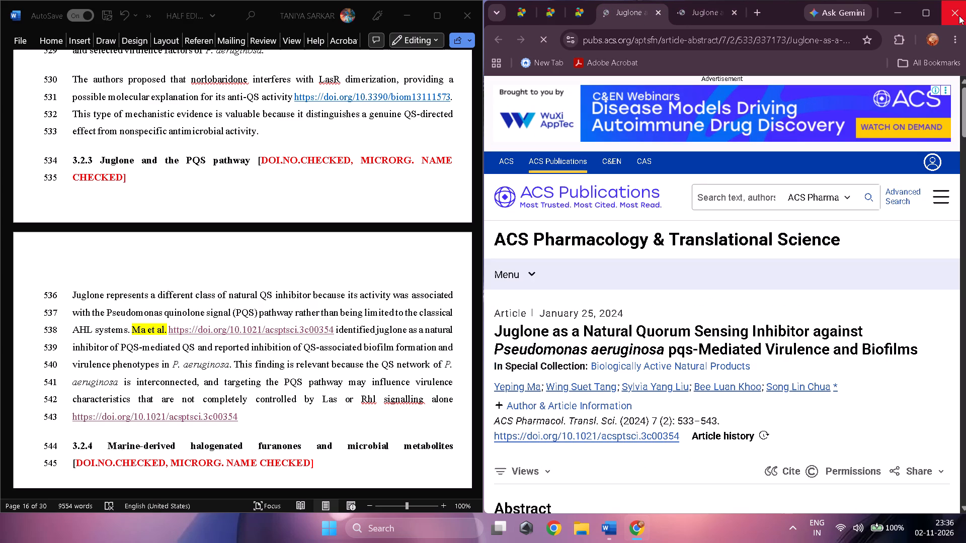
Open both DOI links ending in biom13111573 in the norlobaridone paragraphs of section 3.2.2 to check their article.
left_click(475, 68)
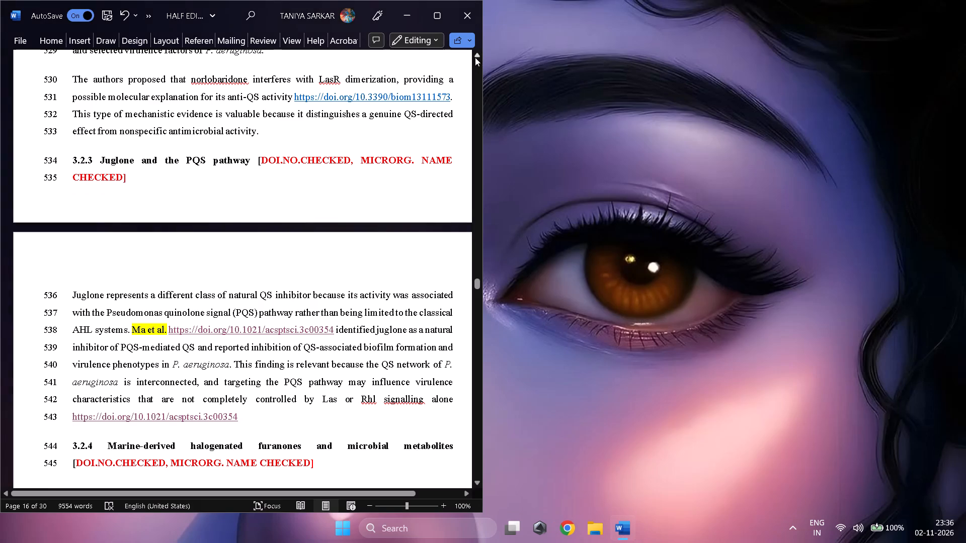
double_click(475, 57)
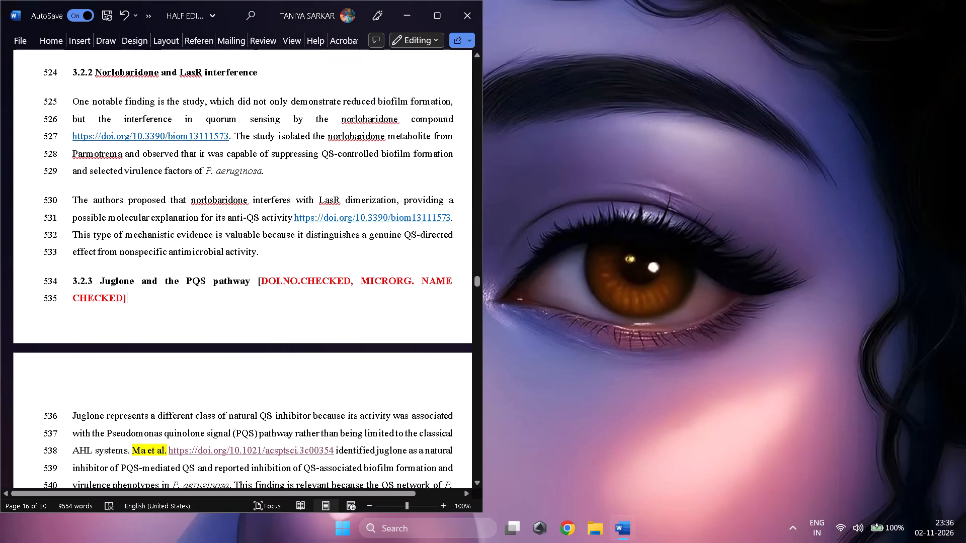
left_click(397, 213, "ctrl")
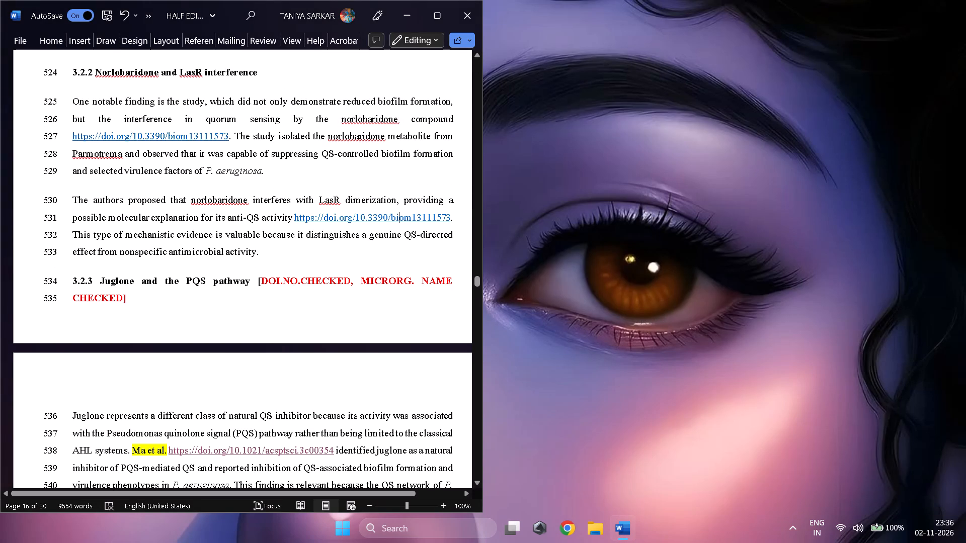
left_click(397, 213, "ctrl")
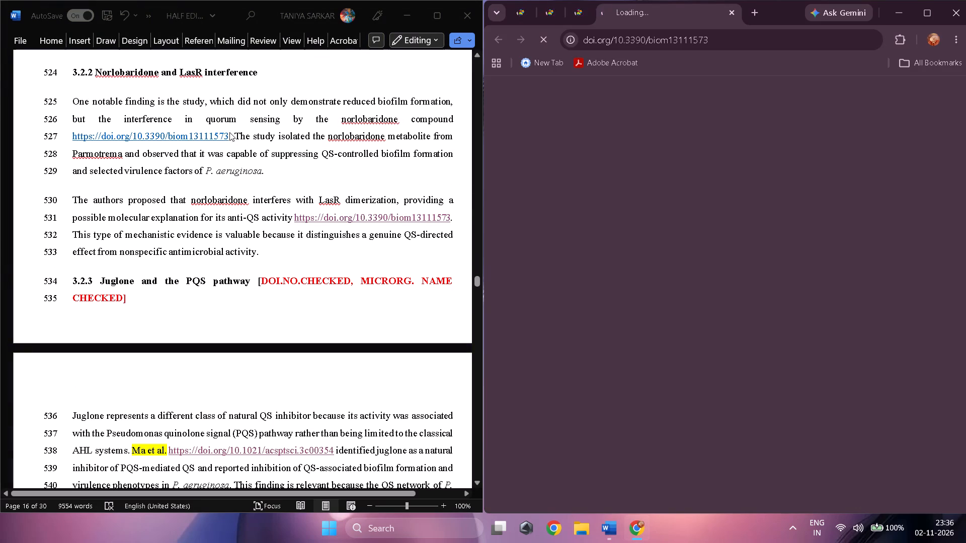
left_click(209, 133)
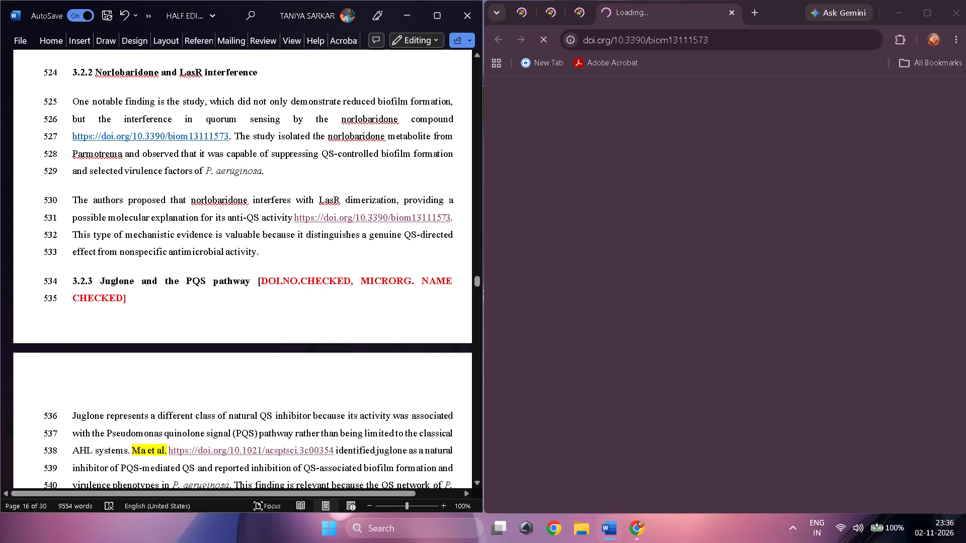
left_click(209, 133, "ctrl")
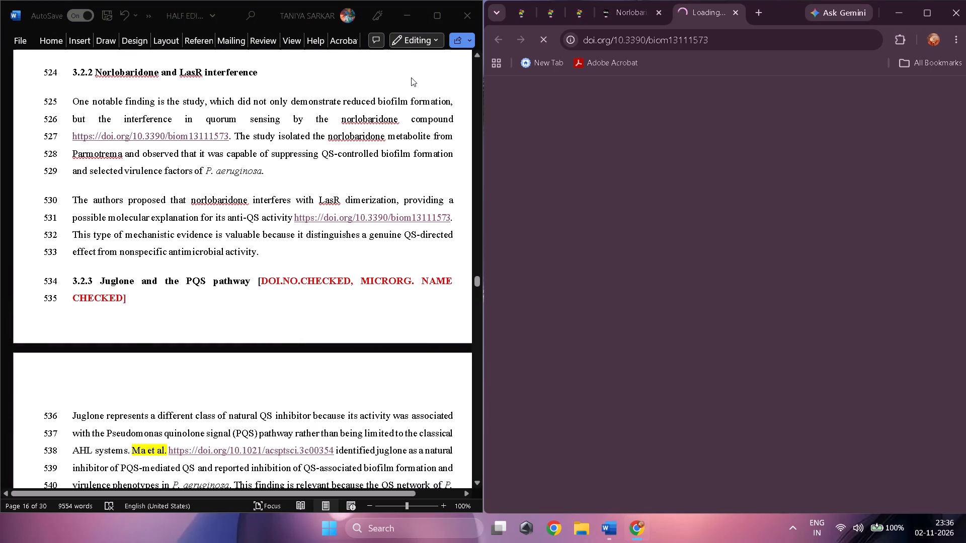
Paste "[DOI.NO.CHECKED, MICRORG. NAME CHECKED]" after the "3.2.2 Norlobaridone and LasR interference" heading, with a space before it and no blank line below.
left_click(363, 66)
left_click(361, 67)
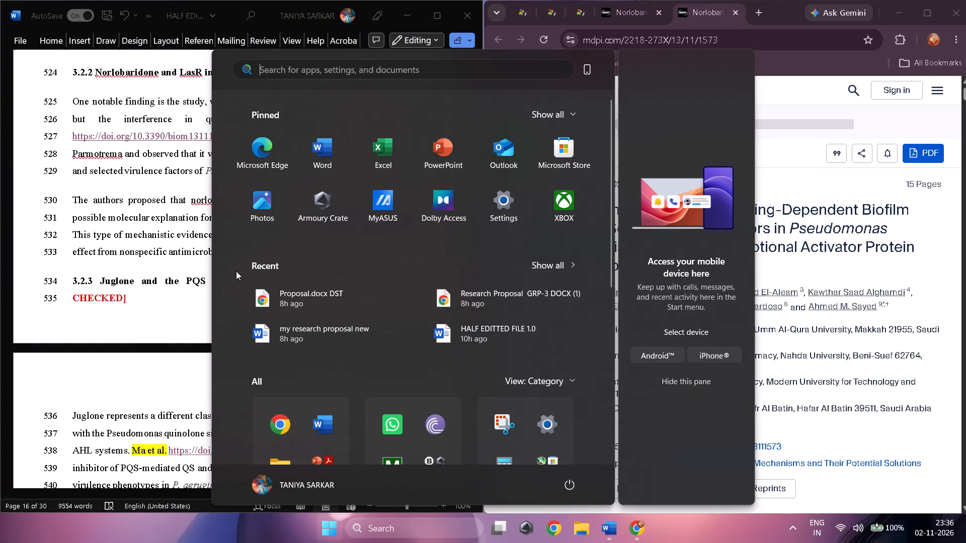
left_click(186, 297)
left_click(302, 78)
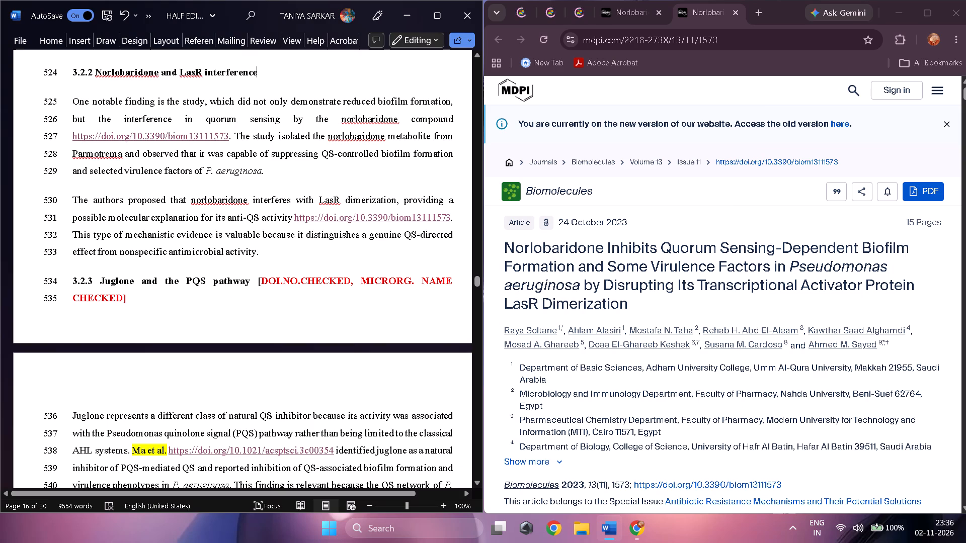
left_click(302, 72)
left_click(299, 72)
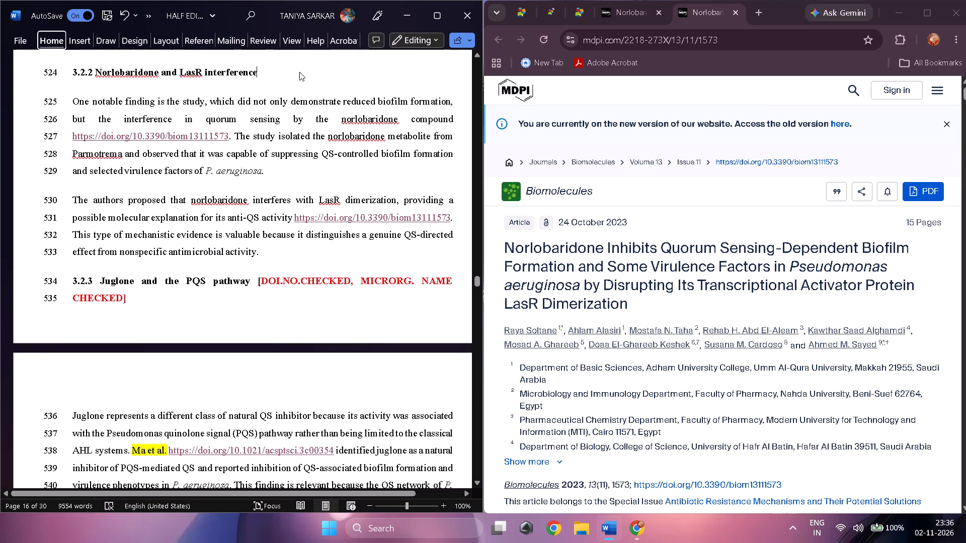
left_click(299, 72)
key("space")
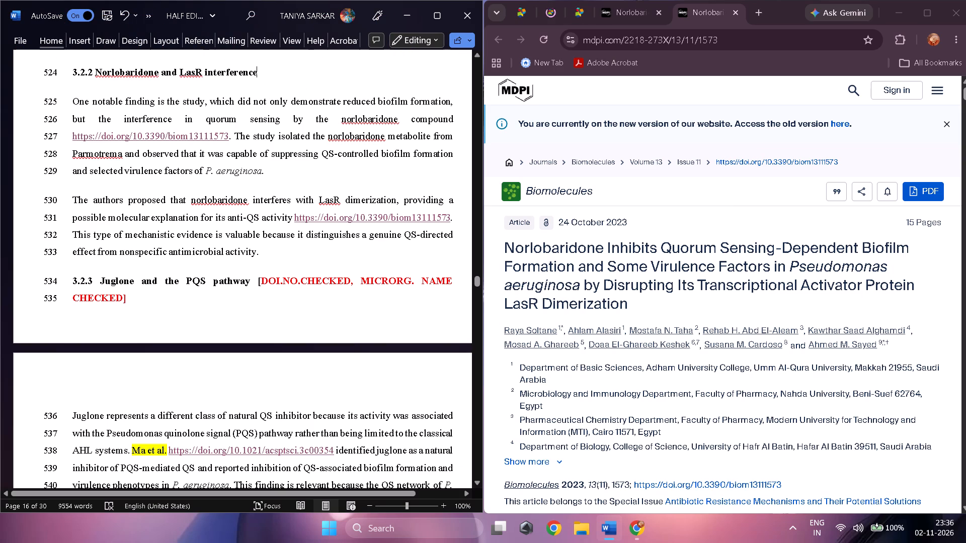
key("ctrl+v")
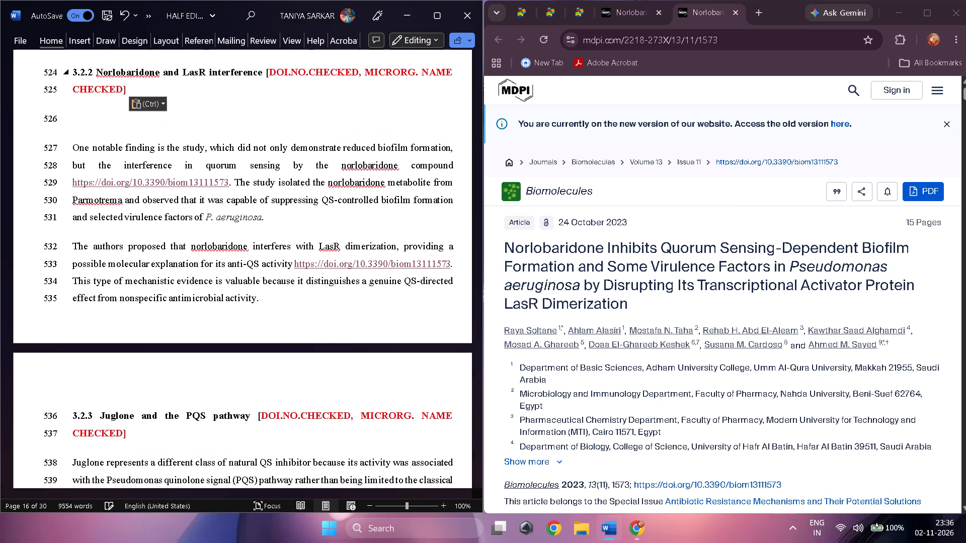
left_click(299, 72)
key("BackSpace")
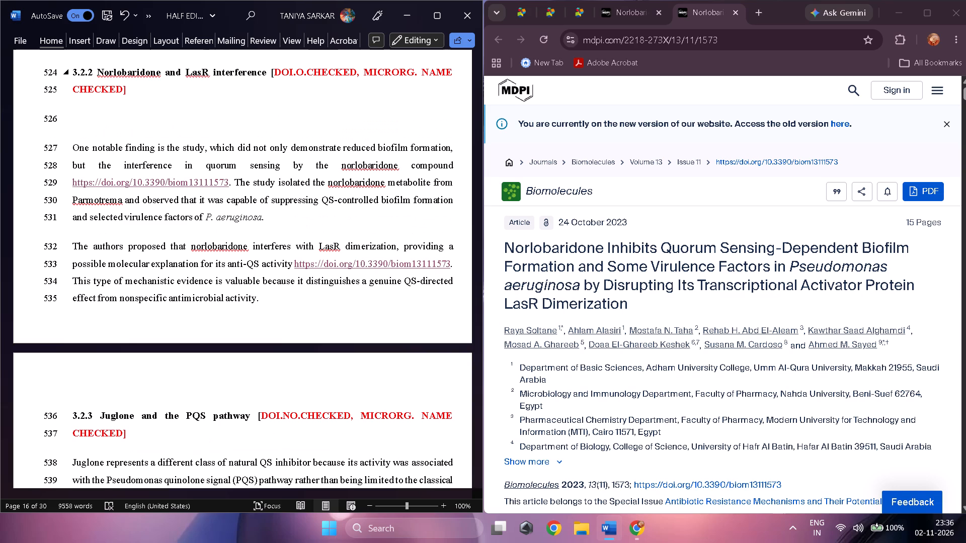
key("n")
left_click(113, 123)
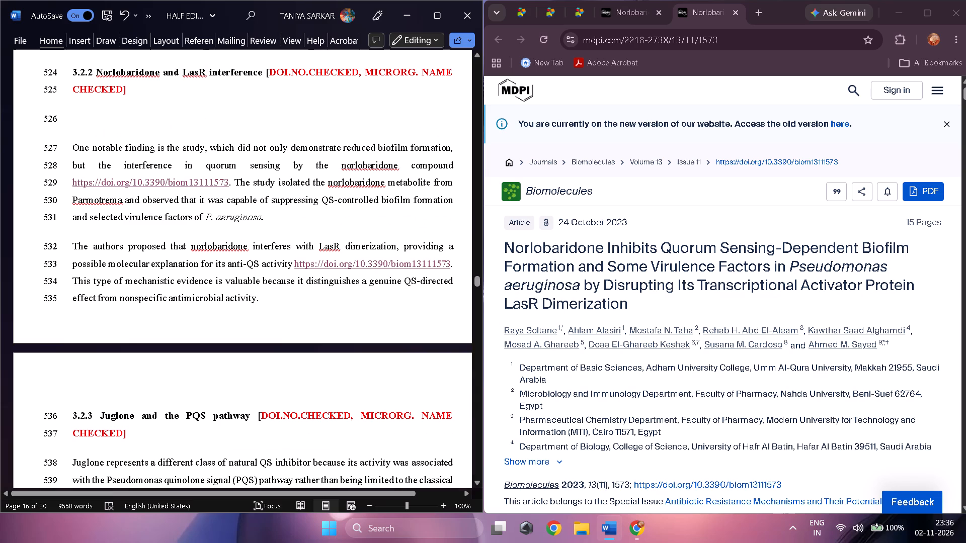
key("BackSpace")
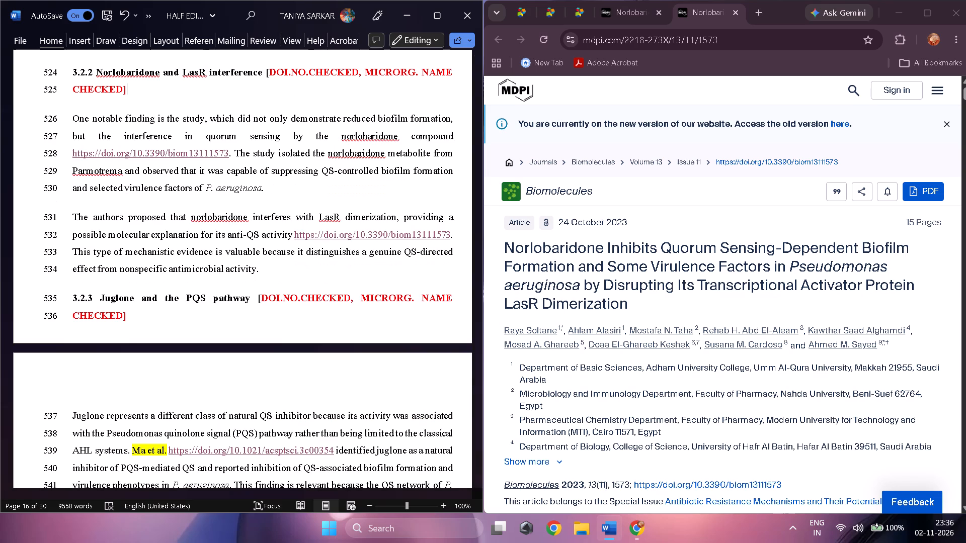
Open the Ham et al. and Gupta et al. DOI links in the gingerol paragraphs of section 3.2.1 to check their articles.
double_click(475, 59)
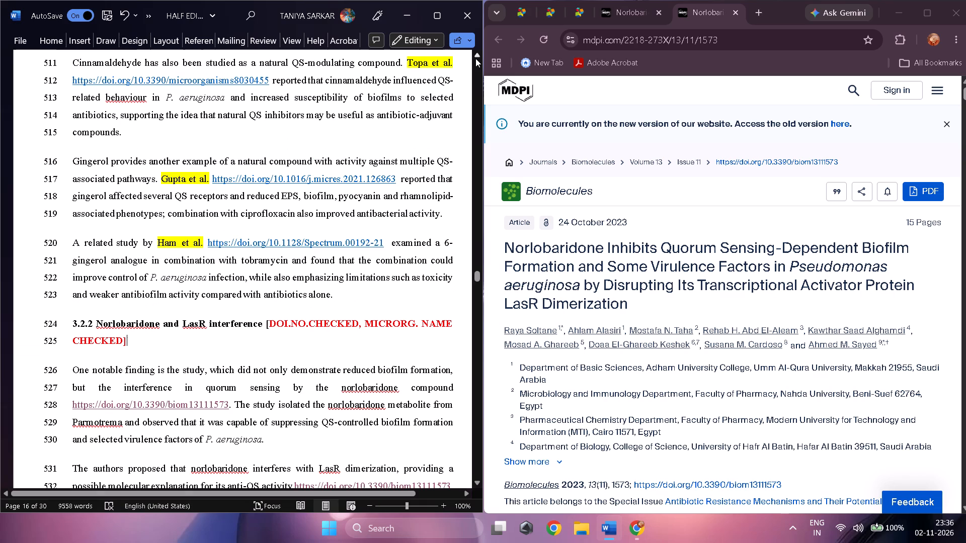
left_click(337, 242, "ctrl")
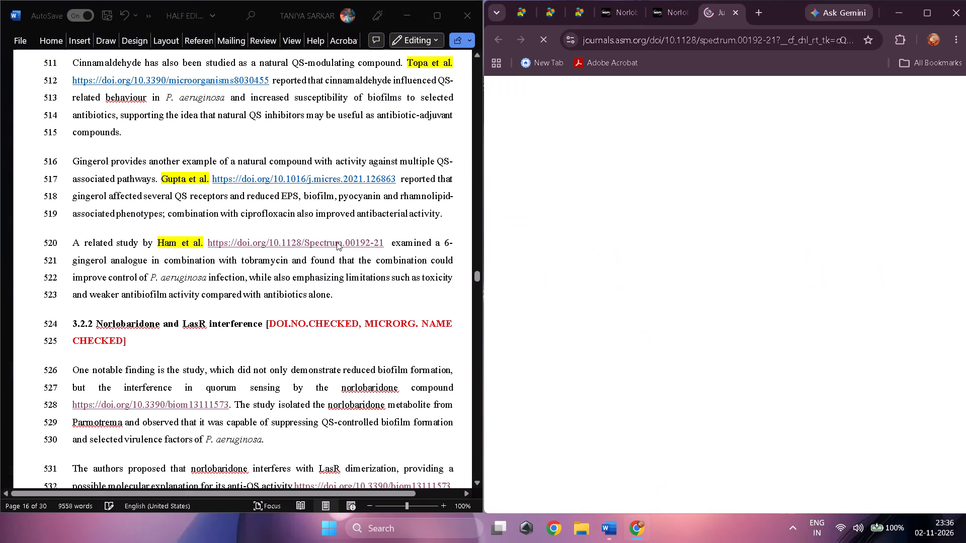
left_click(354, 178)
left_click(354, 179)
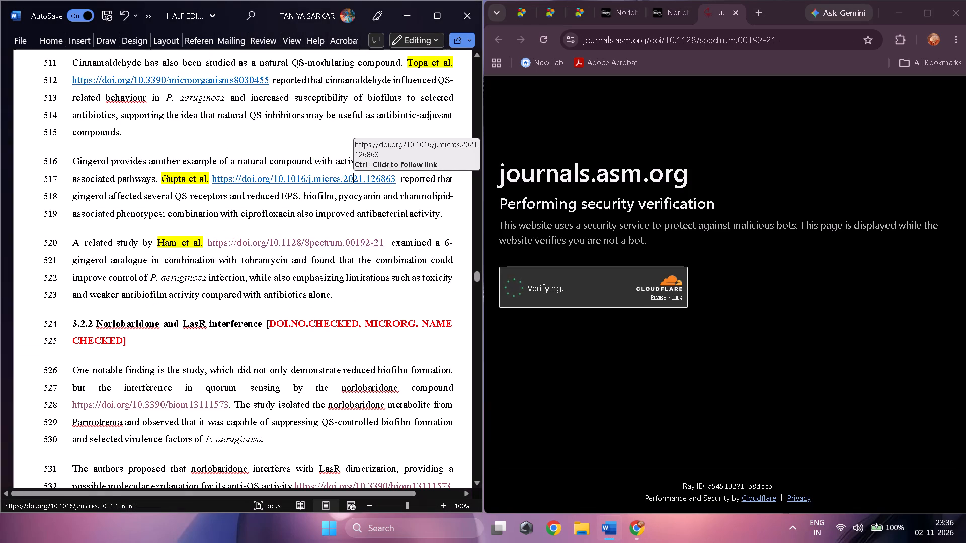
left_click(354, 179, "ctrl")
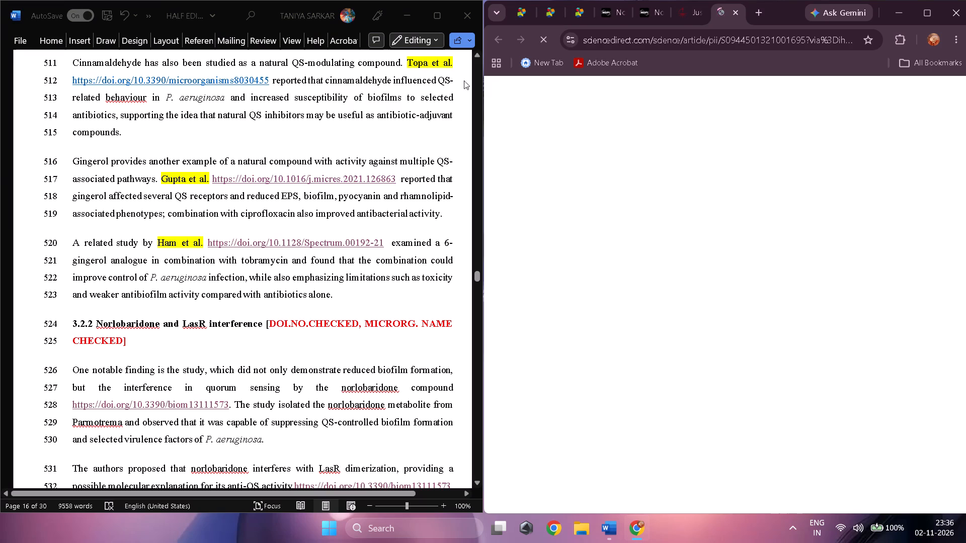
Open the Topa et al. cinnamaldehyde and Fernandes et al. curcumin DOI links in section 3.2.1 to check them, and close the browser window.
left_click(476, 55)
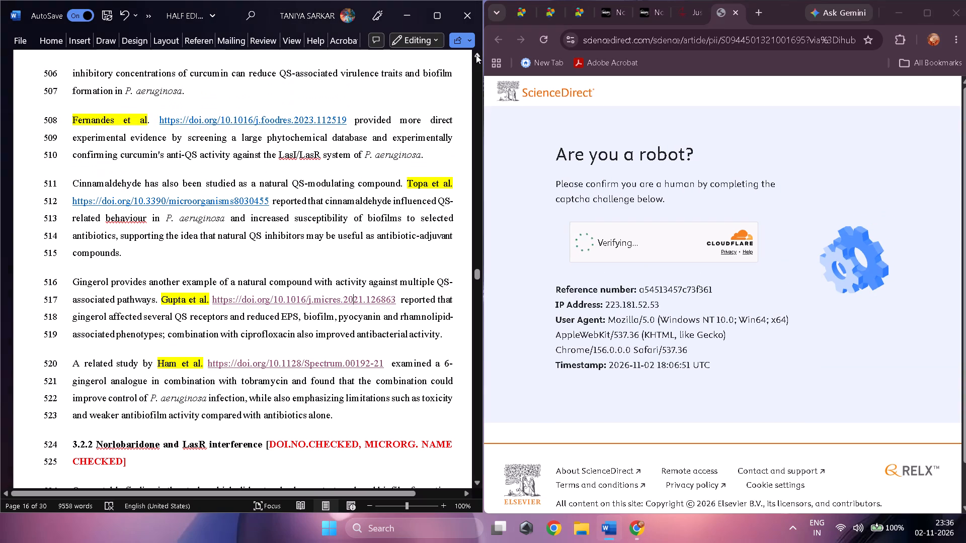
left_click(249, 200)
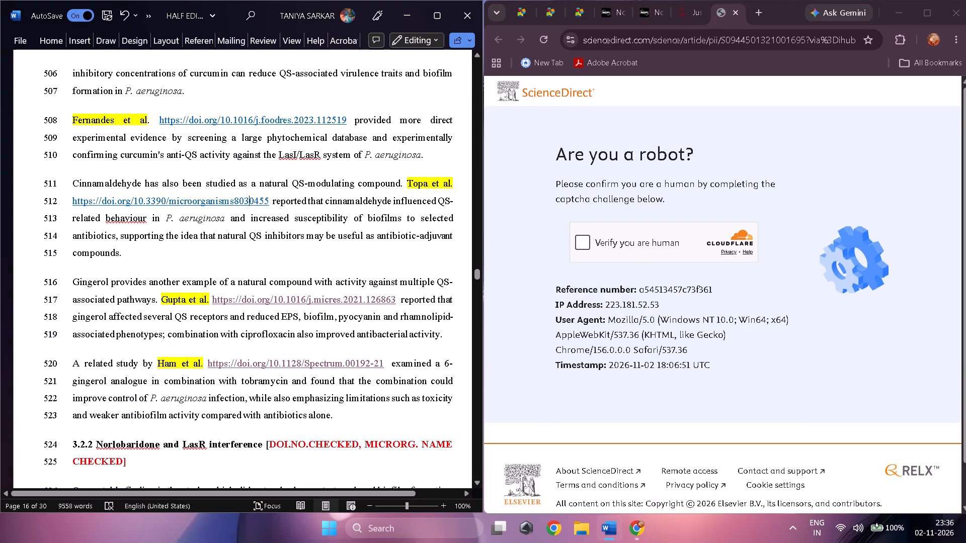
left_click(249, 200, "ctrl")
left_click(331, 121)
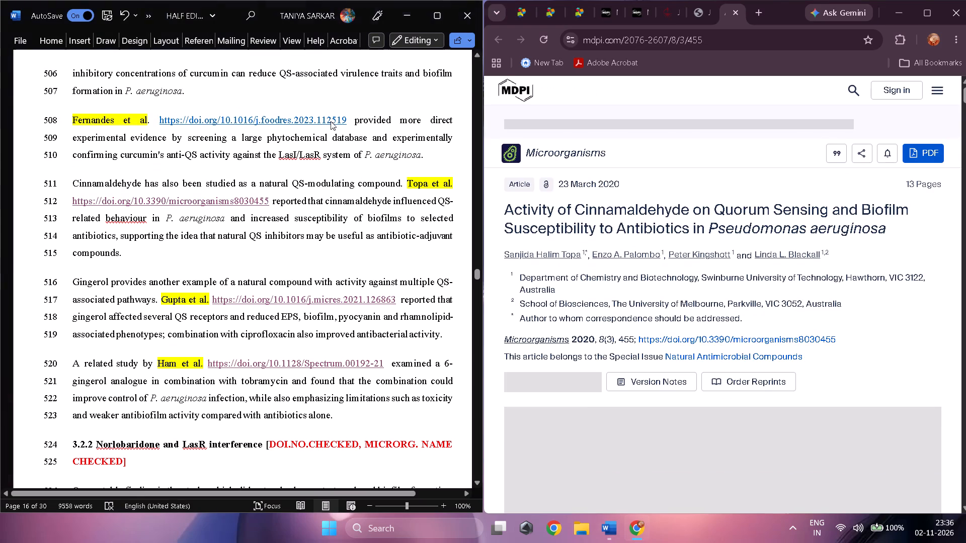
left_click(331, 121)
left_click(331, 121, "ctrl")
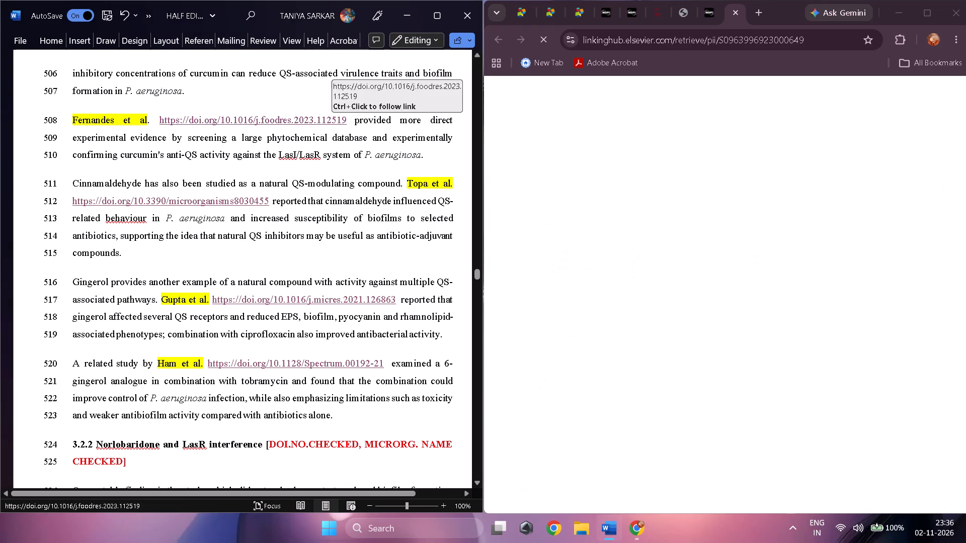
left_click(332, 120, "ctrl")
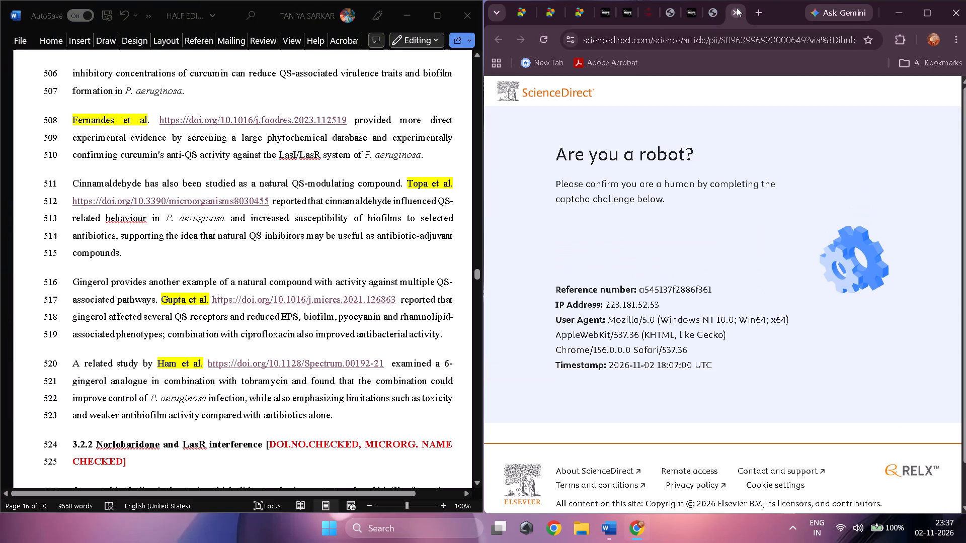
left_click(705, 16)
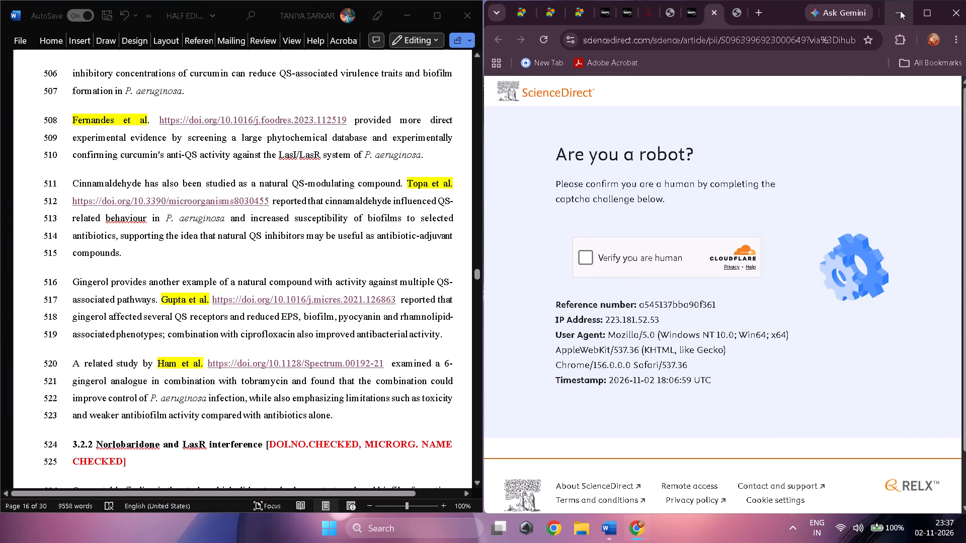
left_click(960, 3)
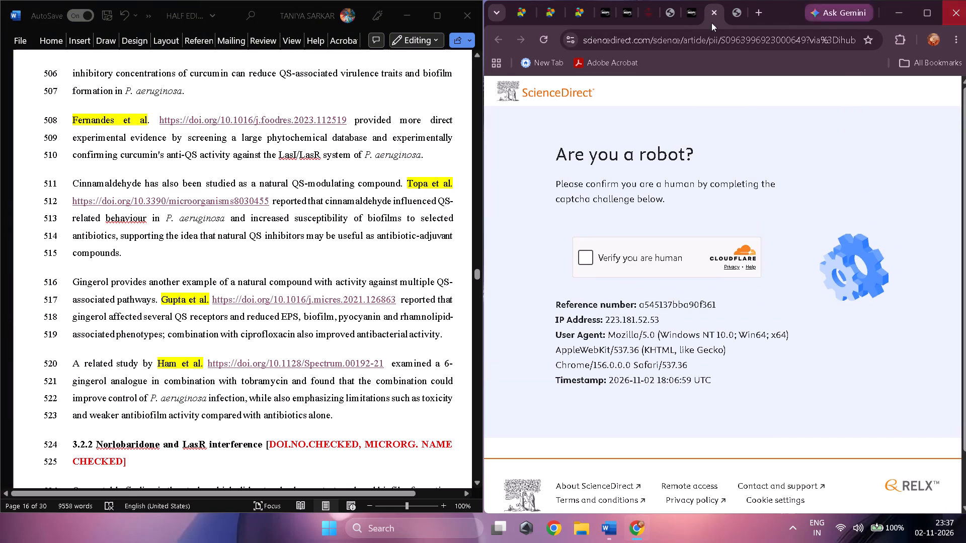
Open the Chadha et al. DOI link in the curcumin paragraph of section 3.2.1 to check its article.
double_click(477, 56)
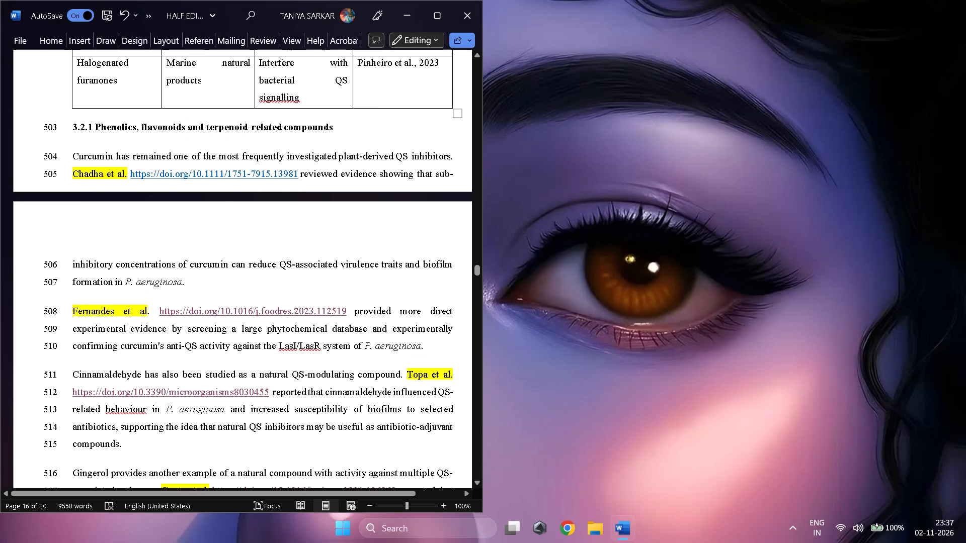
left_click(278, 177, "ctrl")
Paste "[DOI.NO.CHECKED, MICRORG. NAME CHECKED]" after the "3.2.1 Phenolics, flavonoids and terpenoid-related compounds" heading, with a space before it and no blank line below.
double_click(361, 127)
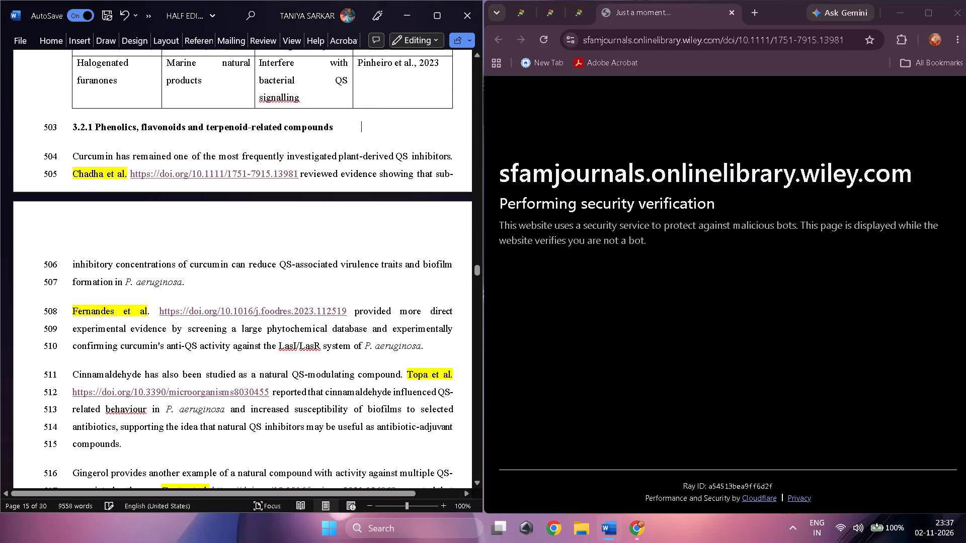
left_click(361, 127)
key("space")
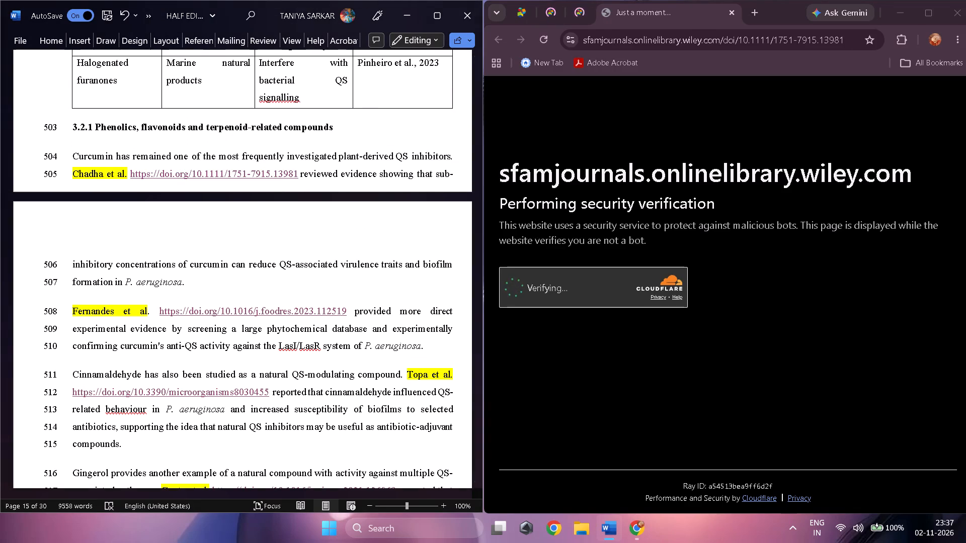
key("ctrl+v")
key("BackSpace")
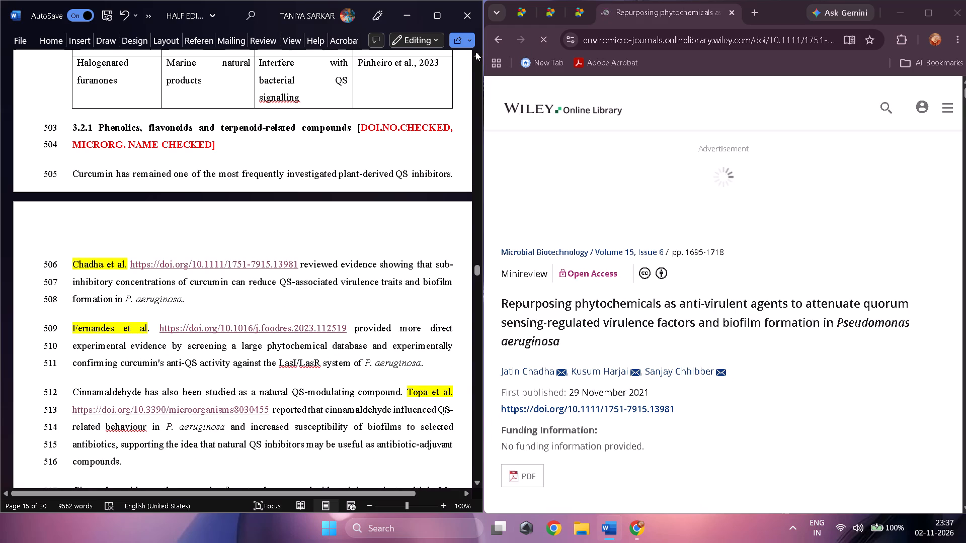
Open the DOI link ending in 1751-7915.13981 in the natural products paragraph above Table 1 to check its article.
left_click(478, 55)
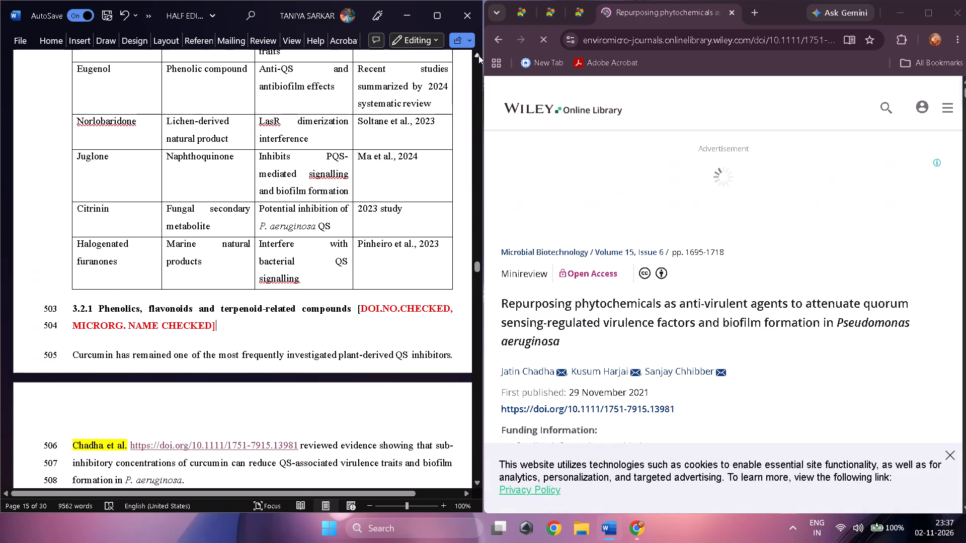
left_click(478, 55)
left_click(478, 55)
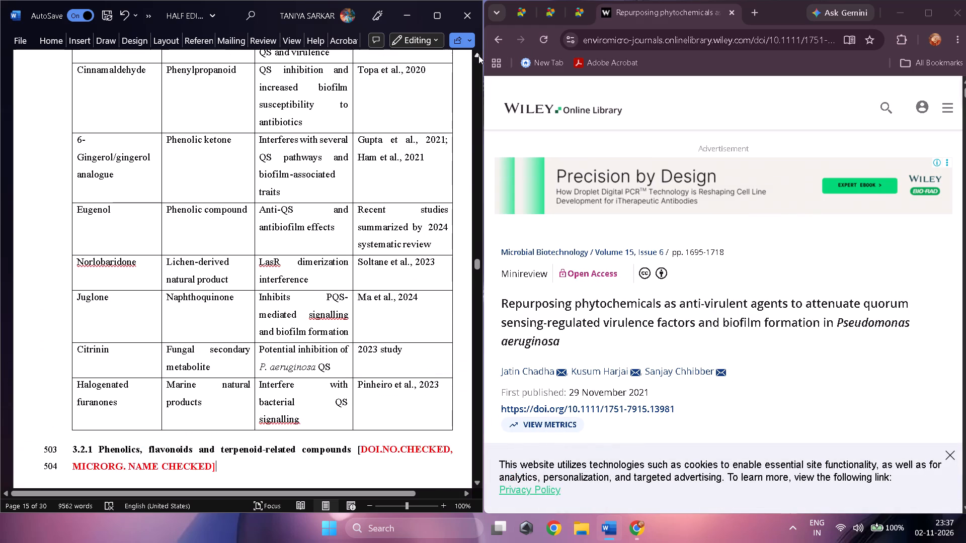
left_click(478, 55)
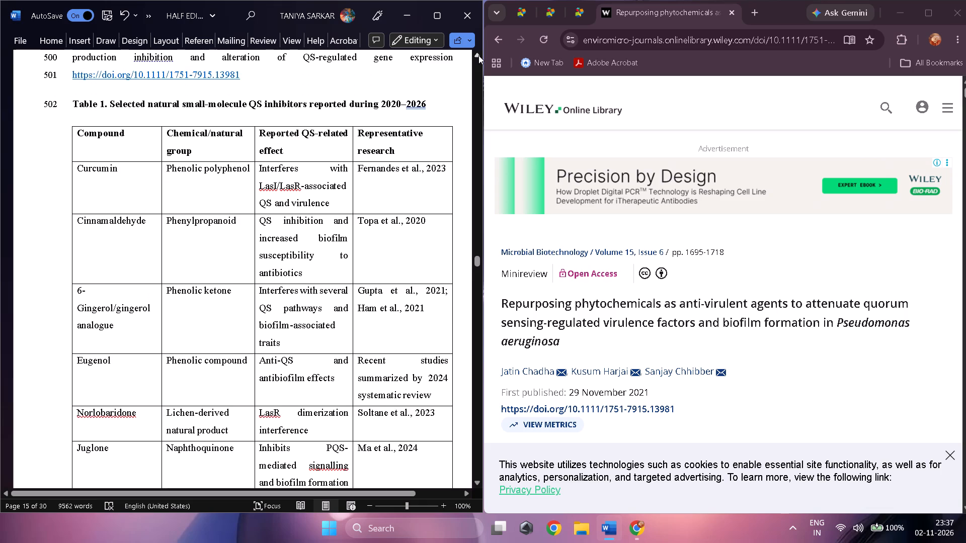
left_click(478, 55)
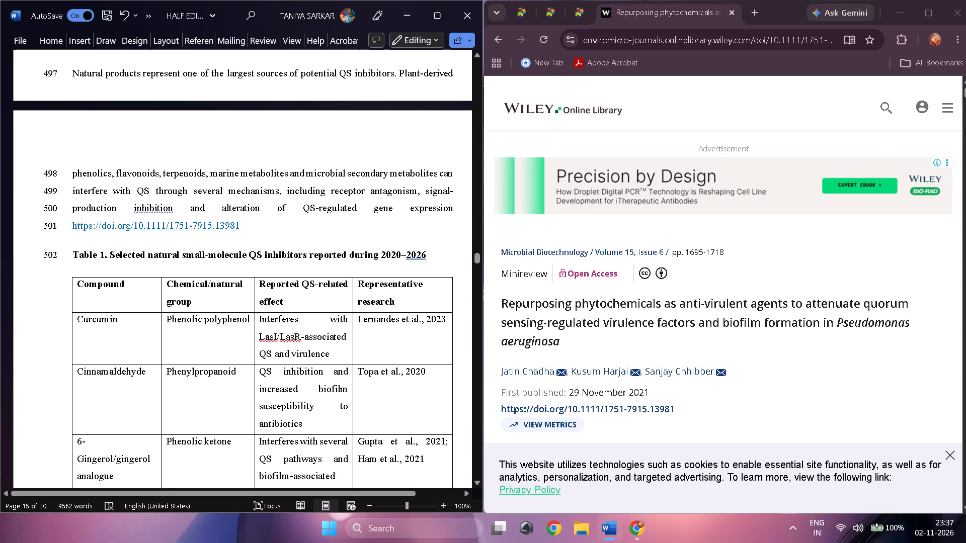
left_click(169, 225, "ctrl")
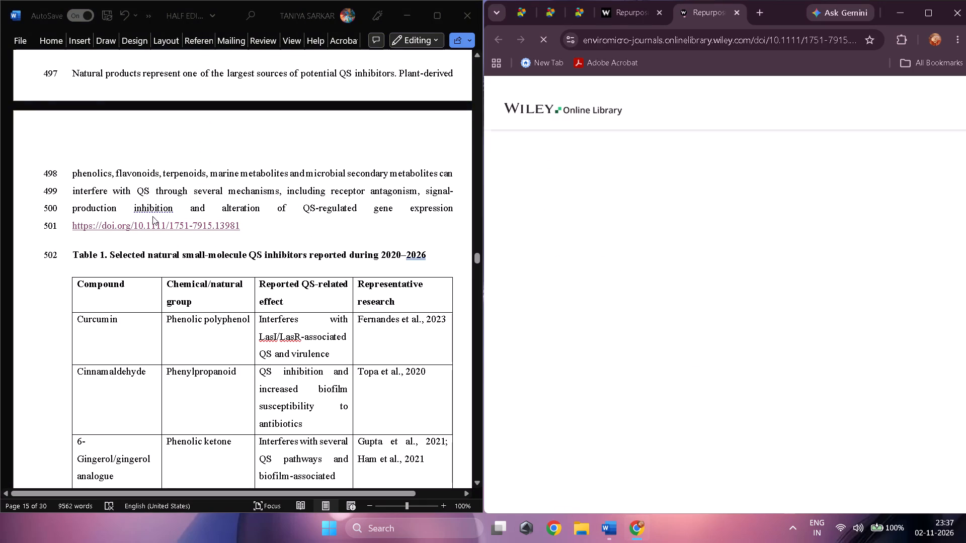
left_click(474, 61)
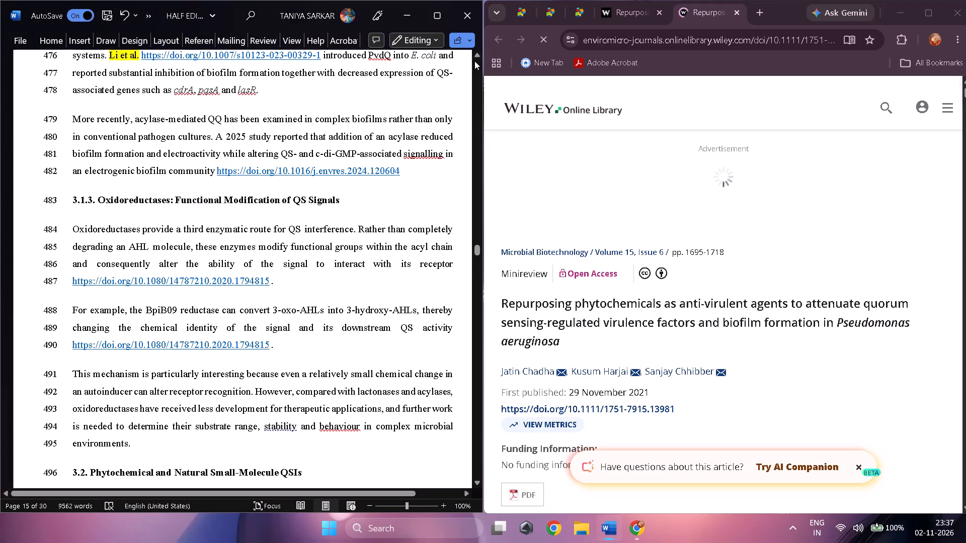
Paste "[DOI.NO.CHECKED, MICRORG. NAME CHECKED]" after the "3.2. Phytochemical and Natural Small-Molecule QSIs" heading, with a space before it and no blank line below.
left_click(477, 480)
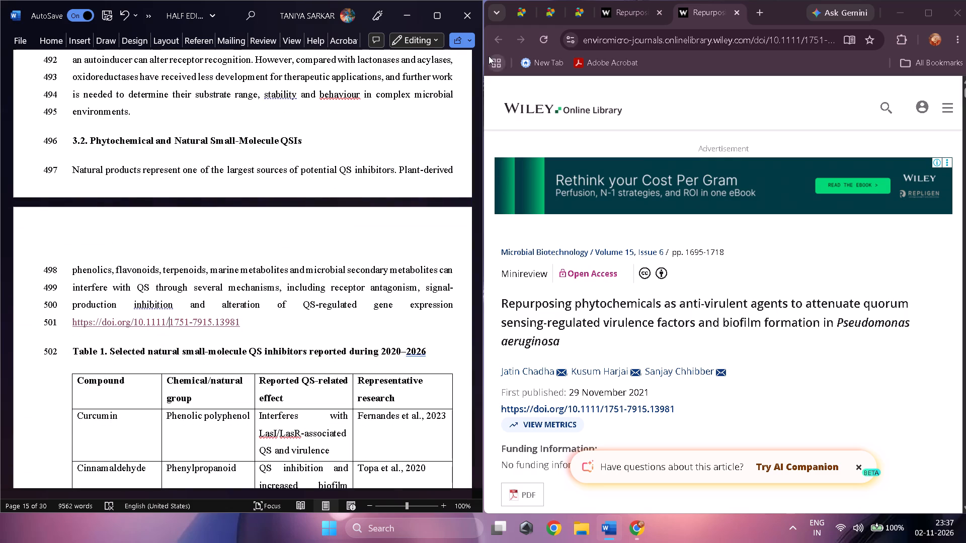
left_click(474, 57)
left_click(474, 57)
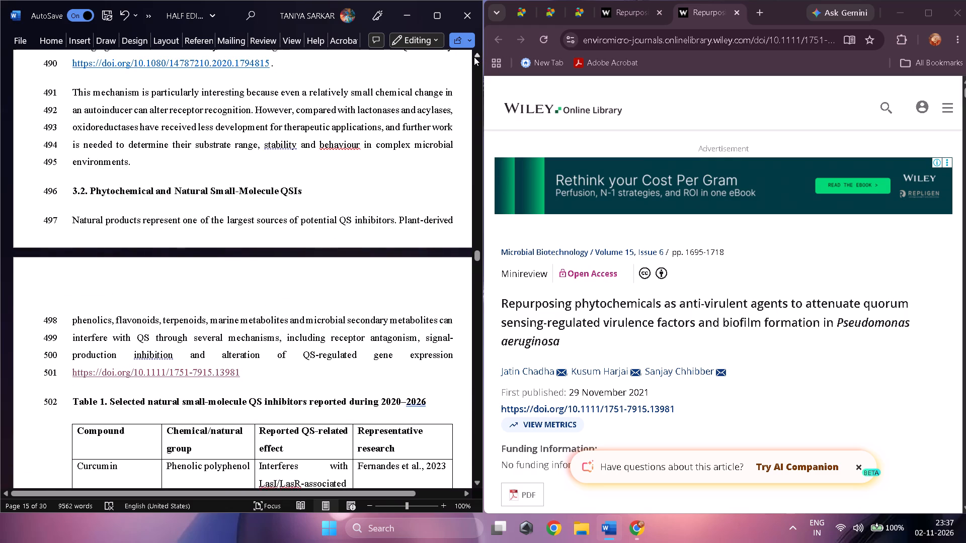
left_click(324, 204)
key("space")
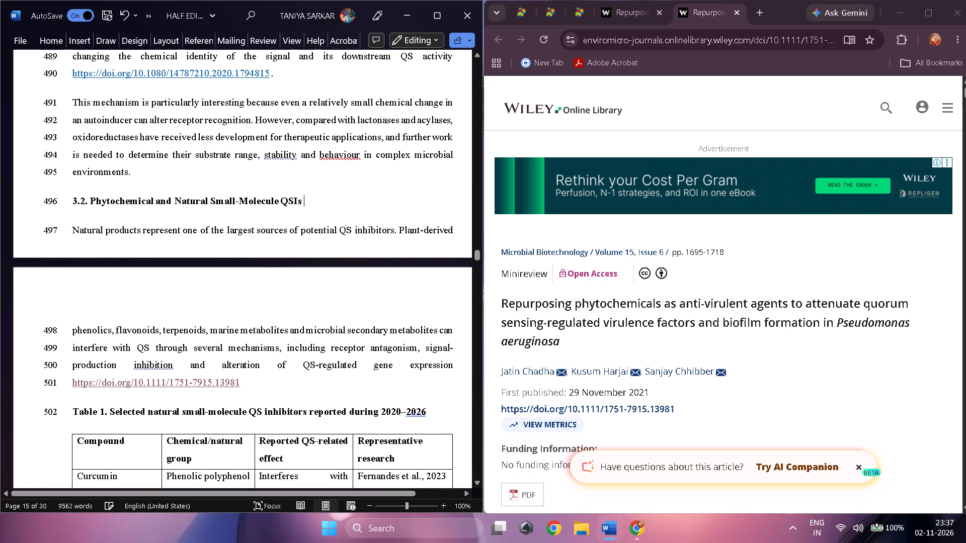
key("v")
key("BackSpace")
key("ctrl+v")
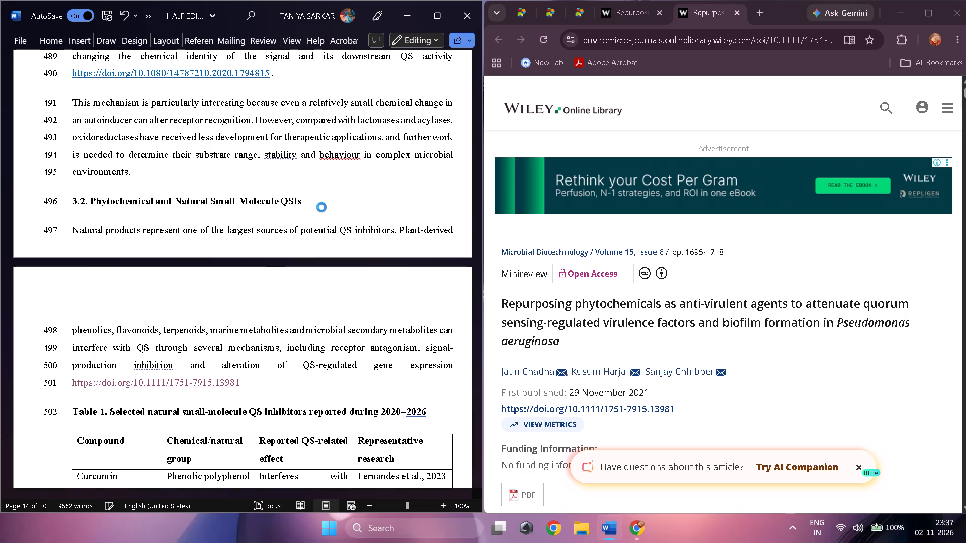
key("BackSpace")
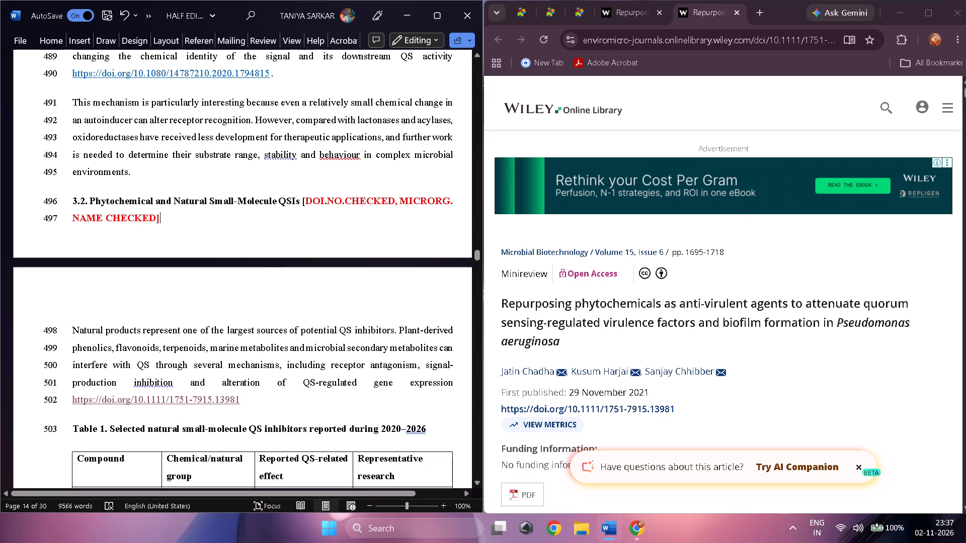
Add "[DOI. NO?]" after "complex microbial environments." at the end of the last paragraph in section 3.1.3.
left_click(475, 484)
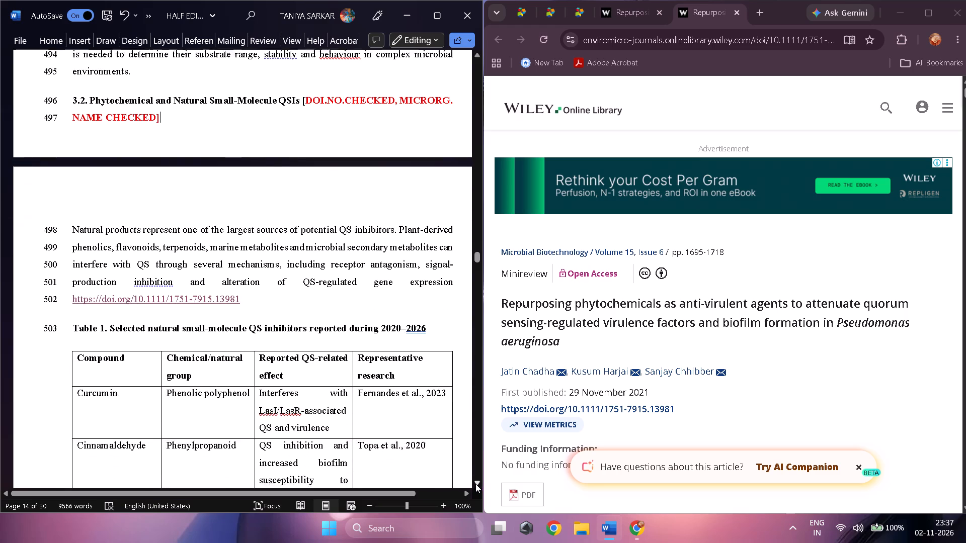
left_click(475, 484)
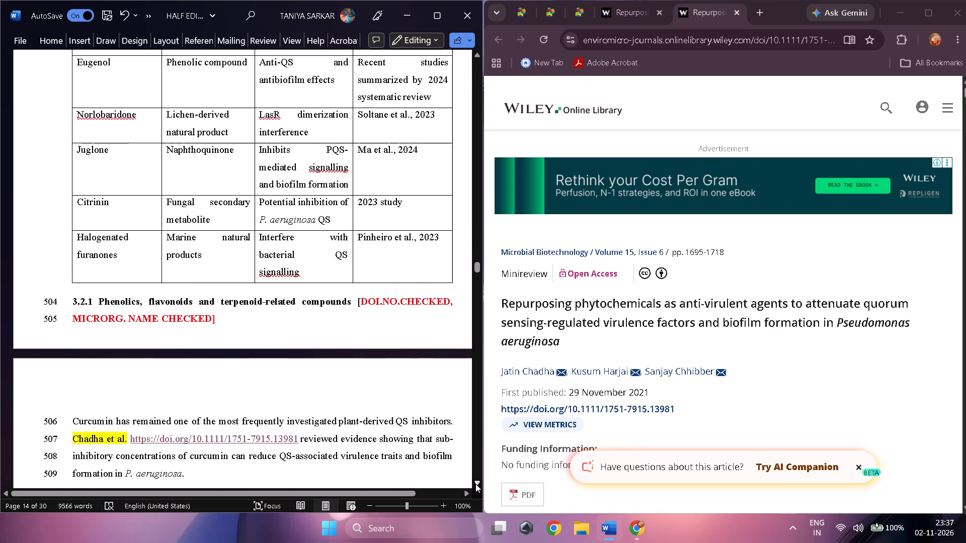
left_click(475, 484)
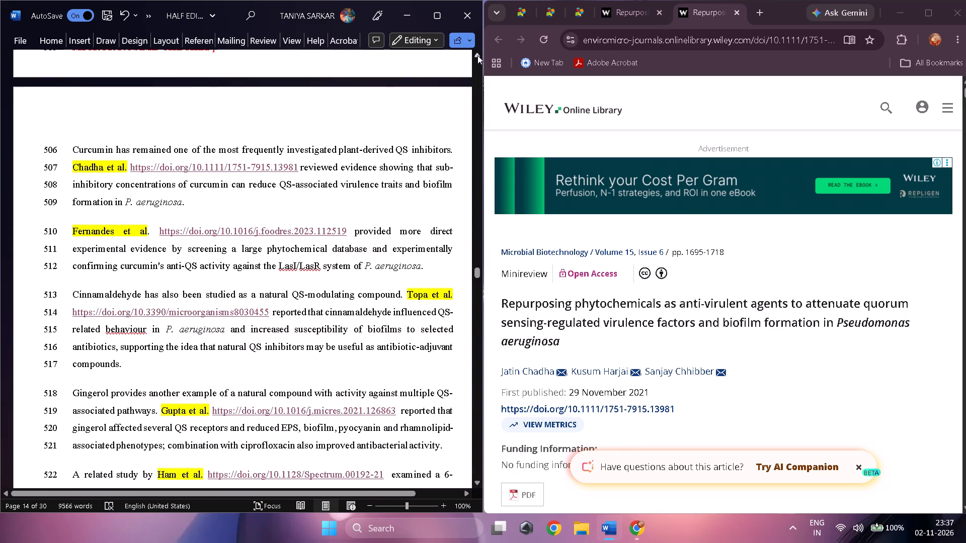
left_click(474, 53)
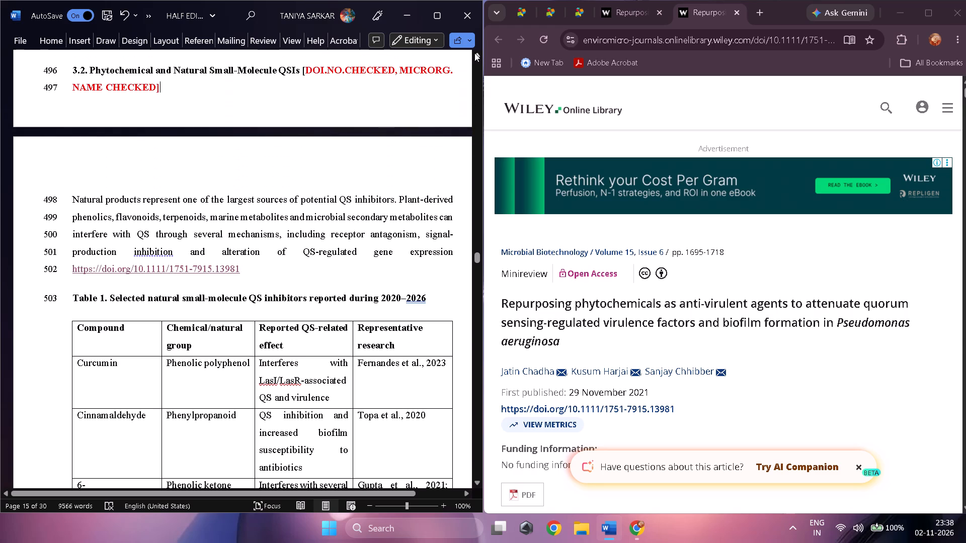
left_click(474, 53)
left_click(474, 53)
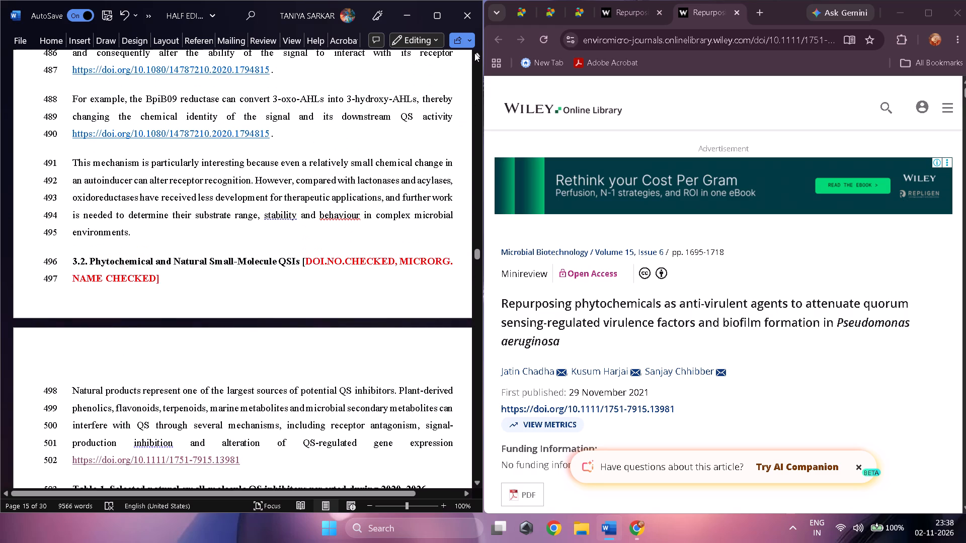
left_click(146, 285)
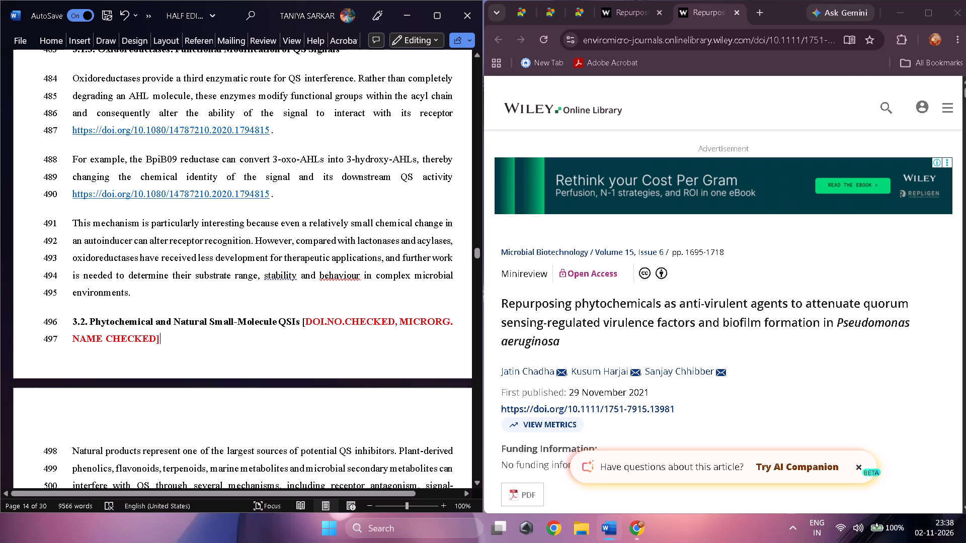
left_click(146, 292)
key("space")
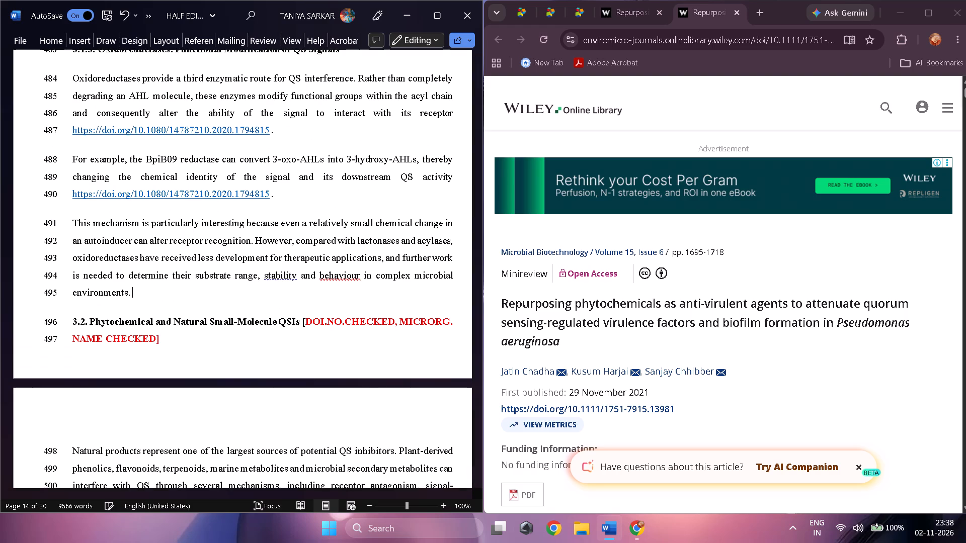
key("bracketleft")
type("DO")
type("I. NO")
key("shift+question")
key("bracketright")
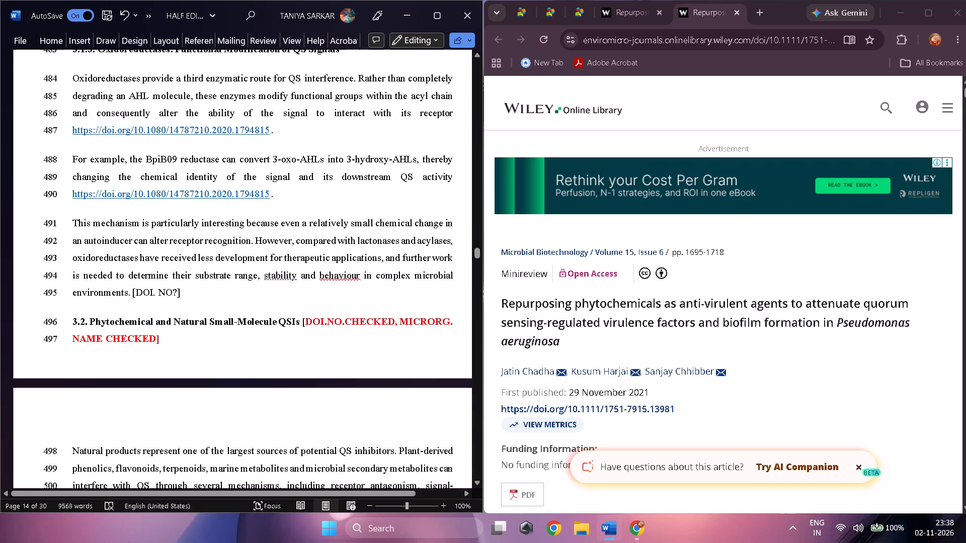
Format the "[DOI. NO?]" note at the end of section 3.1.3 as bold red text.
left_click_drag(182, 294, 132, 292)
left_click_drag(132, 292, 132, 291)
left_click(141, 269)
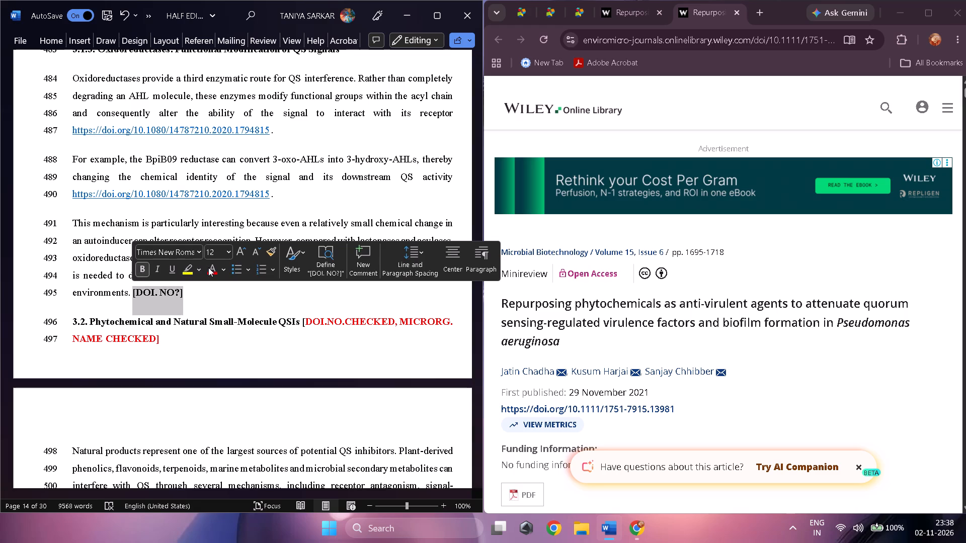
left_click(211, 267)
left_click(328, 310)
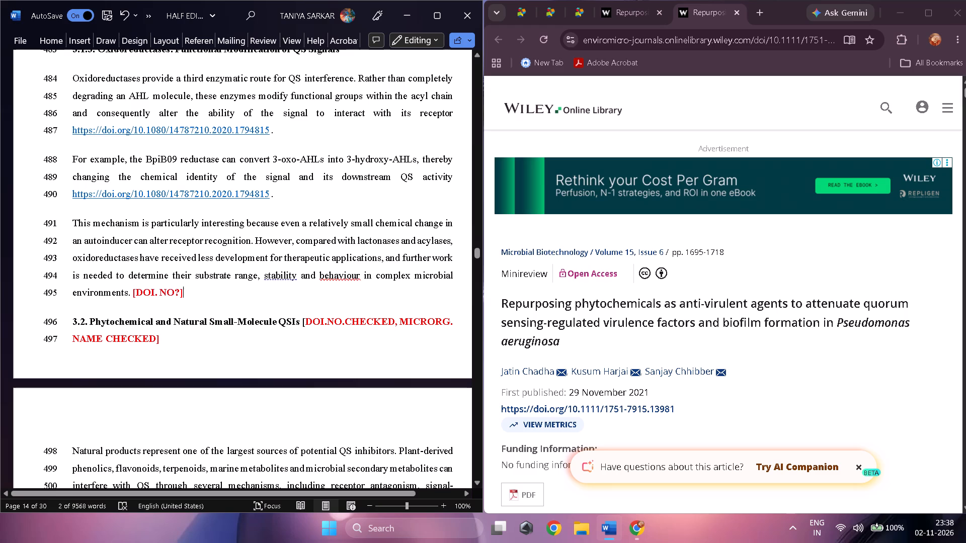
Open the DOI links in the BpiB09 reductase paragraph and the opening oxidoreductases paragraph of section 3.1.3 to check their article.
left_click(249, 196, "ctrl")
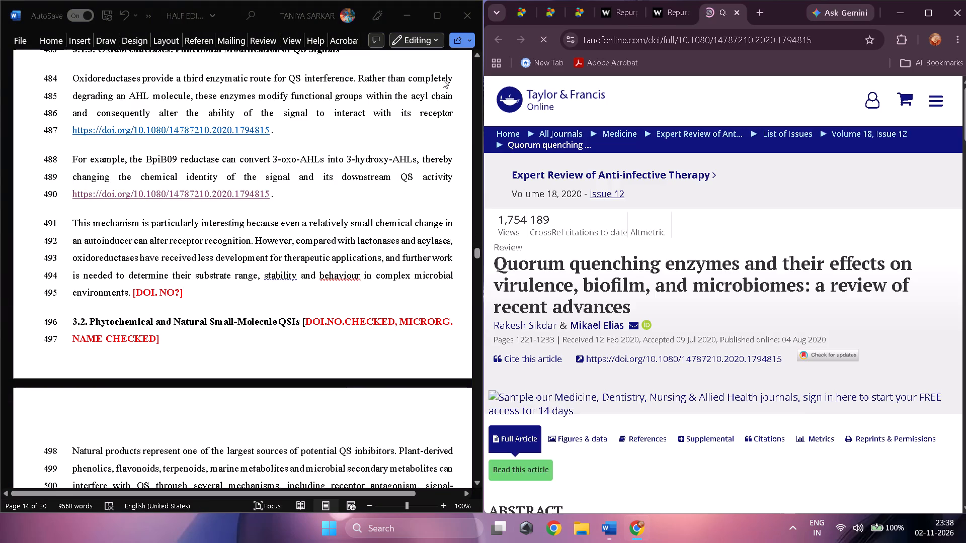
left_click(262, 131, "ctrl")
left_click(262, 131, "ctrl")
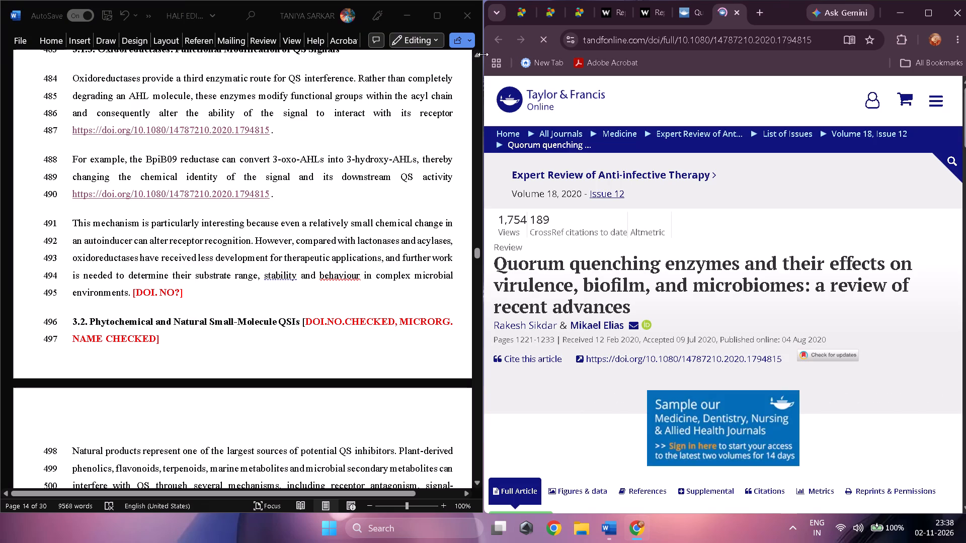
Annotate the "3.1.3. Oxidoreductases" heading with the pasted note, edited to "[DOI.NO.?, MICRORG. NAME CHECKED]", leaving no blank line below.
left_click(477, 55)
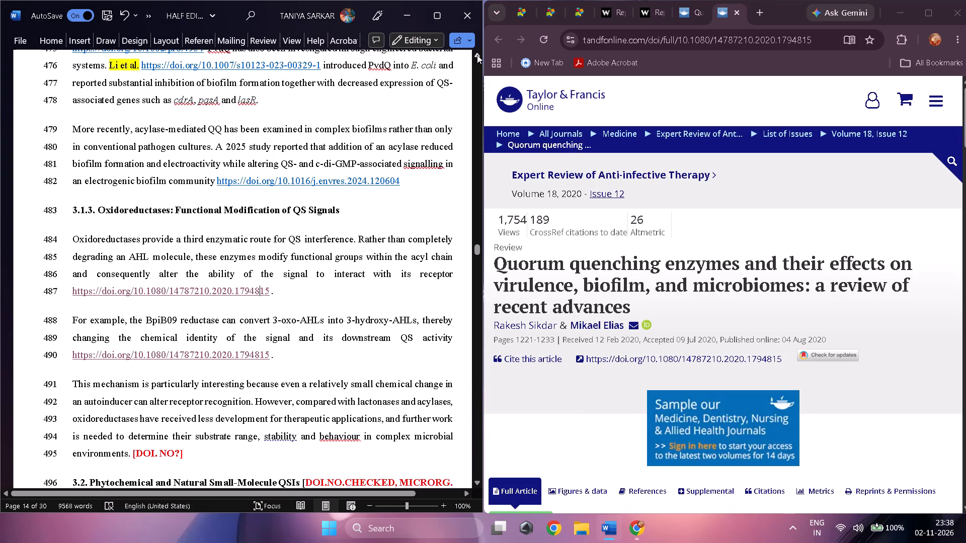
left_click(408, 213)
key("space")
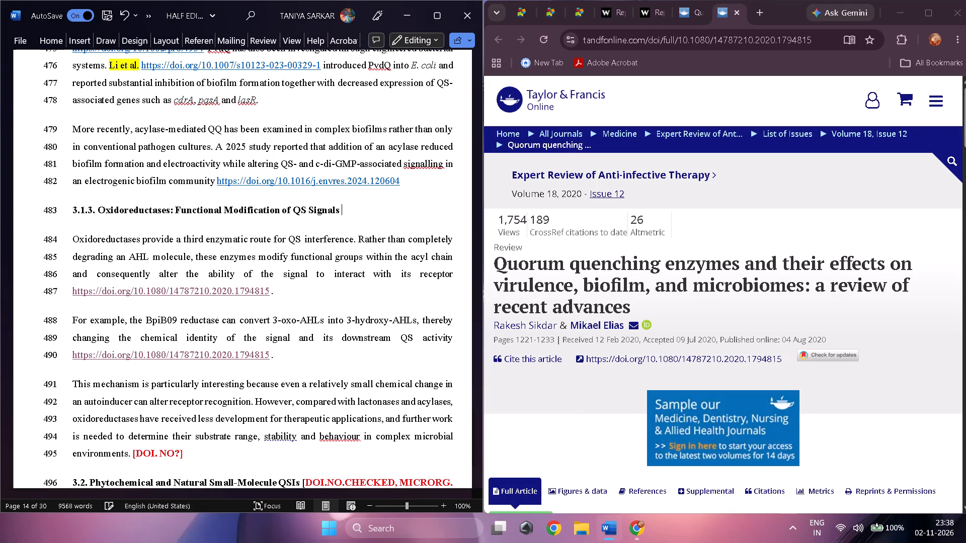
key("ctrl+v")
left_click_drag(456, 211, 421, 209)
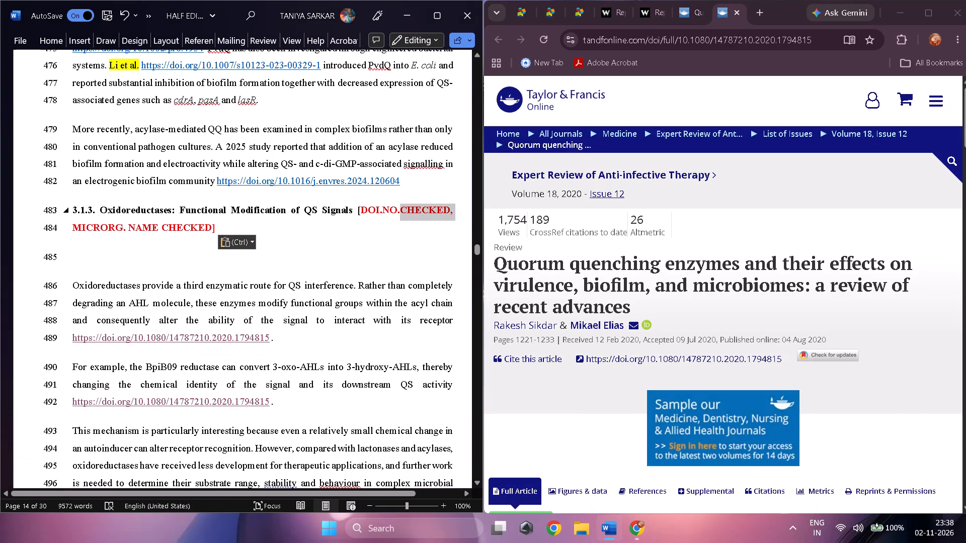
left_click_drag(421, 209, 420, 208)
key("BackSpace")
key("shift+question")
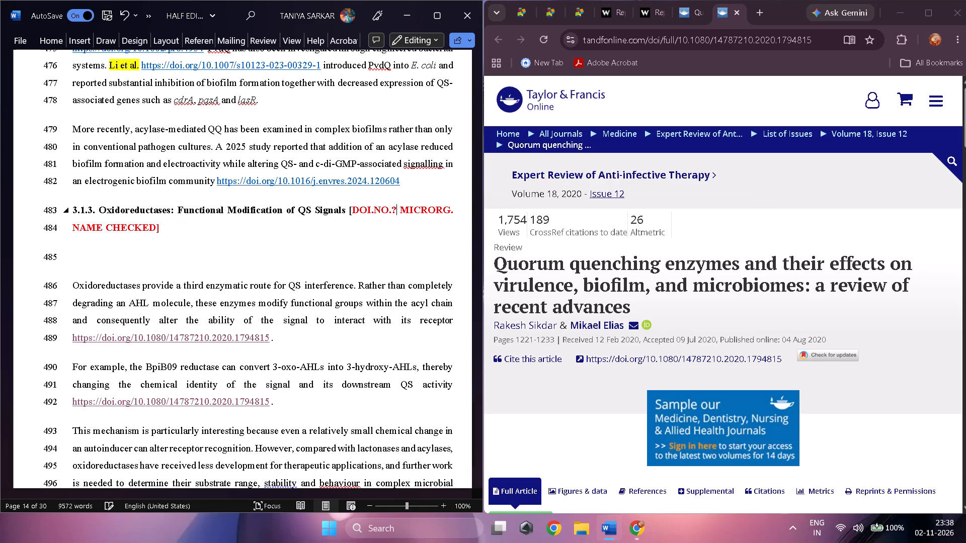
key("comma")
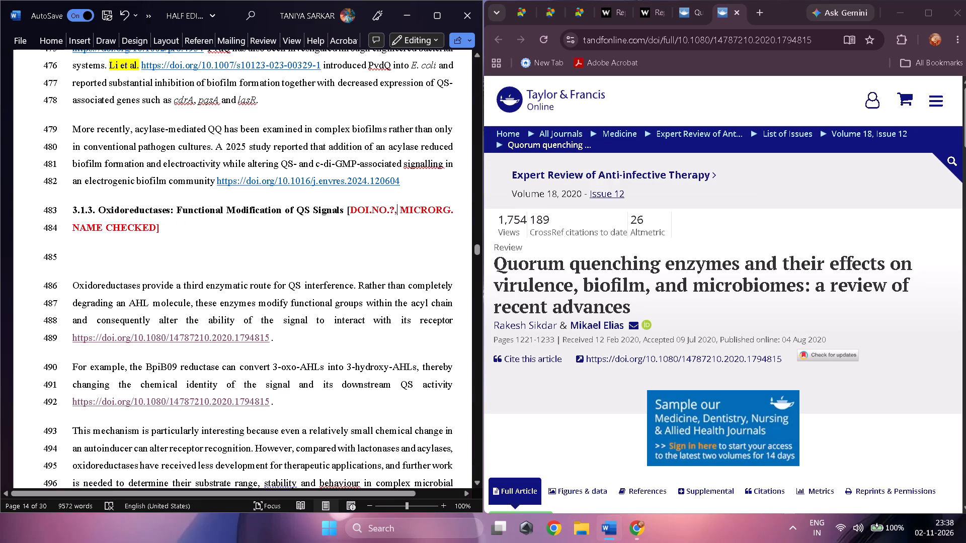
left_click(296, 268)
key("BackSpace")
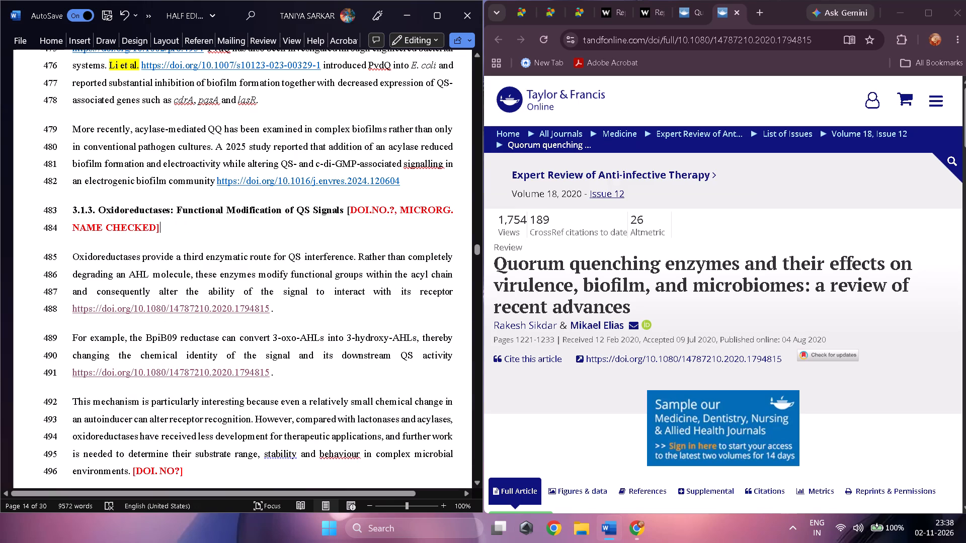
Open the DOI links for the 2025 acylase biofilm study, Li et al. and Sompiyachoke et al. in section 3.1.2 to check their articles.
left_click(475, 482)
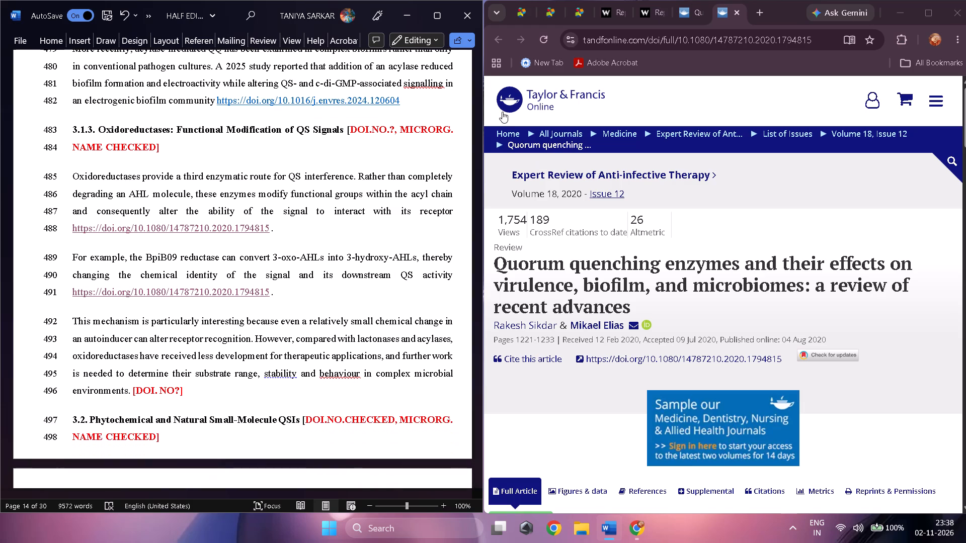
left_click(477, 50)
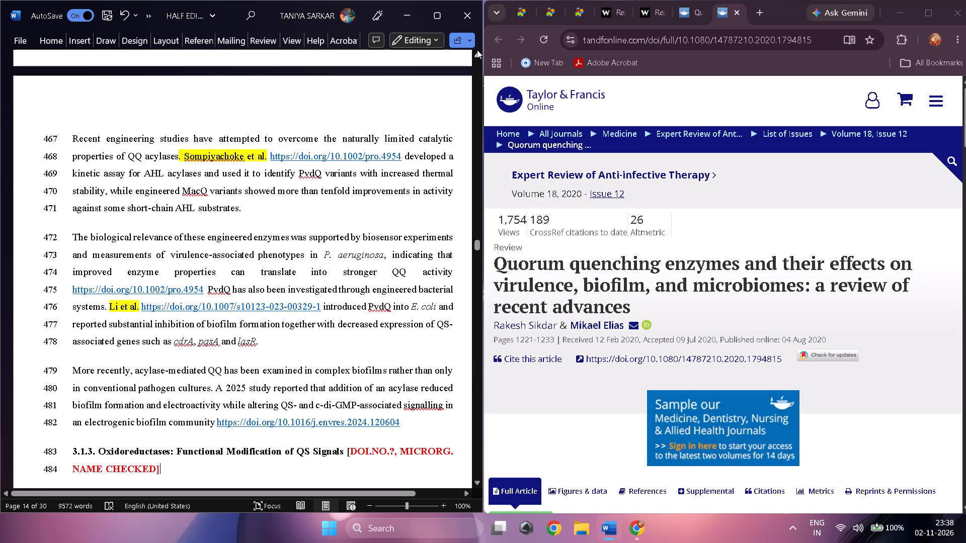
left_click(353, 418, "ctrl")
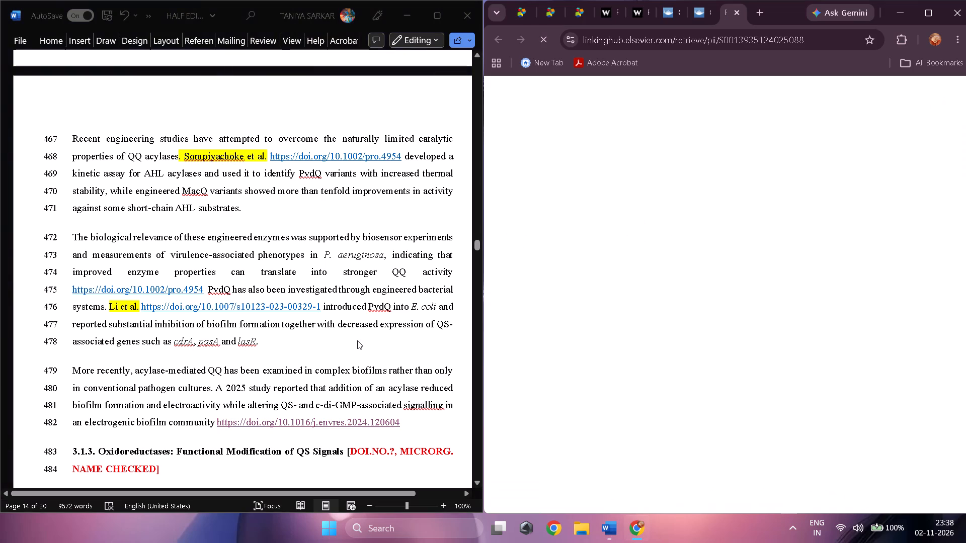
left_click(312, 309)
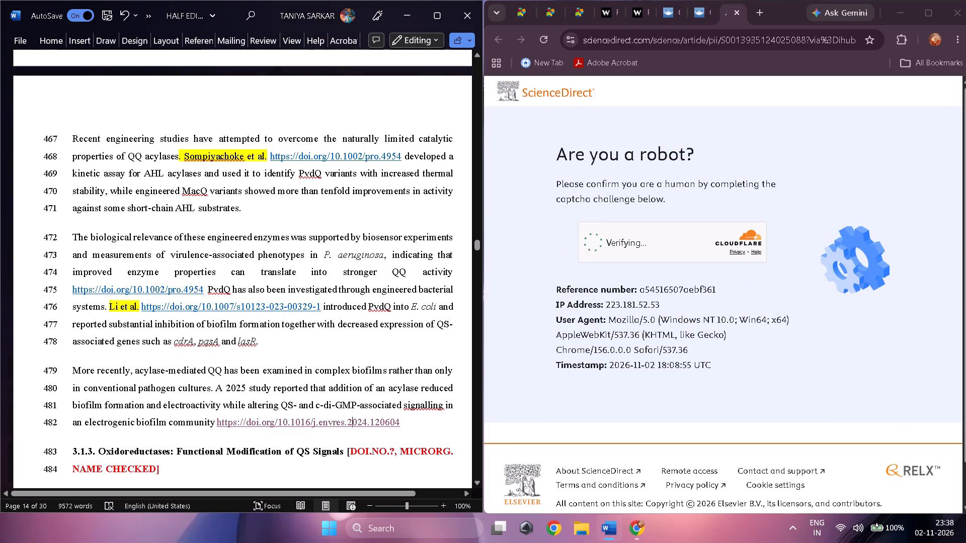
left_click(312, 307, "ctrl")
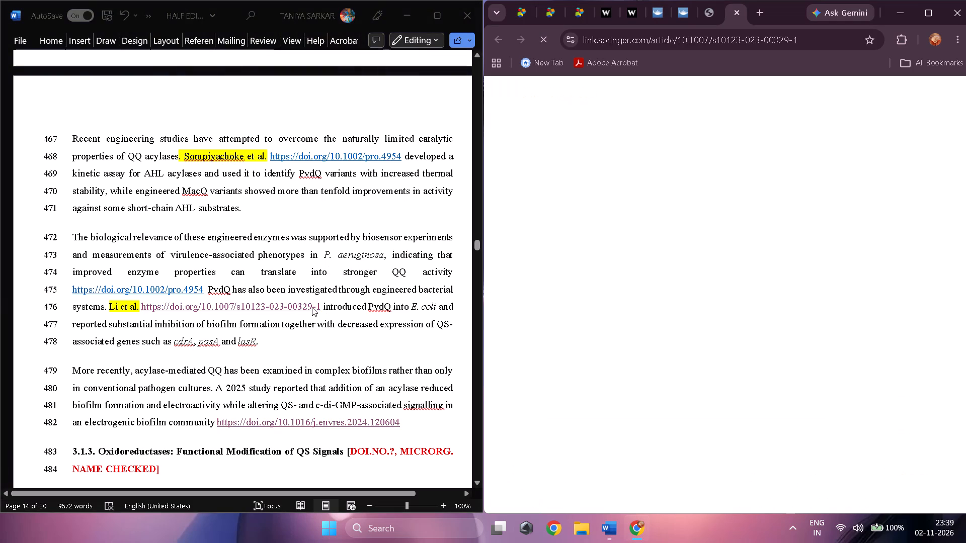
left_click(332, 150)
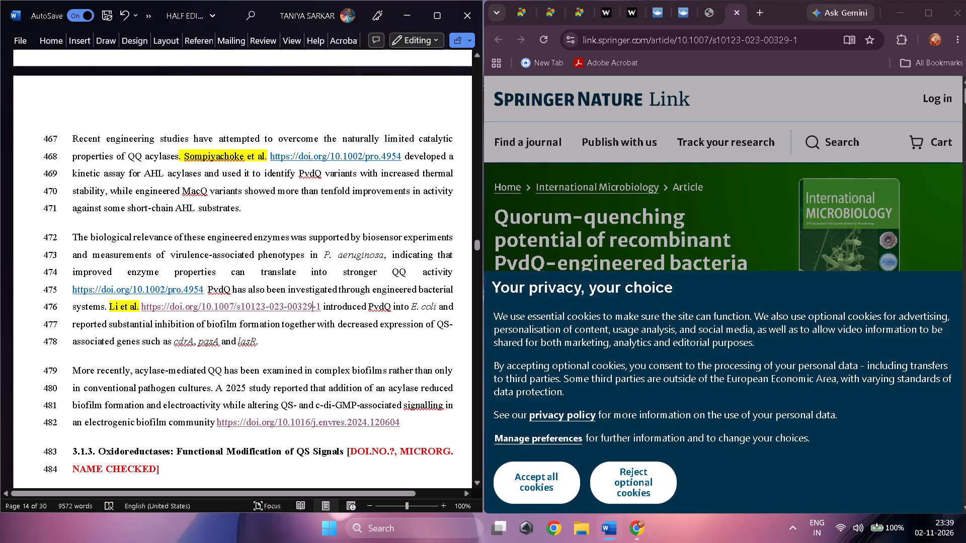
left_click(331, 155, "ctrl")
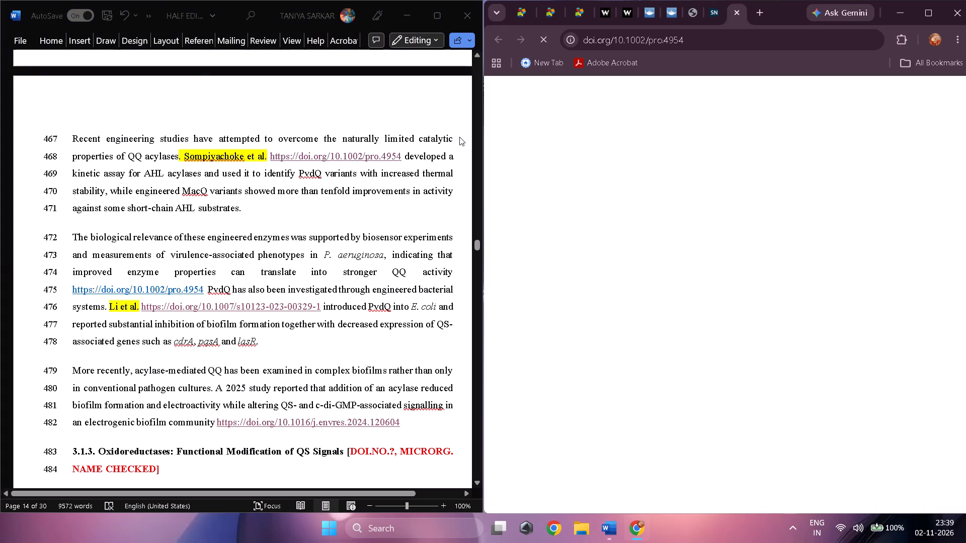
Open both DOI links in the opening AHL-acylases paragraph of section 3.1.2 to check their article.
left_click(477, 57)
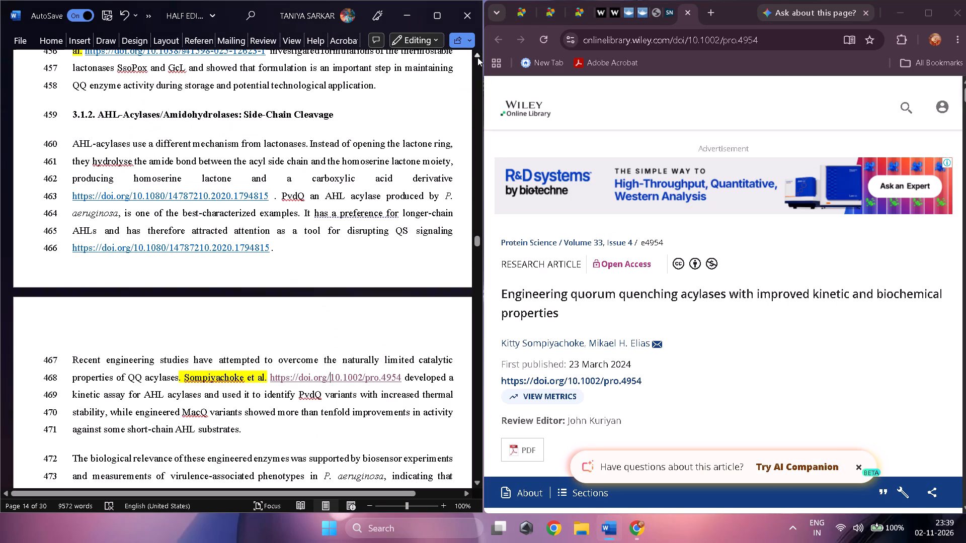
left_click(262, 245, "ctrl")
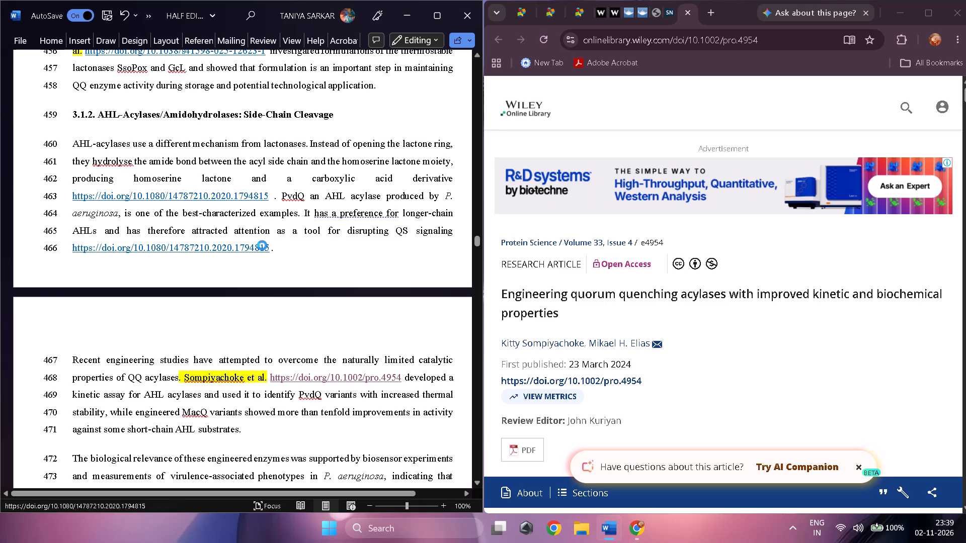
left_click(254, 195)
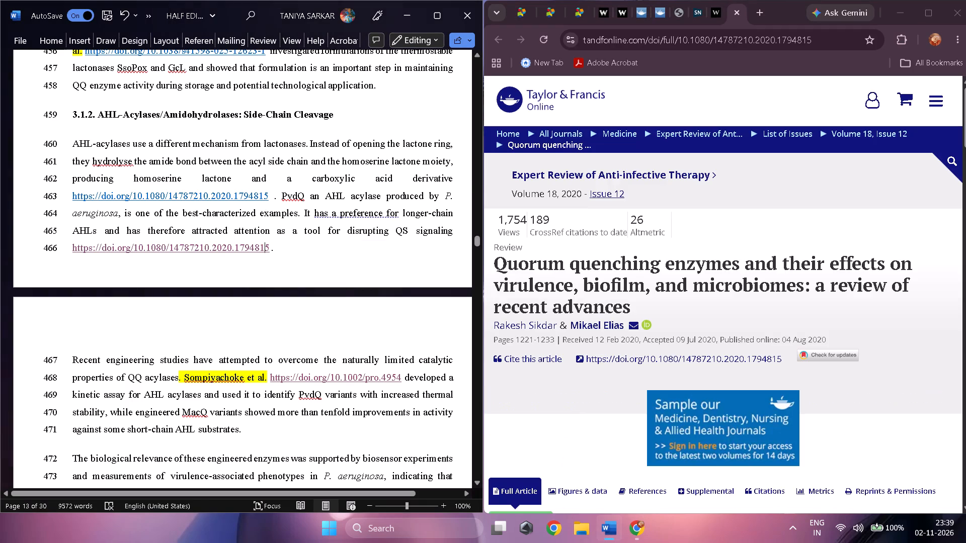
Open the first DOI link in the opening AHL-acylases paragraph of section 3.1.2 to check its article.
left_click(254, 195, "ctrl")
left_click(254, 195)
left_click(254, 195, "ctrl")
Annotate the "3.1.2. AHL-Acylases/Amidohydrolases: Side-Chain Cleavage" heading with the pasted note "[DOI.NO.CHECKED, MICRORG. NAME CHECKED]", leaving no blank line below.
left_click(361, 112)
left_click(361, 112)
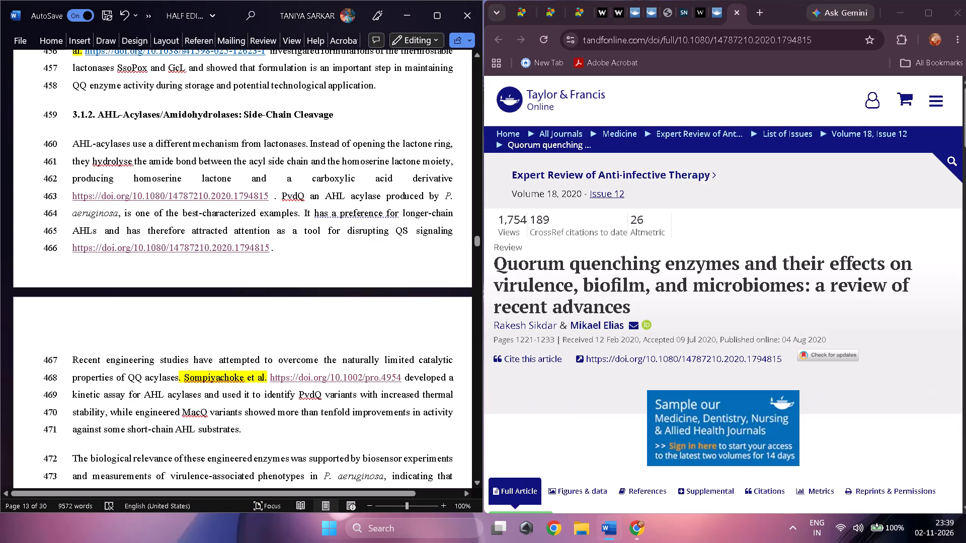
key("BackSpace")
key("space")
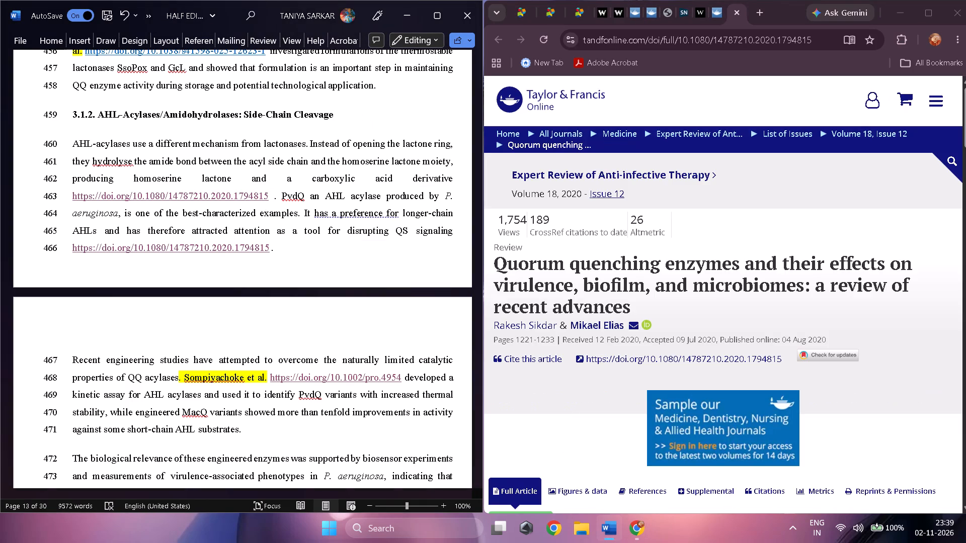
key("ctrl+v")
left_click(361, 112, "ctrl")
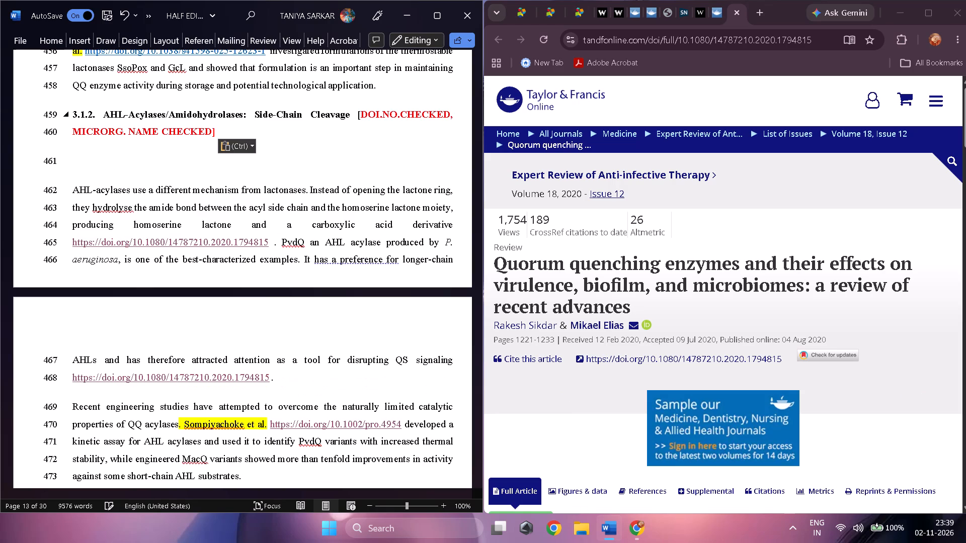
left_click(195, 164)
key("BackSpace")
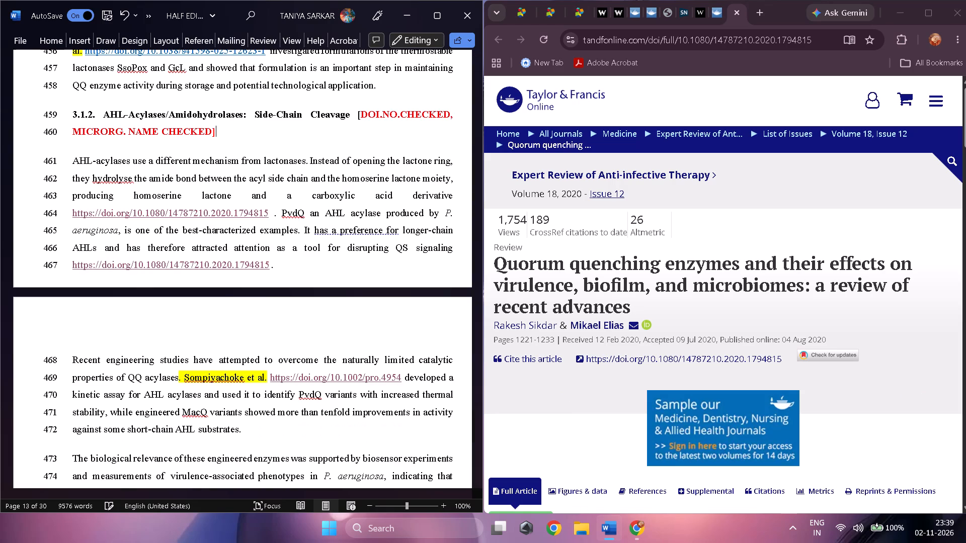
Open the Jacobson et al. link and both bit.28928 DOI links in the engineered-lactonases paragraph to check their articles.
left_click(477, 57)
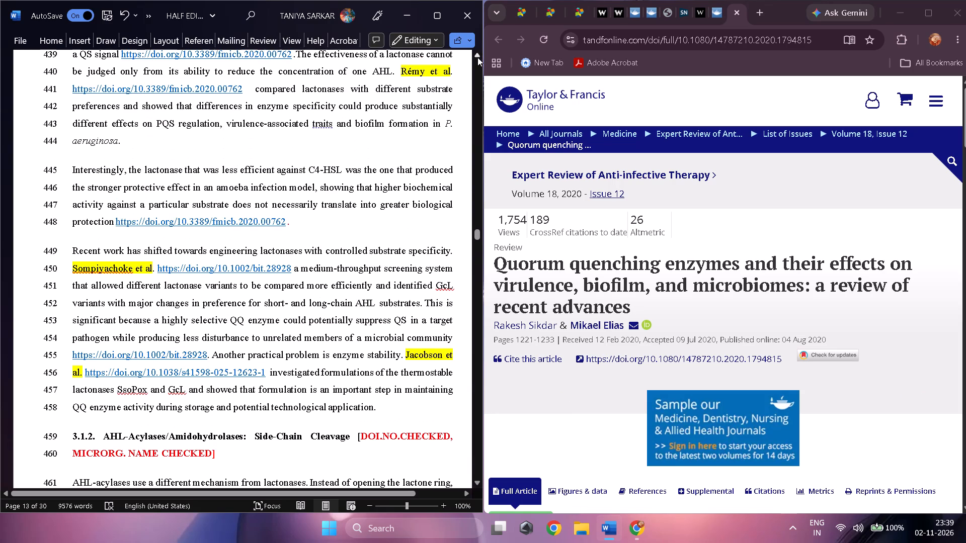
left_click(167, 374, "ctrl")
left_click(179, 353)
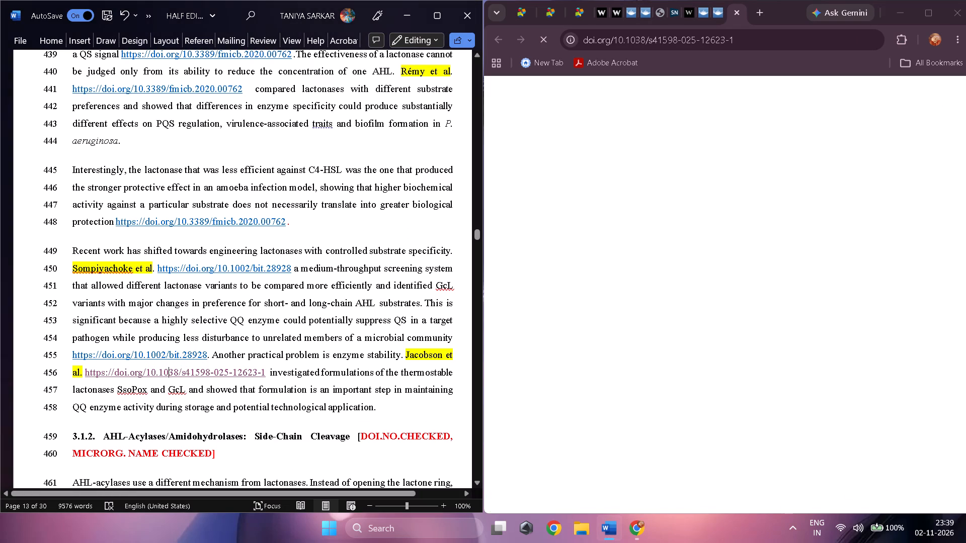
left_click(179, 353, "ctrl")
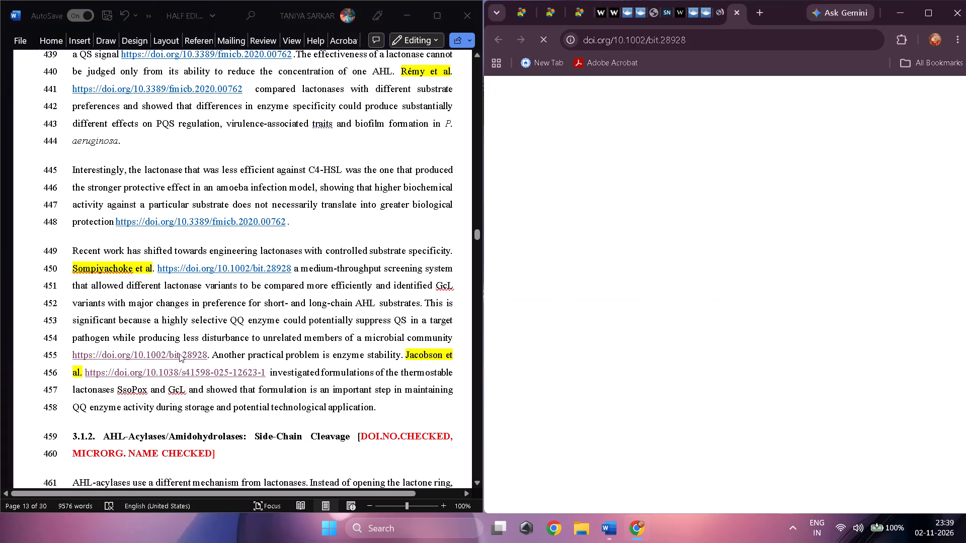
left_click(232, 266)
right_click(232, 267, "ctrl")
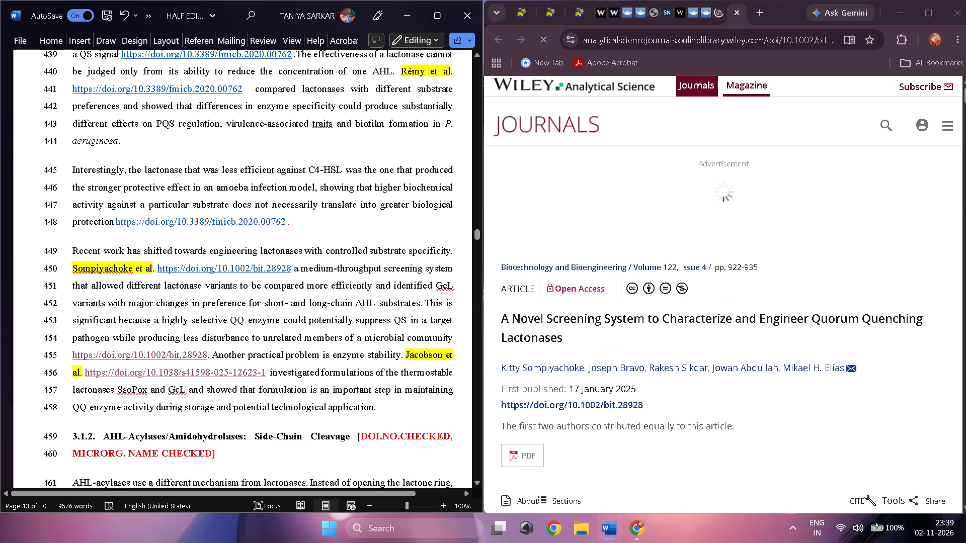
left_click(276, 267, "ctrl")
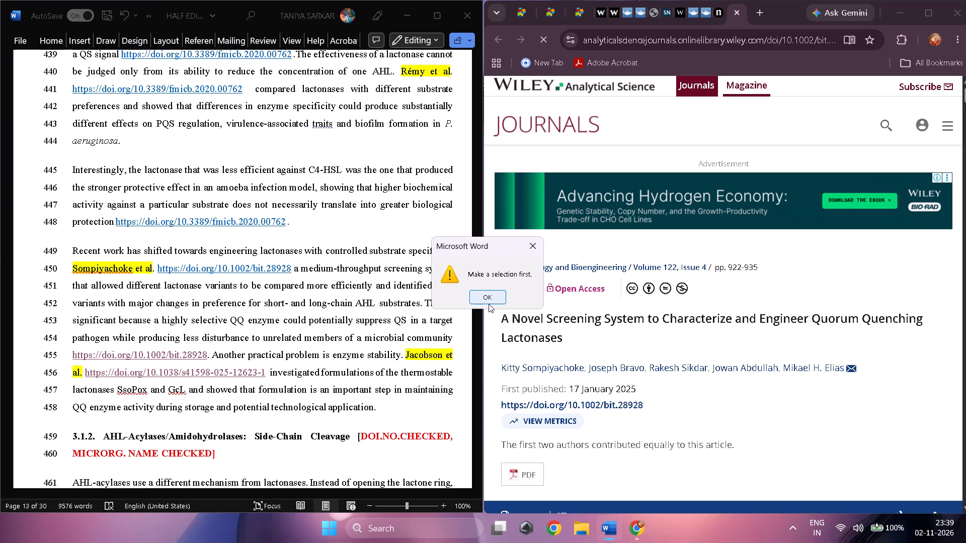
left_click(490, 295)
left_click(282, 268, "ctrl")
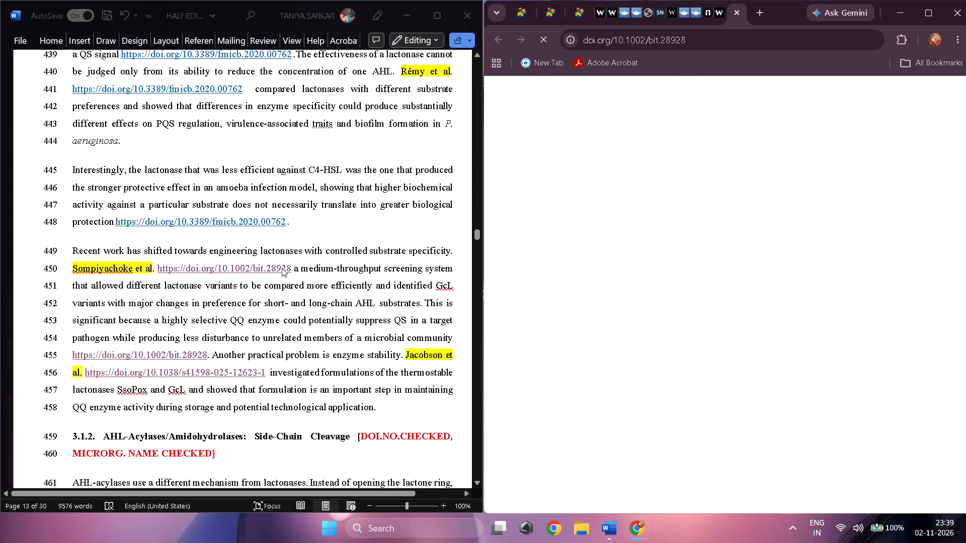
Open the DOI links in the C4-HSL lactonase paragraph and the opening paragraph of section 3.1, including Rémy et al., to check their articles.
left_click(268, 223)
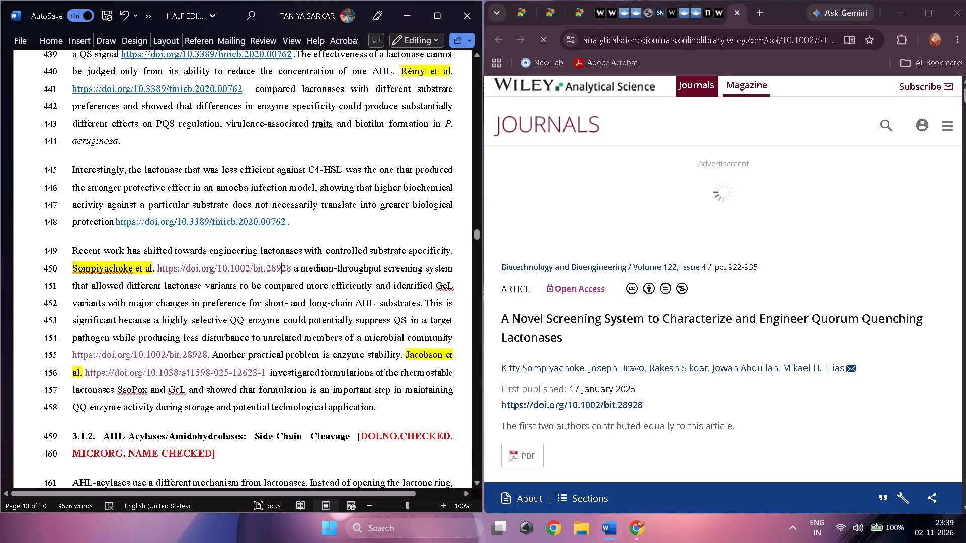
left_click(268, 223, "ctrl")
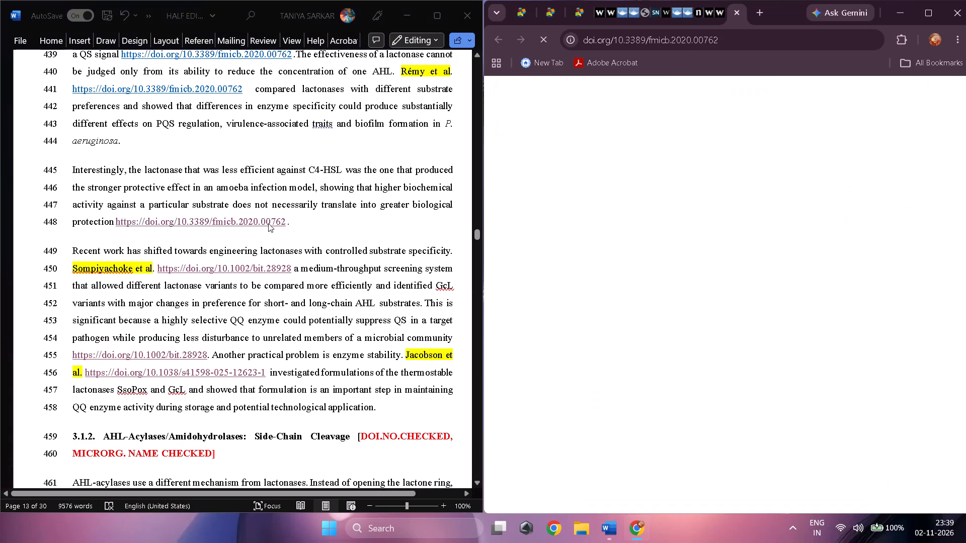
left_click(476, 56)
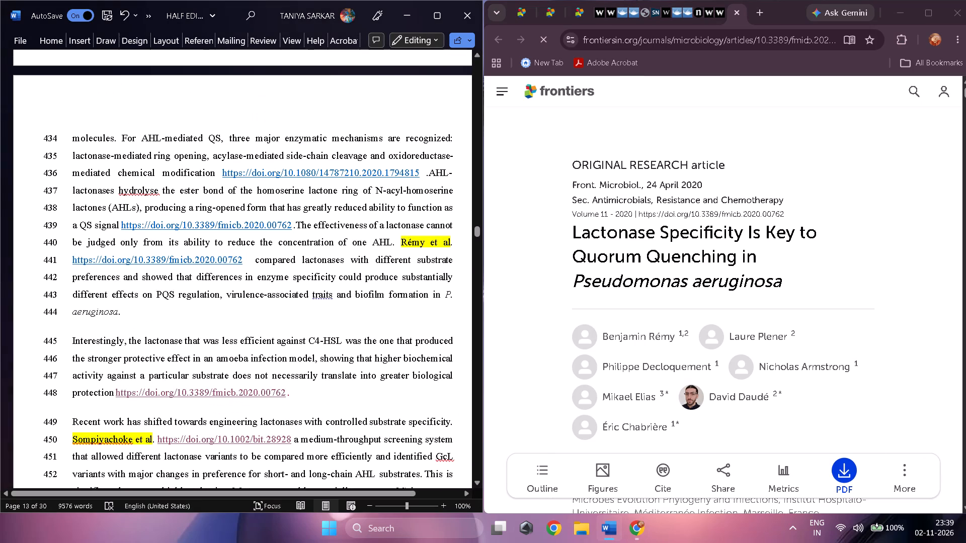
left_click(229, 264)
left_click(231, 260, "ctrl")
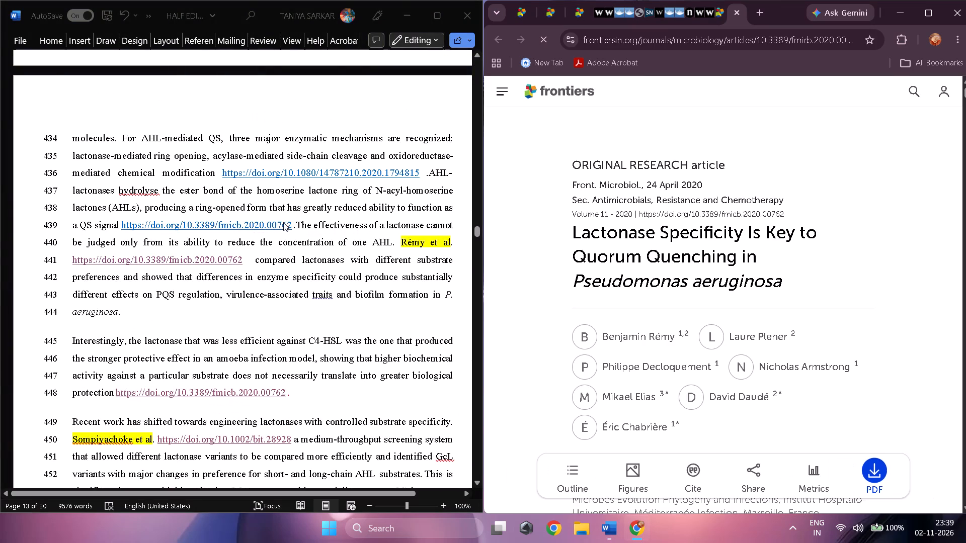
left_click(282, 224)
left_click(282, 225, "ctrl")
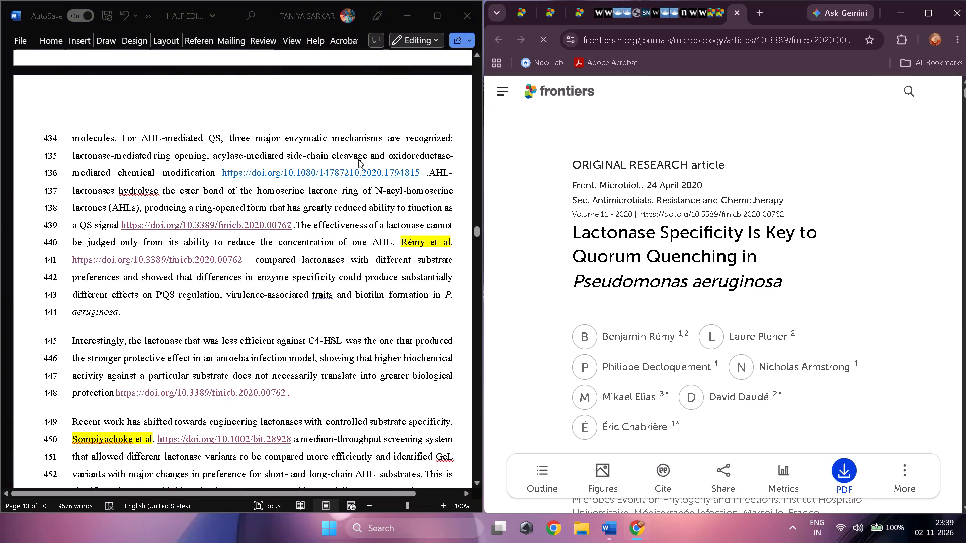
left_click(356, 169)
left_click(357, 173)
left_click(357, 173, "ctrl")
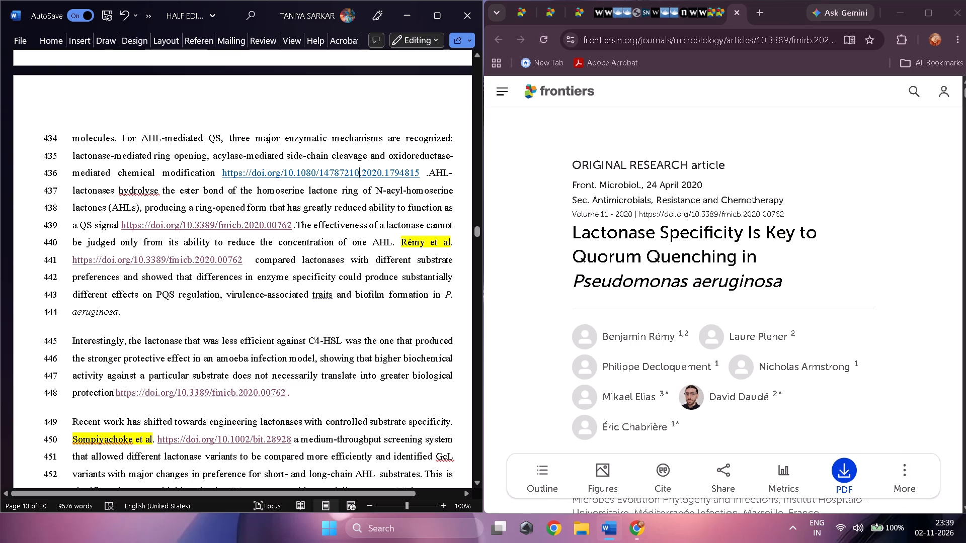
Annotate the "3.1. Enzymatic Quorum Quenching (QQ Enzymes) and AHL-Lactonases" heading with the pasted note "[DOI.NO.CHECKED, MICRORG. NAME CHECKED]", leaving no blank line below.
left_click(475, 58)
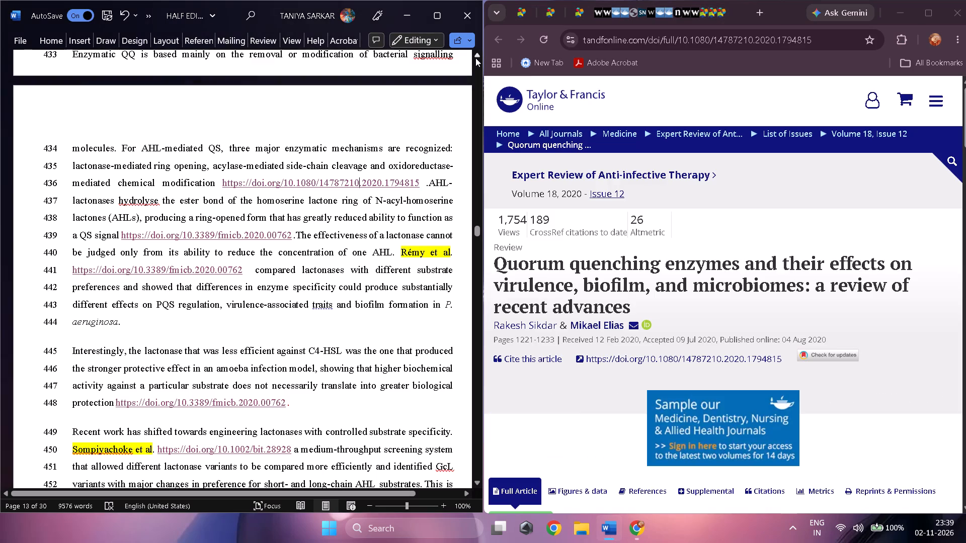
left_click(424, 186)
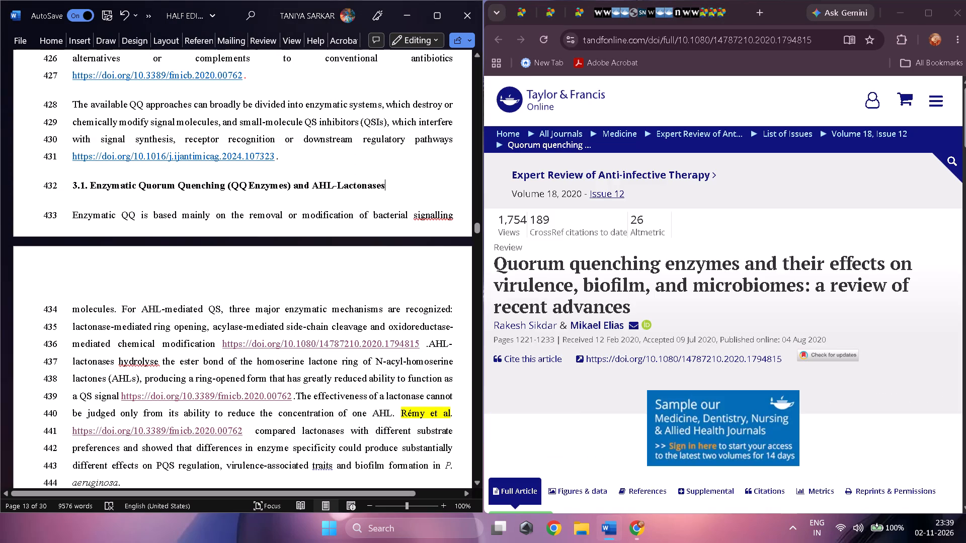
key("space")
key("ctrl+v")
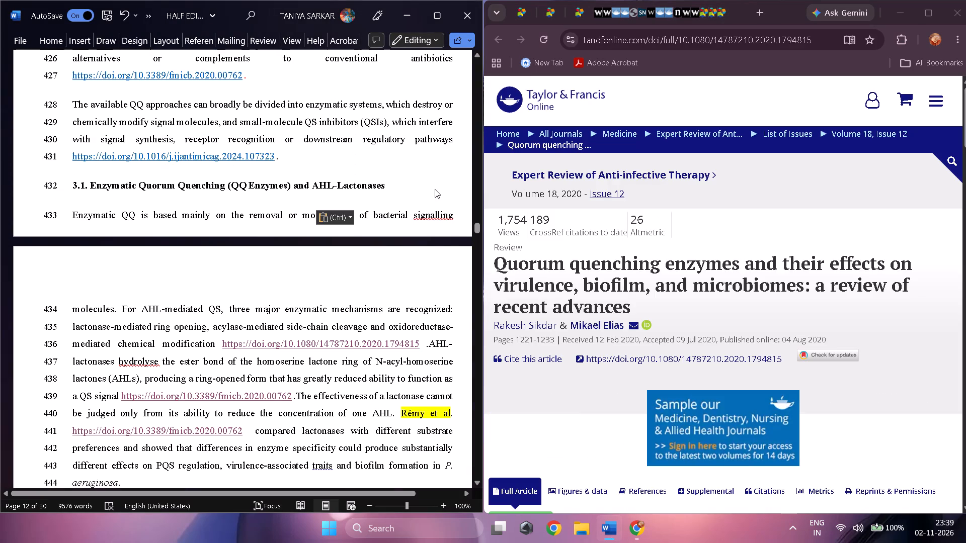
left_click(435, 189)
key("BackSpace")
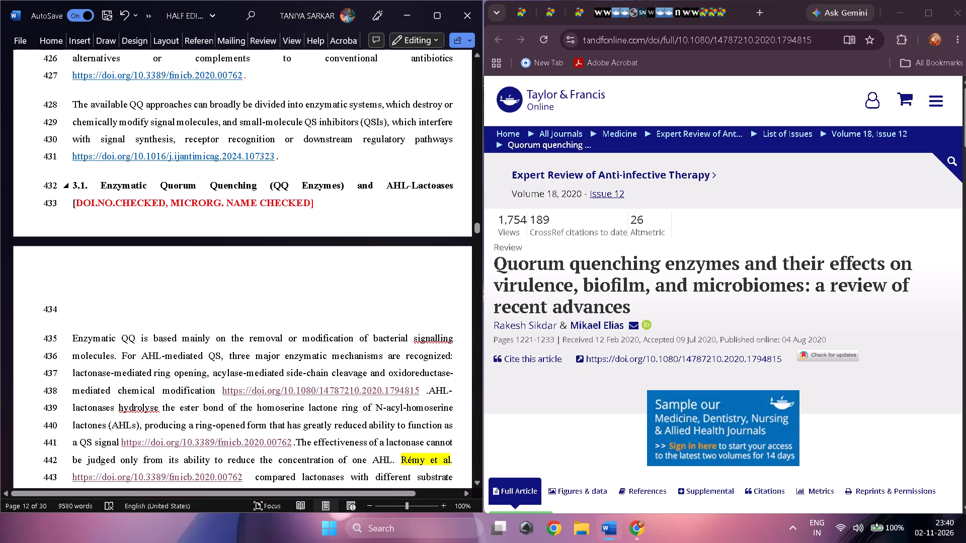
key("ctrl+z")
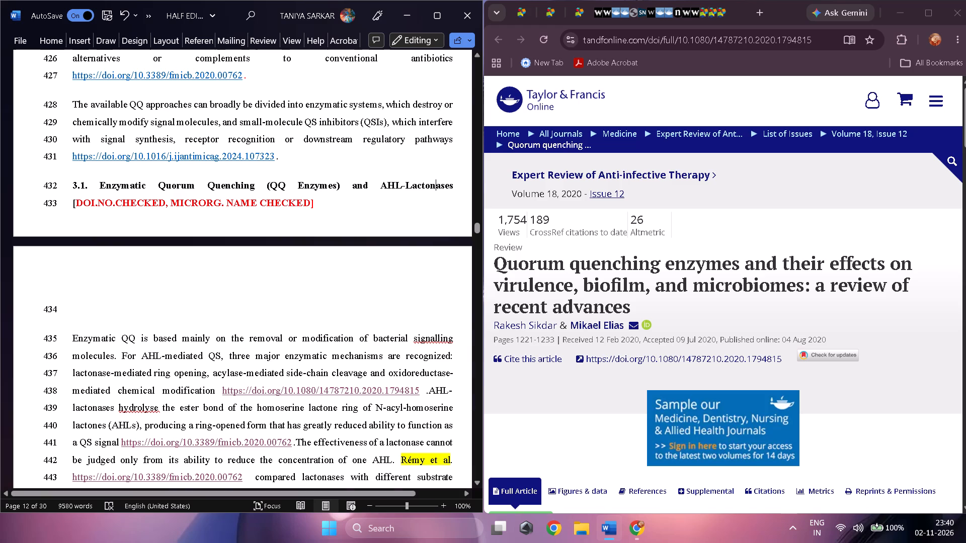
left_click(189, 302)
key("BackSpace")
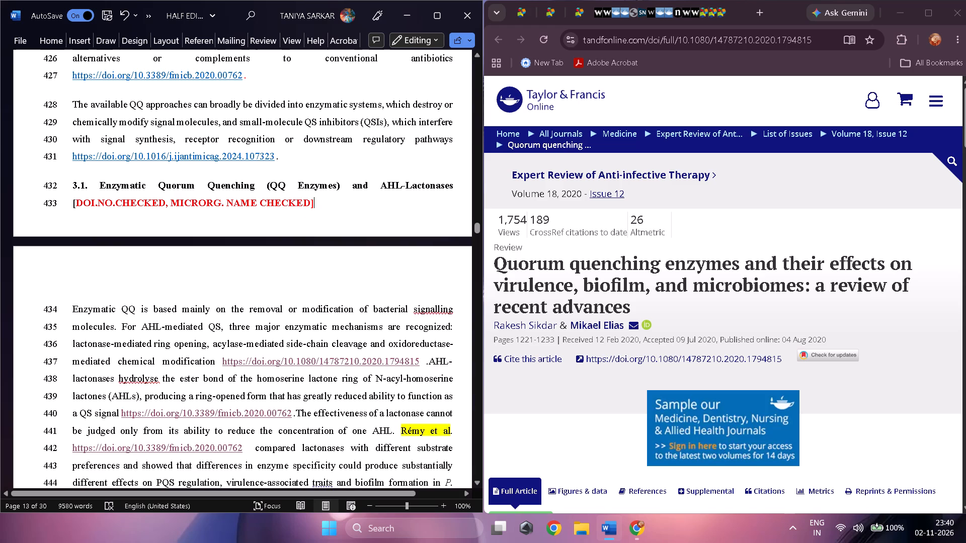
Open the DOI links ending the two introductory paragraphs of section 3 on quorum quenching to check their articles.
left_click(474, 484)
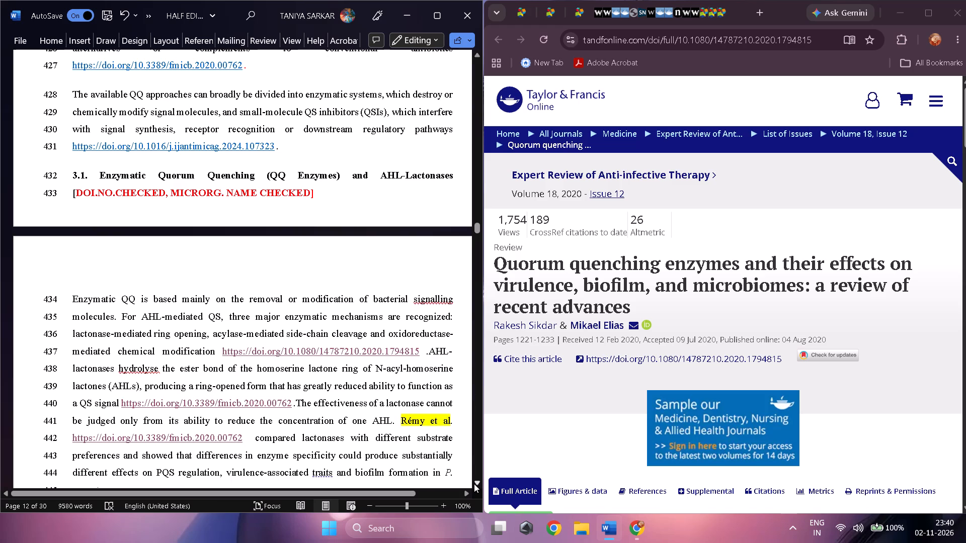
left_click(474, 484)
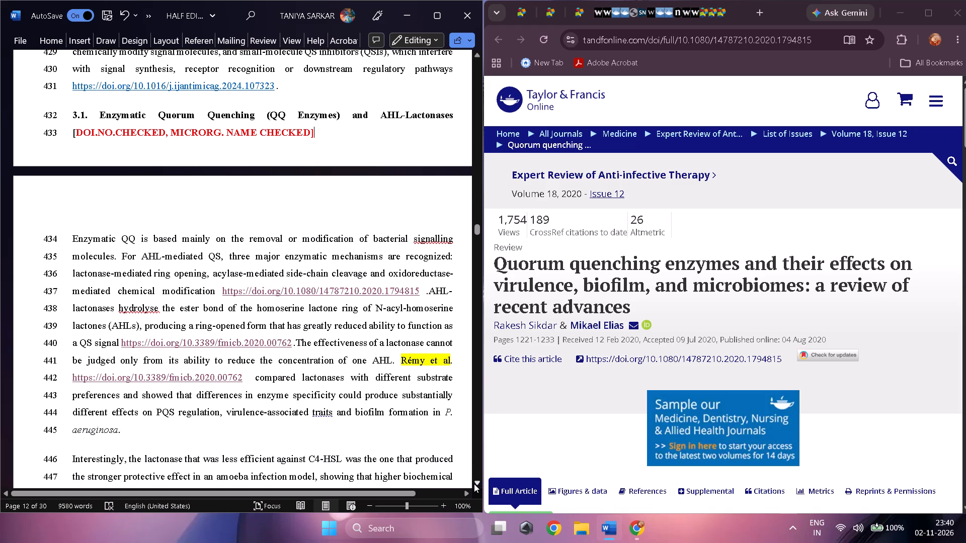
left_click(474, 484)
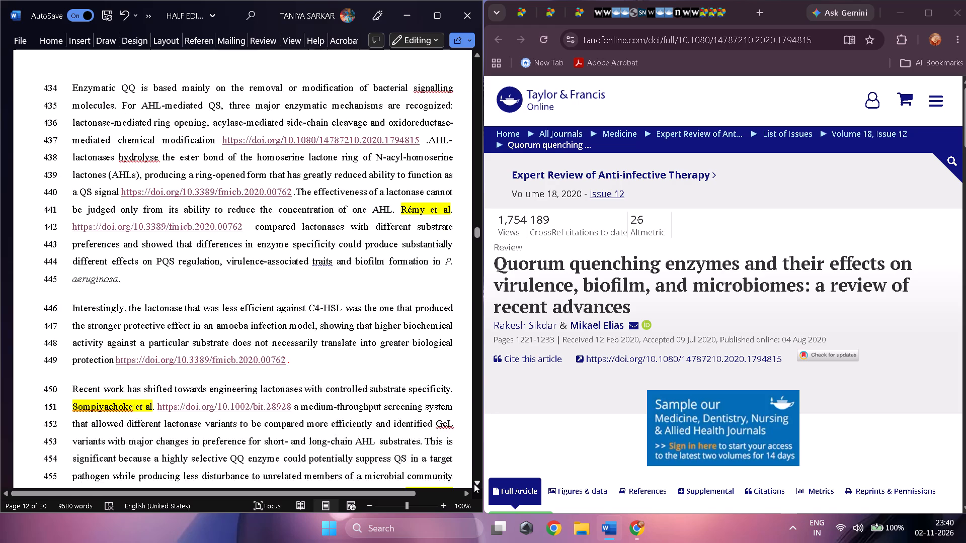
left_click(474, 484)
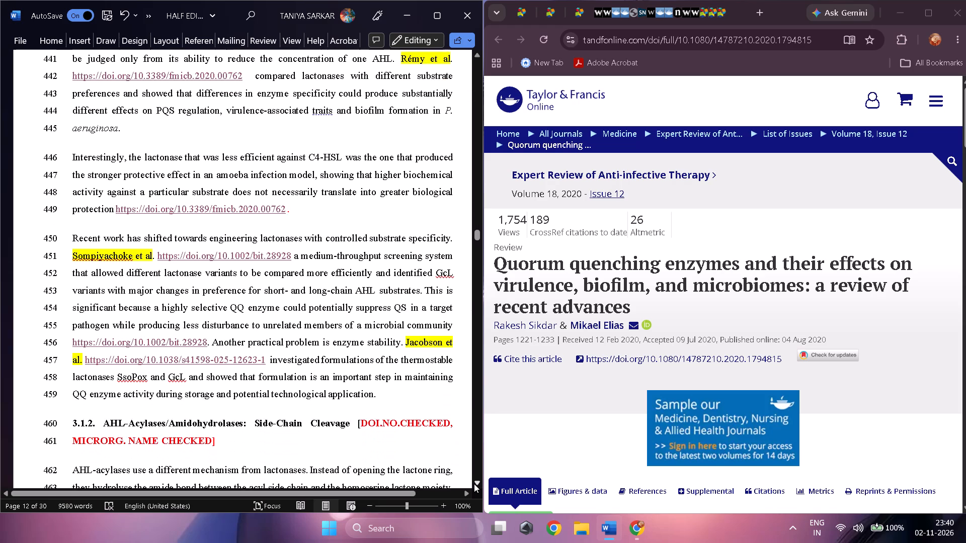
left_click(477, 55)
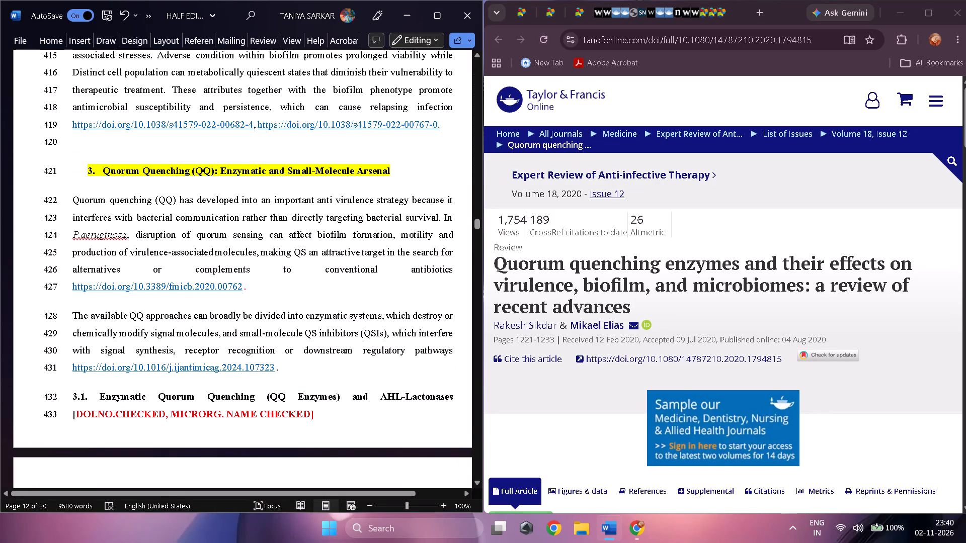
left_click(204, 290, "ctrl")
left_click(211, 367)
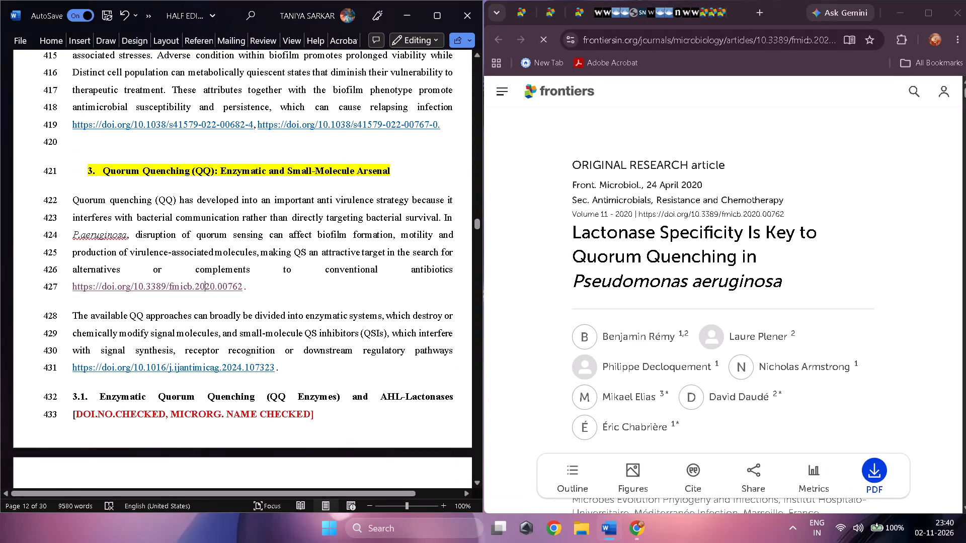
left_click(211, 367, "ctrl")
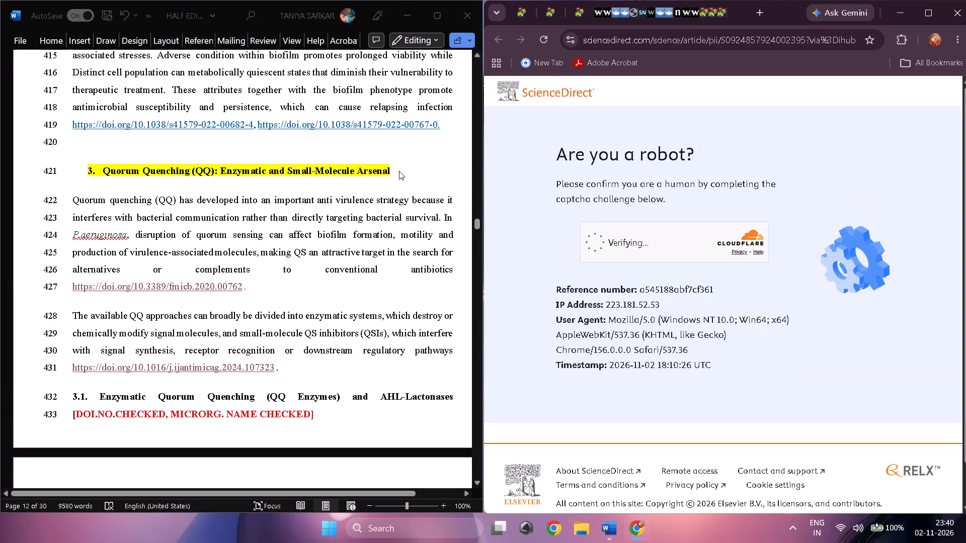
Annotate the "Quorum Quenching (QQ): Enzymatic and Small-Molecule Arsenal" heading with the pasted note "[DOI.NO.CHECKED, MICRORG. NAME CHECKED]", removing the extra numbered line below.
left_click(399, 171)
left_click(399, 171)
left_click(399, 171)
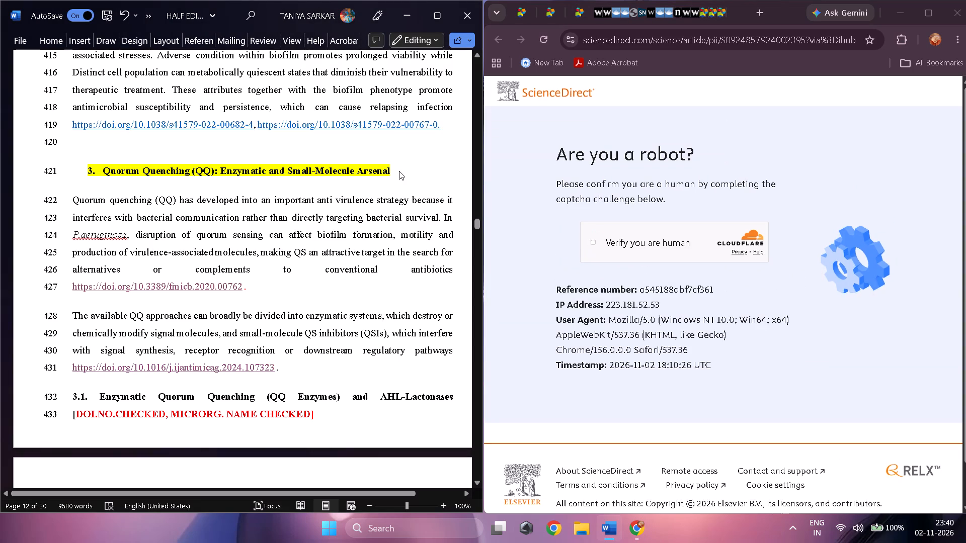
key("space")
key("ctrl+v")
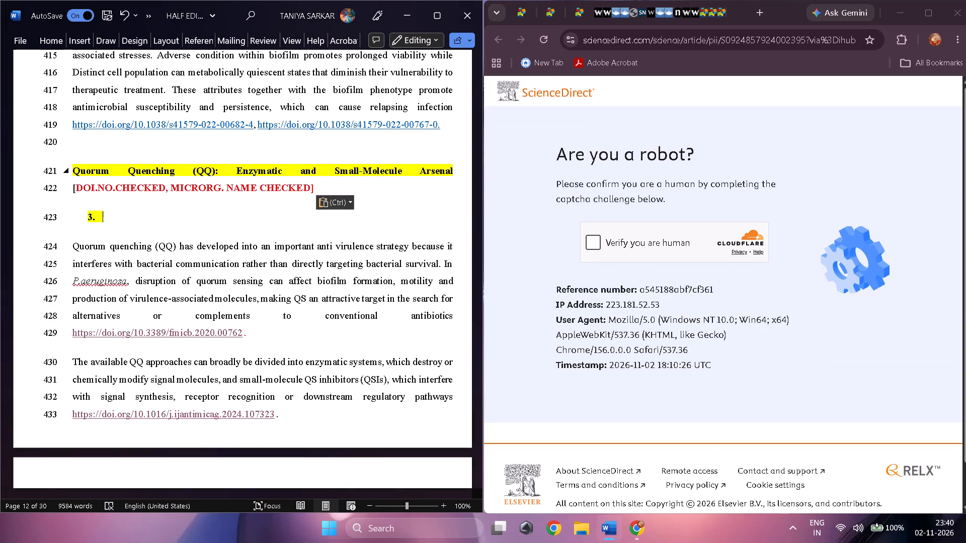
key("BackSpace")
key("BackSpace")
key("BackSpace")
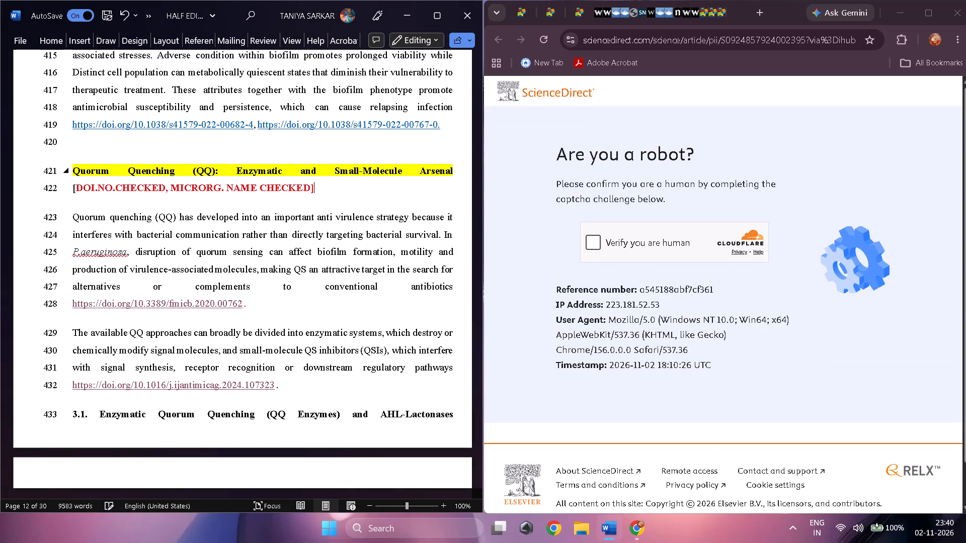
Number the "Quorum Quenching (QQ): Enzymatic and Small-Molecule Arsenal" heading as "3.".
left_click(72, 170)
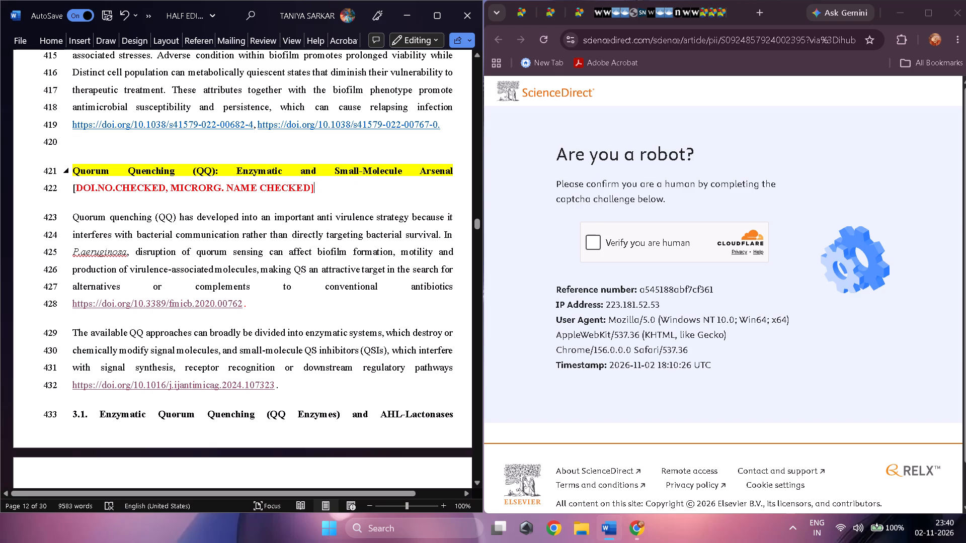
type("3.")
key("space")
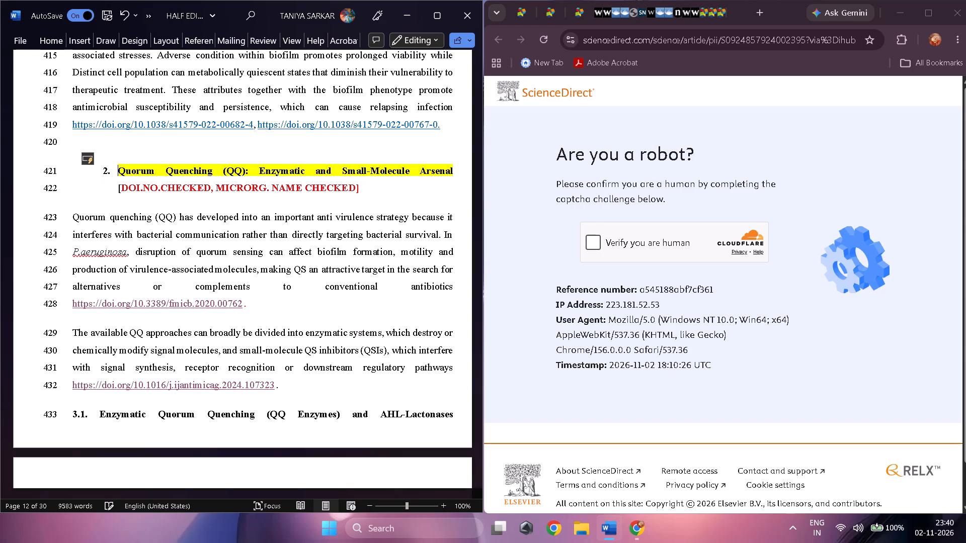
key("BackSpace")
key("BackSpace")
key("3")
type(".")
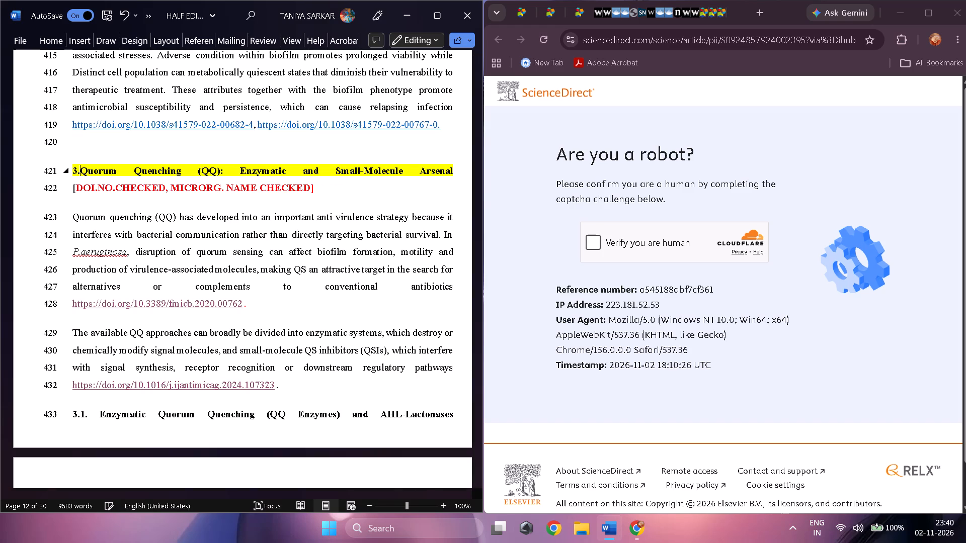
key("space")
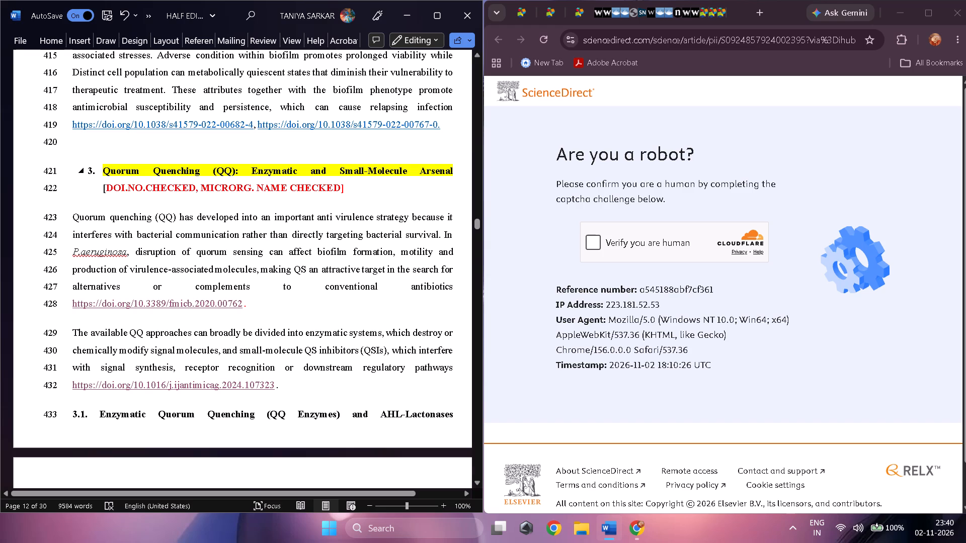
left_click(85, 170)
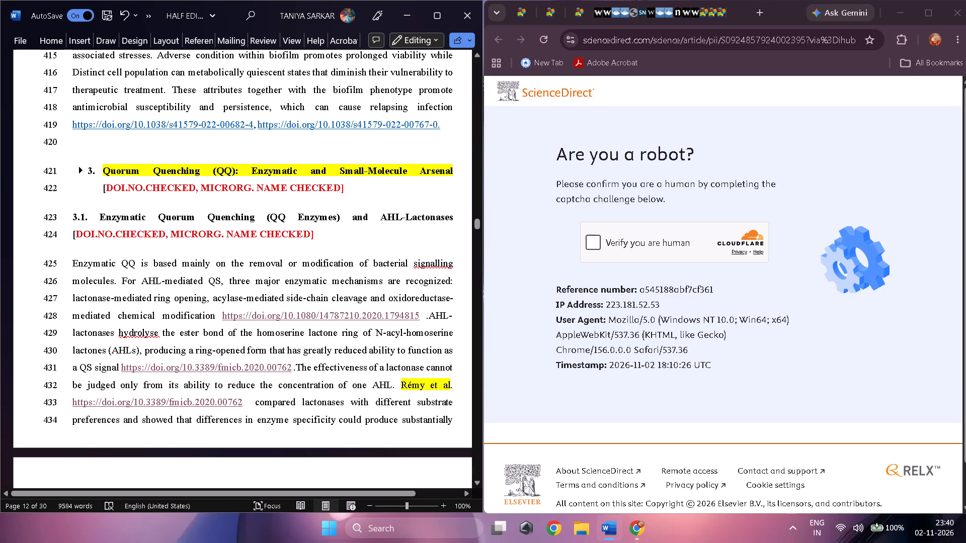
Open both DOI links ending section 2.4.3 on stress response, persisters and drug tolerance to check their articles, then close the browser.
triple_click(476, 55)
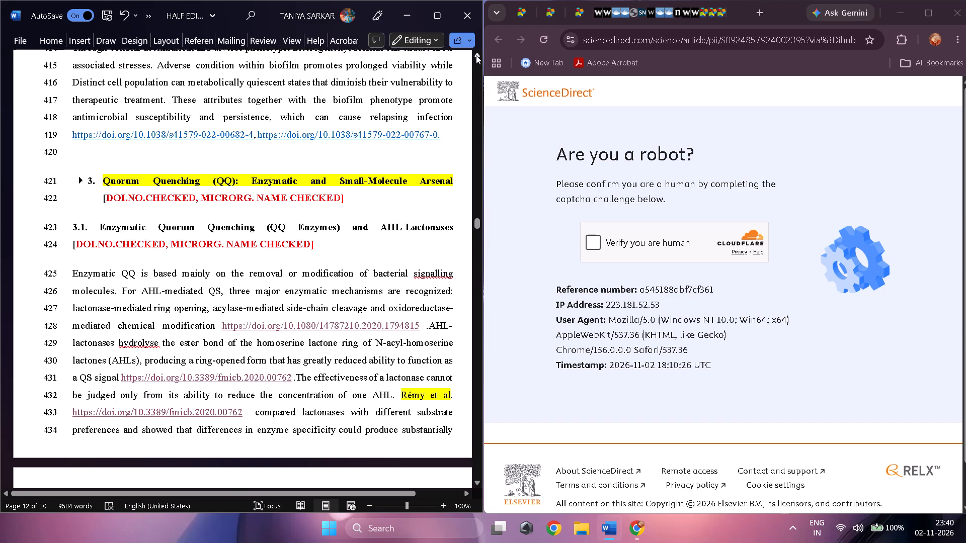
left_click(476, 55)
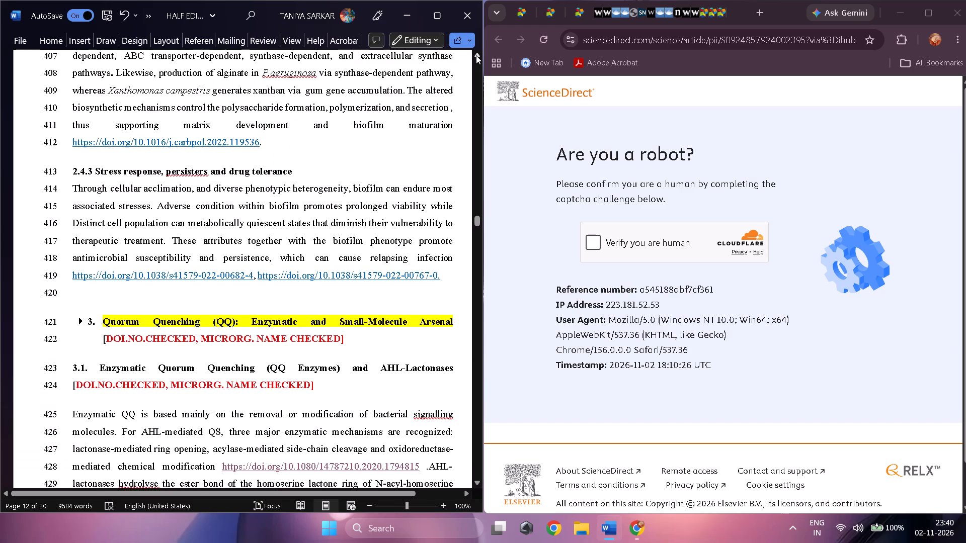
left_click(391, 279, "ctrl")
left_click(215, 276)
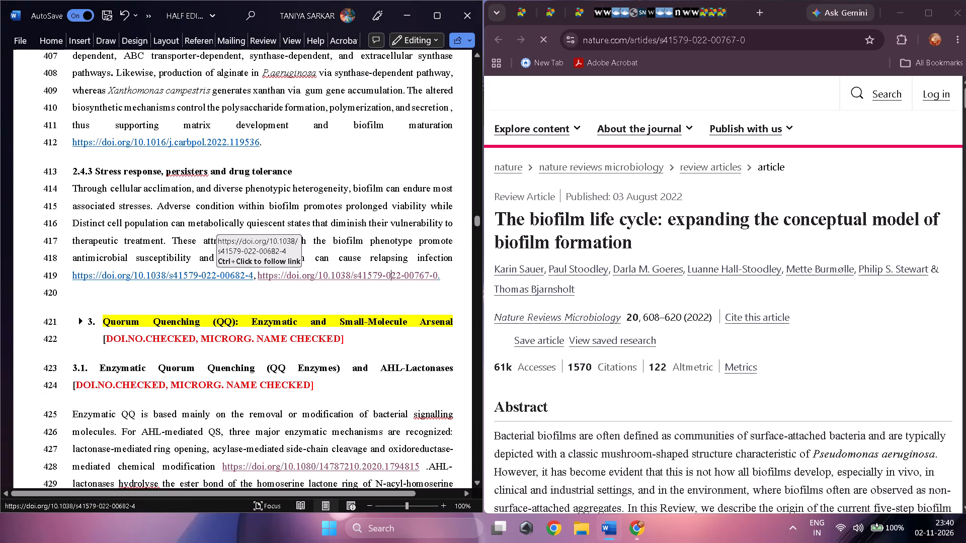
left_click(215, 279, "ctrl")
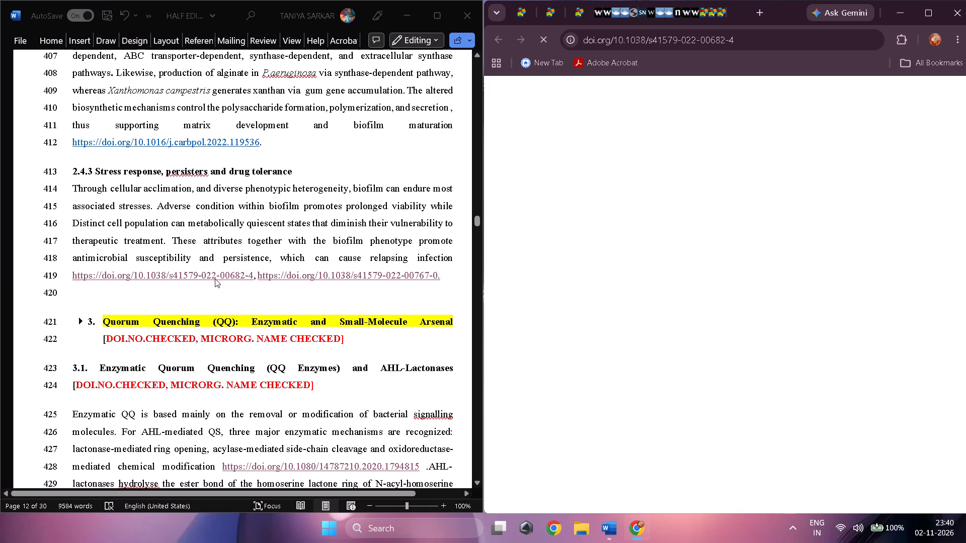
left_click(961, 2)
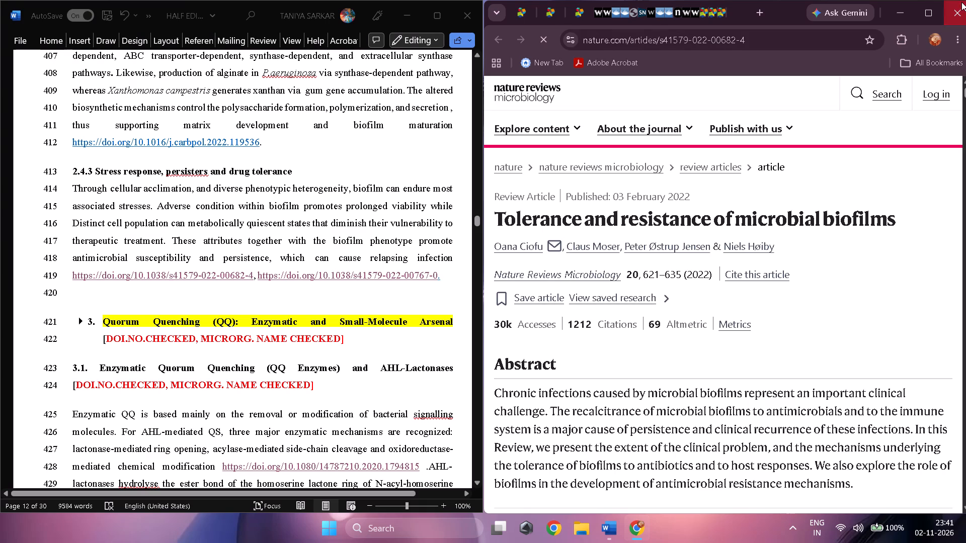
Search the manuscript for the microorganism name "Xanthomonas campestris" copied from the EPS biosynthesis paragraph in section 2.4.2.
left_click(438, 15)
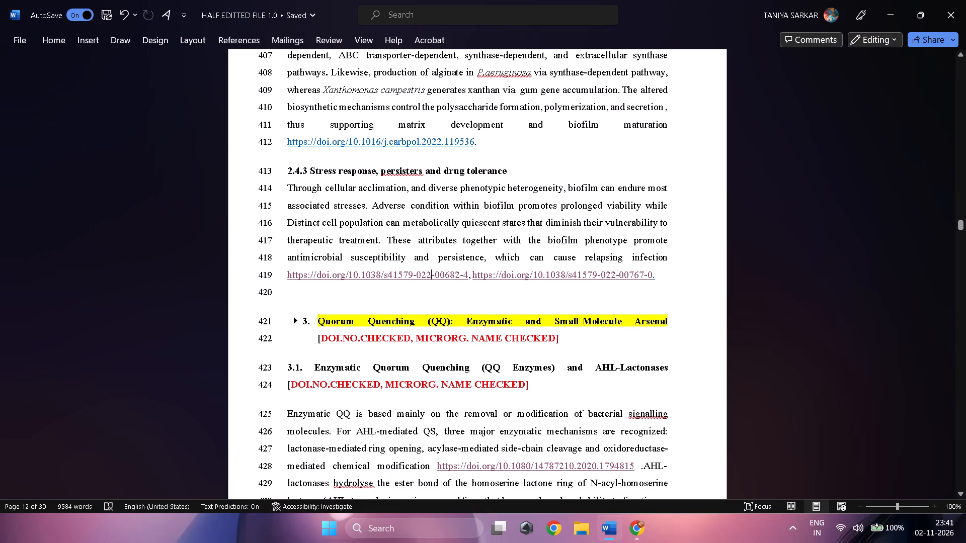
key("ctrl+f")
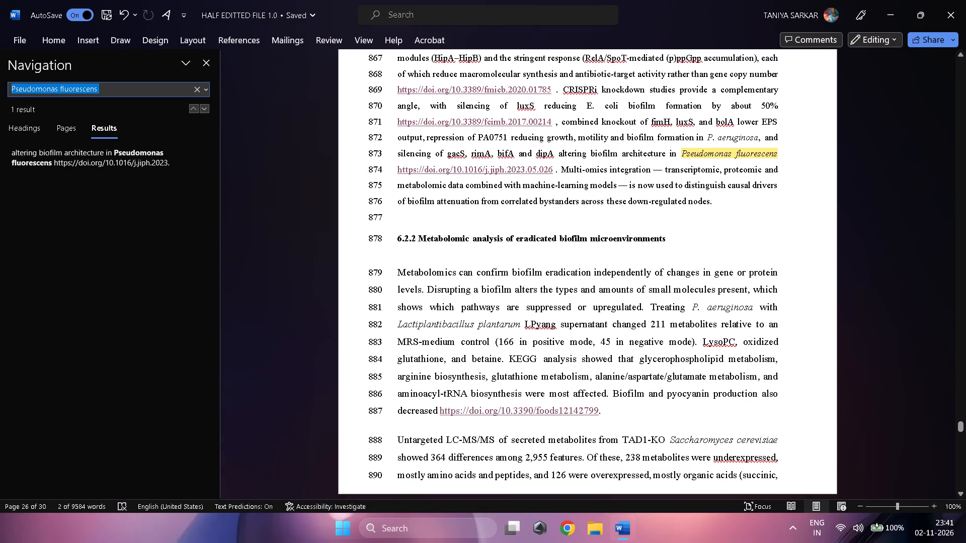
left_click(198, 87)
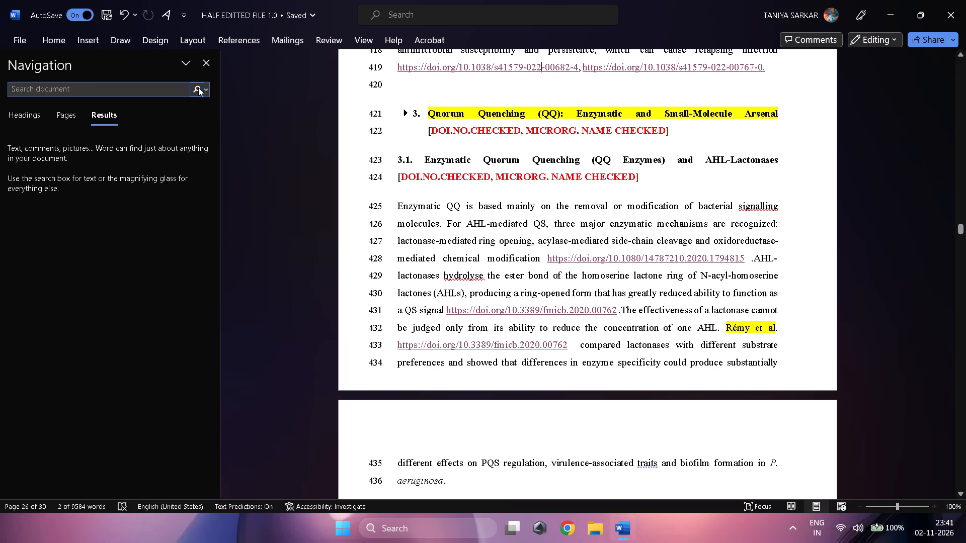
left_click(959, 55)
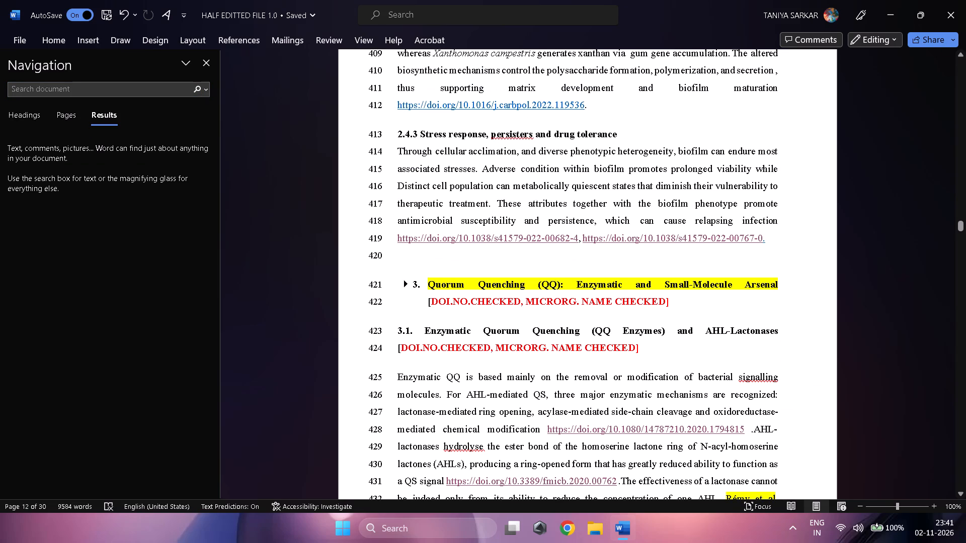
left_click(961, 51)
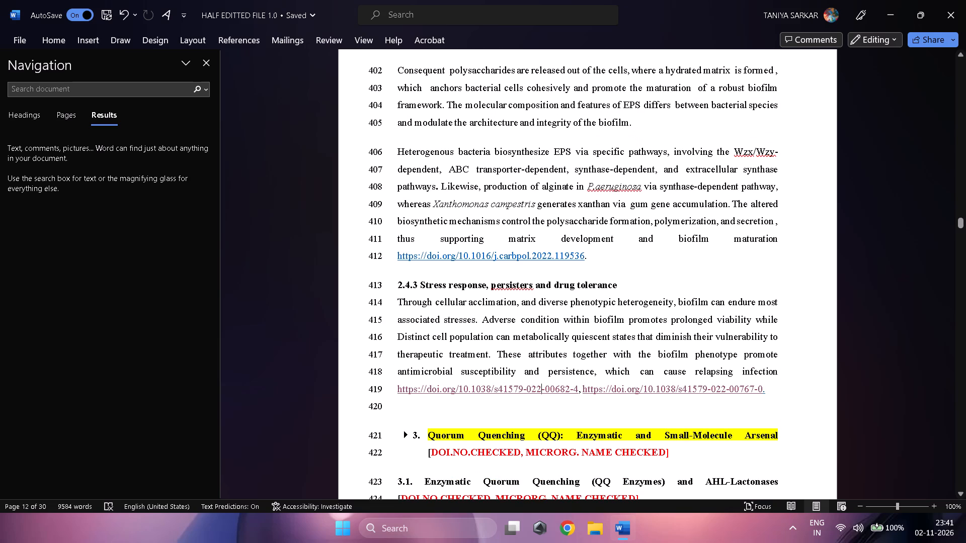
left_click_drag(534, 206, 452, 202)
key("ctrl+c")
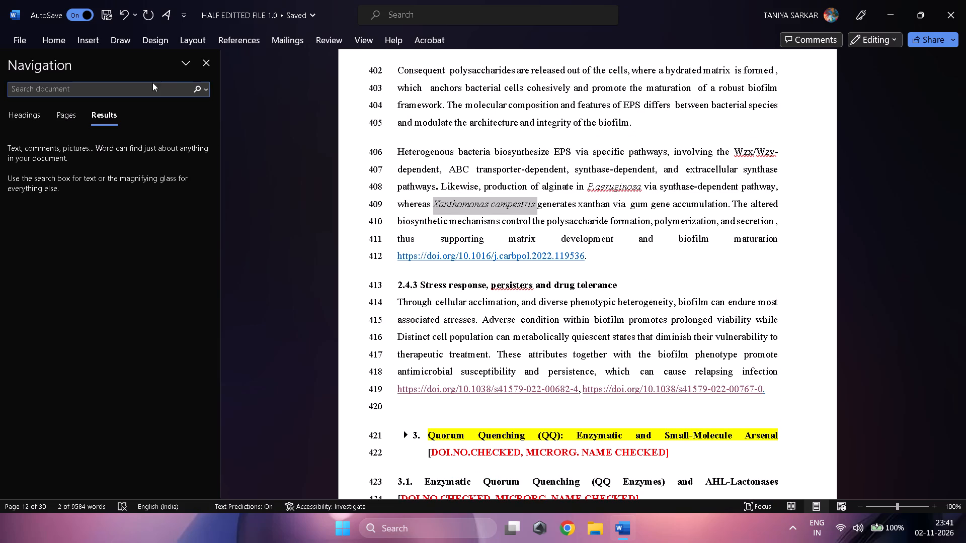
left_click(153, 88)
key("ctrl+v")
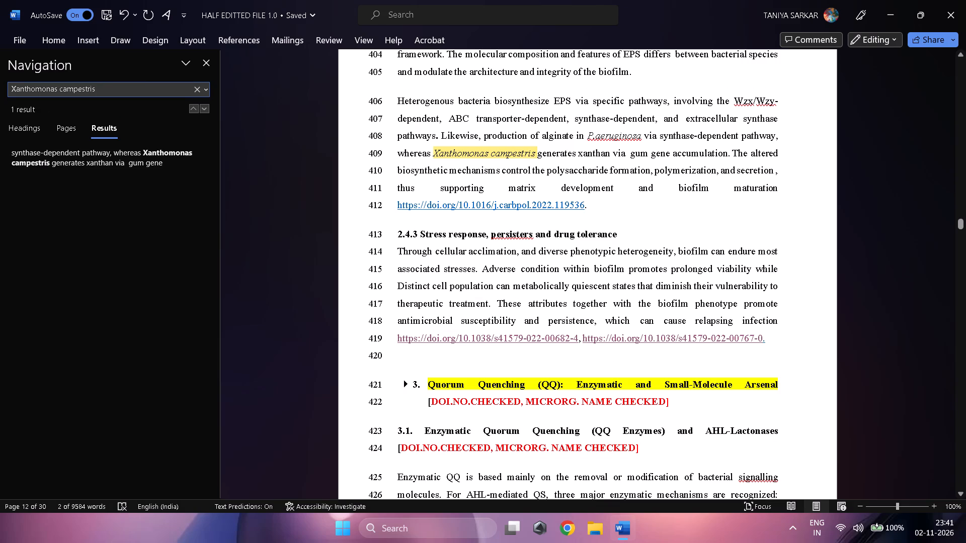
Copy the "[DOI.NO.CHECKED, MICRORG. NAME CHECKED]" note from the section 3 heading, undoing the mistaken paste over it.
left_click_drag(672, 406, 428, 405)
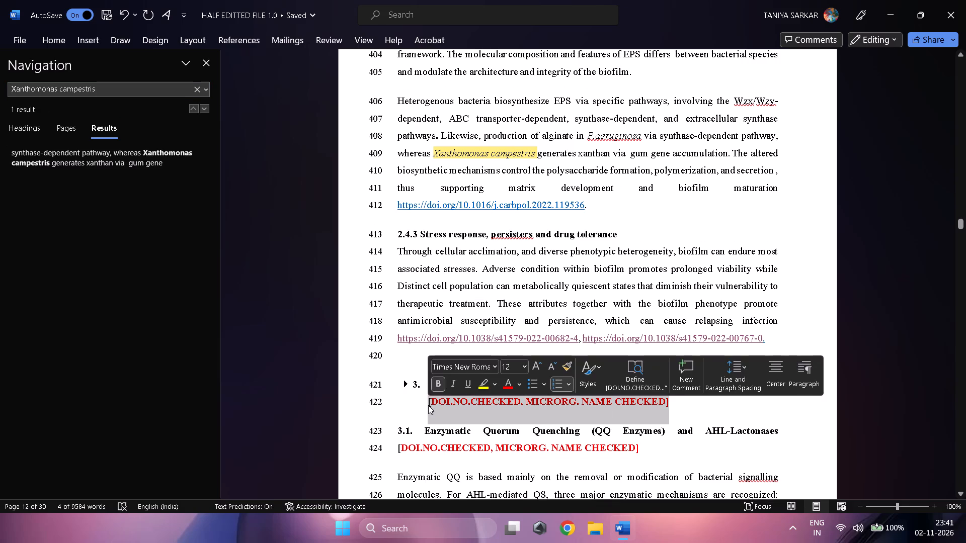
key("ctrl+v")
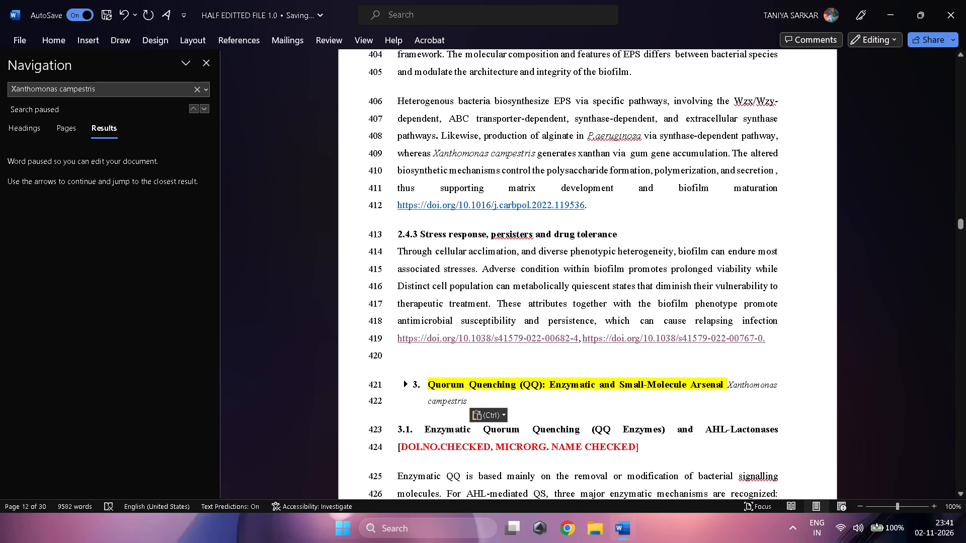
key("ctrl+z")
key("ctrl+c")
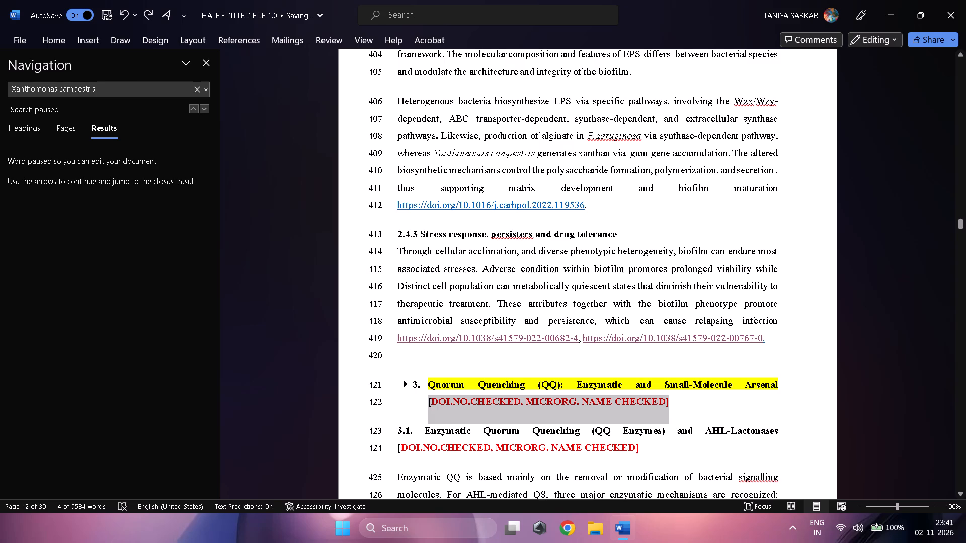
Open the DOI link ending section 2.4.2 with the browser beside the manuscript, and close the document search pane.
left_click(573, 208, "ctrl")
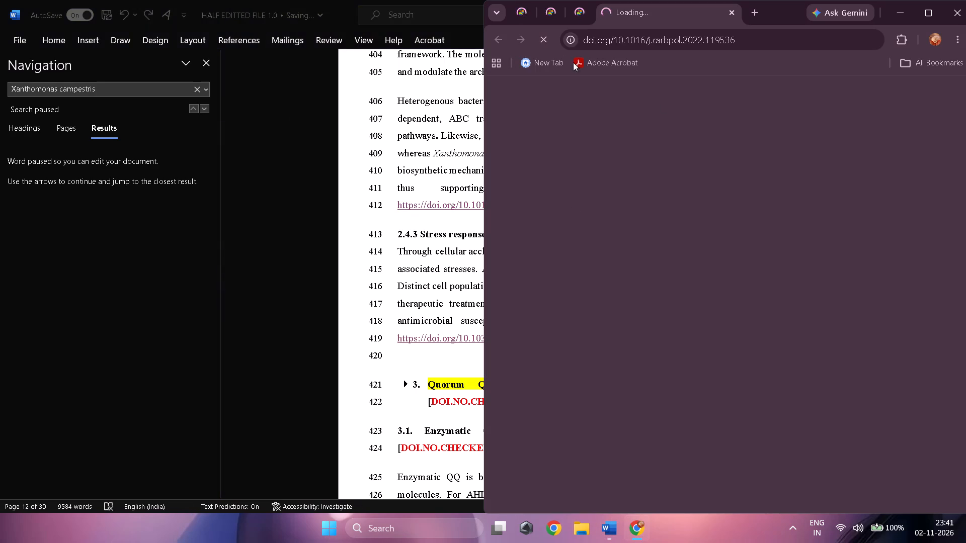
left_click(207, 63)
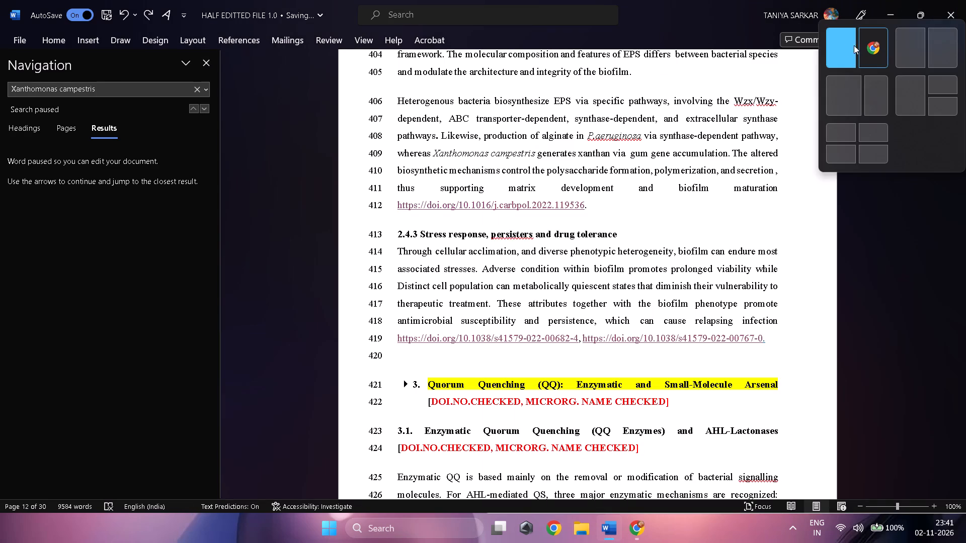
left_click(846, 46)
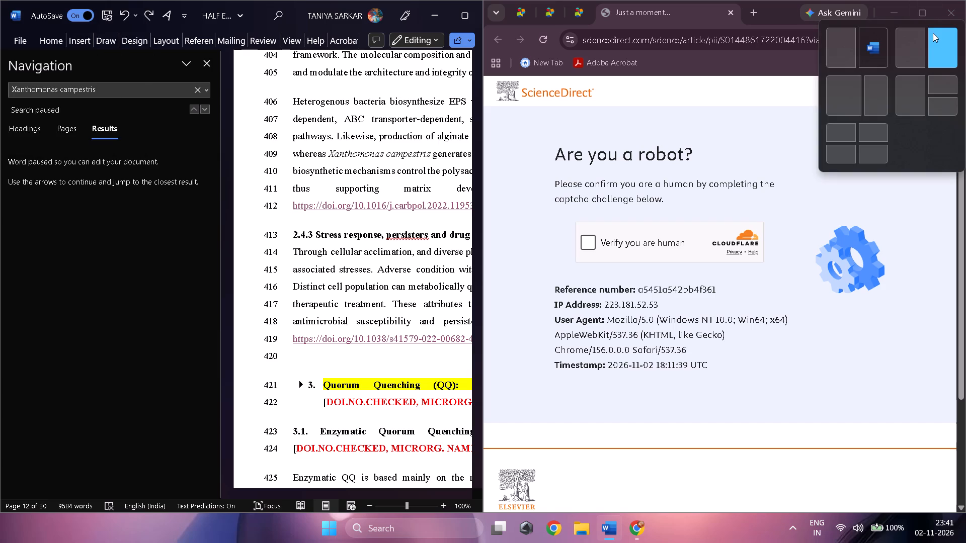
left_click(933, 36)
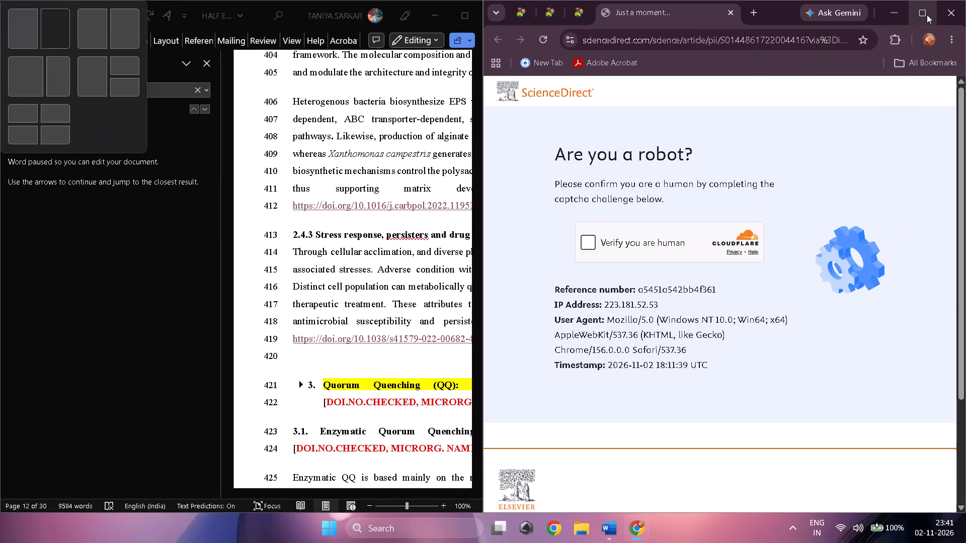
left_click(946, 45)
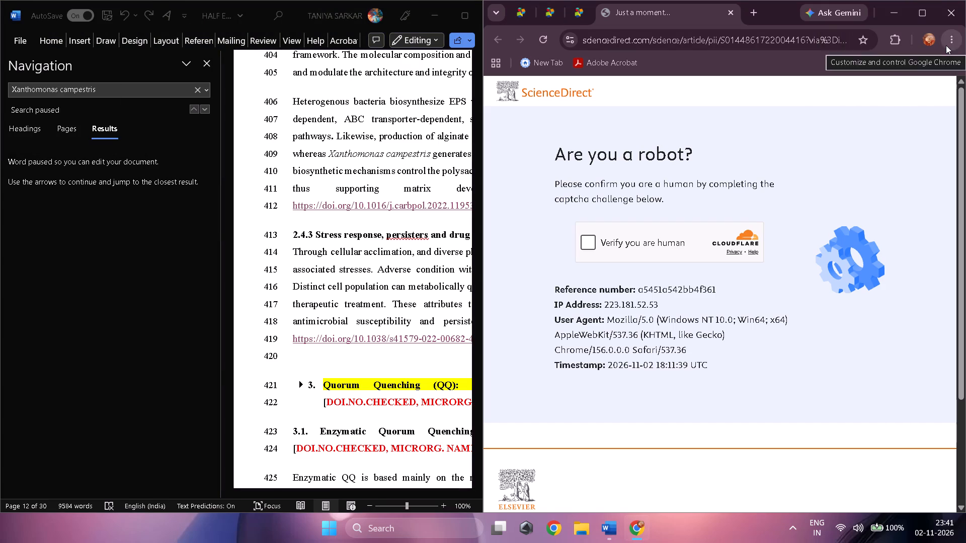
left_click(201, 66)
left_click(202, 66)
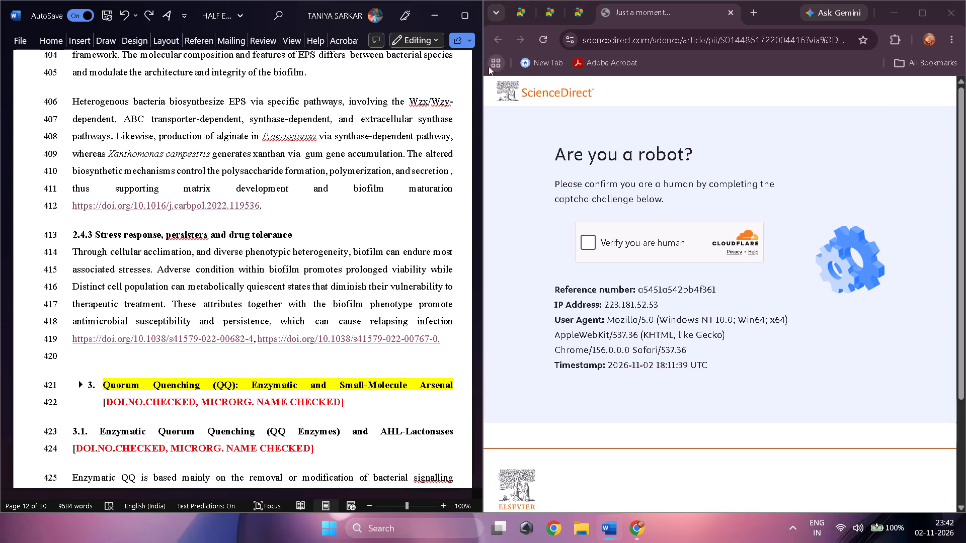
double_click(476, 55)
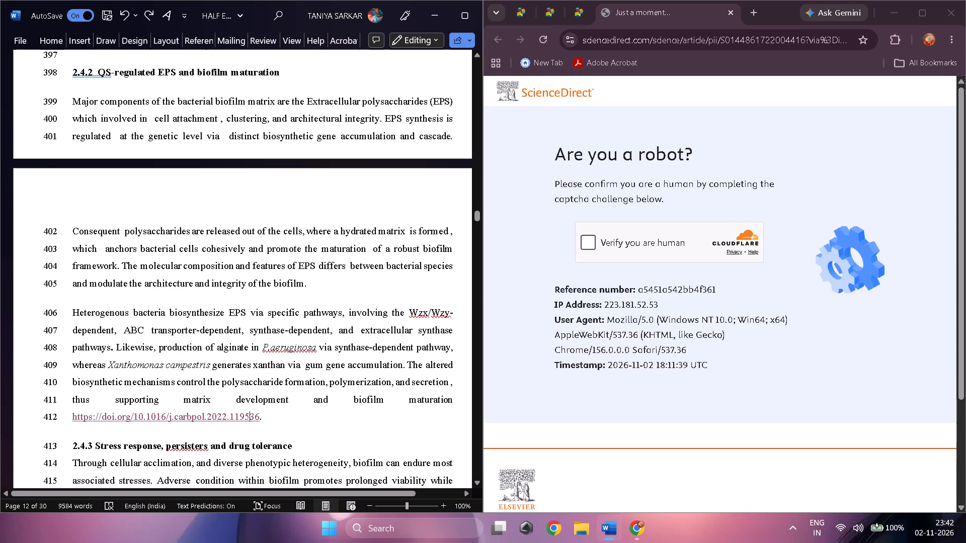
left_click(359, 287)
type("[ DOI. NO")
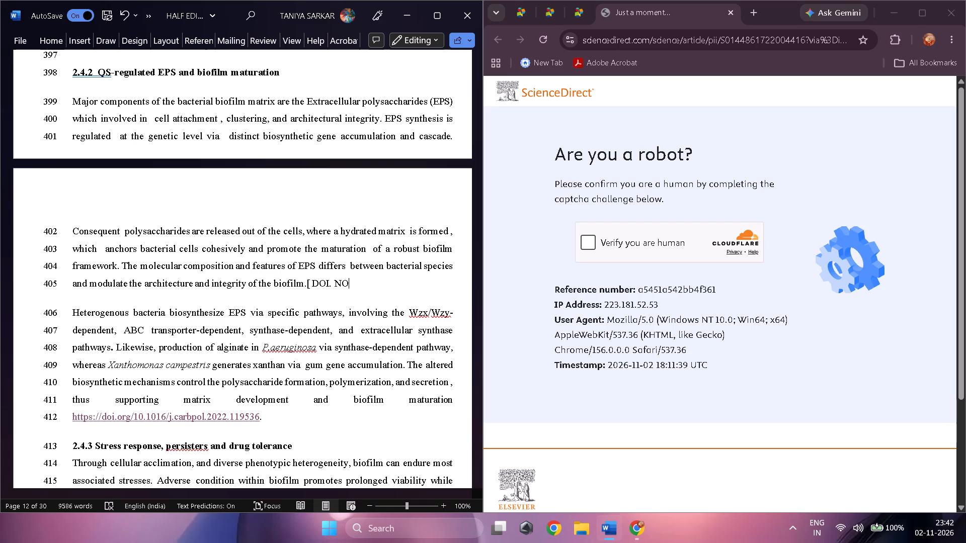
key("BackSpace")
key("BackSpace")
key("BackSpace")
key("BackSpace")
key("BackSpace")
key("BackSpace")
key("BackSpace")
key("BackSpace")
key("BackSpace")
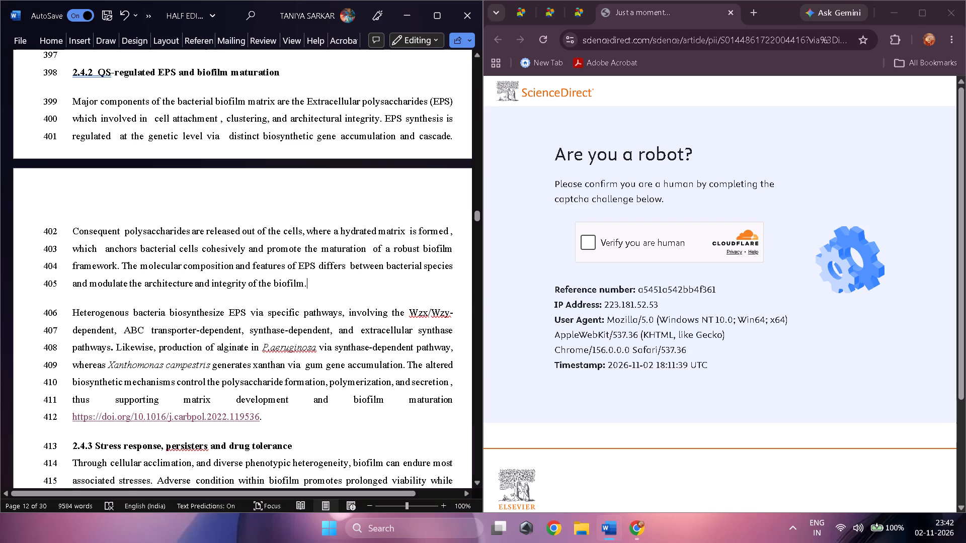
Copy the DOI link ending the EPS biosynthesis paragraph and add it, spaced, in place of the period ending section 2.4.2's preceding paragraph.
left_click_drag(262, 416, 187, 414)
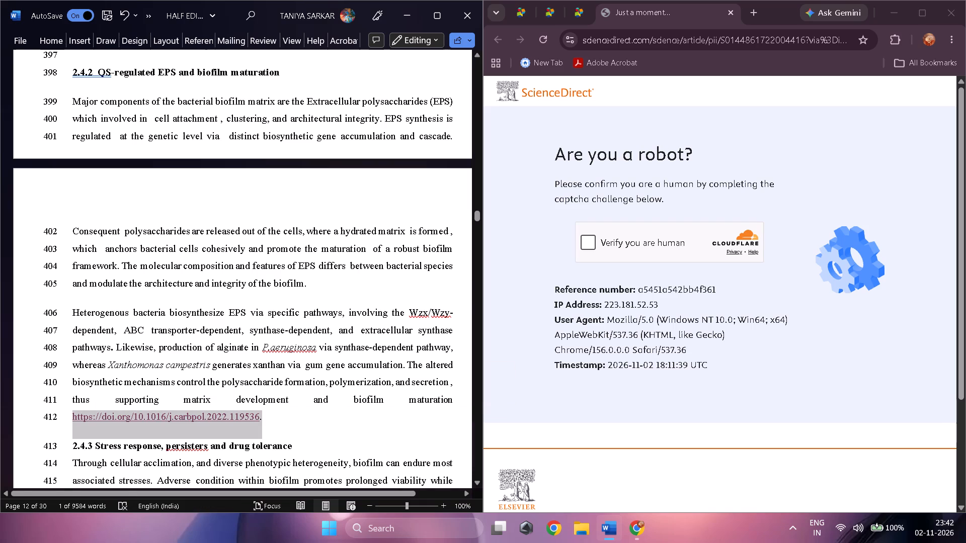
key("ctrl+c")
left_click(311, 287)
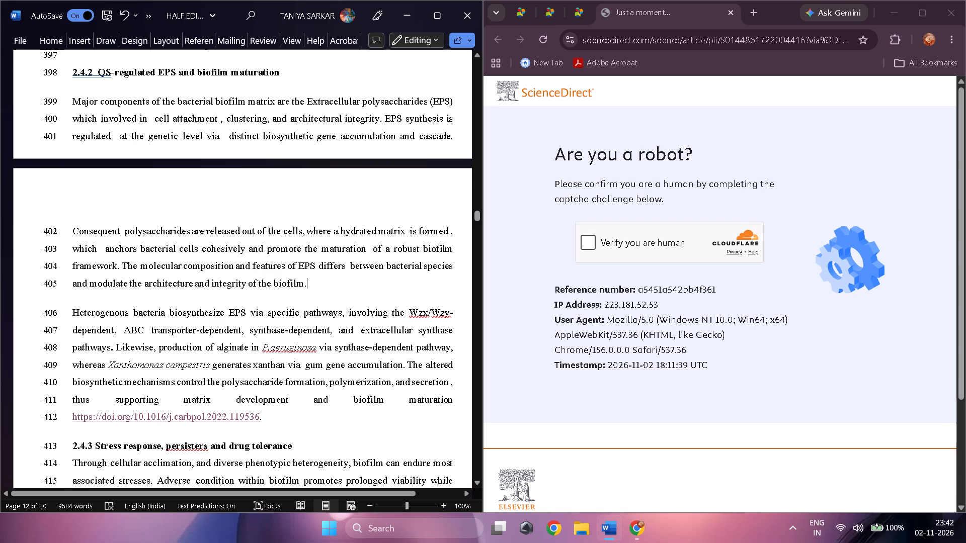
key("BackSpace")
key("ctrl+b")
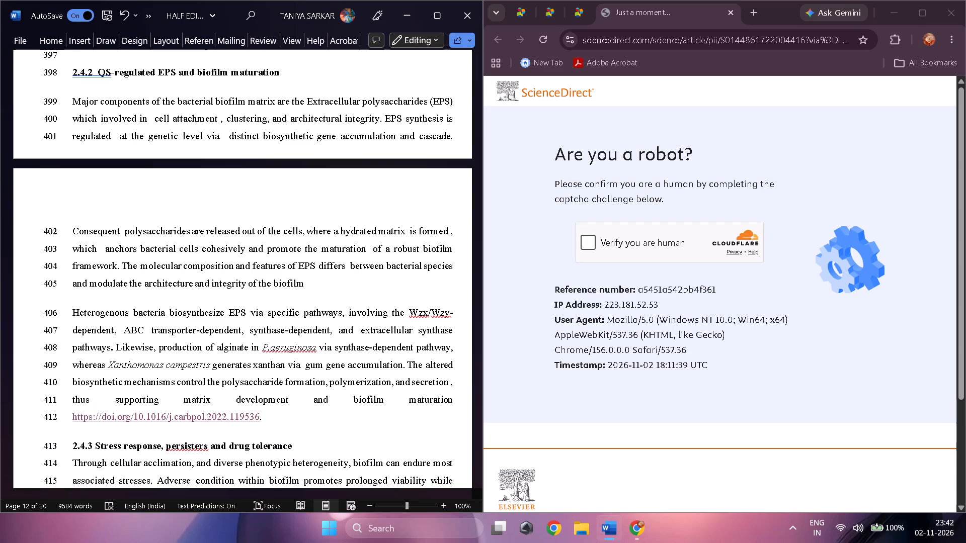
key("ctrl+v")
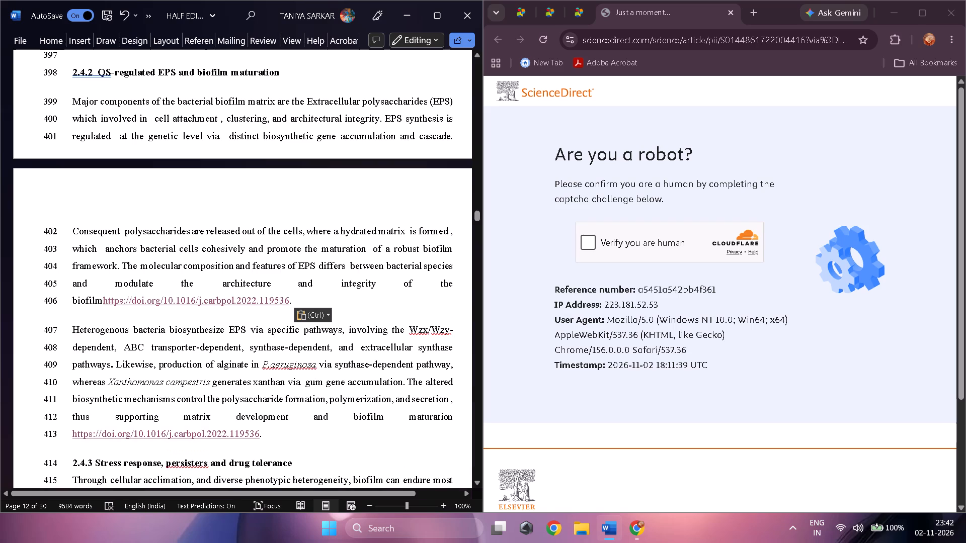
left_click(106, 302)
left_click(101, 302)
key("space")
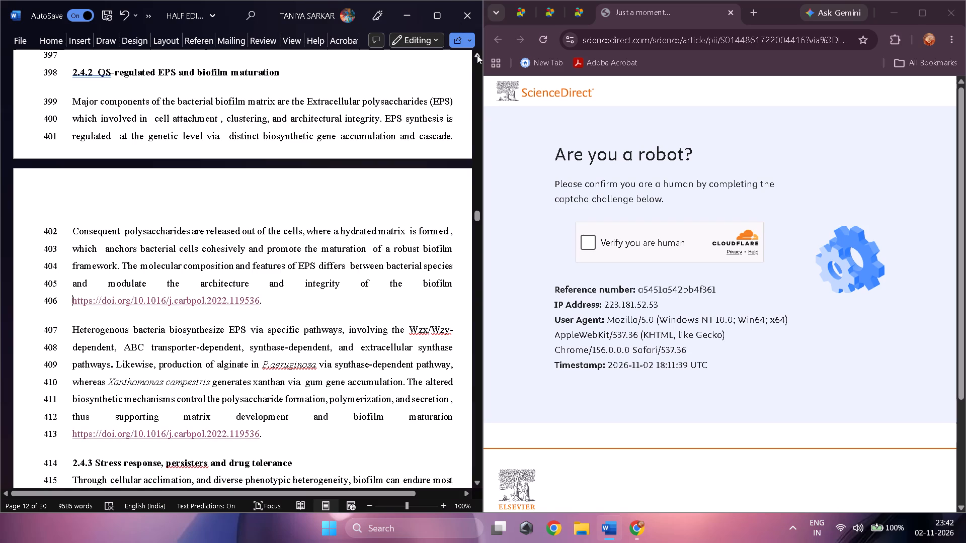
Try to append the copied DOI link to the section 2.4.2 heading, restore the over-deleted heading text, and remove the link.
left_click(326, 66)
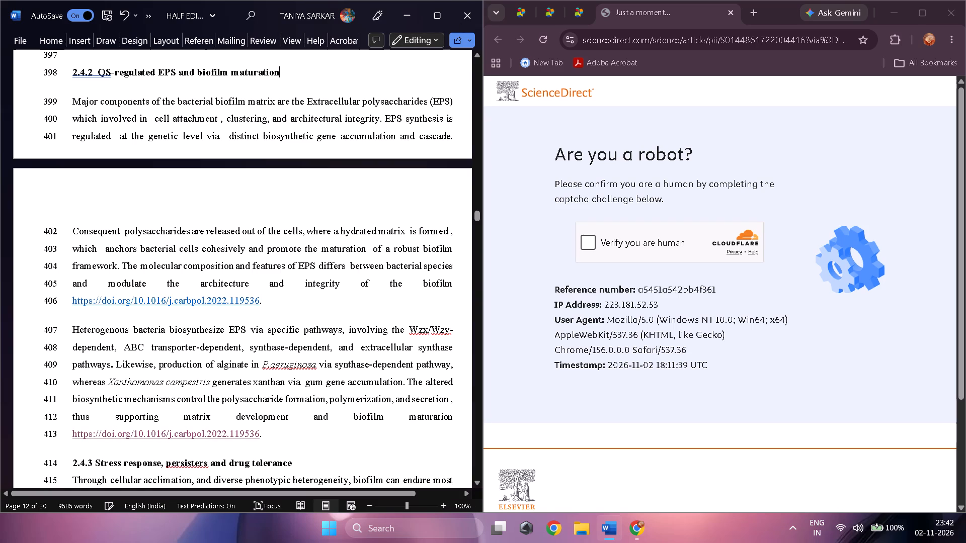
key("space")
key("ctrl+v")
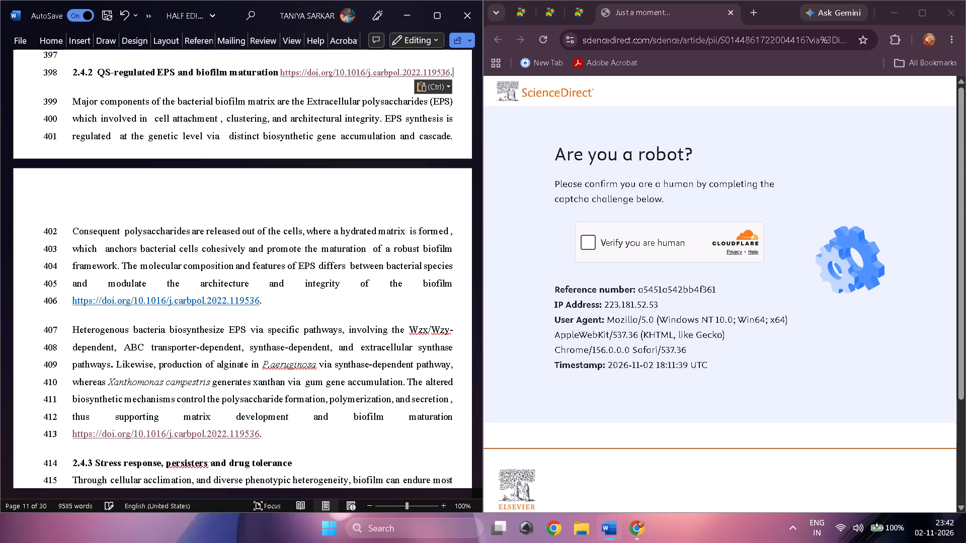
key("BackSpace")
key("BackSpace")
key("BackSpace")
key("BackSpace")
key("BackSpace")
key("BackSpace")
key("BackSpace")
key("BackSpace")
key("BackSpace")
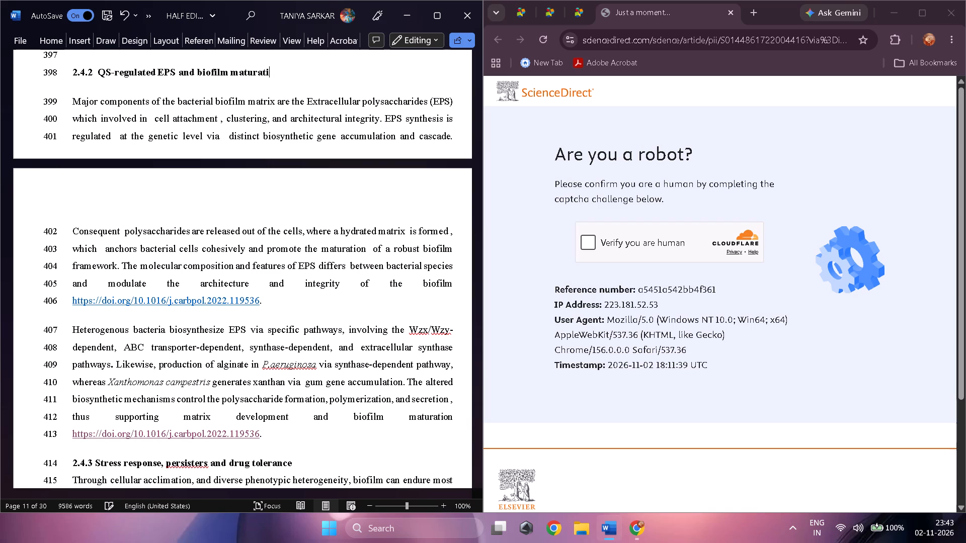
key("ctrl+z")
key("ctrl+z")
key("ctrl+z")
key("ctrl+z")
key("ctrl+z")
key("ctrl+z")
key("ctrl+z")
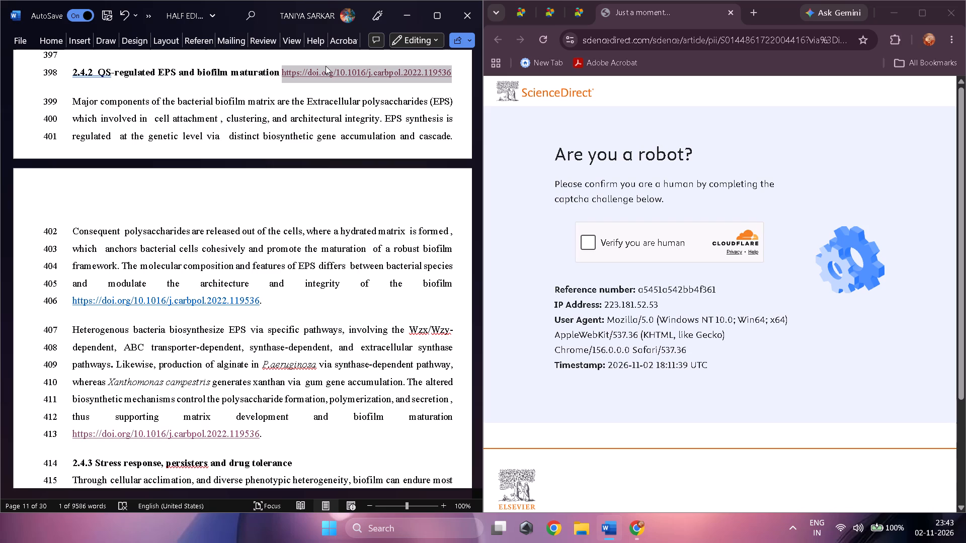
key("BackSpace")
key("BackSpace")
End the section 2.4.2 heading with a period.
key("period")
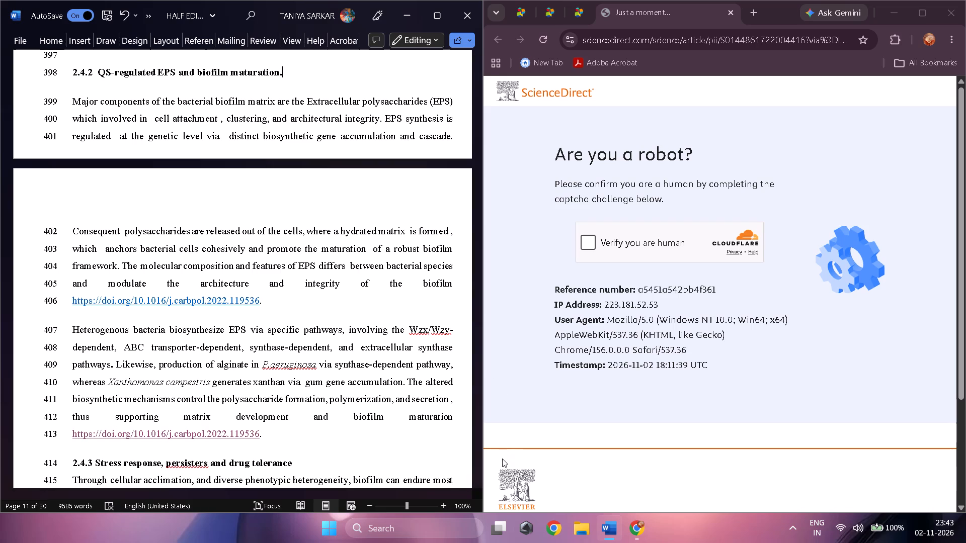
Complete ScienceDirect's human verification to open the article cited in section 2.4.2.
left_click(477, 482)
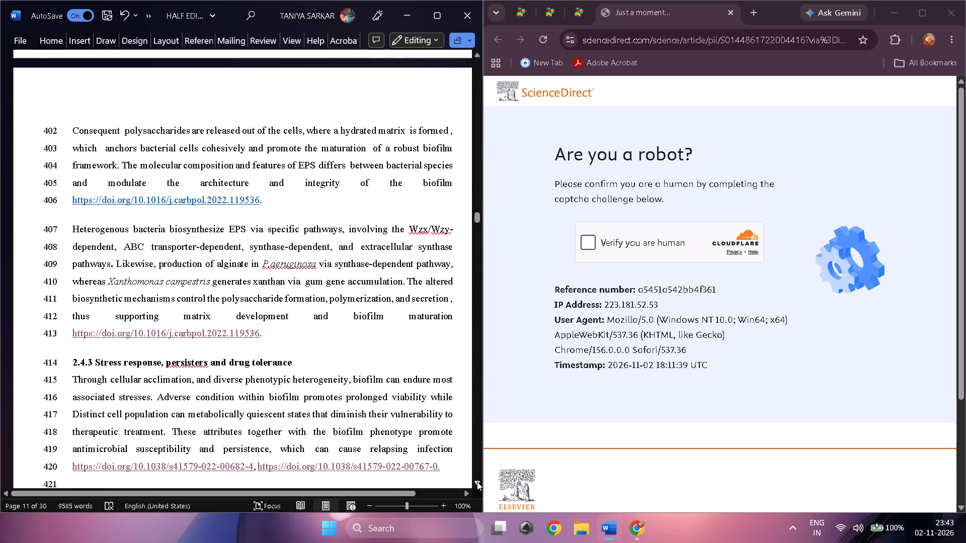
left_click(477, 482)
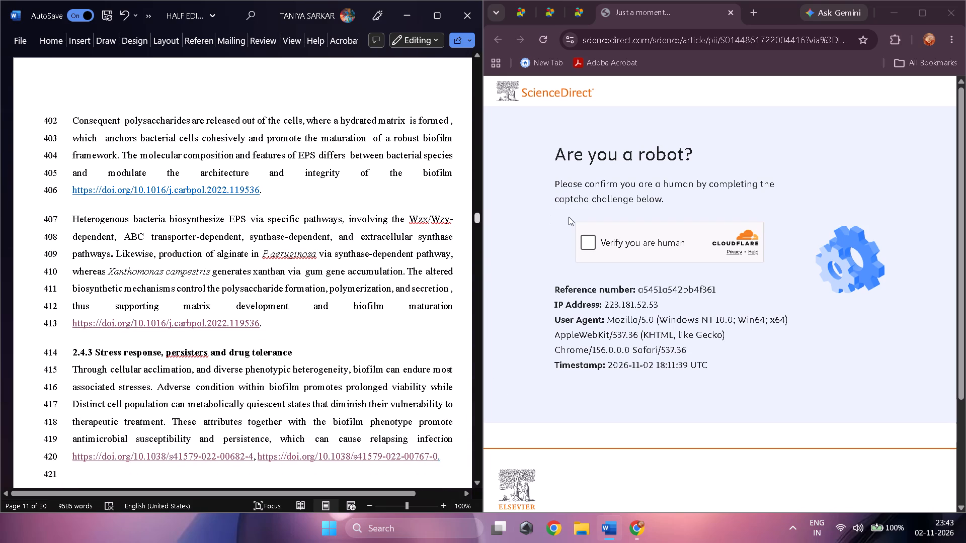
left_click(594, 237)
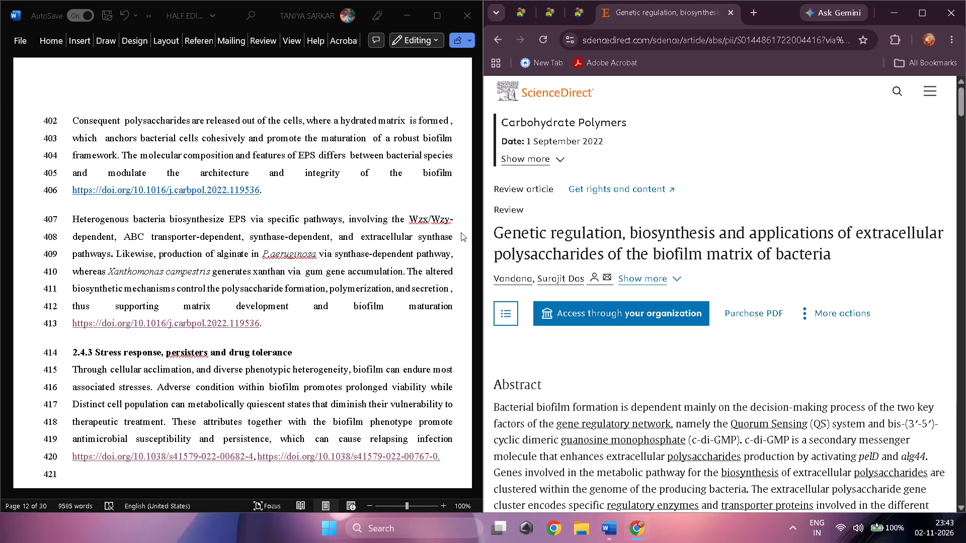
Remove the italics from "produced by" before S.aureus in the Staphylopine sentence of section 2.4.1.
left_click(458, 76)
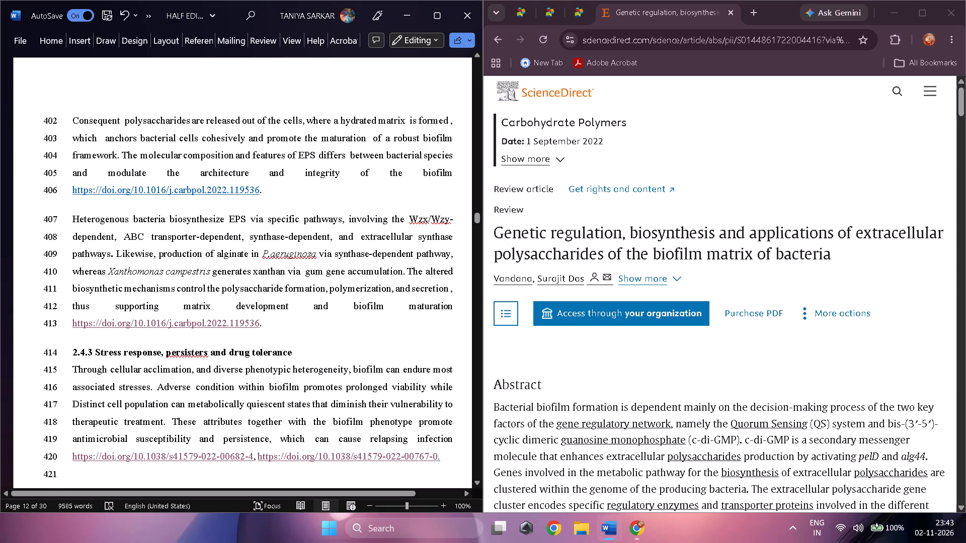
left_click(475, 58)
left_click(474, 58)
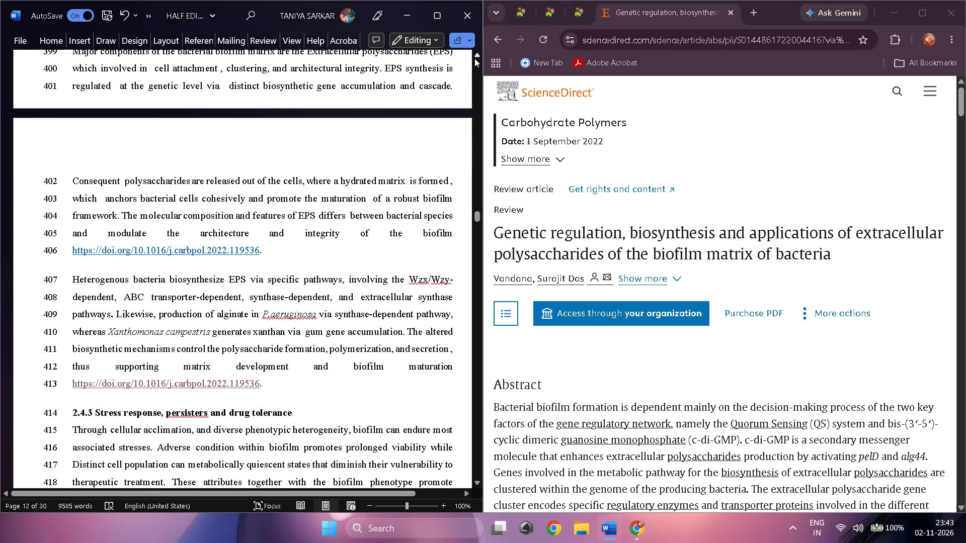
left_click(474, 58)
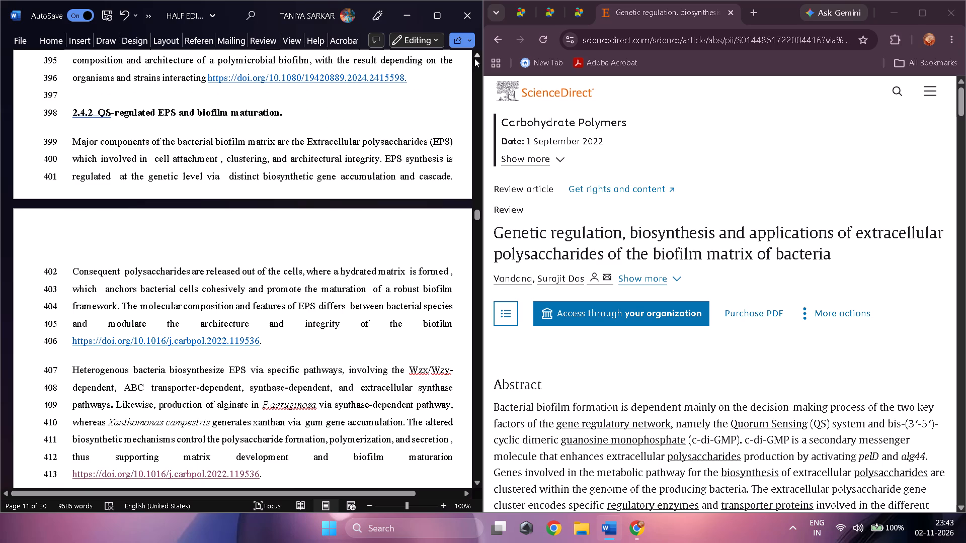
left_click(476, 481)
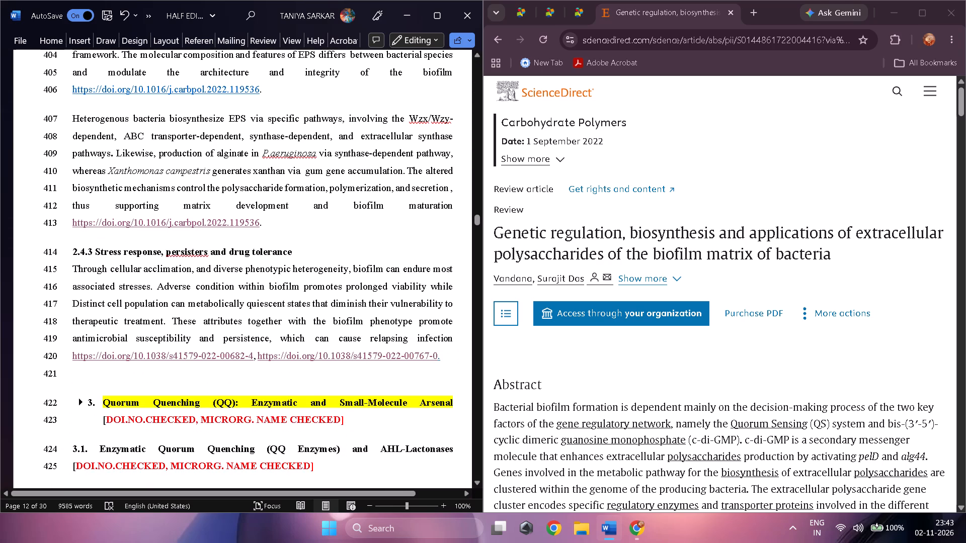
left_click(476, 55)
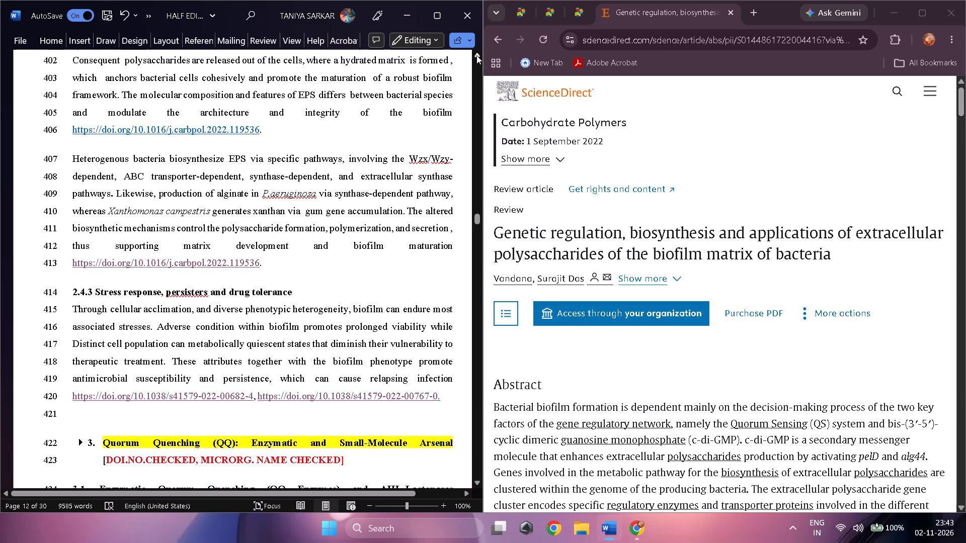
left_click(476, 55)
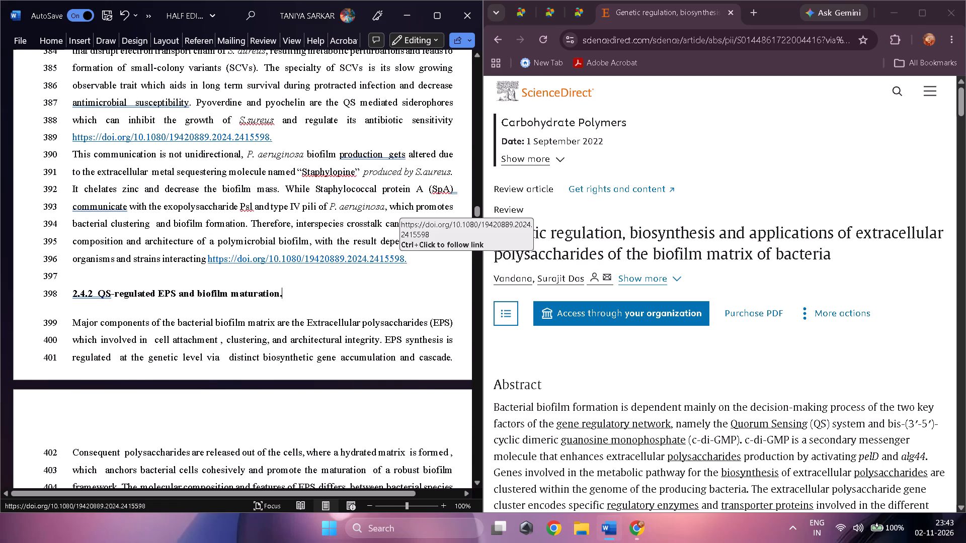
left_click_drag(414, 173, 378, 173)
left_click(400, 149)
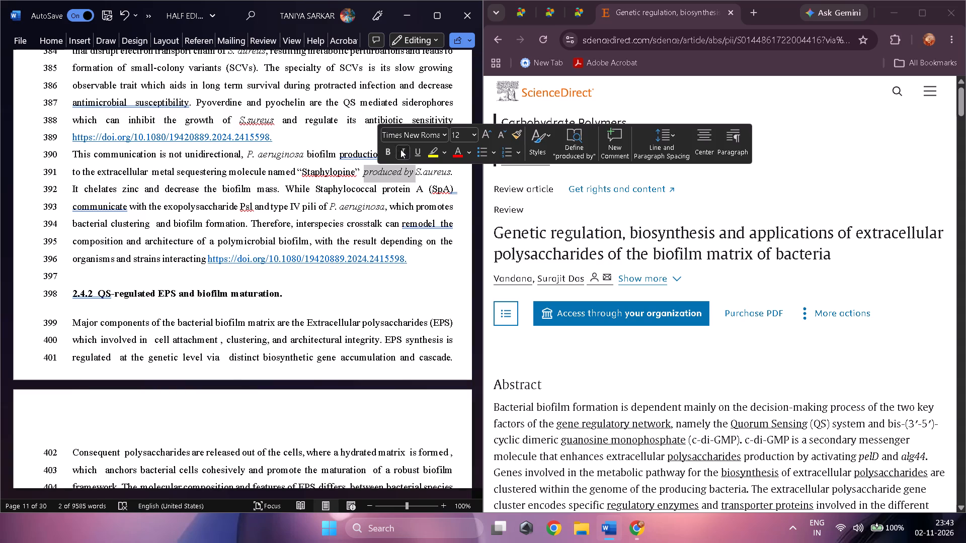
left_click(422, 279)
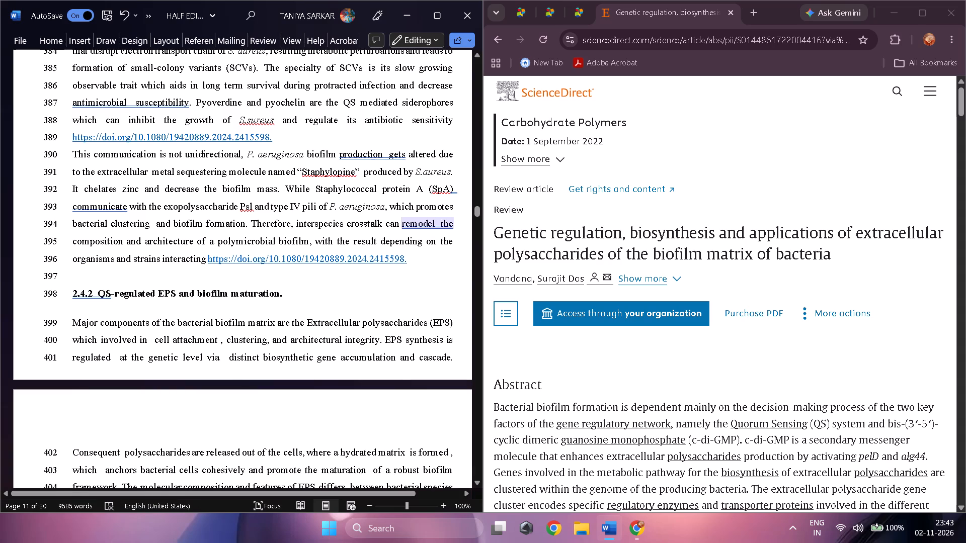
Open the DOI link at the end of section 2.4.1's second paragraph to check its article.
left_click(382, 260, "ctrl")
Accept the grammar suggestion "SpA) communicate" in the Staphylococcal protein A sentence of section 2.4.1.
left_click(111, 205)
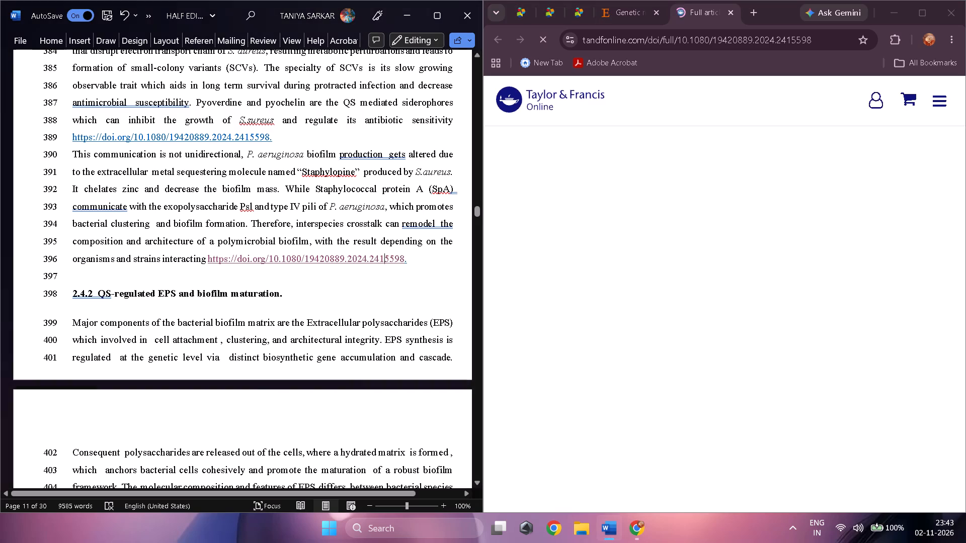
left_click(111, 205)
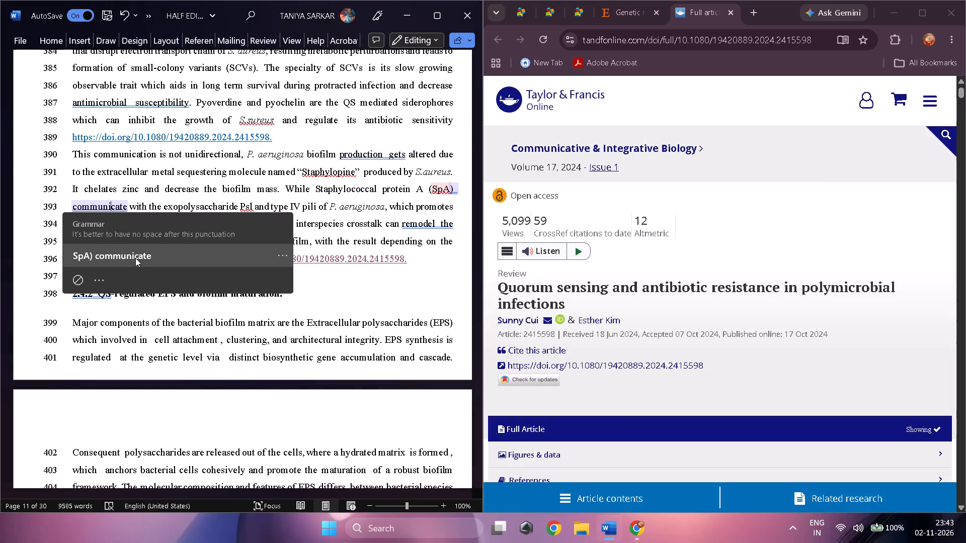
left_click(135, 258)
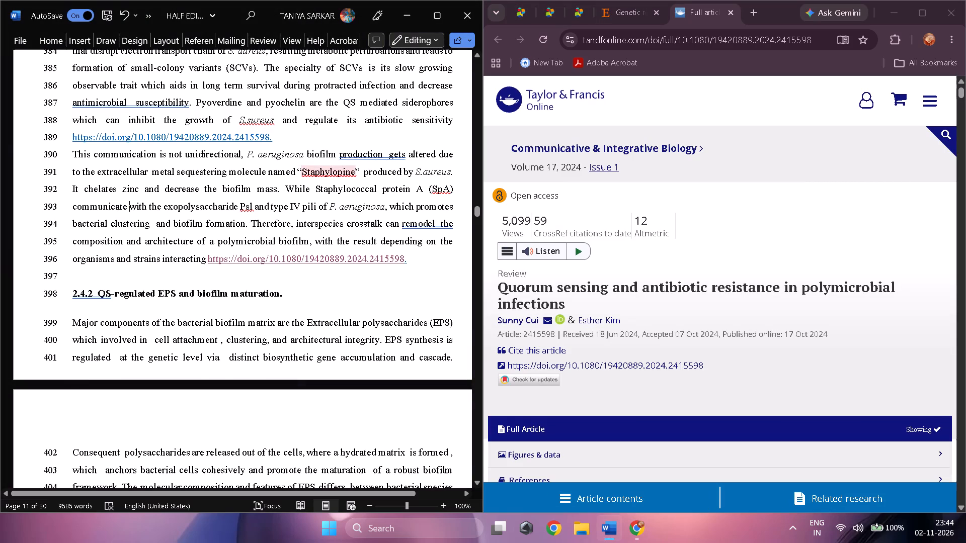
Open the DOI link ending the first paragraph of section 2.4.1 to check its article.
left_click(264, 139, "ctrl")
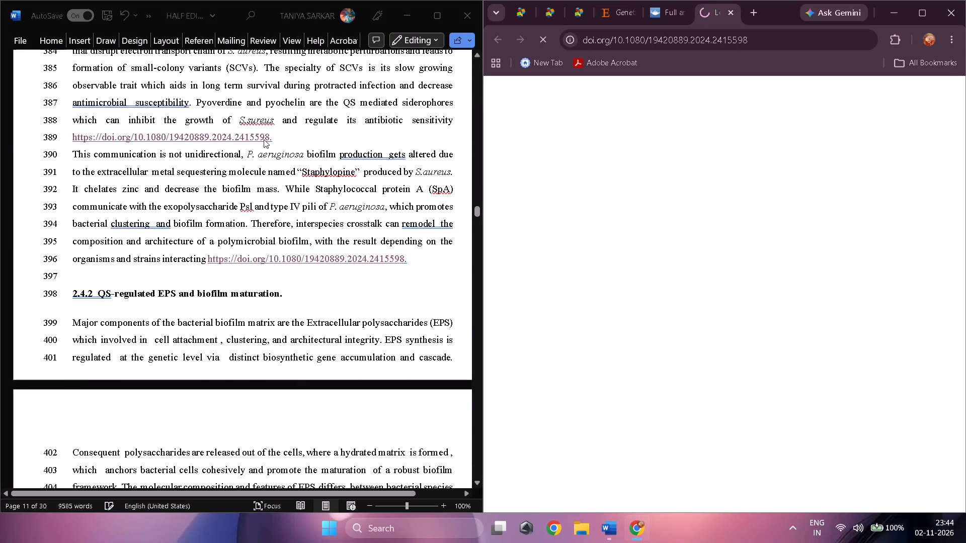
Correct the misspelled organism name "S.sureus" to "S.aureus" in section 2.4.1's siderophore sentence and clear its spelling flag.
left_click(249, 119)
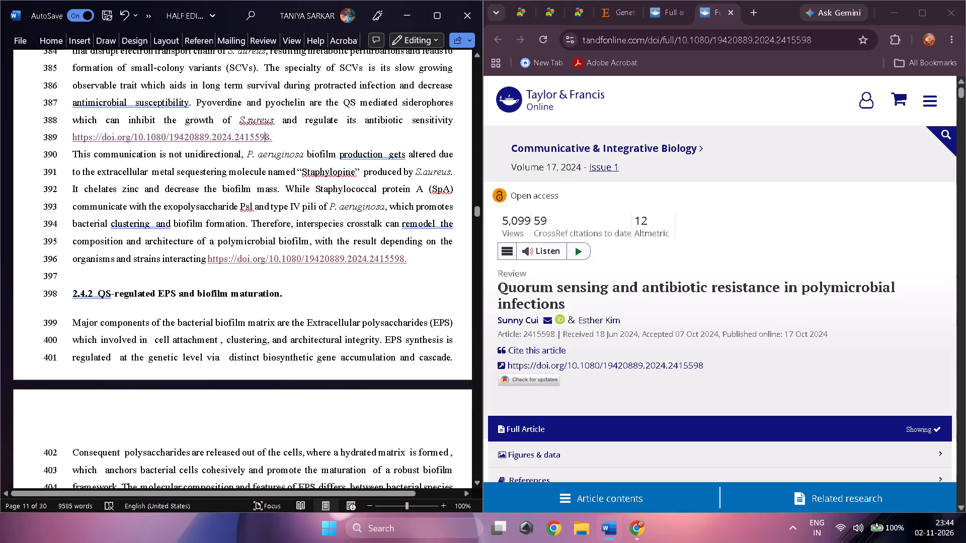
left_click(252, 121)
key("BackSpace")
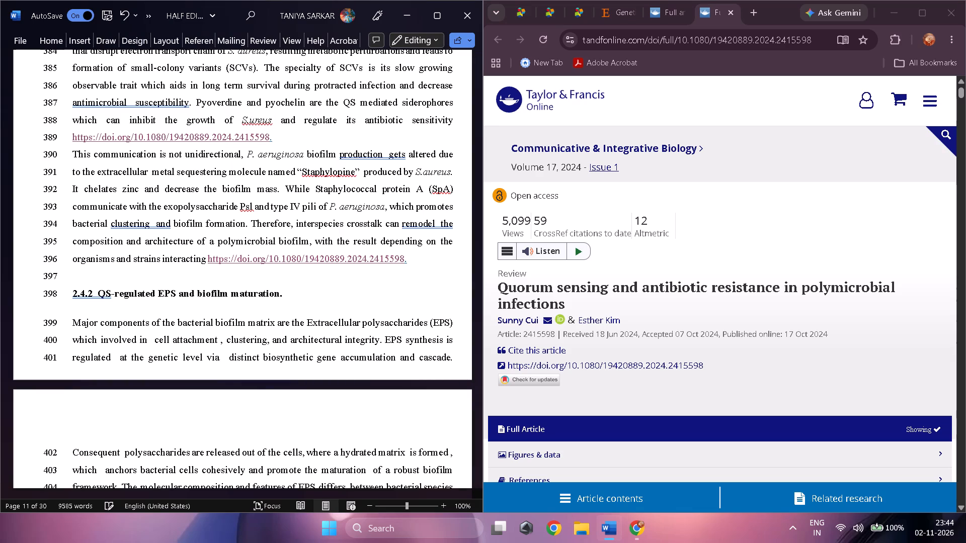
left_click(258, 121)
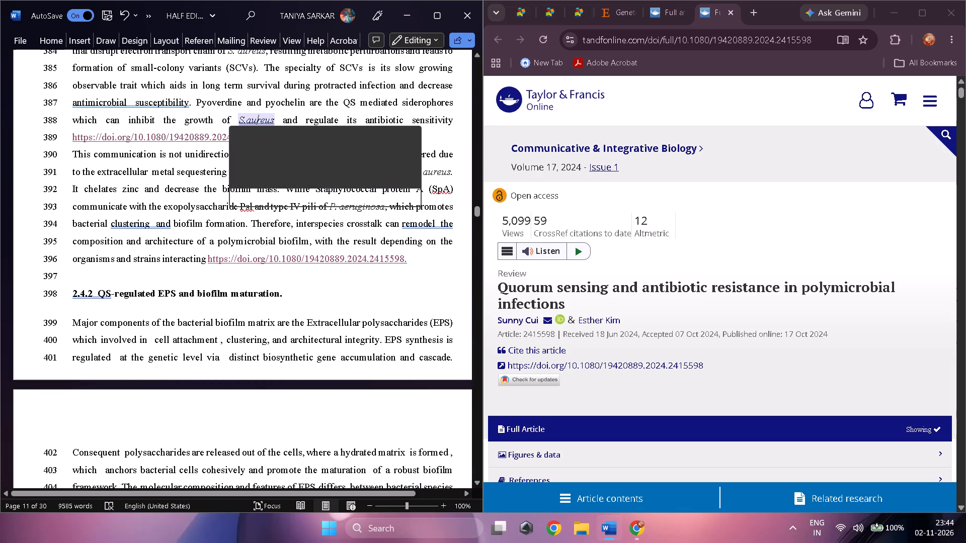
left_click(244, 194)
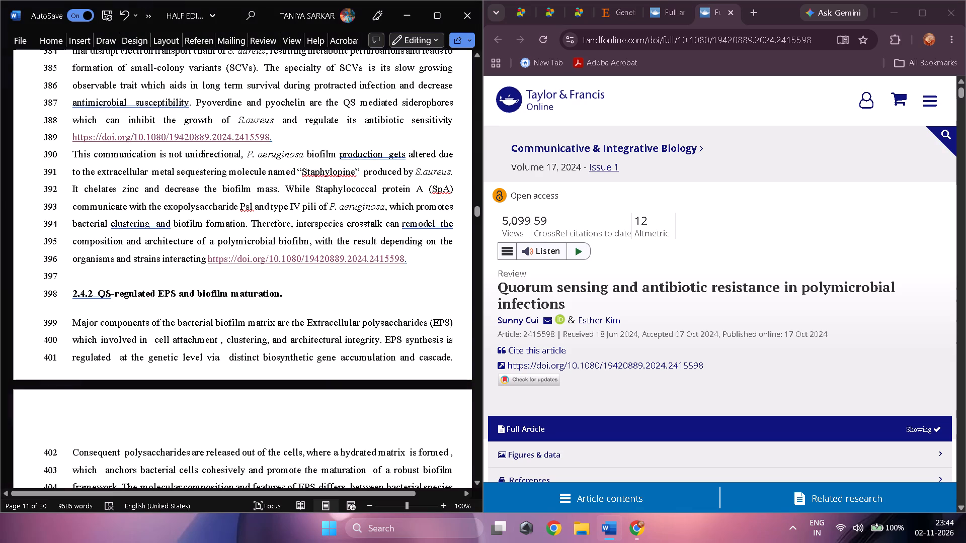
Italicize the "P" of P.aeruginosa in the first paragraph of section 2.4.1 on polymicrobial crosstalk.
left_click(476, 55)
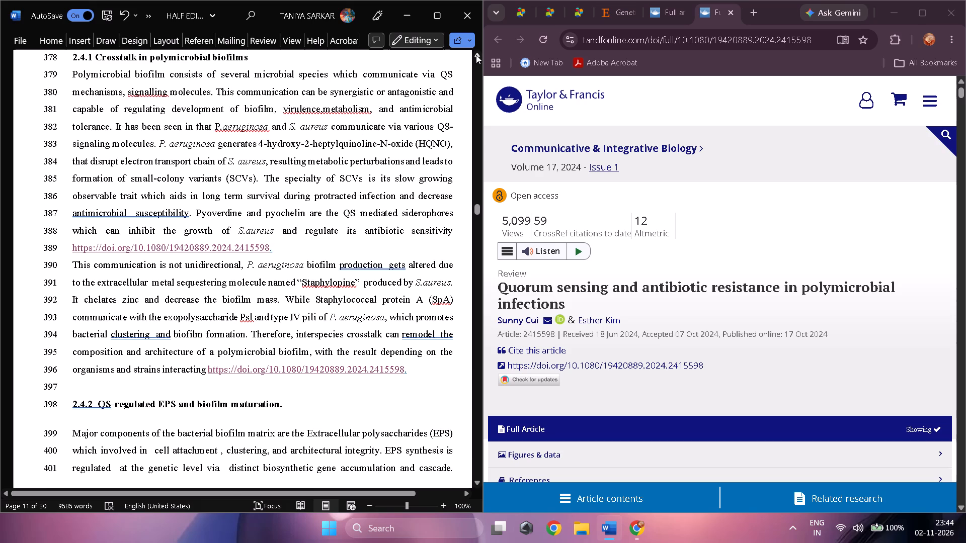
left_click(476, 55)
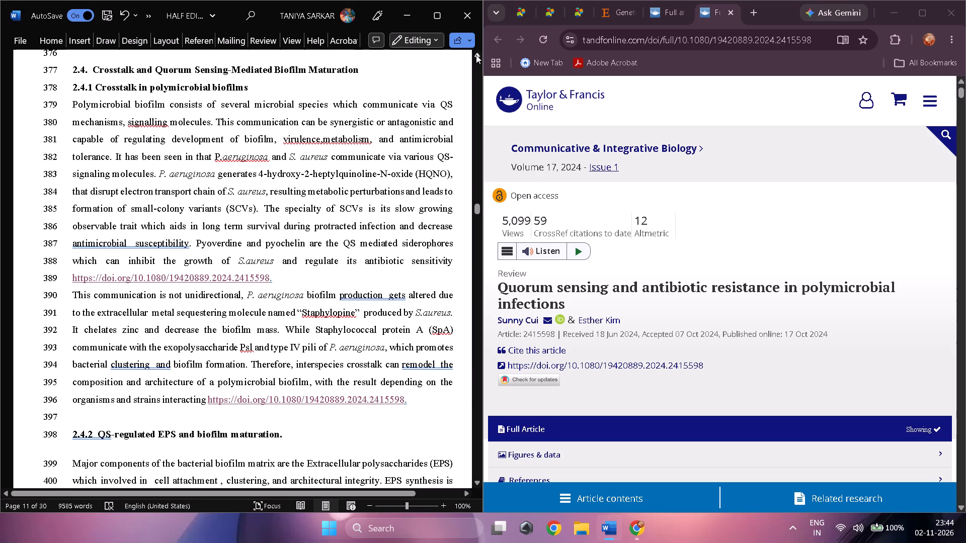
left_click(219, 176)
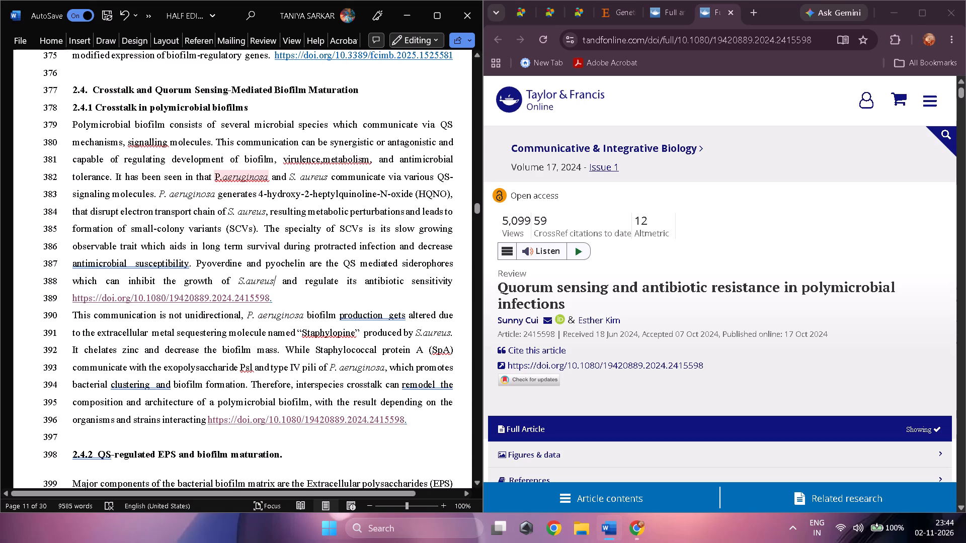
left_click(237, 157)
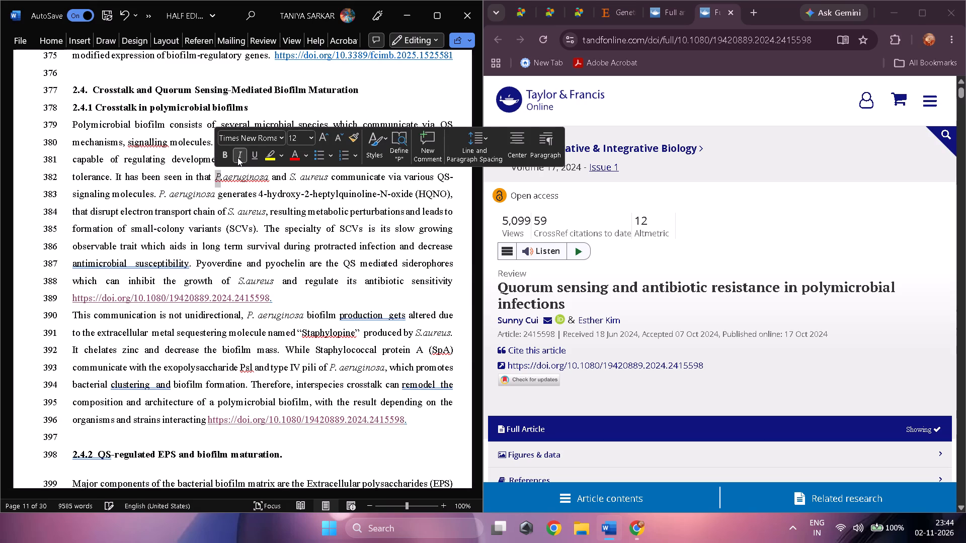
left_click(336, 111)
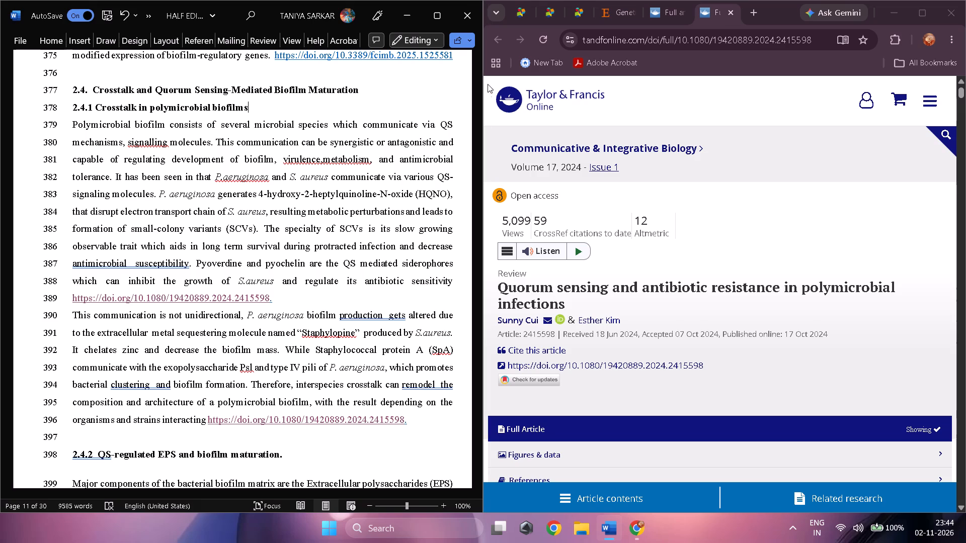
Open the DOI link ending the E. faecium paragraph just before section 2.4 to check its article.
left_click(476, 55)
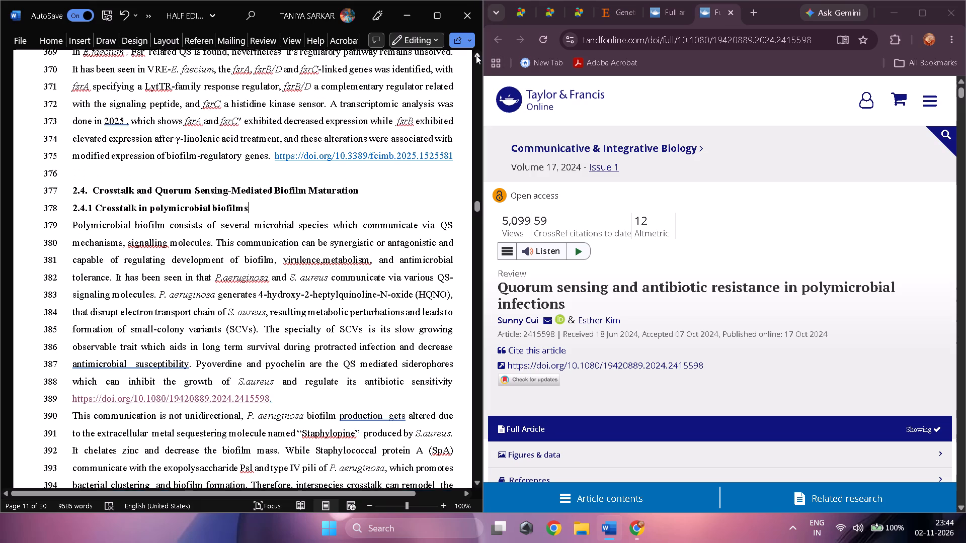
left_click(476, 55)
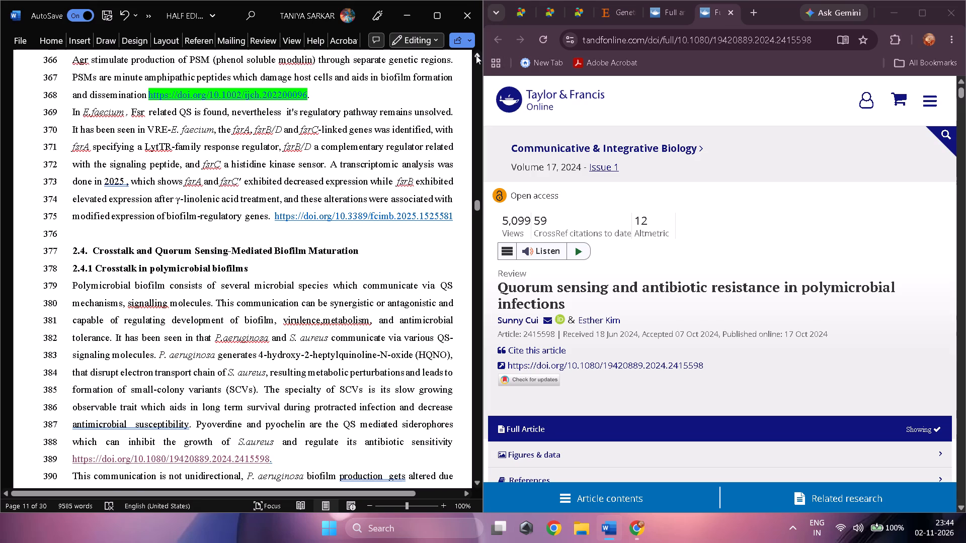
left_click(425, 244, "ctrl")
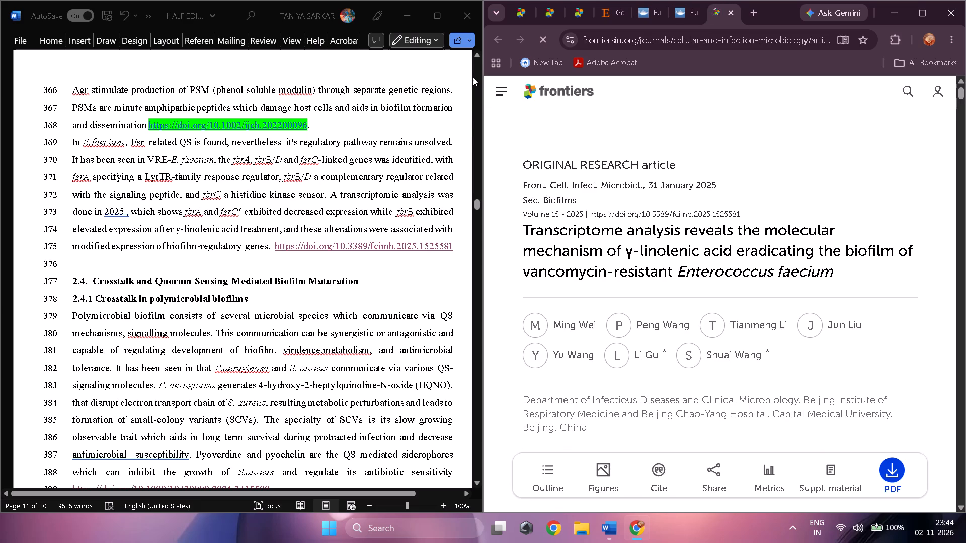
Open the green-highlighted DOI link ending the PSM paragraph to check its article.
left_click(475, 56)
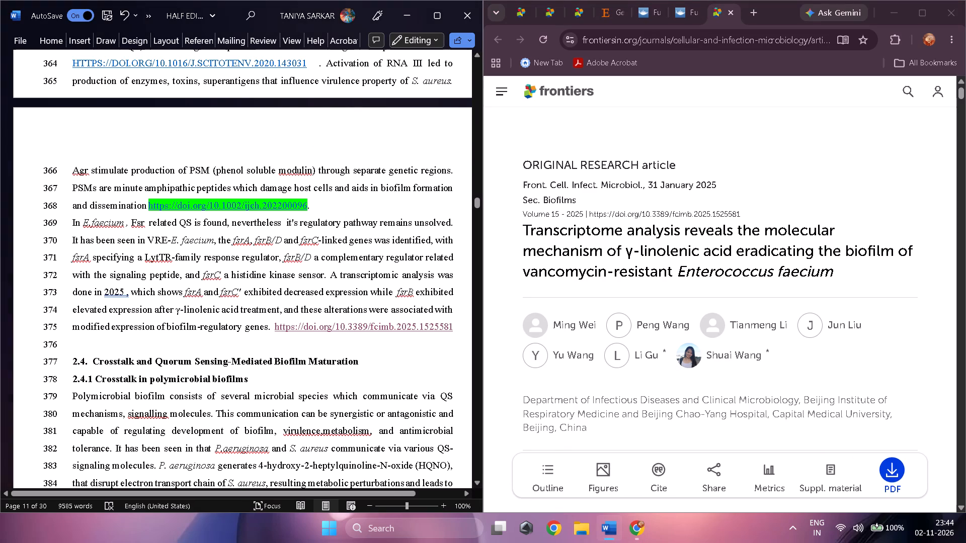
left_click(301, 206, "ctrl")
left_click(150, 203)
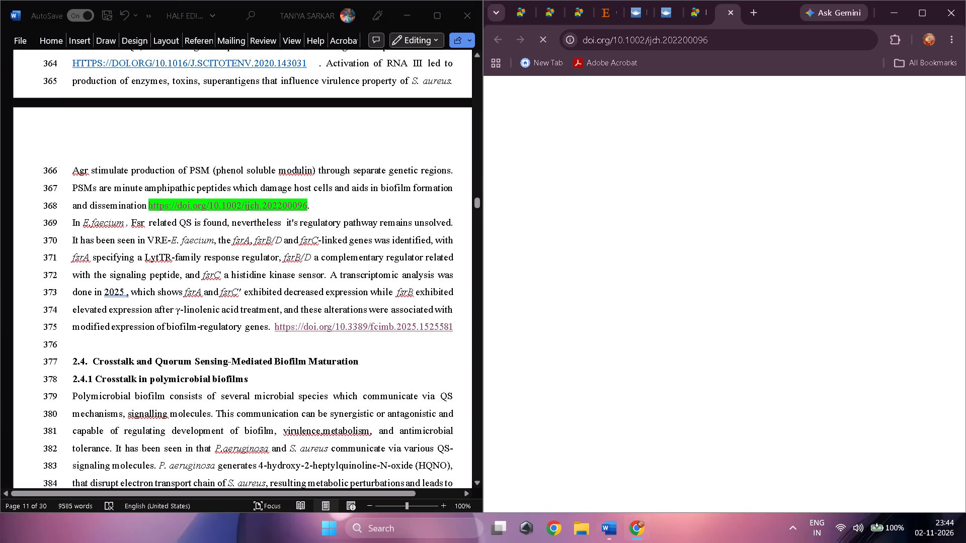
left_click_drag(148, 205, 289, 201)
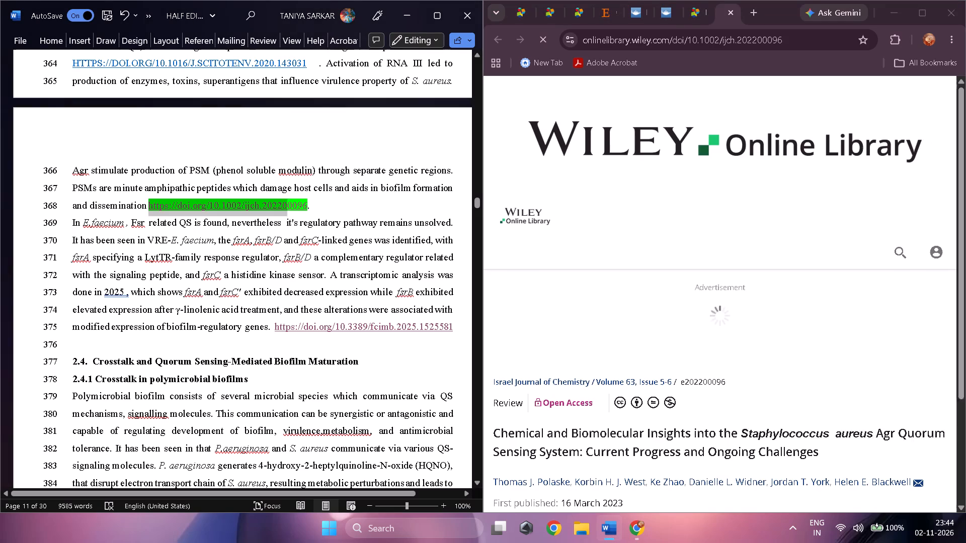
left_click_drag(289, 201, 304, 201)
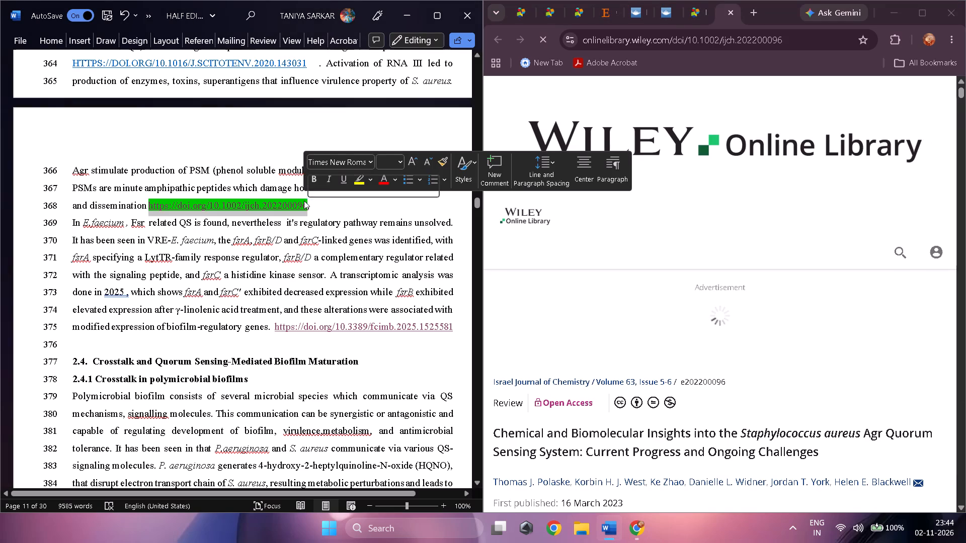
left_click(367, 180)
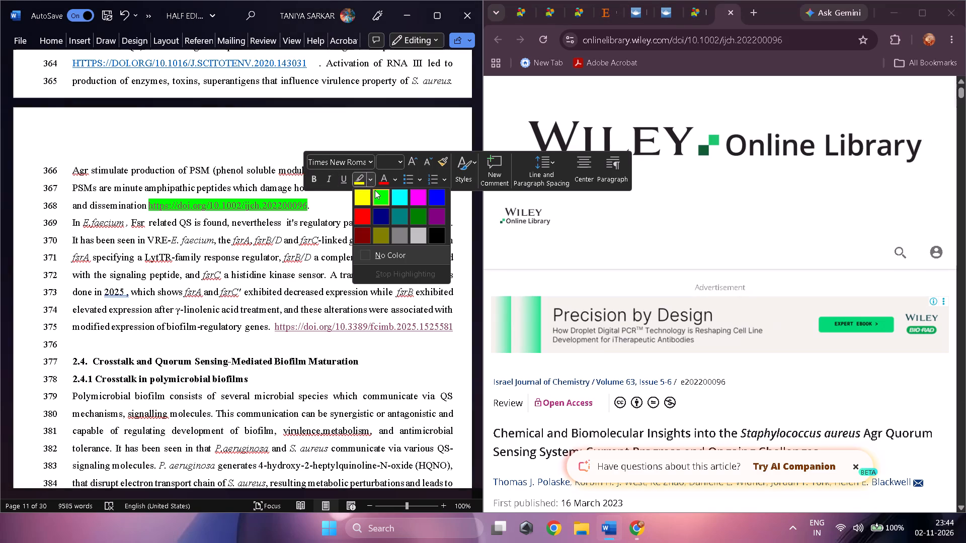
left_click(377, 192)
left_click_drag(304, 206, 258, 207)
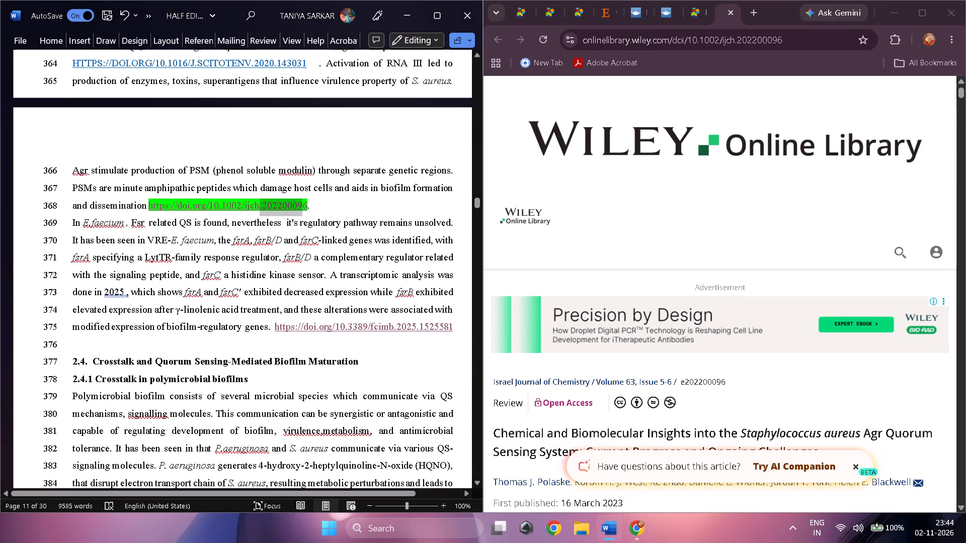
left_click_drag(258, 207, 146, 208)
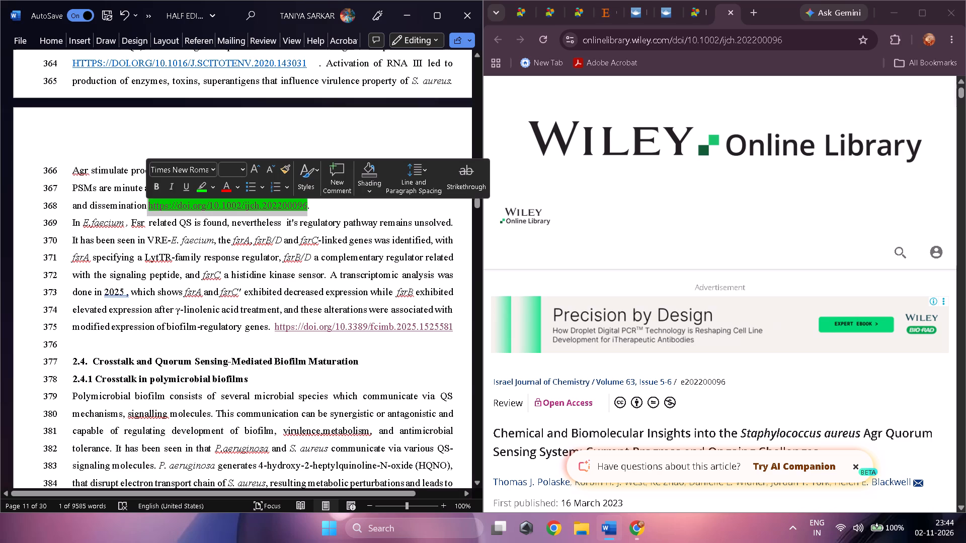
left_click(200, 187)
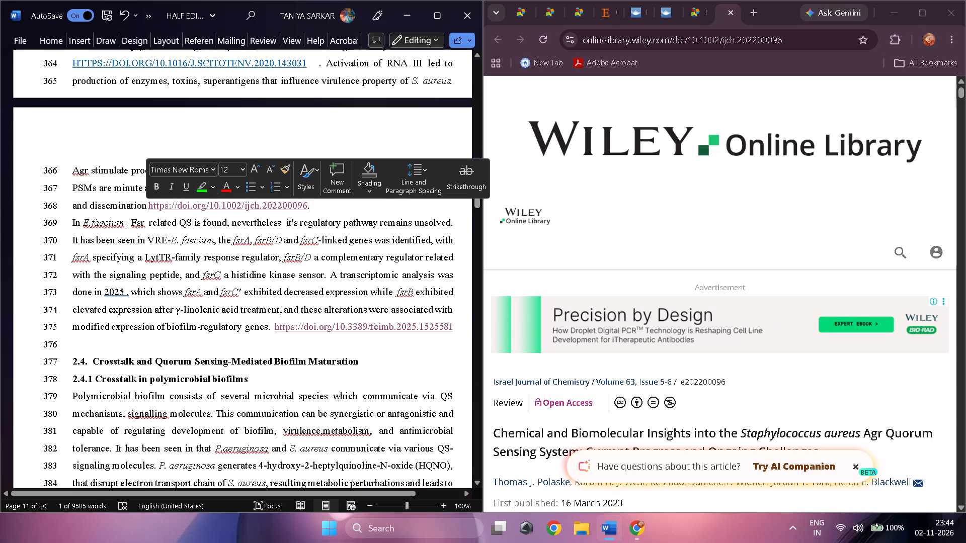
left_click(326, 210)
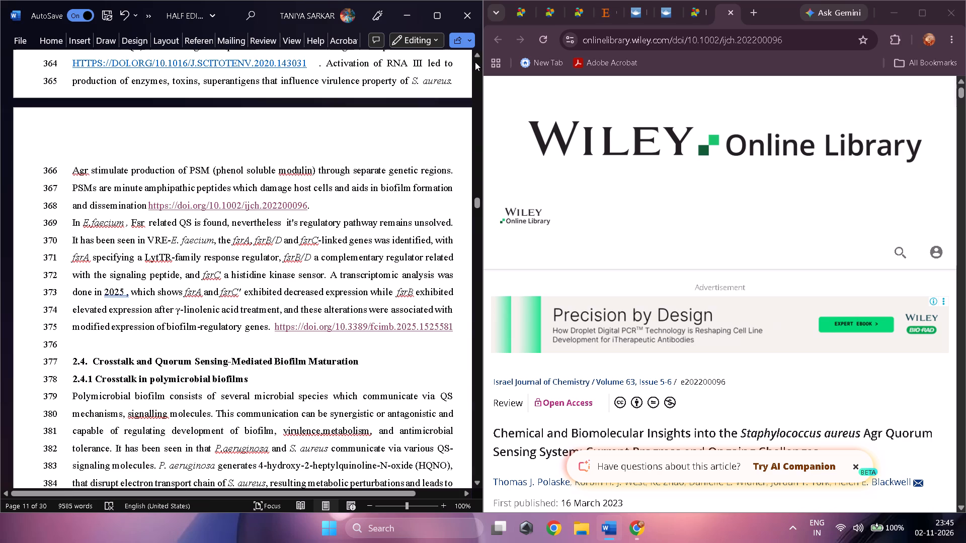
Review the manuscript from its title page through the introduction to the end of section 2.1, examining DOI links and organism names.
right_click(476, 54)
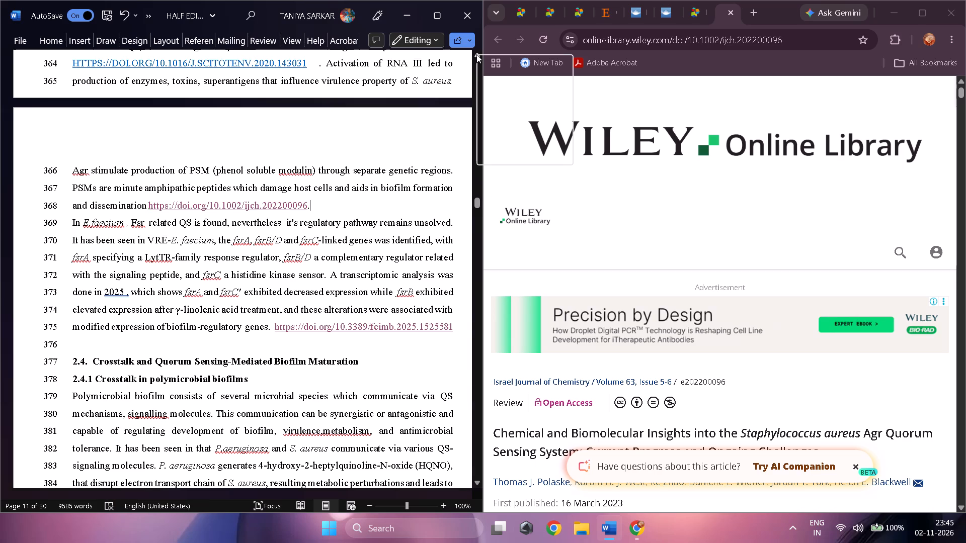
left_click(476, 54)
right_click(476, 54)
left_click(476, 54)
left_click(508, 63)
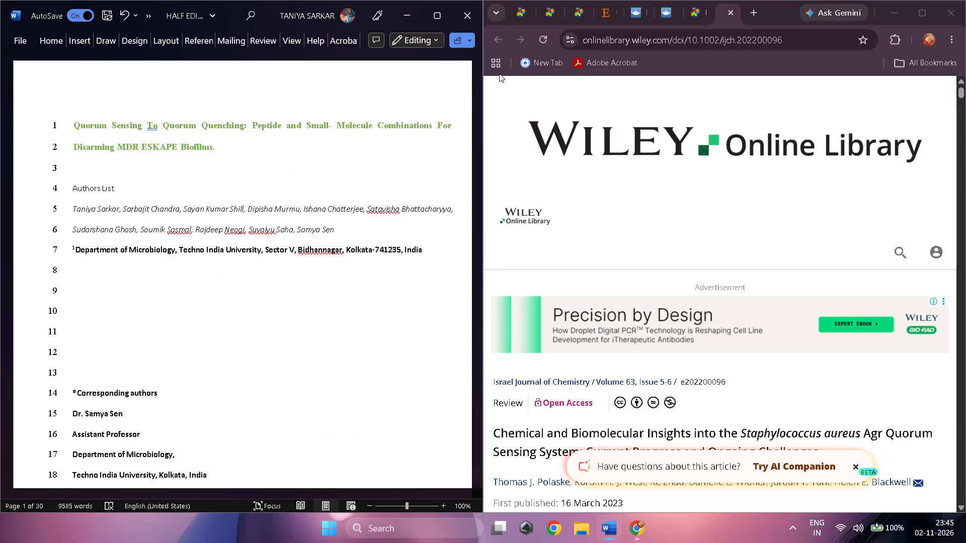
double_click(480, 483)
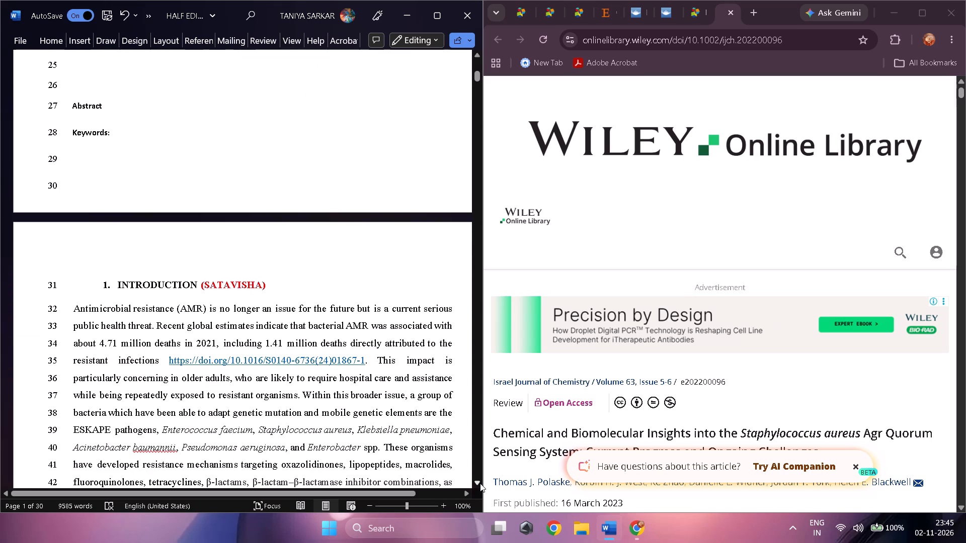
left_click(345, 360, "ctrl")
left_click(473, 483)
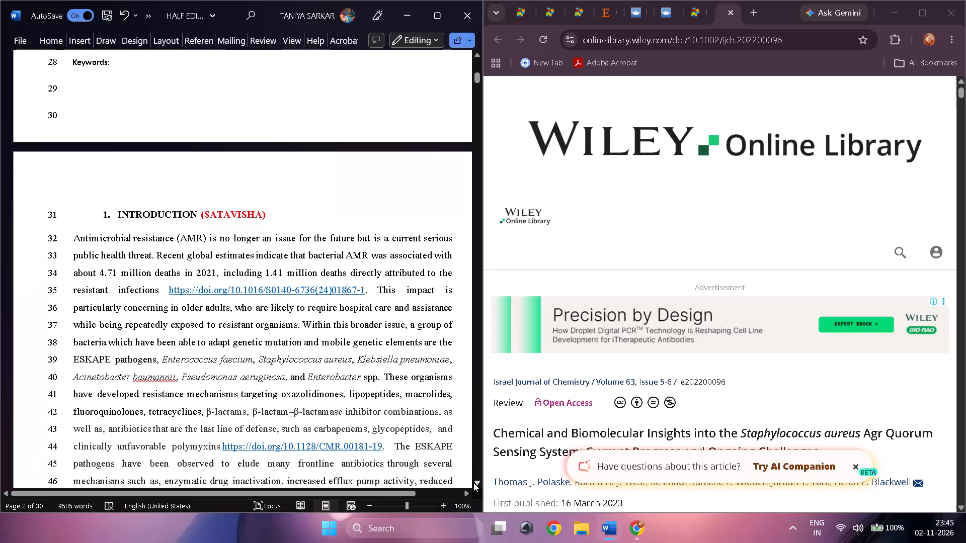
left_click(473, 483)
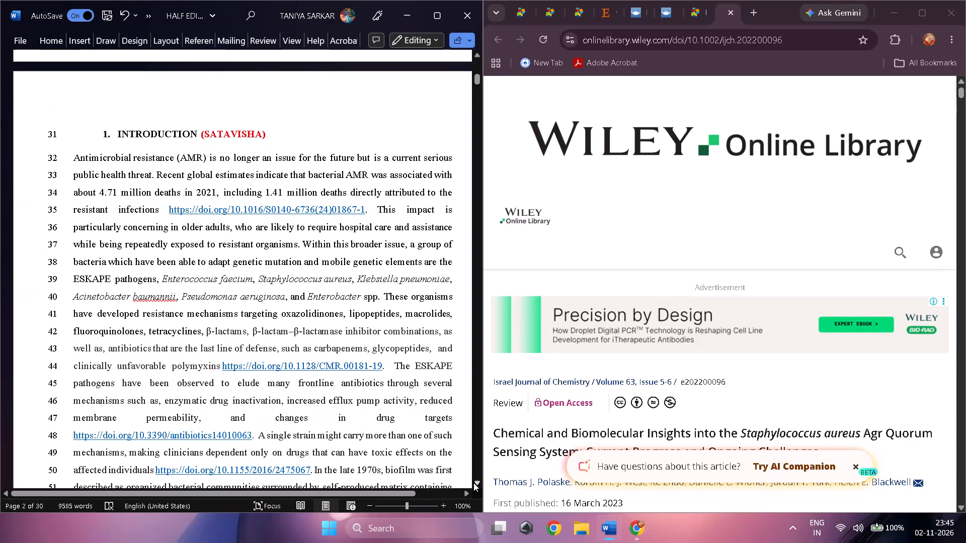
left_click(473, 483)
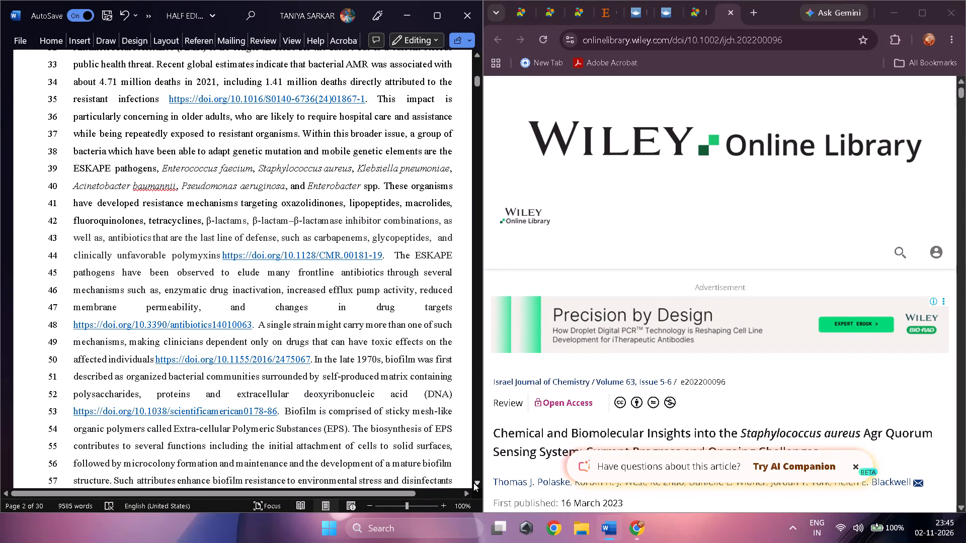
left_click(473, 483)
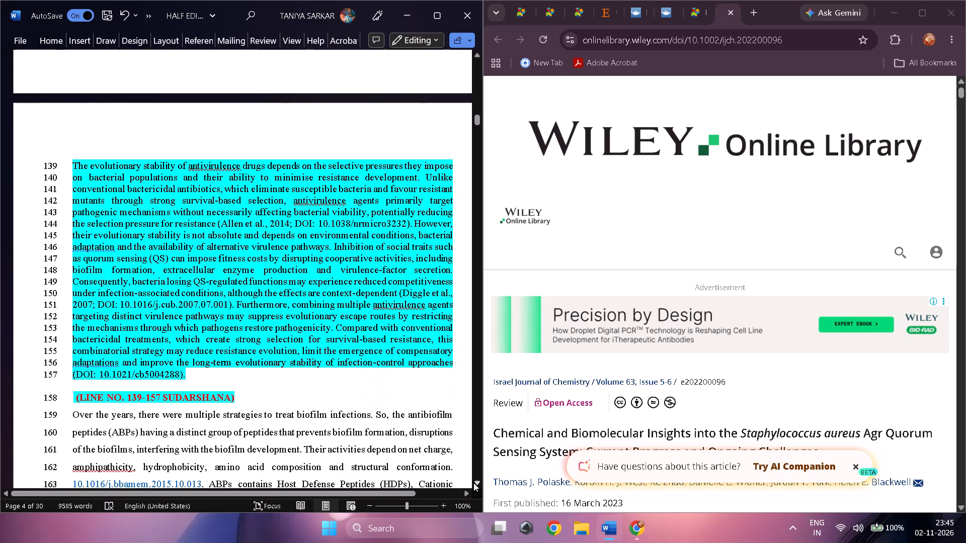
left_click(473, 483)
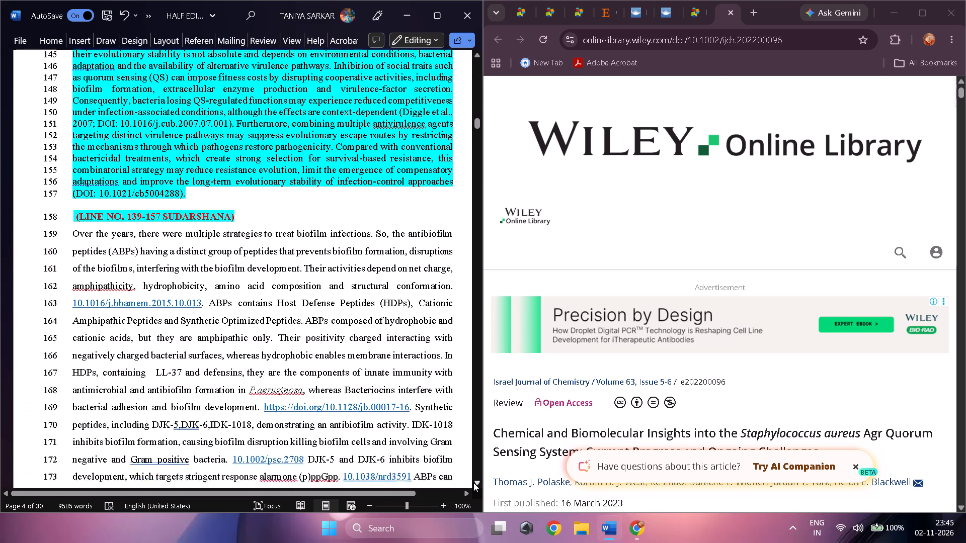
left_click(473, 483)
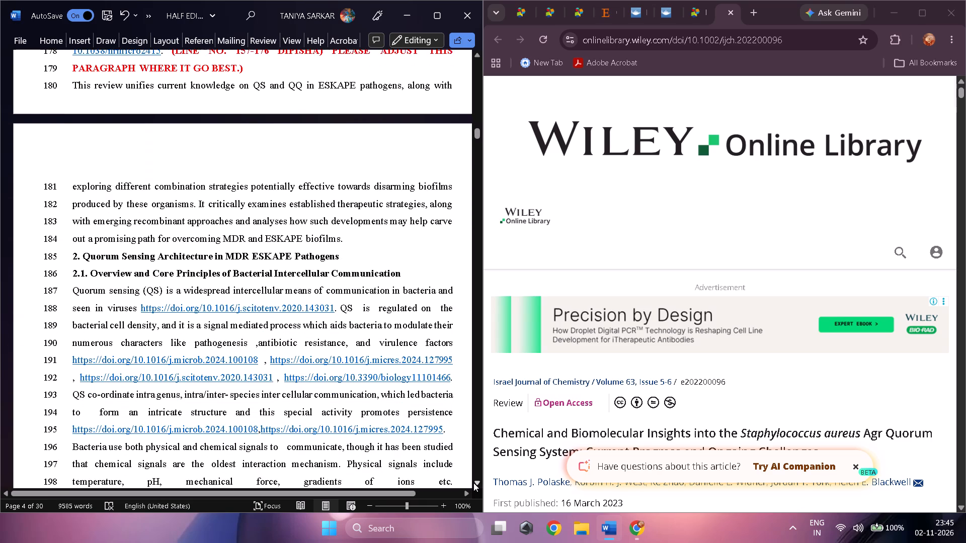
left_click(473, 483)
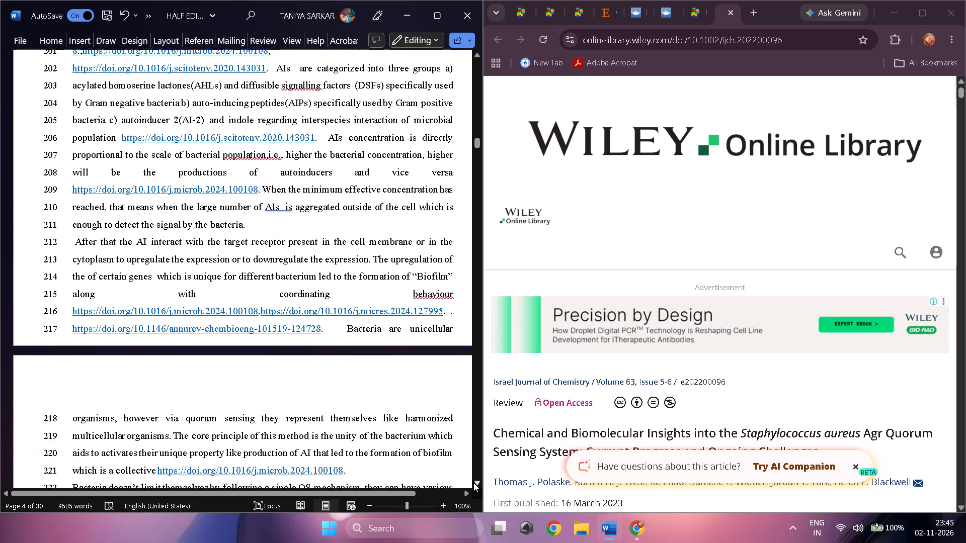
left_click_drag(476, 479, 490, 518)
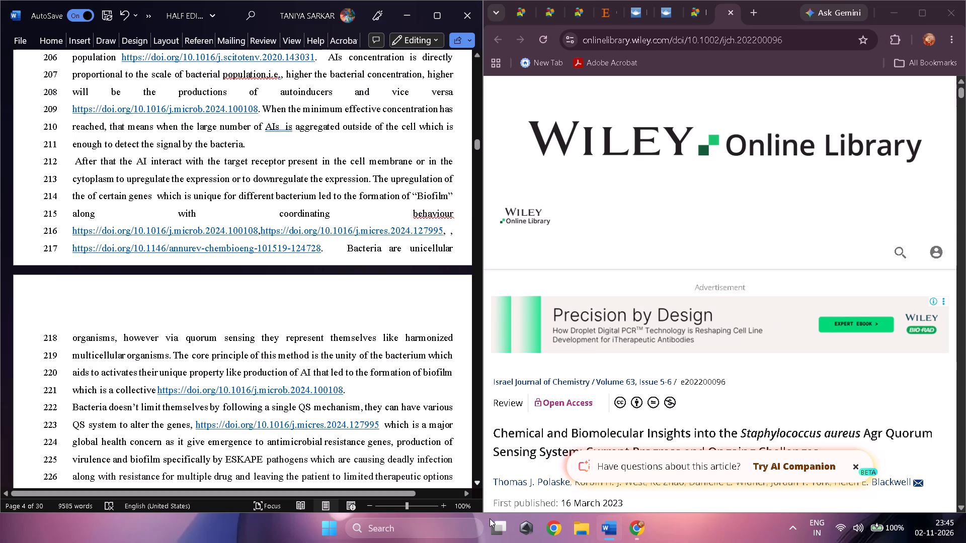
left_click_drag(490, 518, 490, 517)
left_click(479, 483)
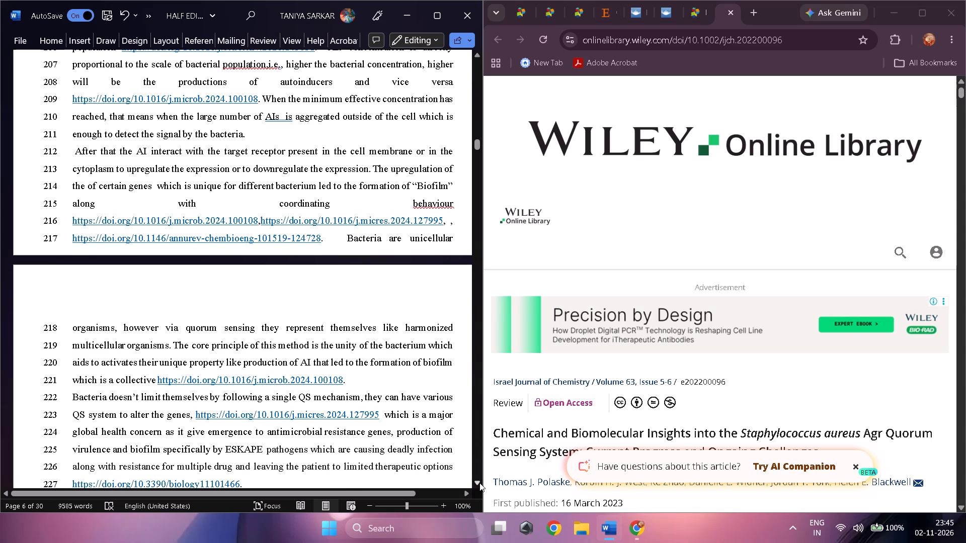
Close the browser window and maximize the manuscript window.
left_click(944, 9)
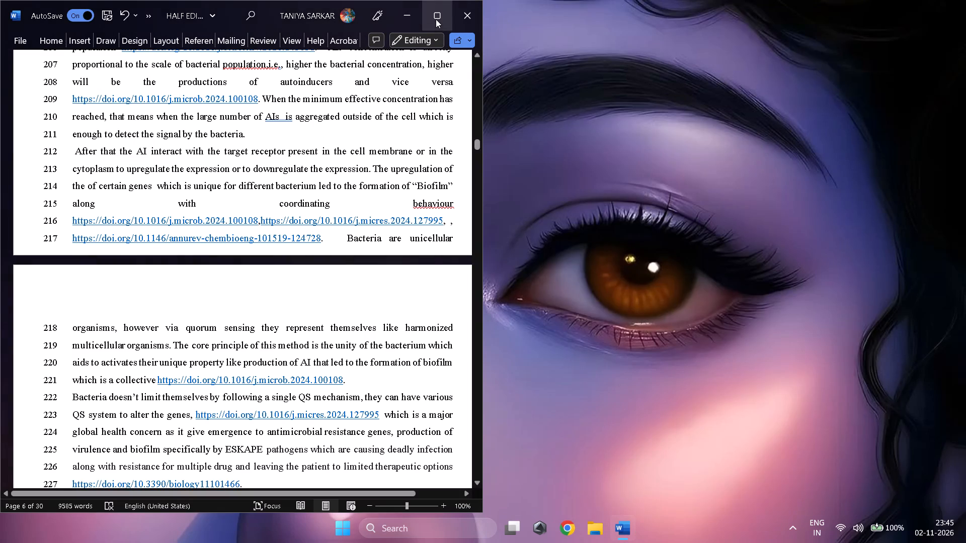
left_click(436, 19)
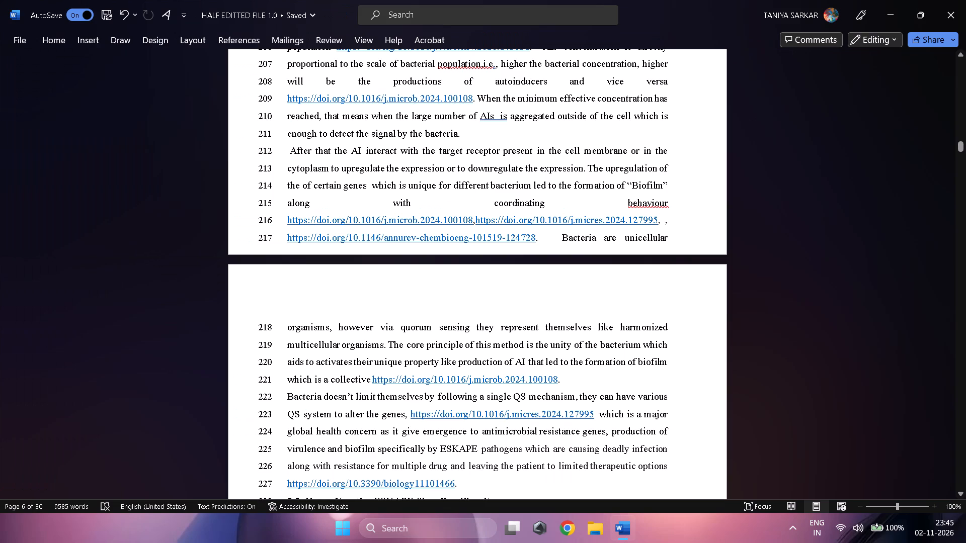
Remove the yellow highlighting from the section 3 heading "Quorum Quenching (QQ): Enzymatic and Small-Molecule Arsenal", including its opening bracket.
left_click(962, 301)
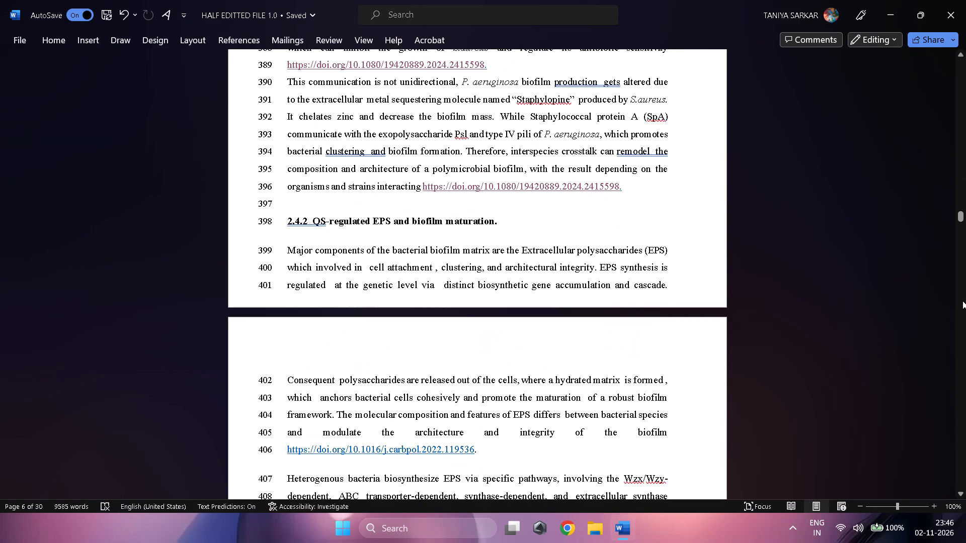
left_click(964, 271)
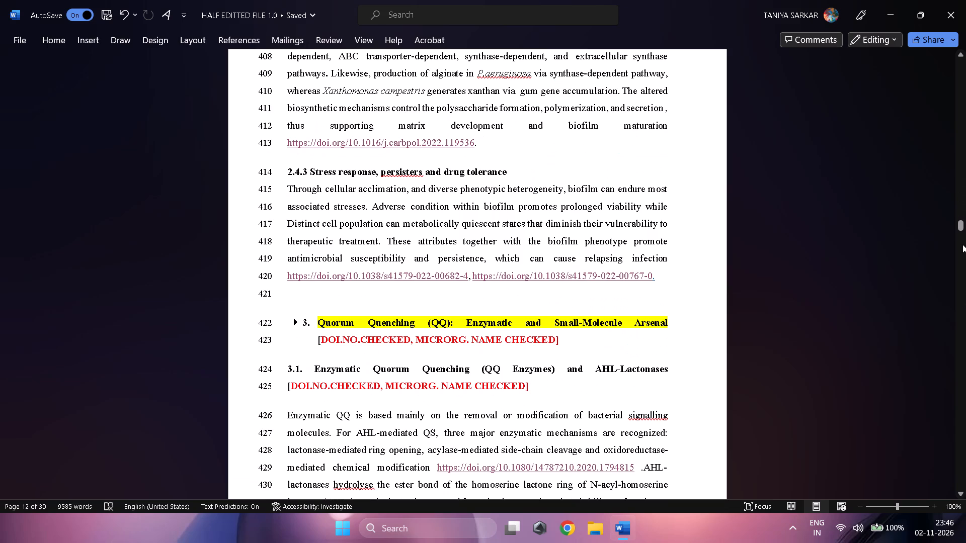
left_click_drag(670, 323, 441, 323)
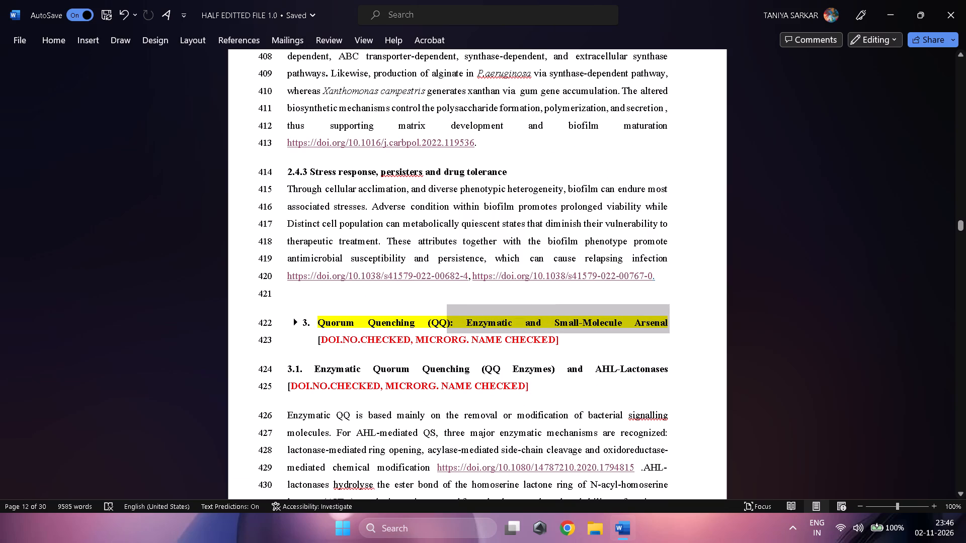
left_click_drag(441, 323, 324, 327)
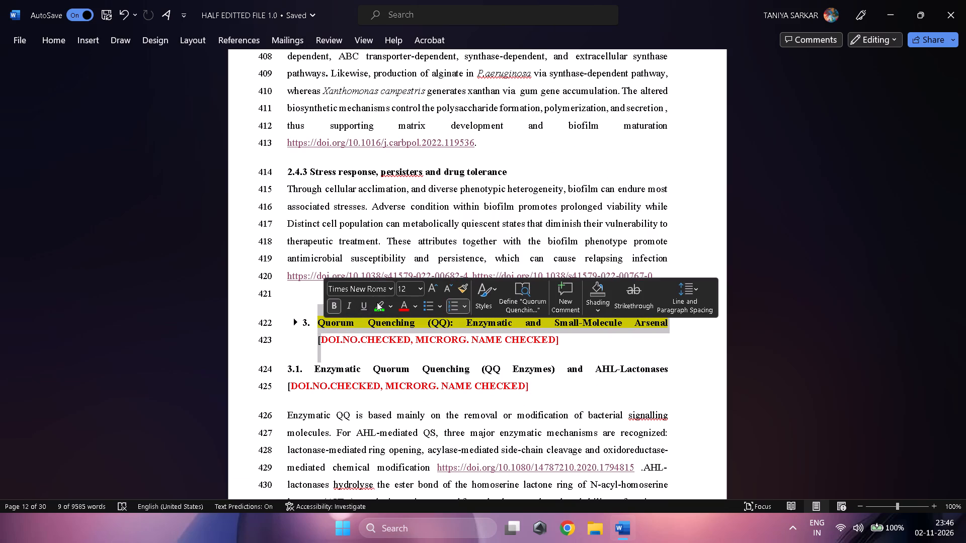
left_click(389, 303)
left_click(378, 322)
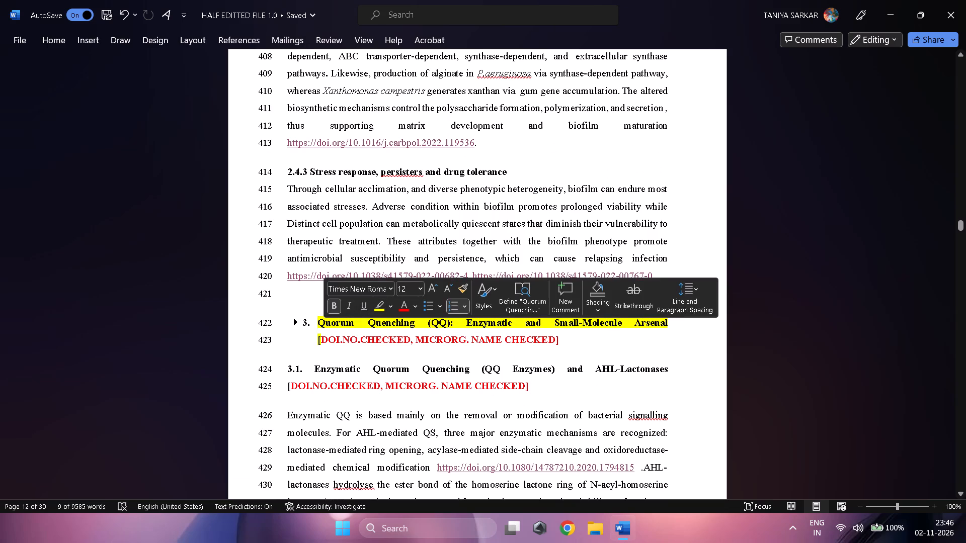
left_click_drag(323, 341, 319, 333)
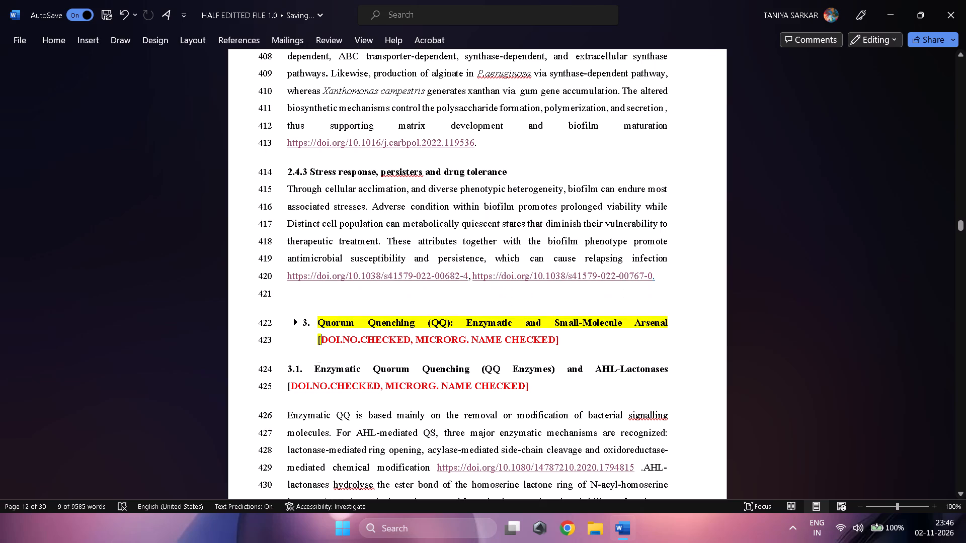
left_click_drag(319, 333, 317, 327)
left_click(367, 306)
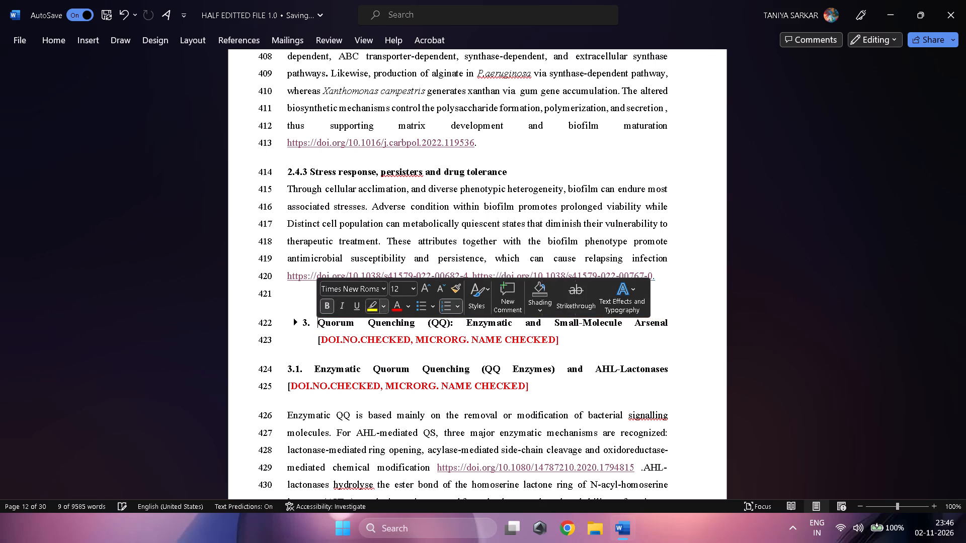
Highlight in pink all text from the section 1 INTRODUCTION heading through the end of the first paragraph under heading 2.4.2.
left_click(826, 236)
left_click_drag(958, 226, 950, 219)
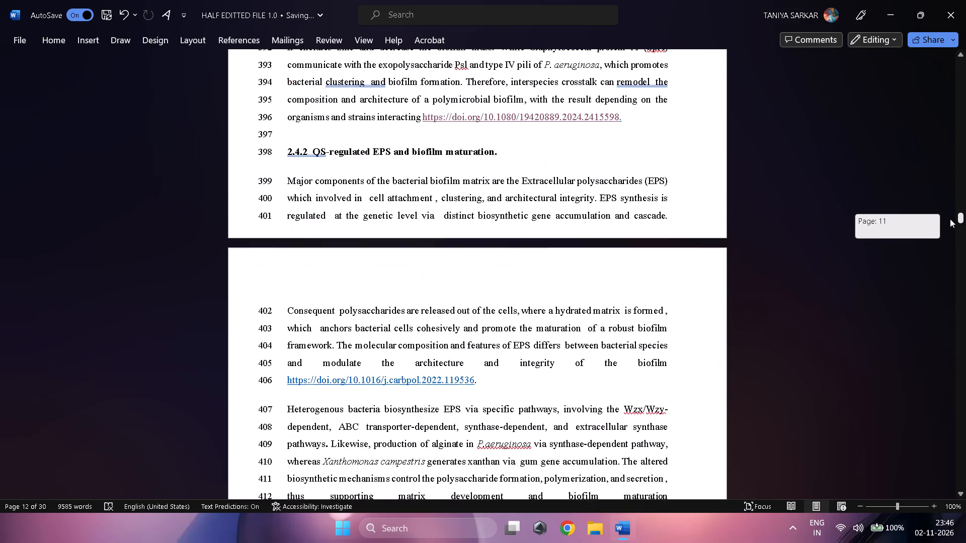
left_click_drag(950, 219, 950, 220)
left_click(960, 221)
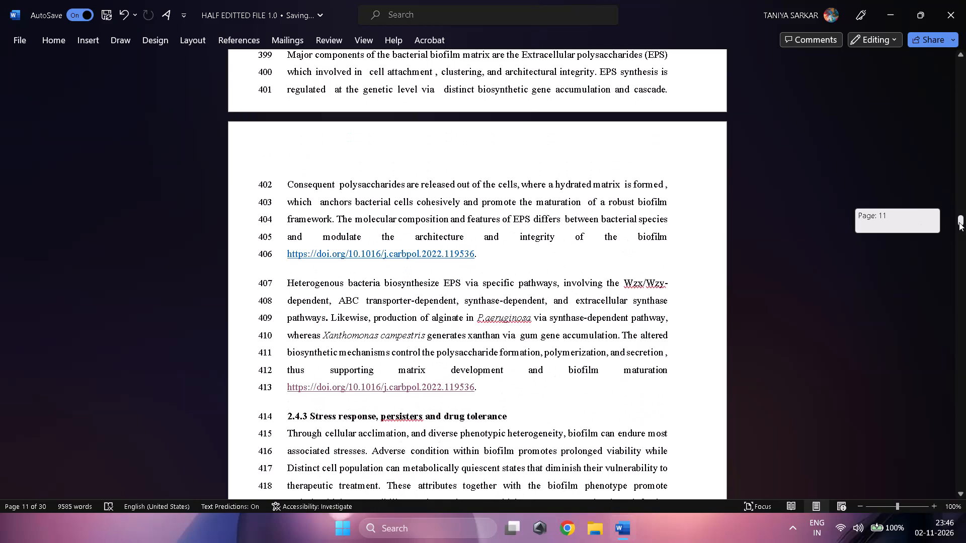
right_click_drag(483, 259, 479, 258)
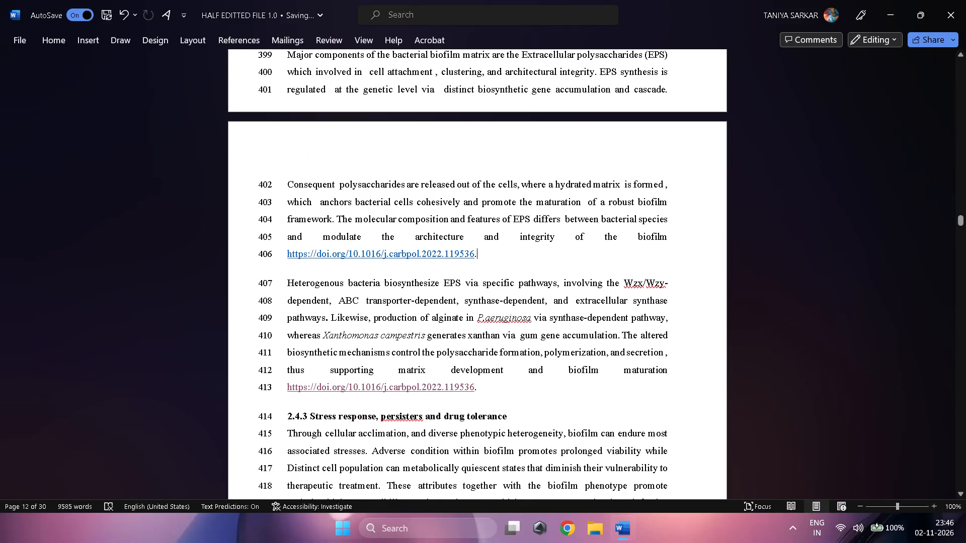
right_click_drag(479, 258, 311, 21)
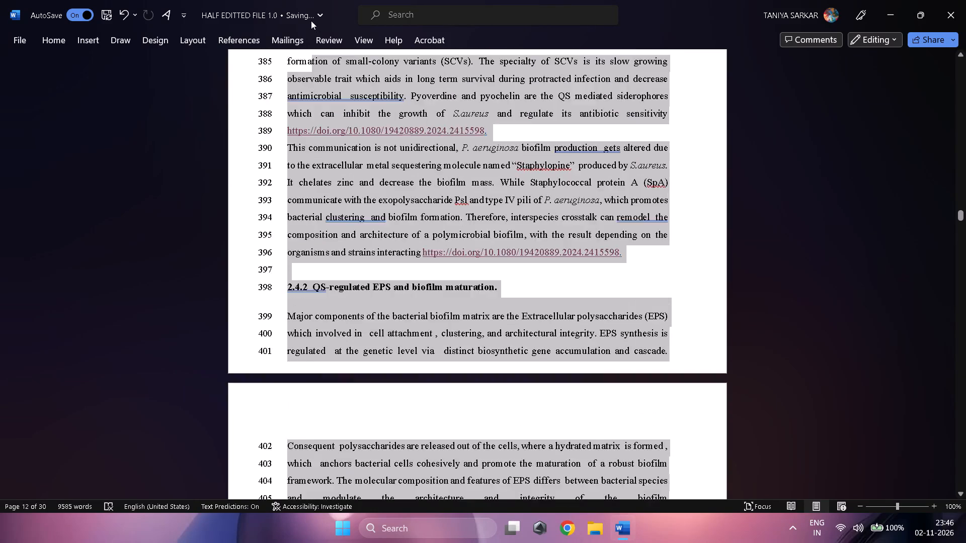
right_click_drag(311, 21, 325, 111)
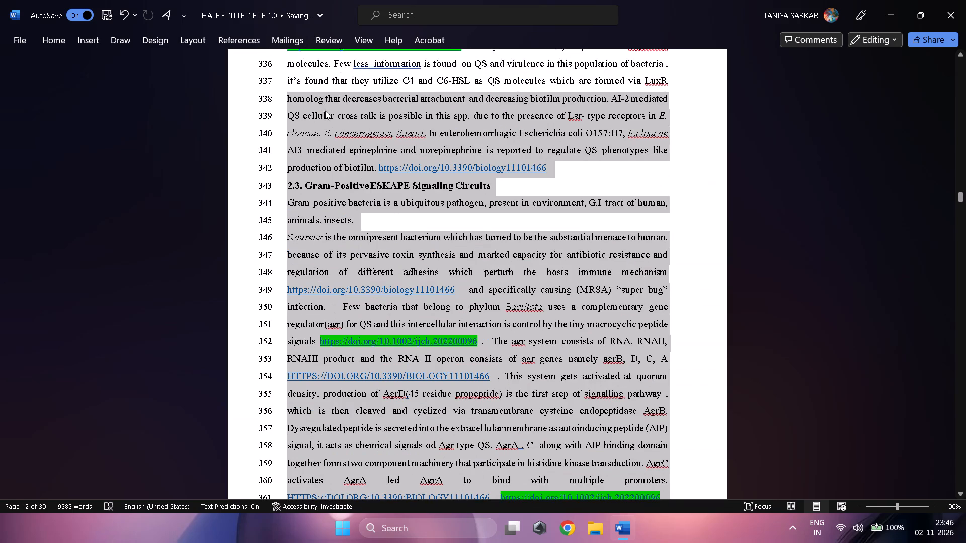
right_click_drag(325, 111, 302, 46)
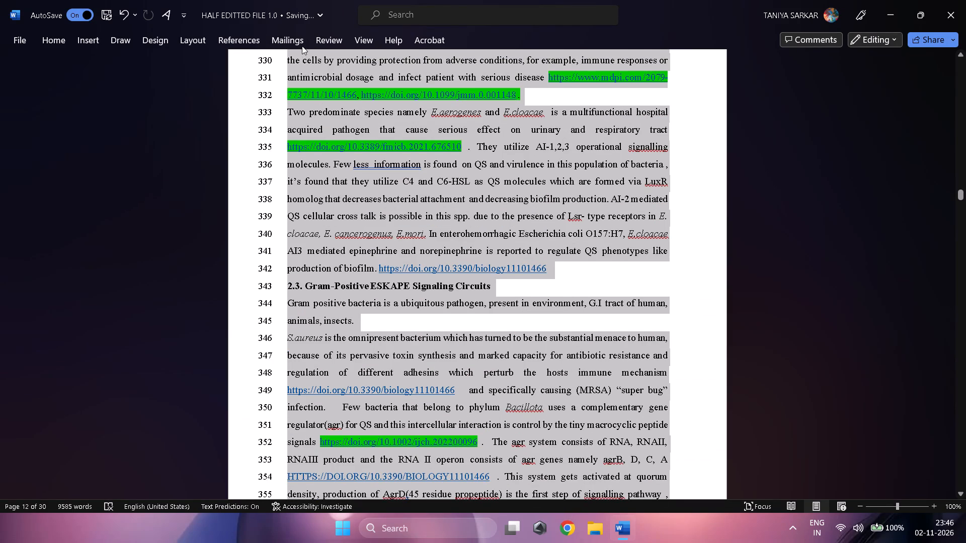
right_click_drag(302, 46, 316, 6)
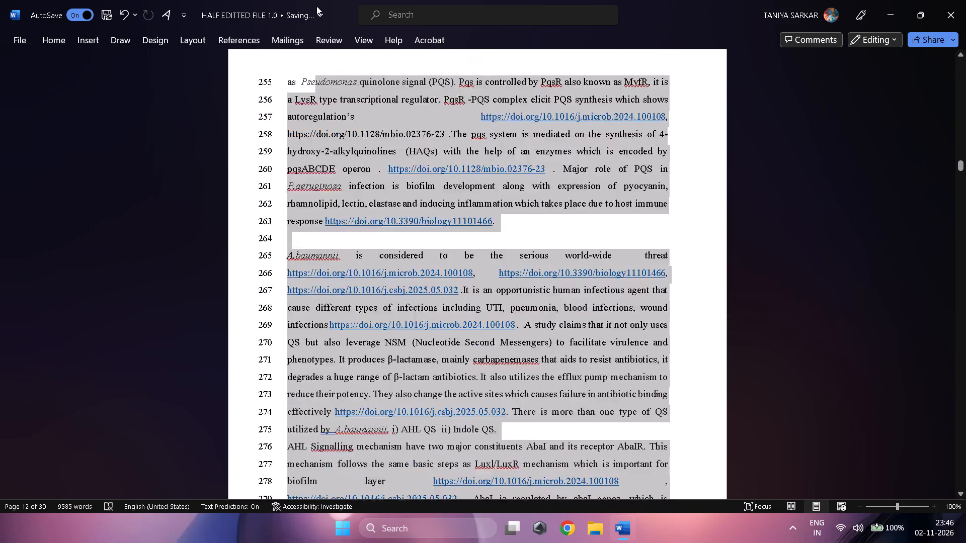
right_click_drag(316, 6, 316, 9)
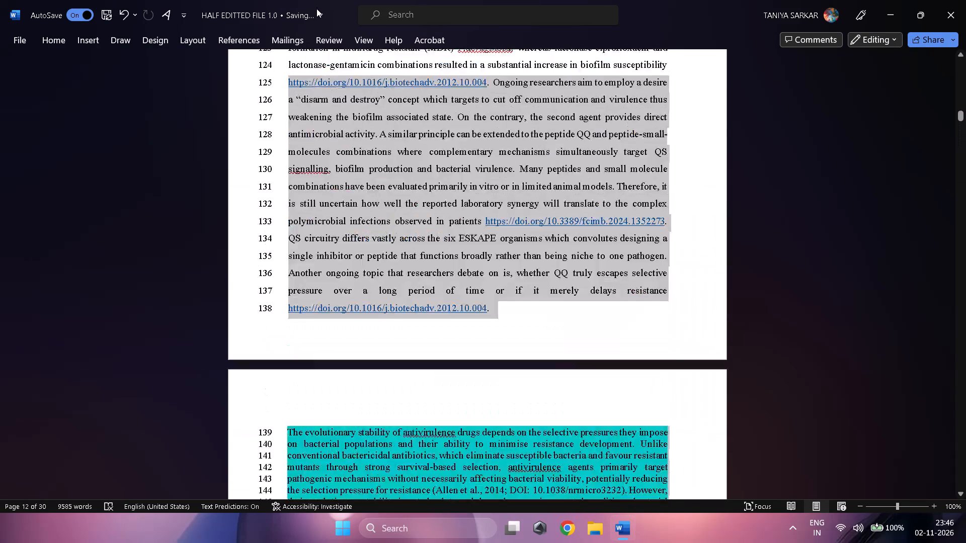
right_click_drag(316, 9, 477, 465)
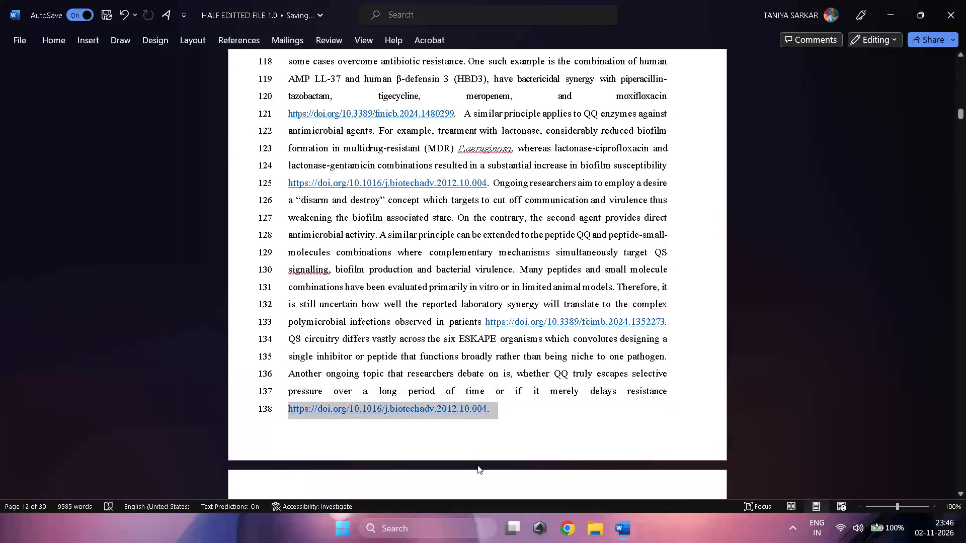
right_click_drag(477, 465, 504, 493)
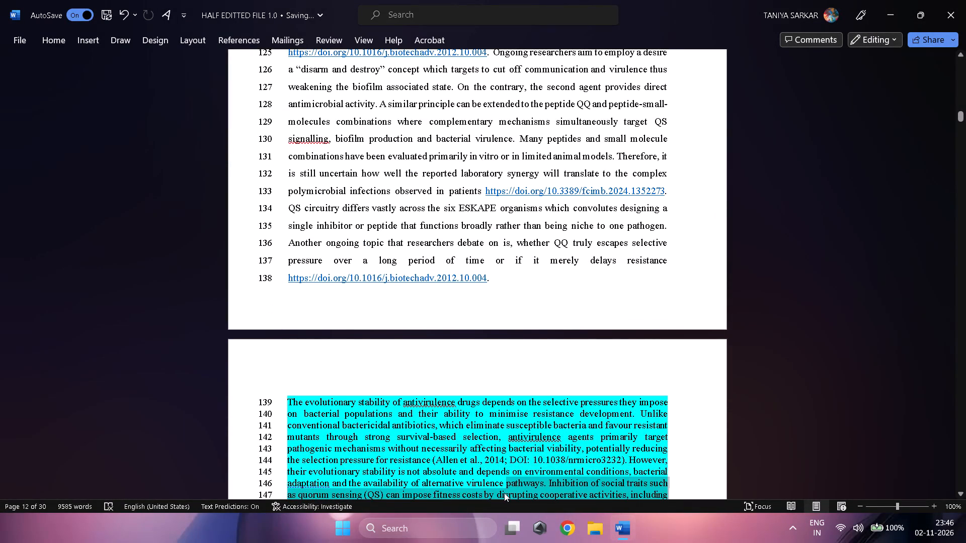
right_click_drag(504, 493, 472, 422)
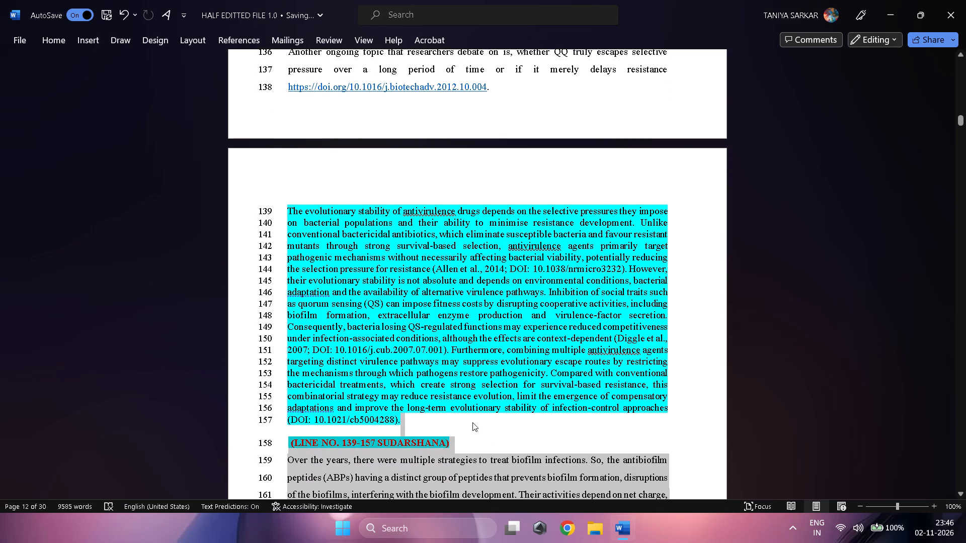
right_click_drag(472, 422, 271, 450)
right_click_drag(271, 450, 215, 4)
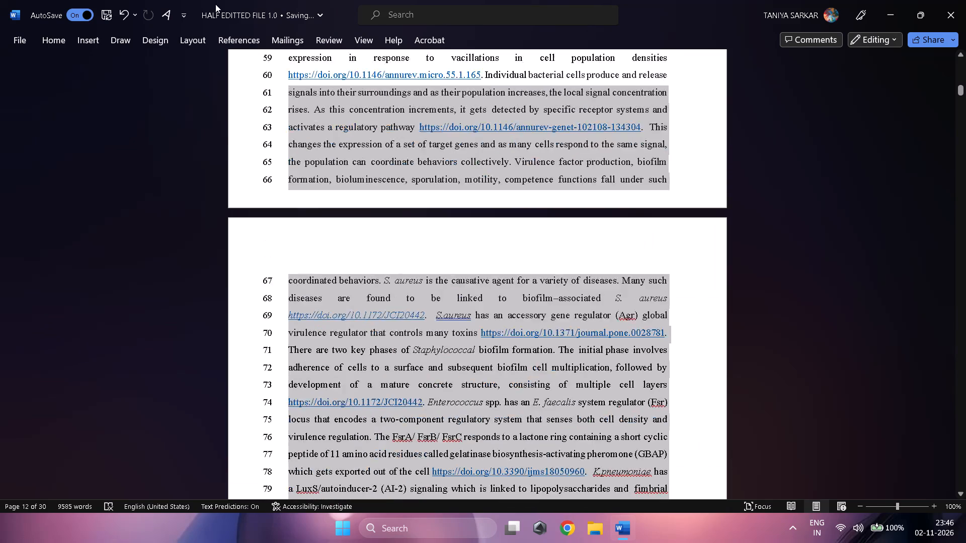
right_click_drag(215, 4, 492, 503)
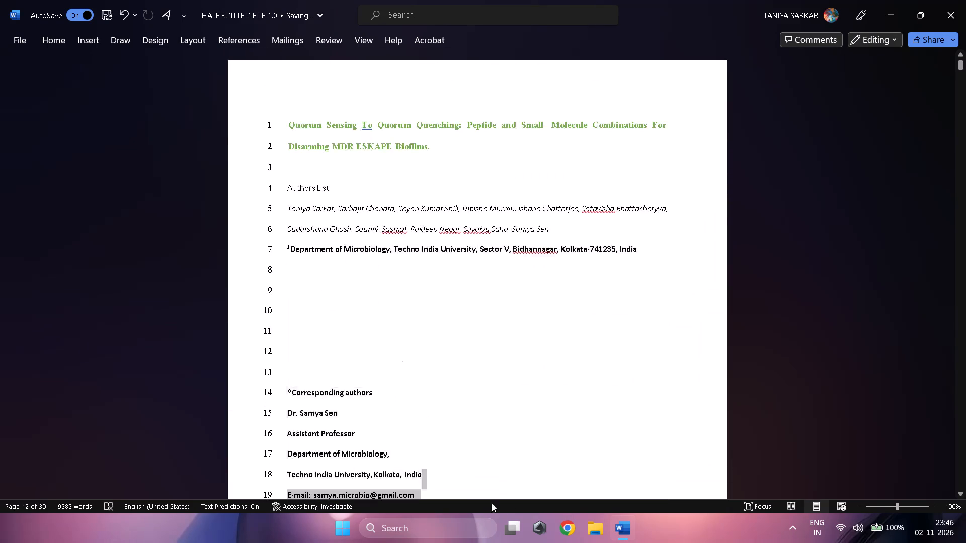
right_click_drag(492, 503, 368, 224)
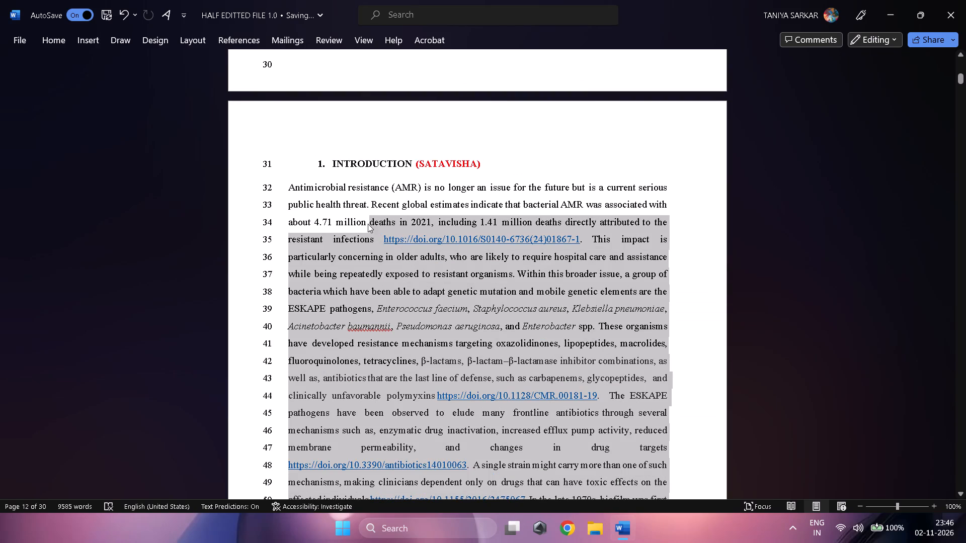
right_click_drag(368, 224, 313, 158)
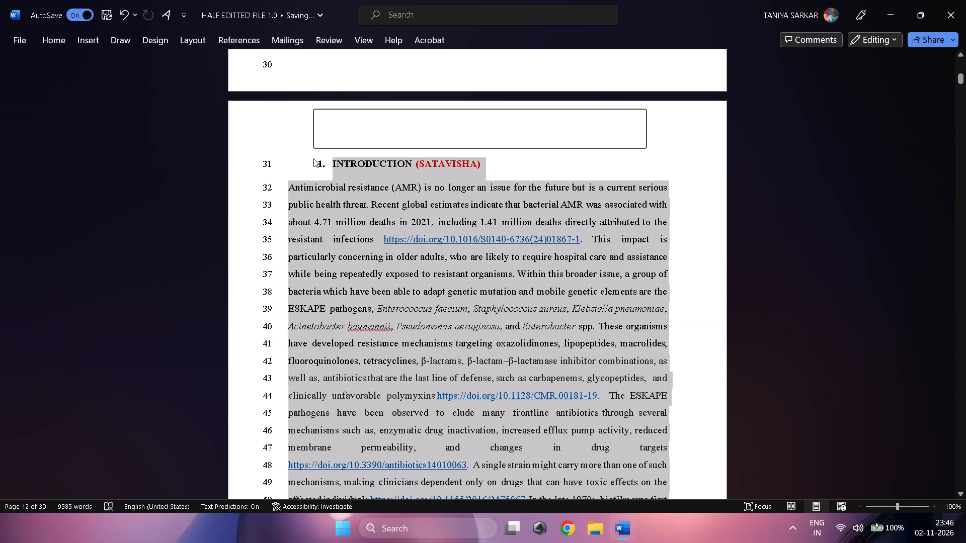
left_click(403, 139)
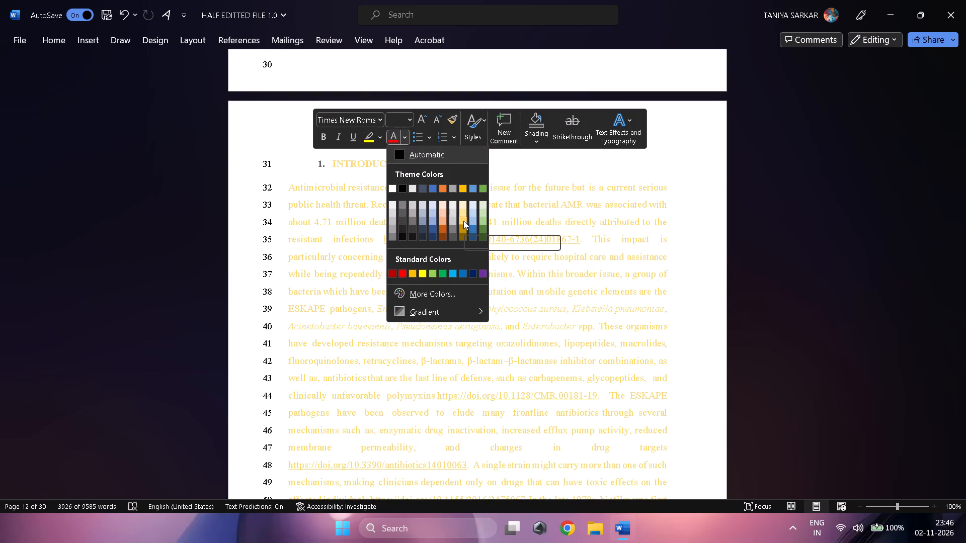
left_click(380, 138)
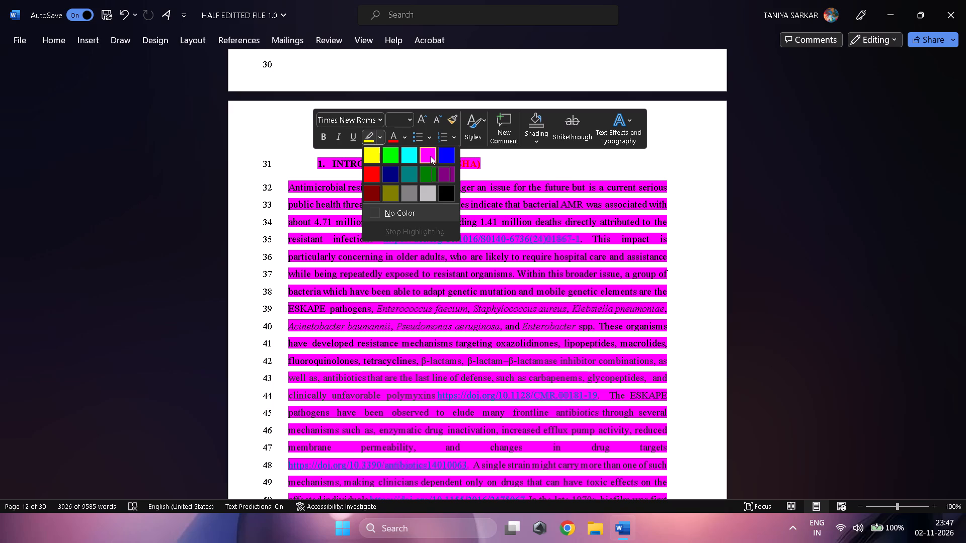
left_click(429, 157)
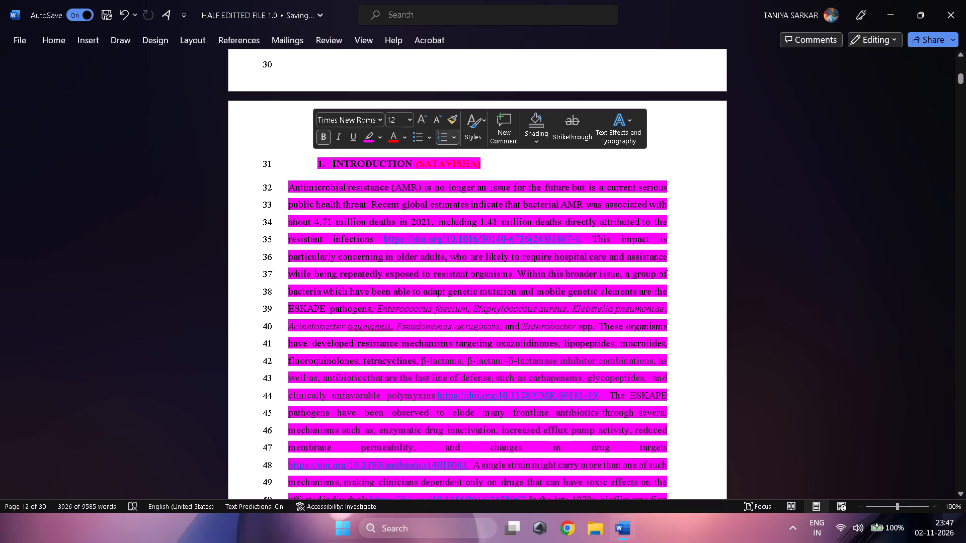
left_click(738, 201)
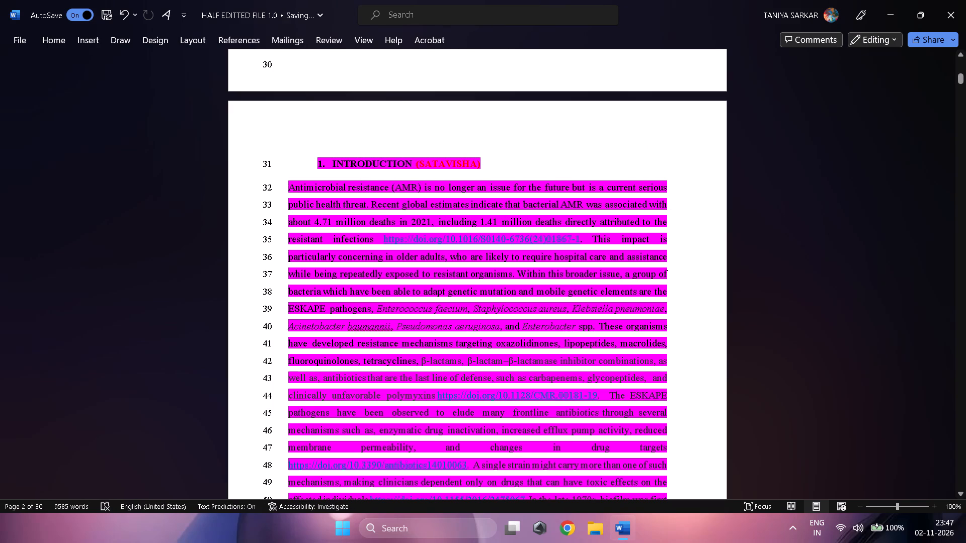
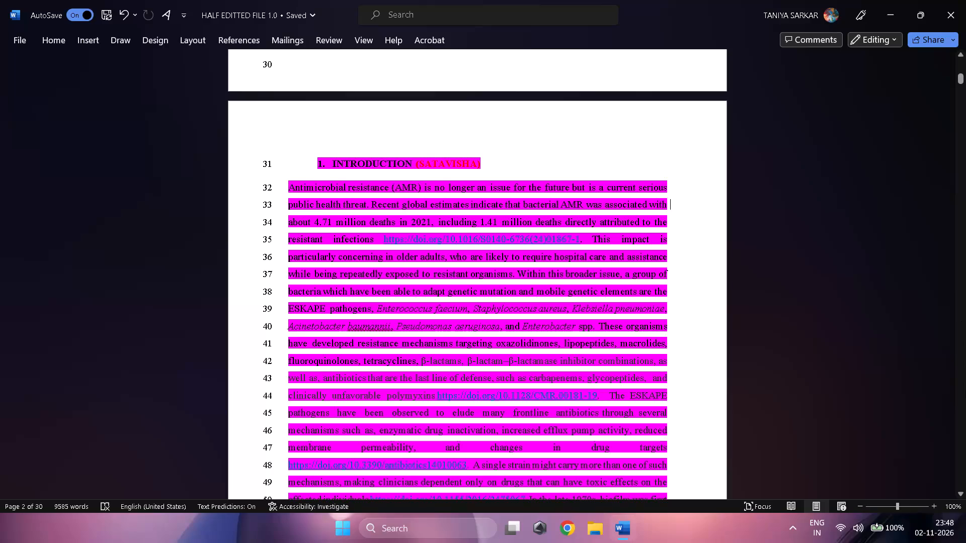
Remove the yellow highlighting from the DOI and microorganism-name check notes at the end of the section 8 heading.
left_click(959, 493)
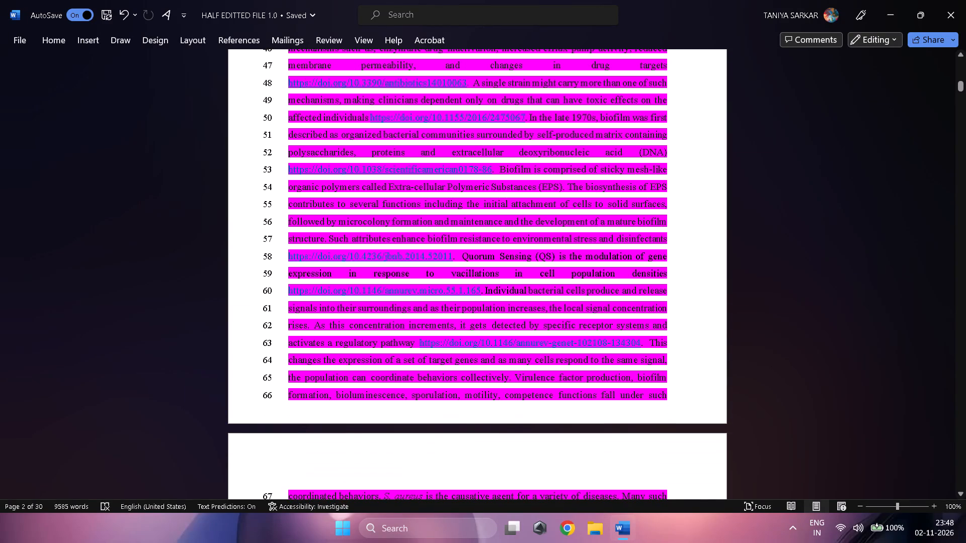
scroll(715, 263, "down", 6, "ctrl")
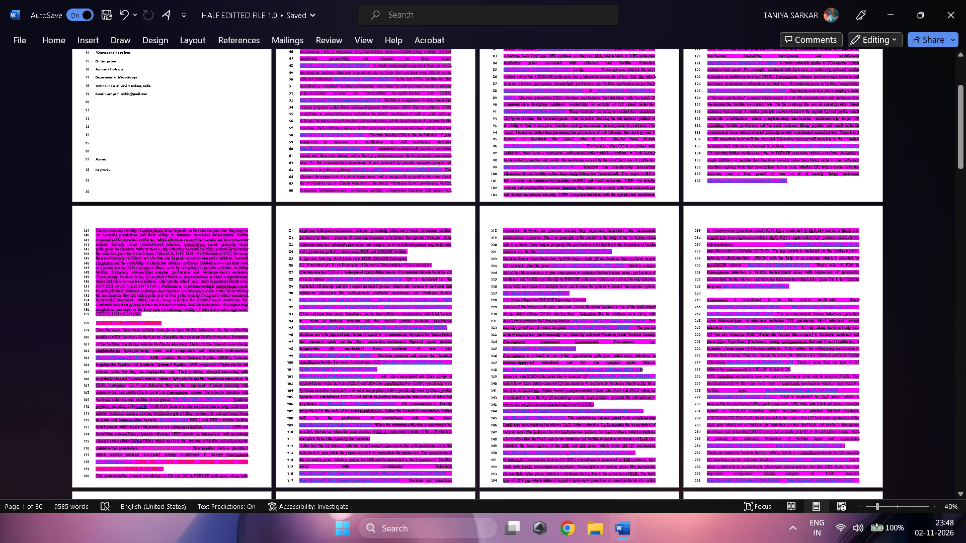
left_click(960, 493)
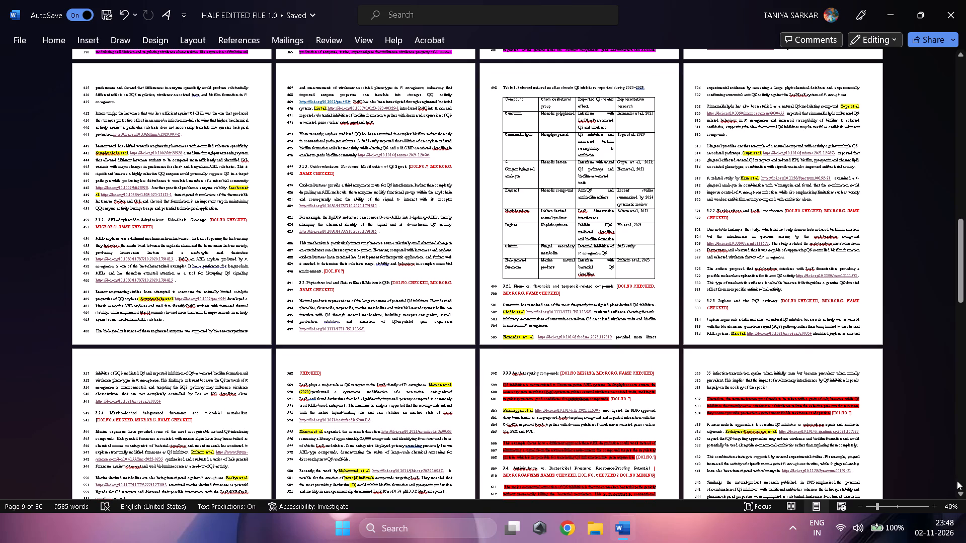
left_click(961, 491)
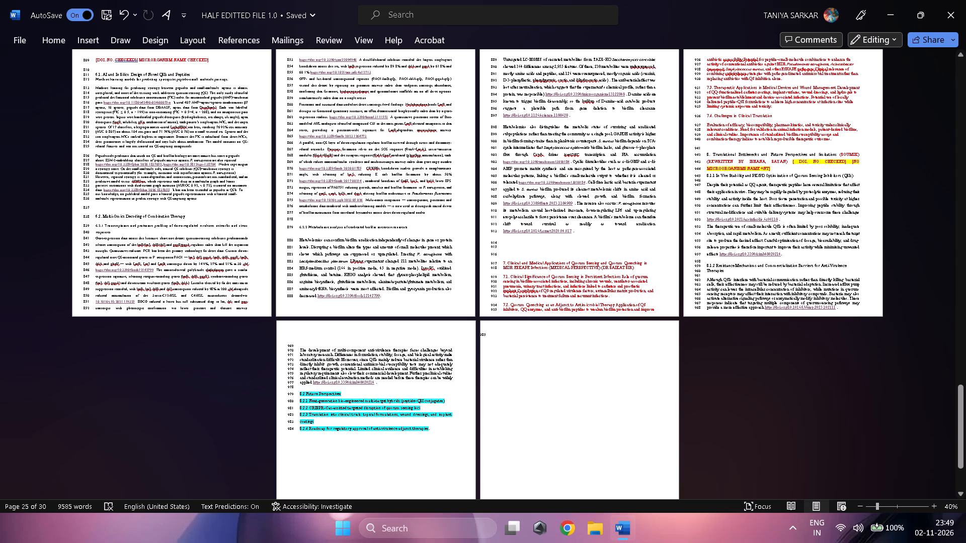
left_click_drag(794, 163, 799, 168)
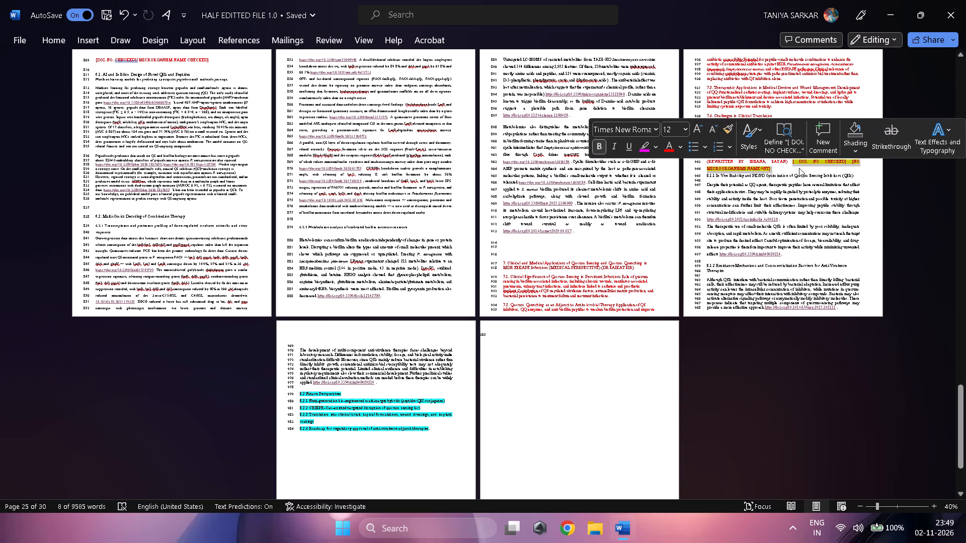
left_click(654, 146)
left_click(649, 162)
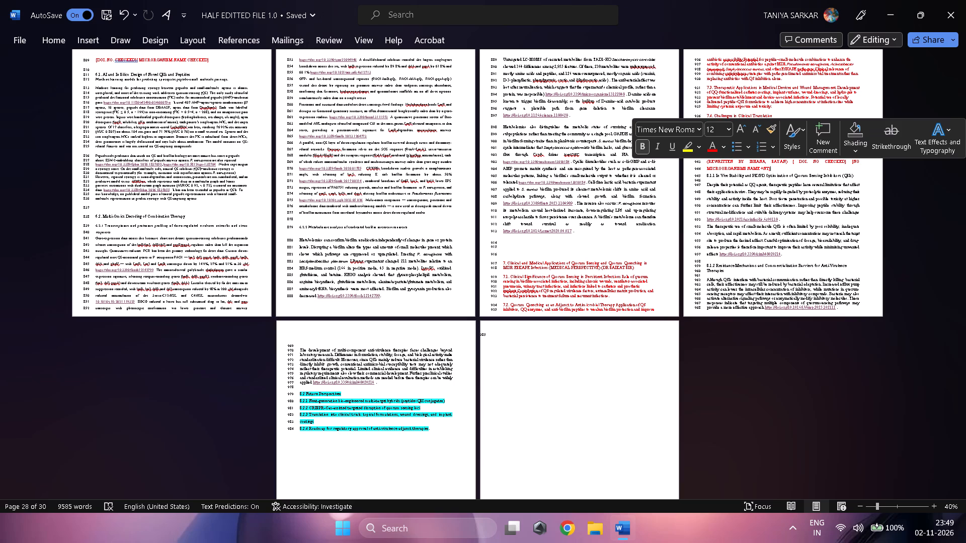
Go back through the manuscript's earlier sections to examine their highlighted passages and heading annotations.
left_click_drag(965, 427, 956, 325)
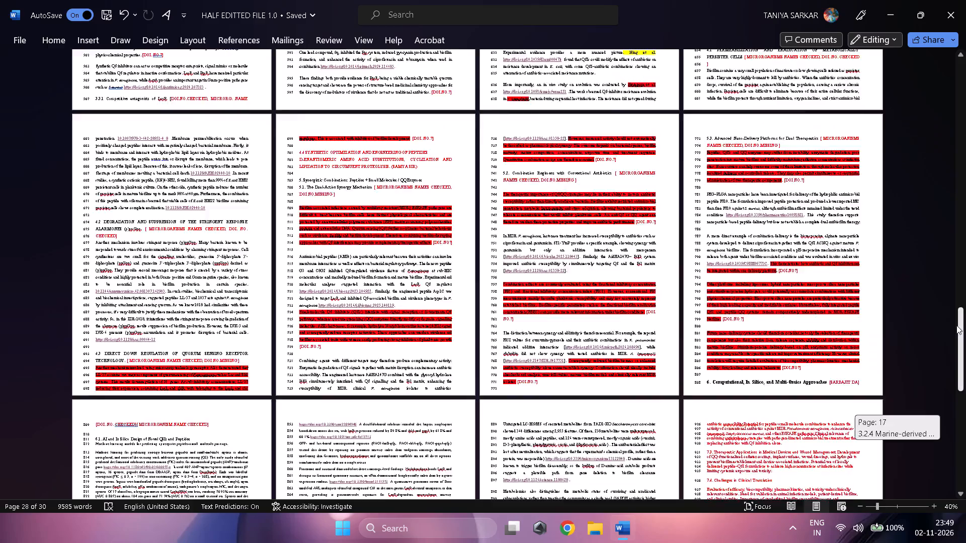
Return to the manuscript's first page and close the HALF EDITTED FILE 1.0 document.
left_click_drag(956, 325, 965, 17)
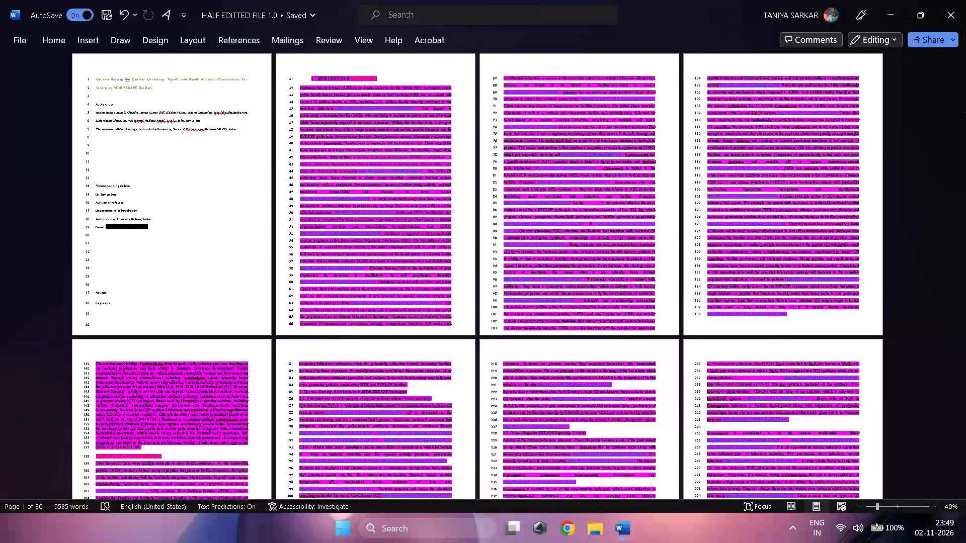
left_click(961, 12)
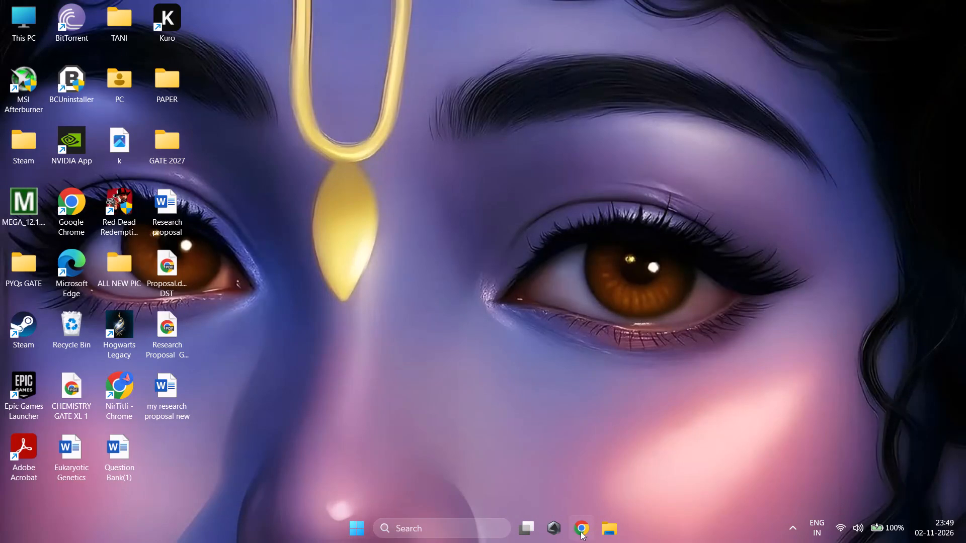
Open Windows search with its list of recently searched apps and documents.
left_click(470, 533)
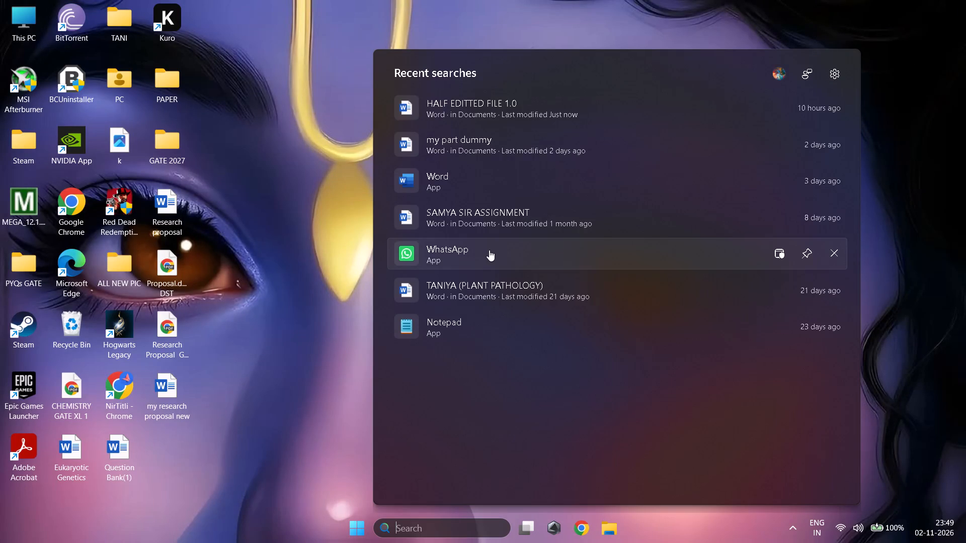